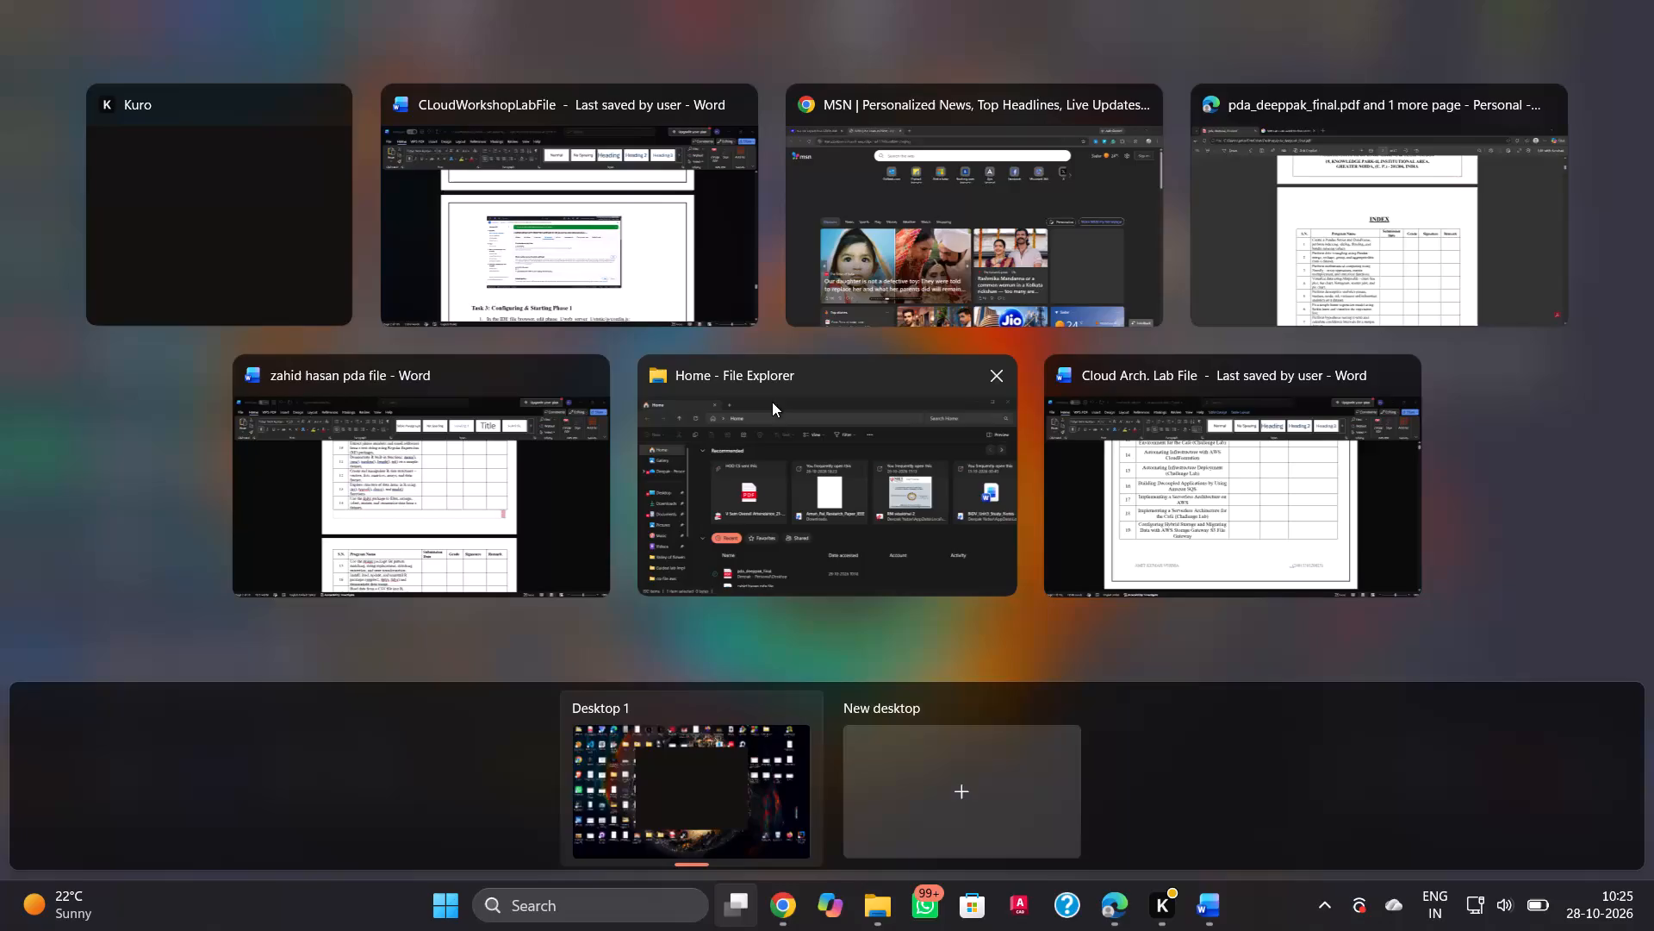
Open the Microsoft Store app.
left_click(949, 930)
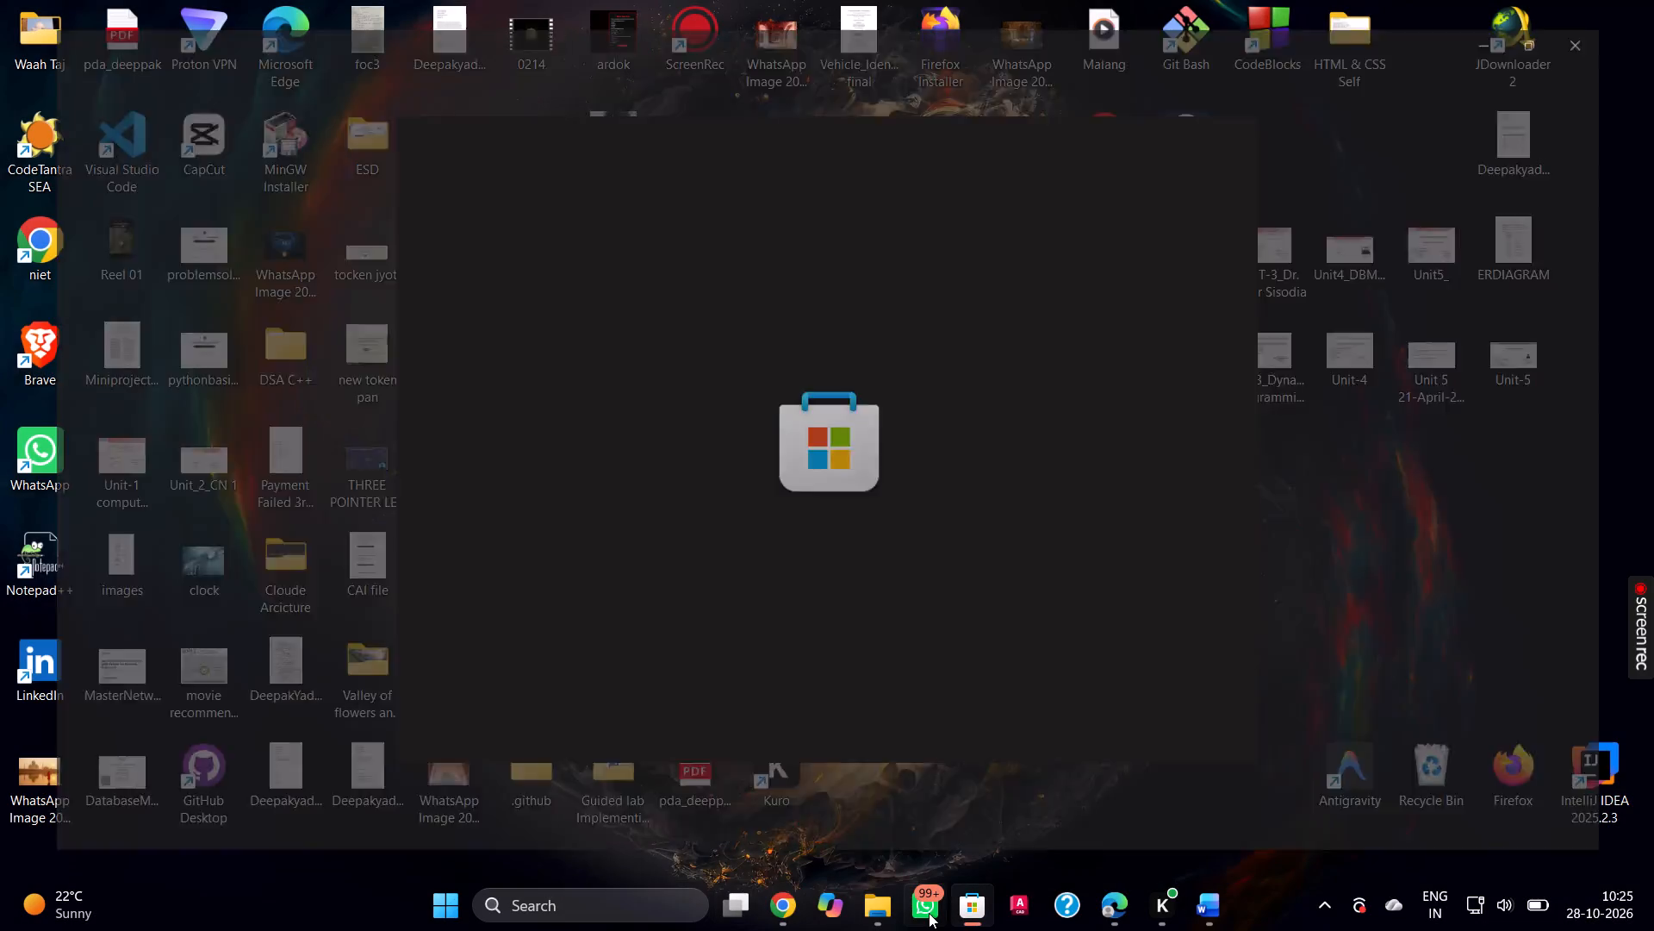
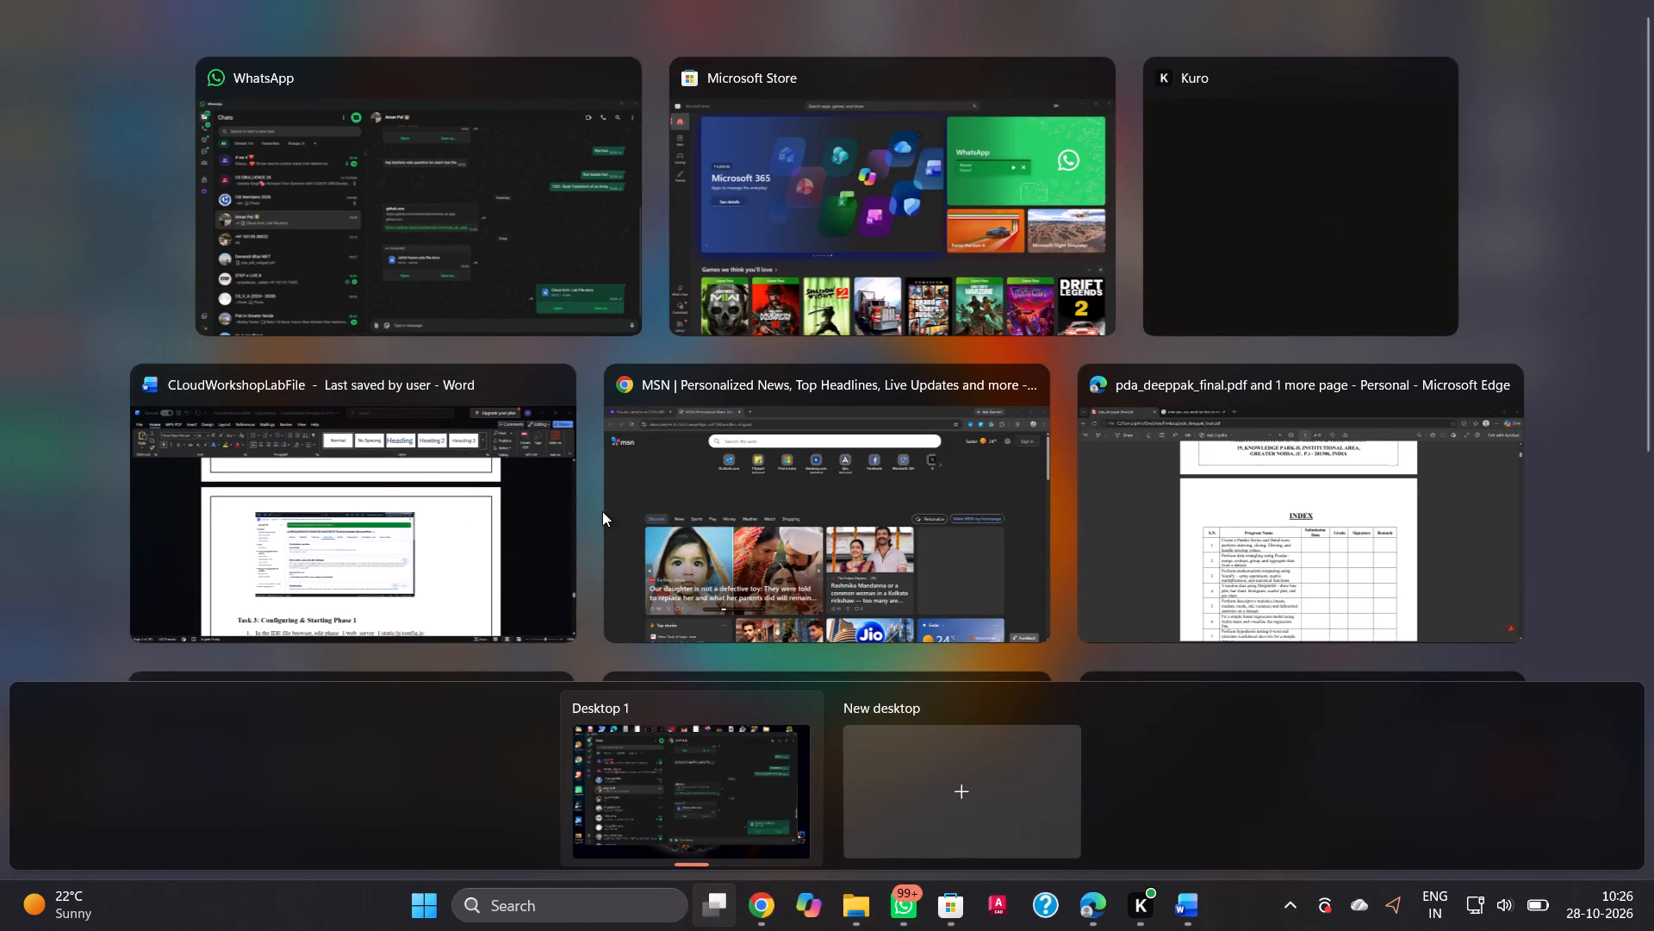
Switch to File Explorer and maximize its window.
left_click(856, 913)
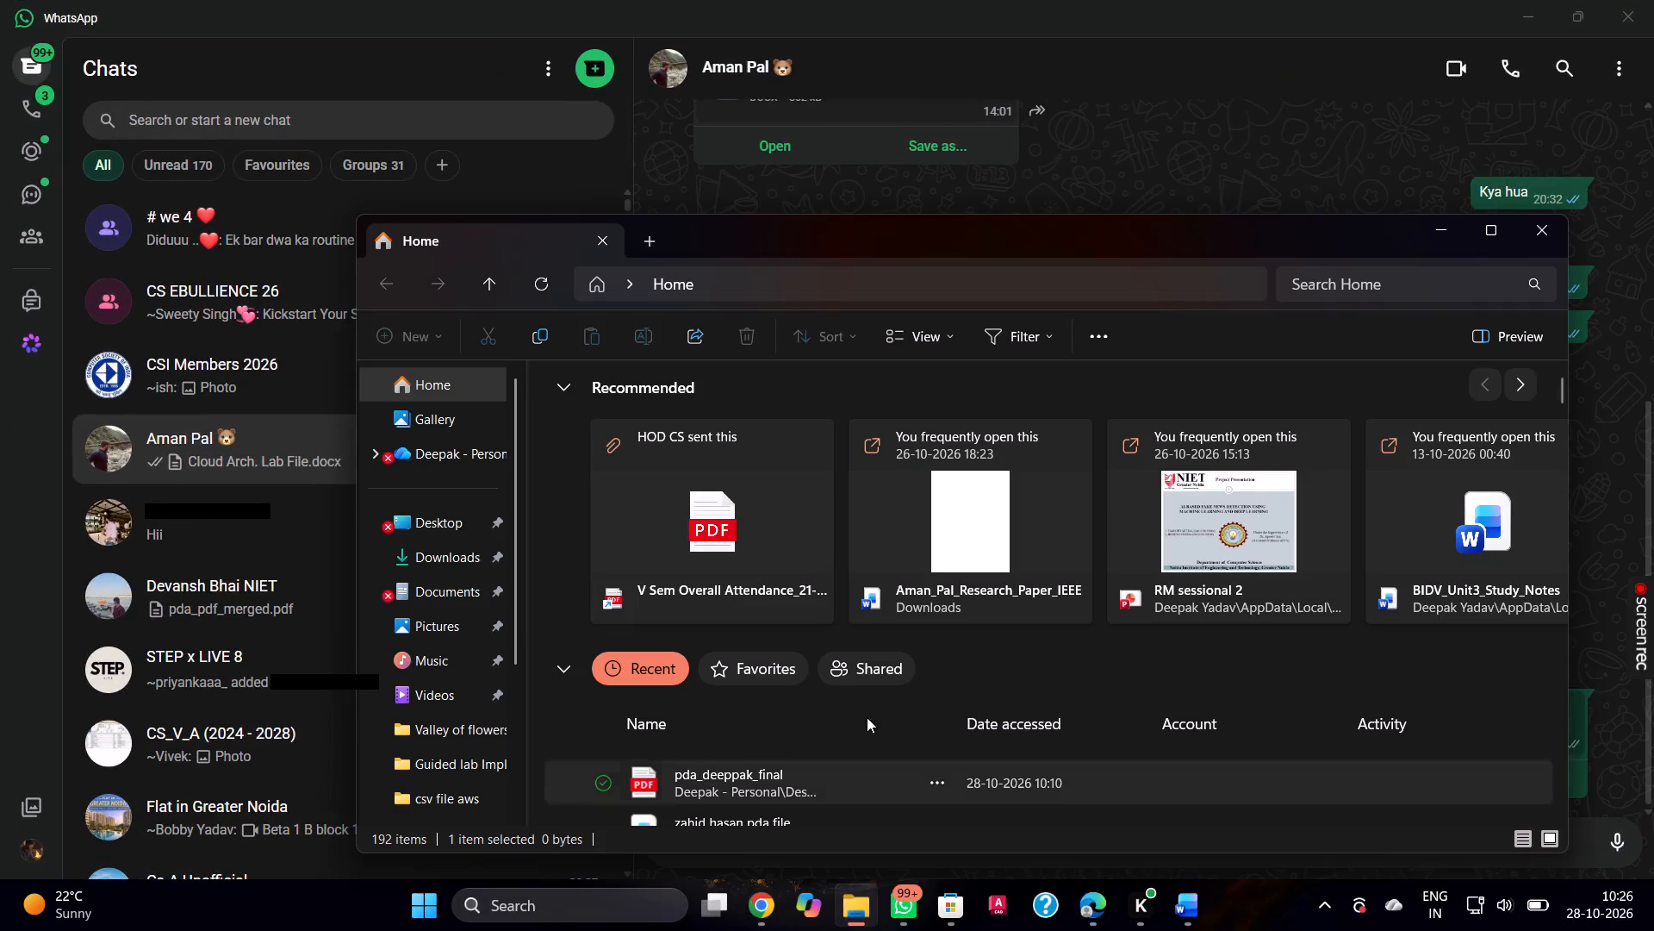
left_click(1491, 238)
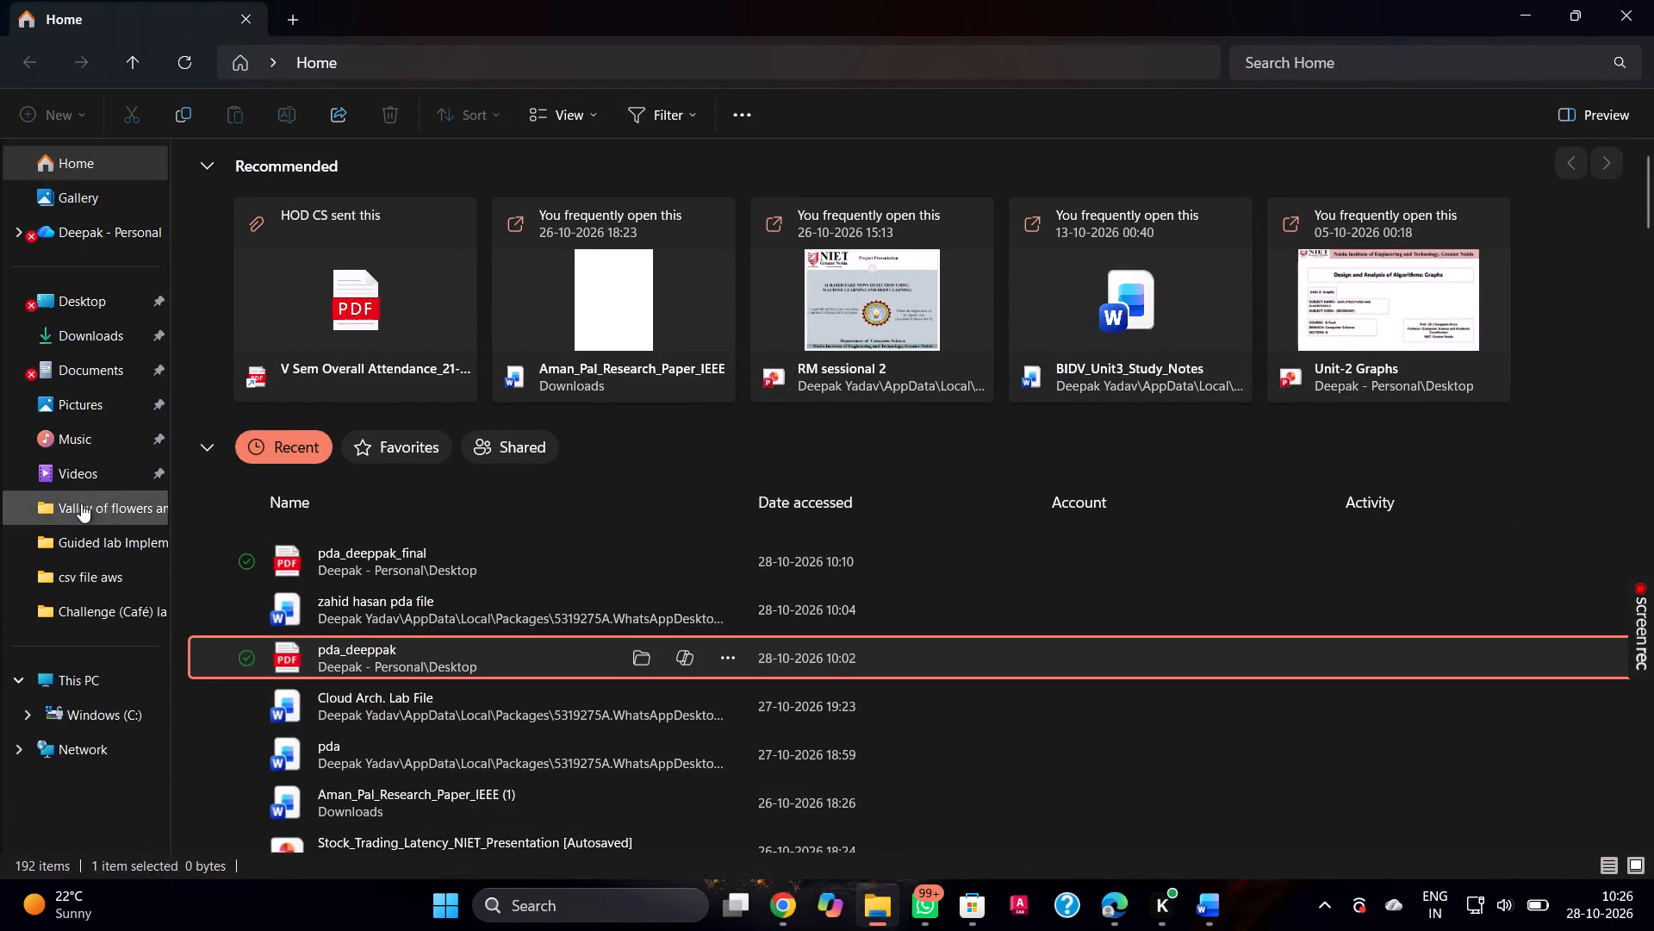
Look through the folder shortcuts and the recent files listed on File Explorer's Home page.
scroll(109, 423, "down", 1)
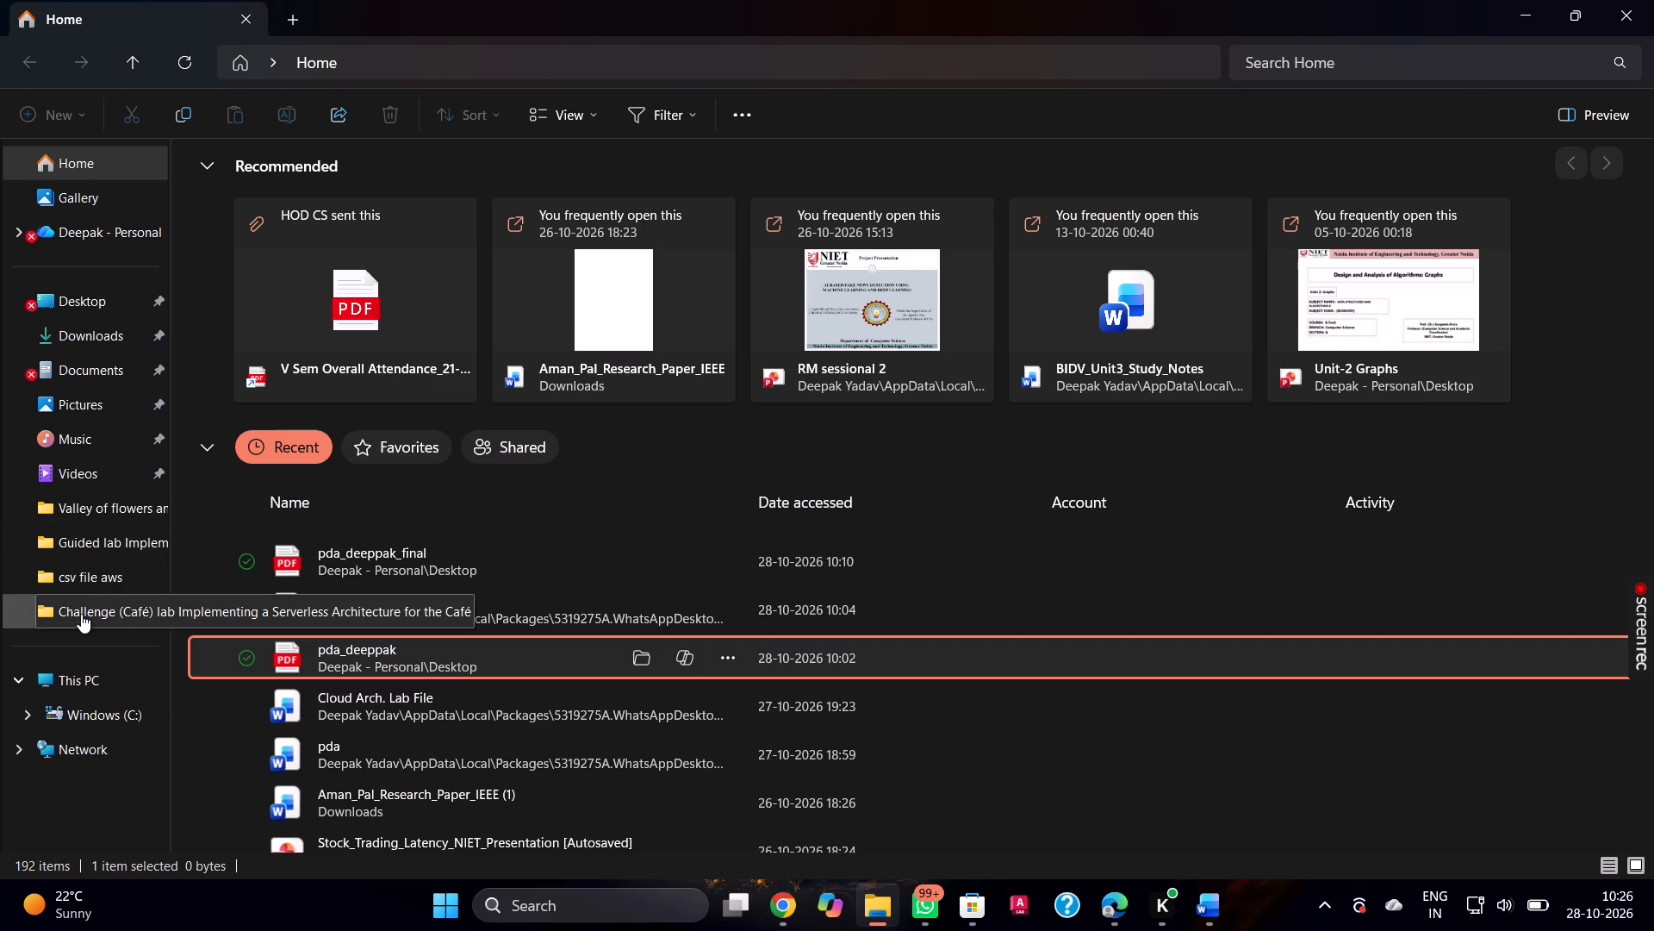
scroll(81, 614, "left", 1)
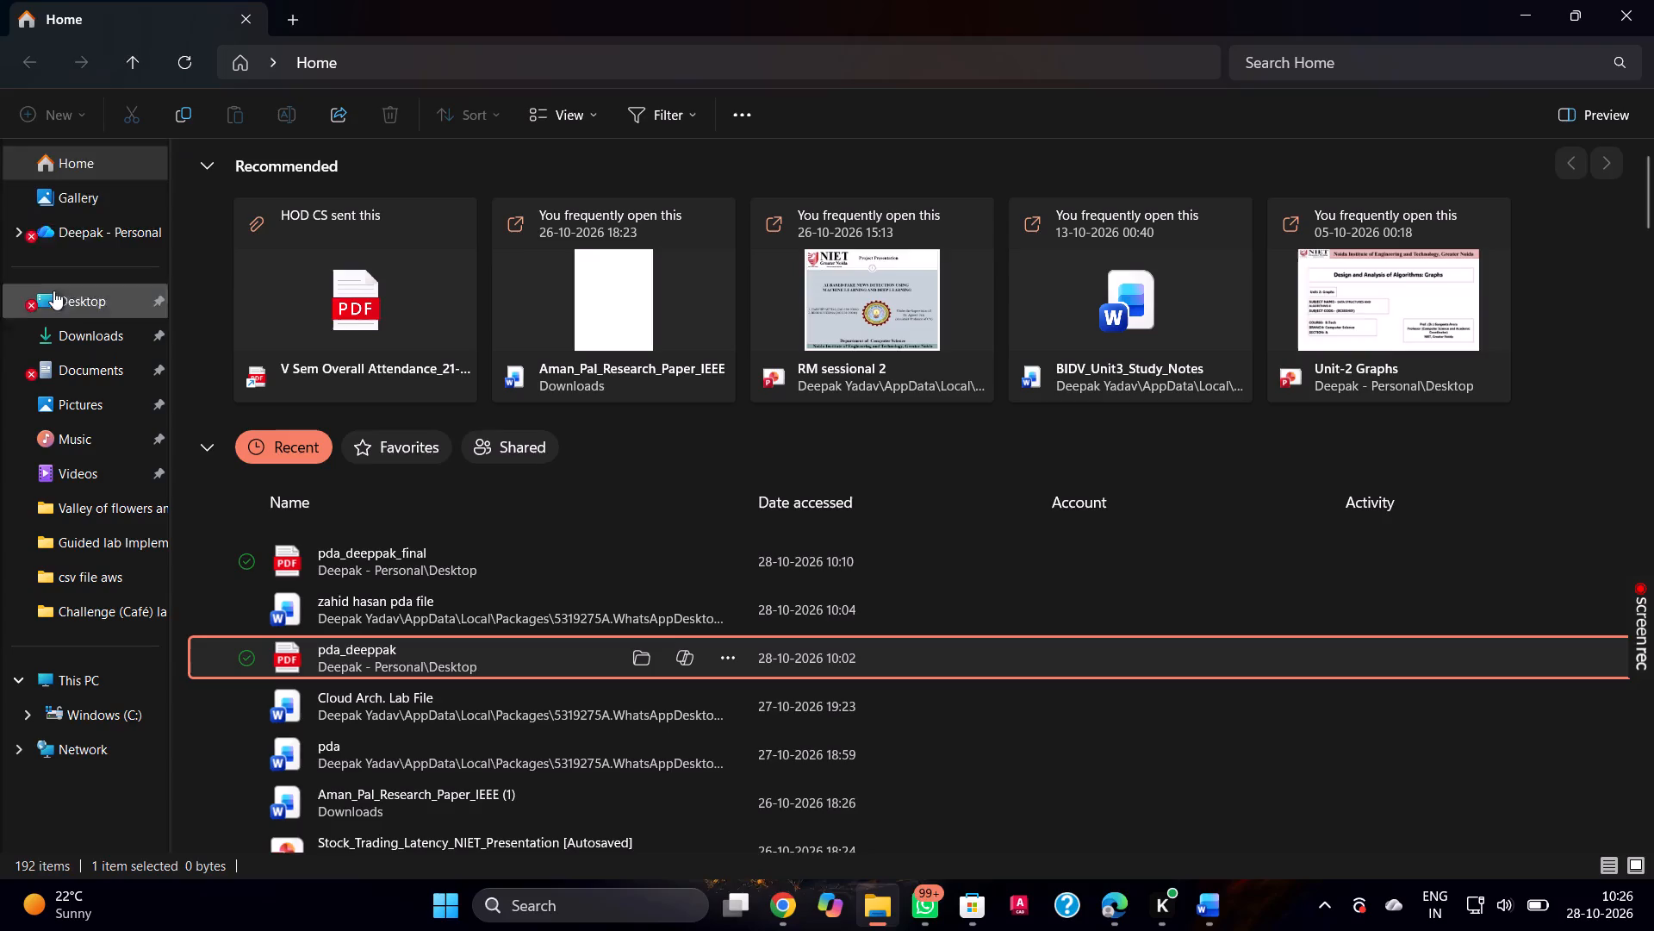
left_click(82, 163)
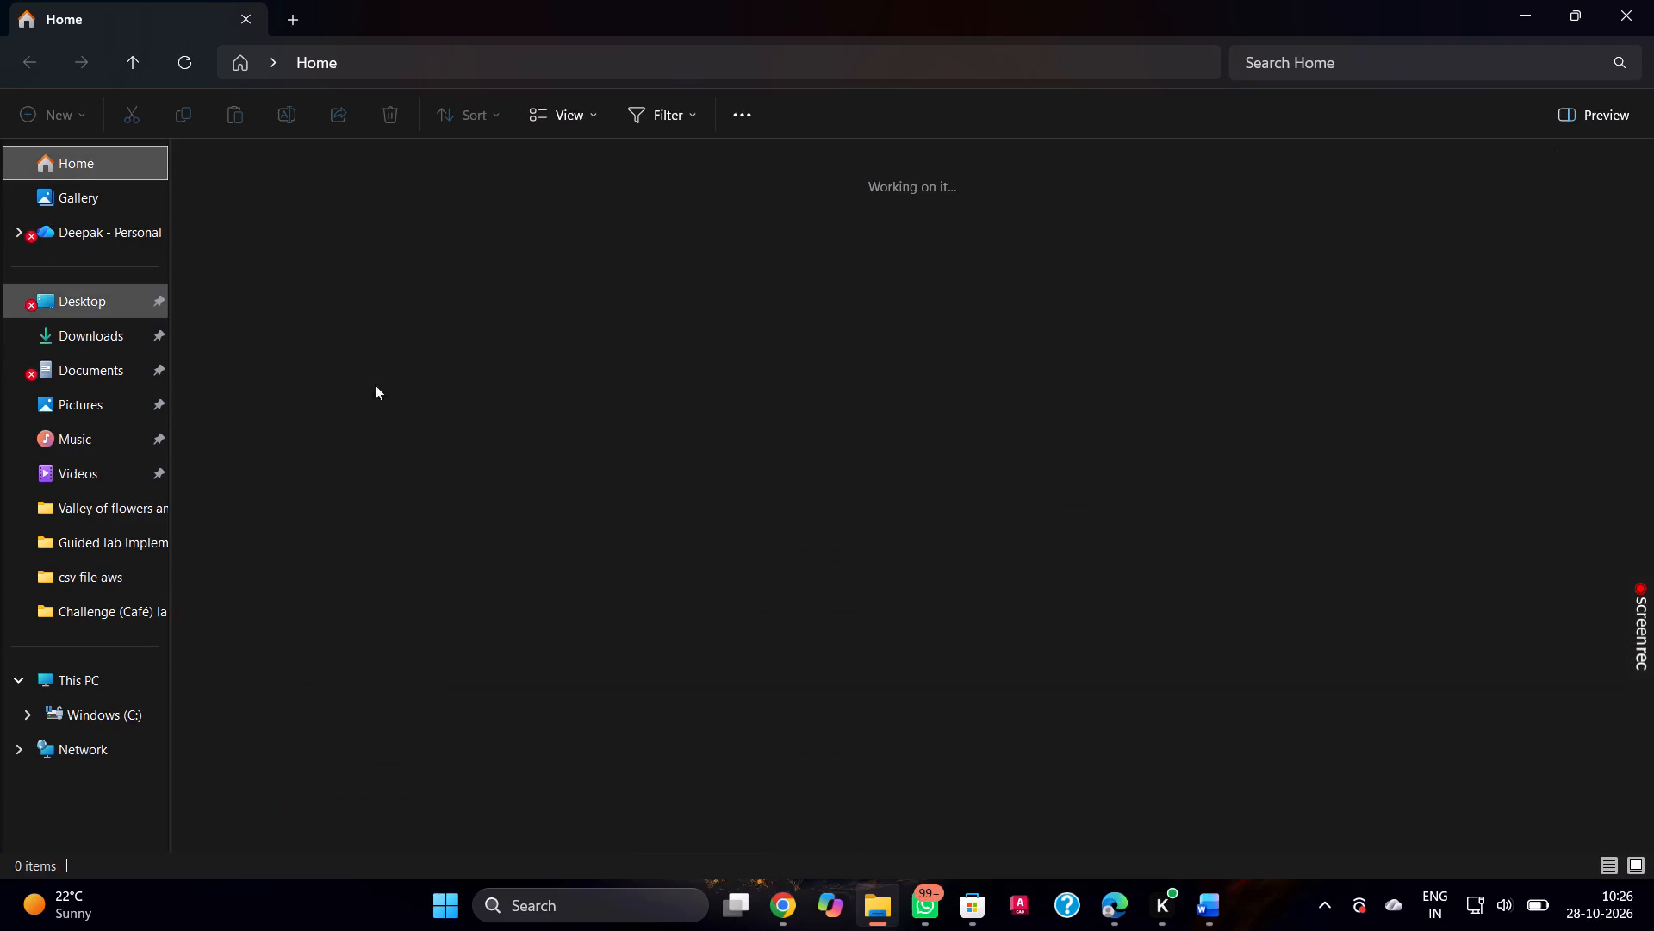
scroll(401, 603, "down", 4)
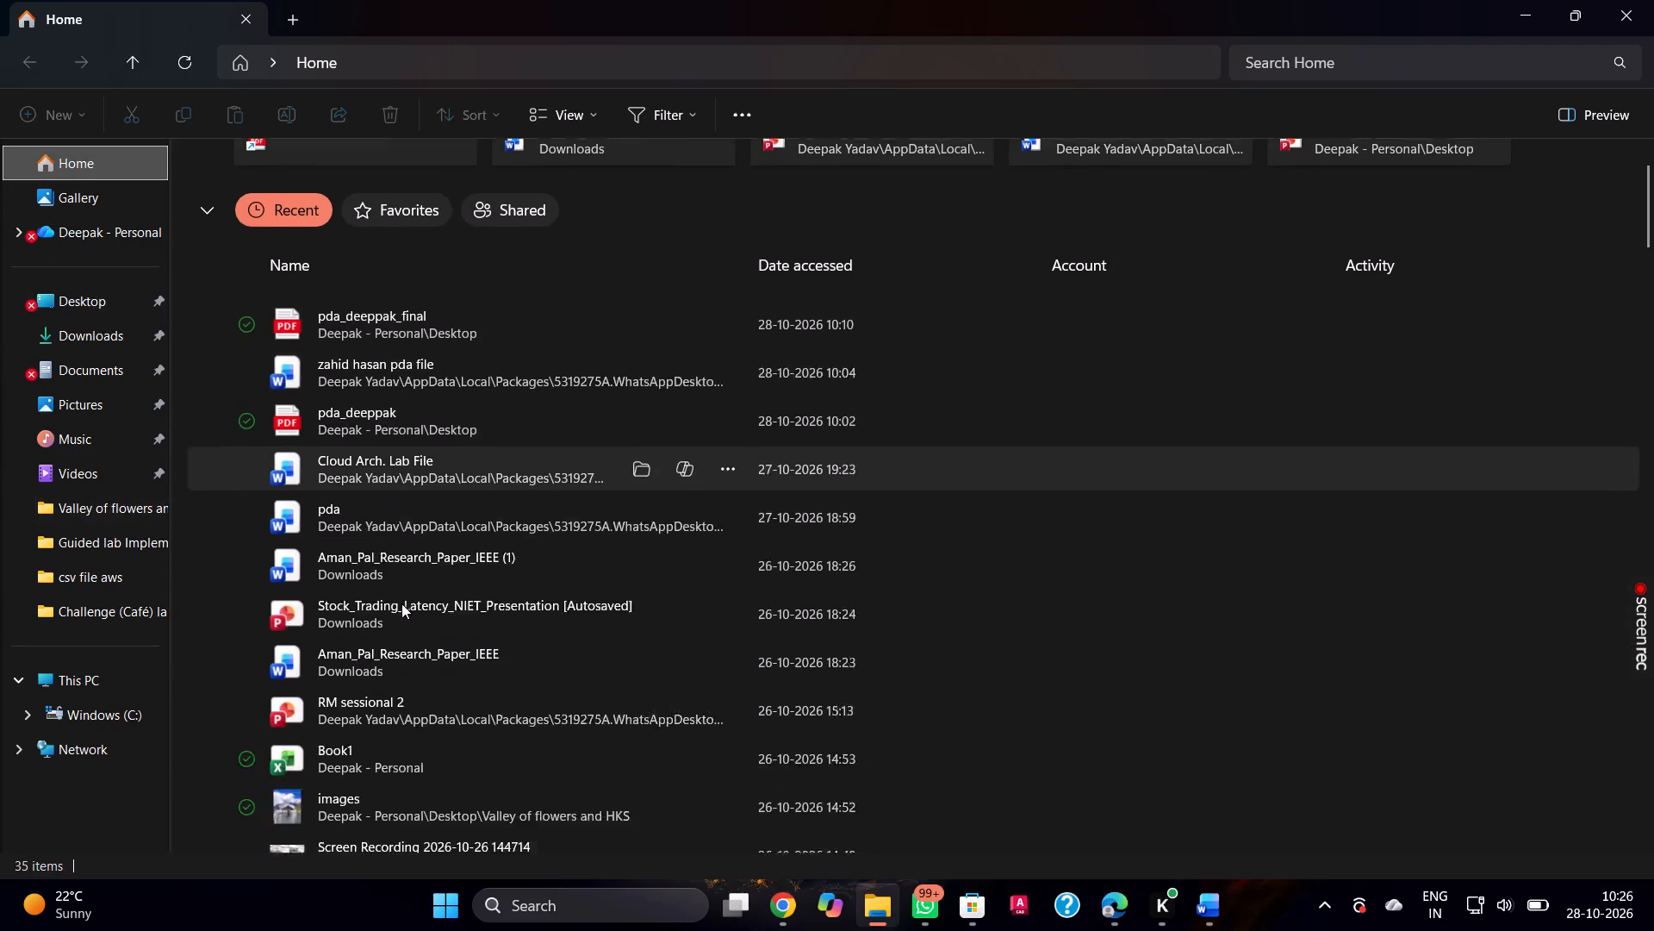
scroll(401, 603, "down", 4)
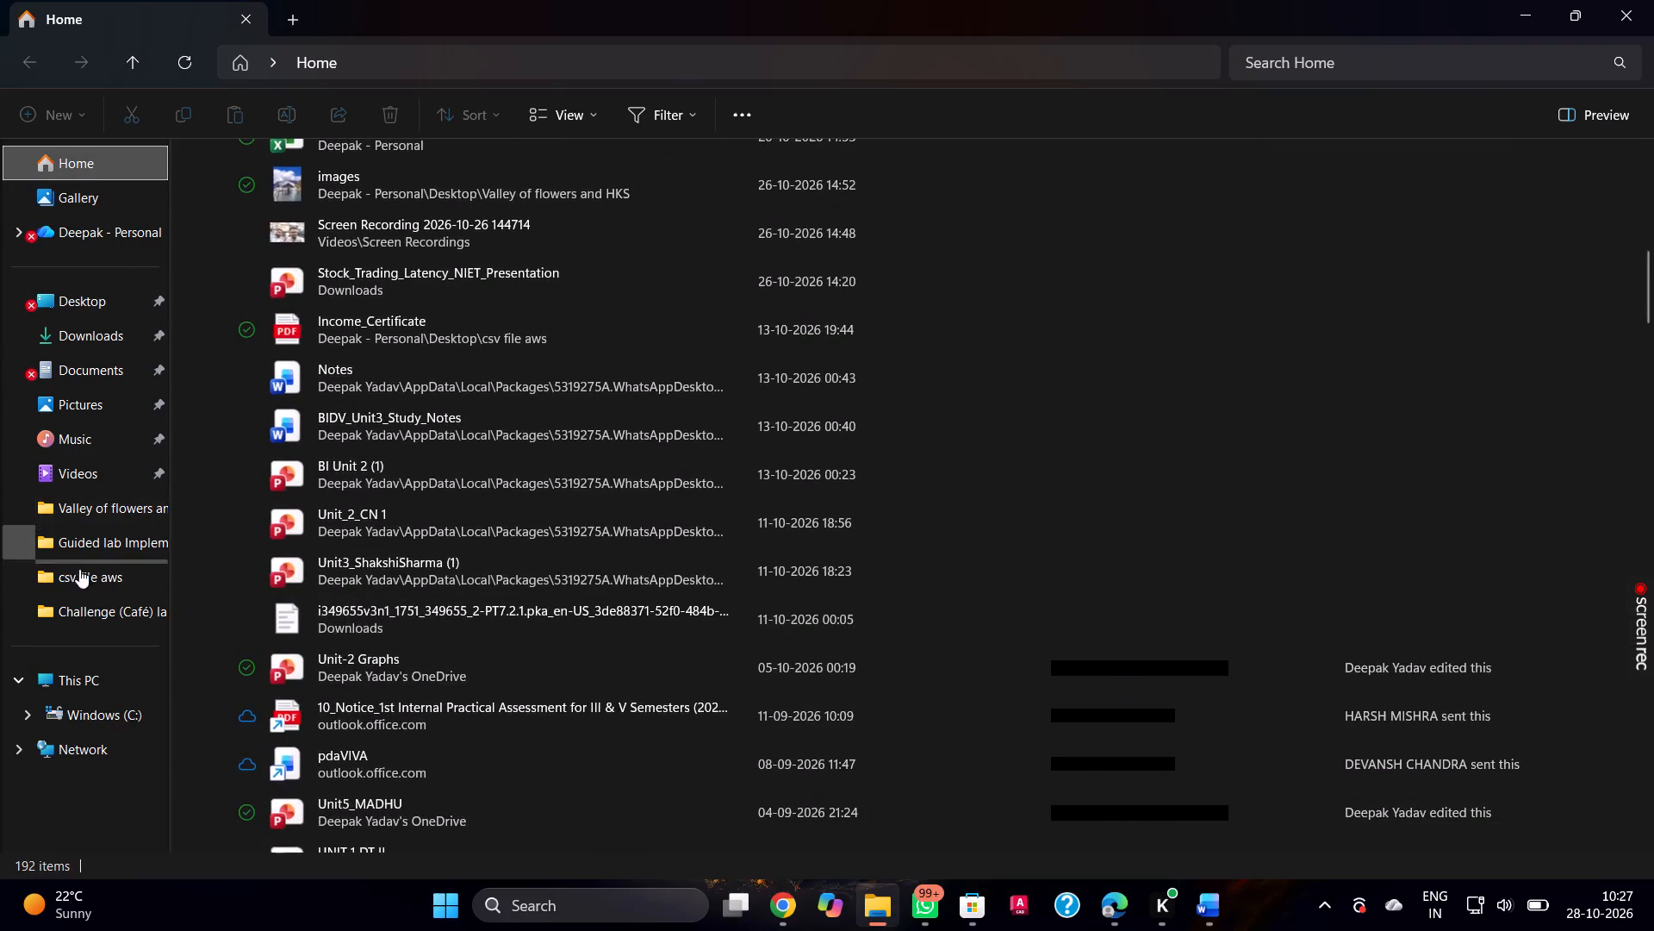
Look through the csv file aws, Challenge (Café) lab and Guided lab folders and preview the guided lab's 2nd image.
left_click(81, 570)
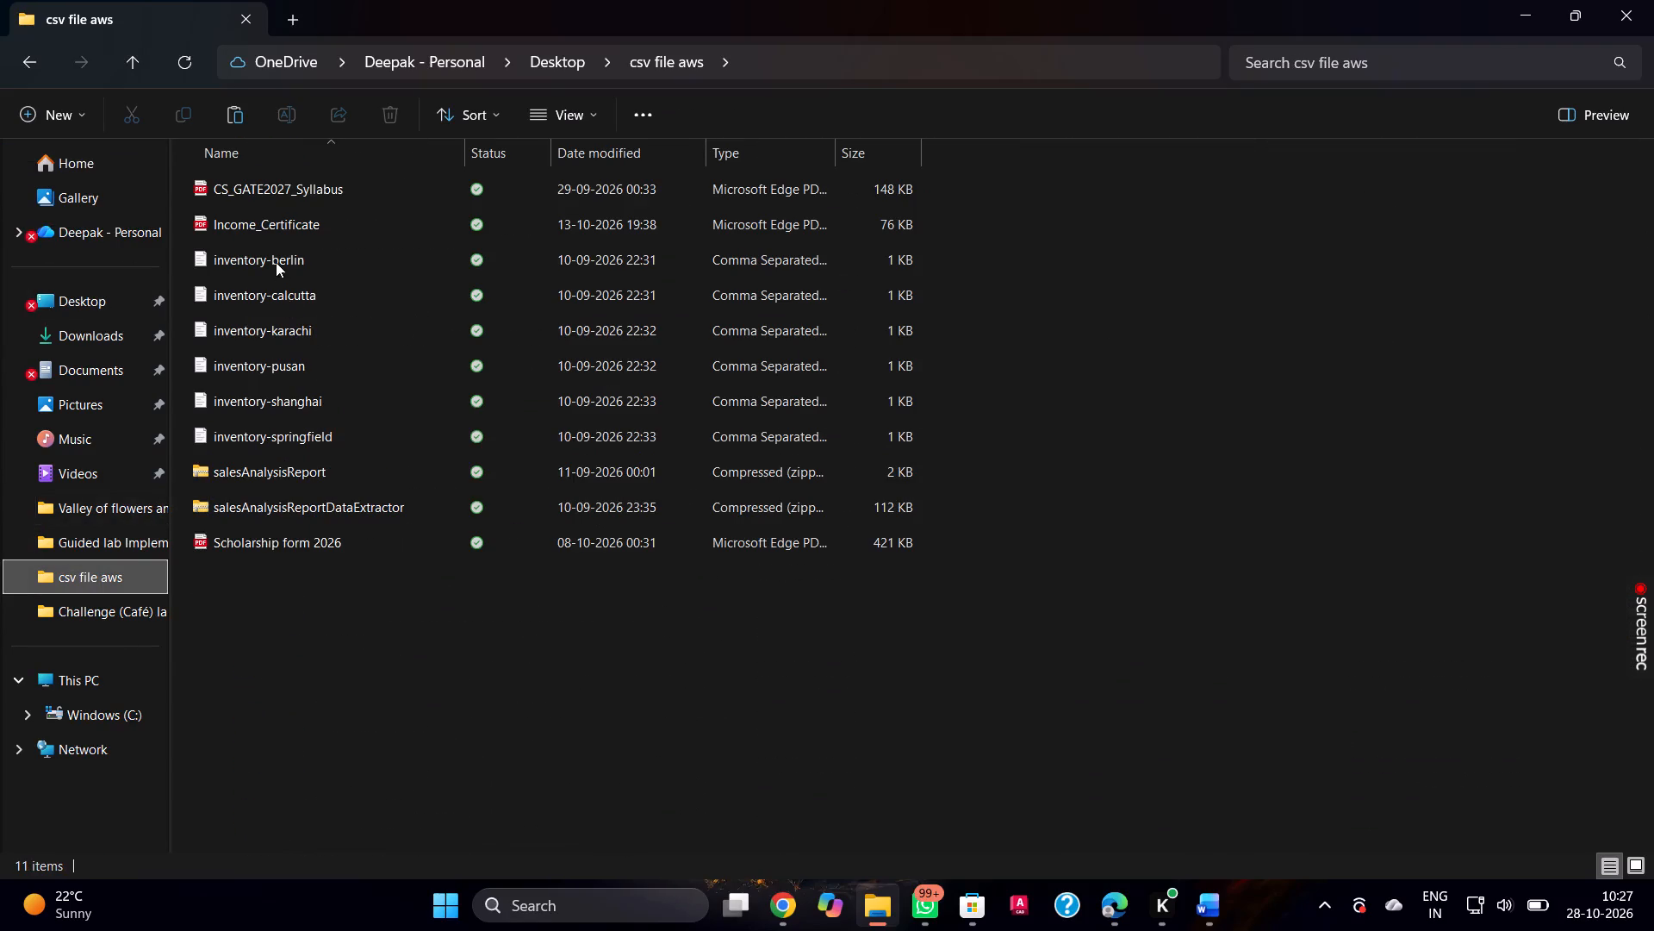
left_click(61, 539)
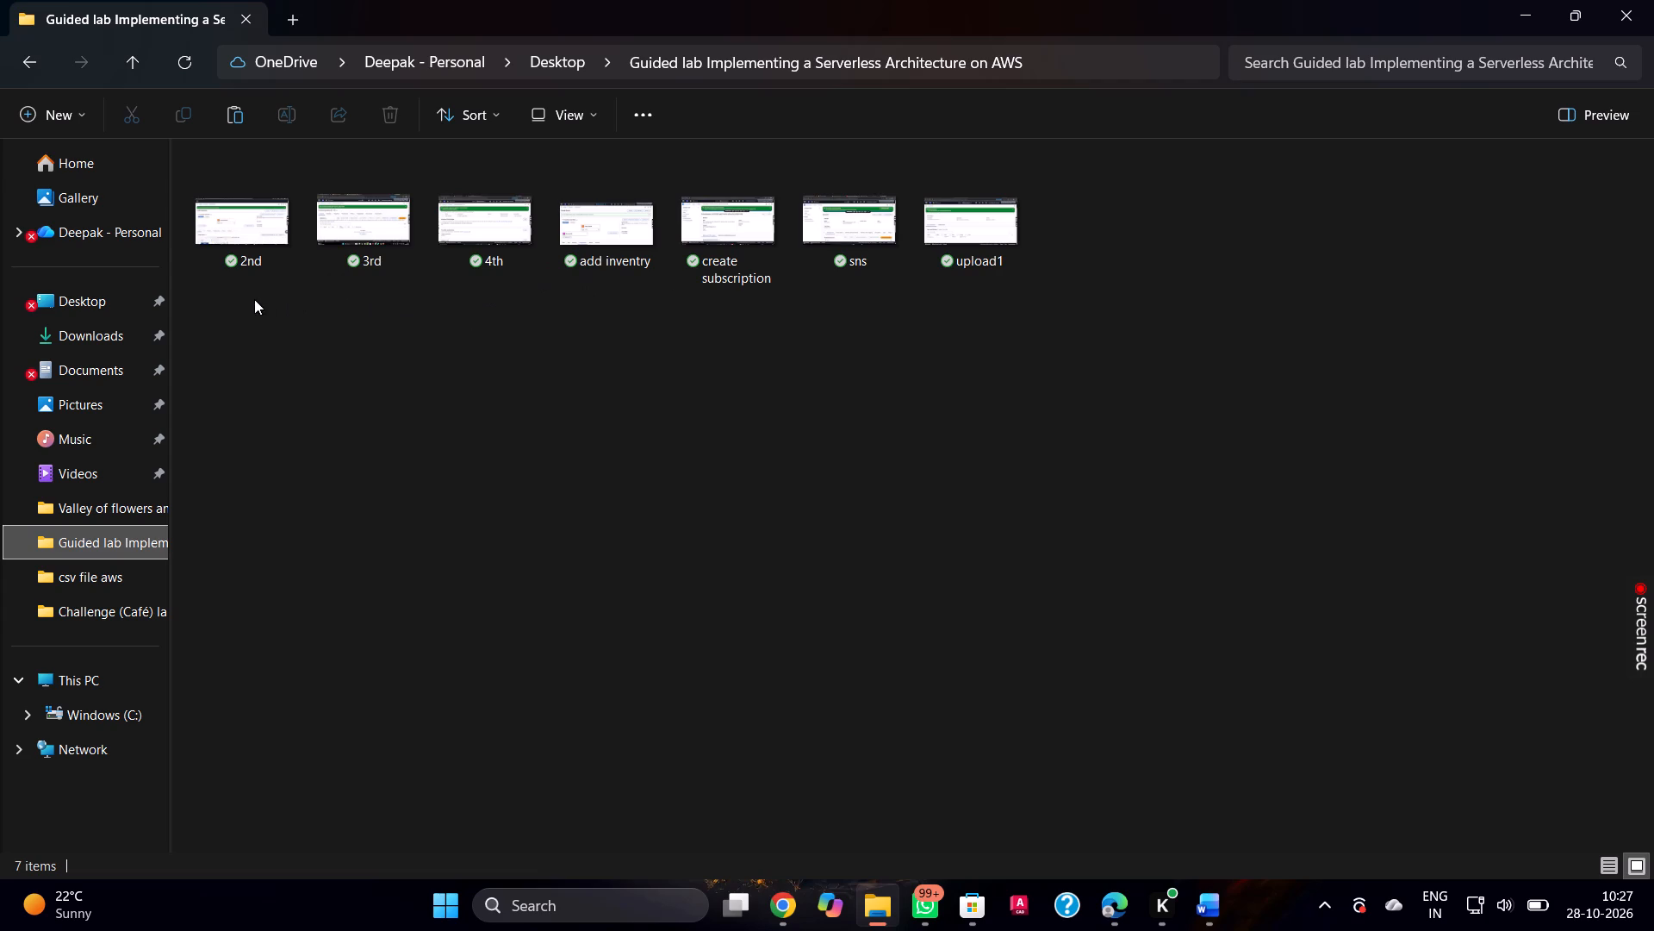
left_click(99, 614)
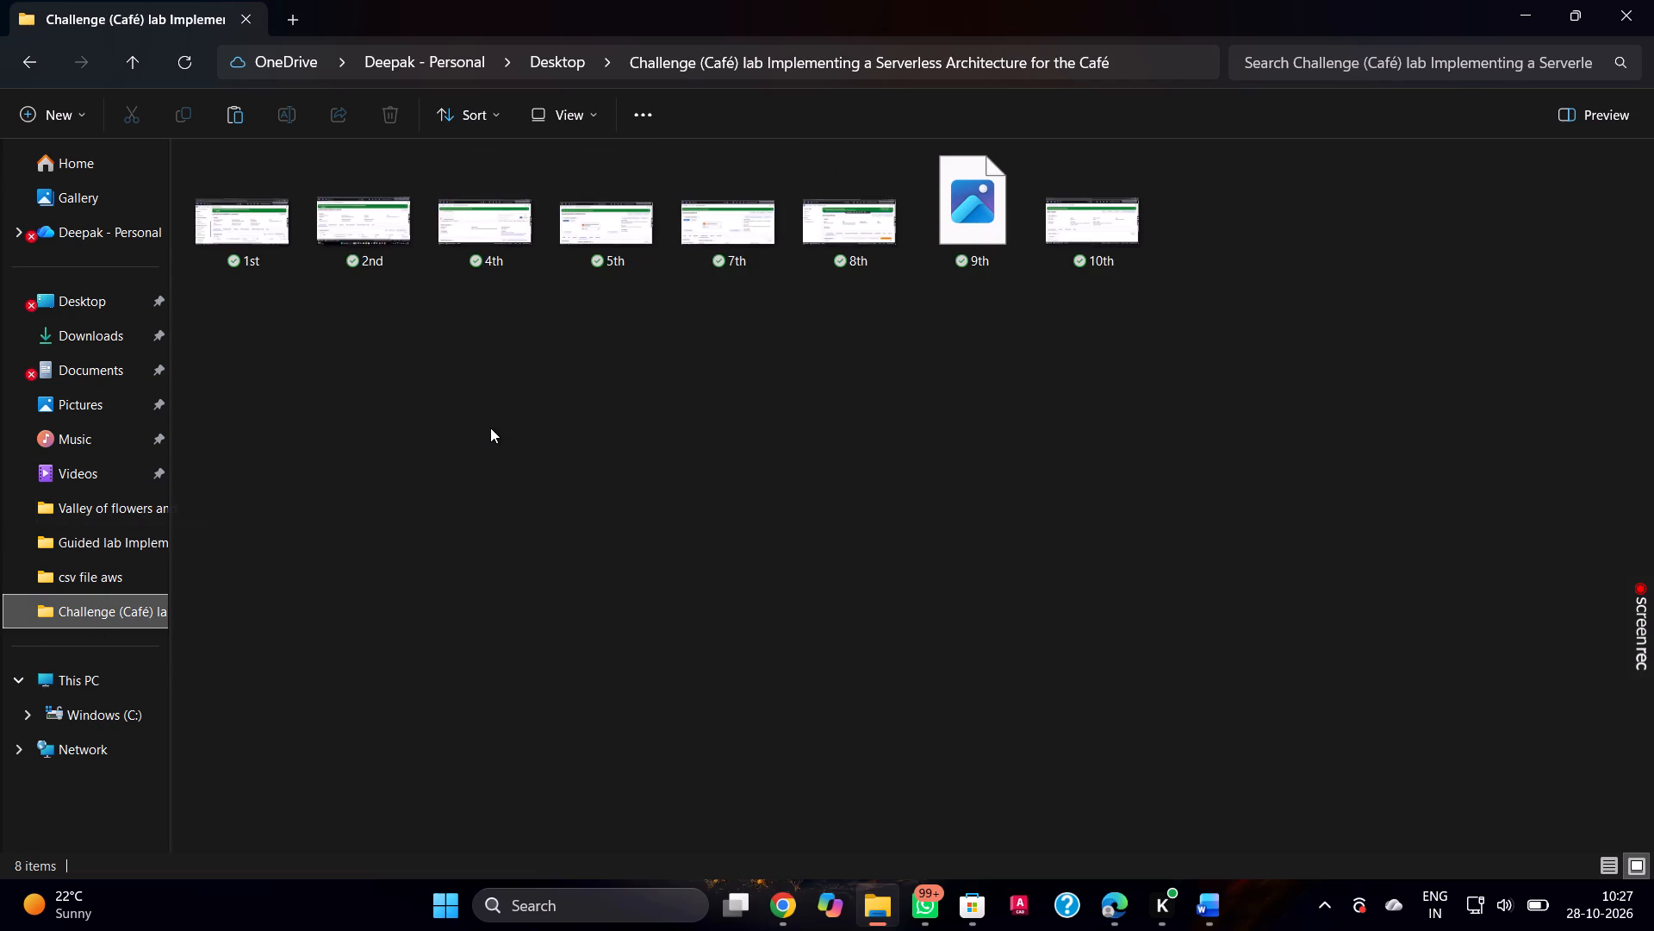
left_click(85, 566)
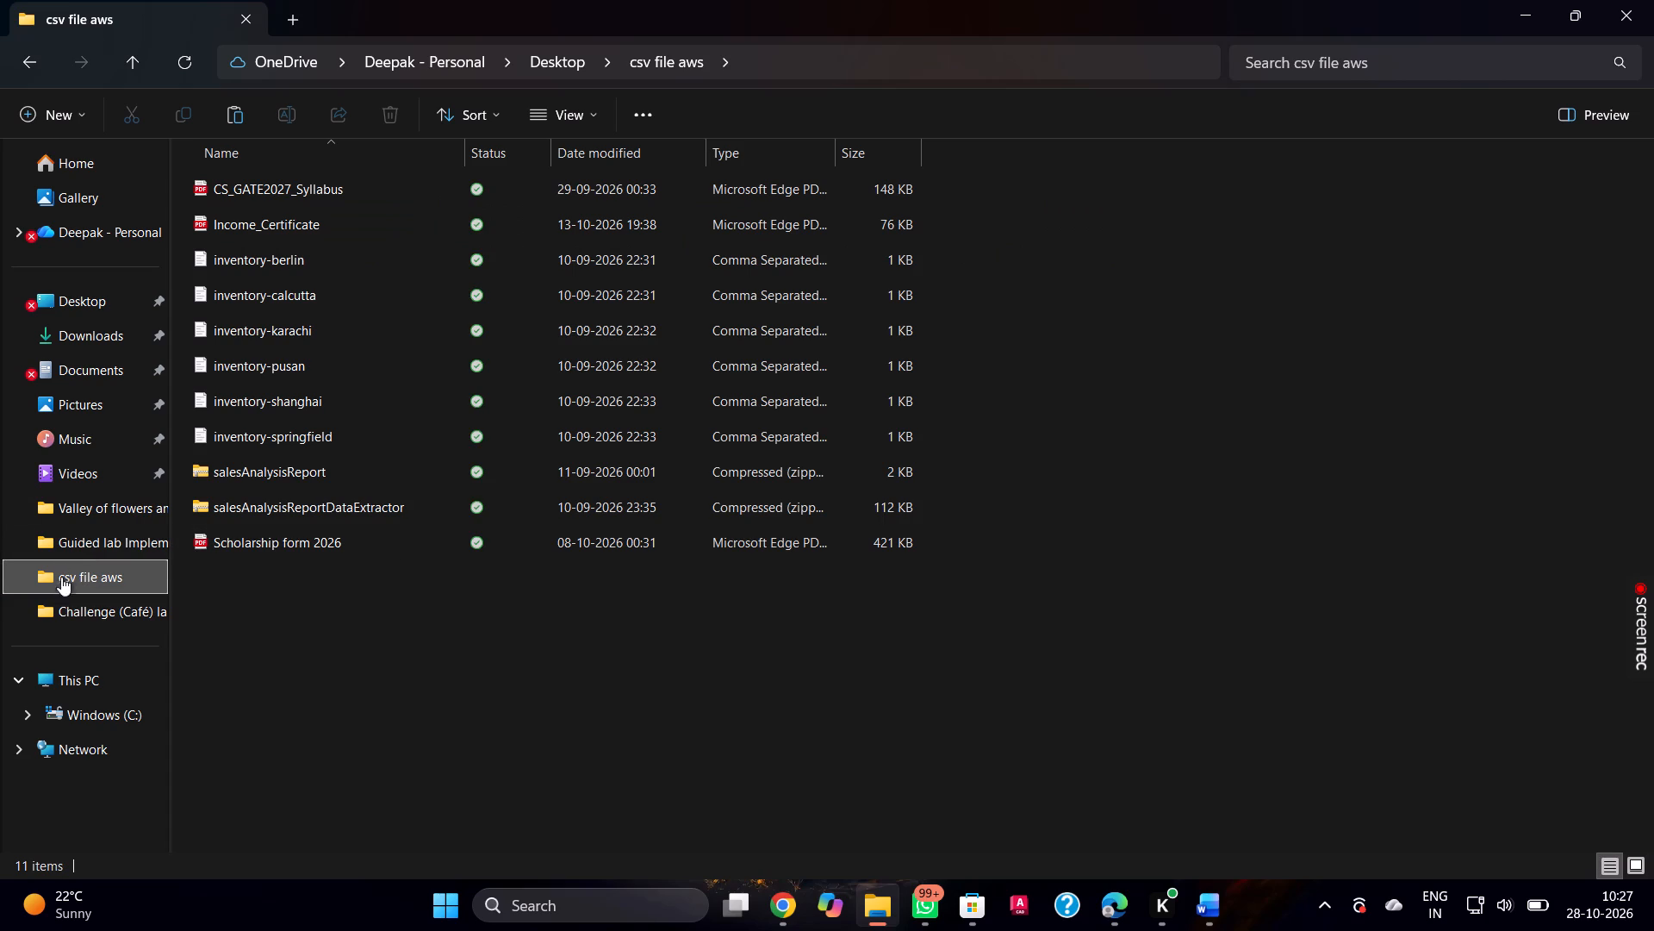
left_click(67, 597)
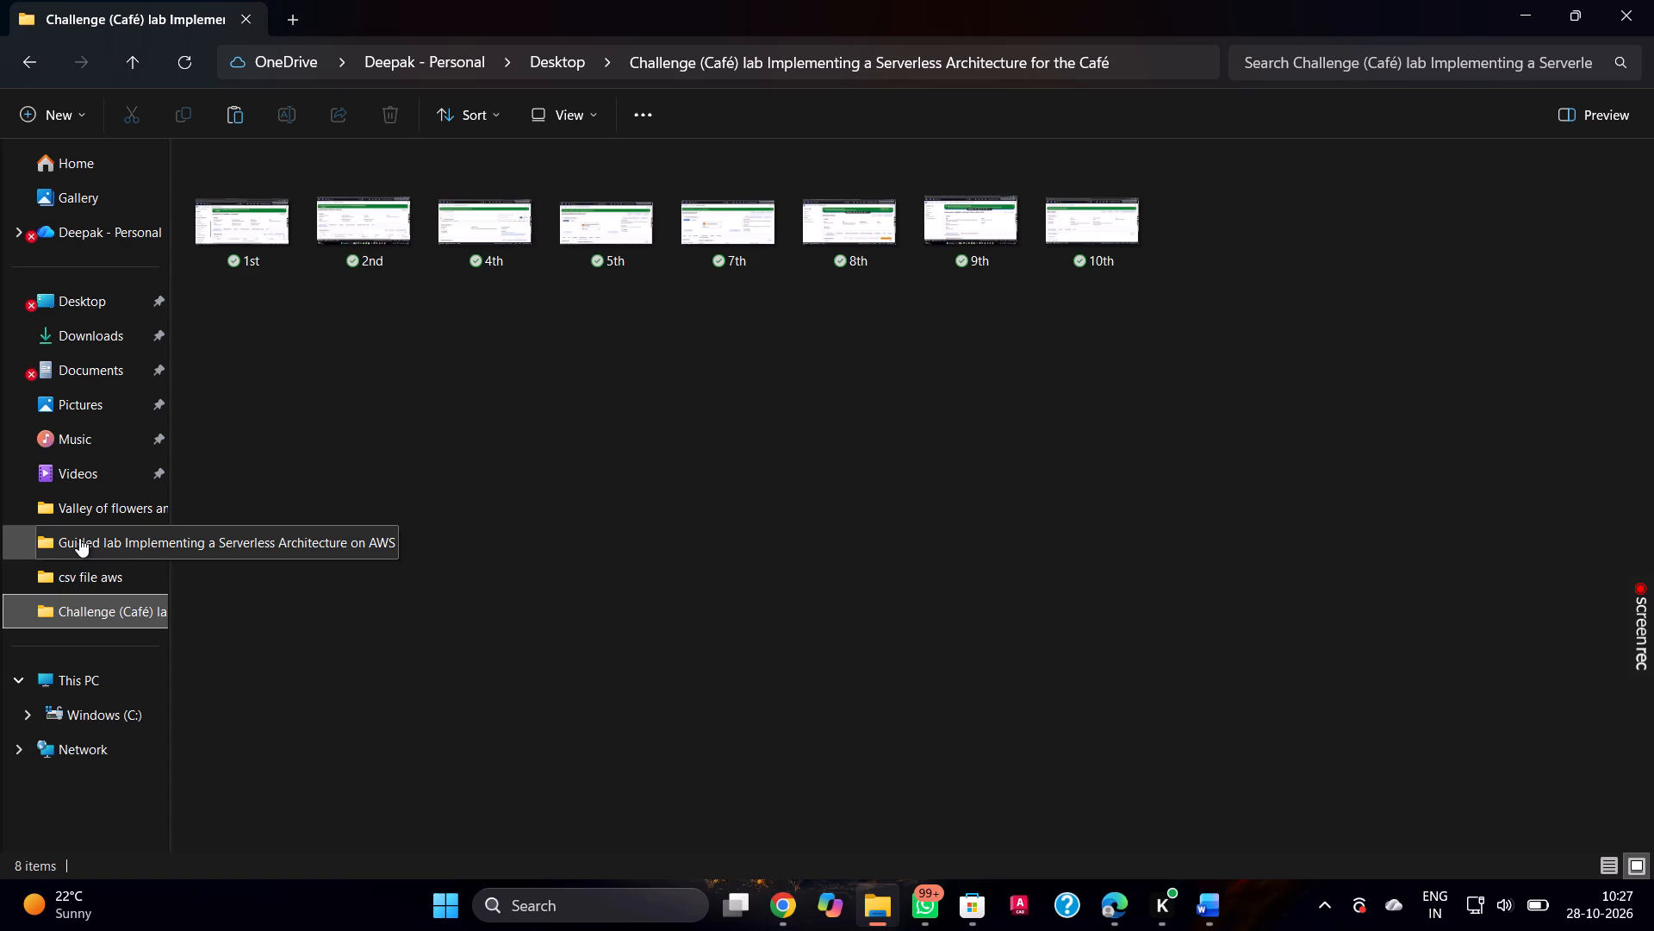
left_click(79, 538)
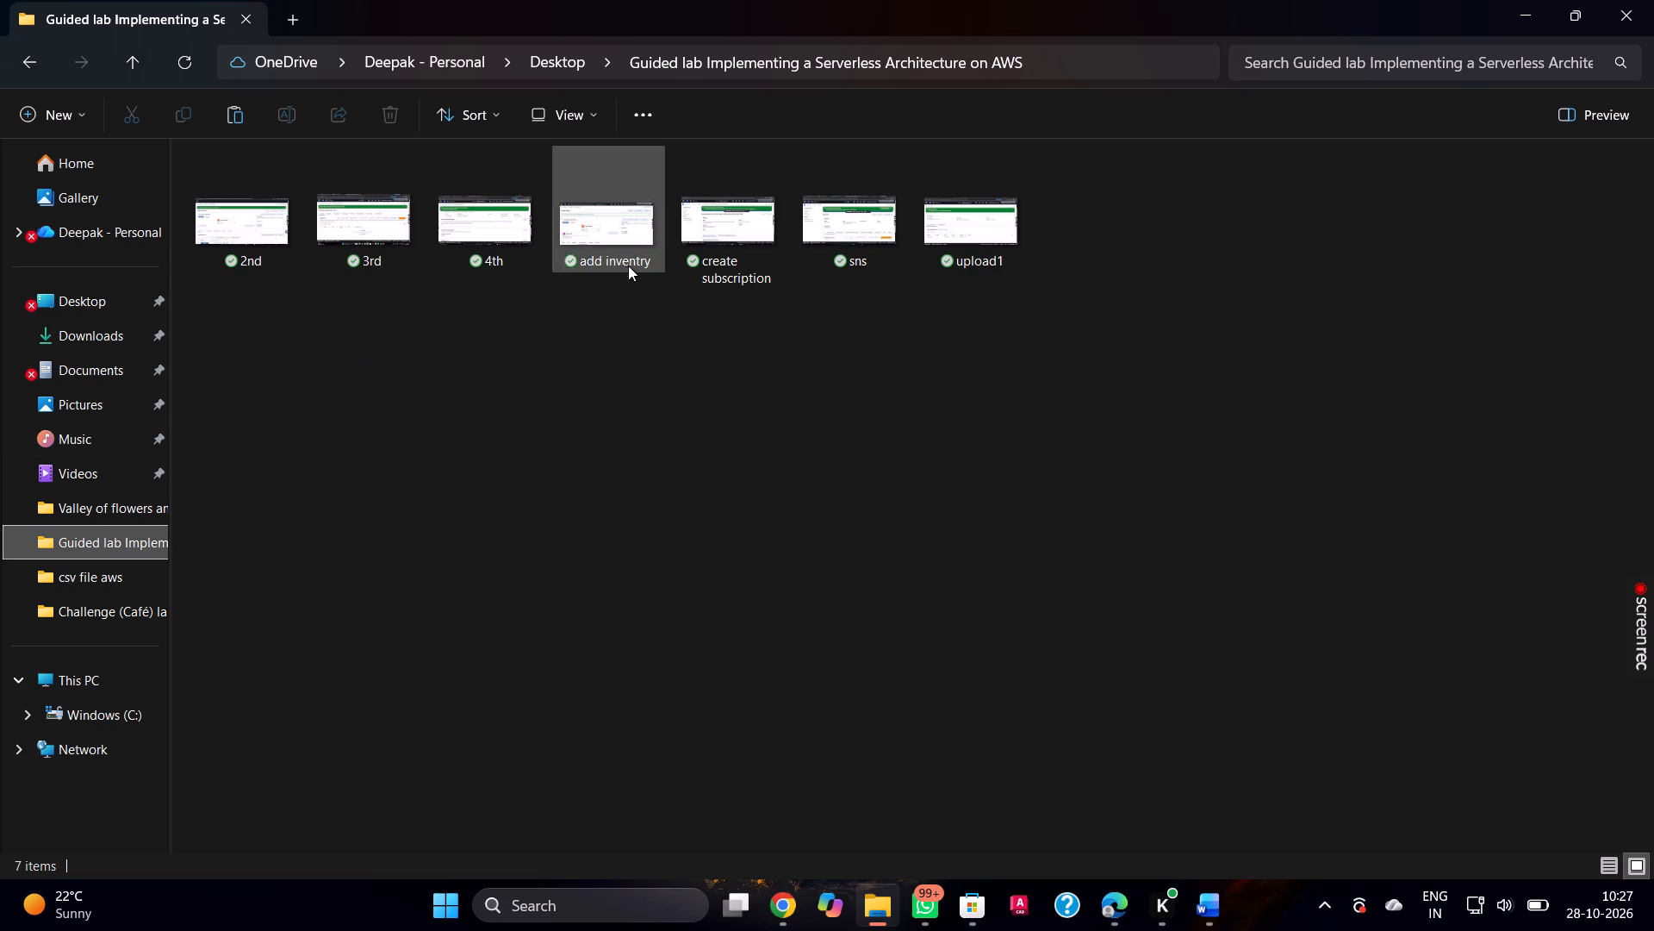
left_click(241, 203)
double_click(241, 203)
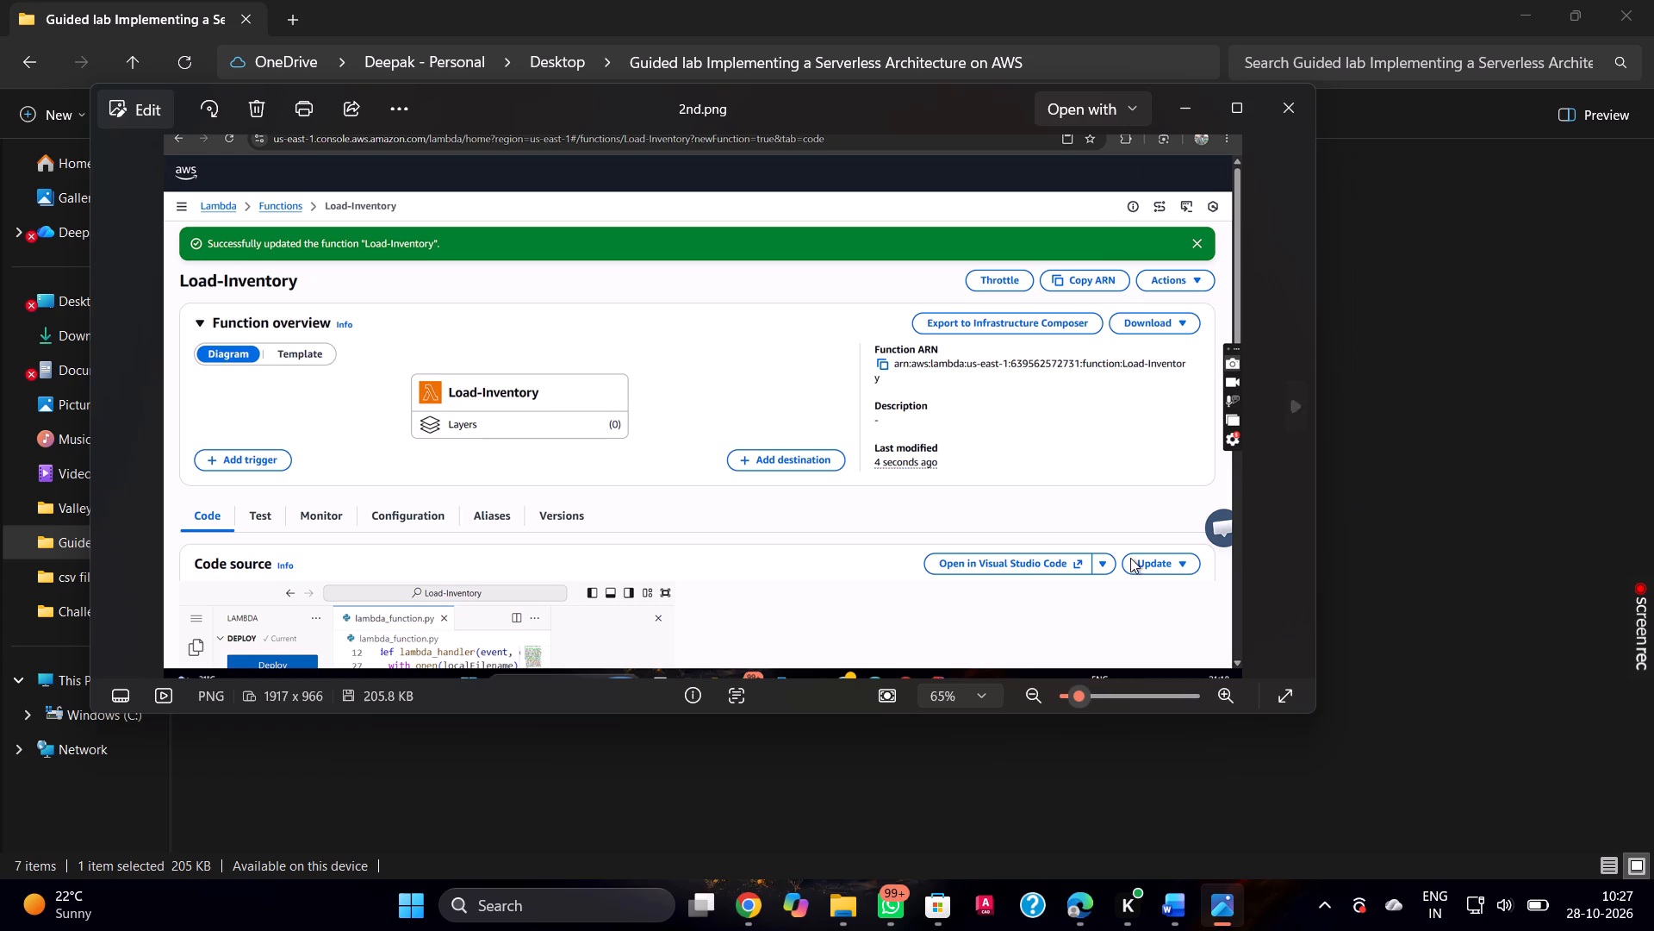
left_click(1275, 98)
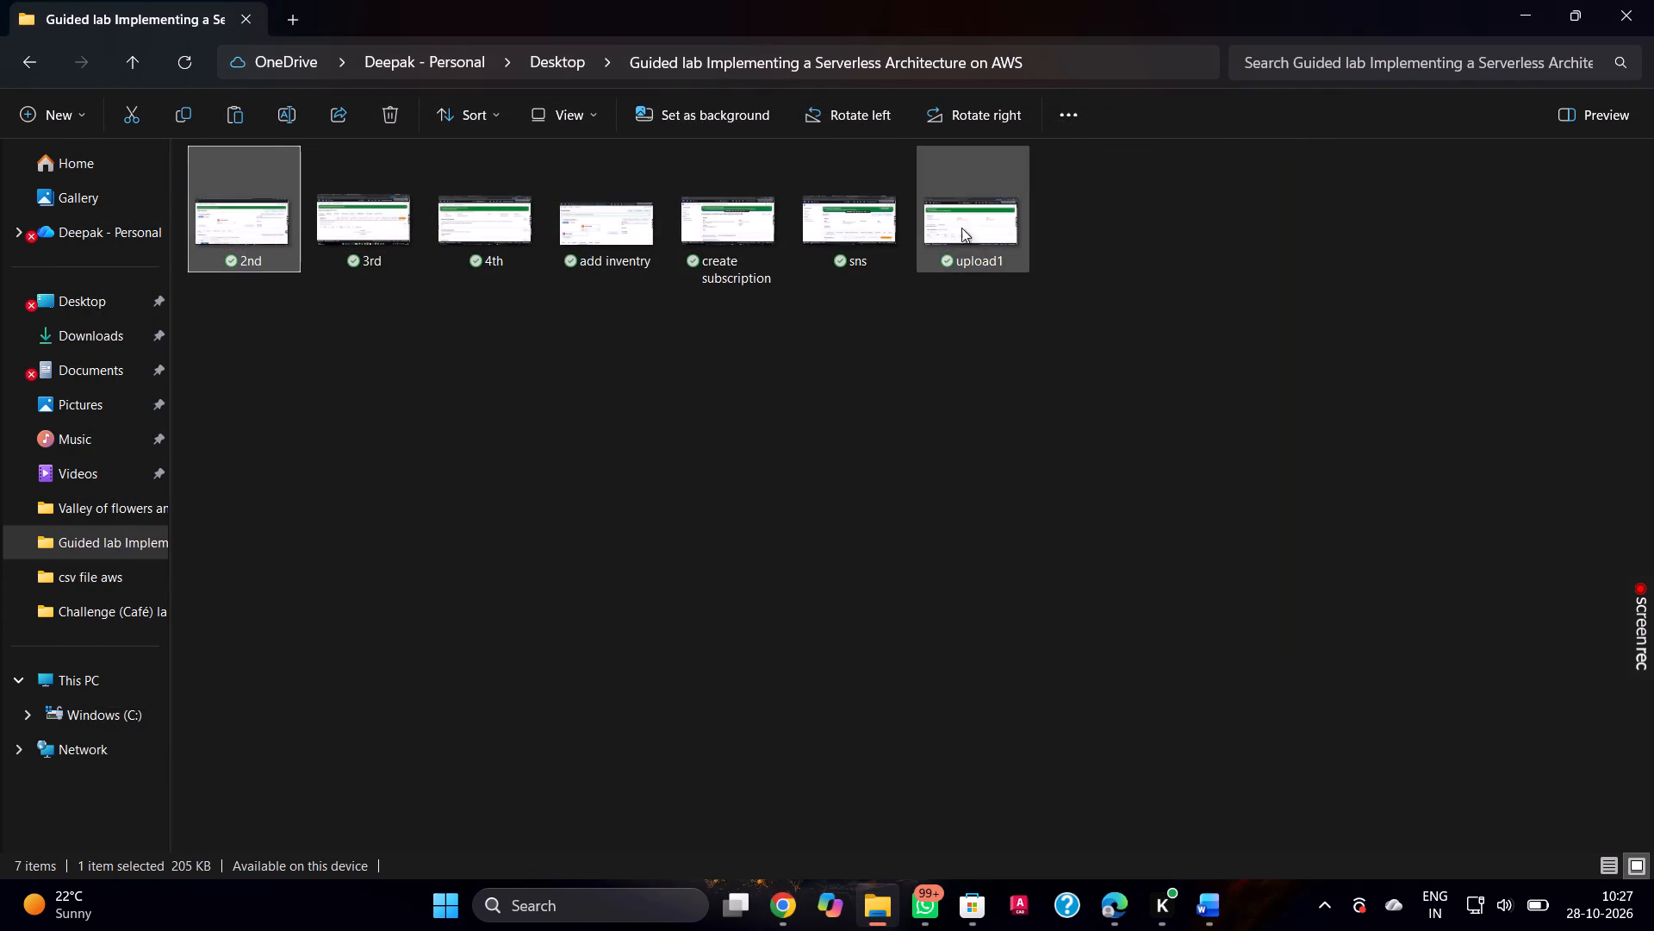
Open the sns image from the guided lab folder in a maximised viewer window.
left_click(889, 222)
left_click(889, 222)
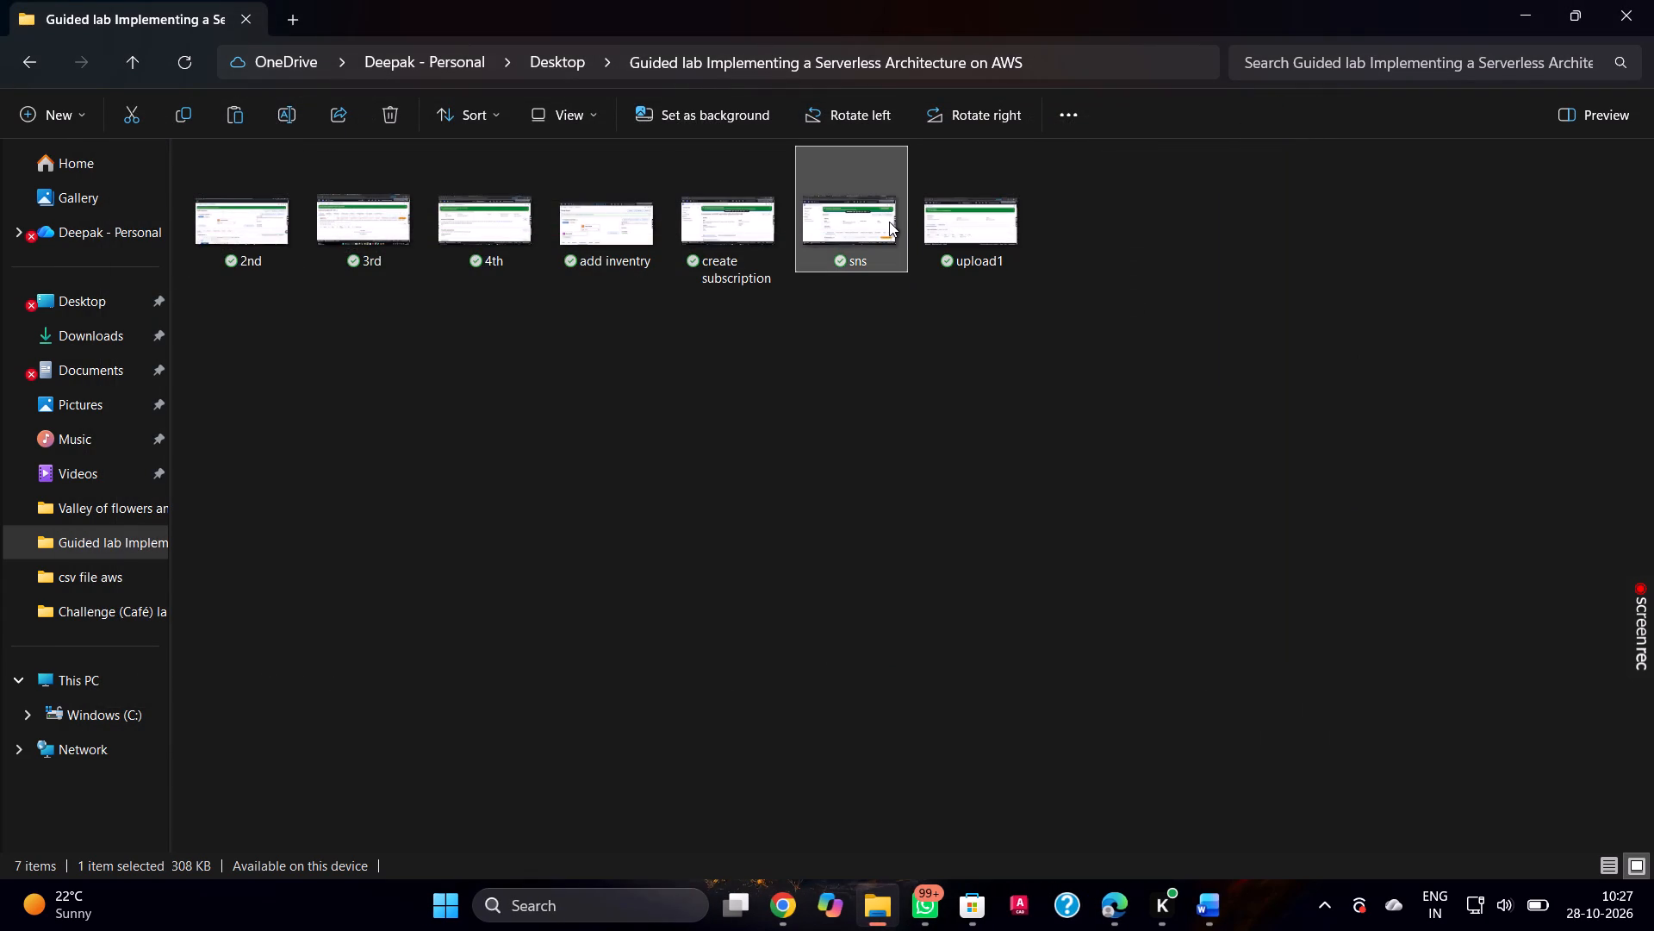
double_click(845, 216)
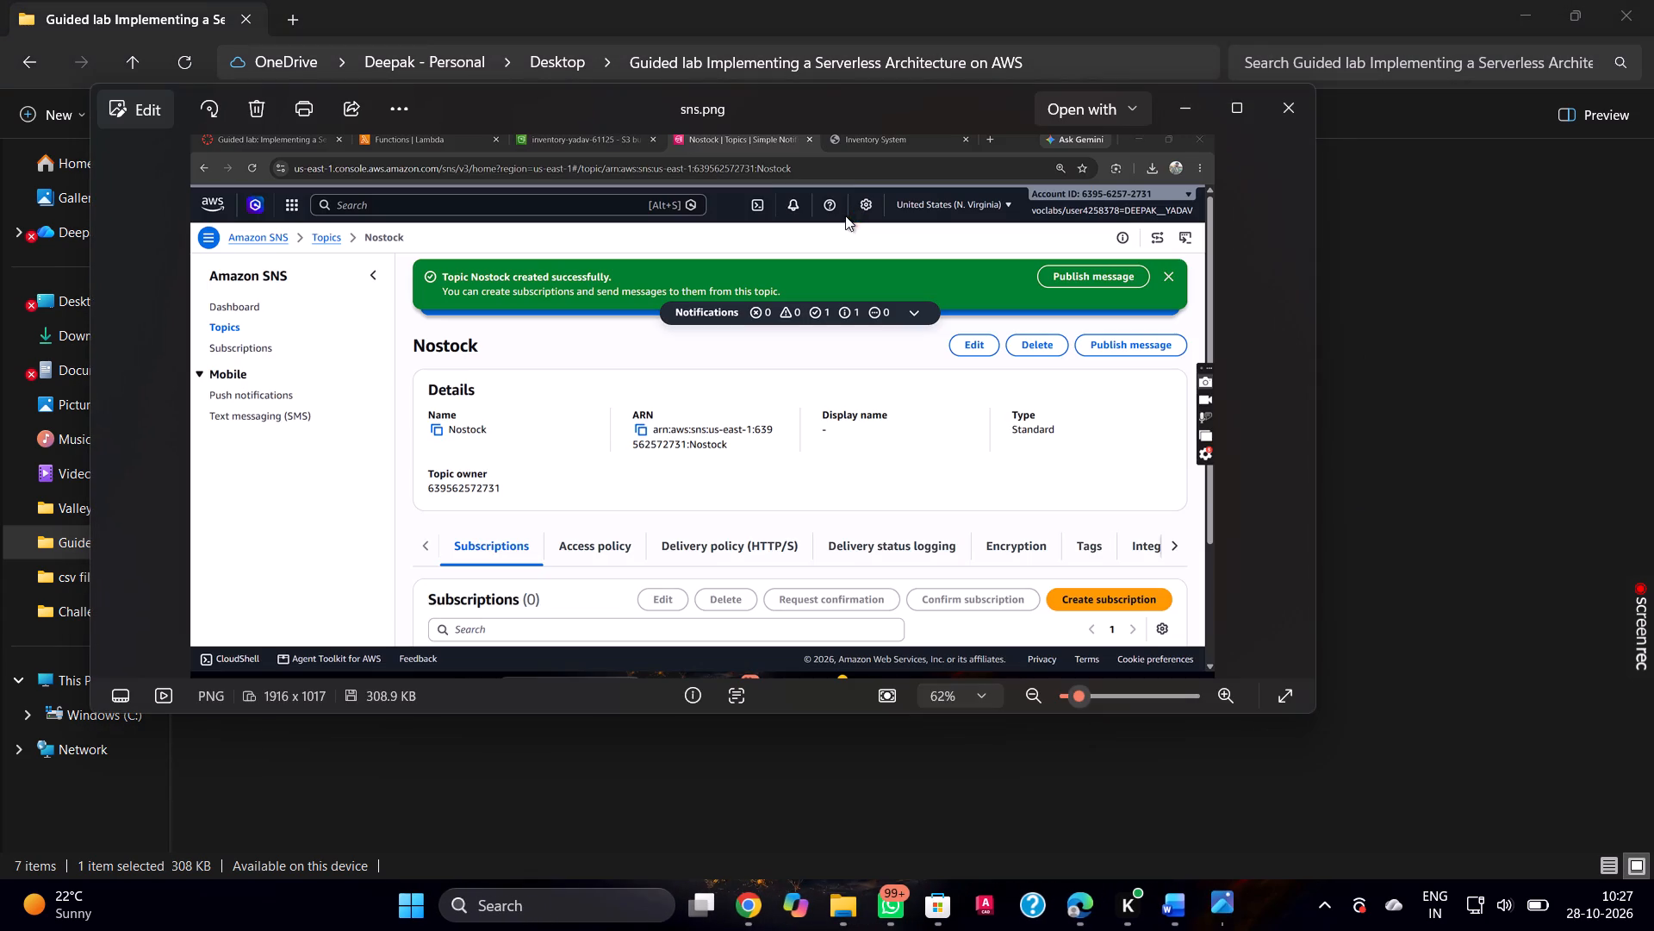
left_click(1253, 92)
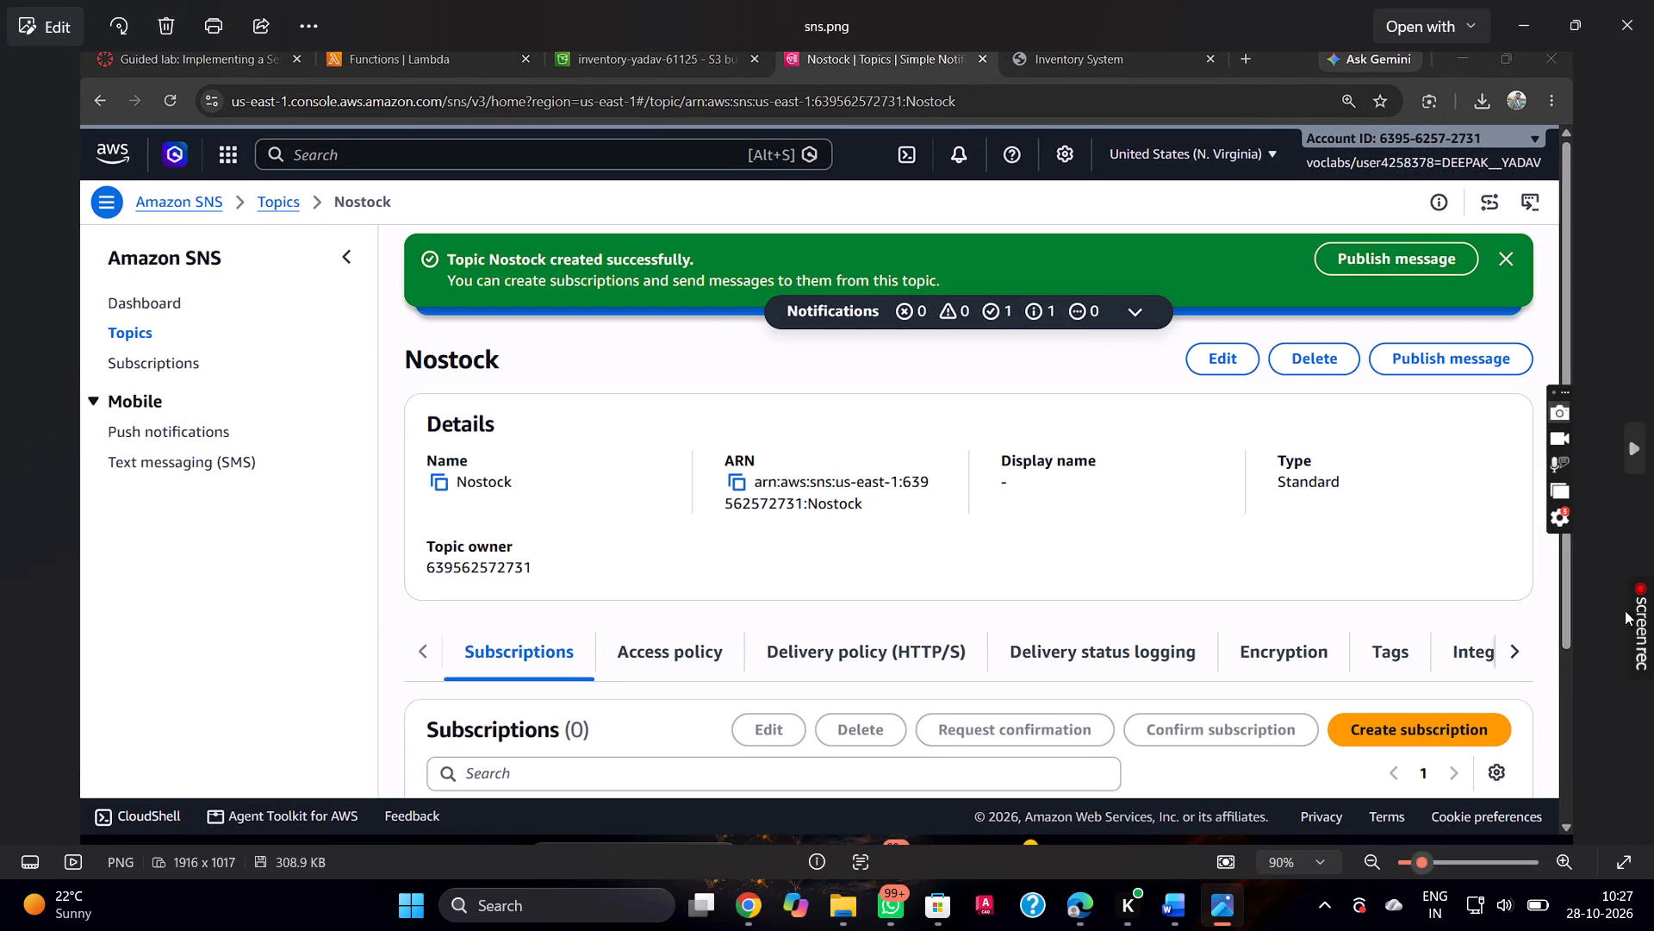
Capture only the browser address bar and AWS console header strip of the sns image with ScreenRec and copy it to the clipboard.
left_click(1645, 610)
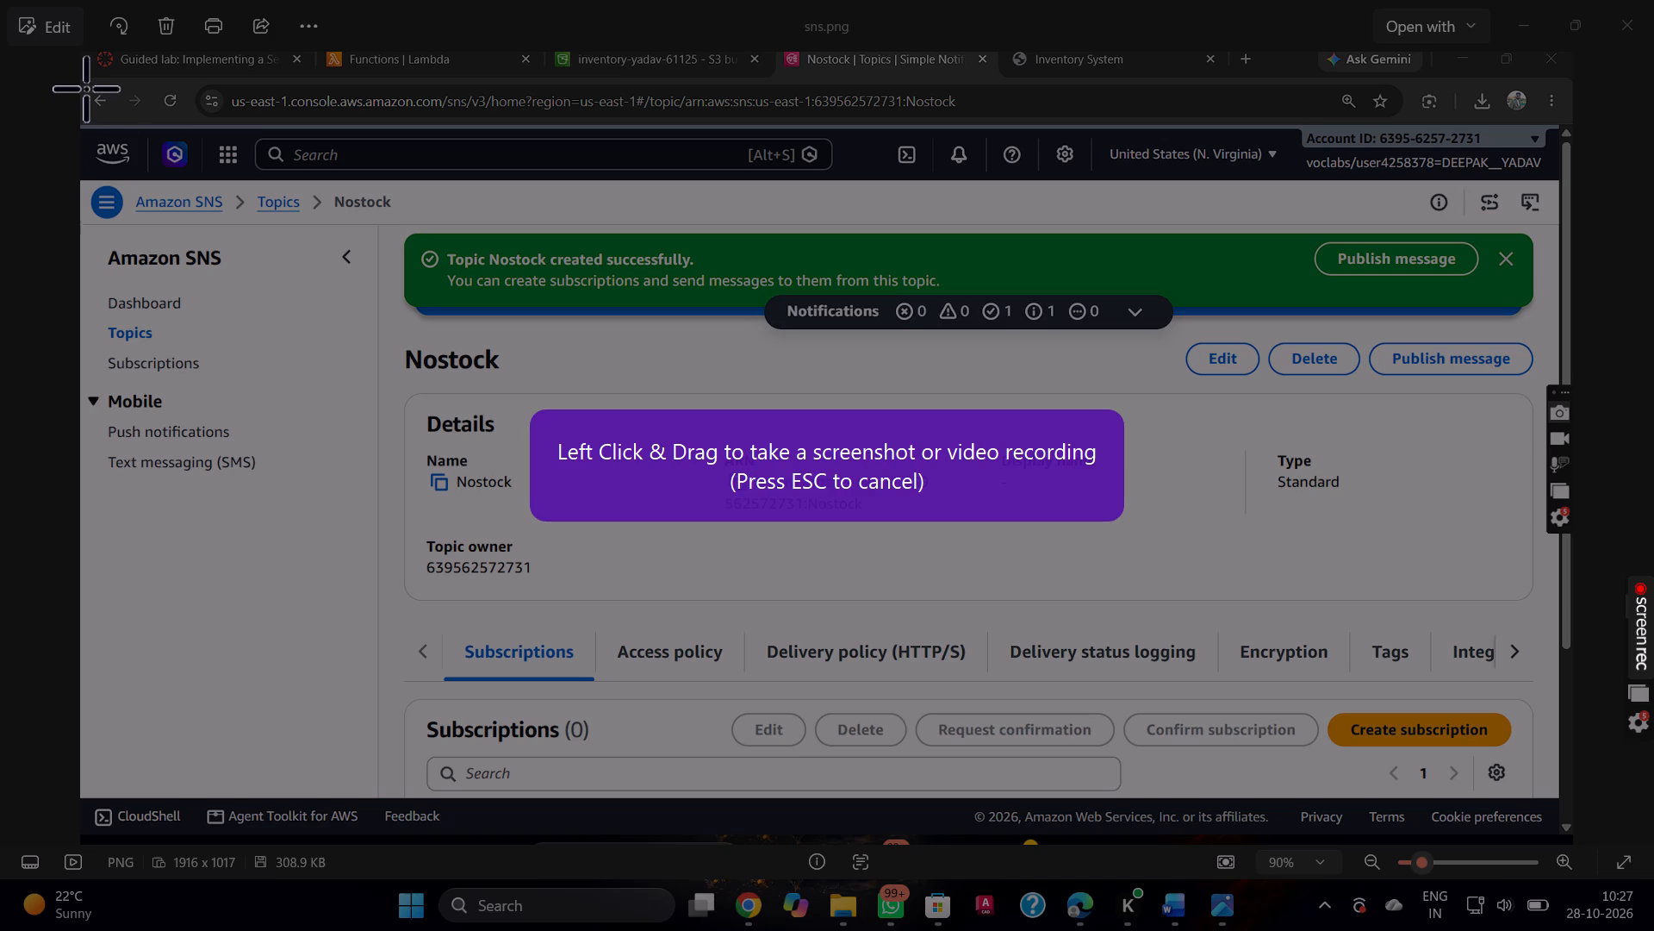
left_click_drag(84, 72, 84, 73)
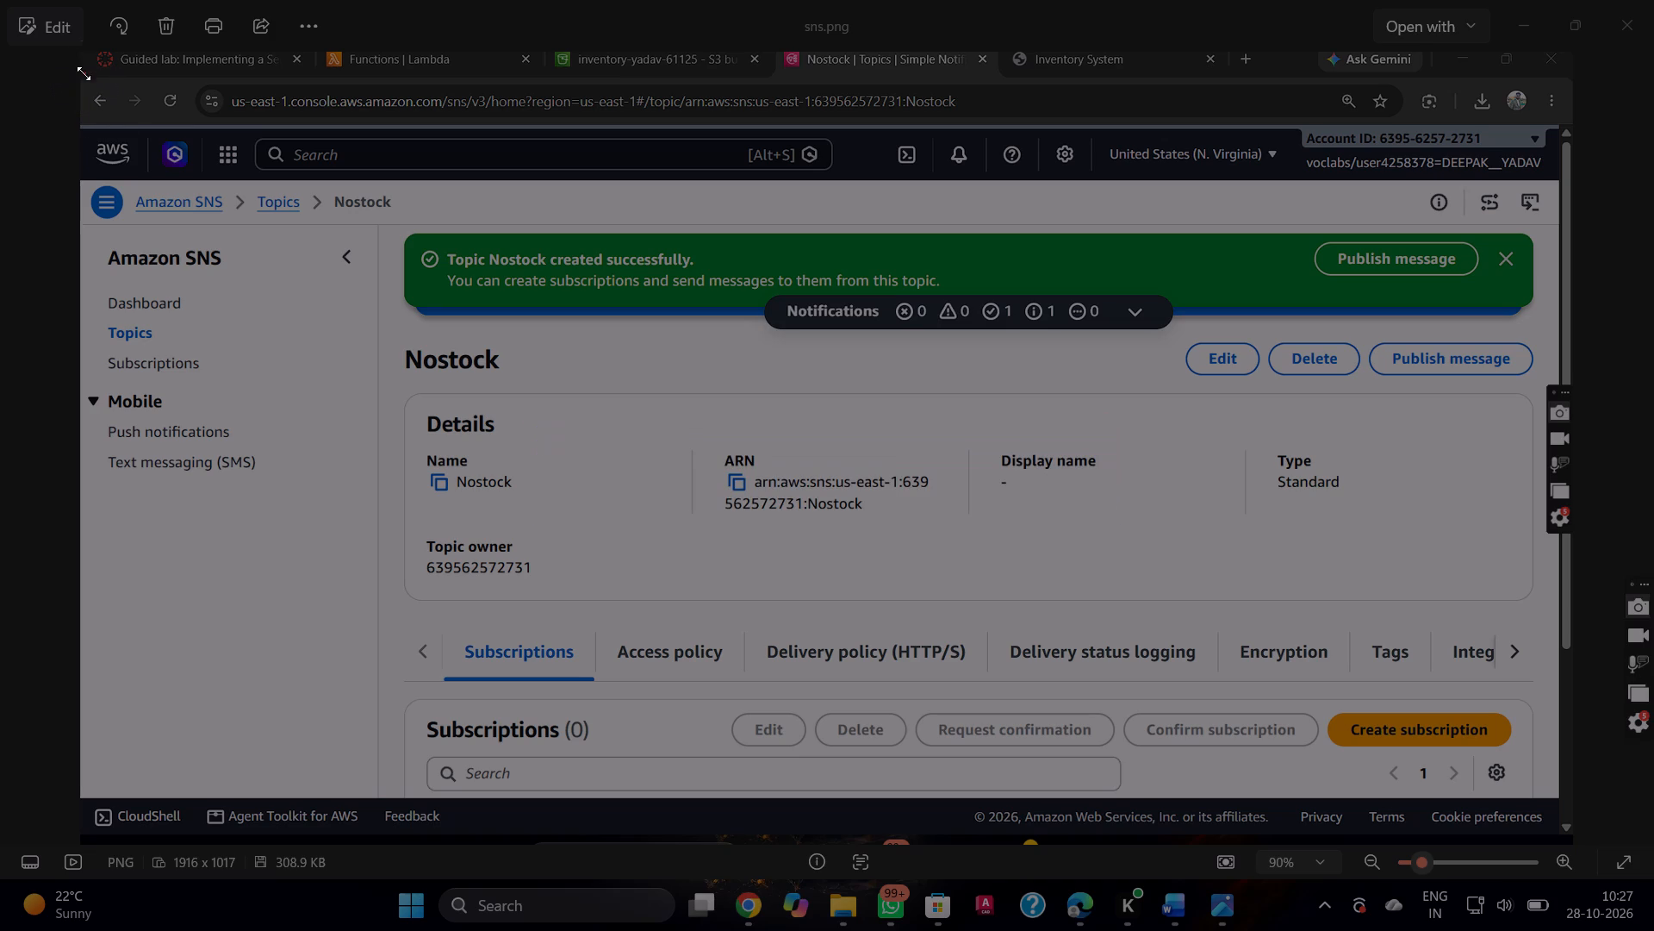
left_click_drag(84, 73, 316, 206)
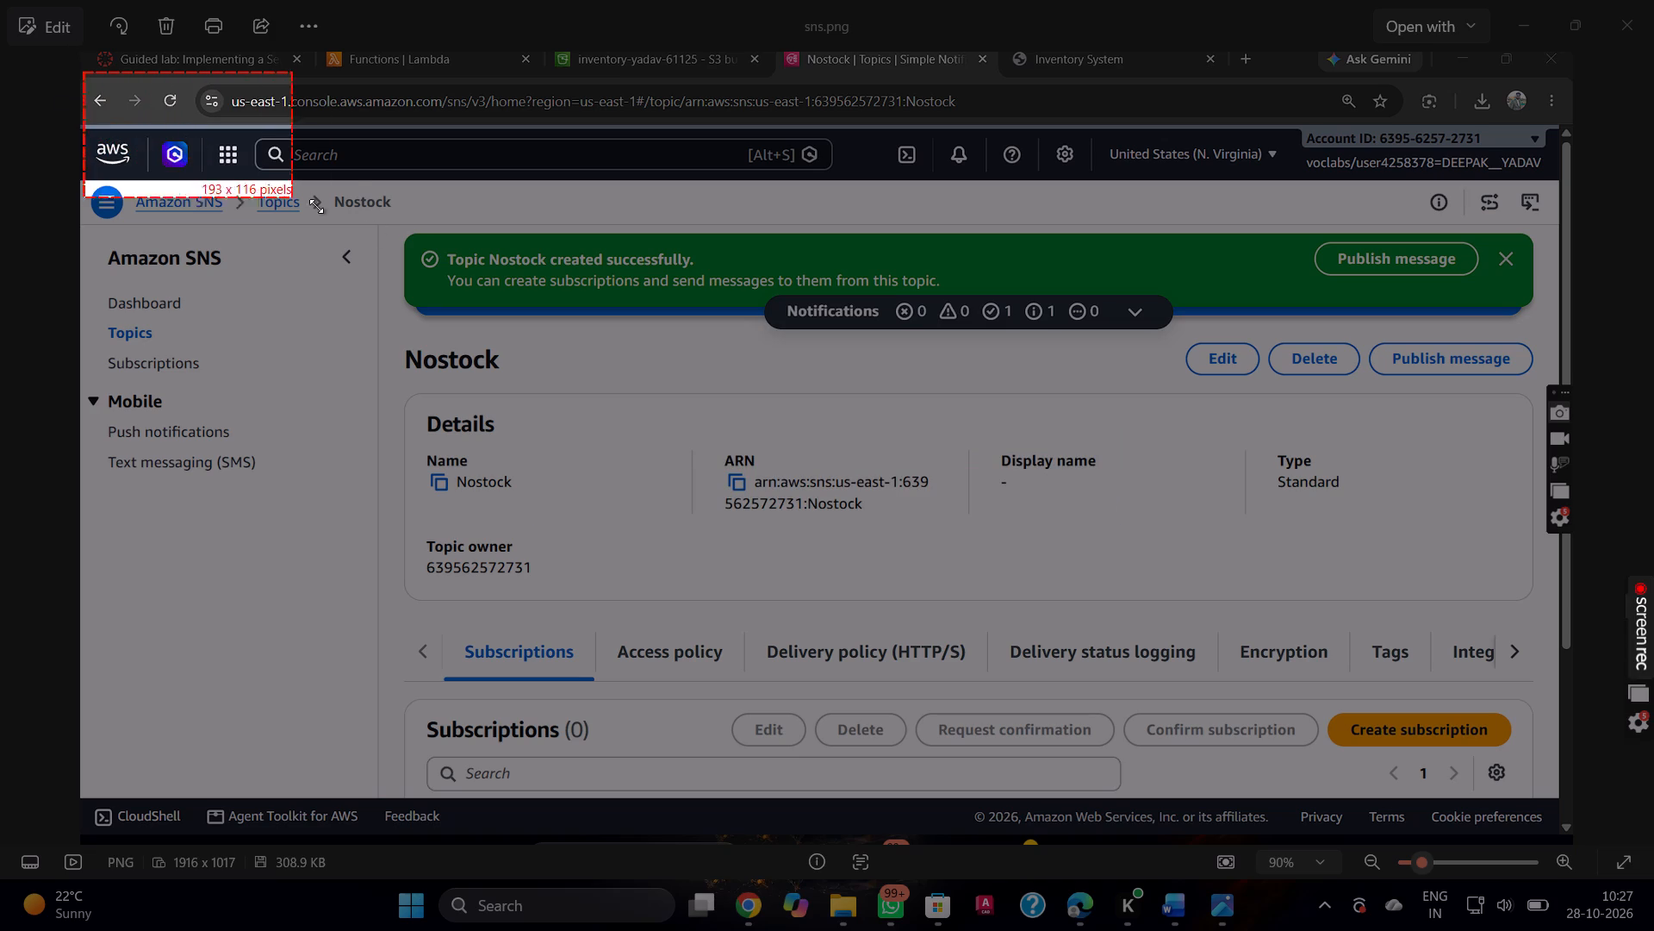
left_click_drag(316, 206, 849, 197)
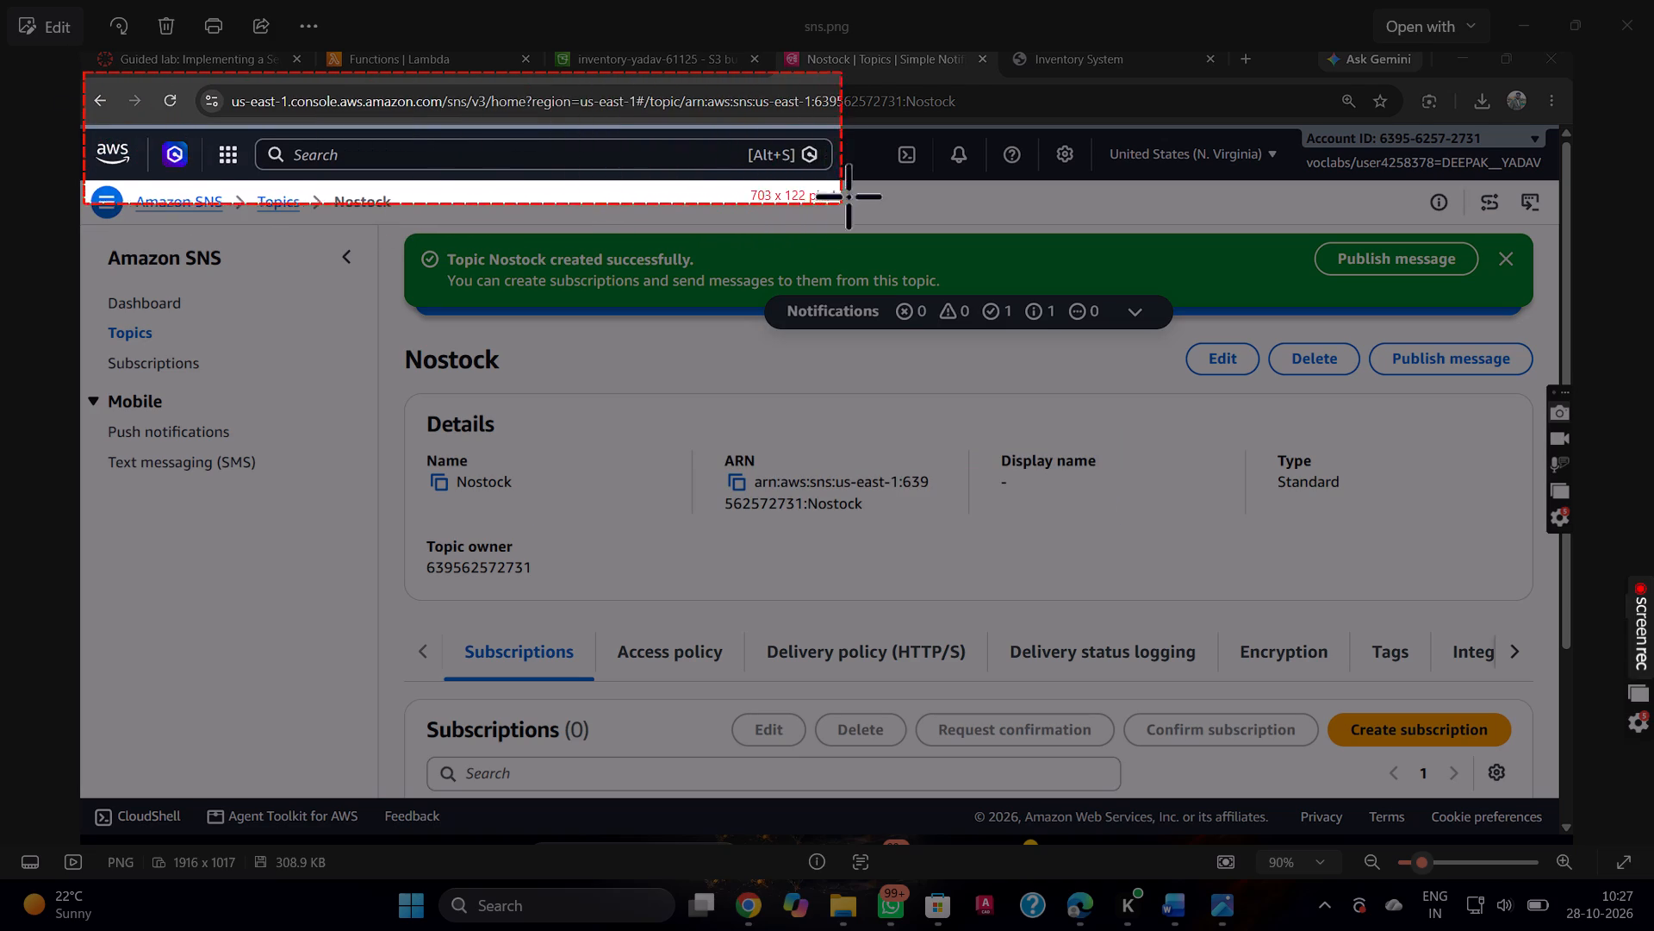
left_click_drag(849, 197, 1215, 168)
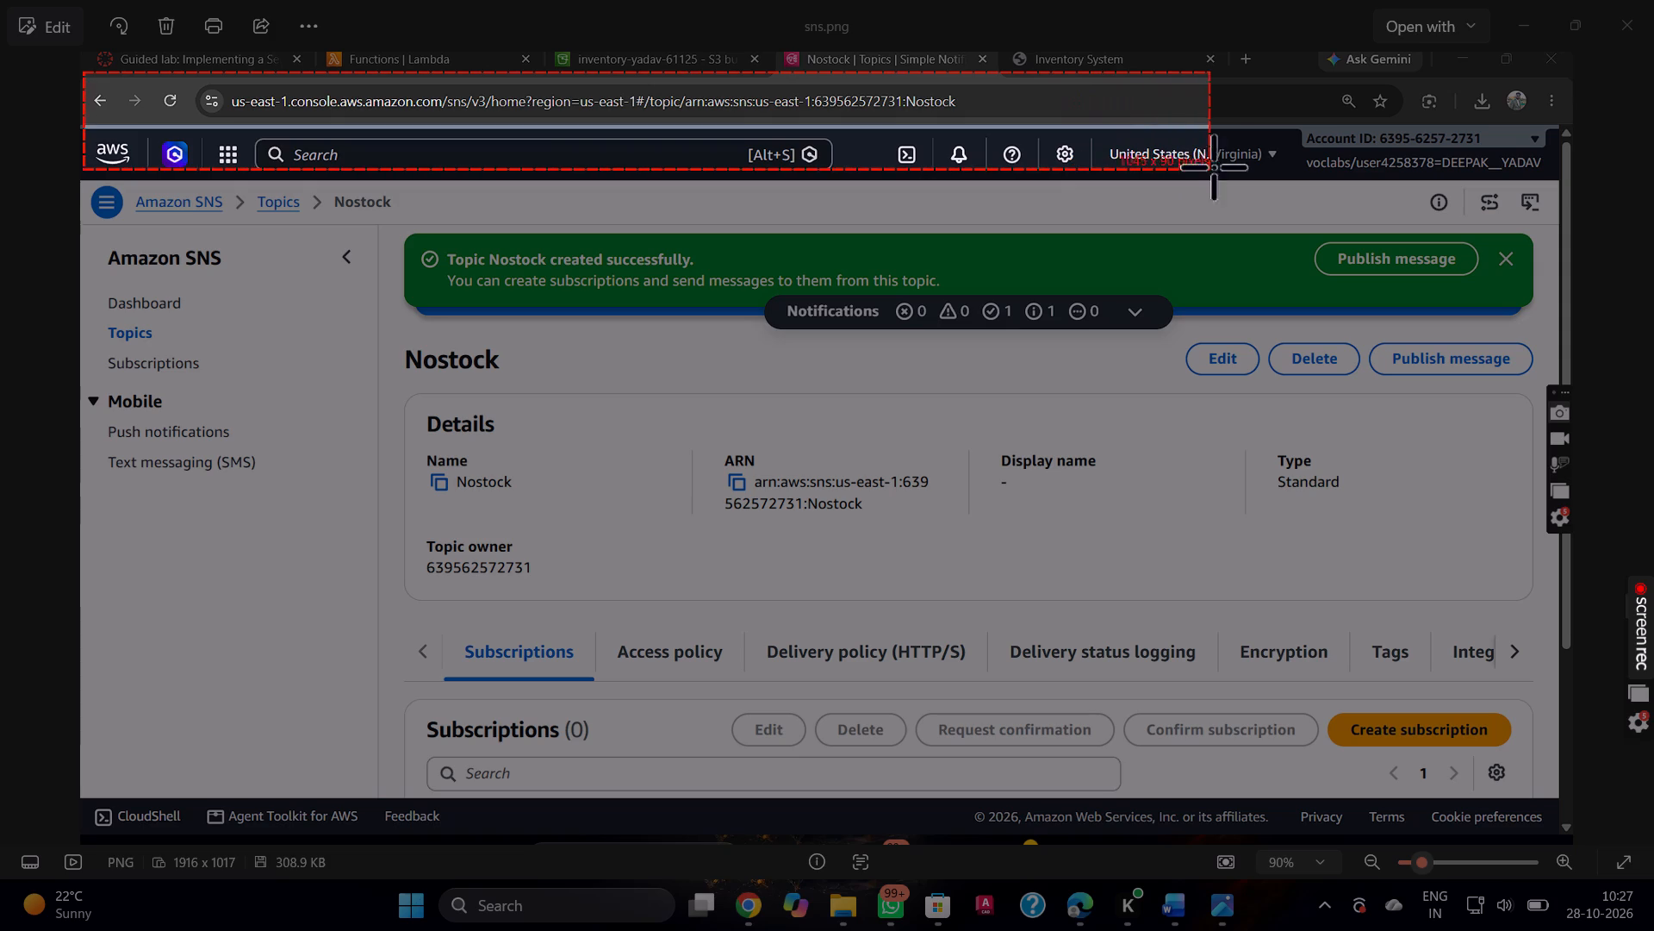
left_click_drag(1215, 168, 1572, 169)
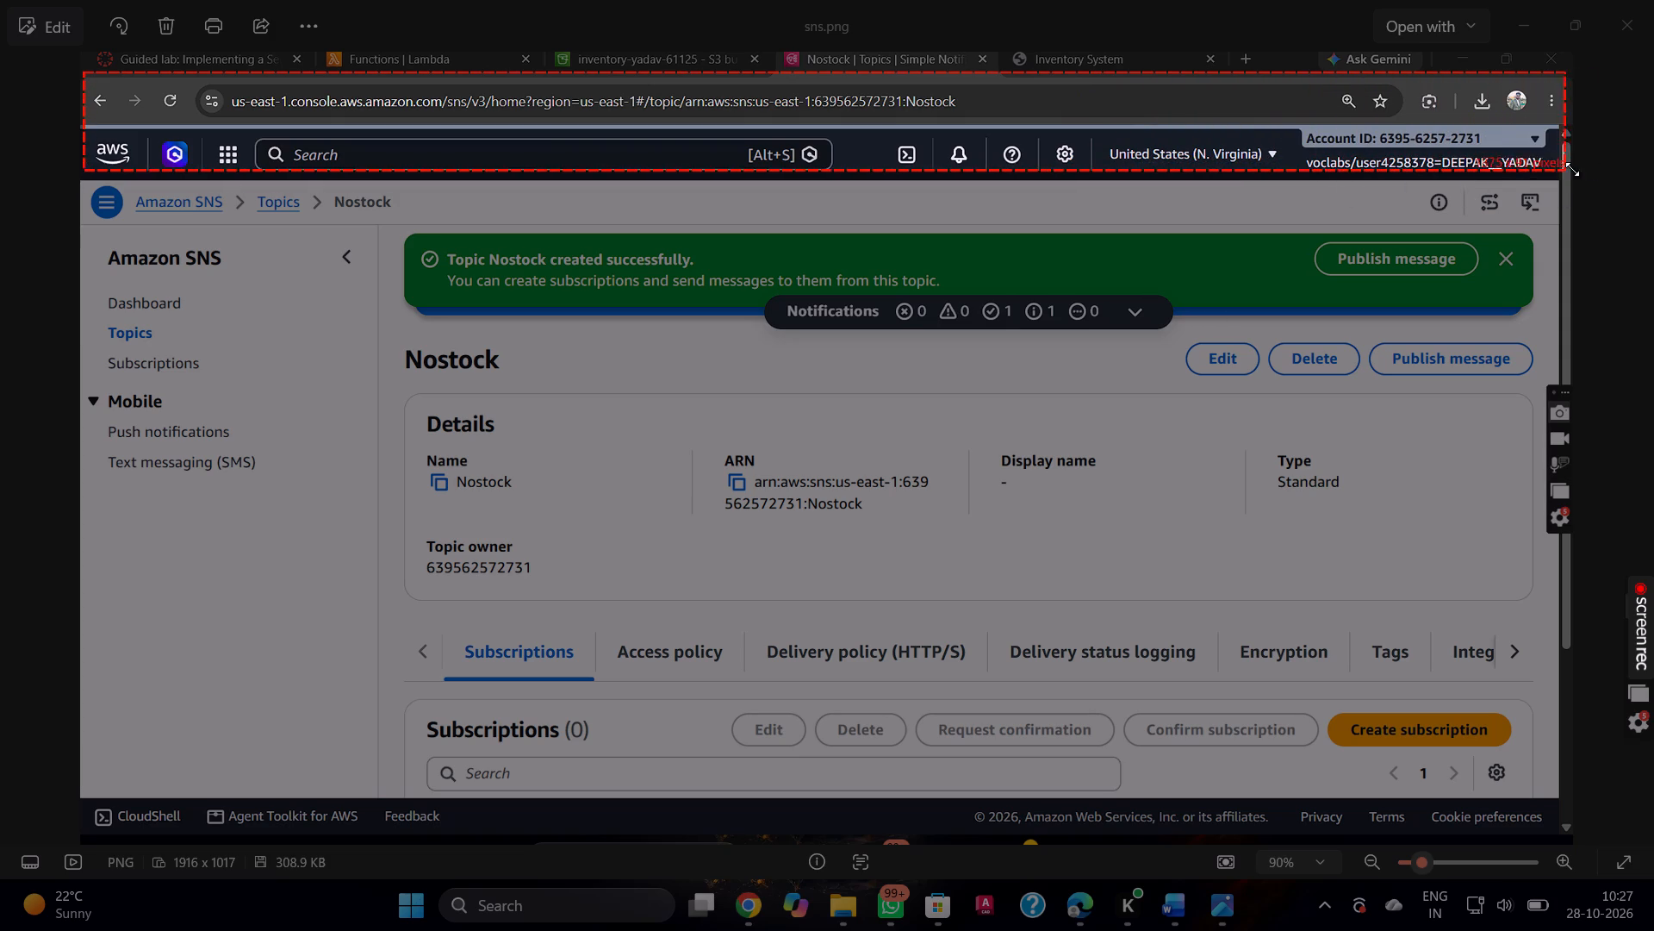
left_click_drag(1572, 169, 1559, 174)
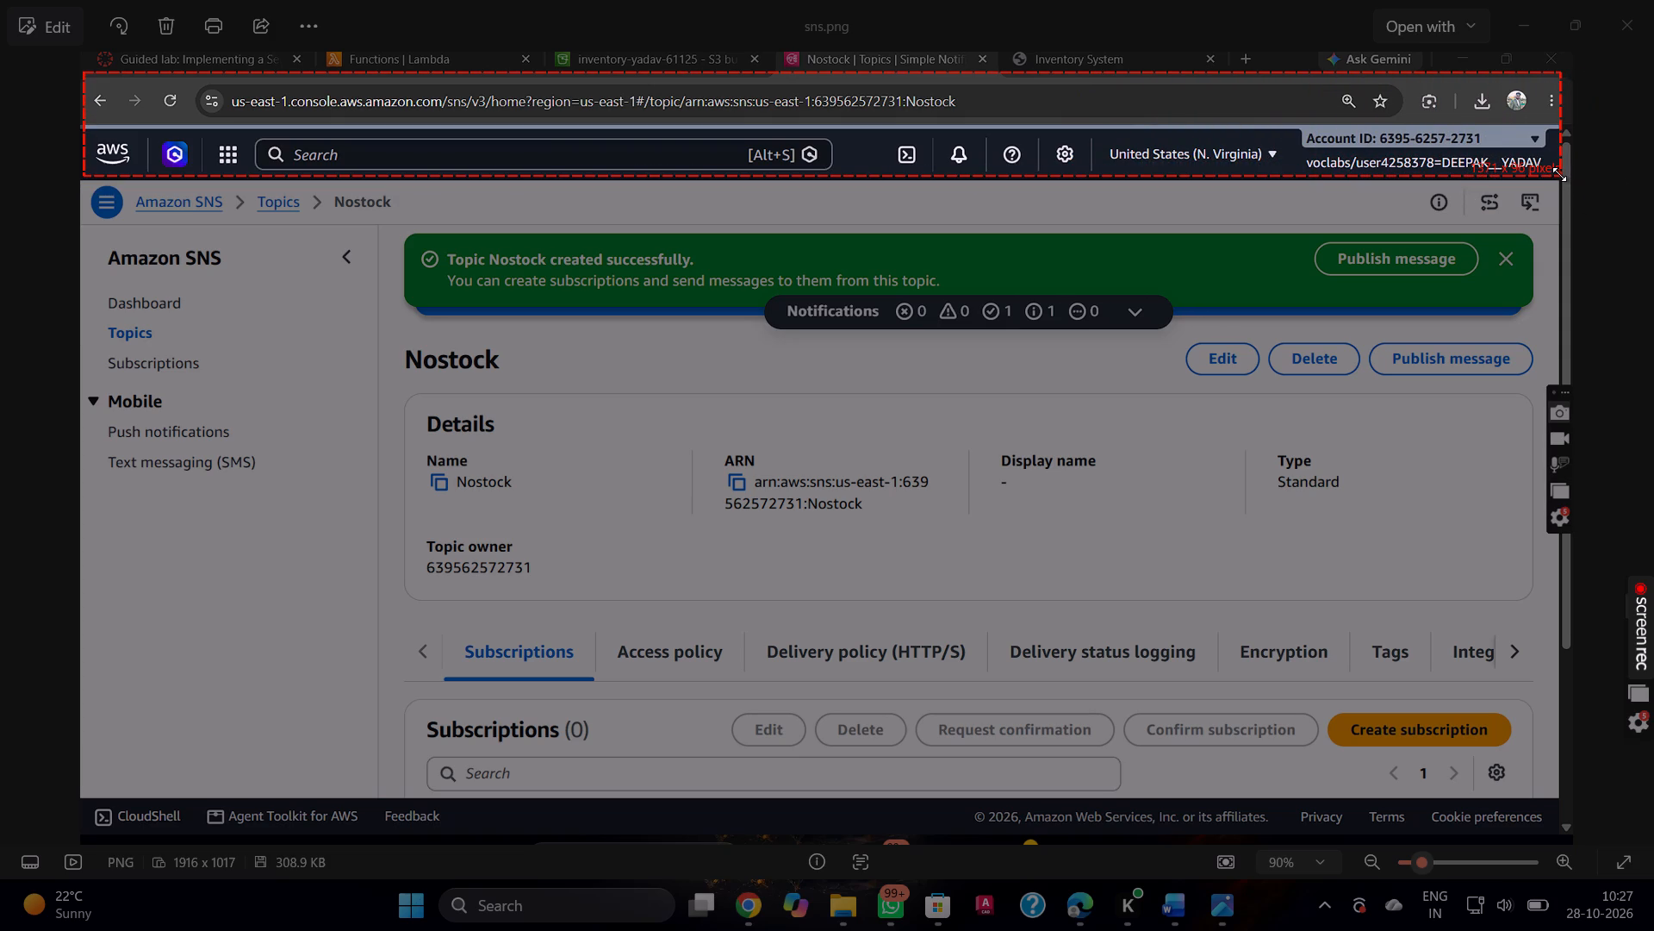
left_click_drag(1559, 174, 1565, 174)
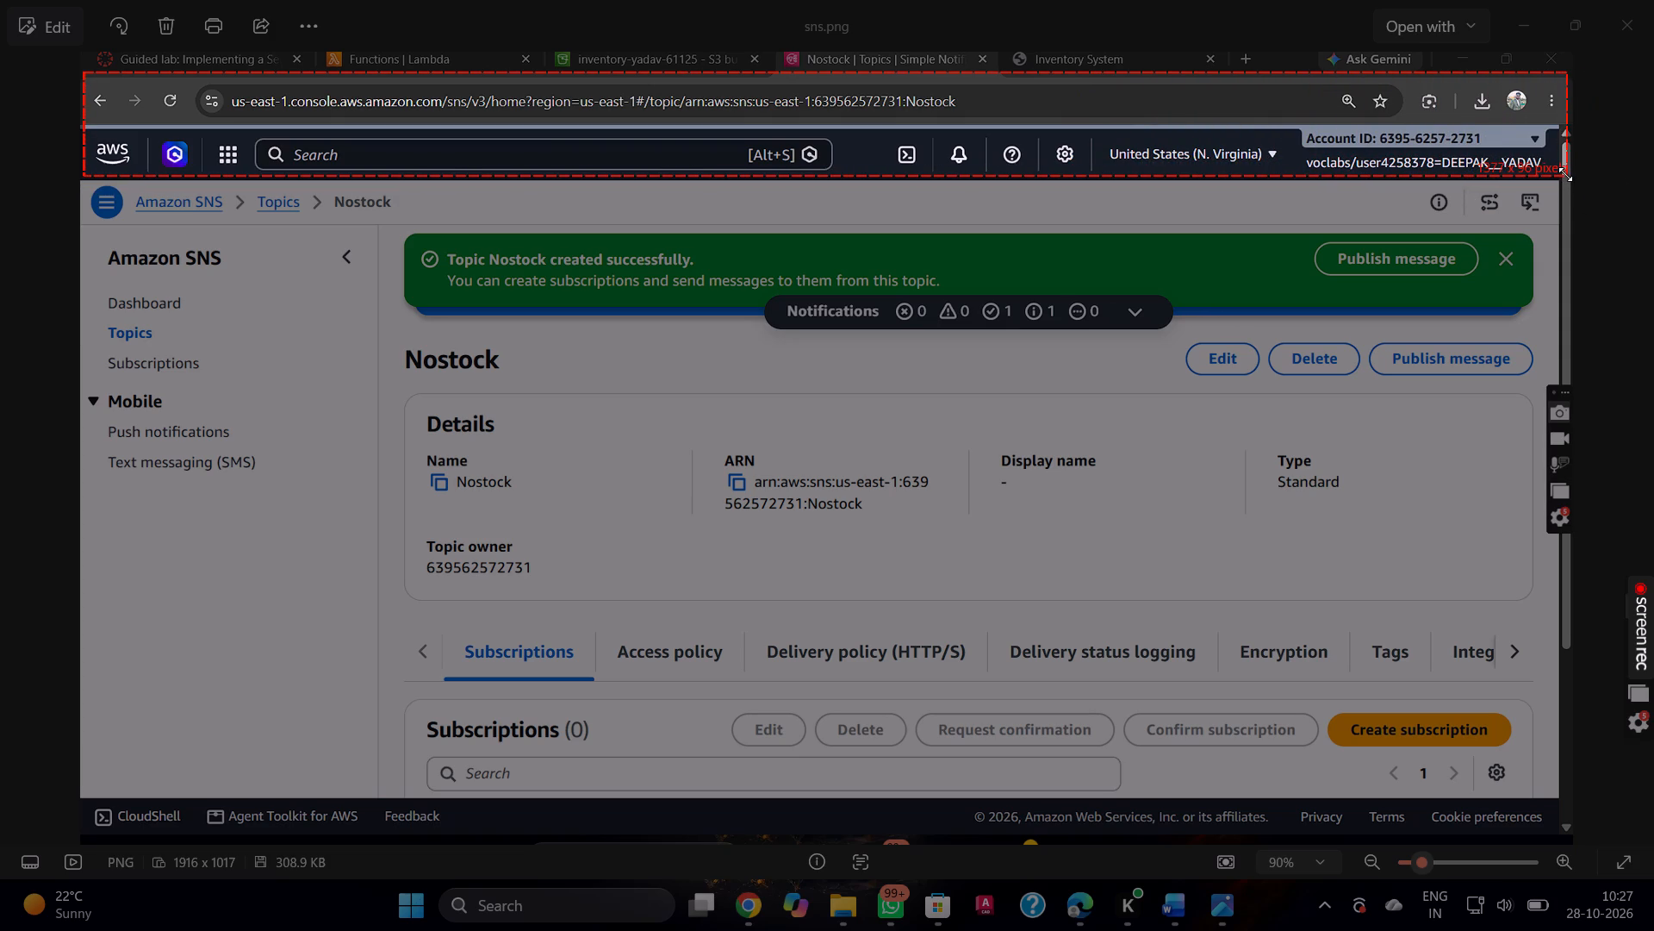
left_click_drag(1565, 174, 1570, 178)
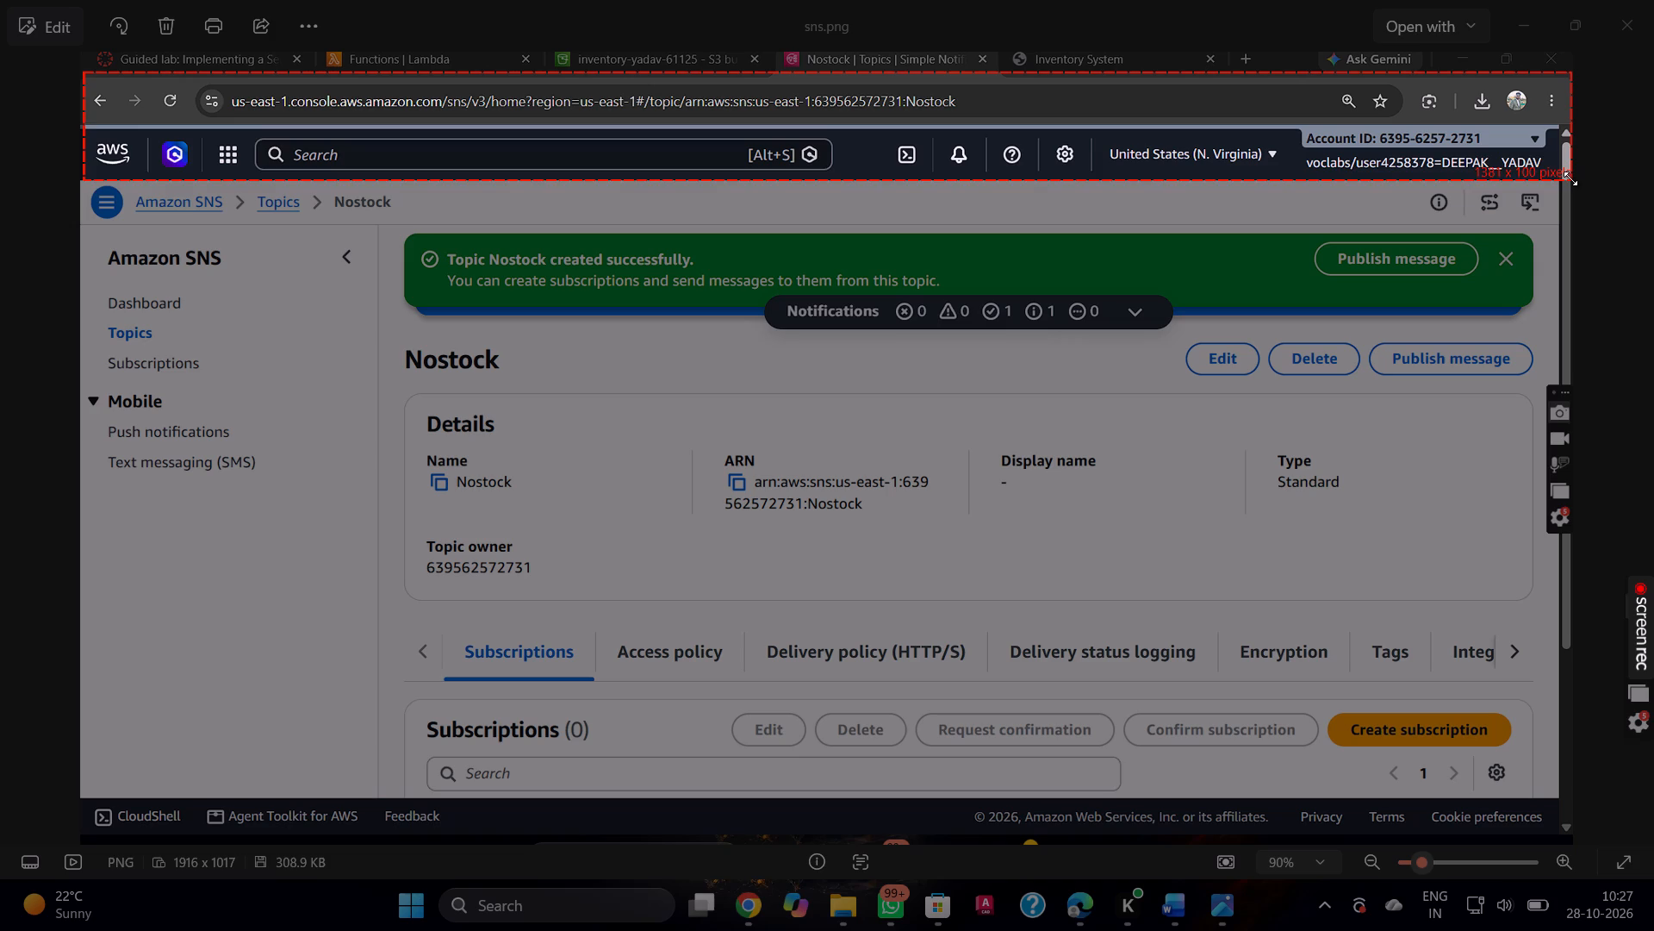
left_click_drag(1570, 178, 1568, 173)
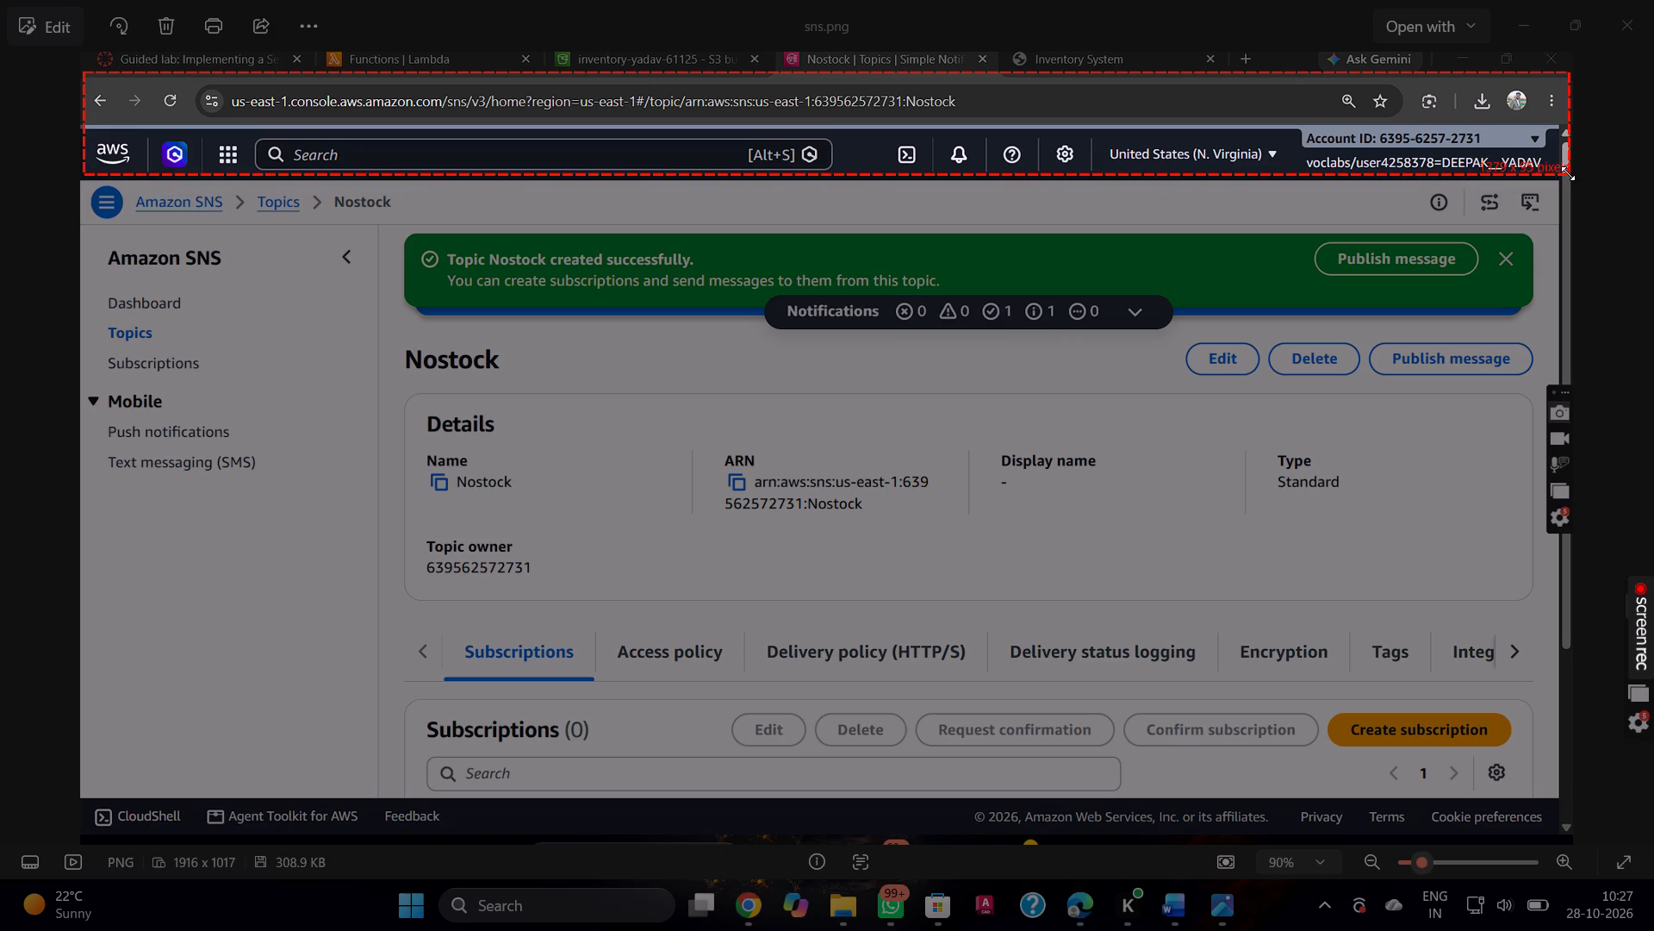
left_click_drag(1568, 173, 1553, 173)
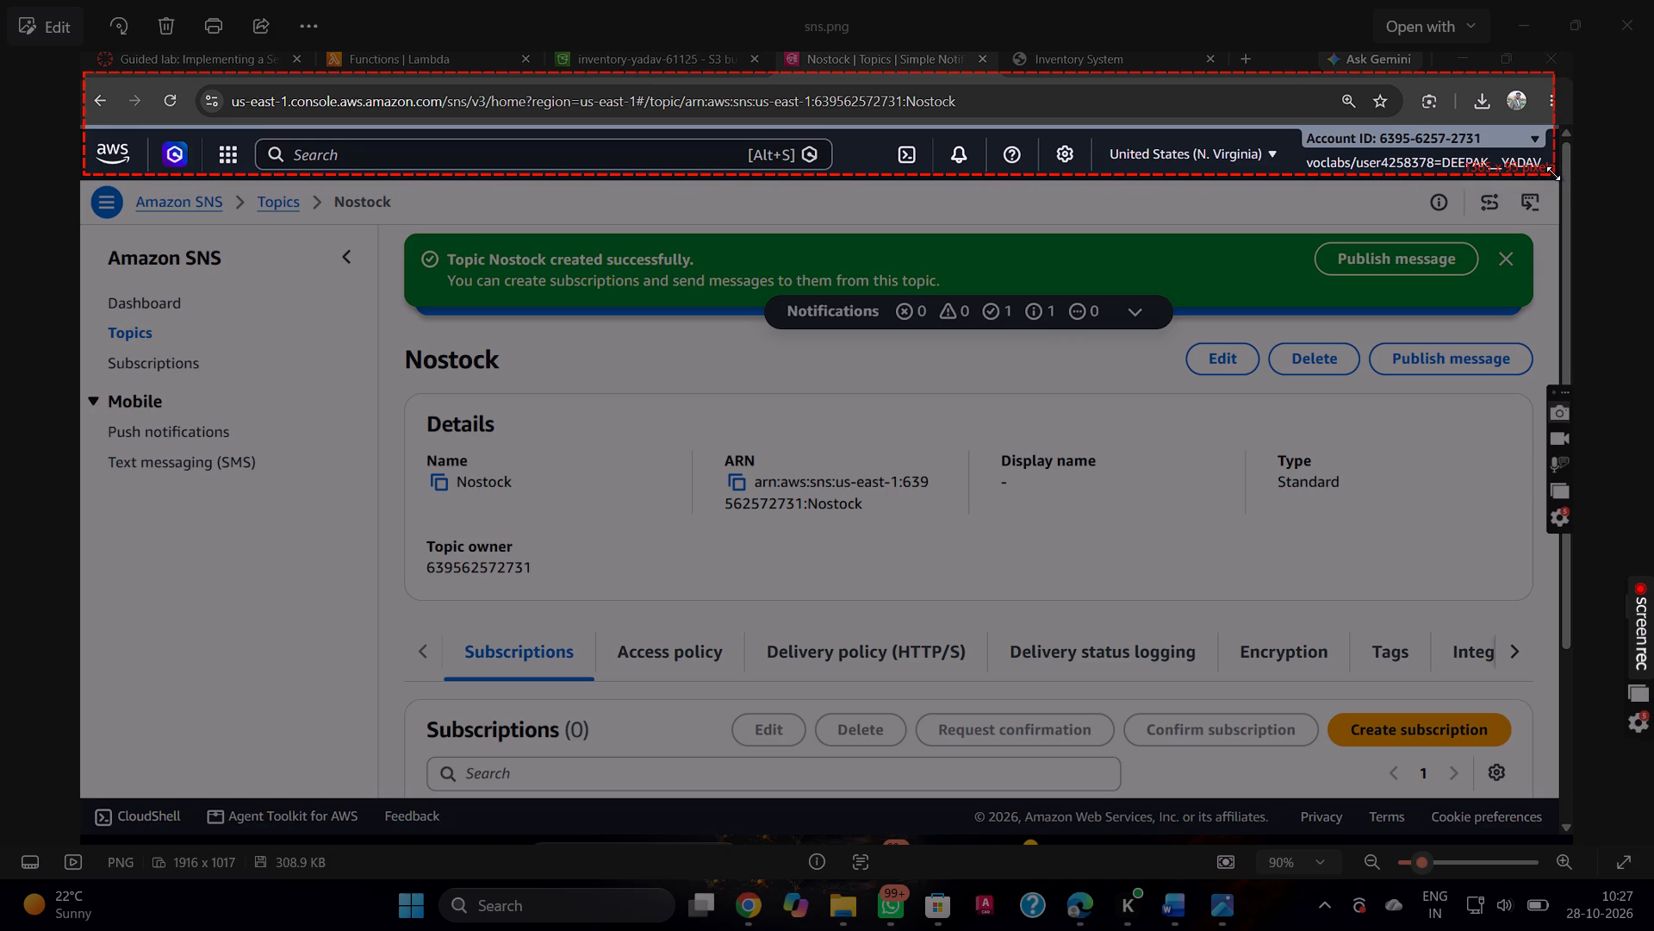
left_click_drag(1553, 173, 1558, 173)
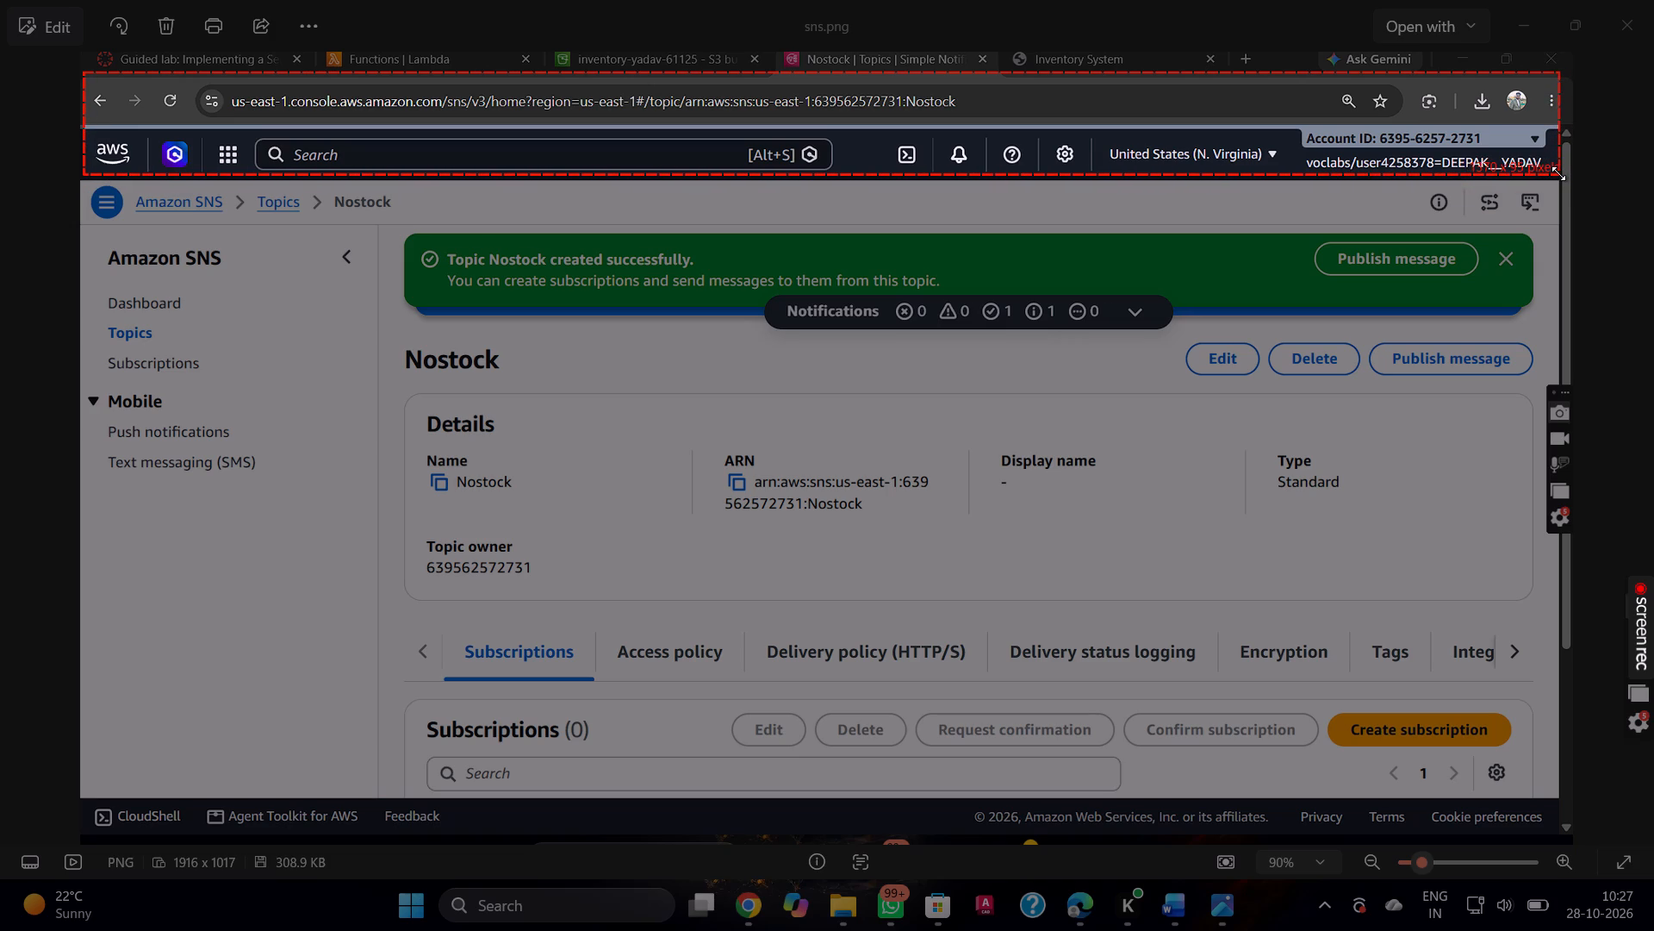
left_click_drag(1558, 173, 1565, 173)
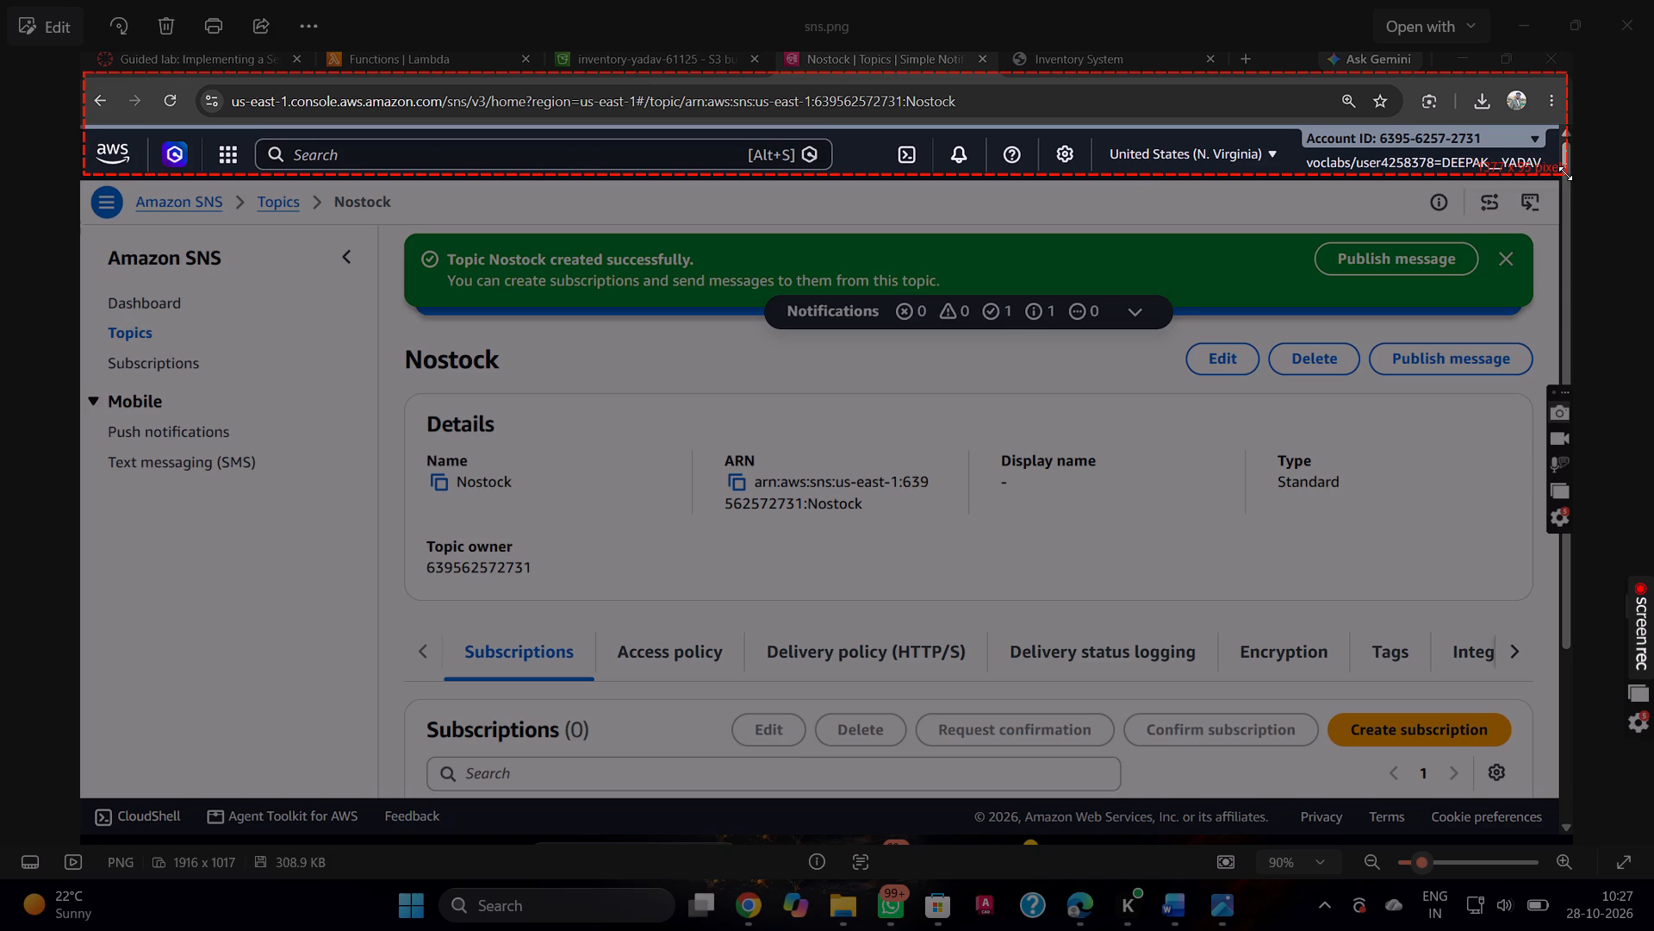
left_click_drag(1565, 173, 1570, 174)
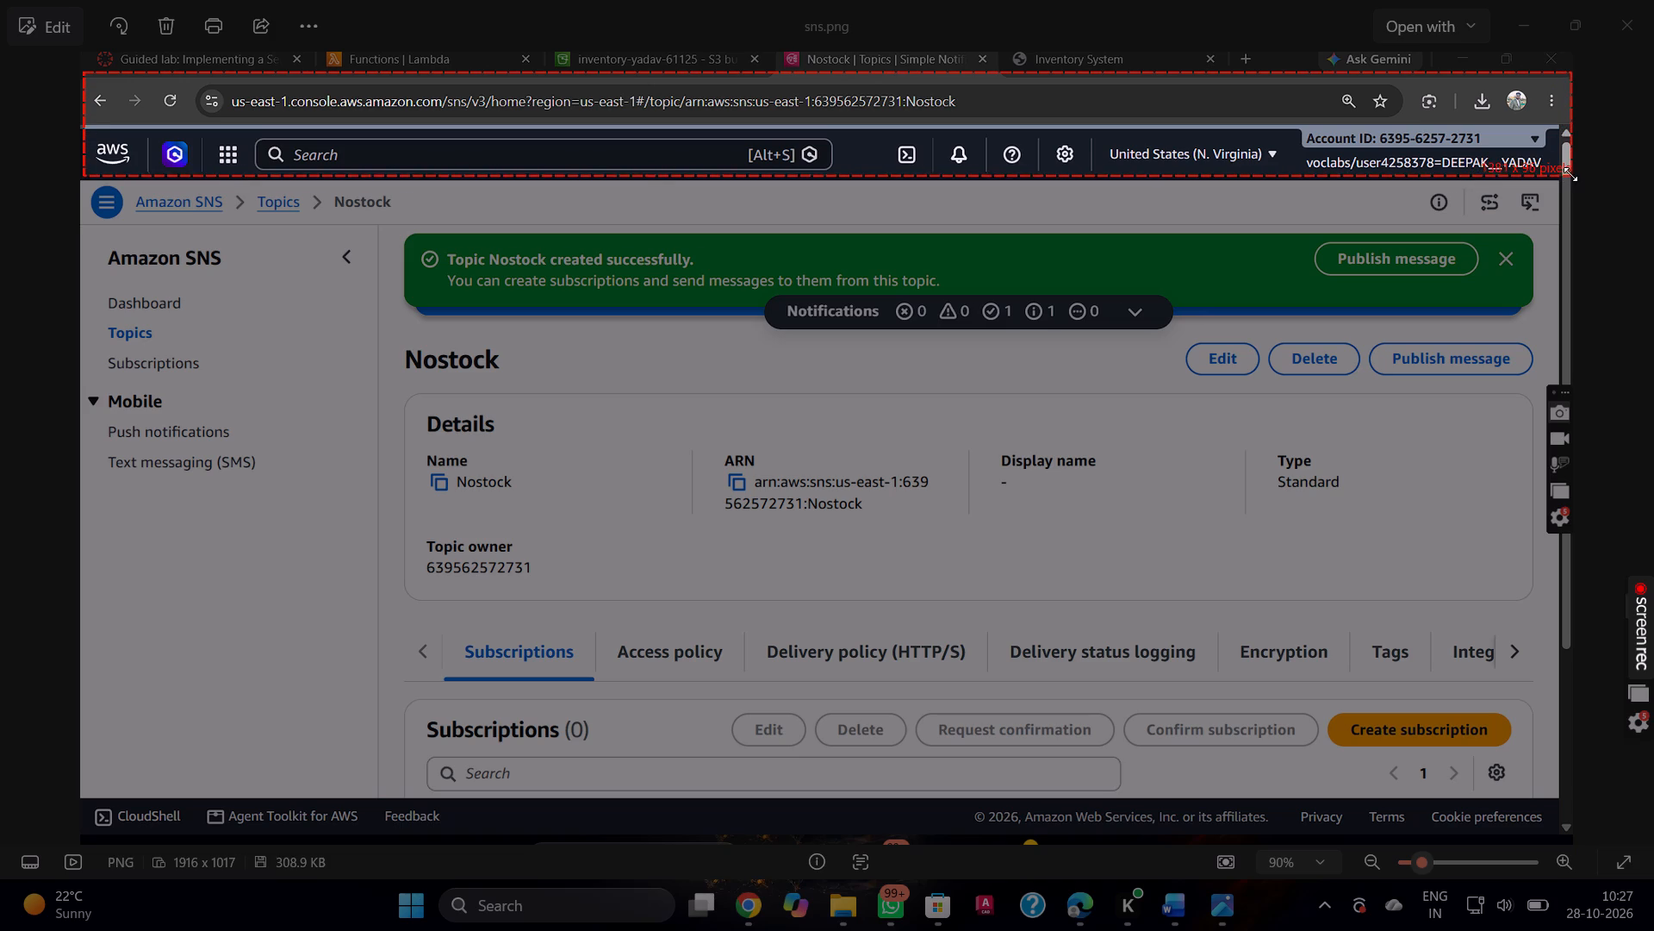
left_click_drag(1570, 174, 1571, 172)
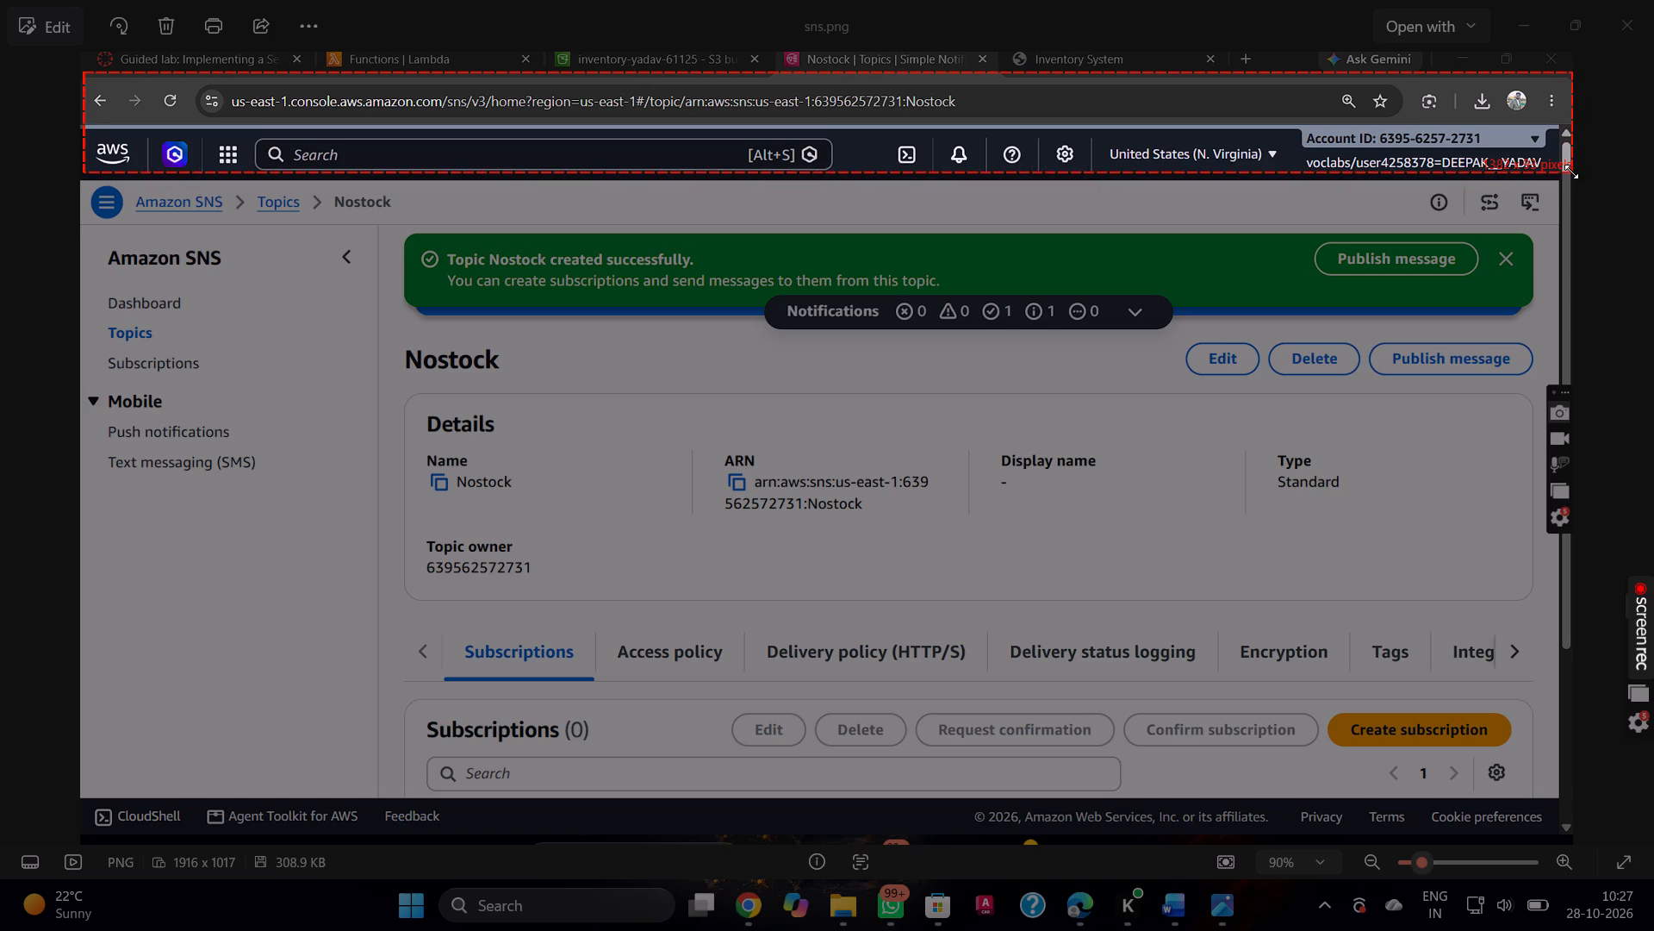
left_click_drag(1571, 172, 1572, 172)
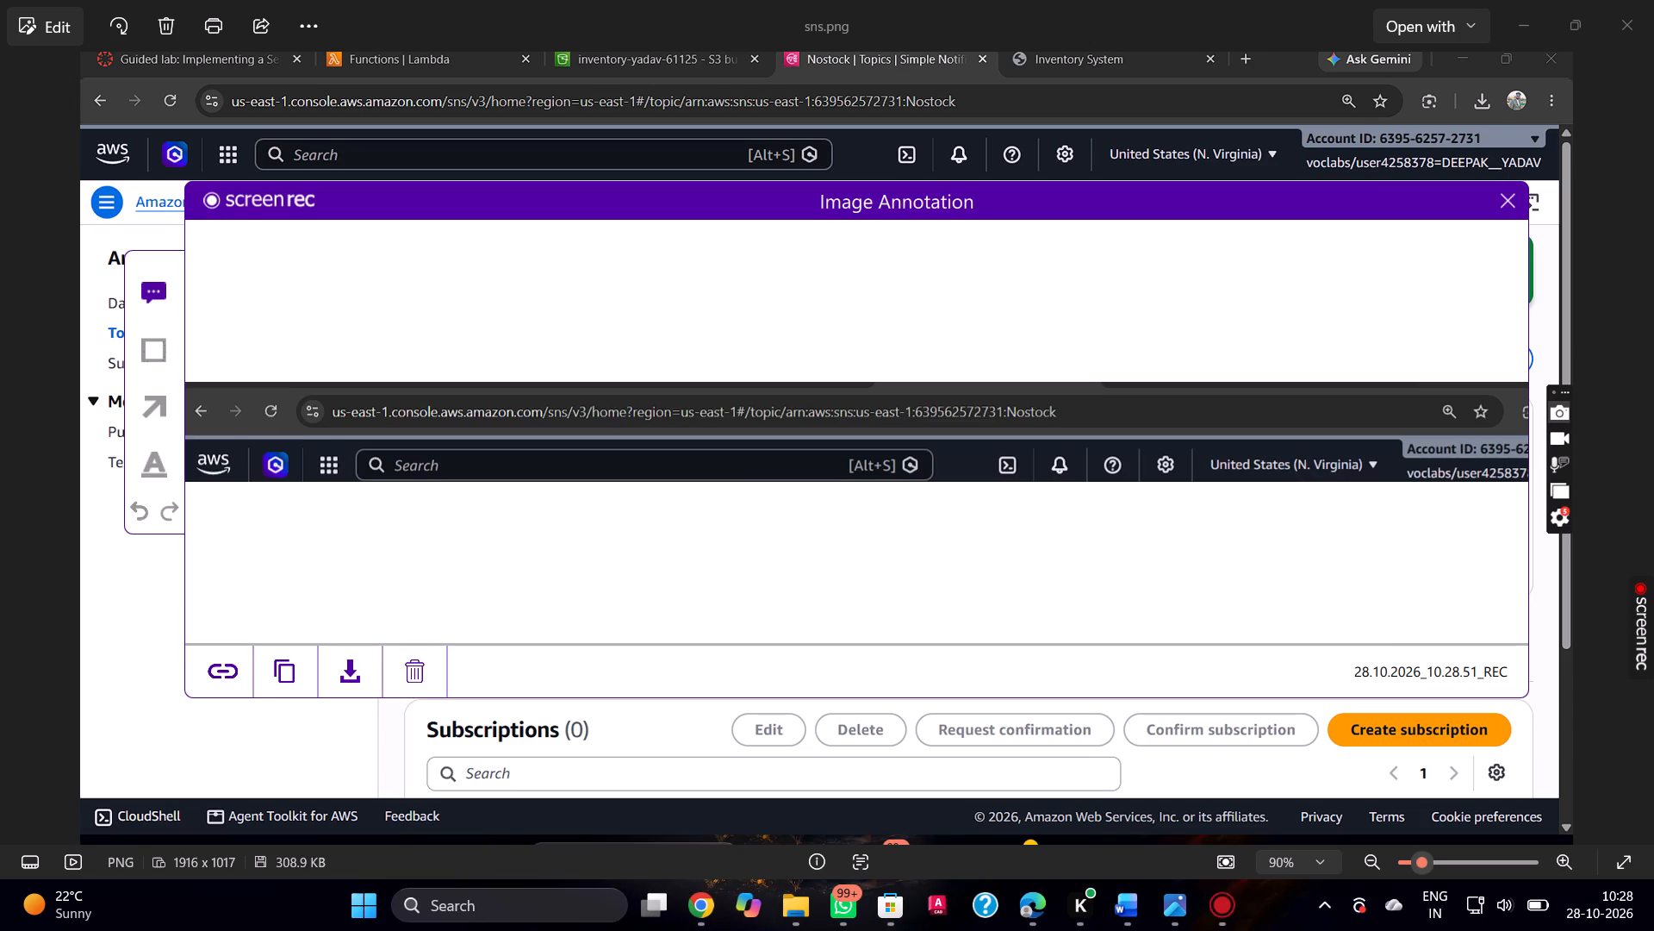
left_click(291, 678)
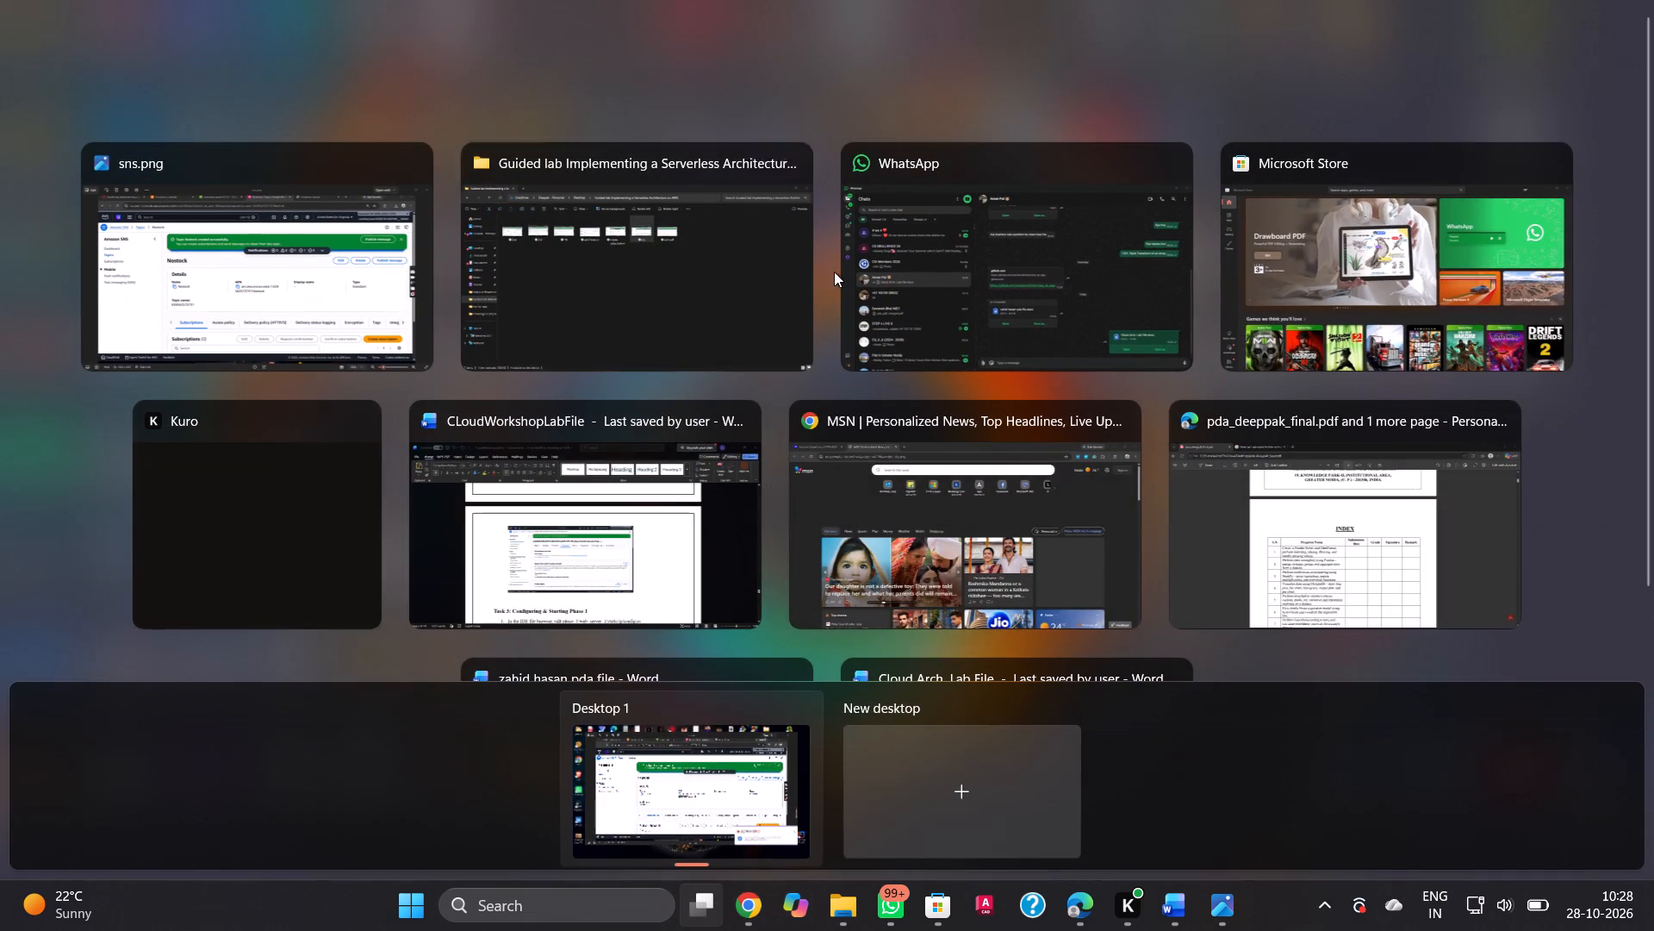
Switch to the CLoudWorkshopLabFile document and examine the Lab 16 task pages and their screenshots up to the S3 bucket Permissions screenshot.
left_click(622, 554)
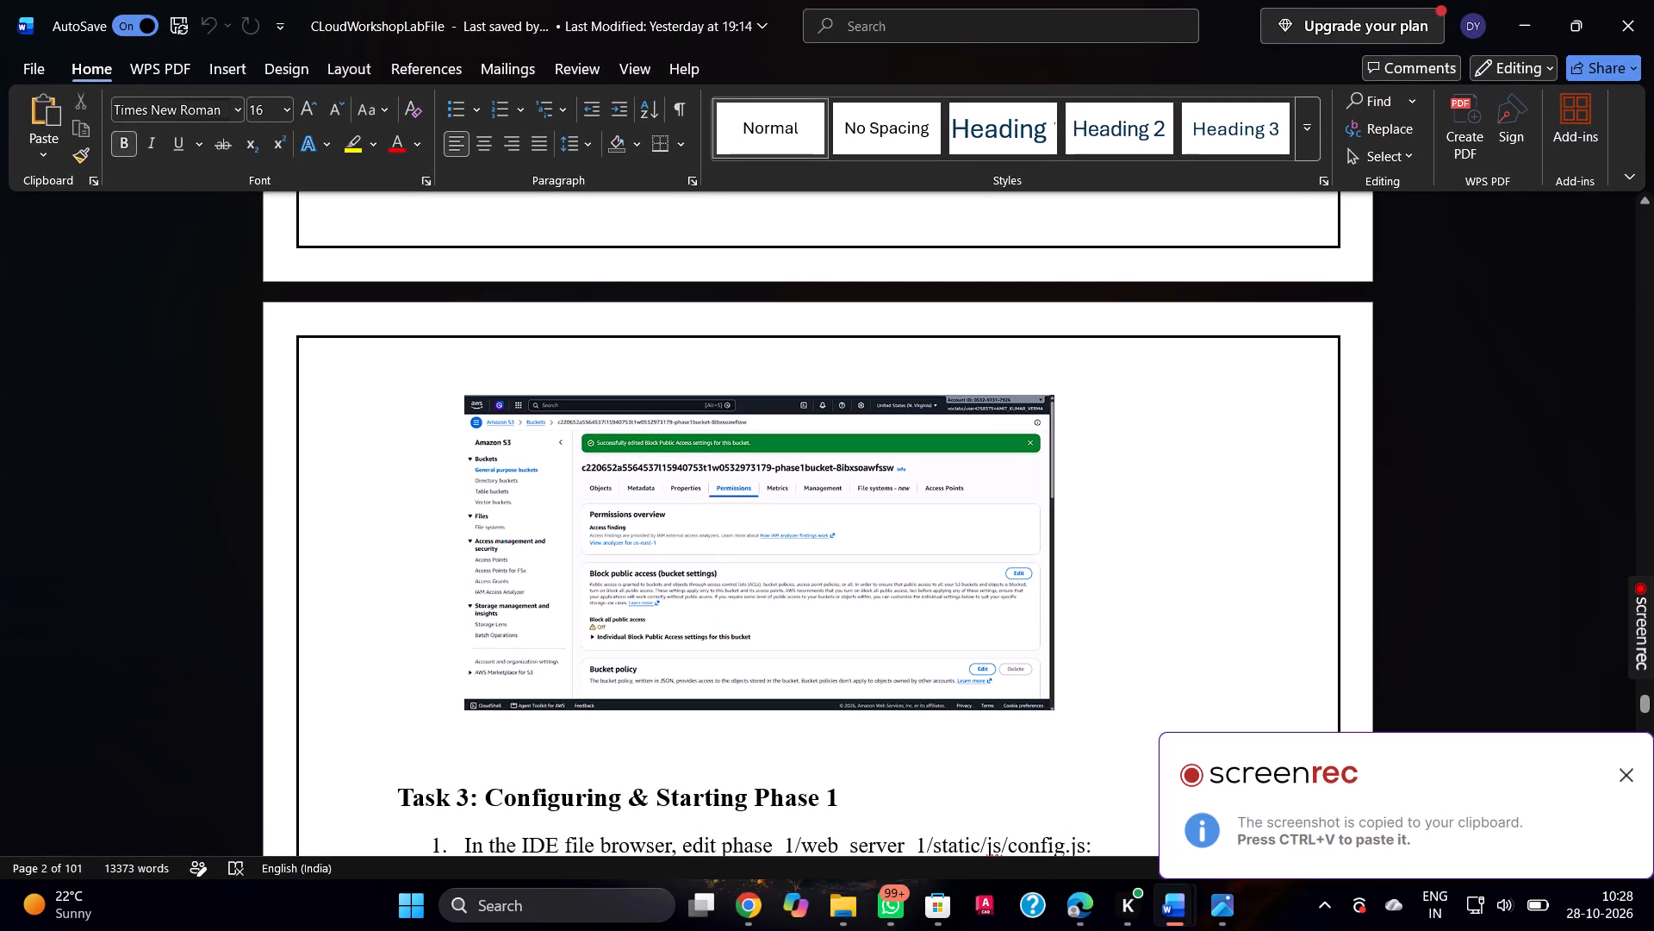
scroll(724, 460, "up", 2)
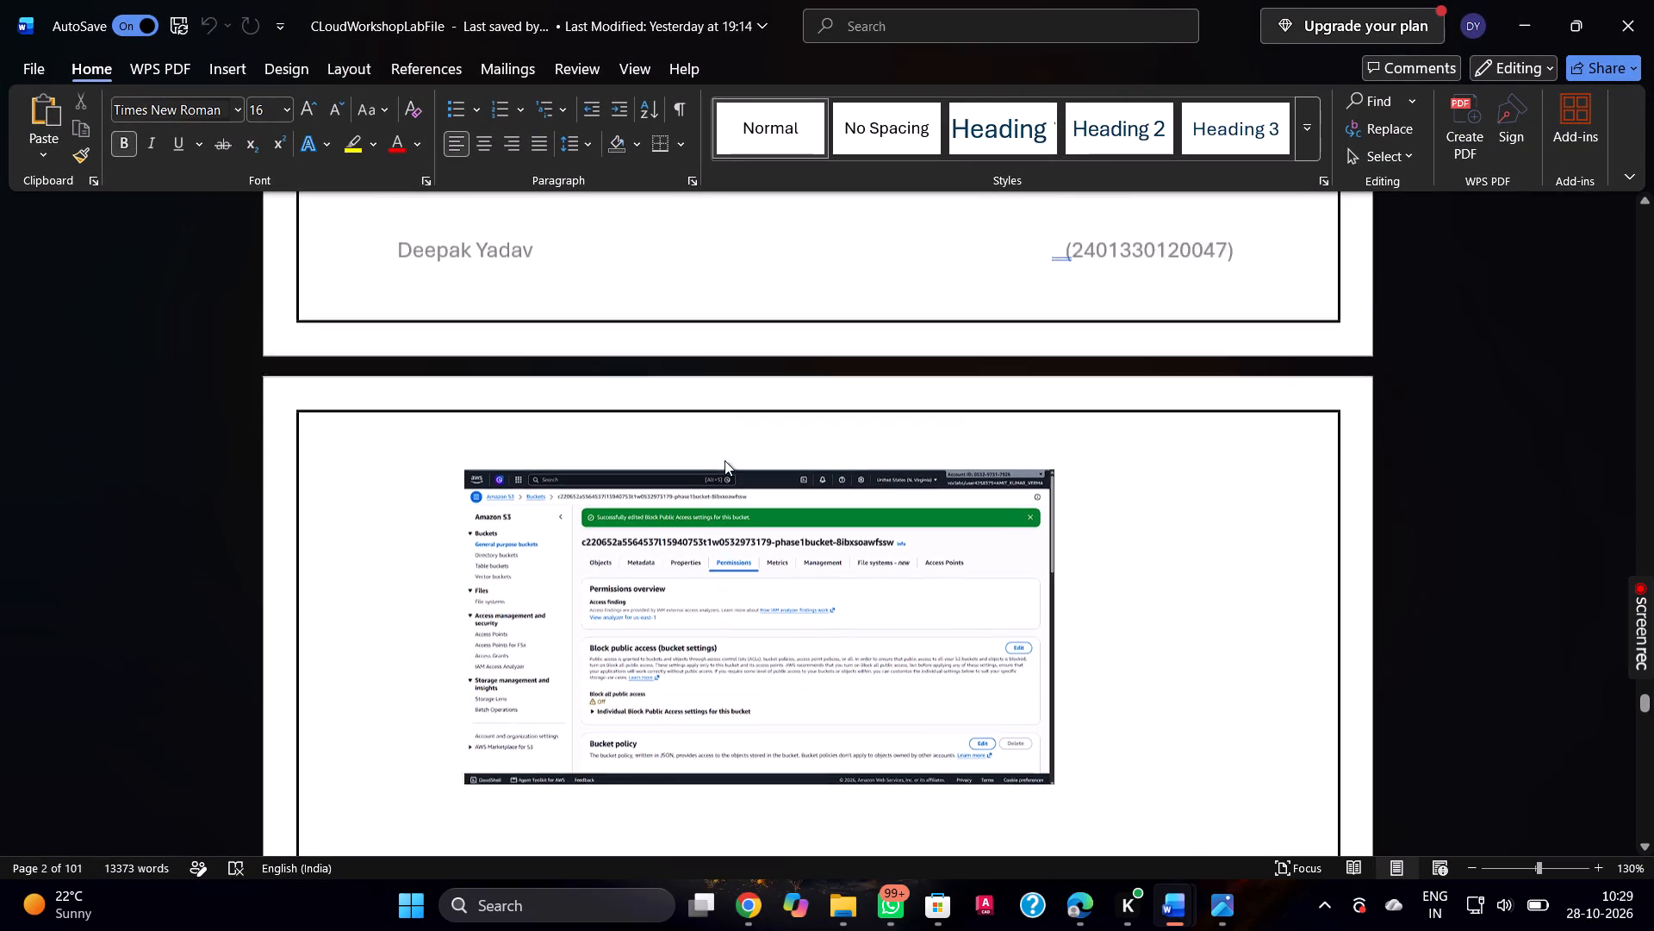
scroll(724, 460, "up", 7)
scroll(724, 460, "left", 1)
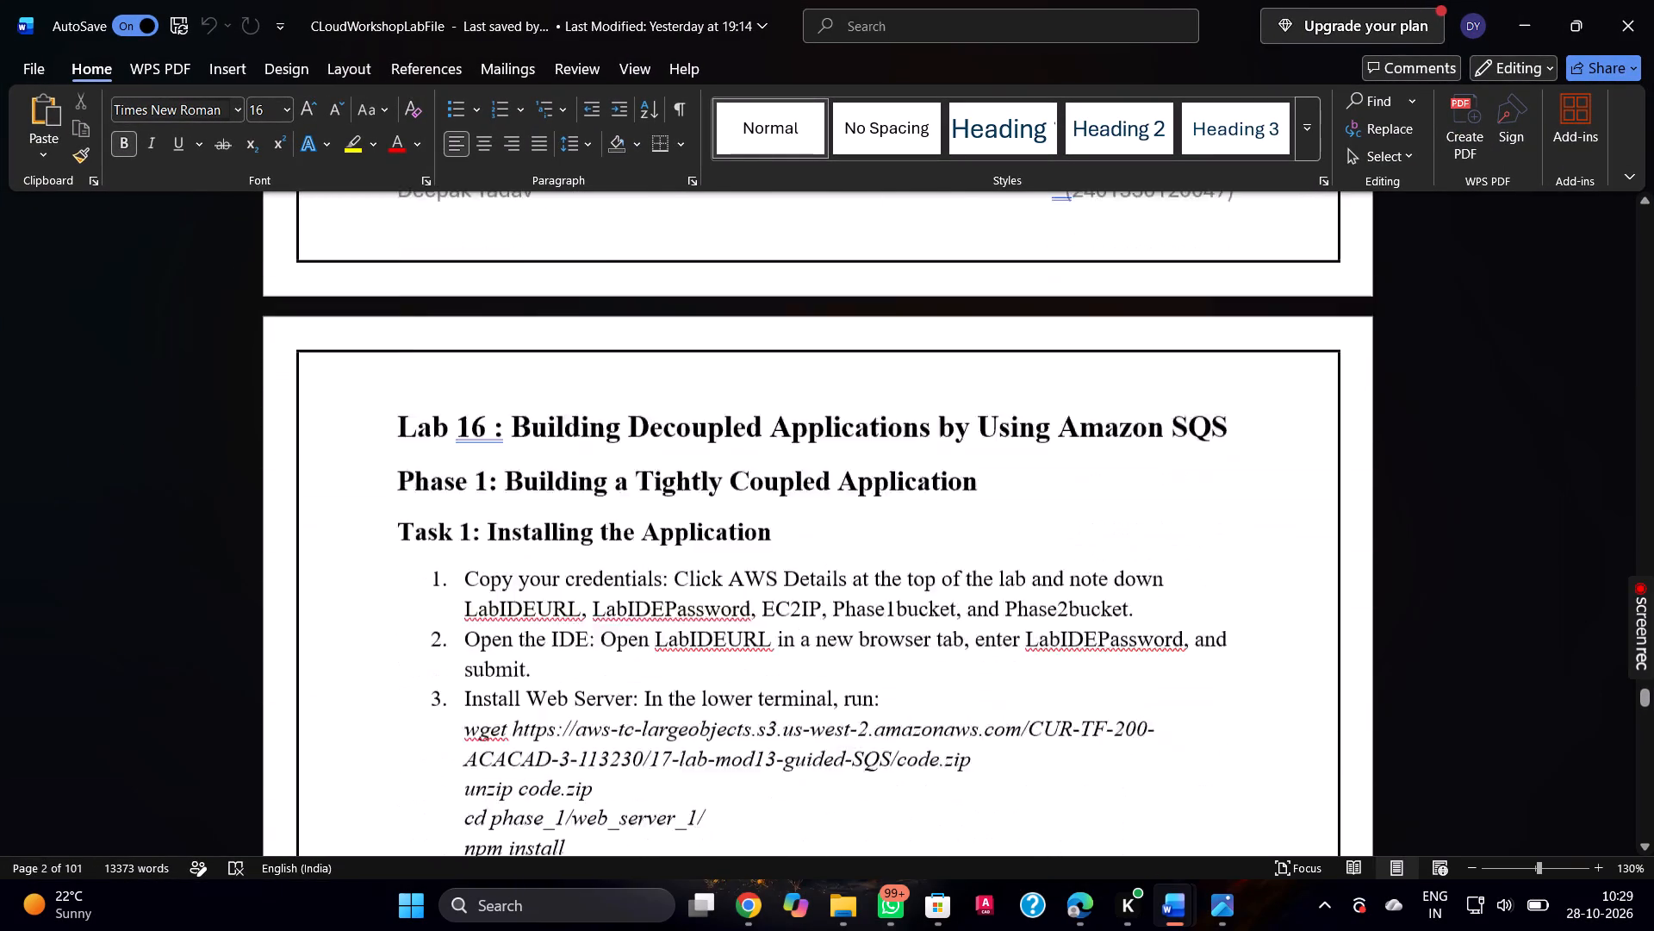
scroll(724, 460, "left", 1)
scroll(724, 460, "up", 3, "ctrl")
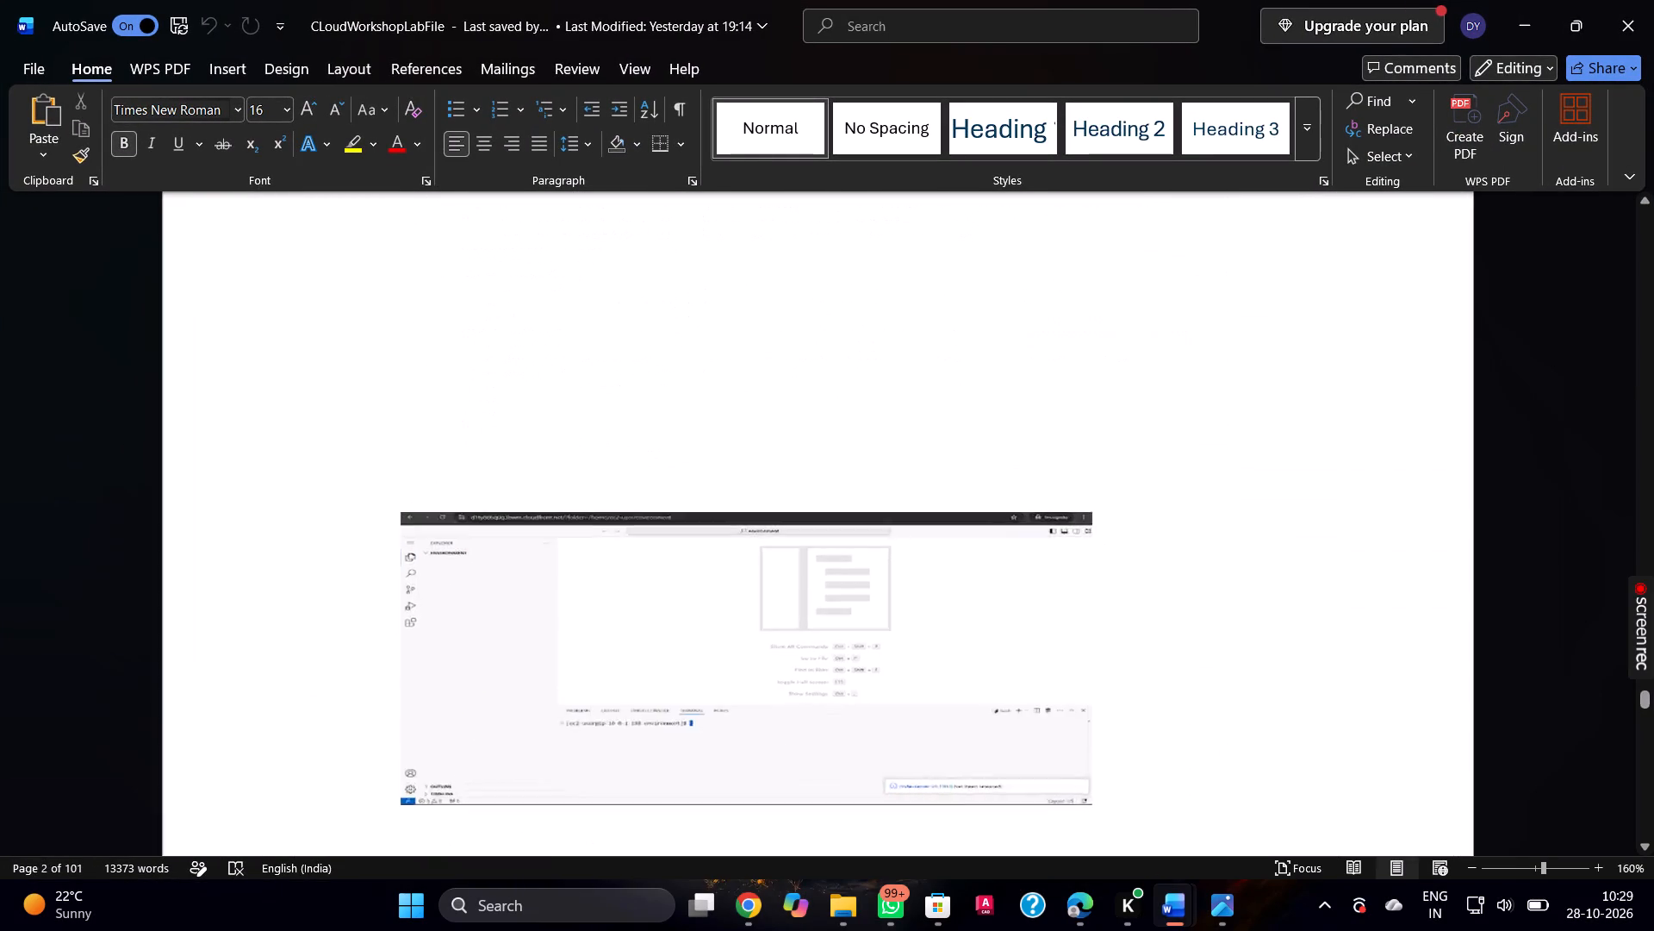
scroll(724, 460, "up", 5, "ctrl")
scroll(724, 460, "down", 1)
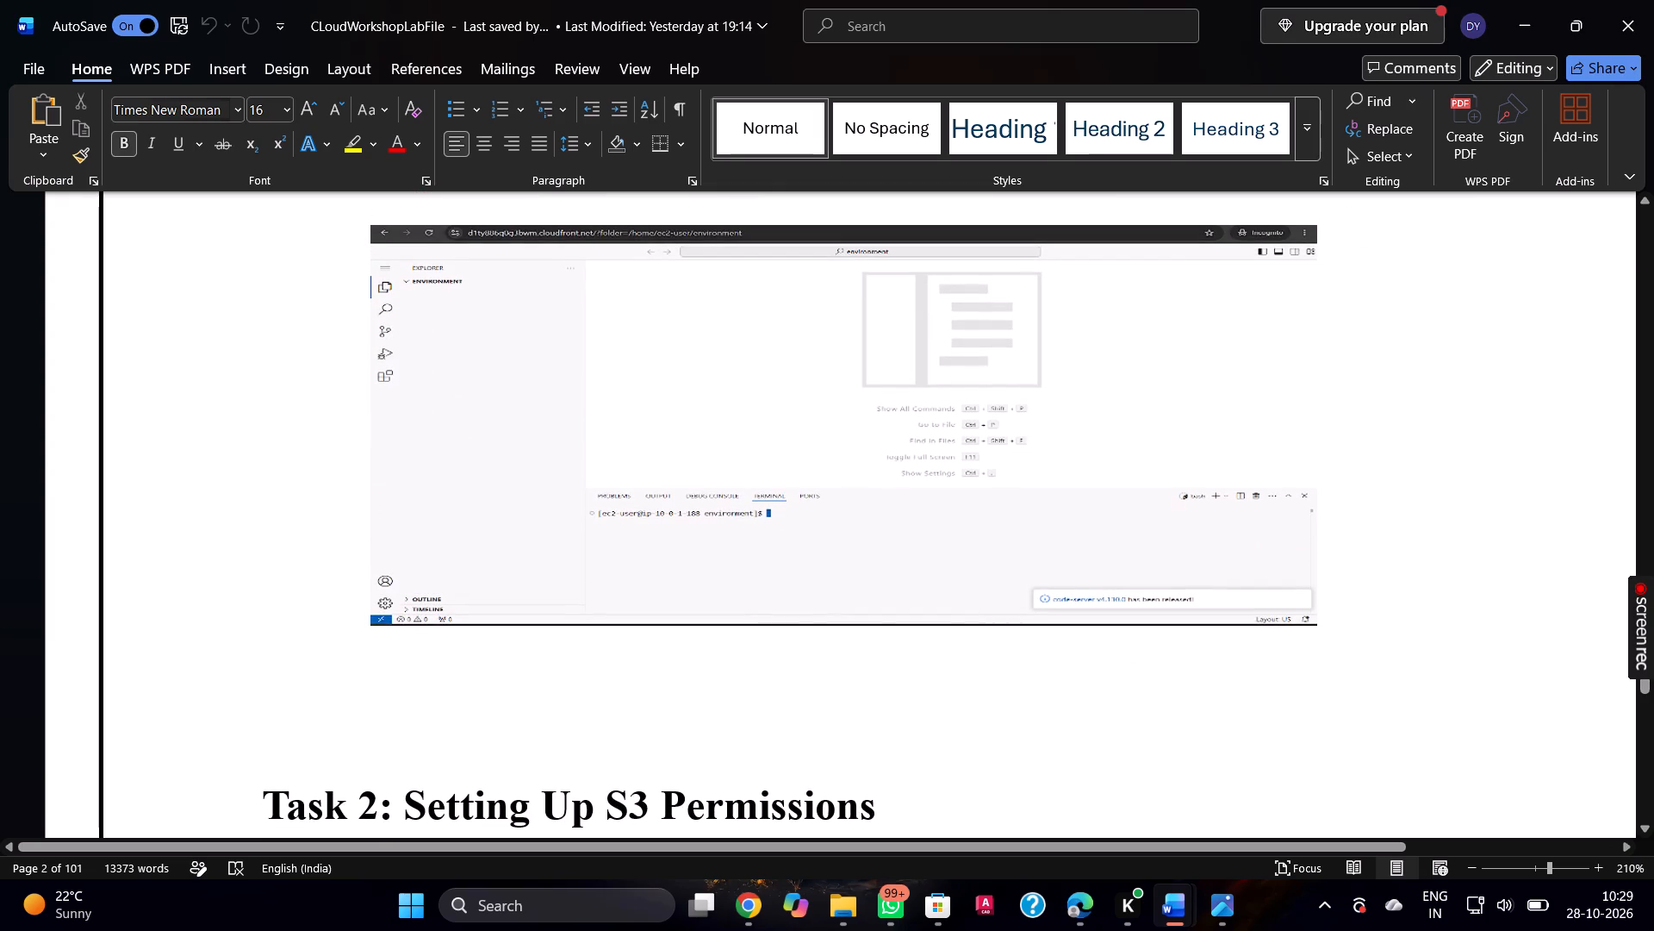
scroll(724, 460, "down", 3)
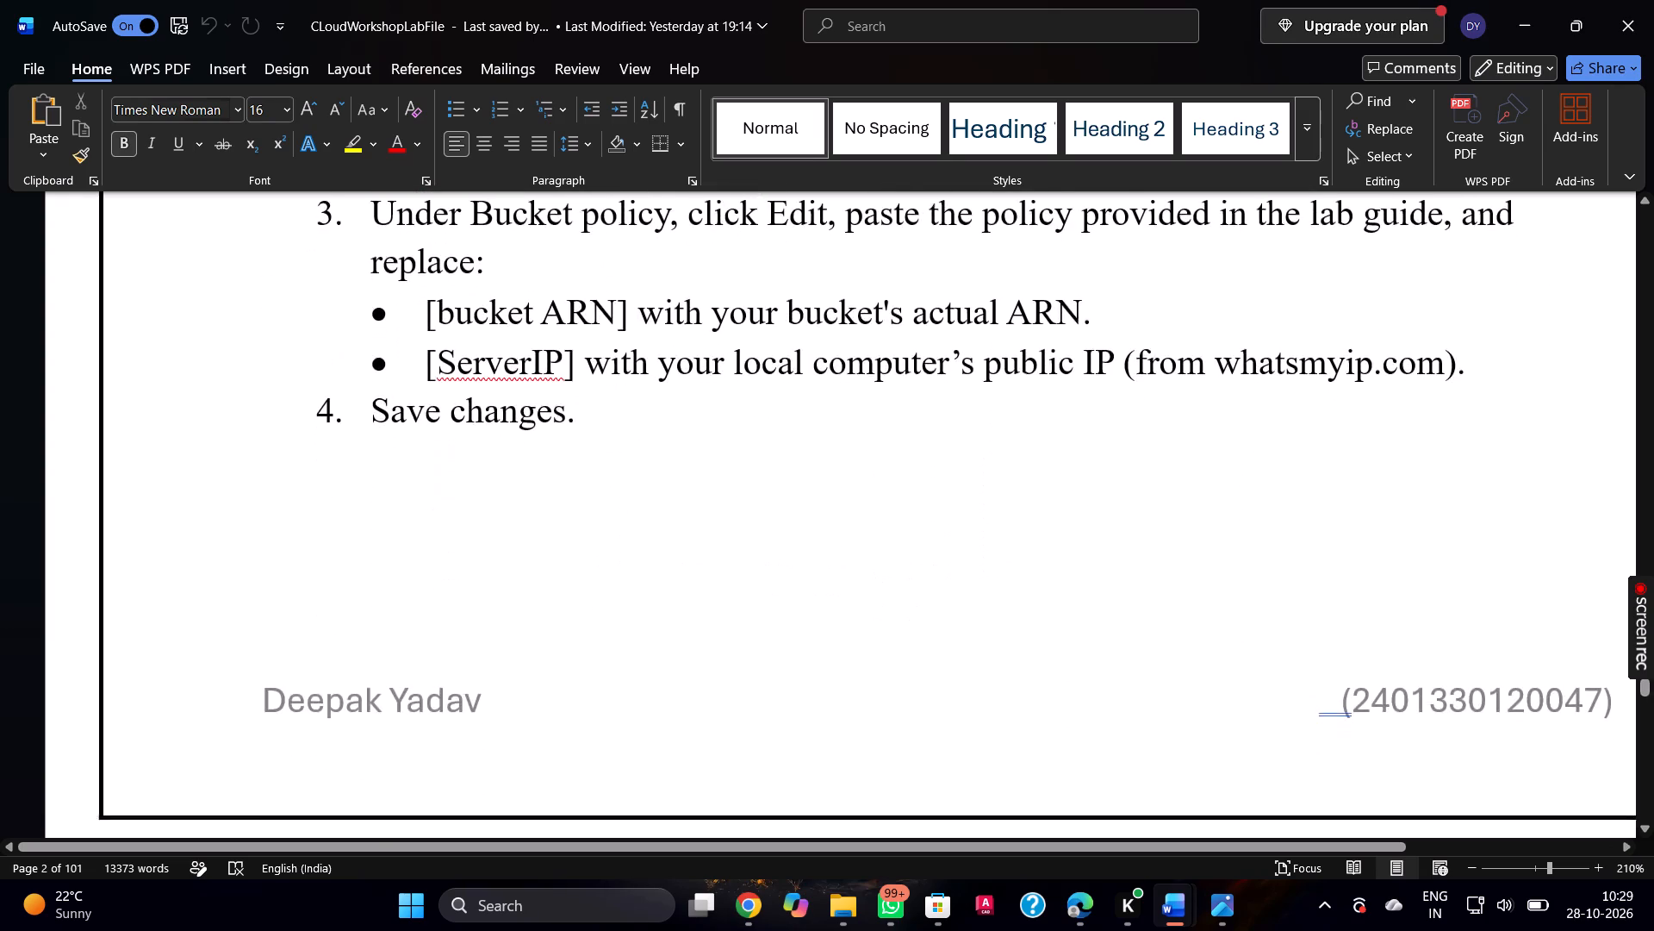
scroll(724, 460, "down", 2)
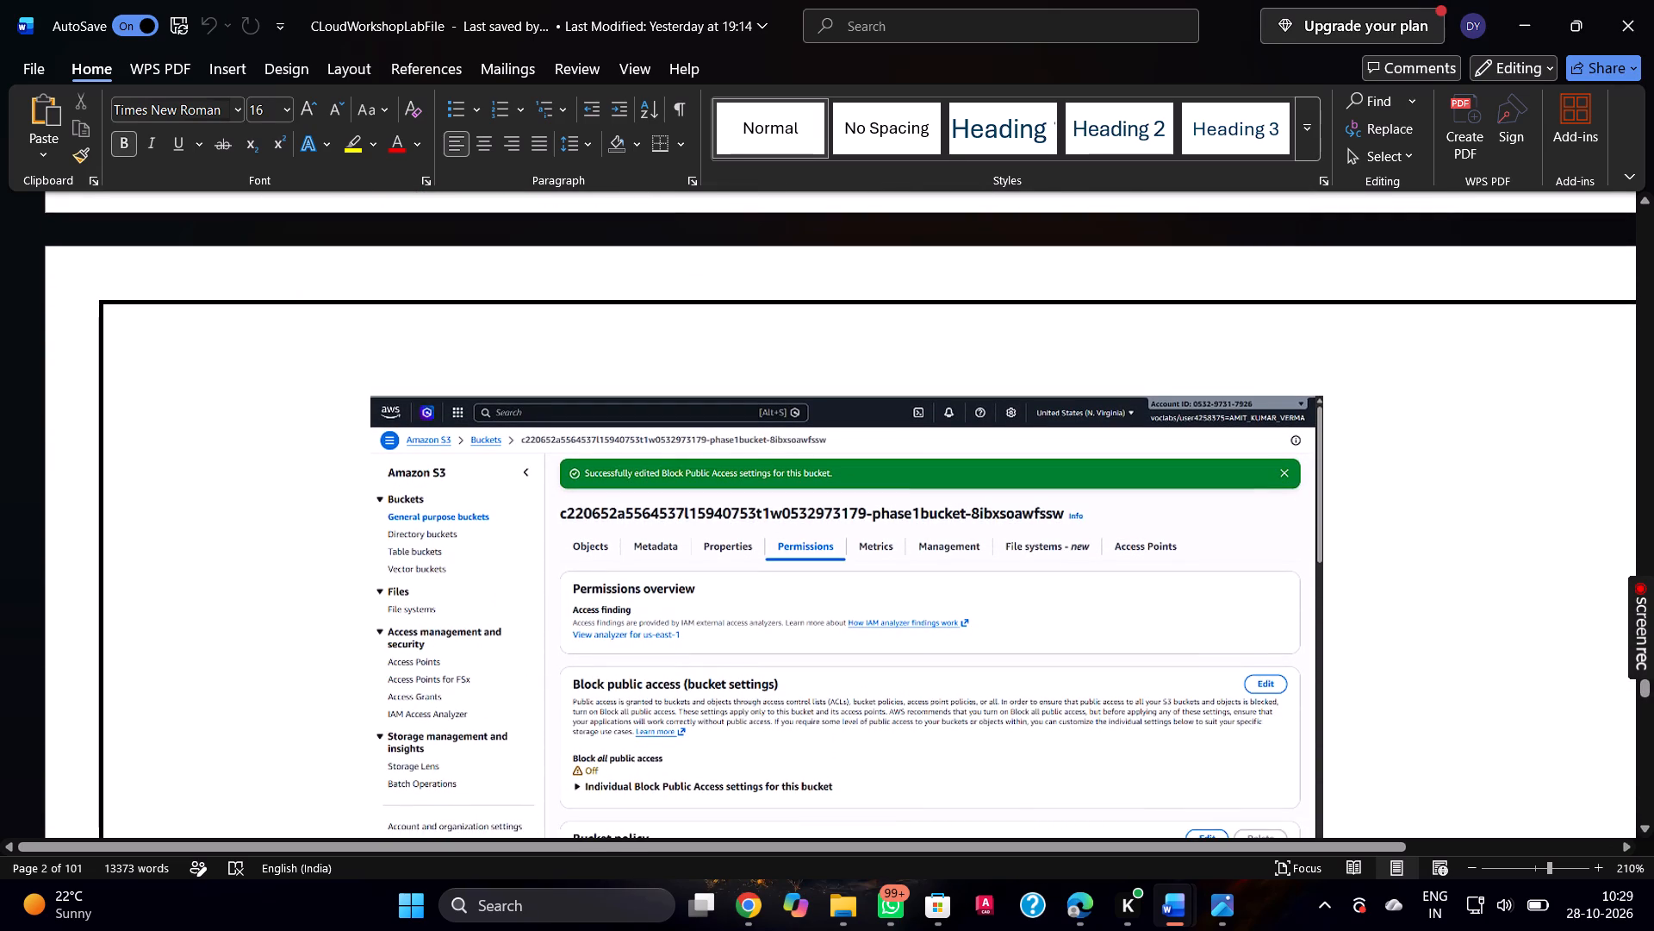
scroll(754, 409, "left", 1)
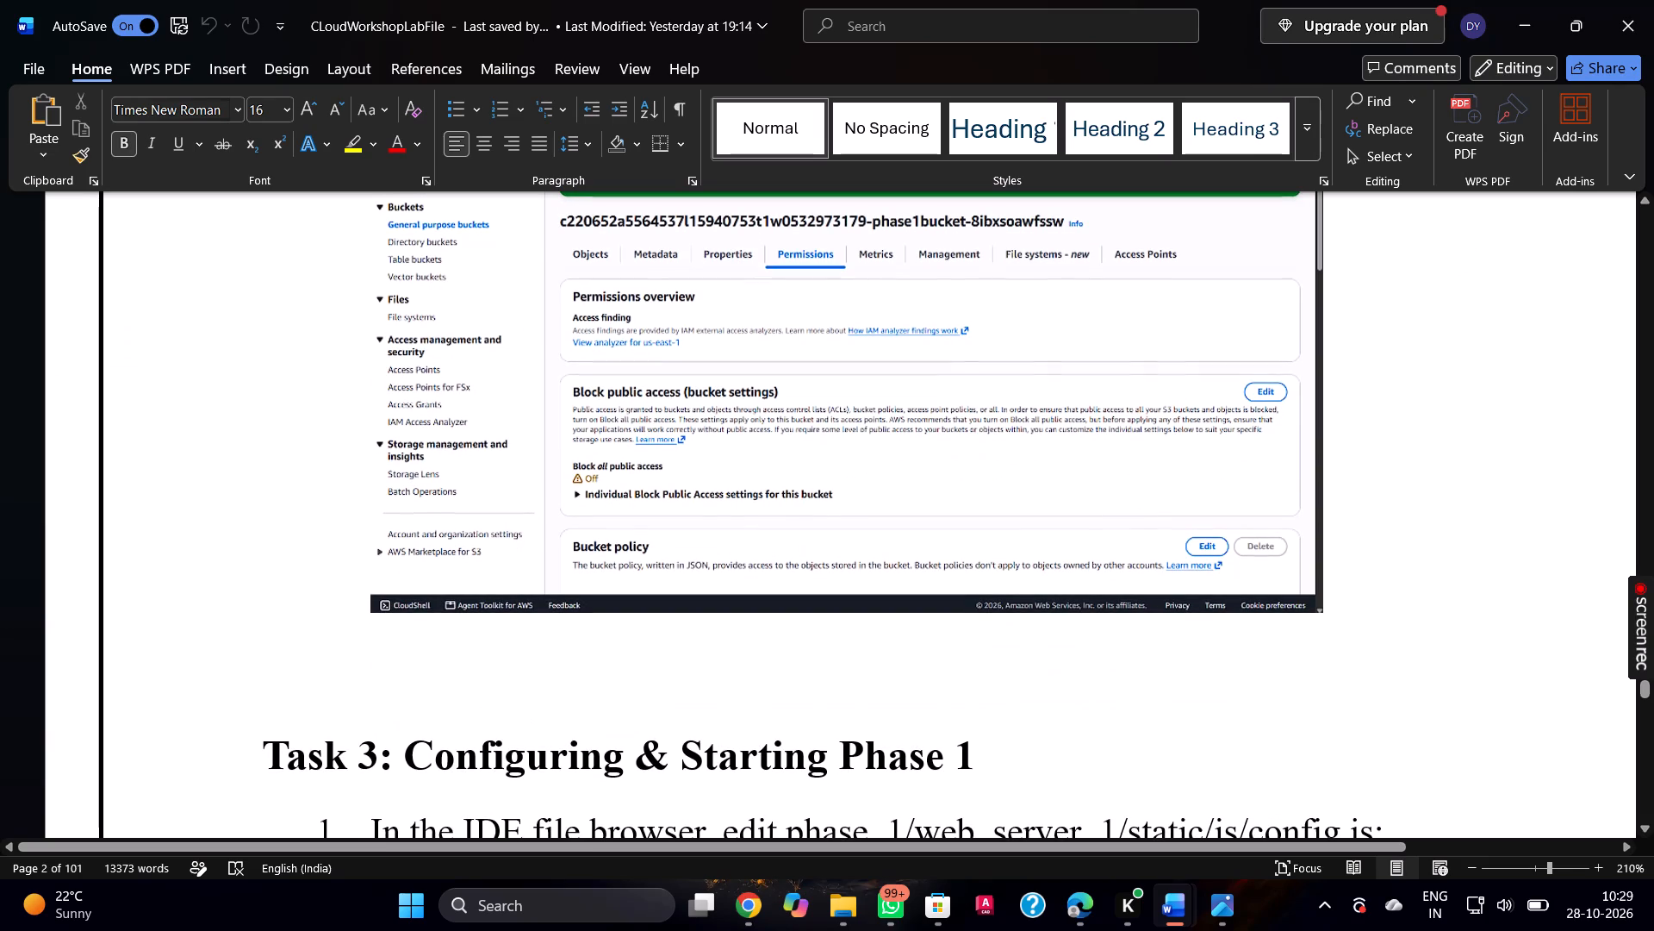
Crop the dark AWS console header strip off the top of the S3 bucket Permissions screenshot above Task 3.
left_click(785, 397)
scroll(785, 397, "up", 1)
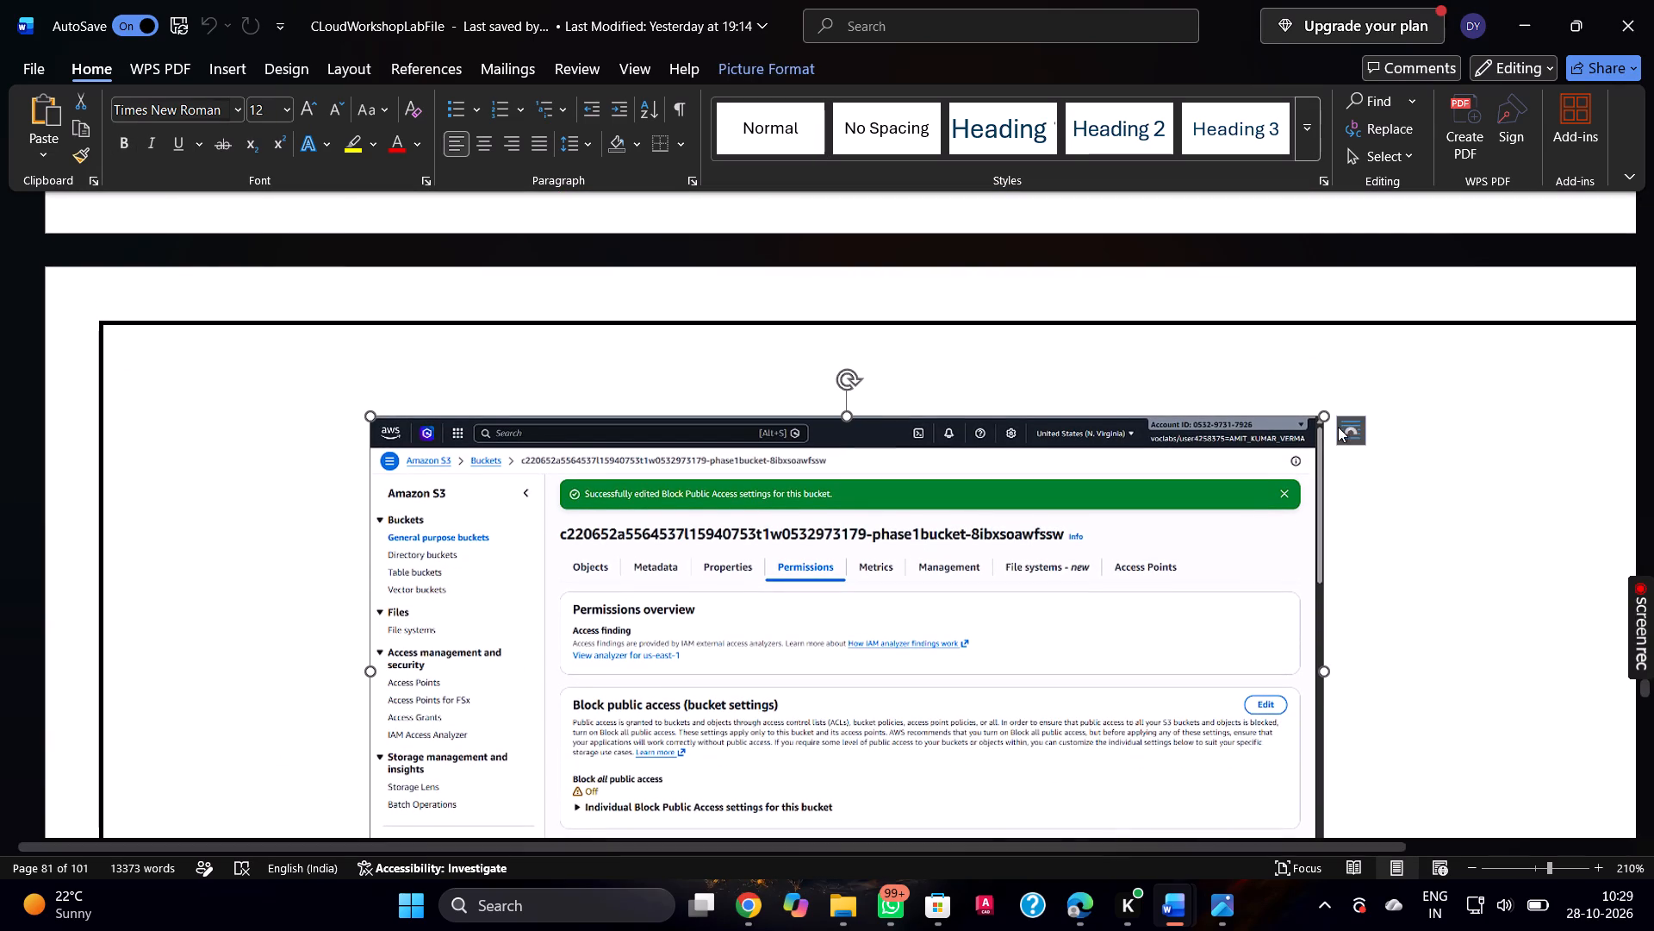
right_click(757, 521)
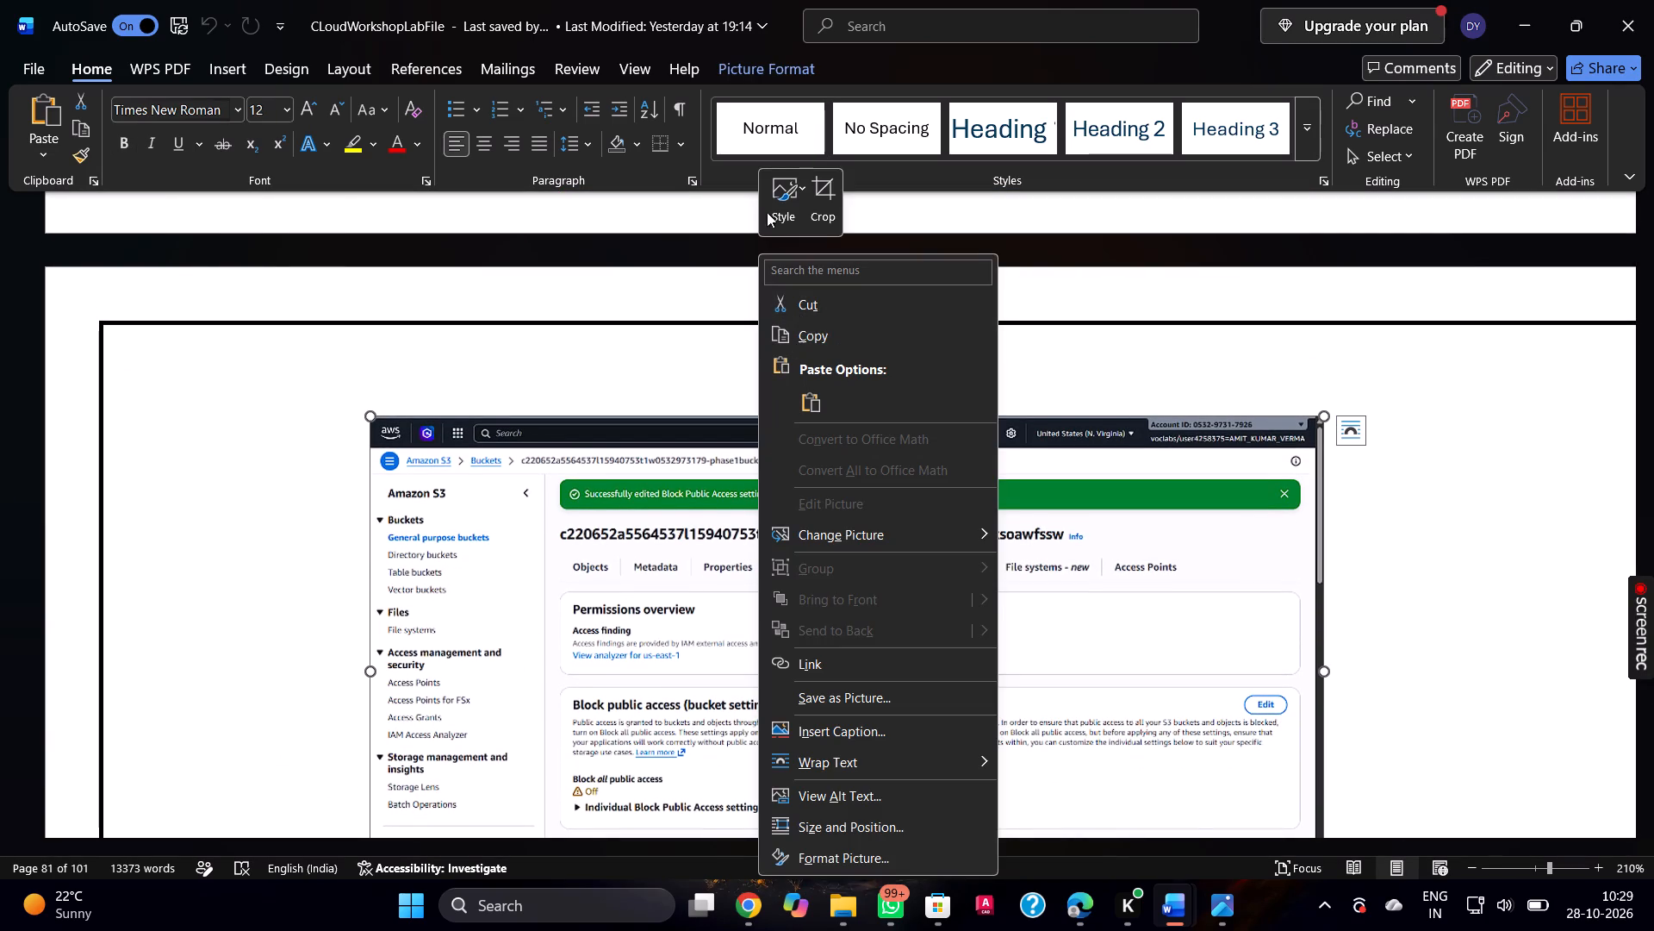
left_click(825, 209)
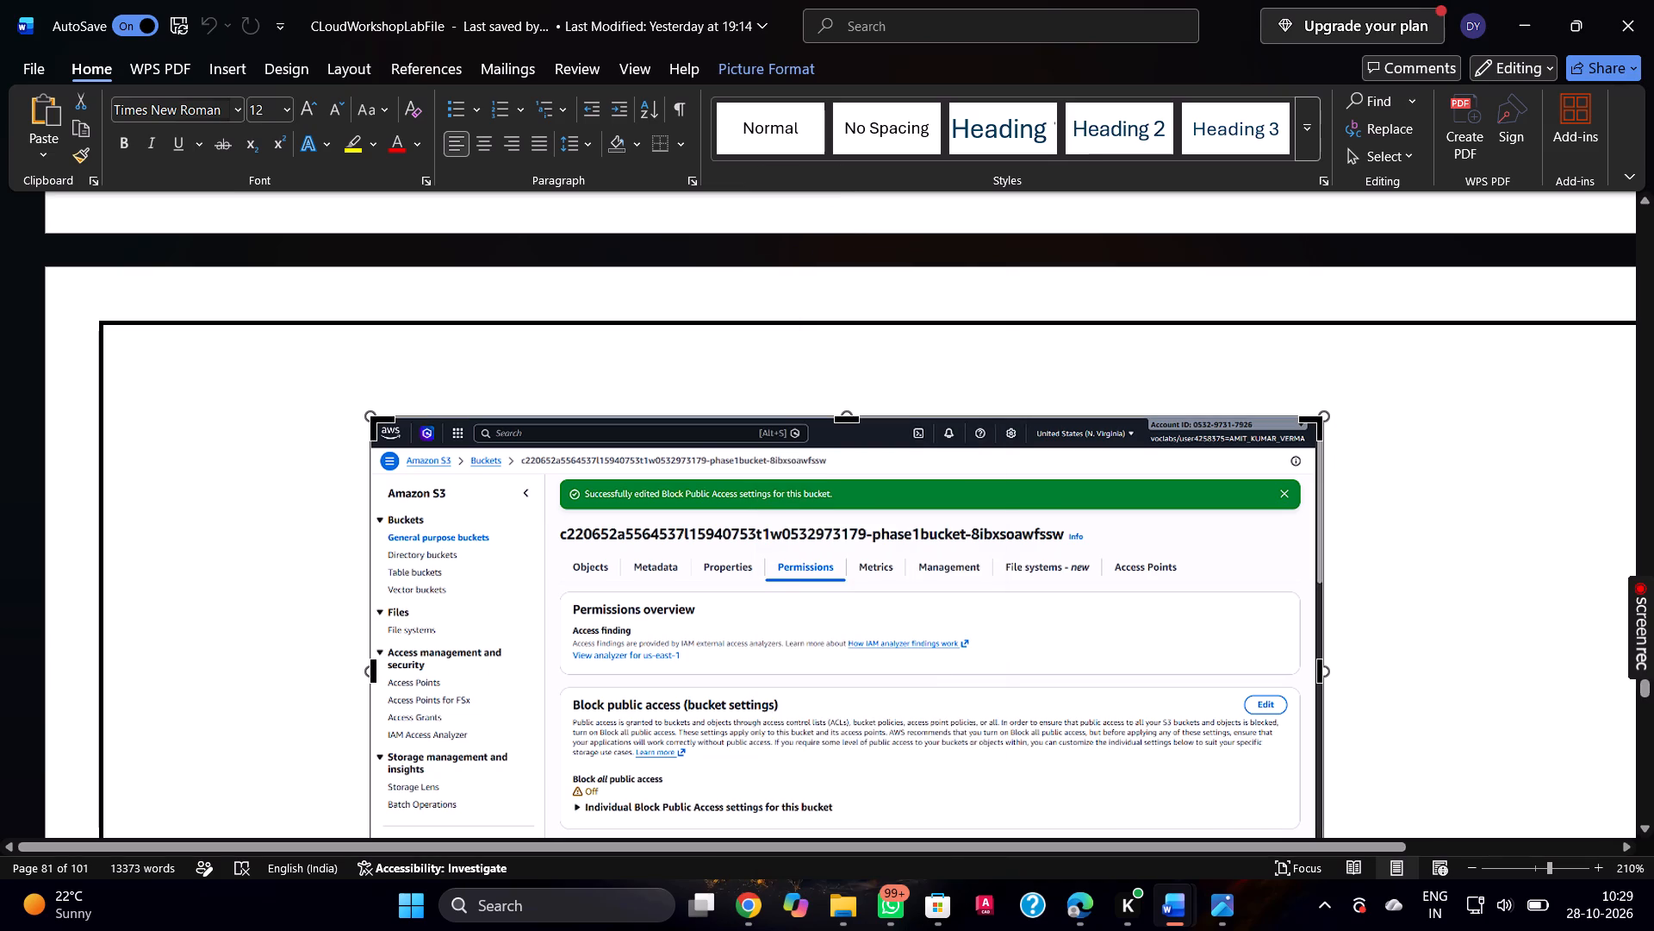
left_click_drag(845, 420, 840, 446)
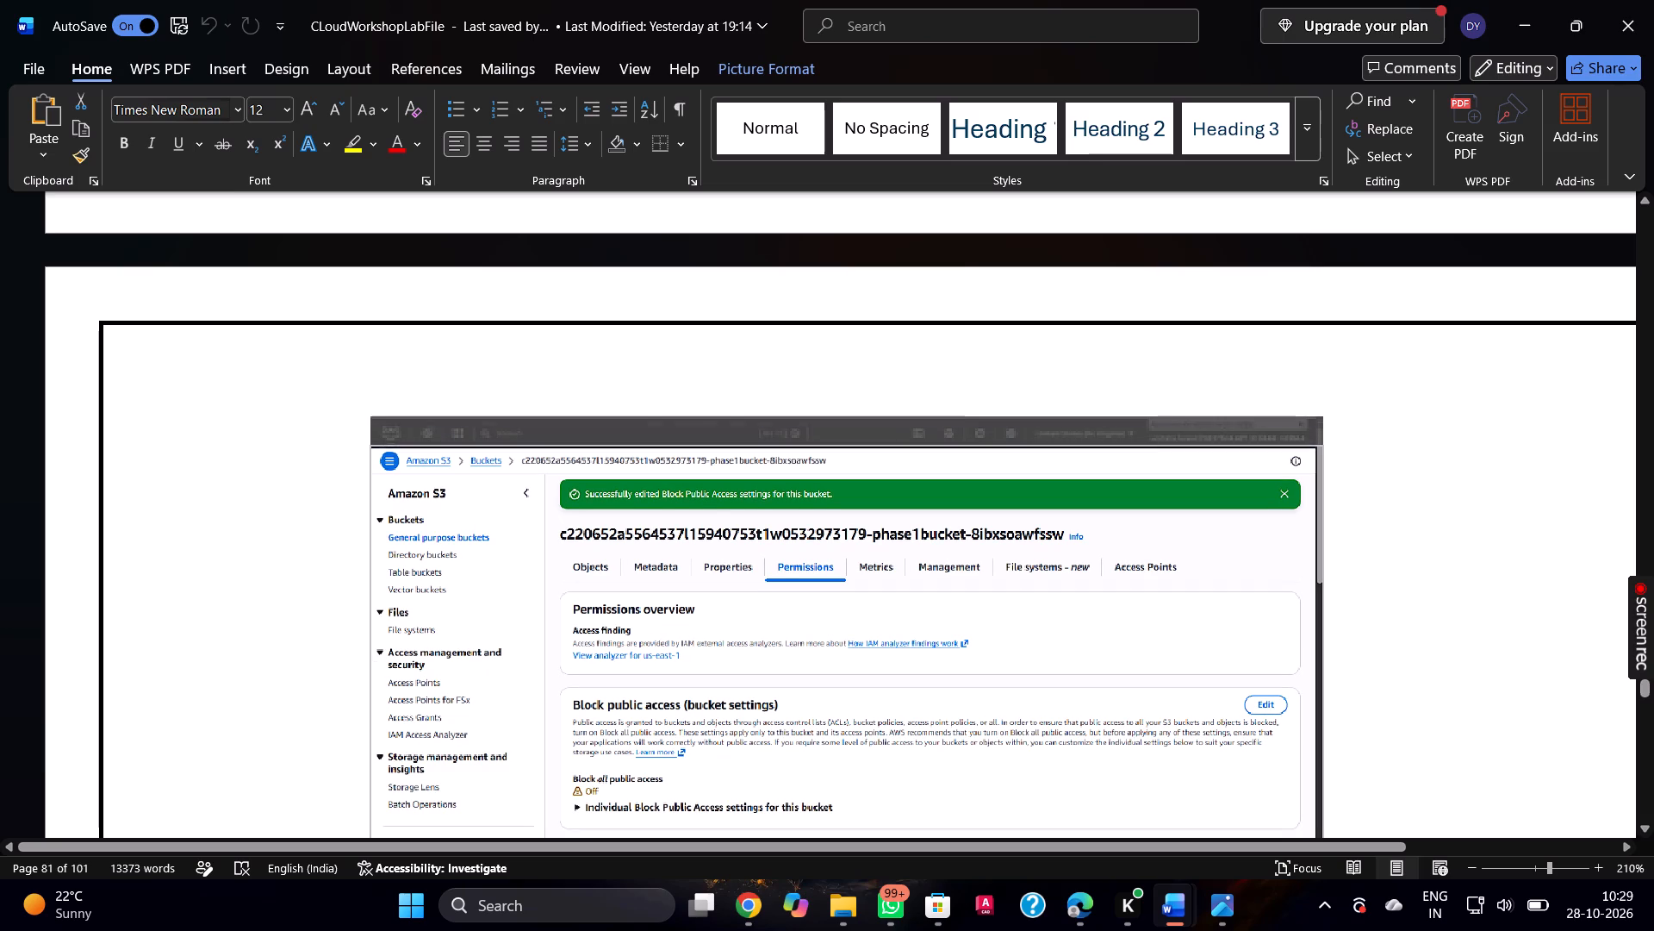
left_click_drag(840, 446, 840, 434)
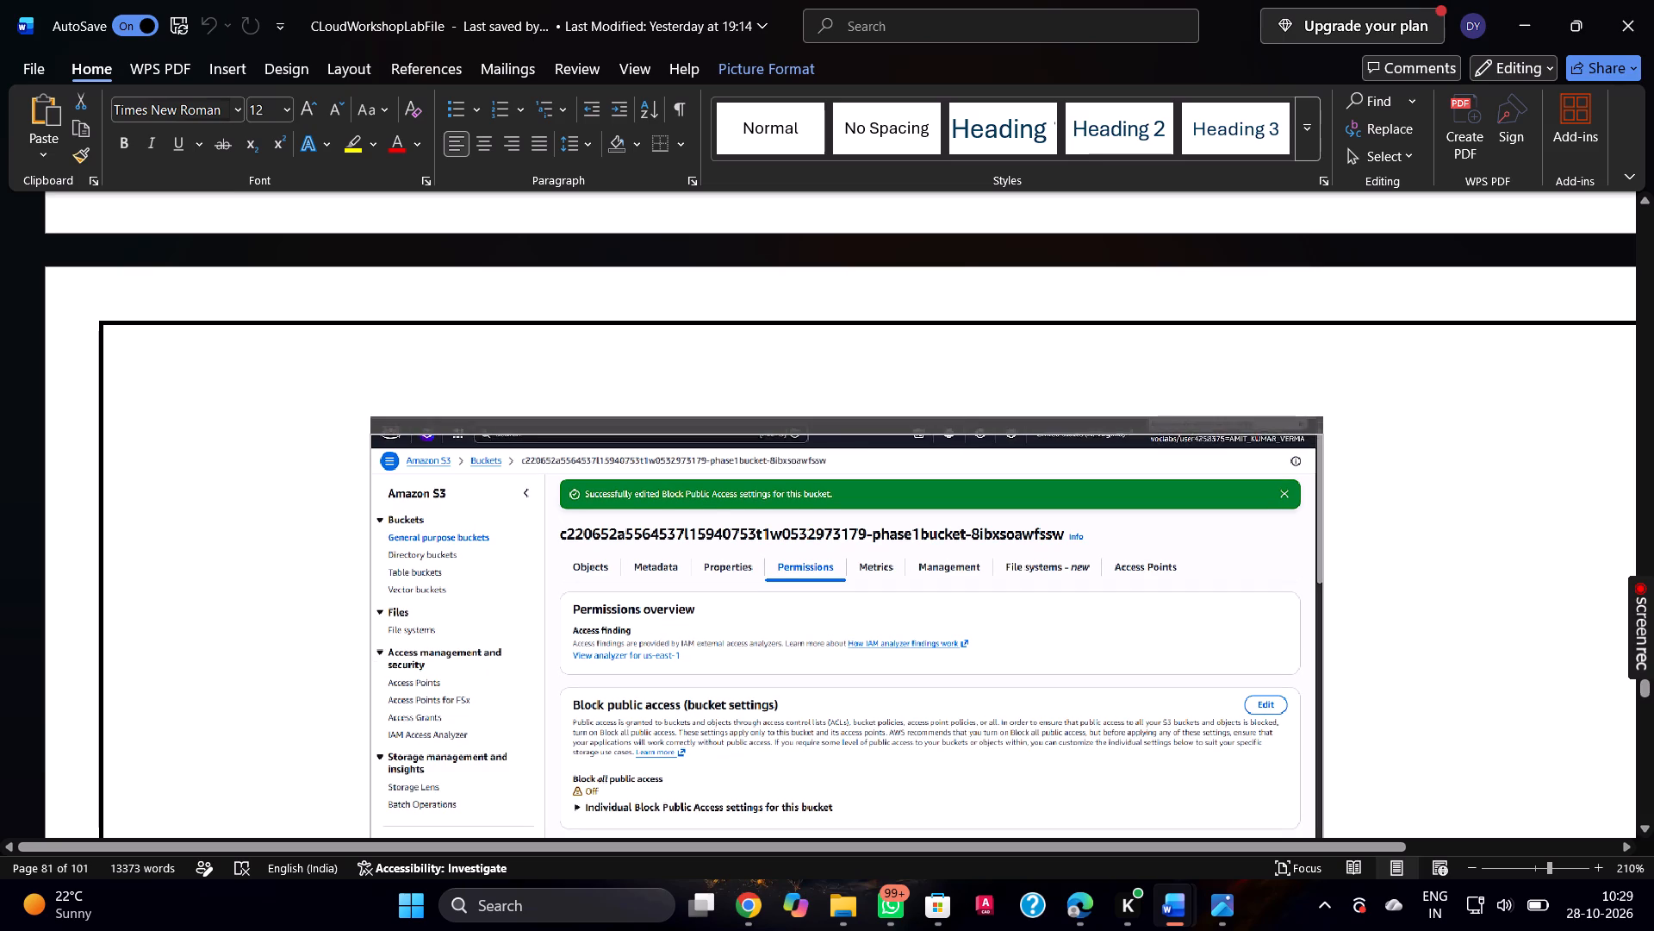
left_click_drag(840, 434, 845, 448)
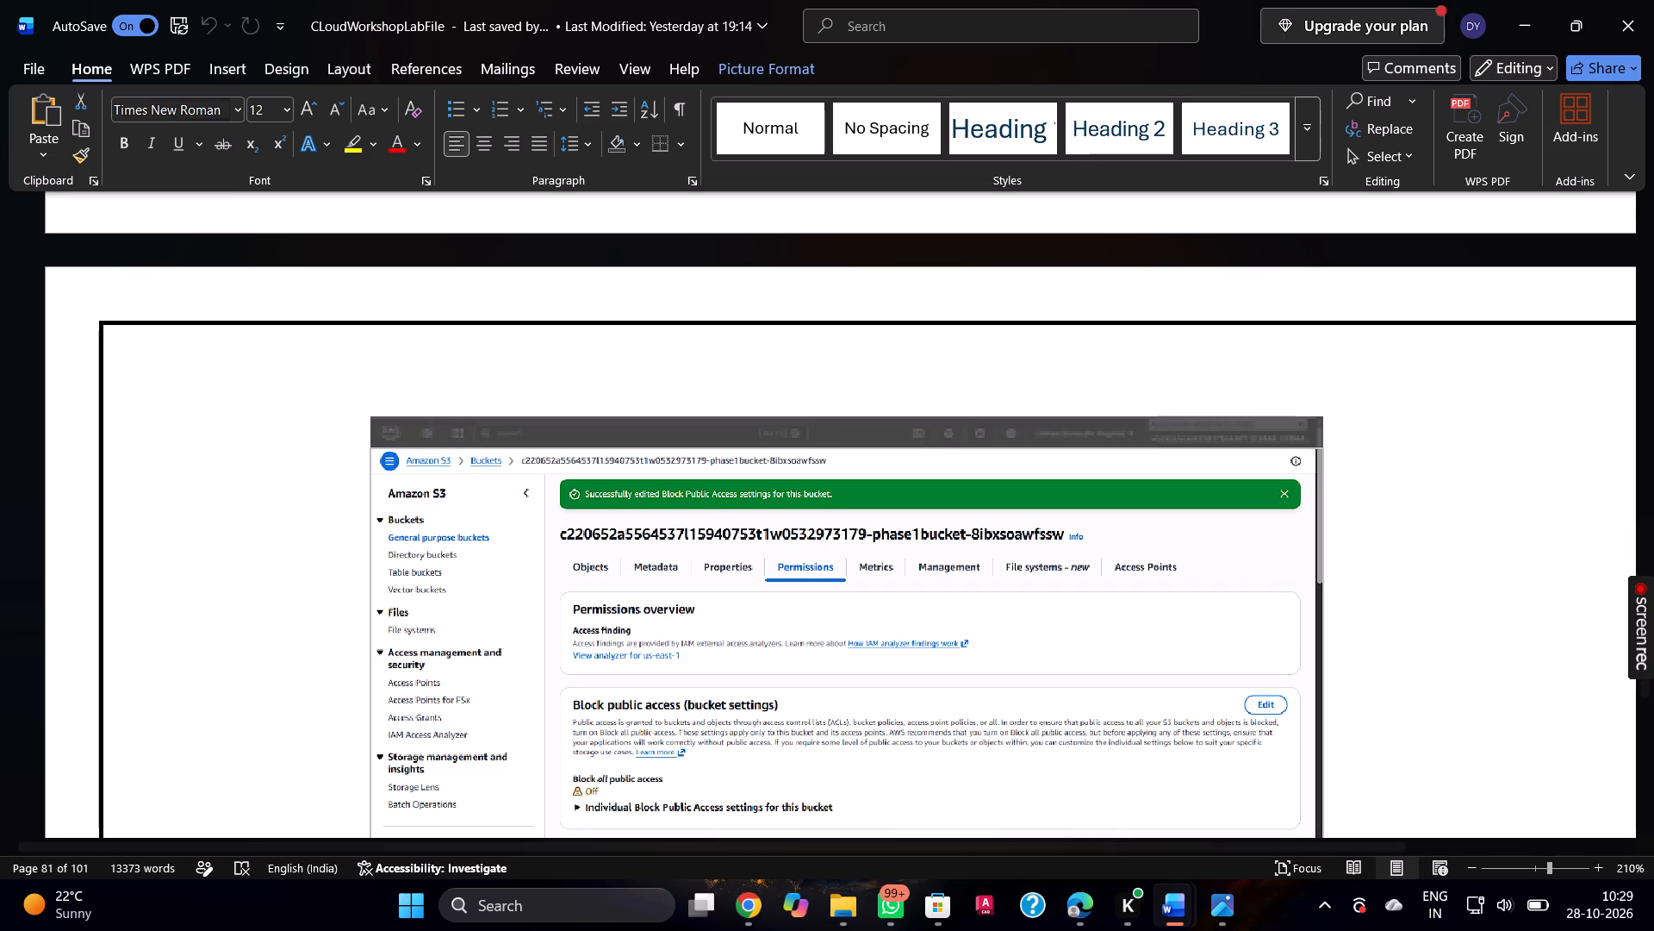
left_click_drag(845, 448, 844, 442)
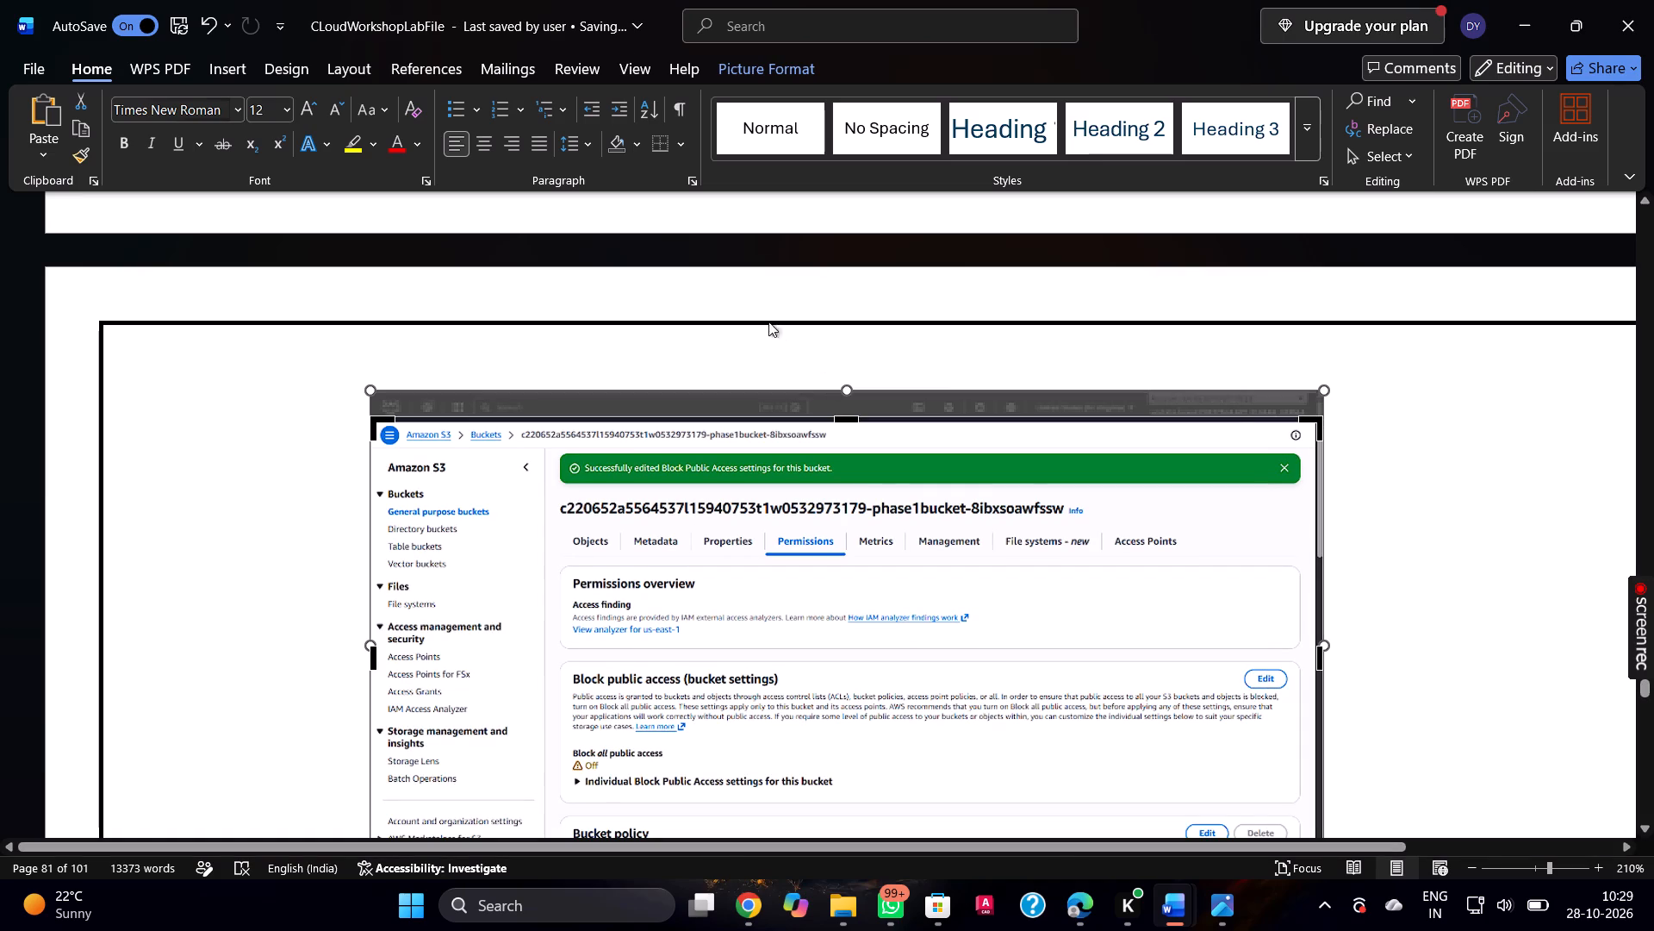
Add blank unnumbered lines after item 4 "Save changes." and paste the copied console header strip above the S3 Permissions screenshot.
scroll(774, 353, "up", 1)
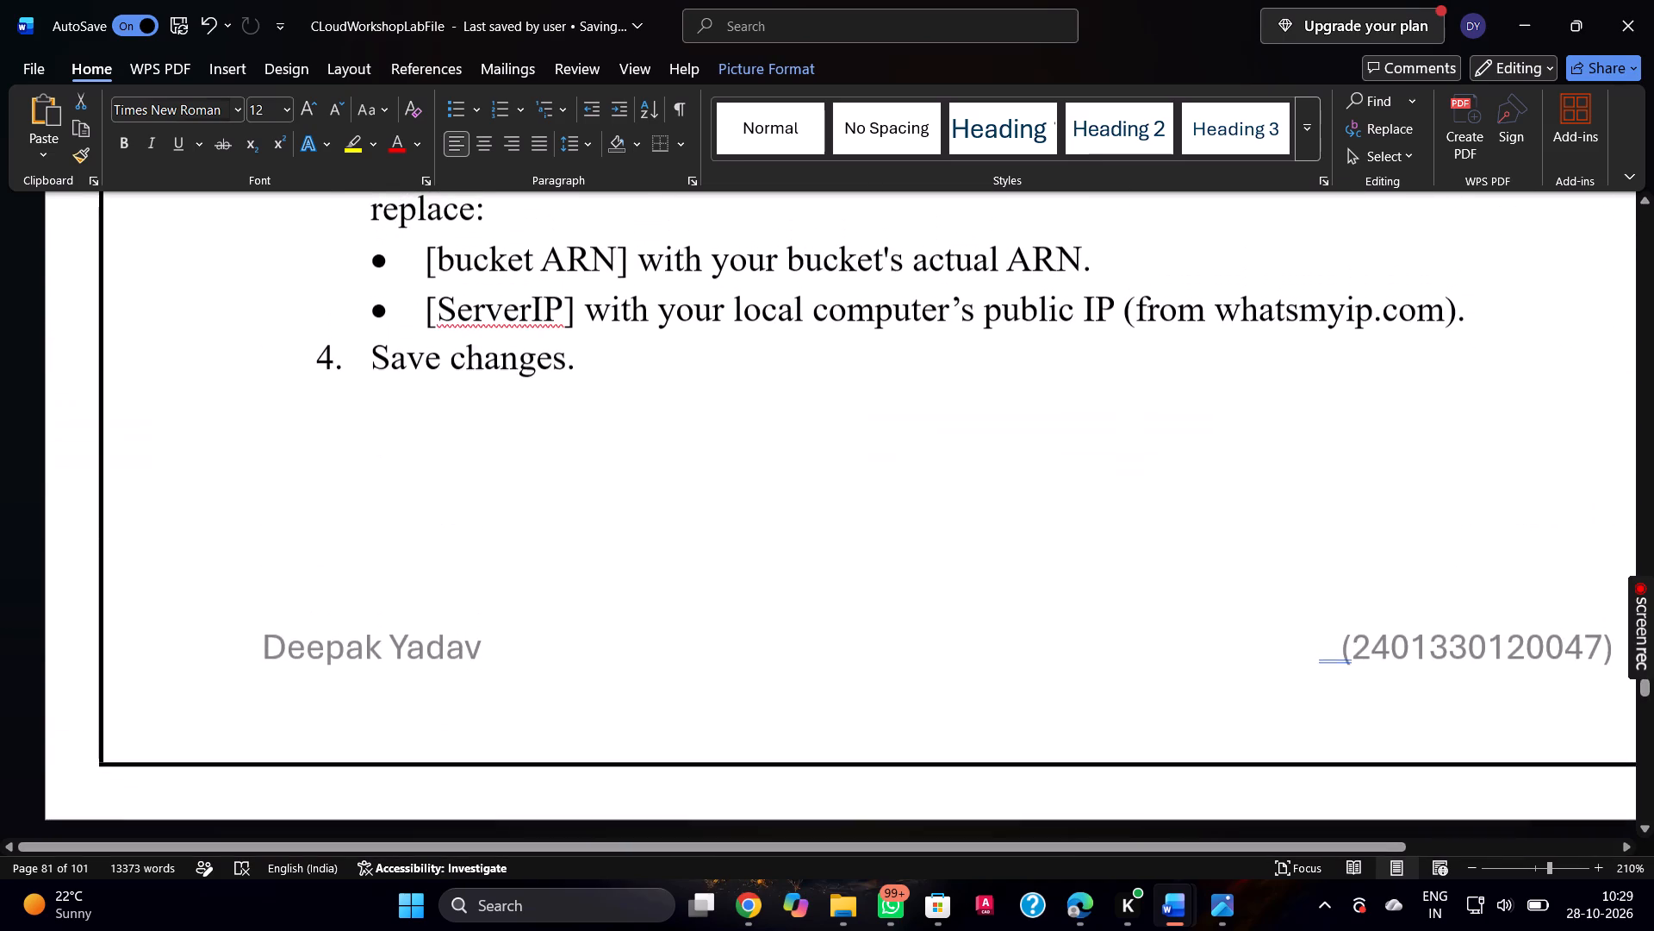
scroll(774, 353, "up", 1)
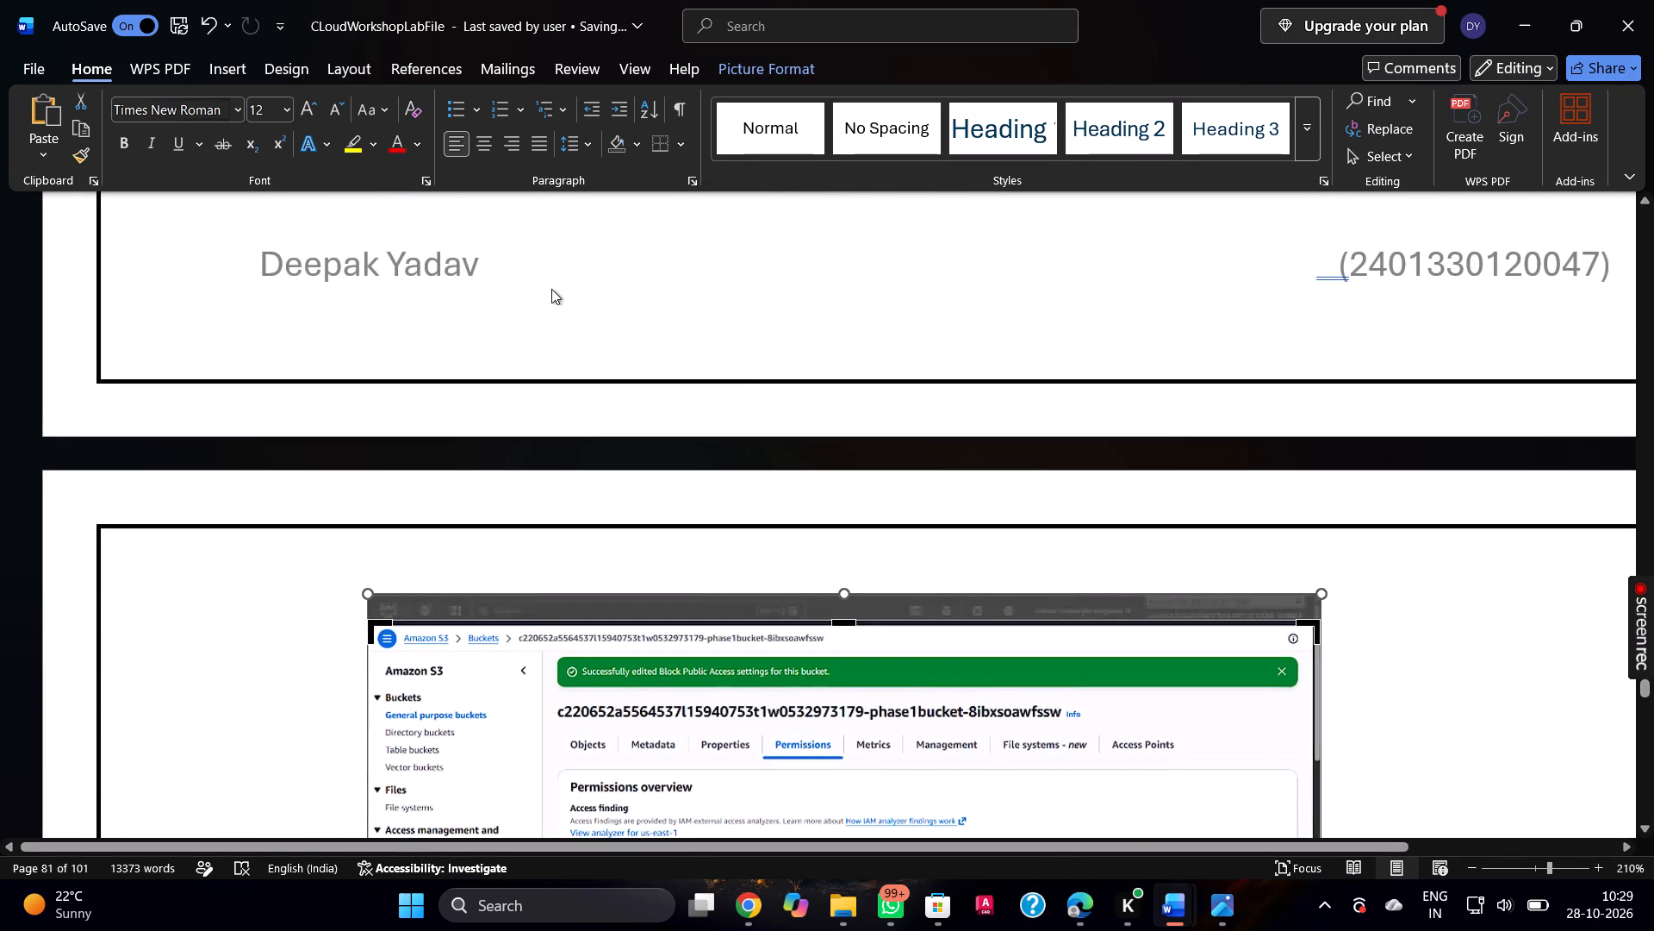
scroll(539, 288, "up", 1)
left_click(597, 435)
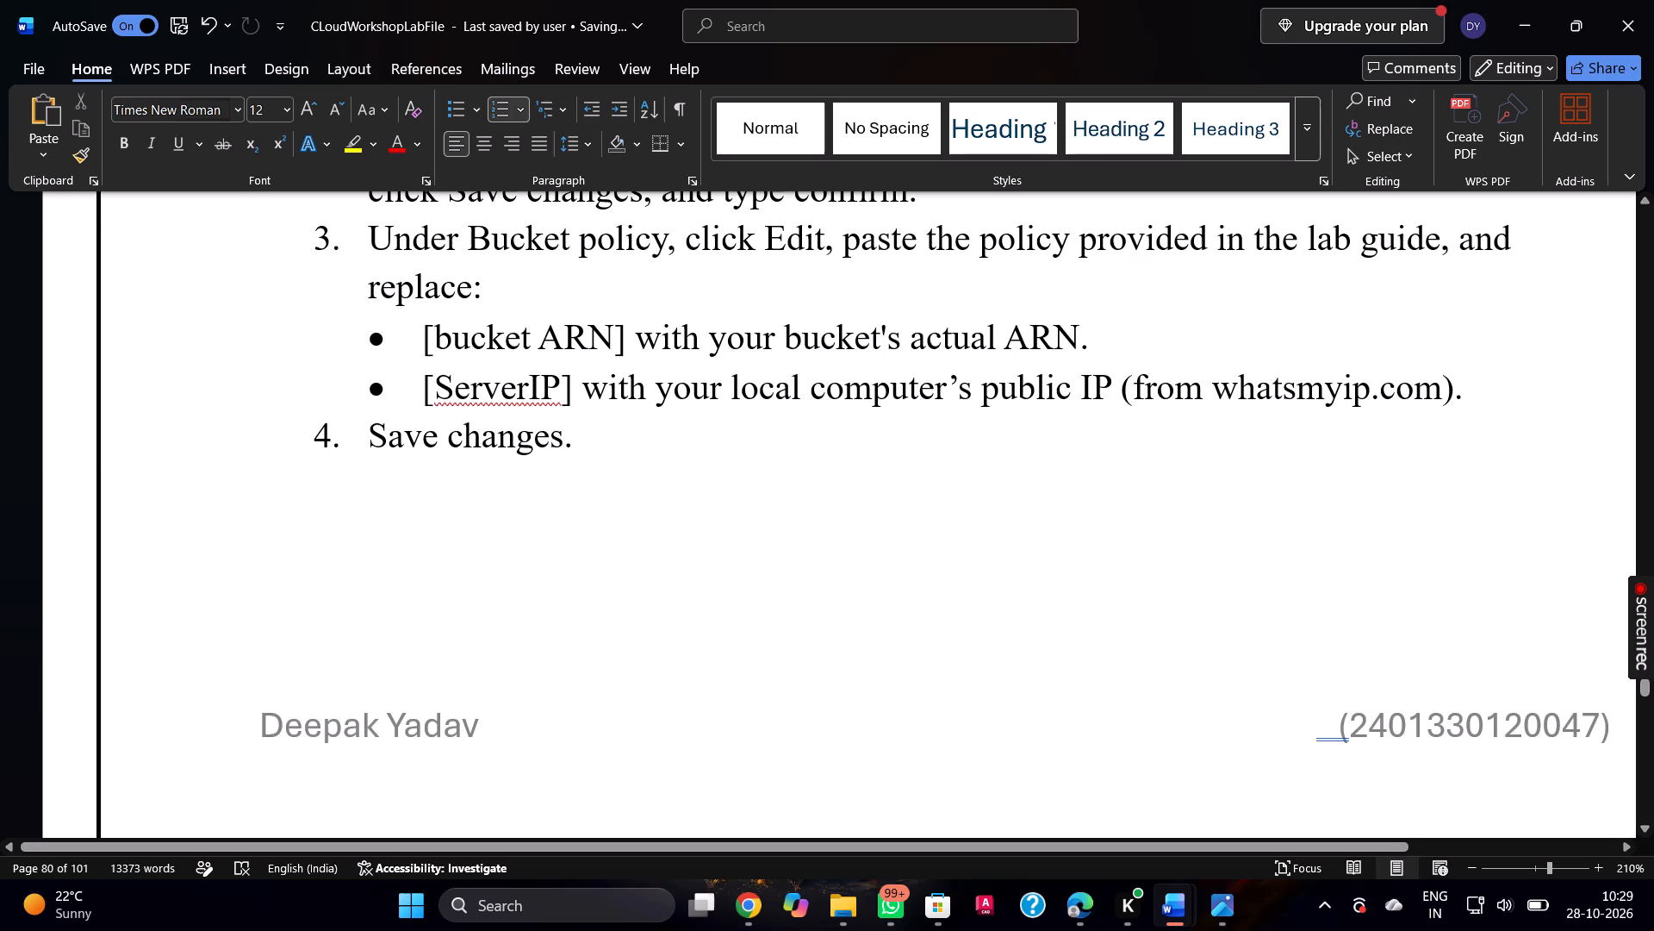
key("Return")
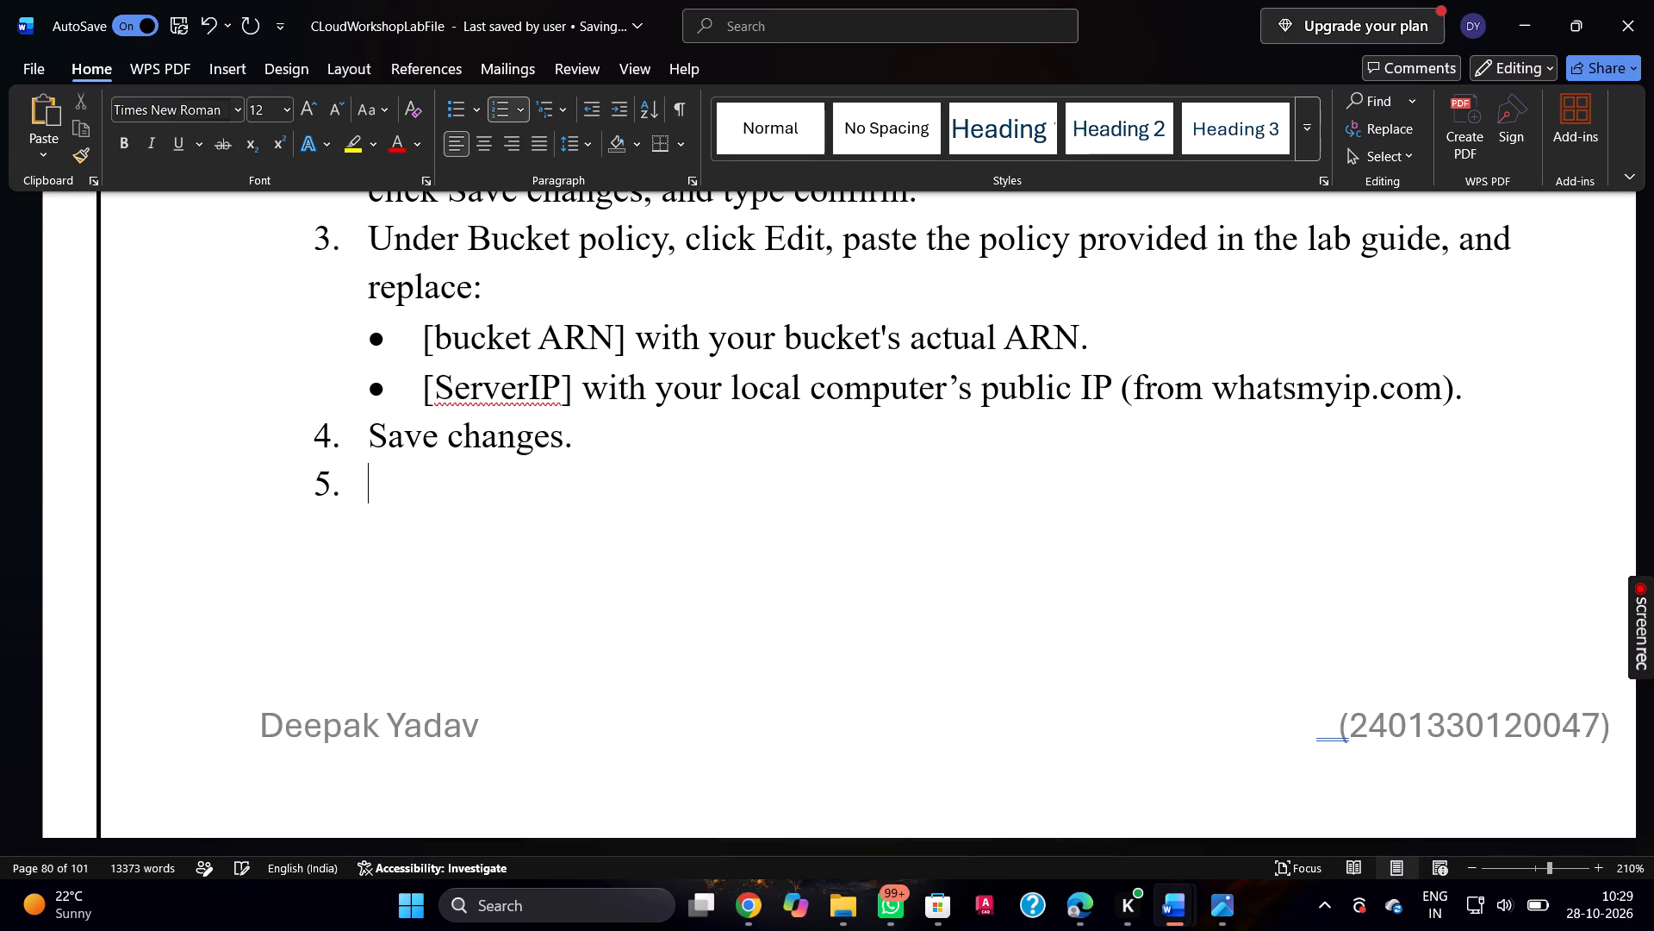
key("BackSpace")
key("Return")
key("Return")
key("Return")
key("Return")
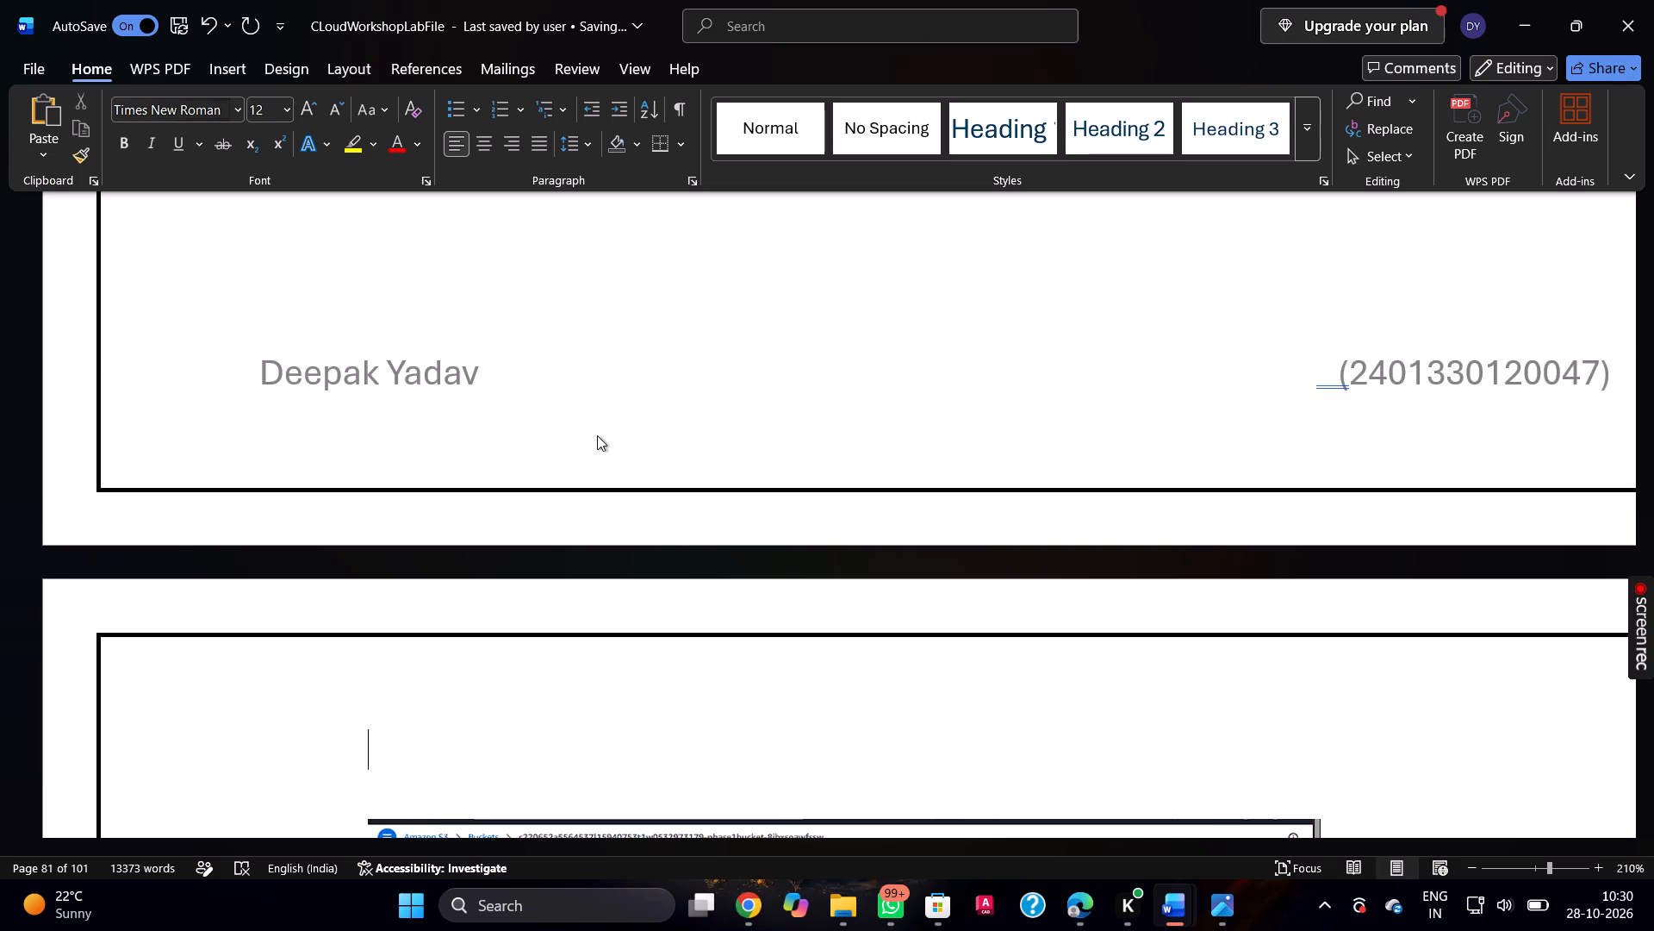
key("ctrl+v")
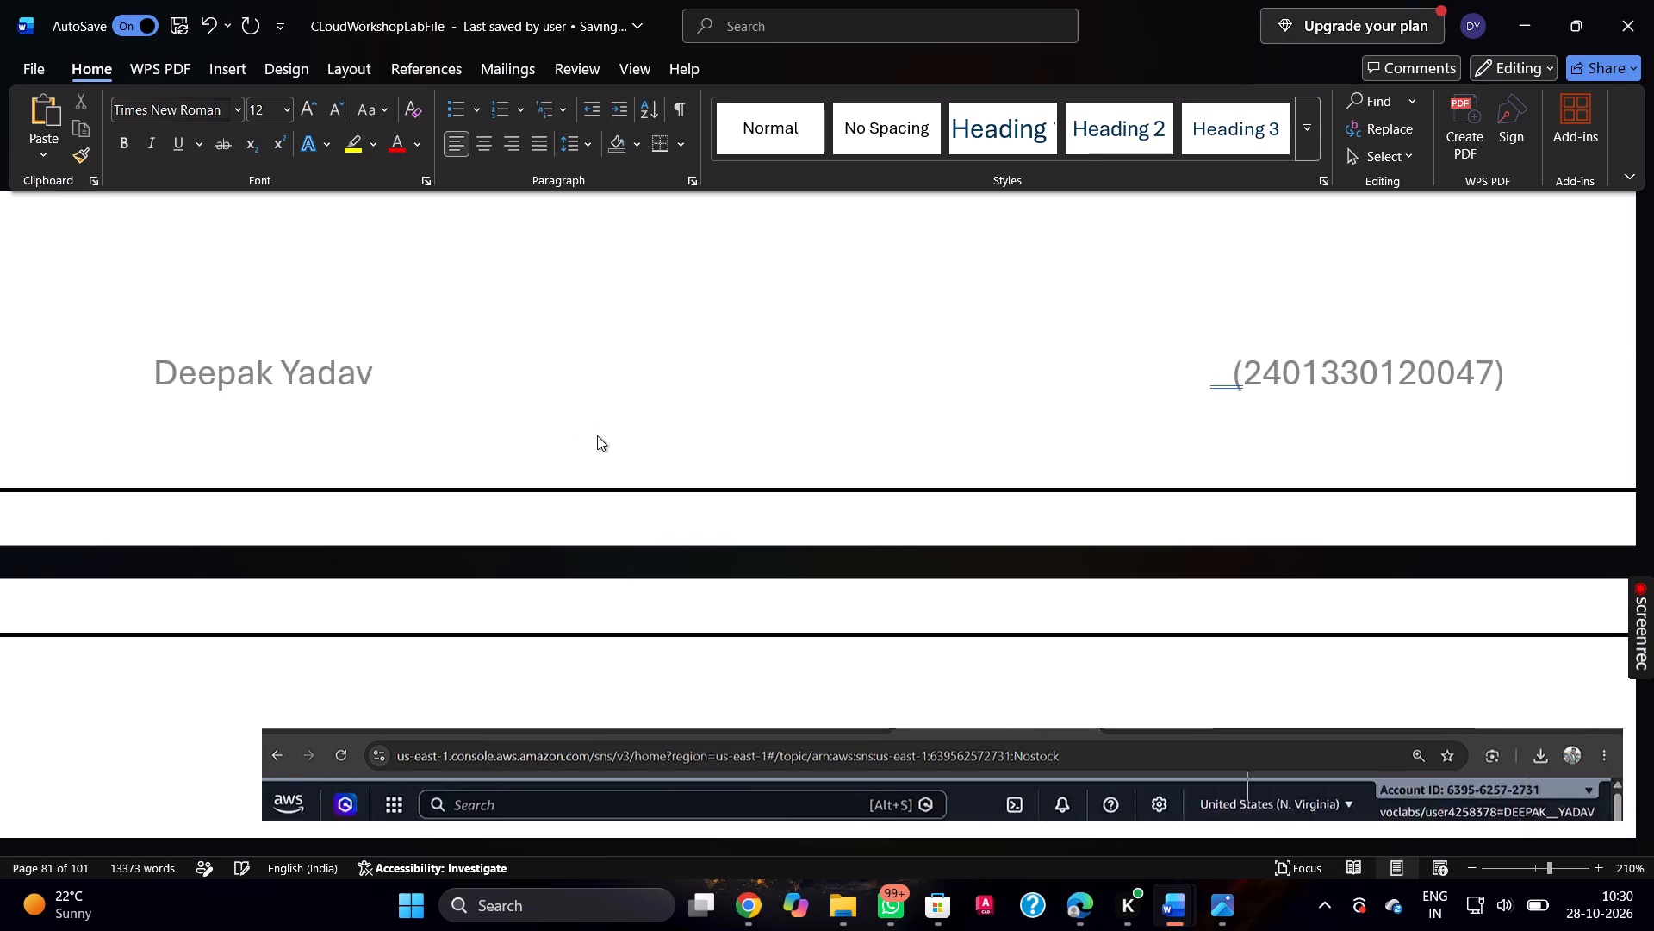
Narrow the pasted header strip, keeping its height, to match the width of the S3 Permissions screenshot below it.
scroll(597, 435, "down", 2)
scroll(597, 435, "up", 1)
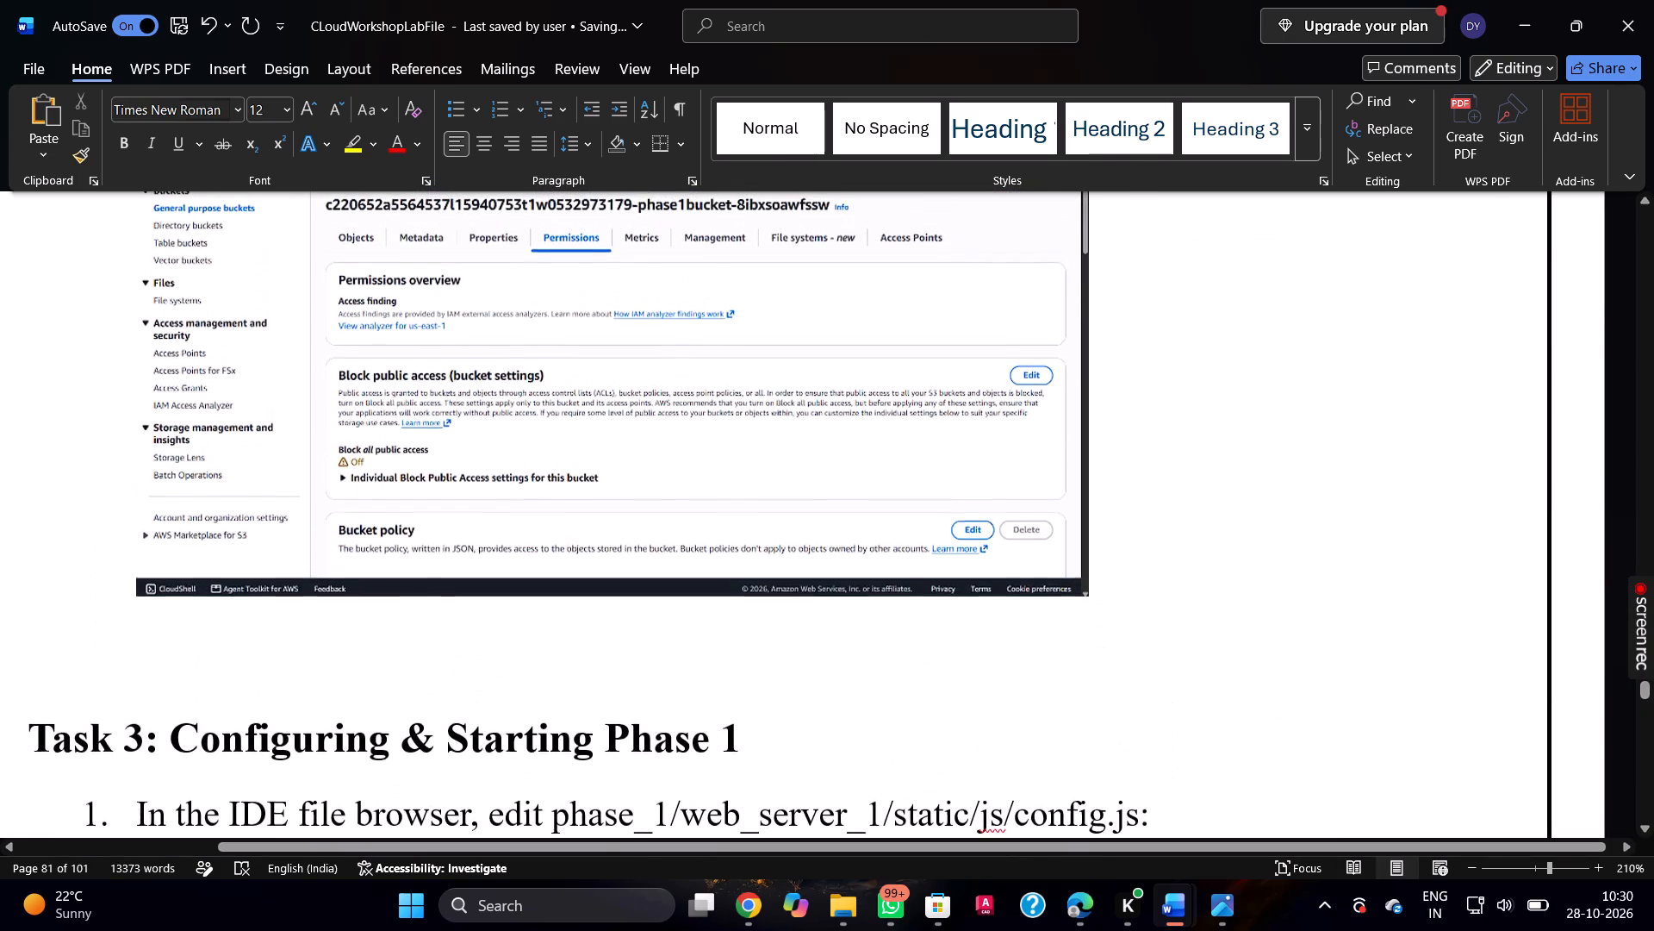
scroll(597, 435, "up", 1)
scroll(597, 435, "right", 1)
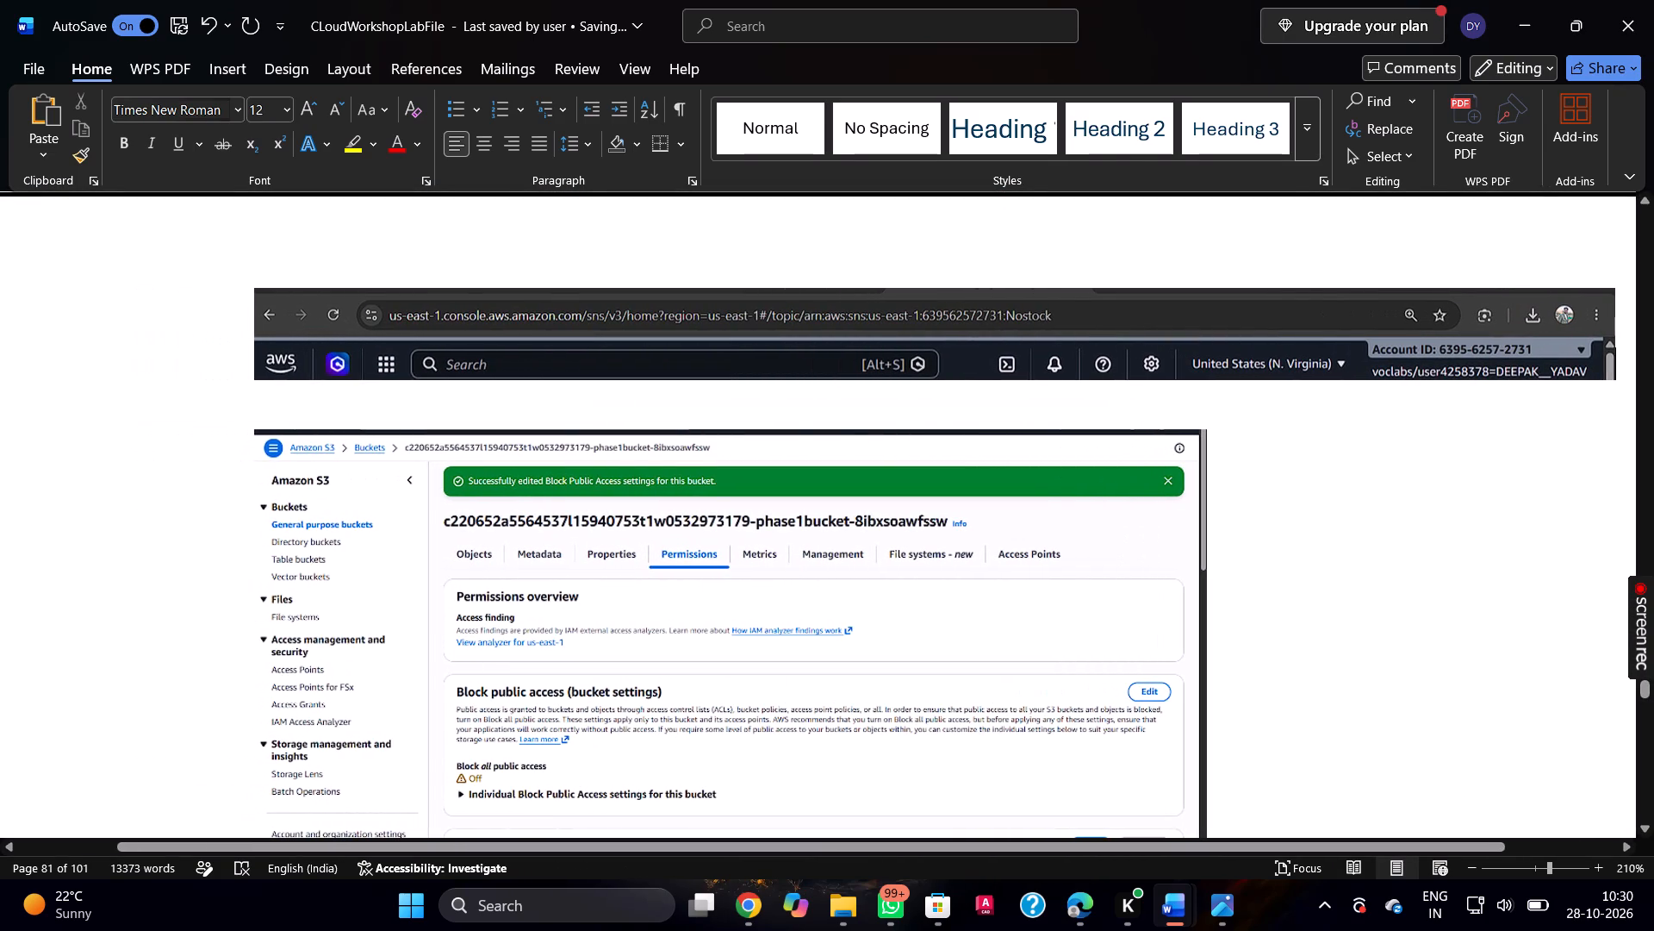
left_click(830, 356)
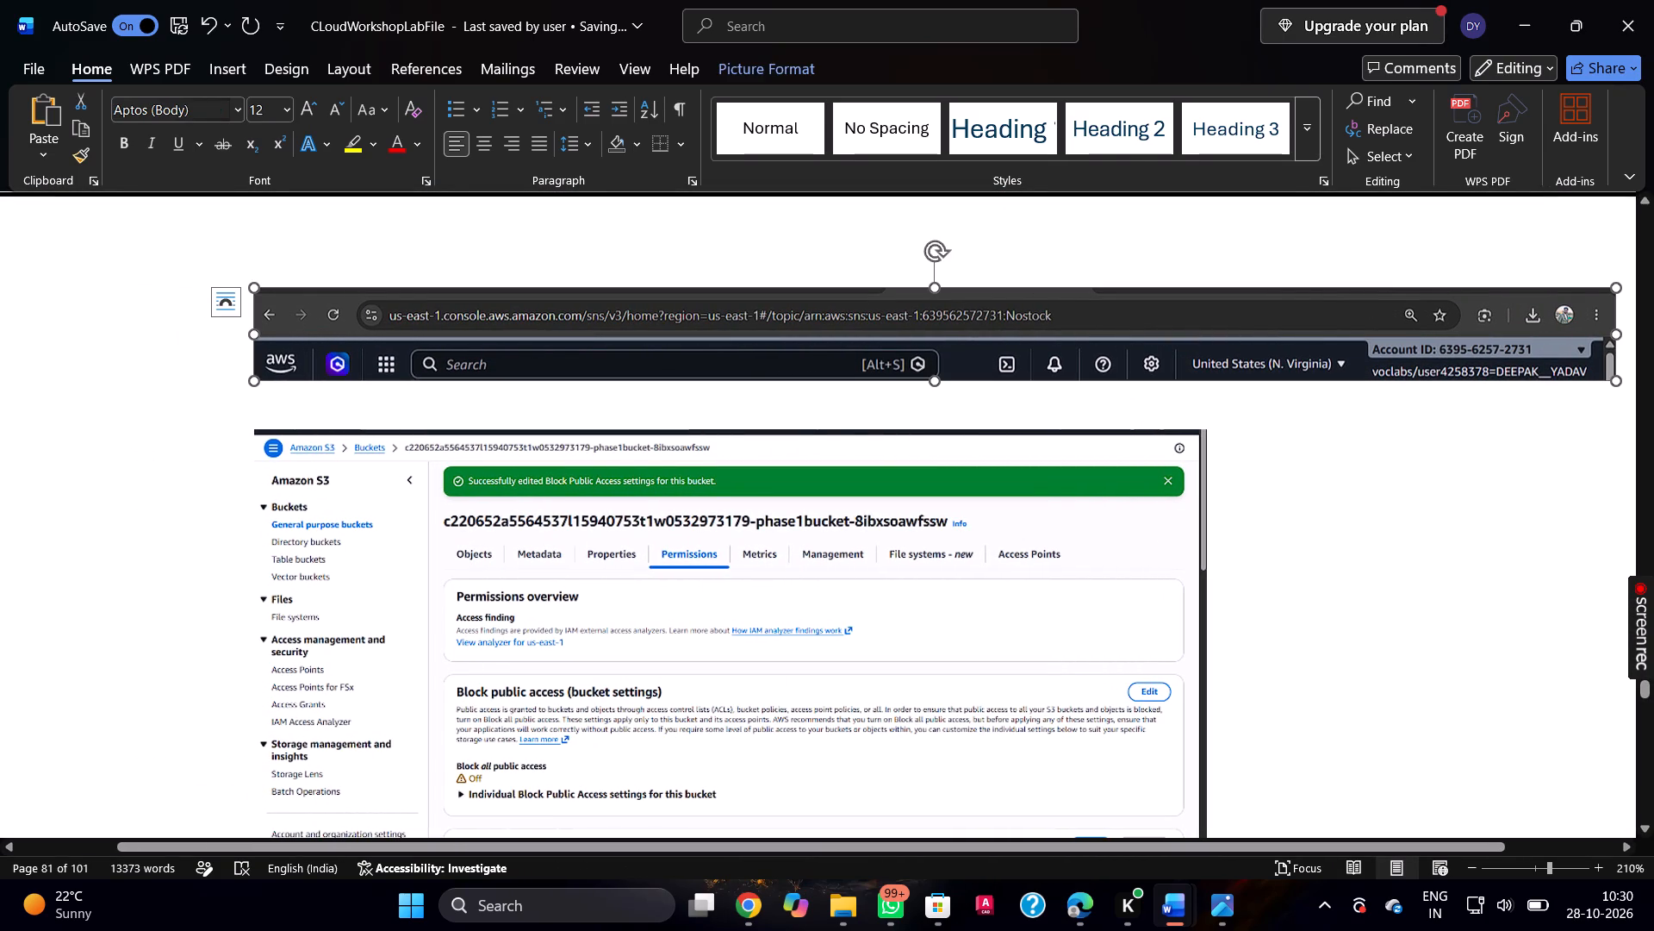
left_click_drag(1617, 334, 1492, 340)
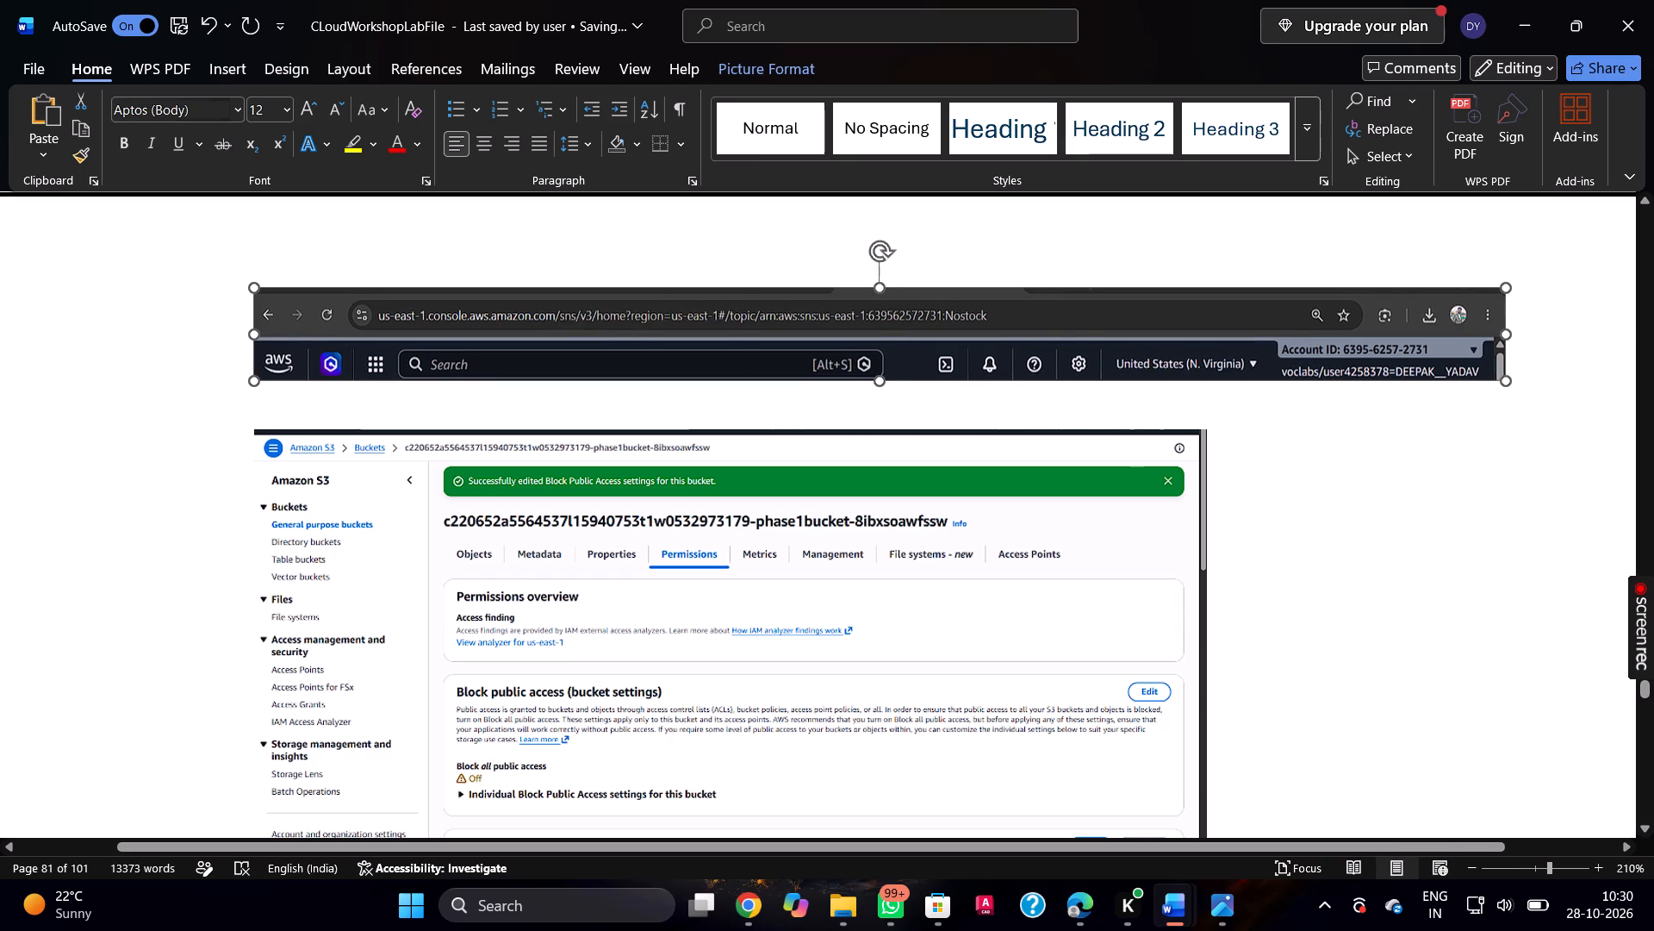
left_click_drag(1492, 340, 1246, 354)
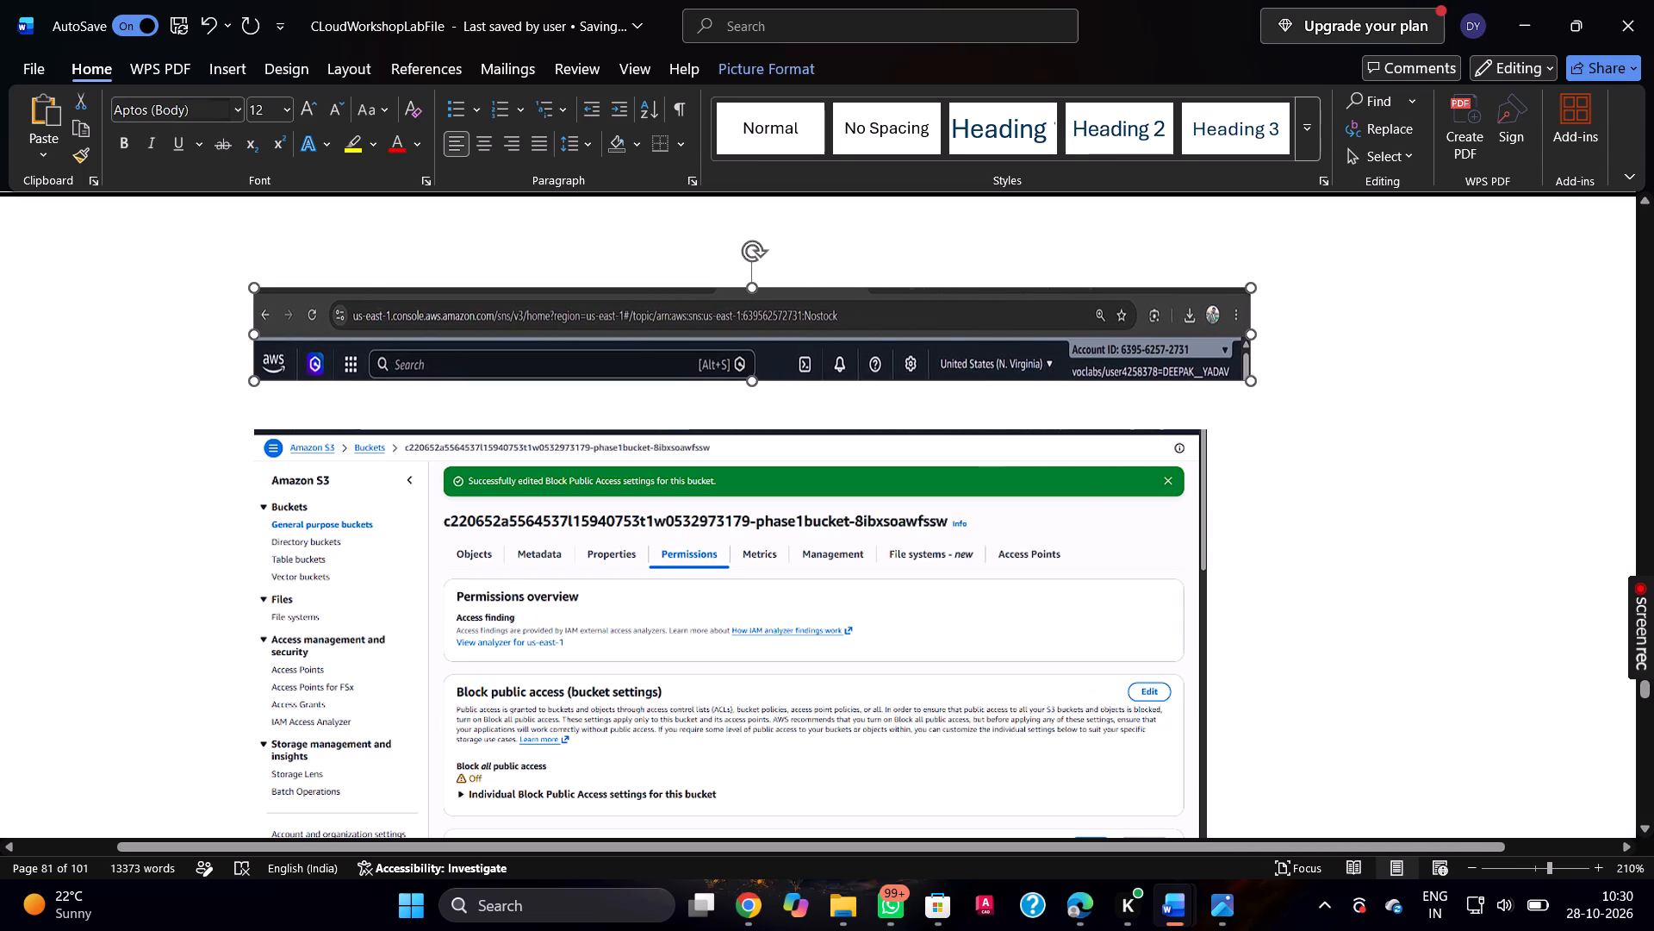
left_click_drag(1246, 354, 1209, 354)
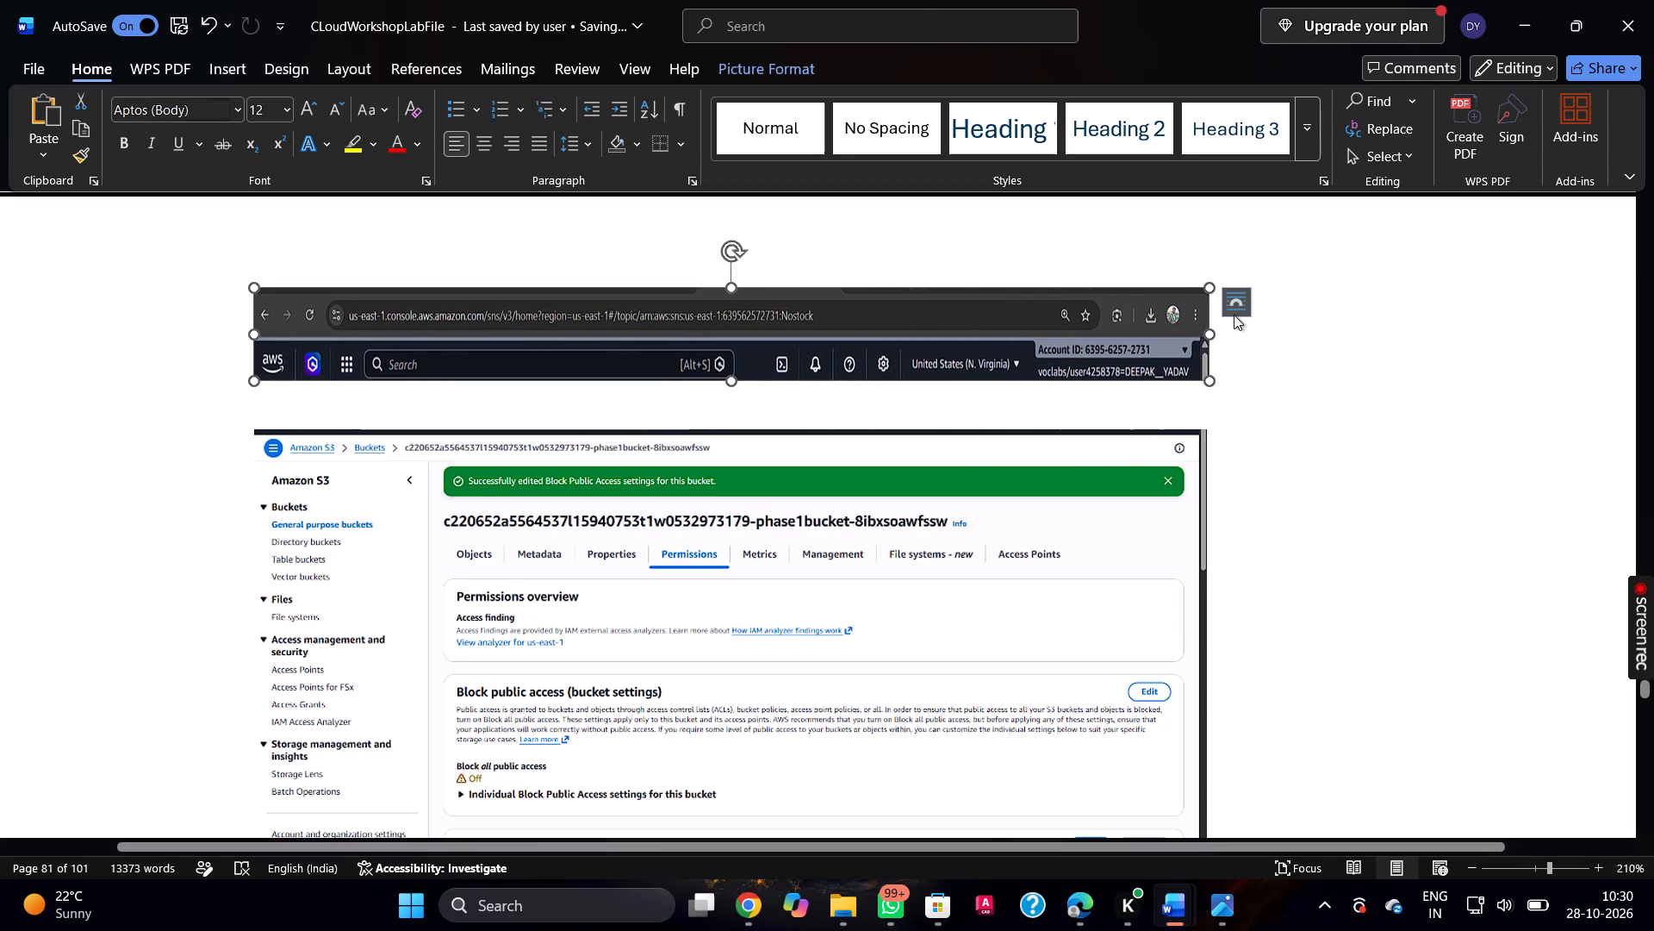
Set the header strip's text wrapping to Behind Text so the S3 screenshot moves up against it.
left_click(1234, 315)
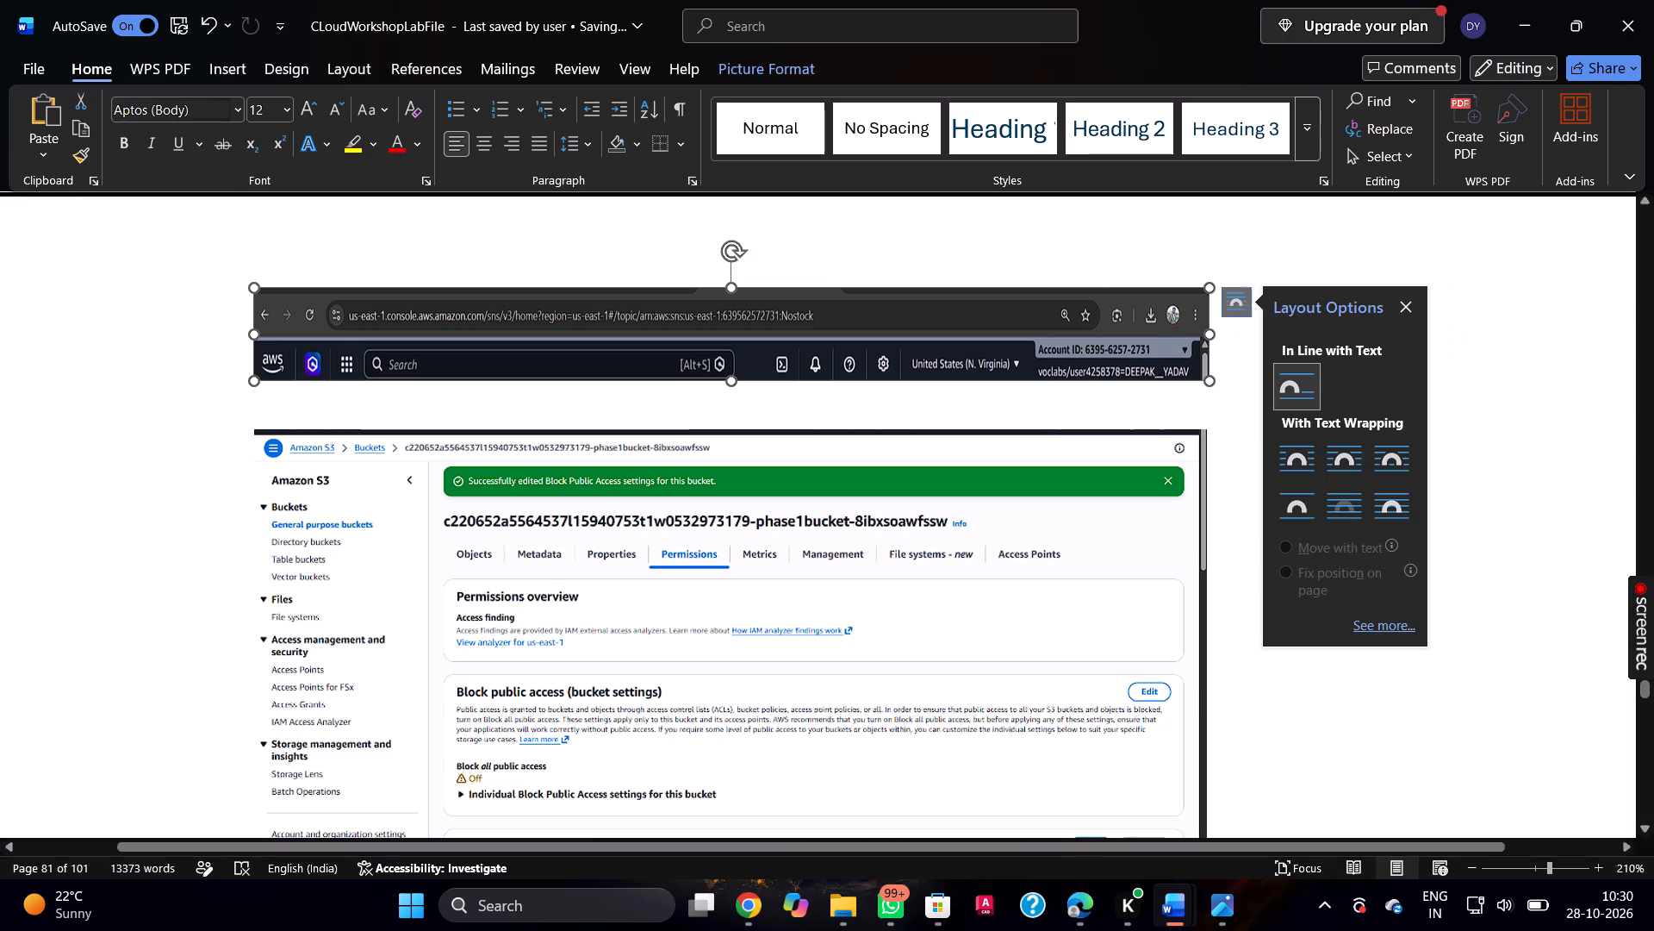
left_click(1334, 506)
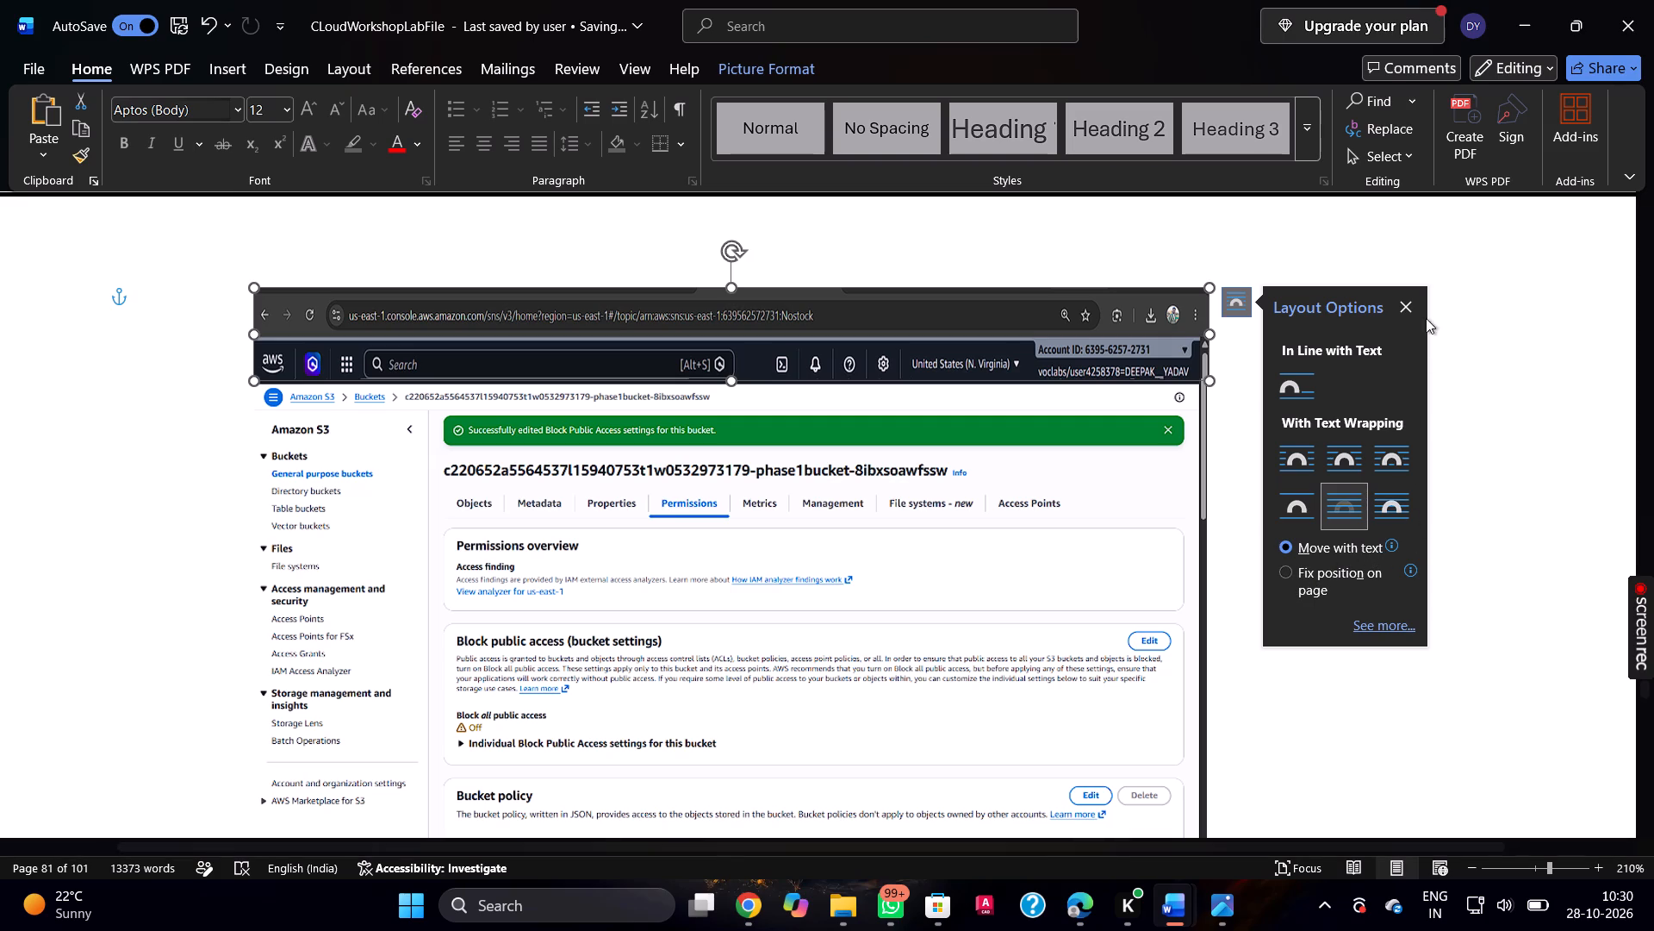
left_click(1406, 297)
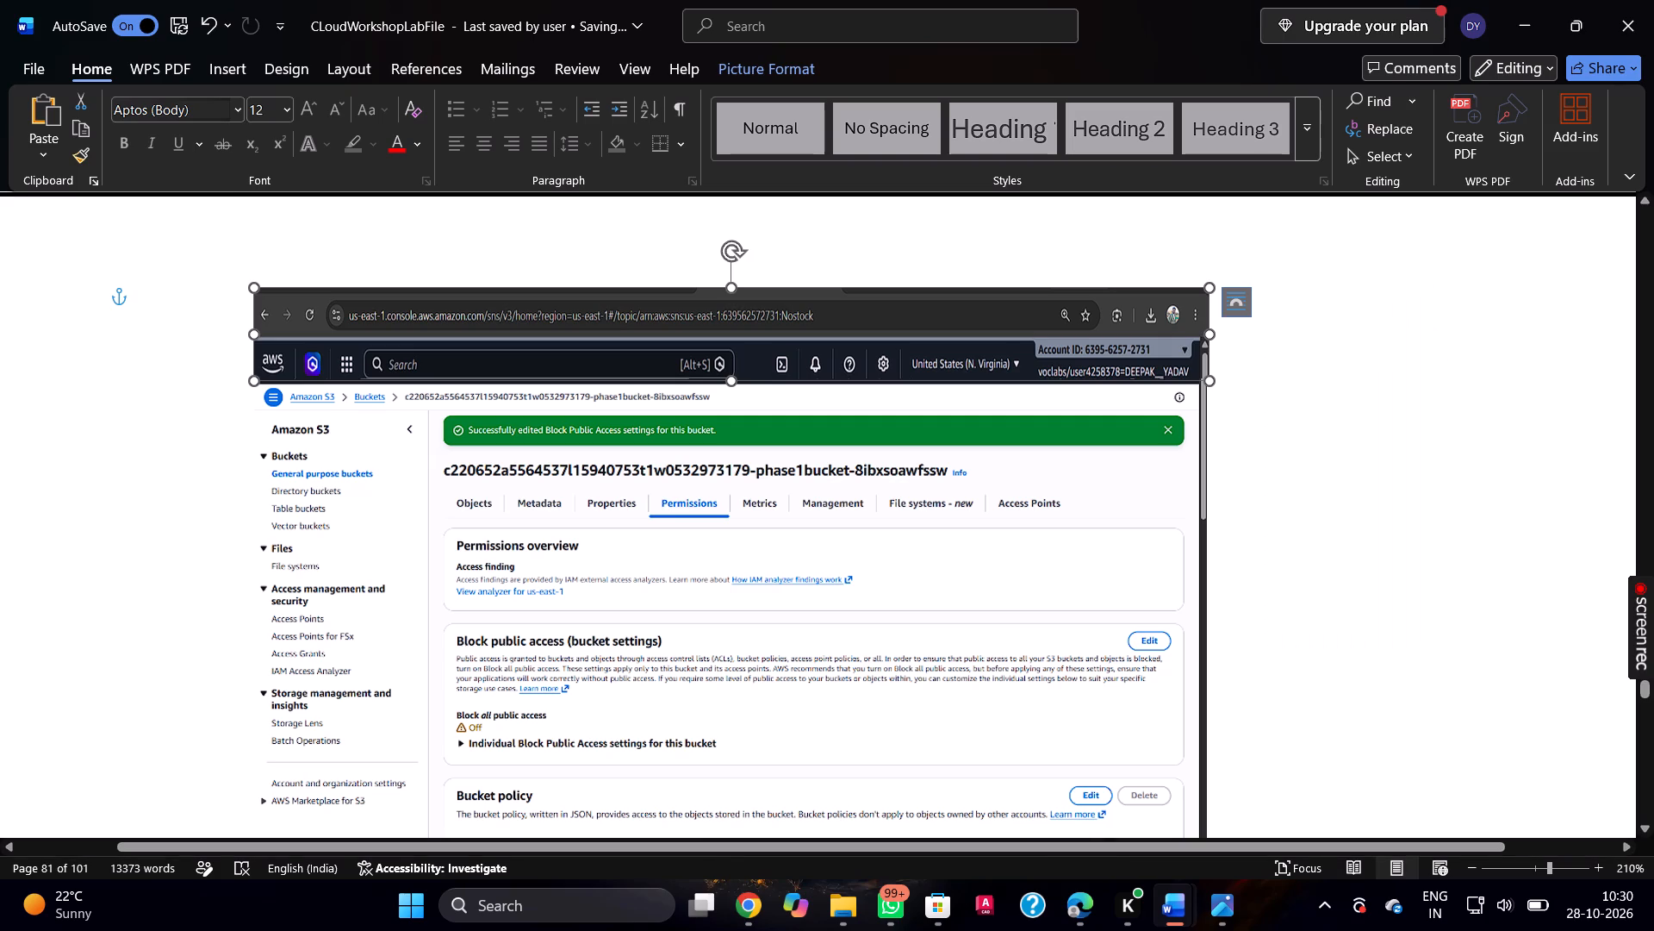
left_click(1237, 434)
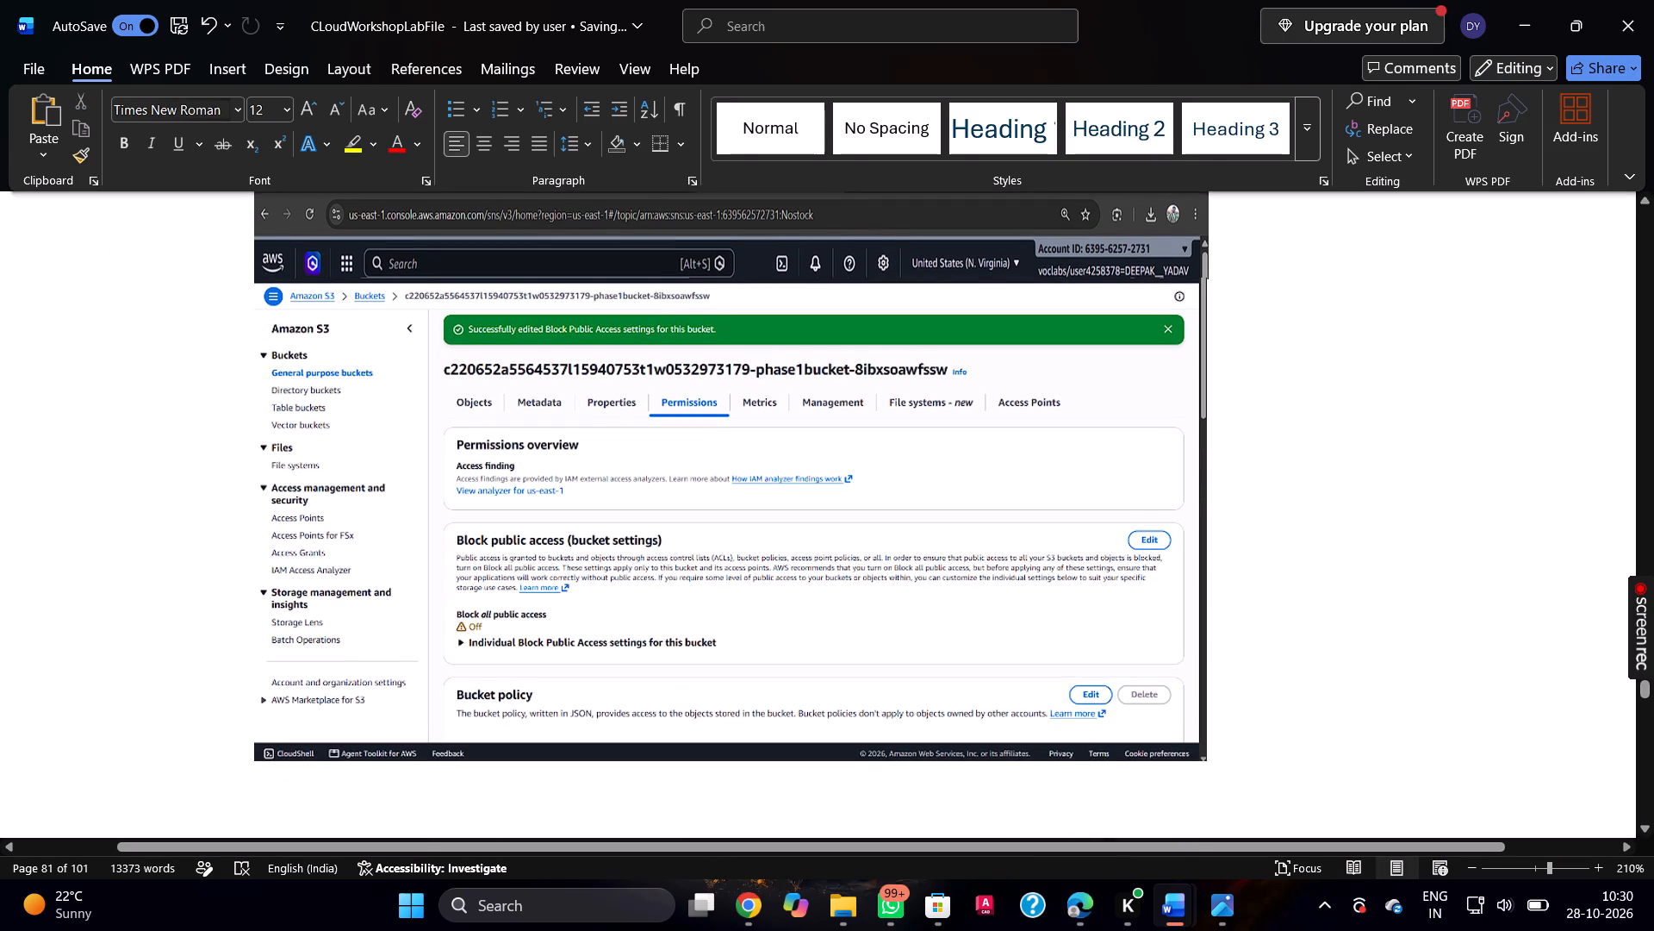
Narrow the header strip slightly so its right edge lines up with the S3 Permissions screenshot below it.
scroll(800, 430, "up", 1)
left_click(869, 516)
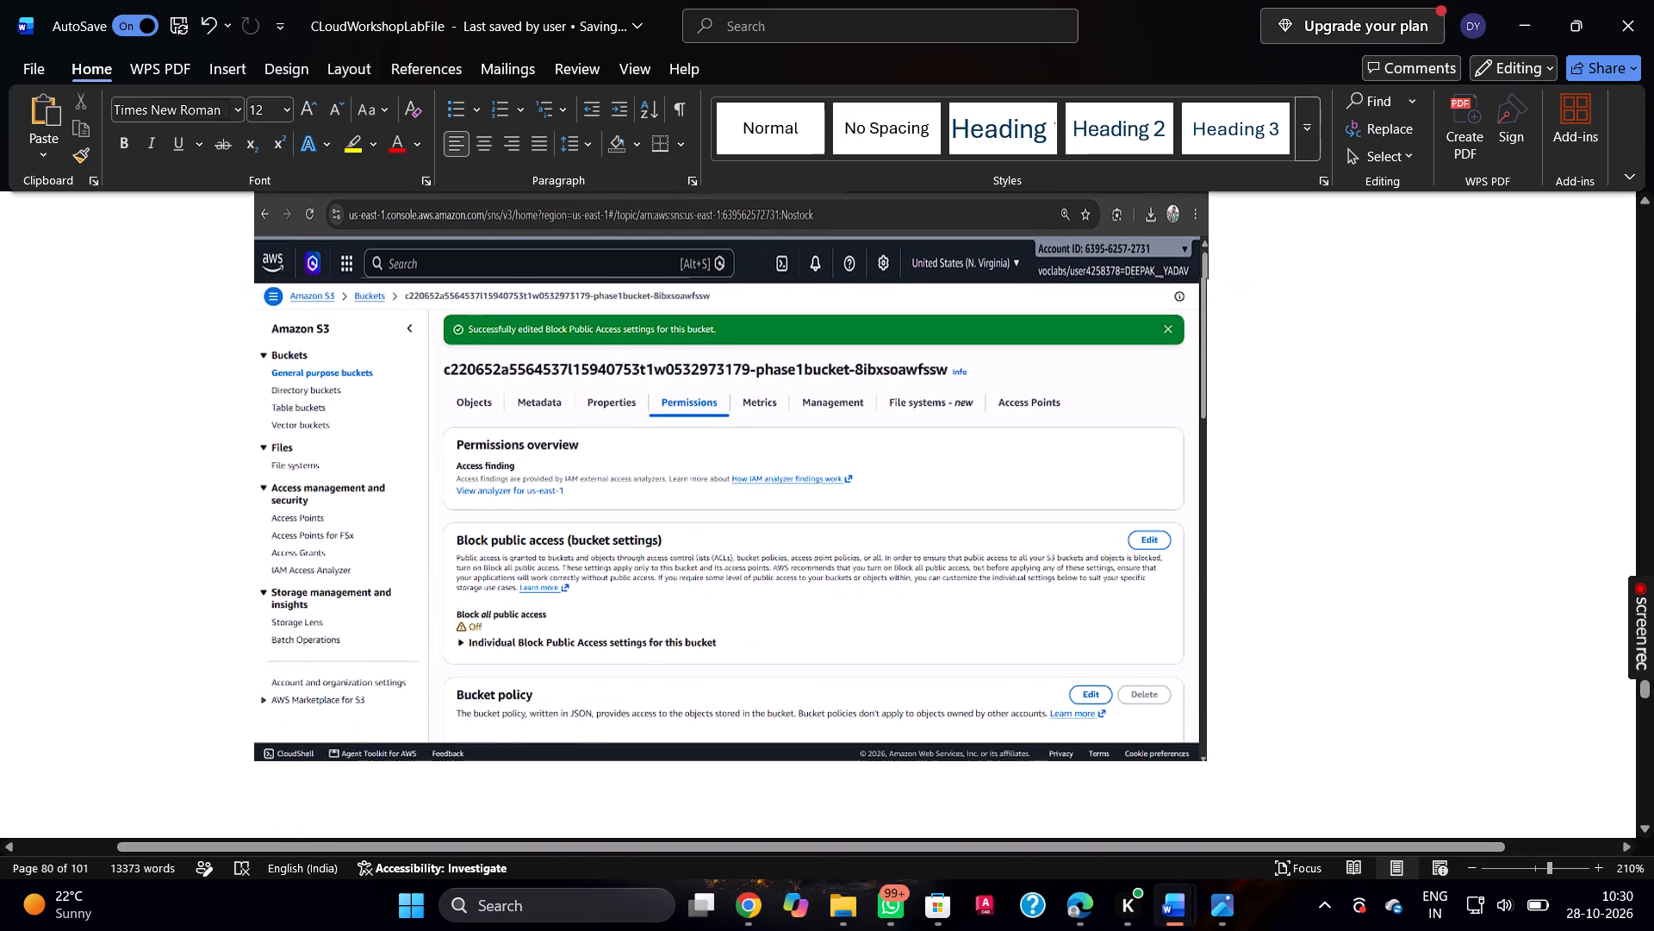
scroll(1047, 384, "up", 1)
left_click(1064, 453)
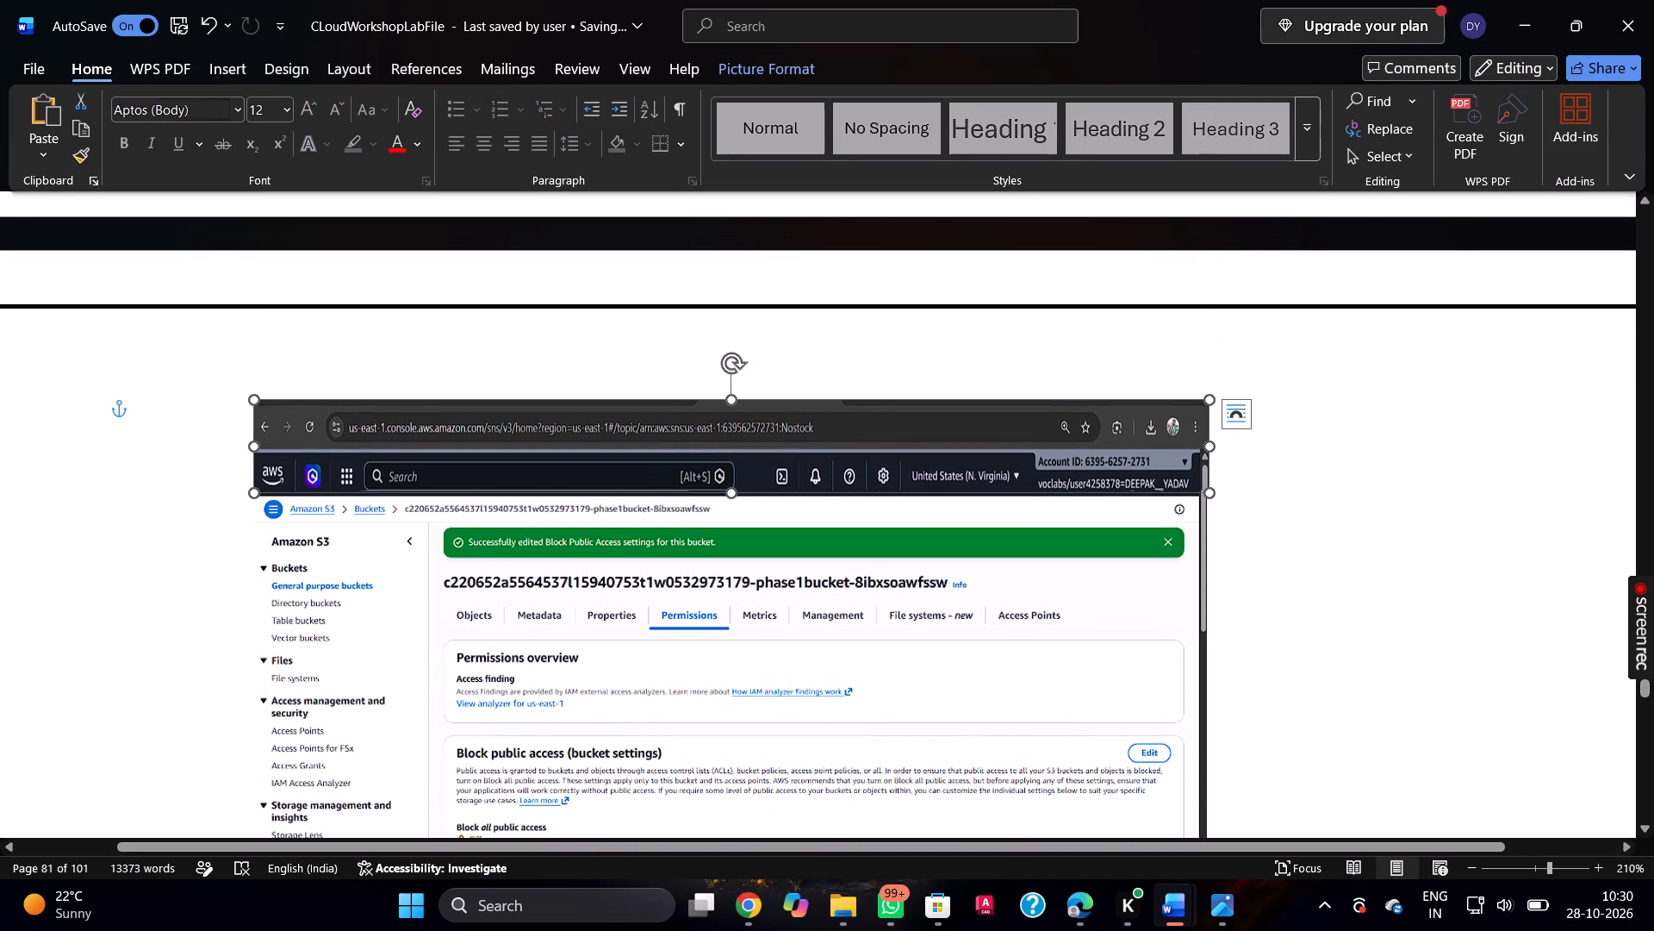
left_click(1206, 446)
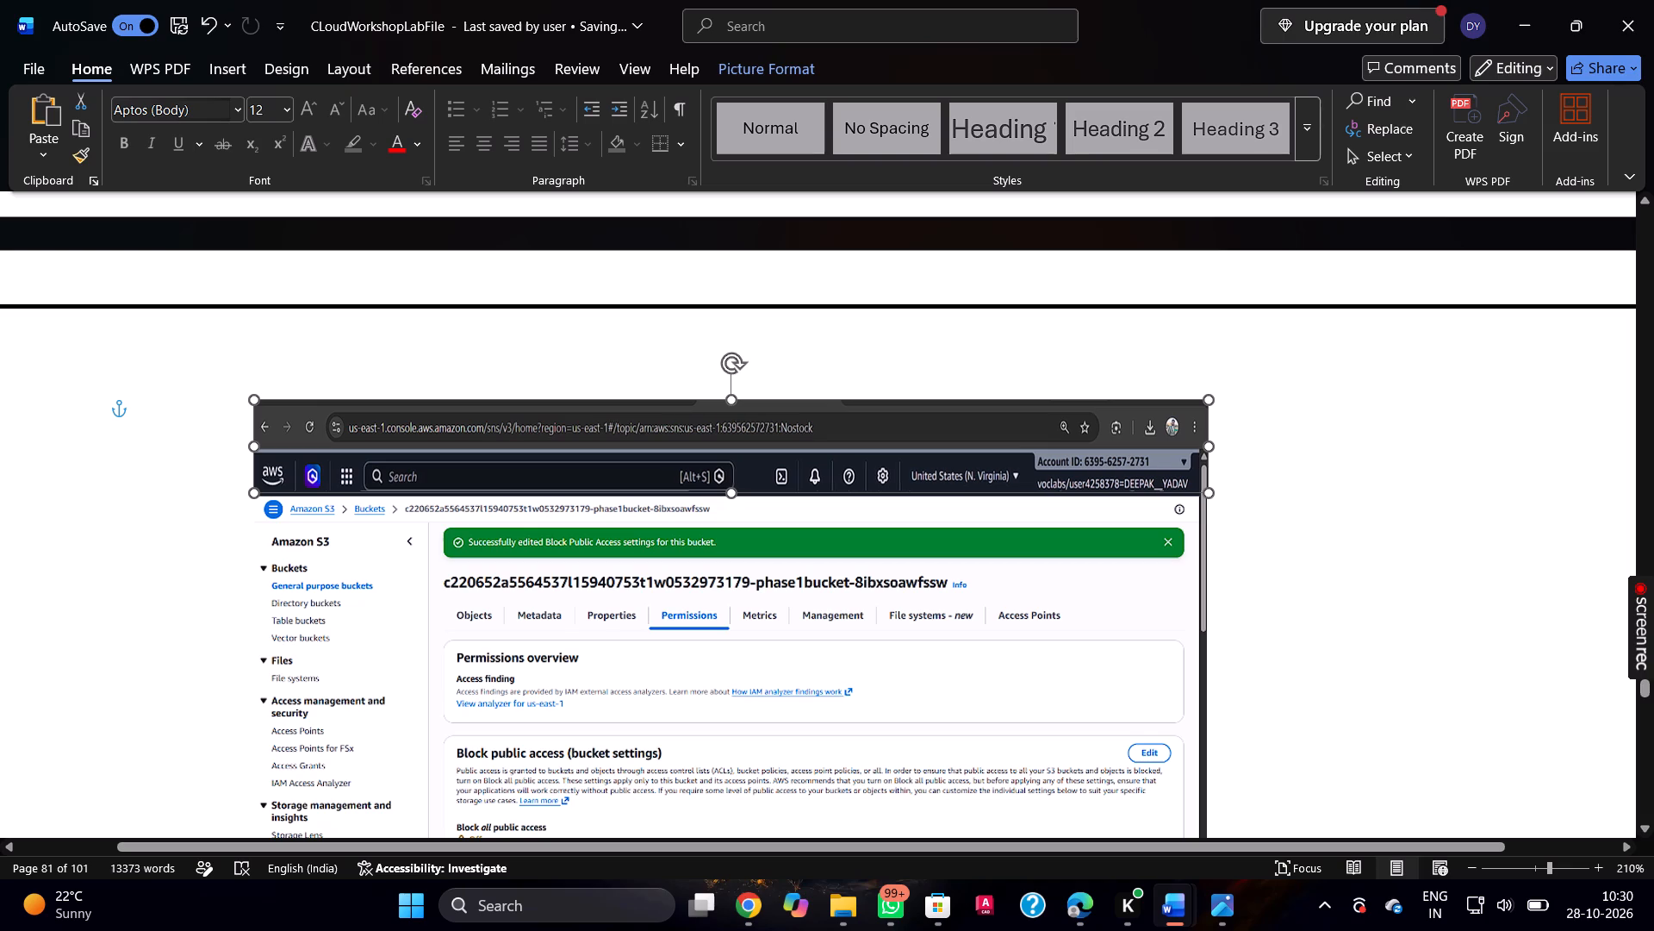
left_click(1240, 469)
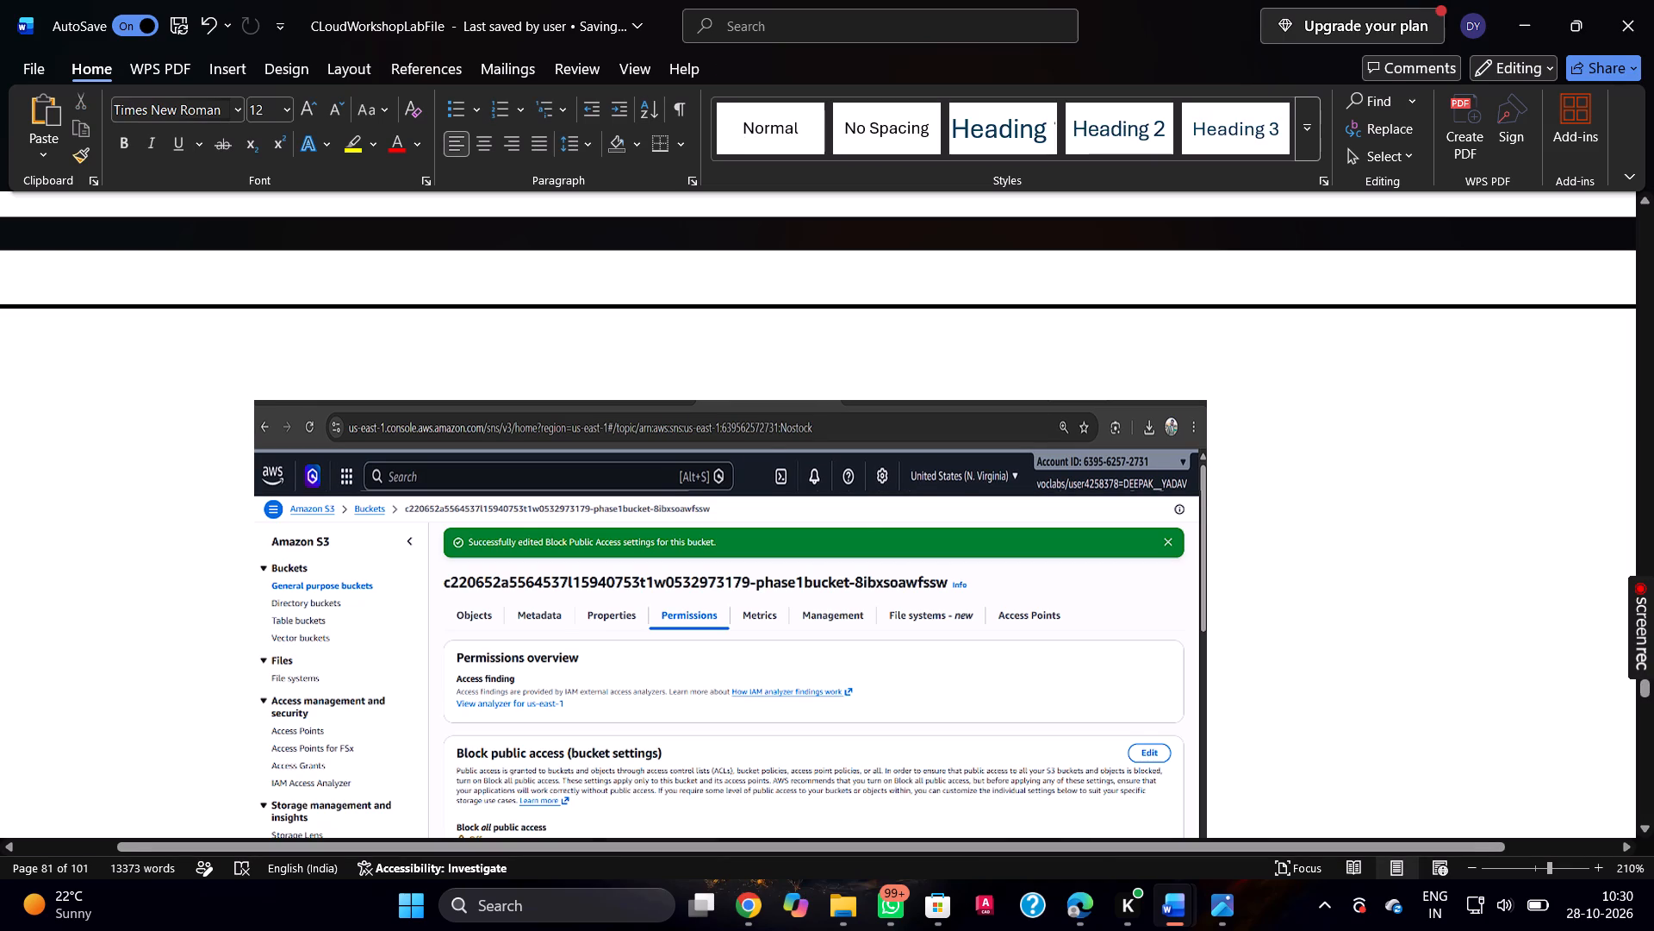
Lower the header strip's top edge slightly to reduce its height above the S3 Permissions screenshot.
left_click(664, 445)
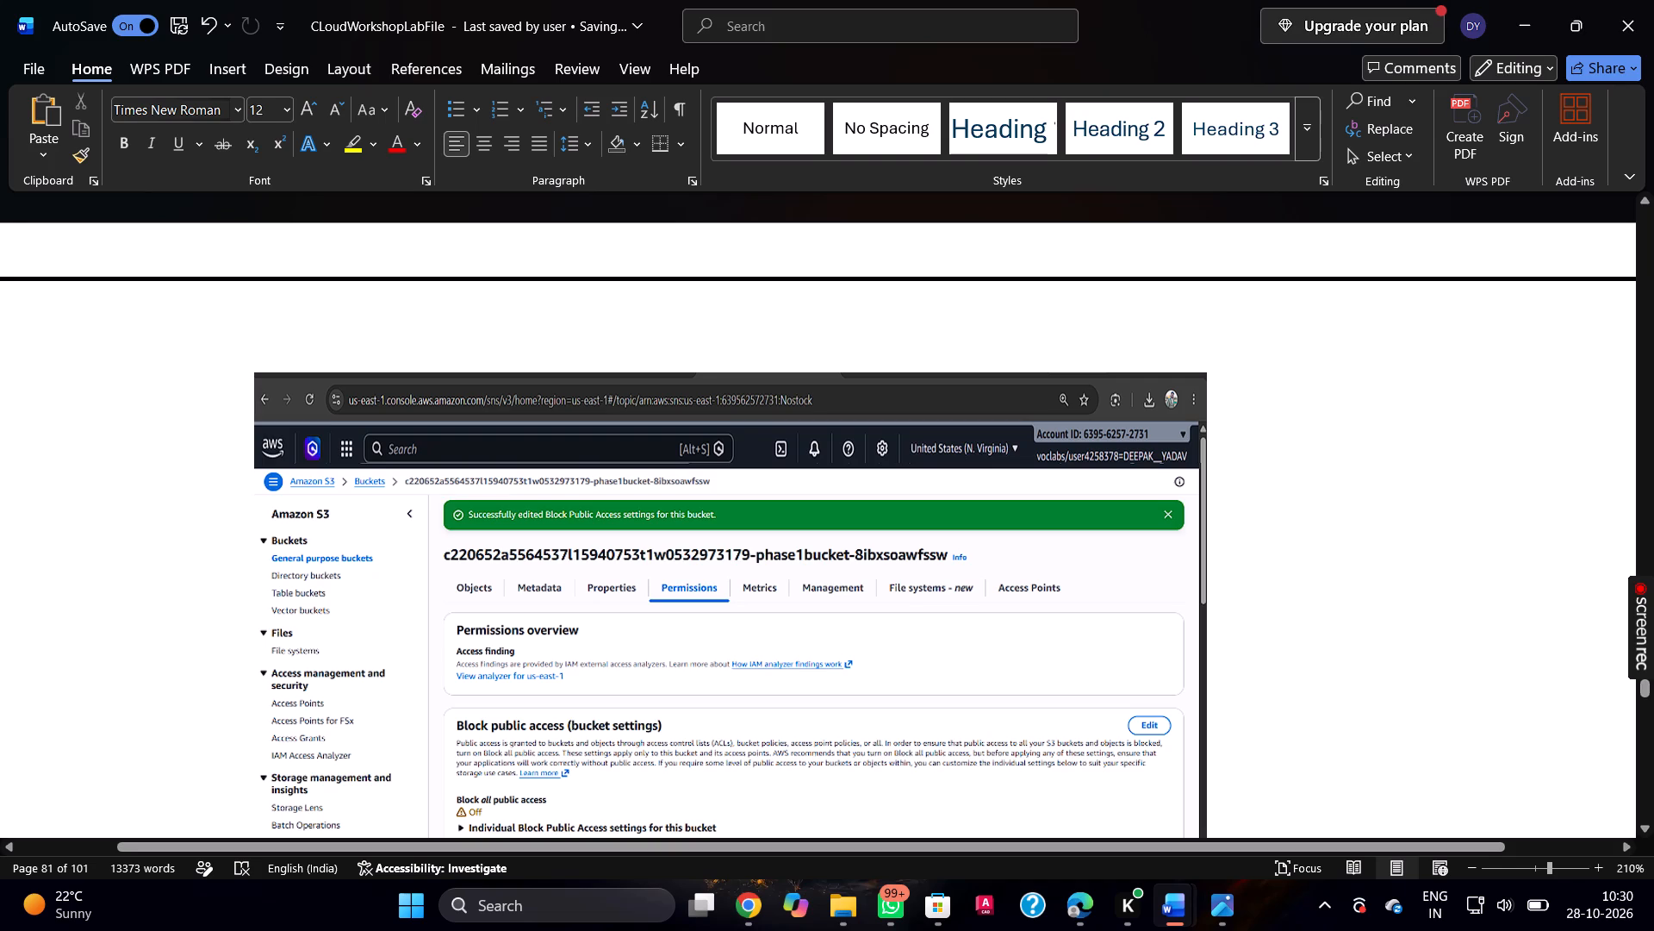
left_click(704, 413)
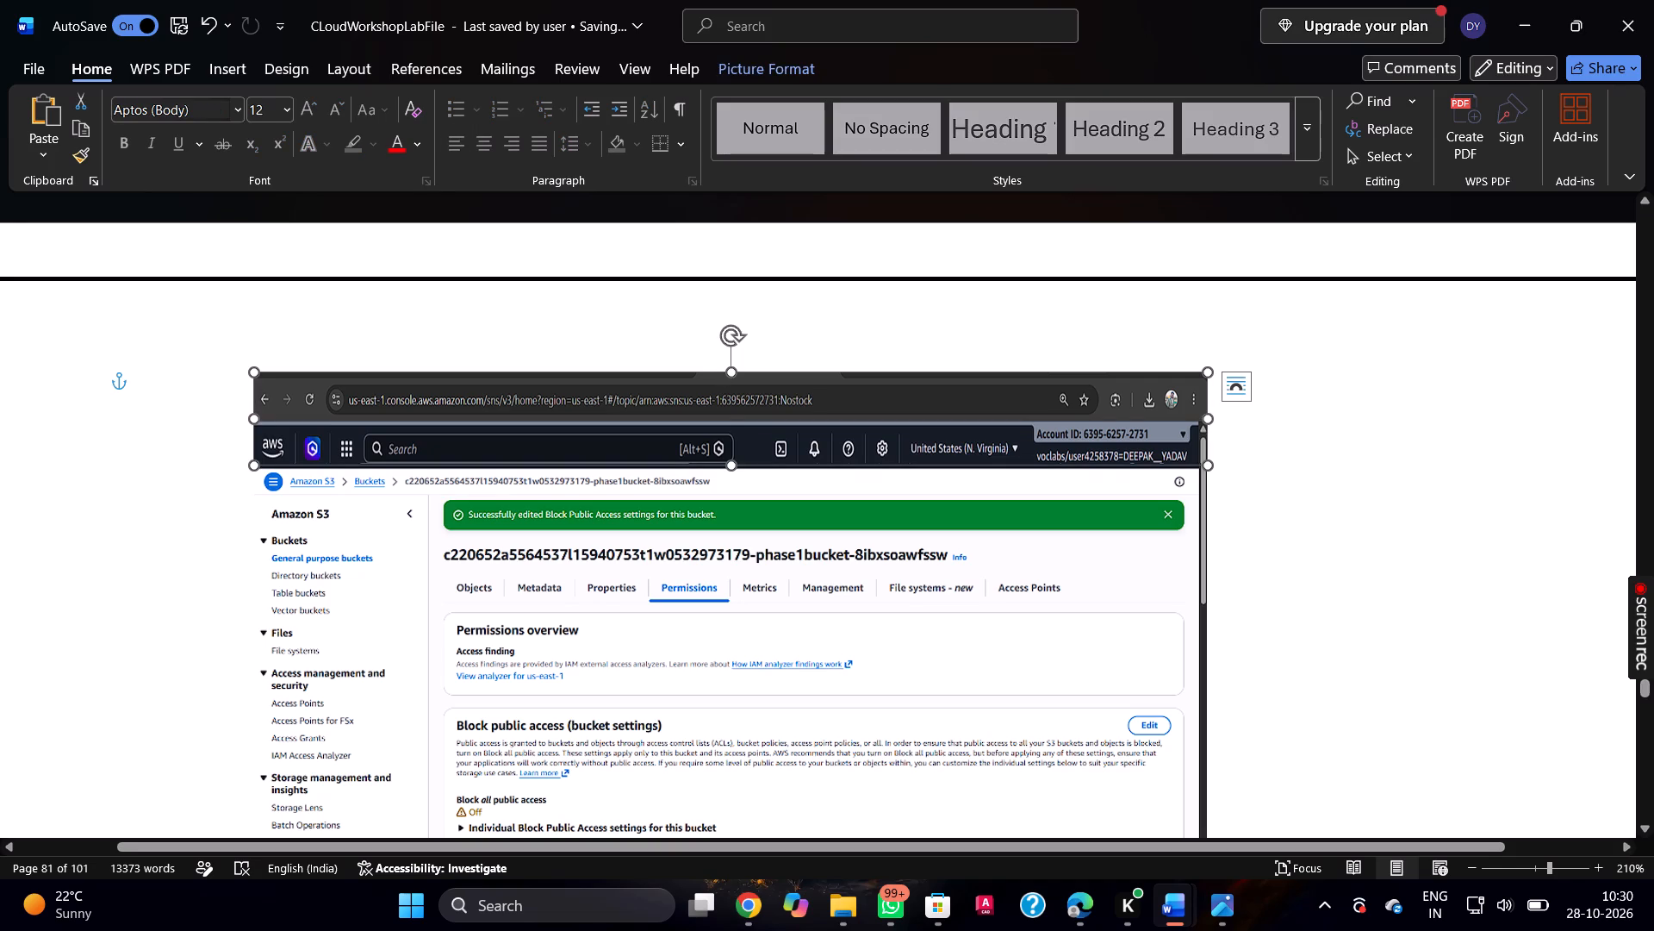
left_click_drag(733, 373, 730, 378)
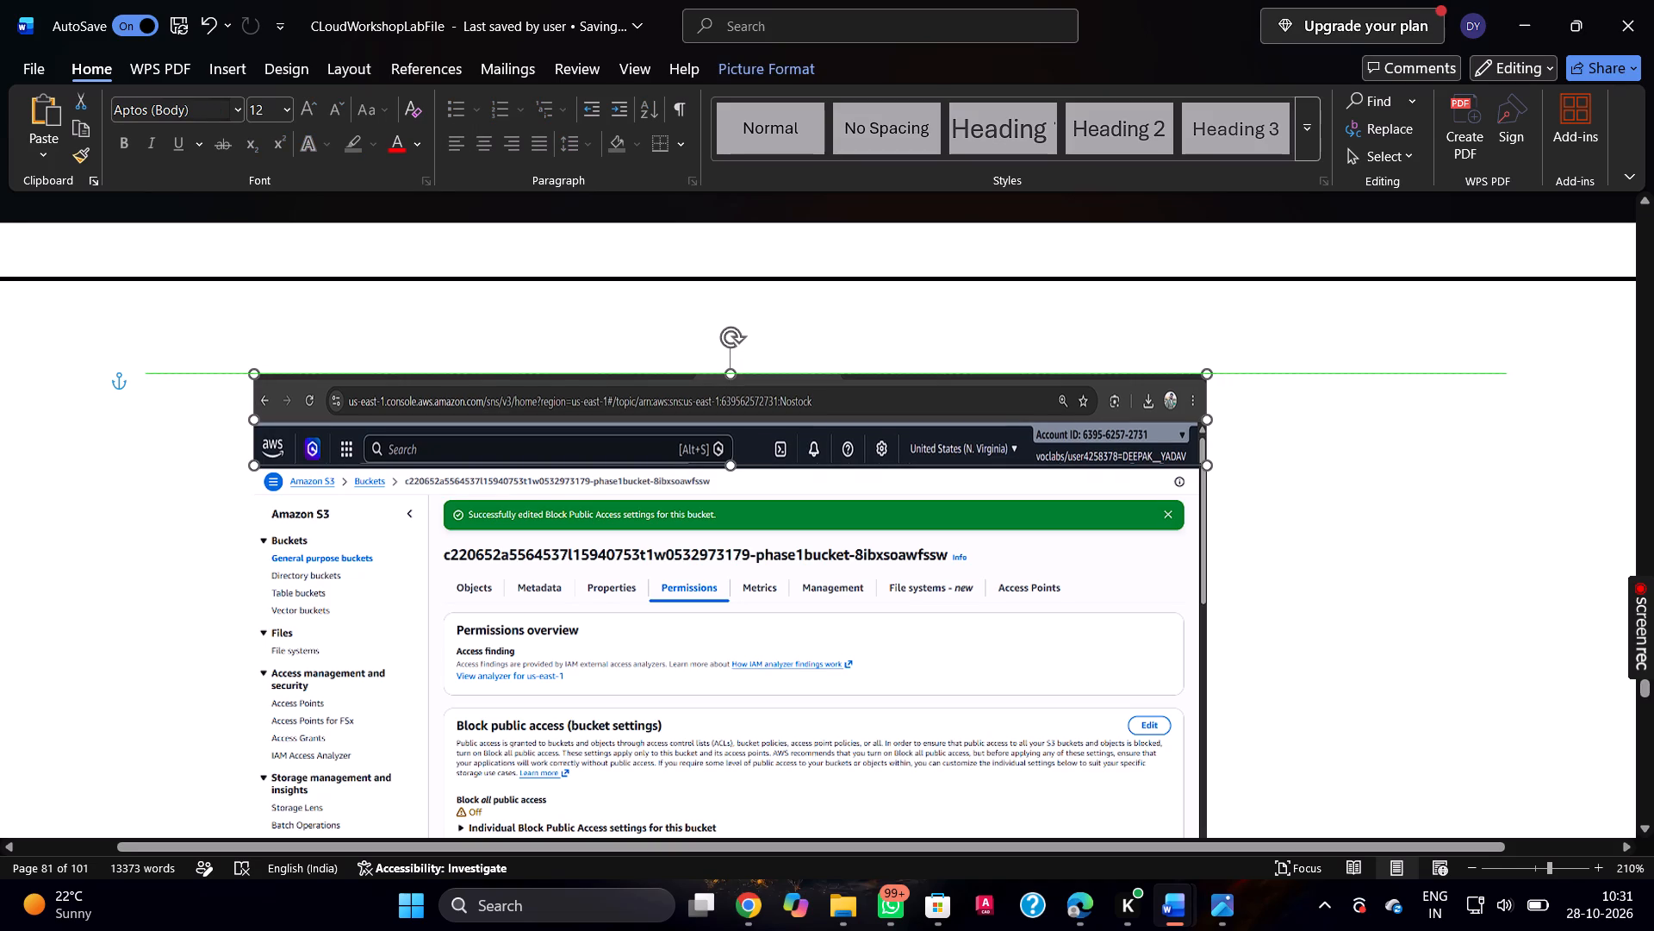
left_click_drag(730, 378, 730, 390)
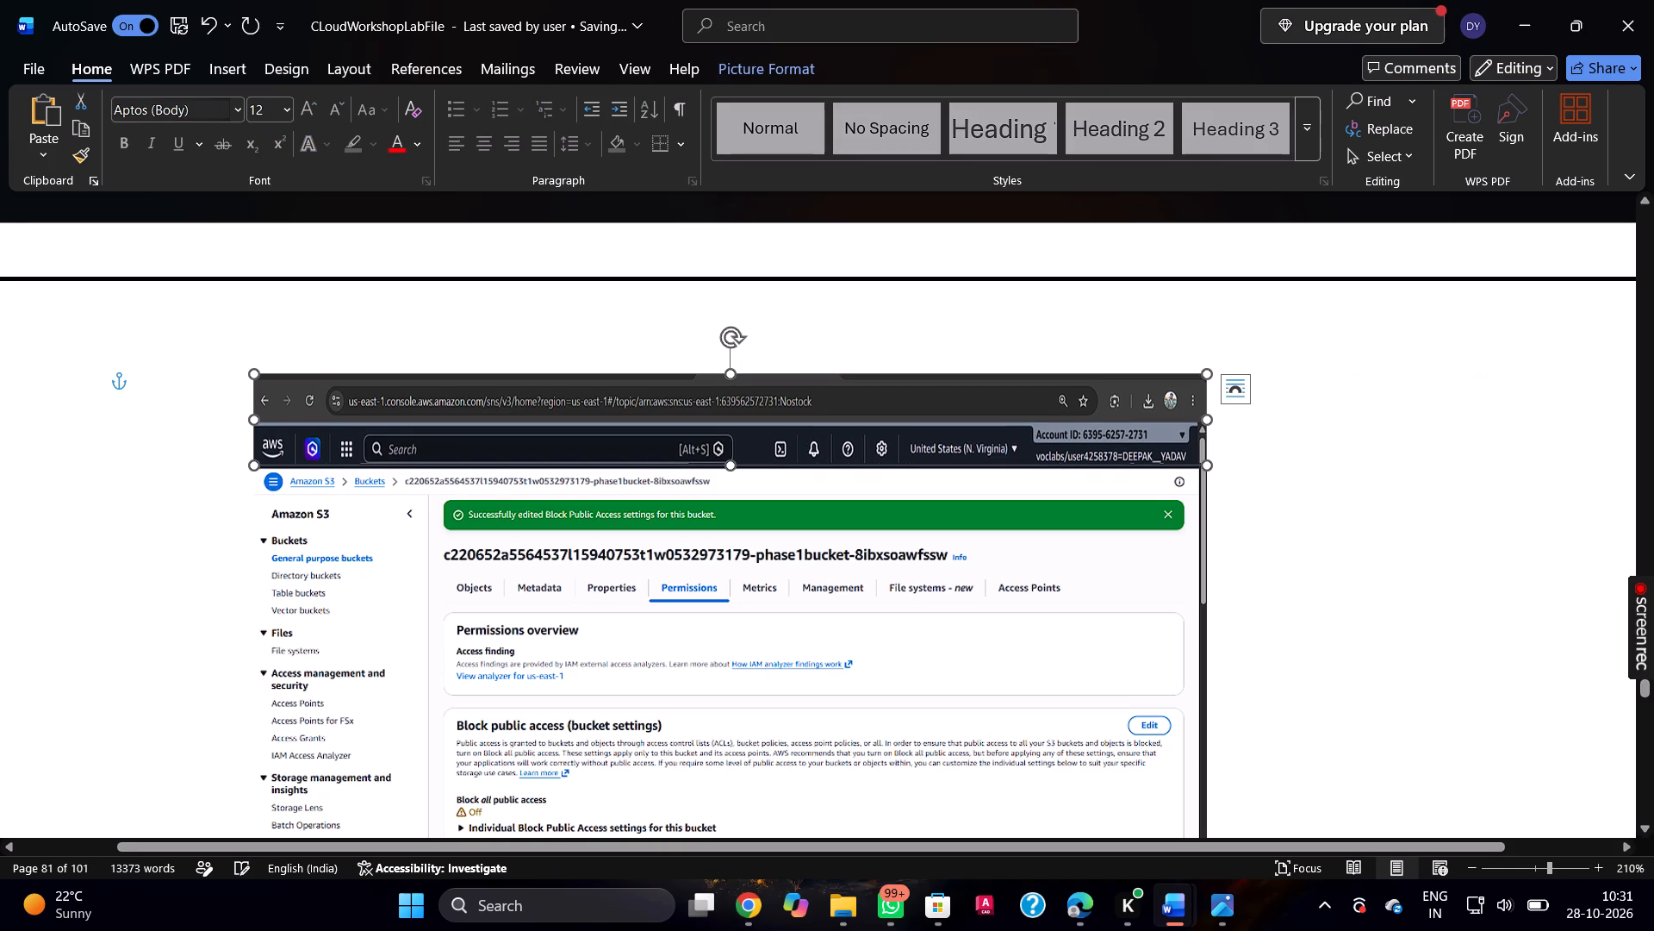
left_click(1226, 504)
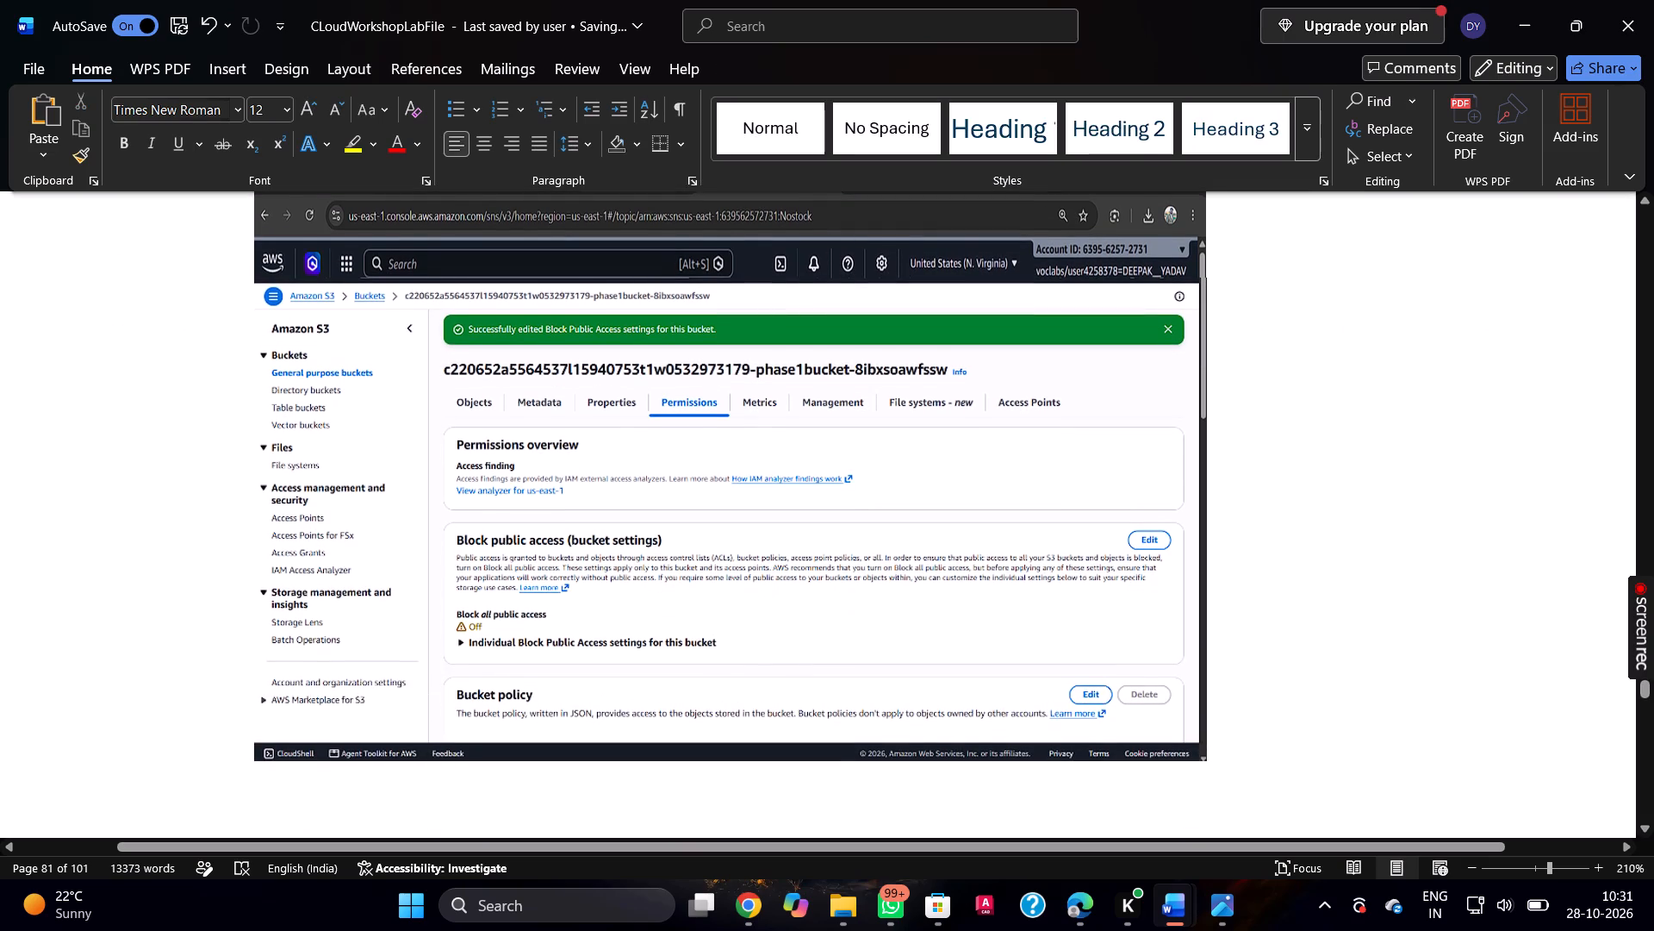
Fine-tune the header strip's width at its right edge to match the S3 Permissions screenshot.
scroll(911, 443, "up", 1)
left_click(960, 388)
scroll(967, 384, "up", 2)
left_click(1079, 428)
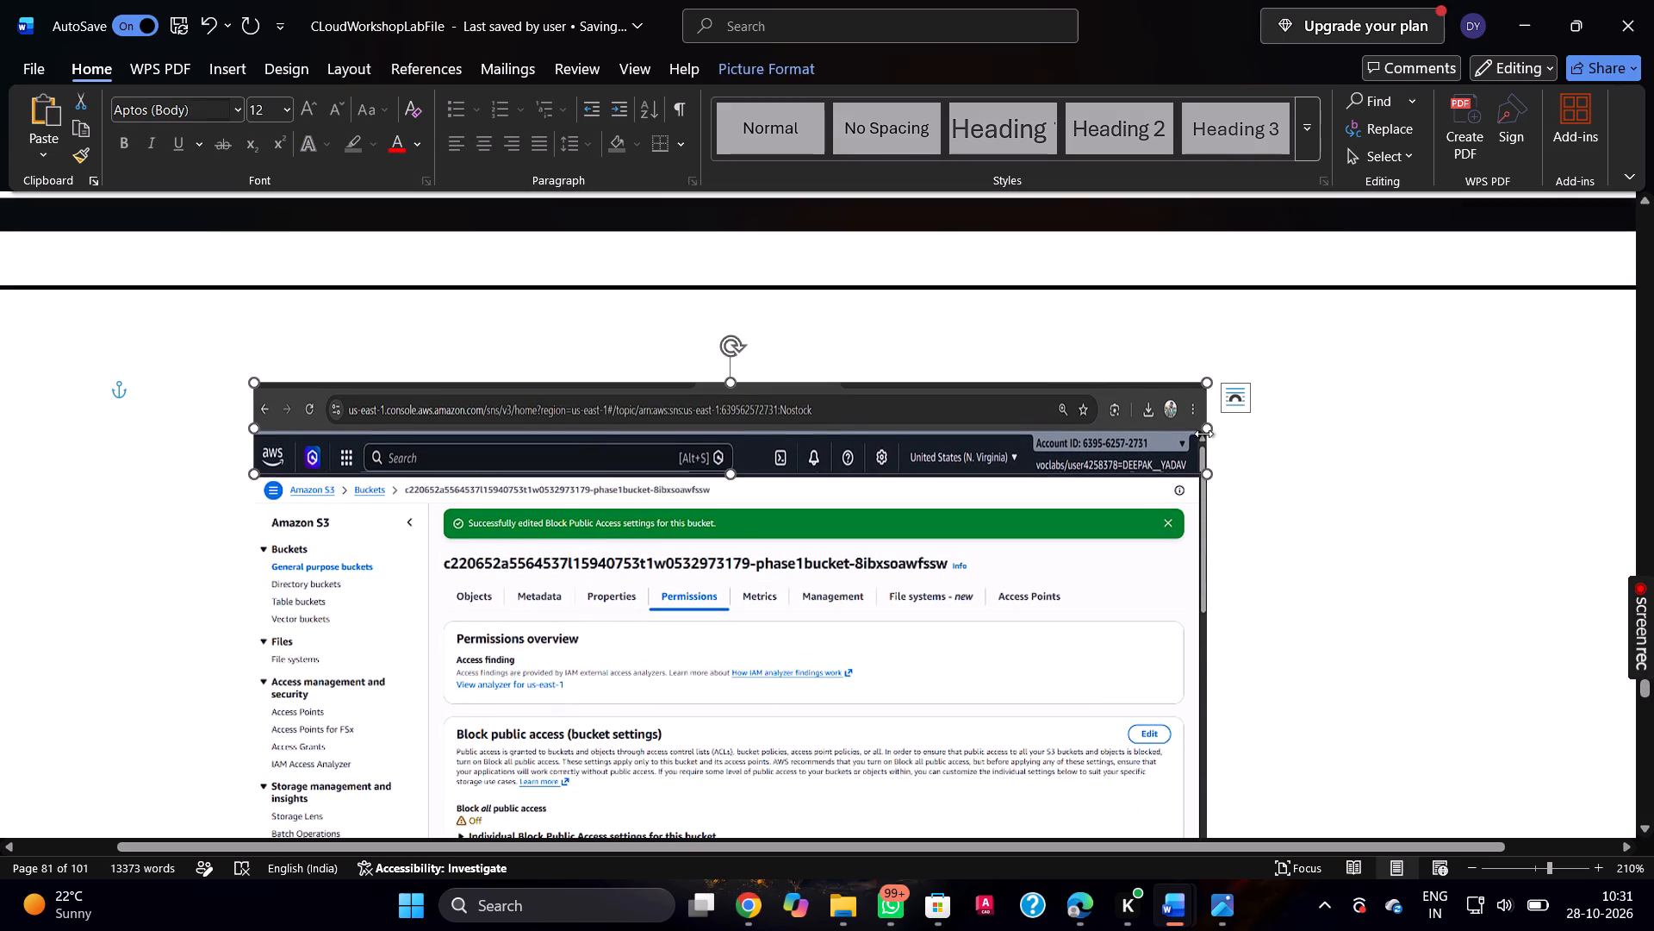
left_click(1206, 428)
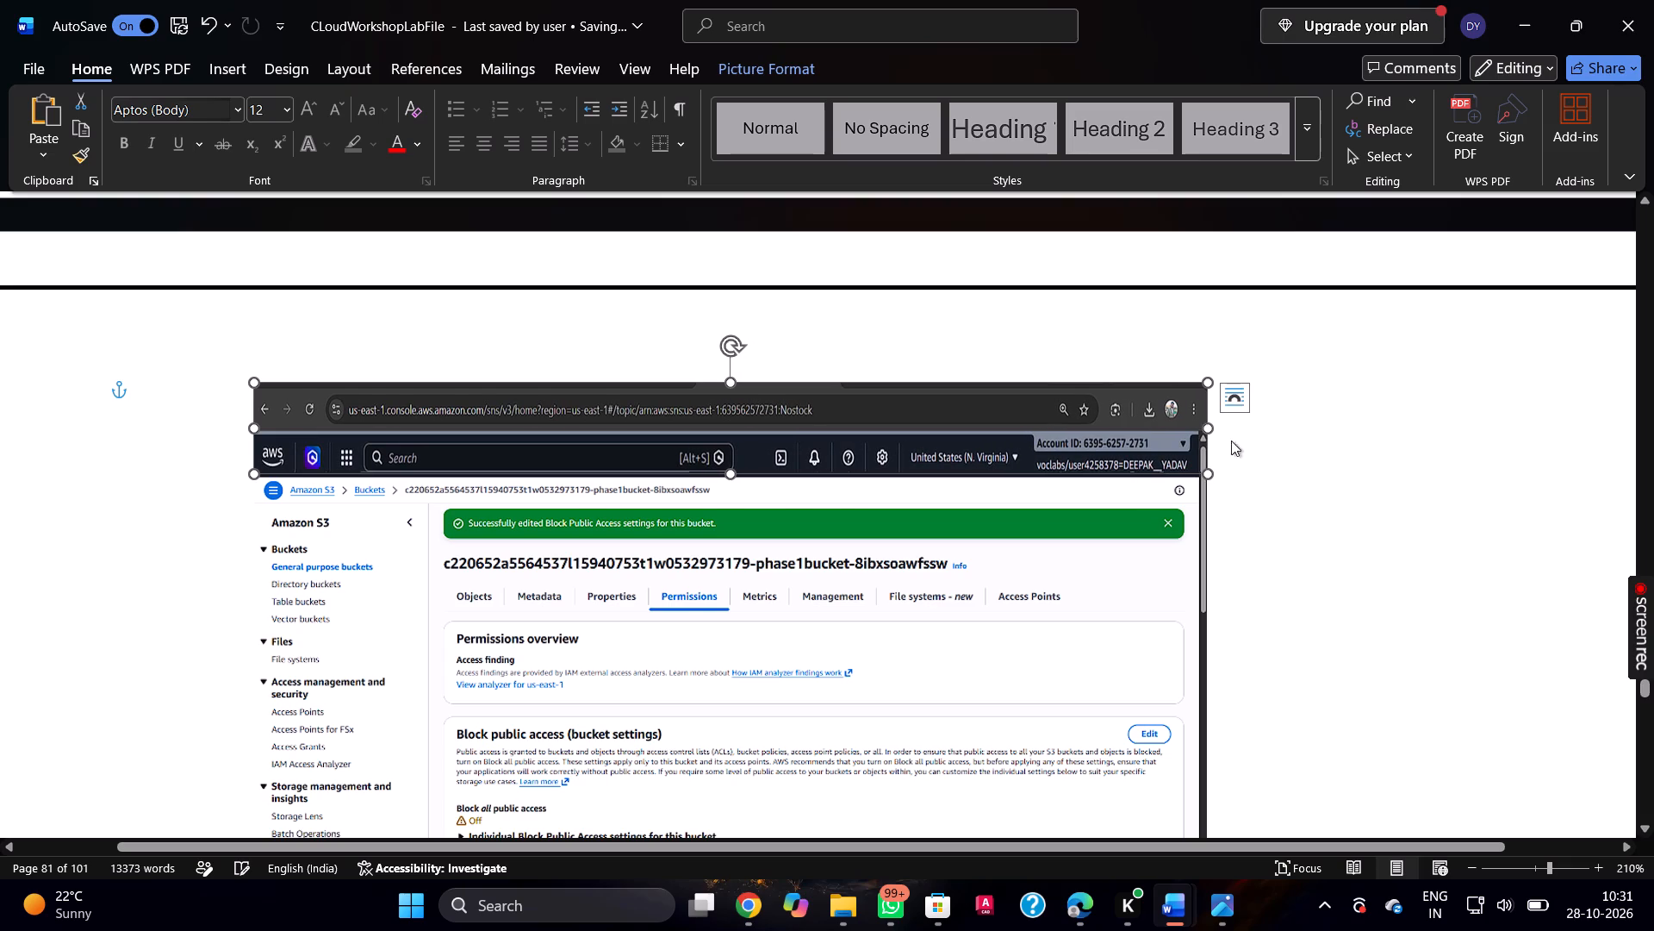
left_click(1260, 465)
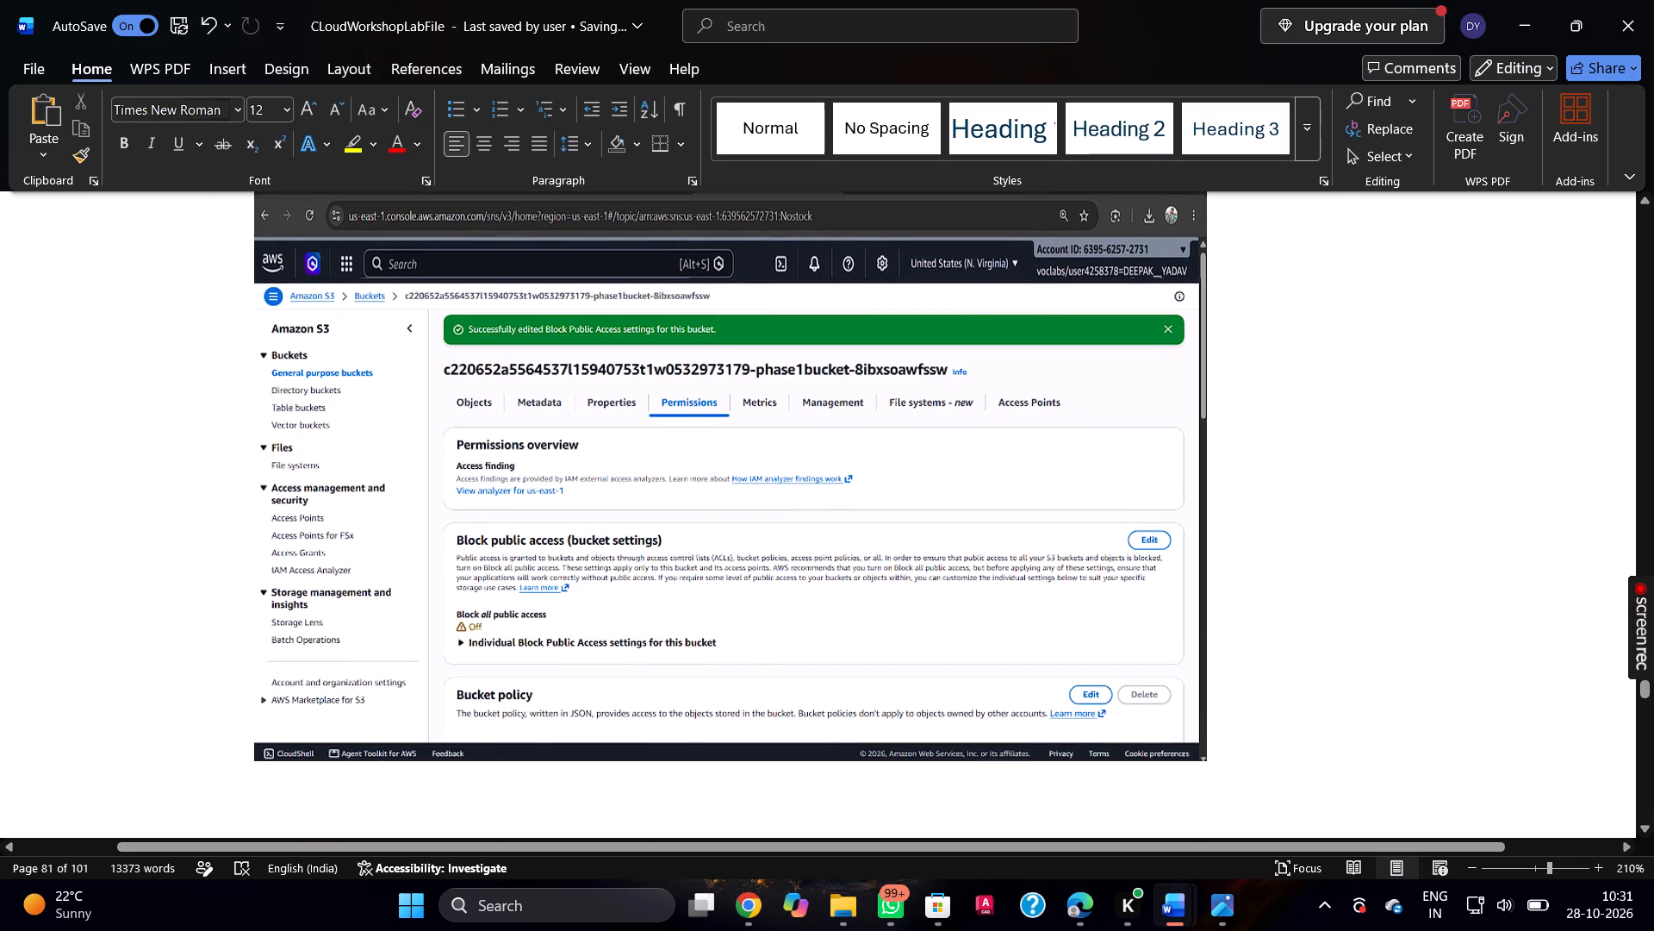
scroll(929, 478, "up", 1)
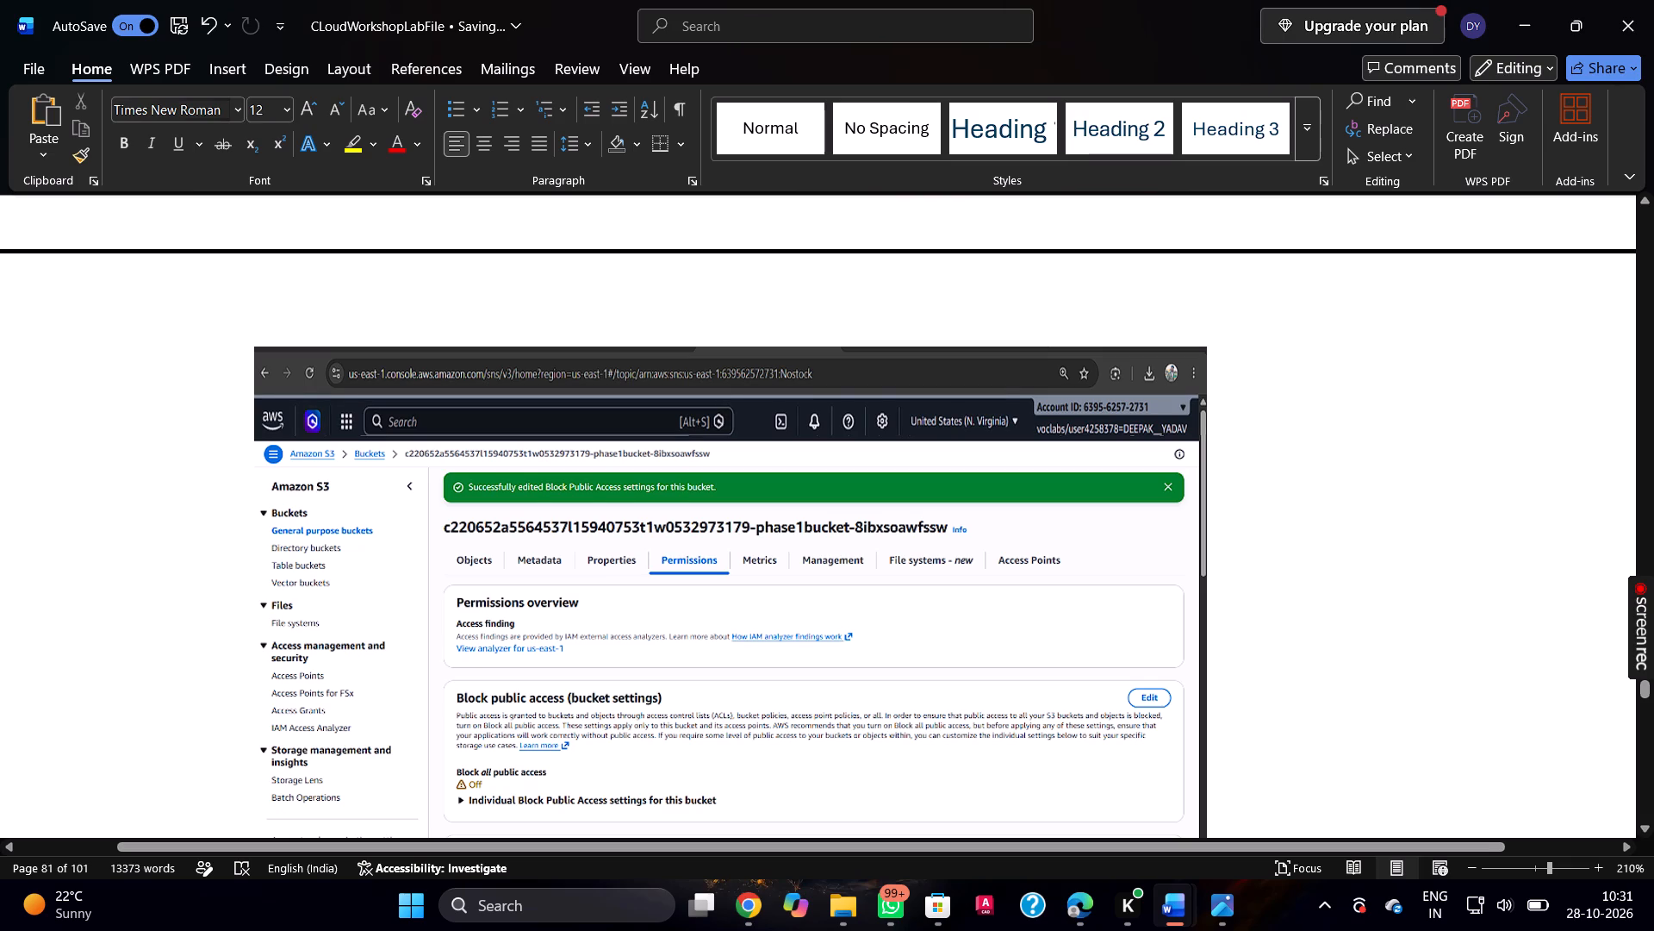
Crop the dark AWS console header strip off the top of the ImageApp SQS queue screenshot under "Create SQS Queue:".
scroll(929, 478, "down", 5)
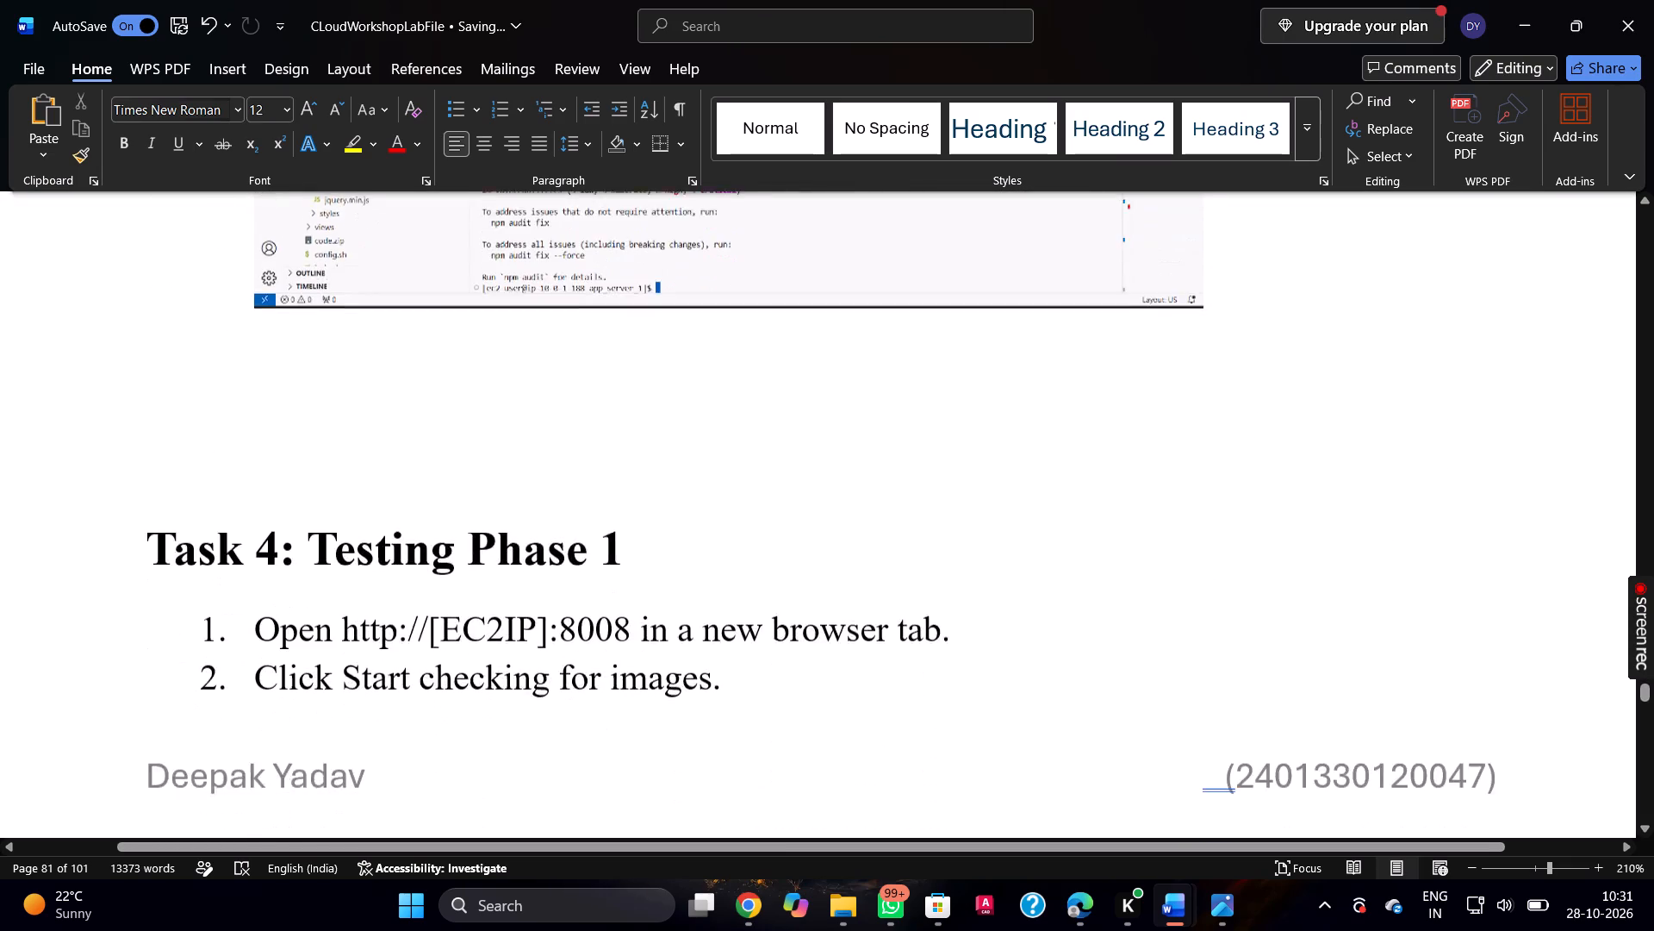
scroll(929, 478, "down", 1)
scroll(929, 478, "up", 1)
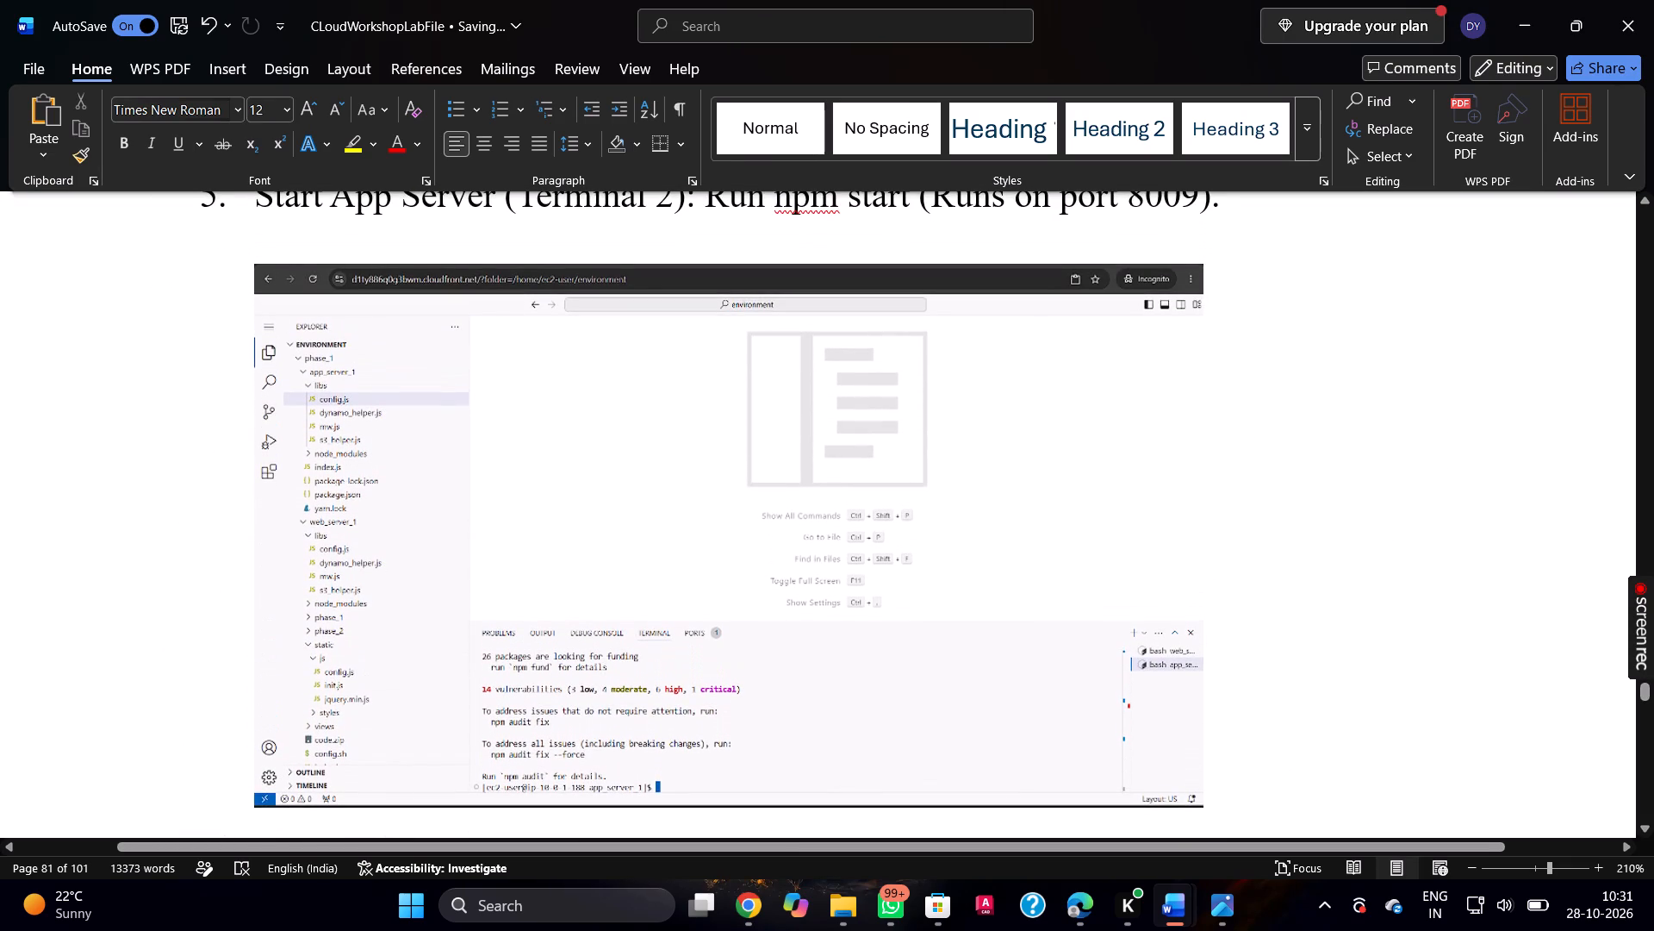
scroll(929, 478, "down", 4)
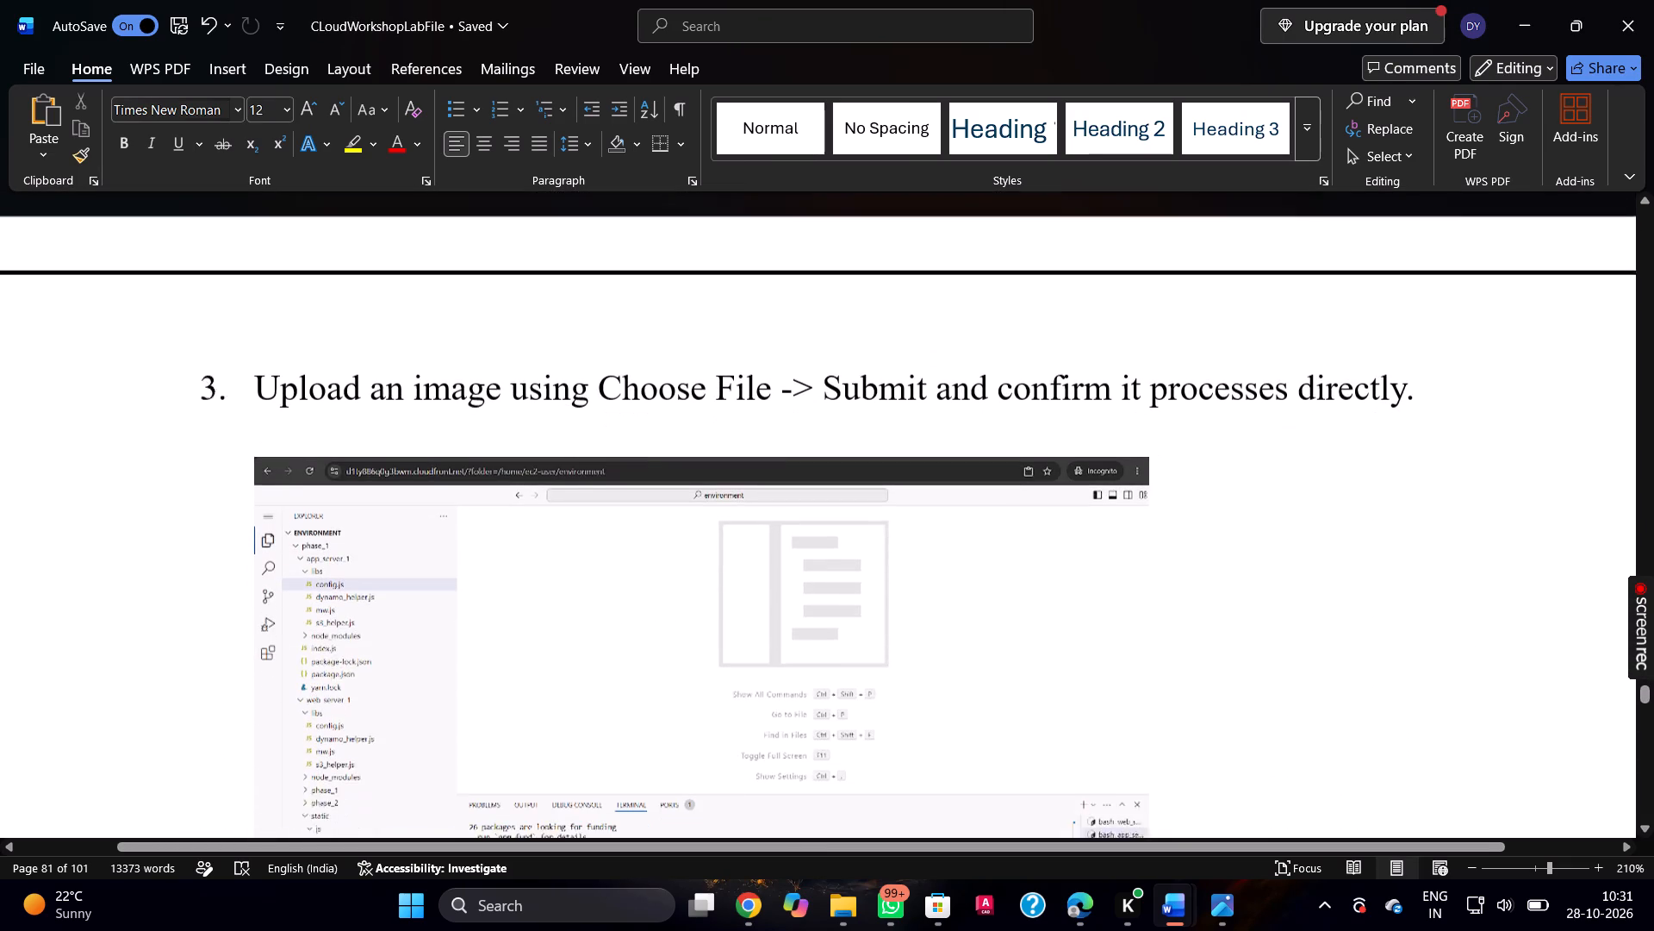
scroll(929, 478, "down", 5)
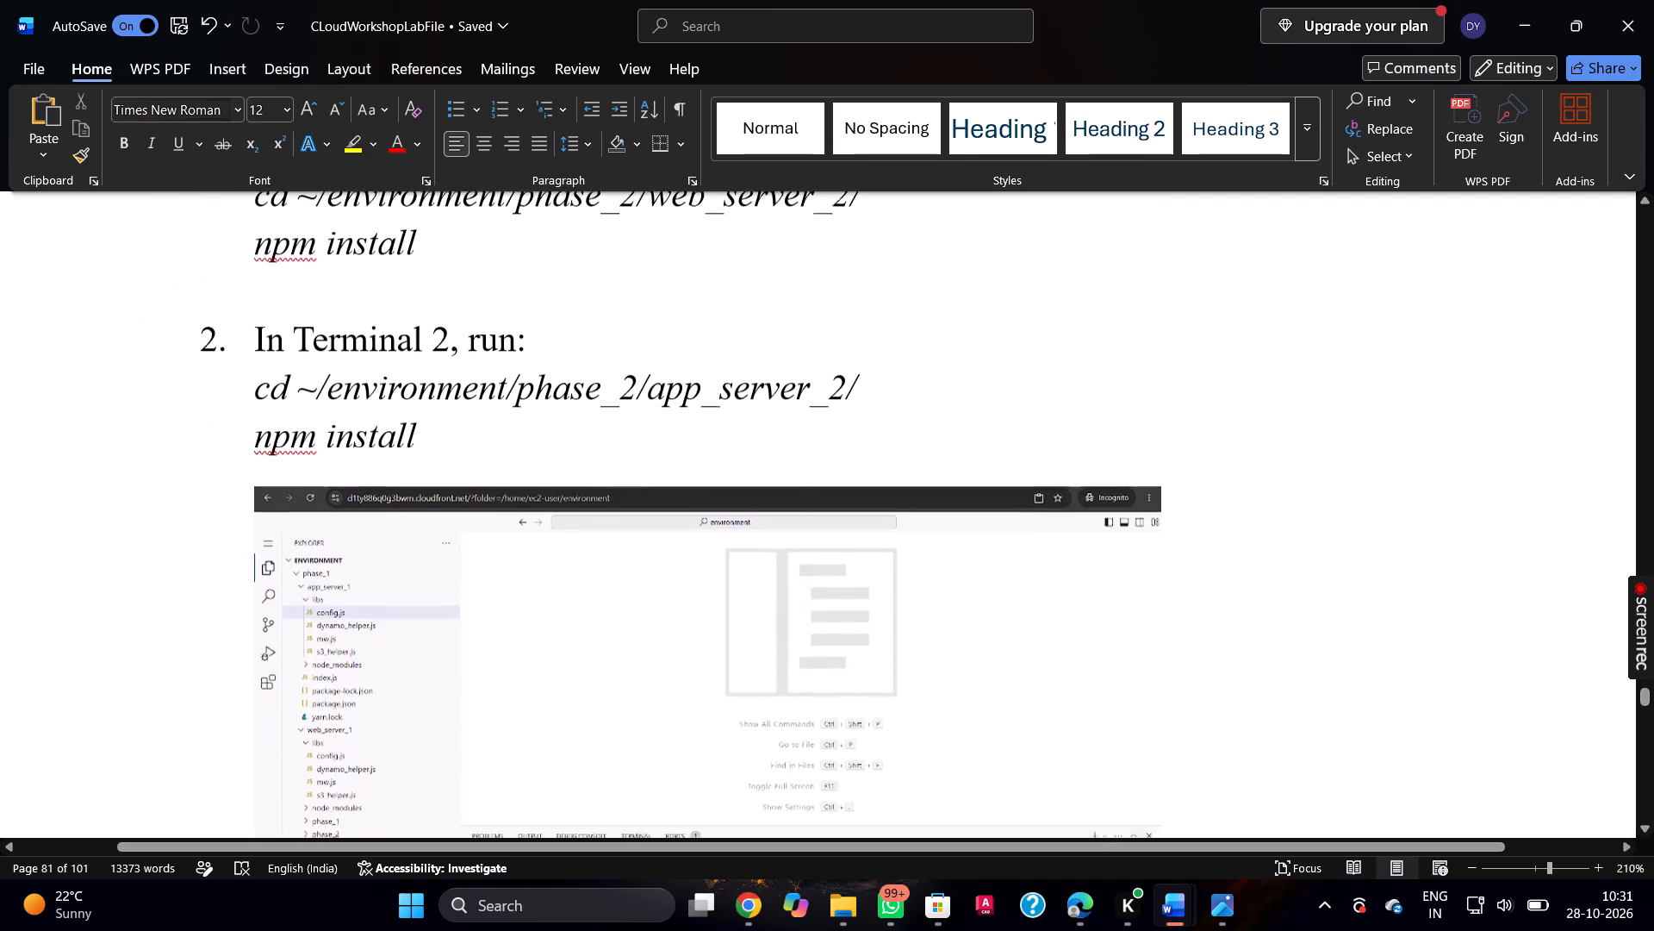
scroll(929, 478, "down", 2)
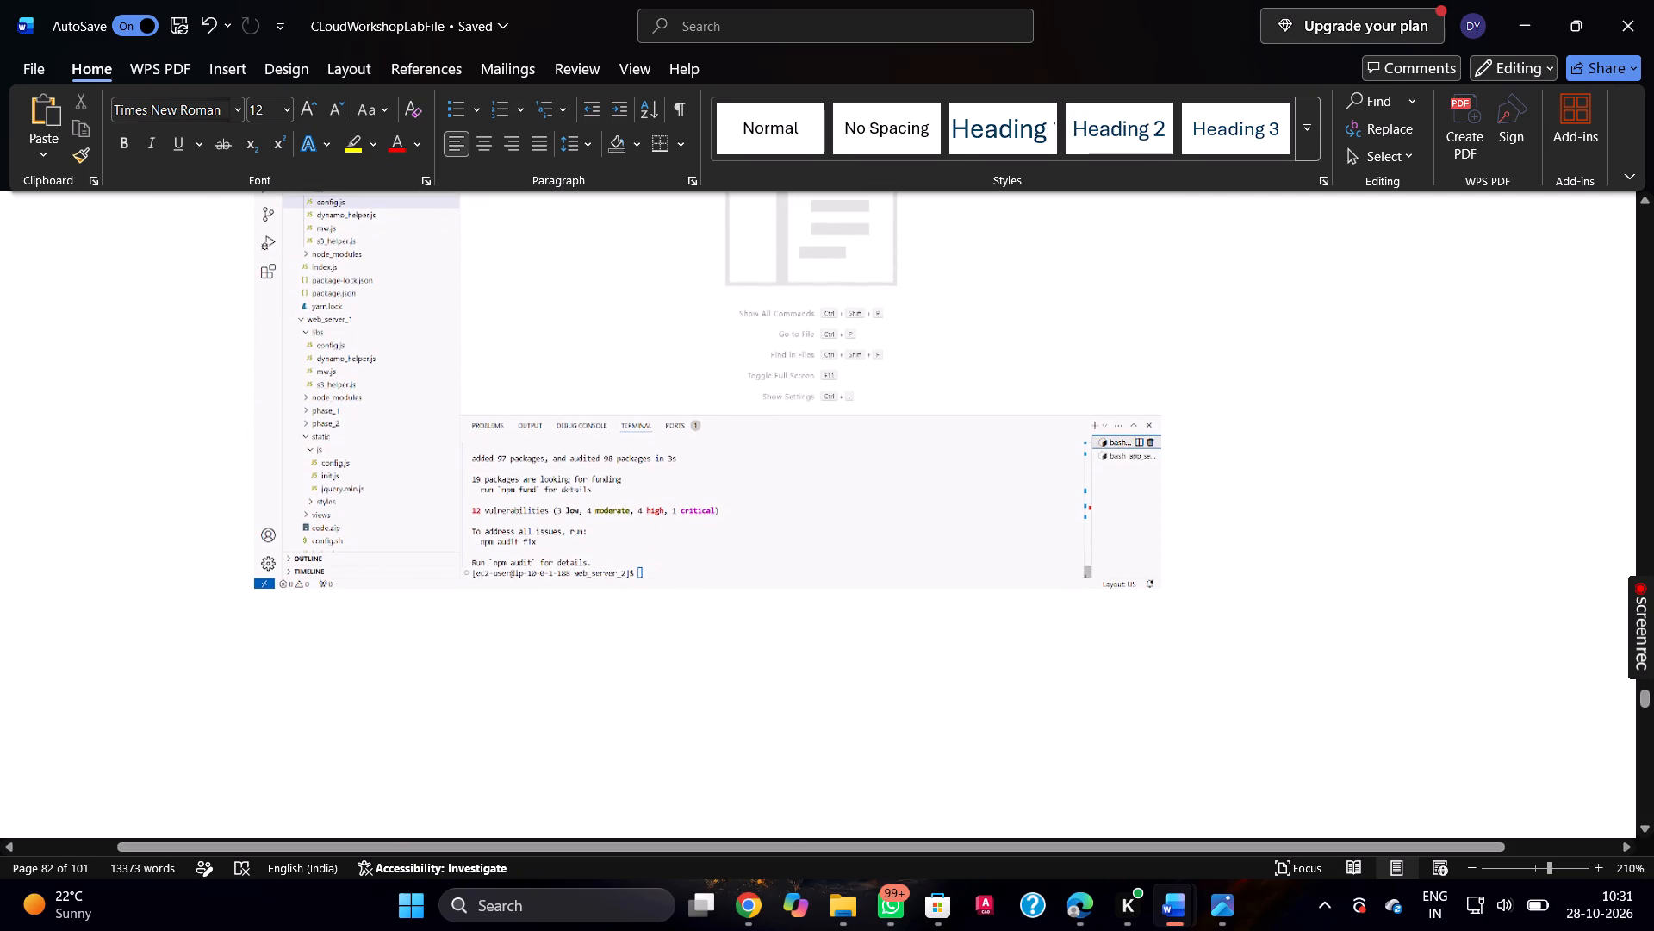
scroll(929, 478, "down", 4)
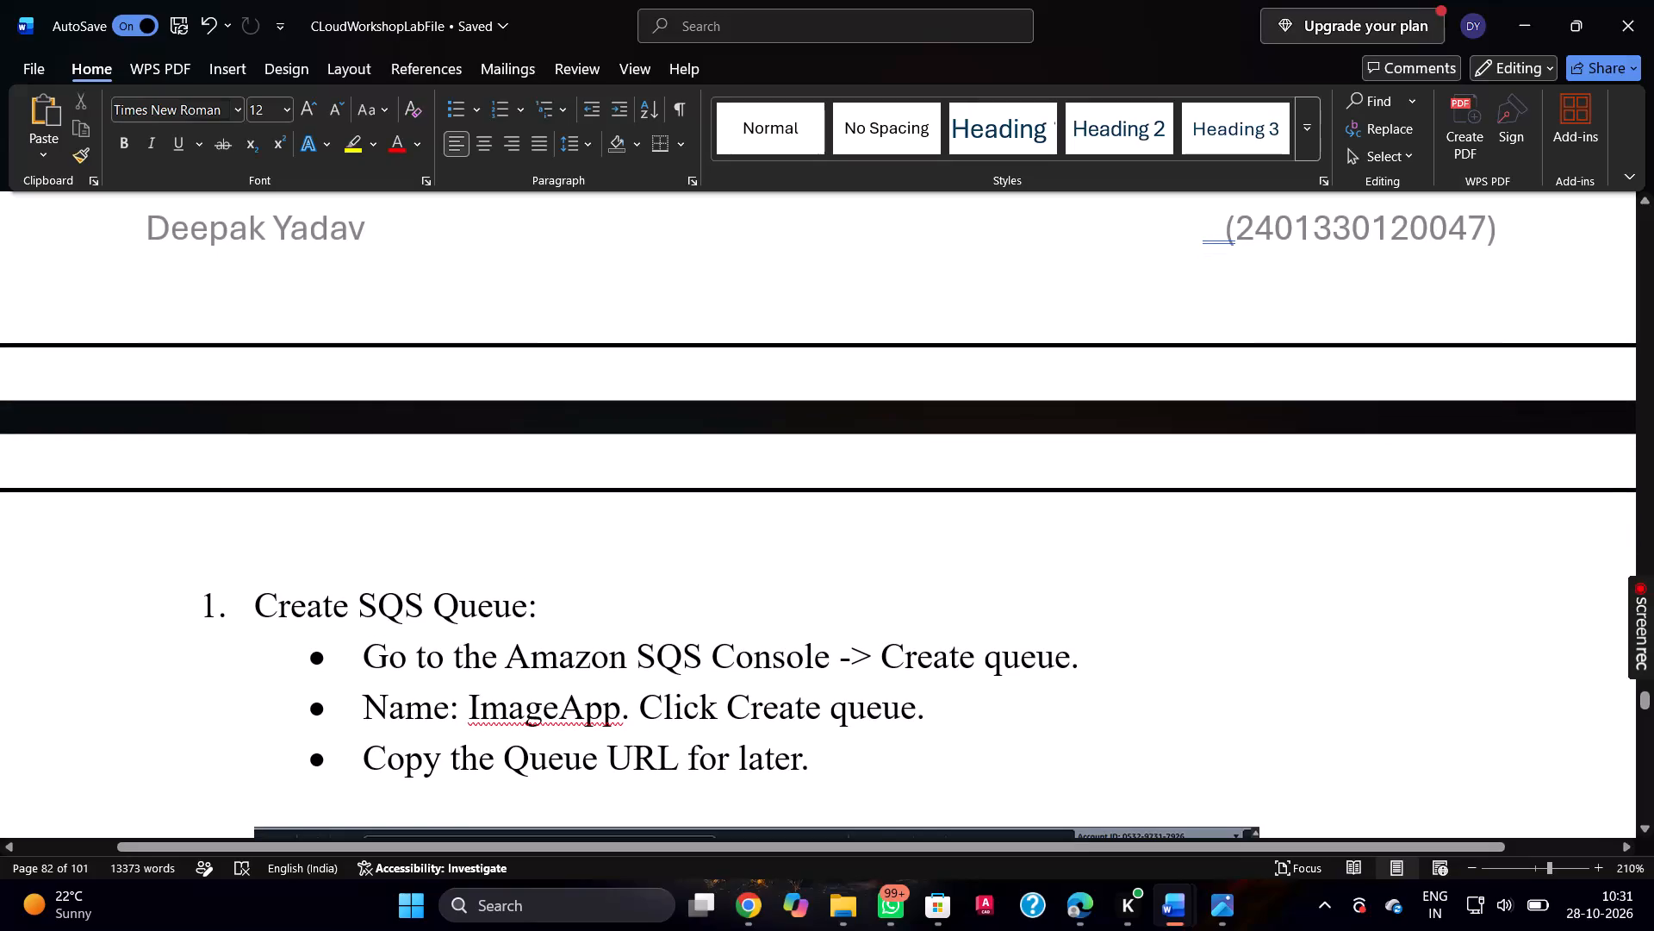
scroll(929, 478, "down", 1)
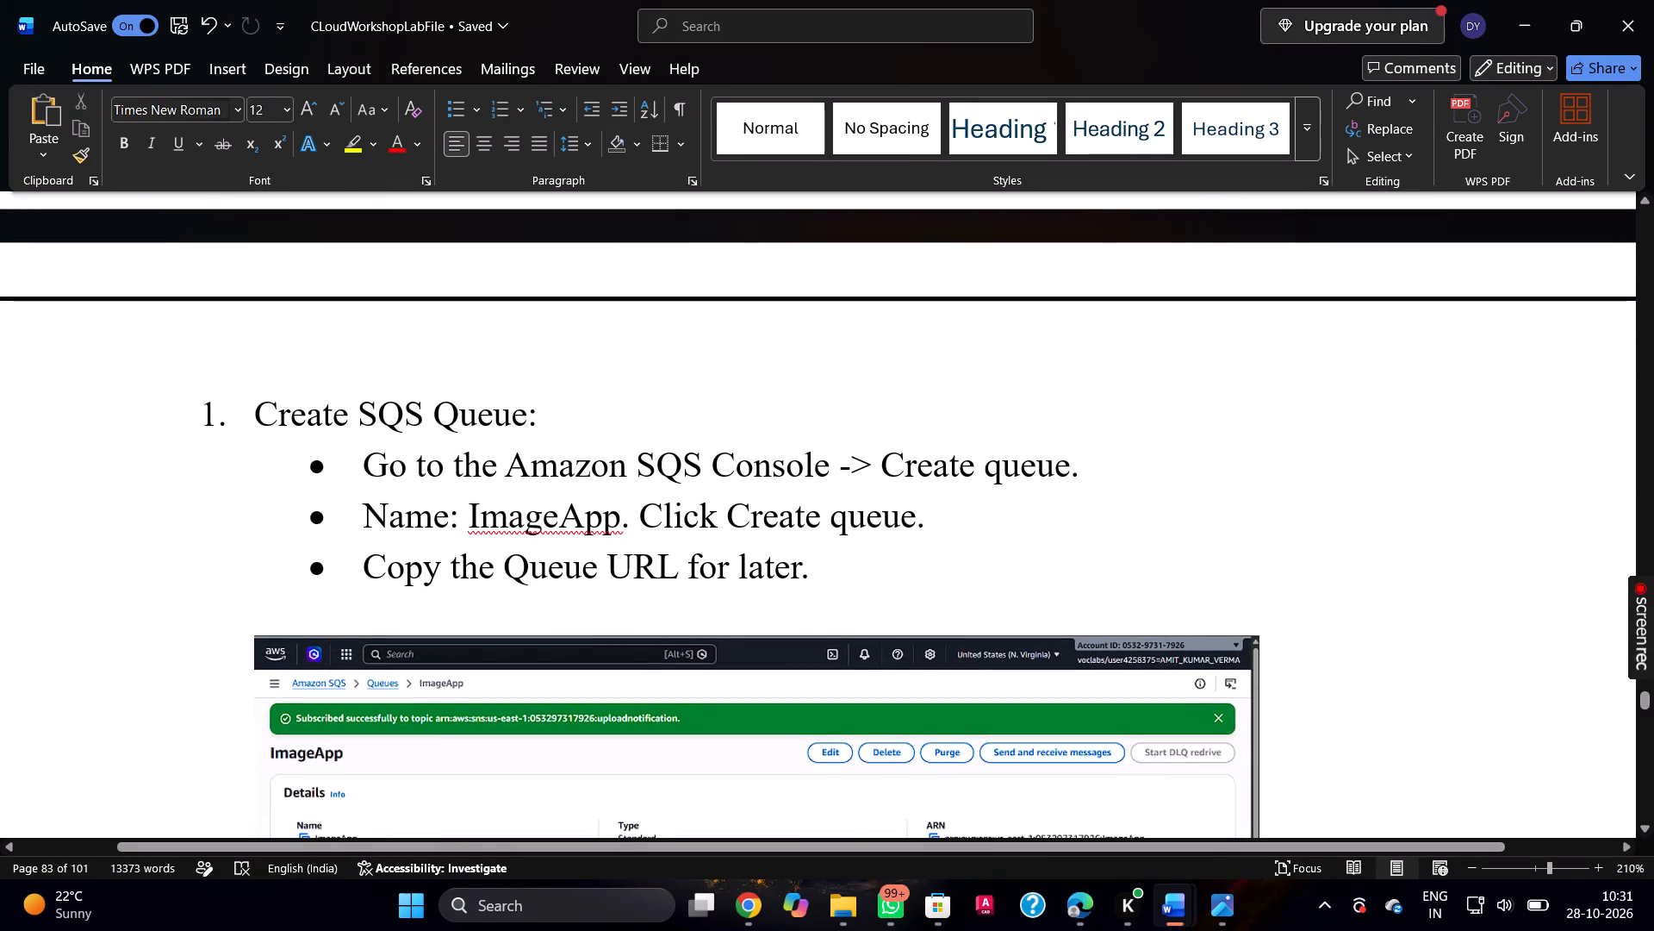
scroll(930, 468, "down", 1)
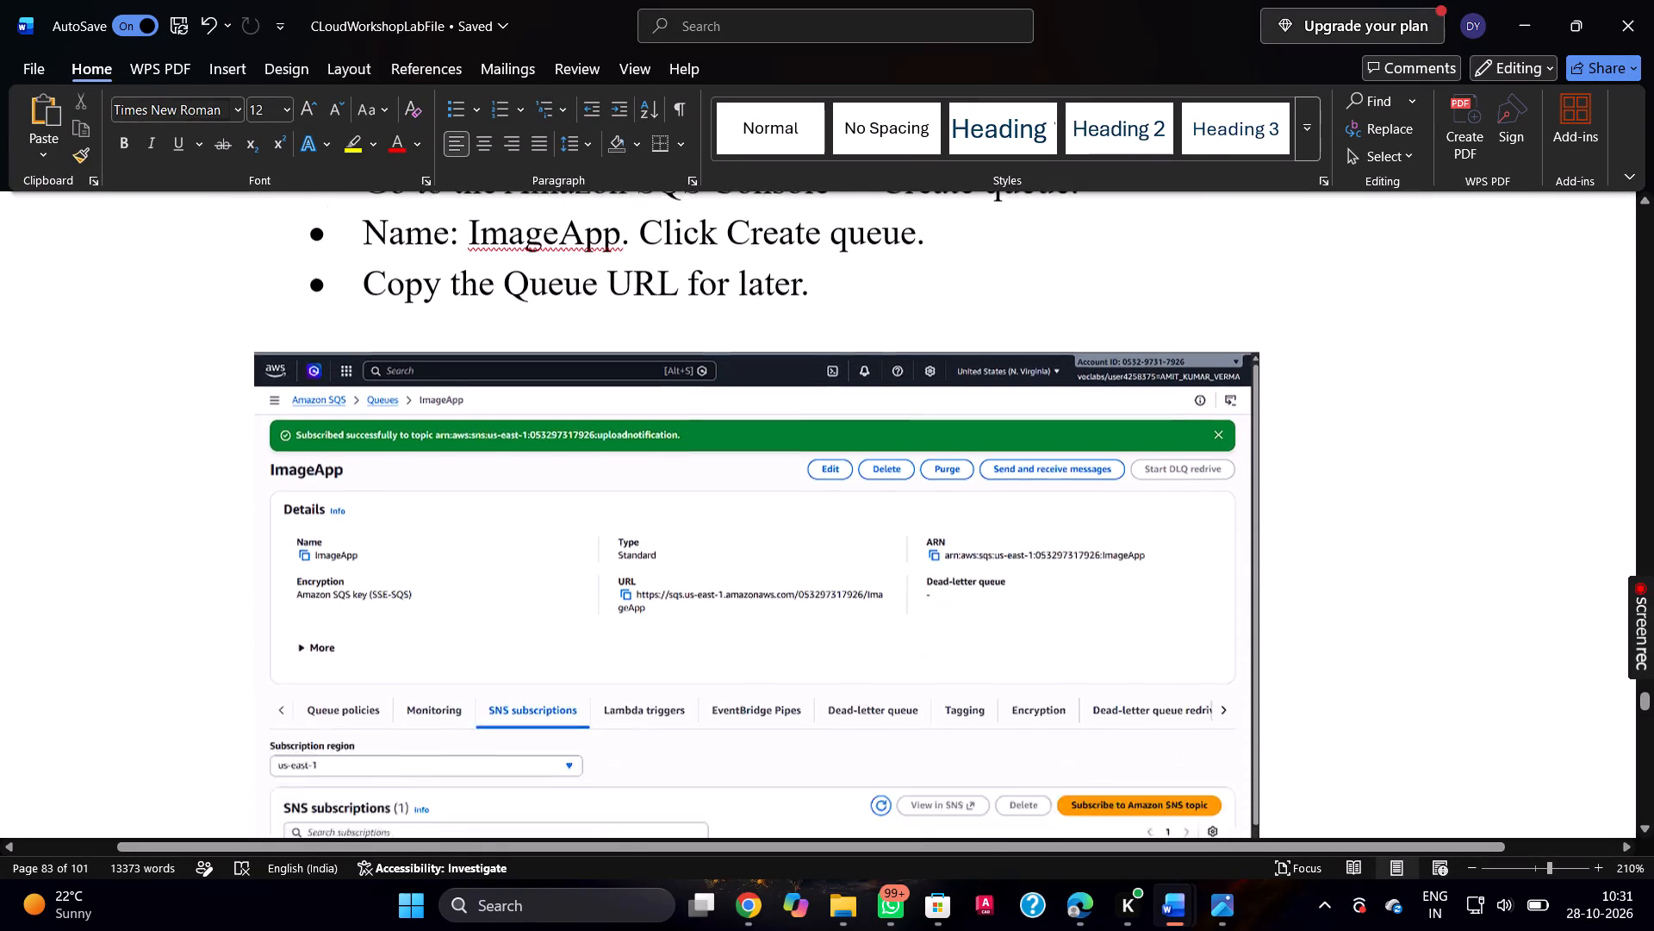
scroll(930, 468, "down", 1)
scroll(930, 468, "up", 1)
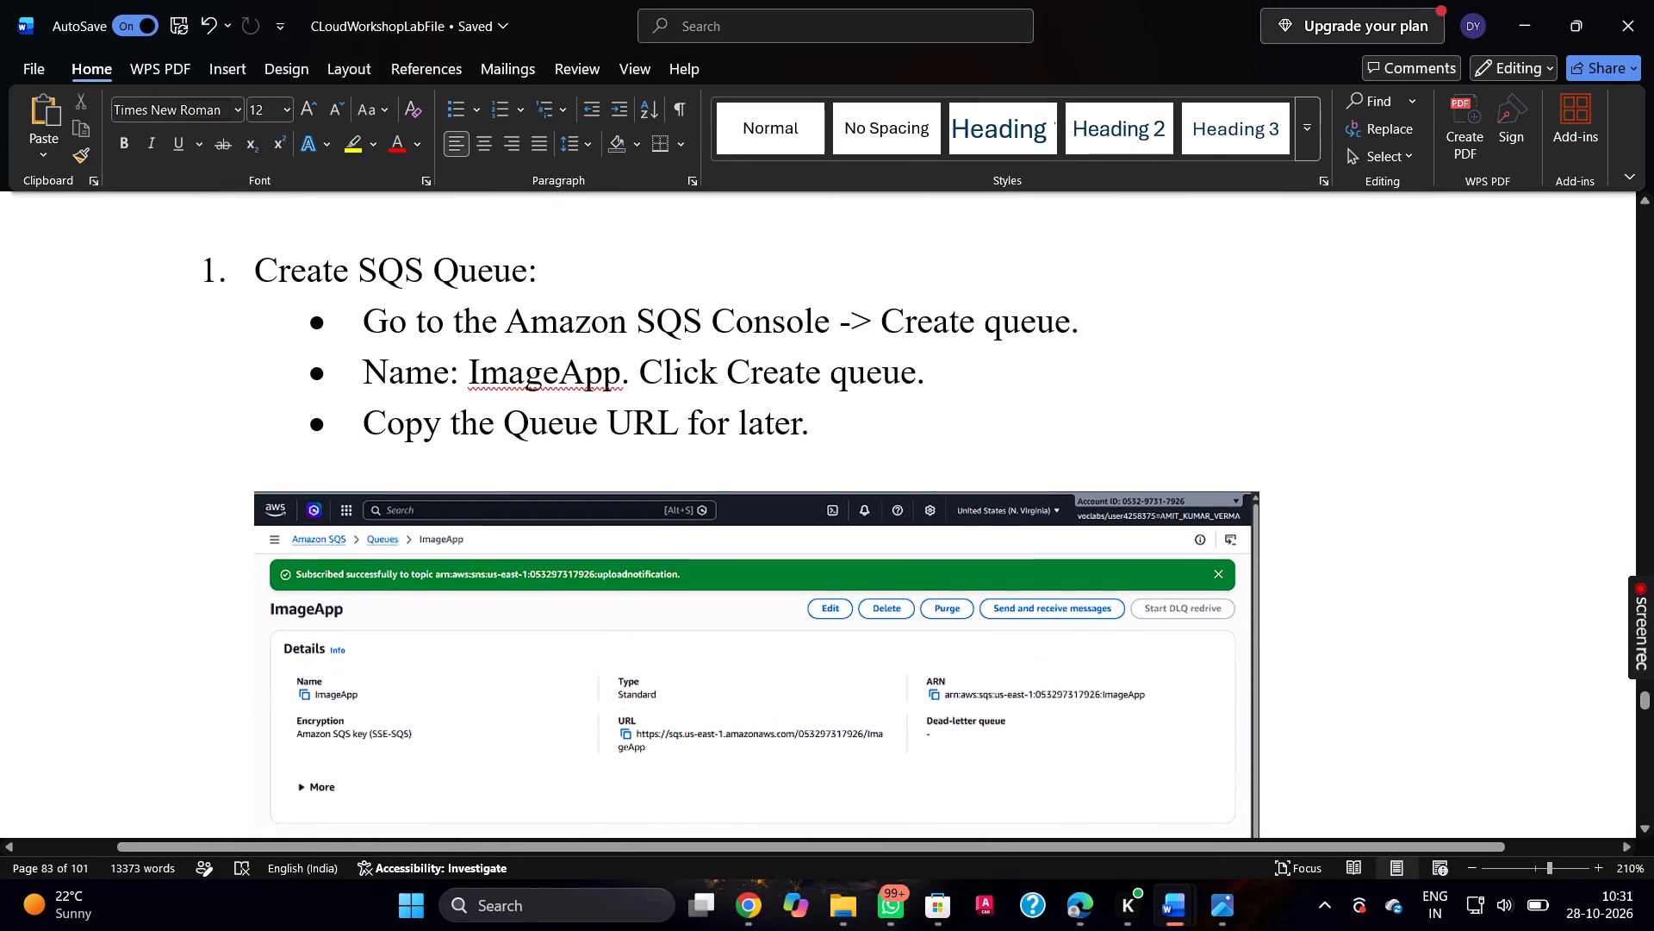
scroll(775, 590, "down", 1)
left_click(775, 590)
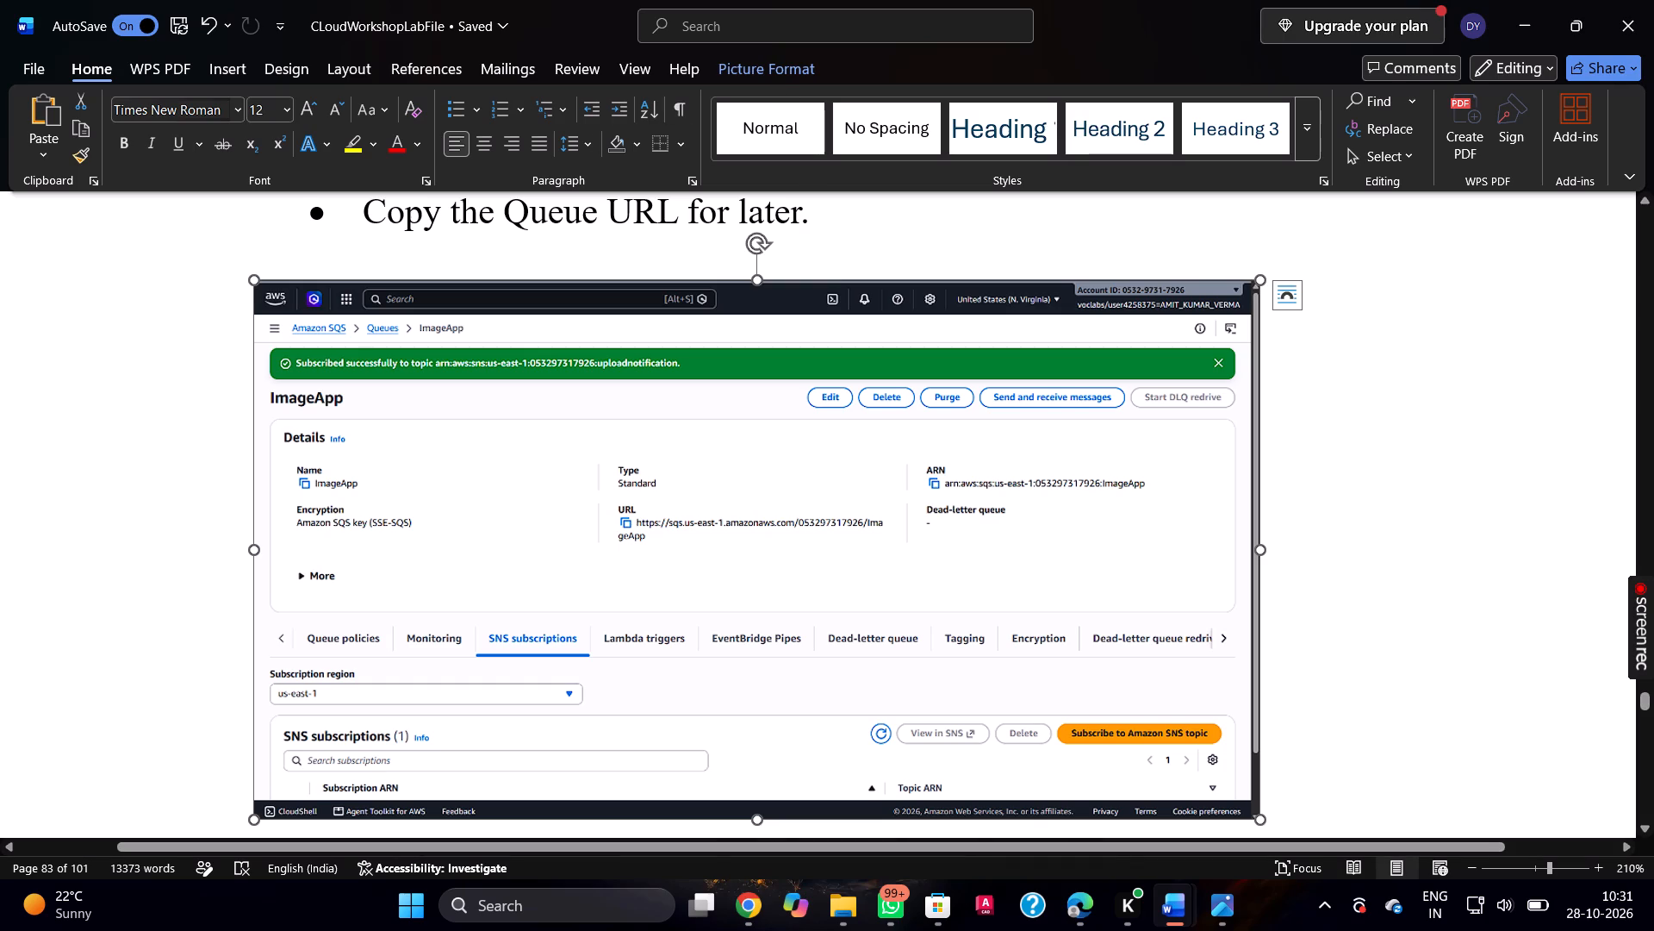
right_click(889, 450)
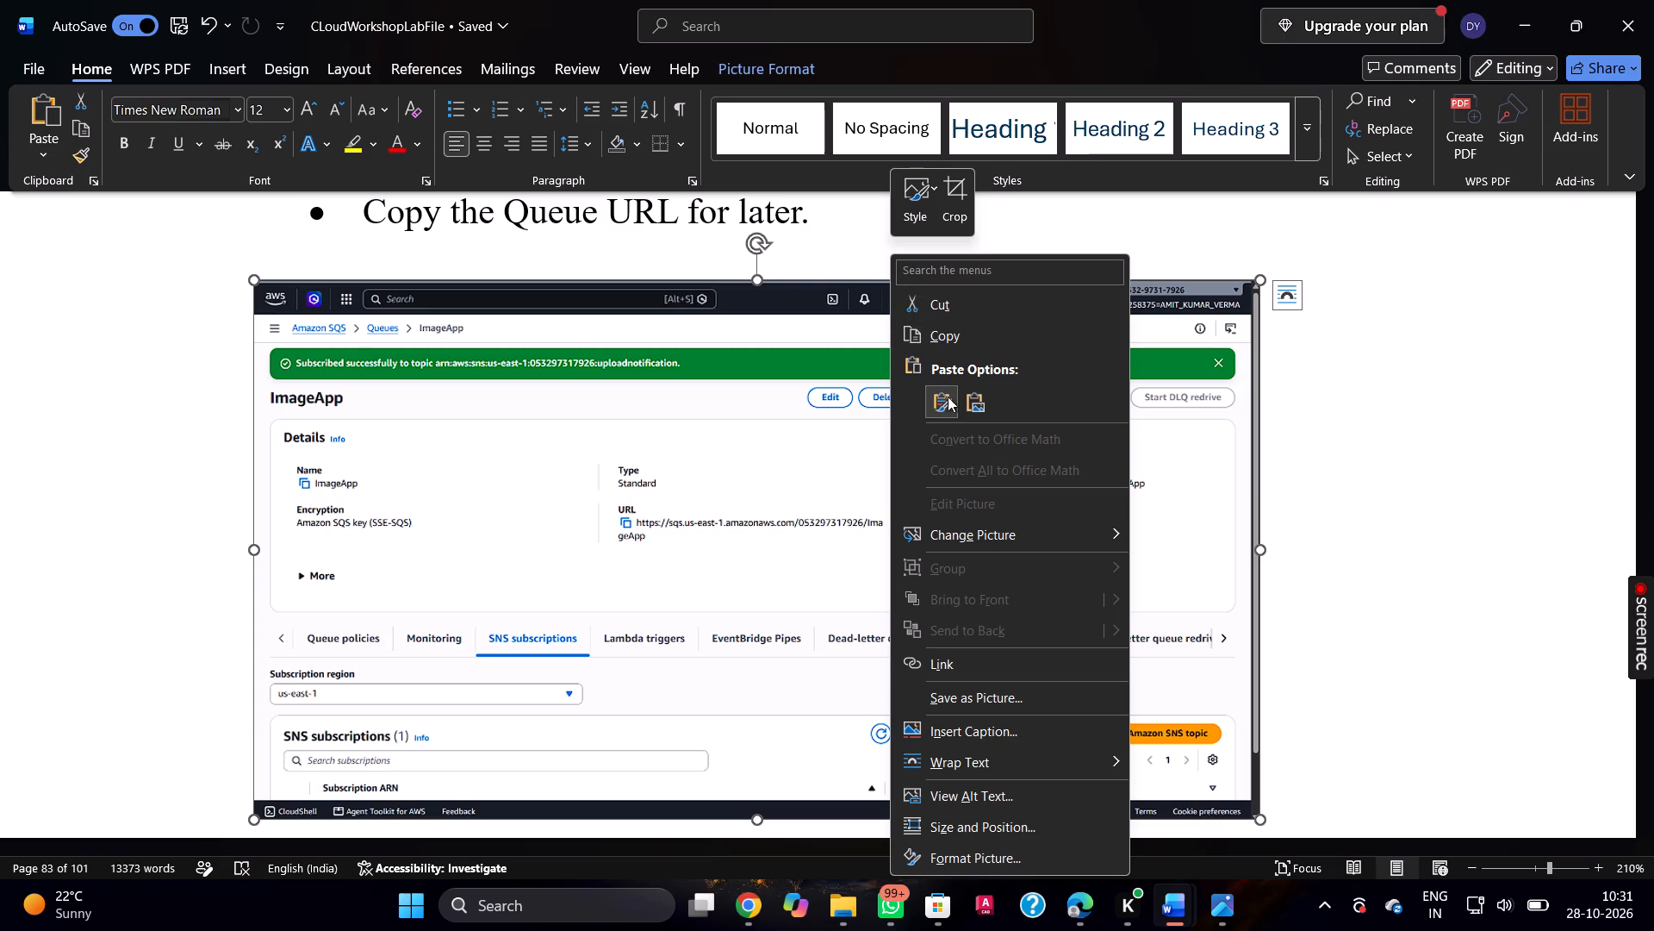
left_click(955, 192)
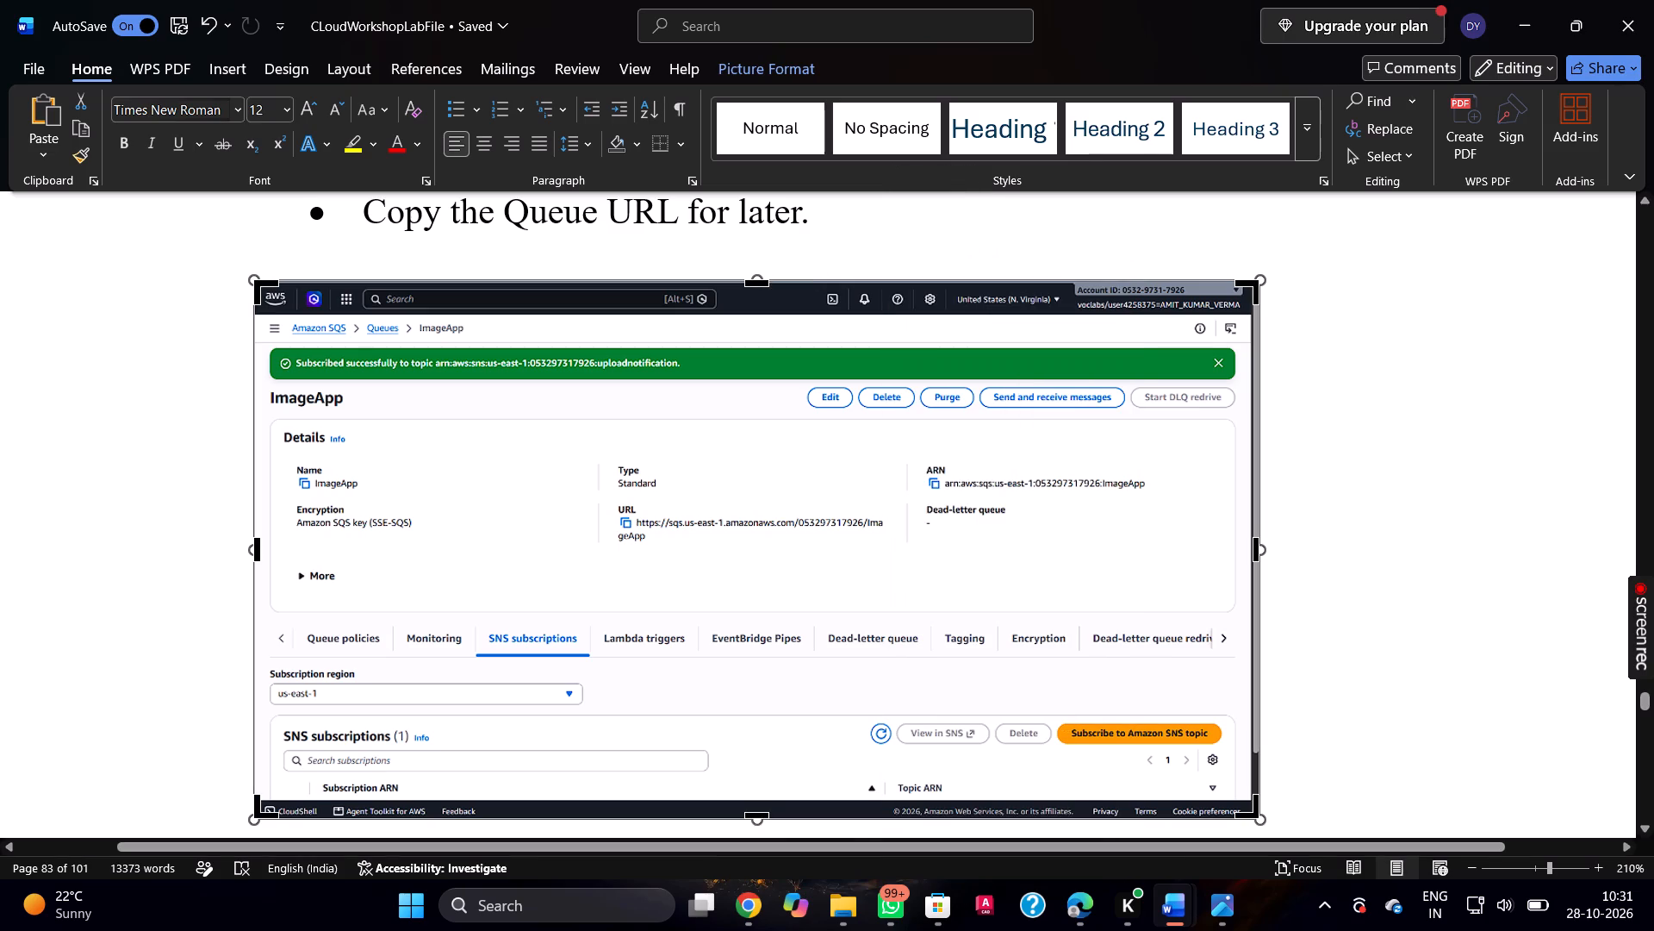
left_click_drag(761, 282, 752, 303)
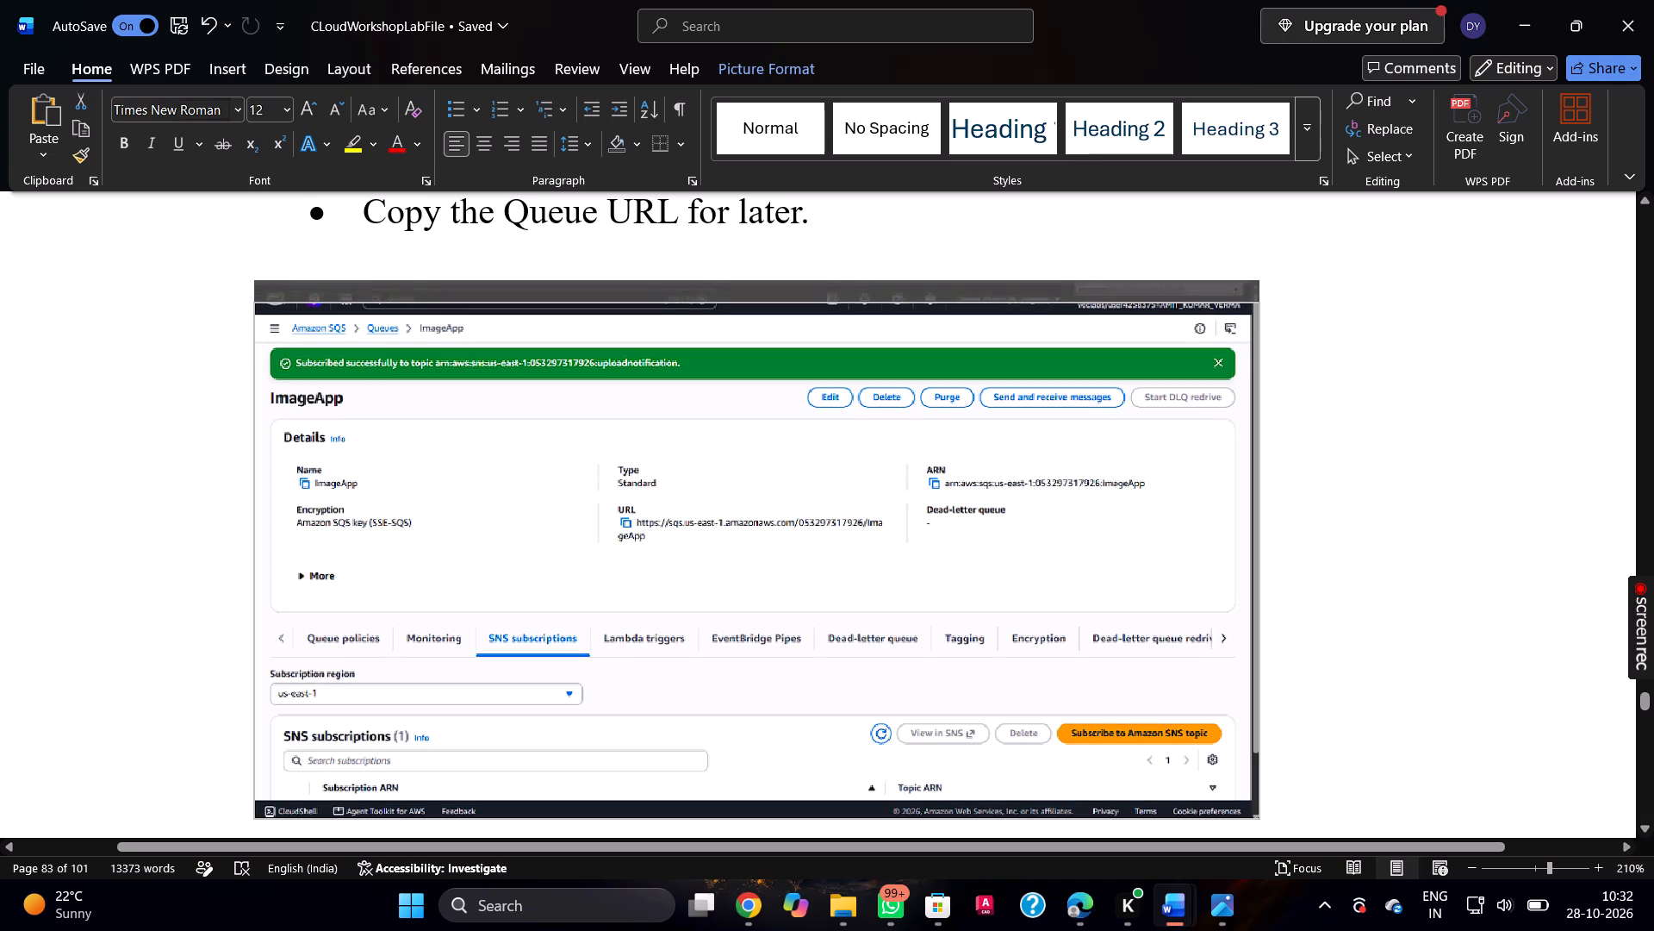
left_click_drag(752, 303, 752, 304)
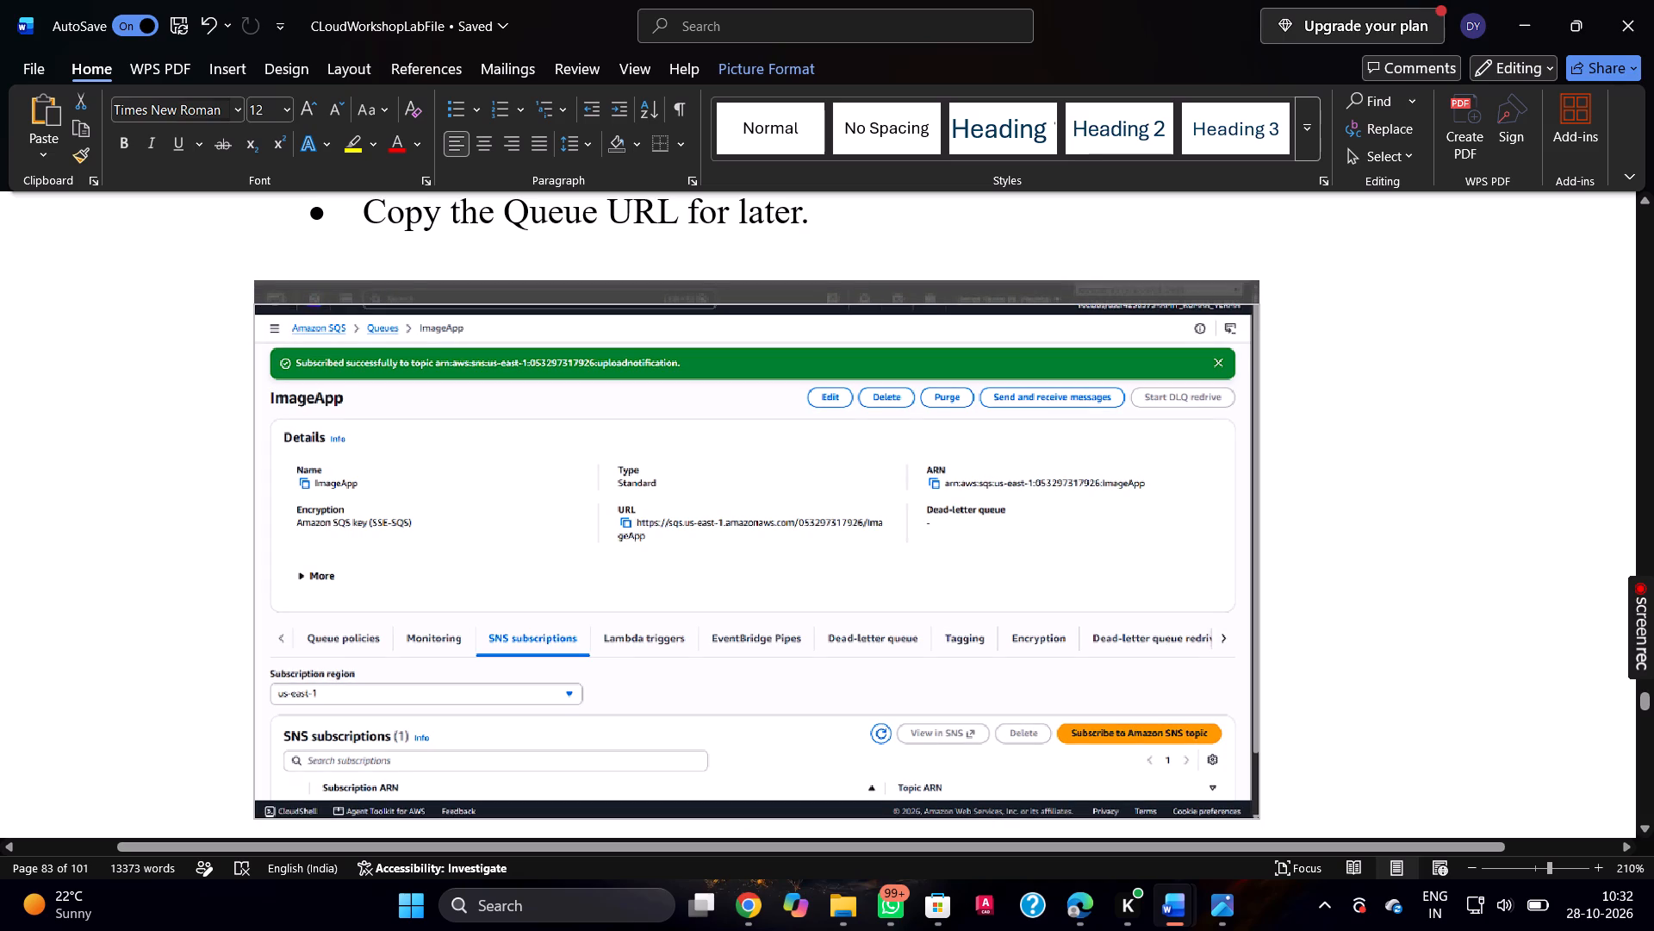
left_click_drag(752, 304, 750, 308)
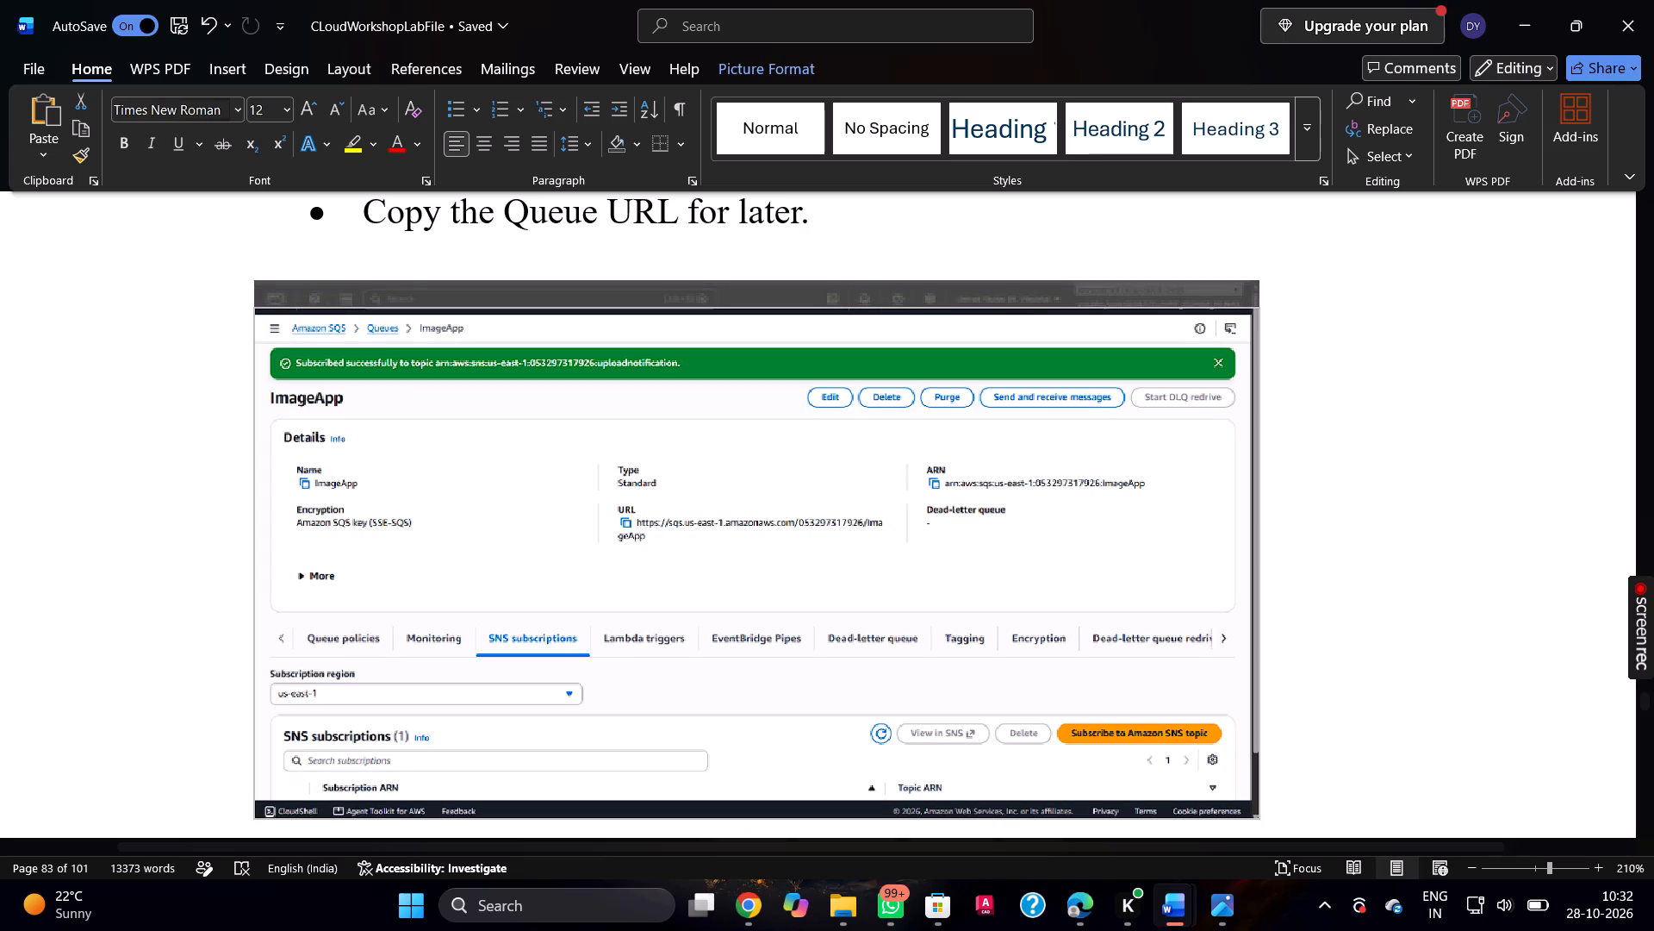
left_click_drag(750, 308, 750, 309)
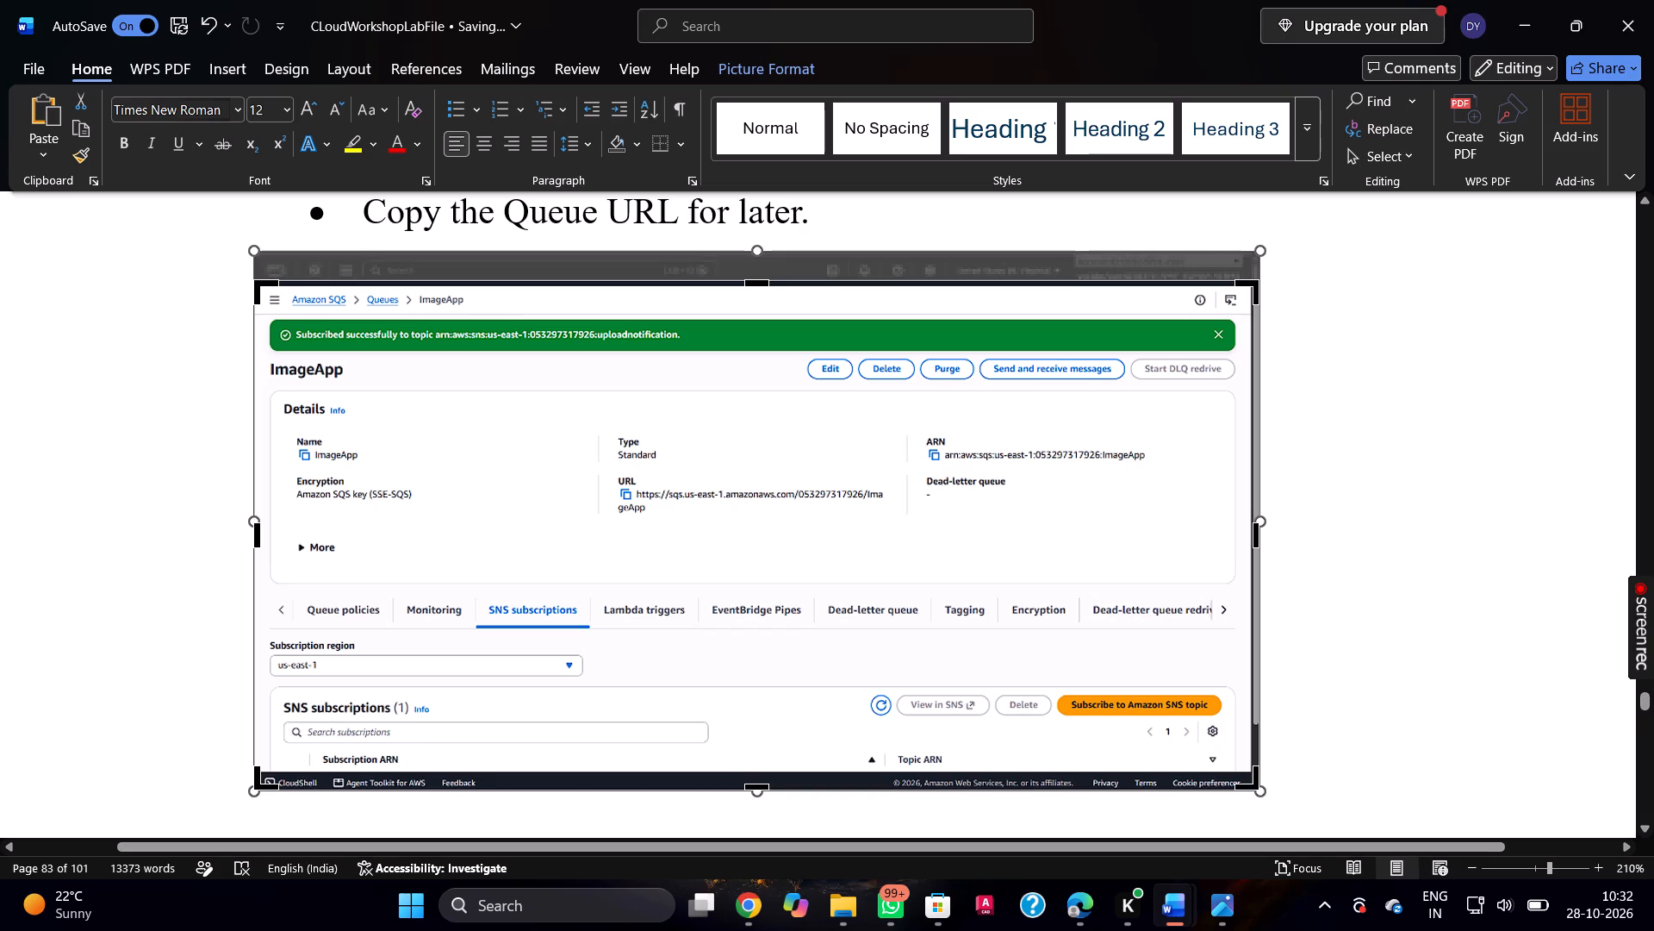
Add an unbulleted line after "Copy the Queue URL for later." and paste the copied console header strip there.
left_click(844, 221)
key("Return")
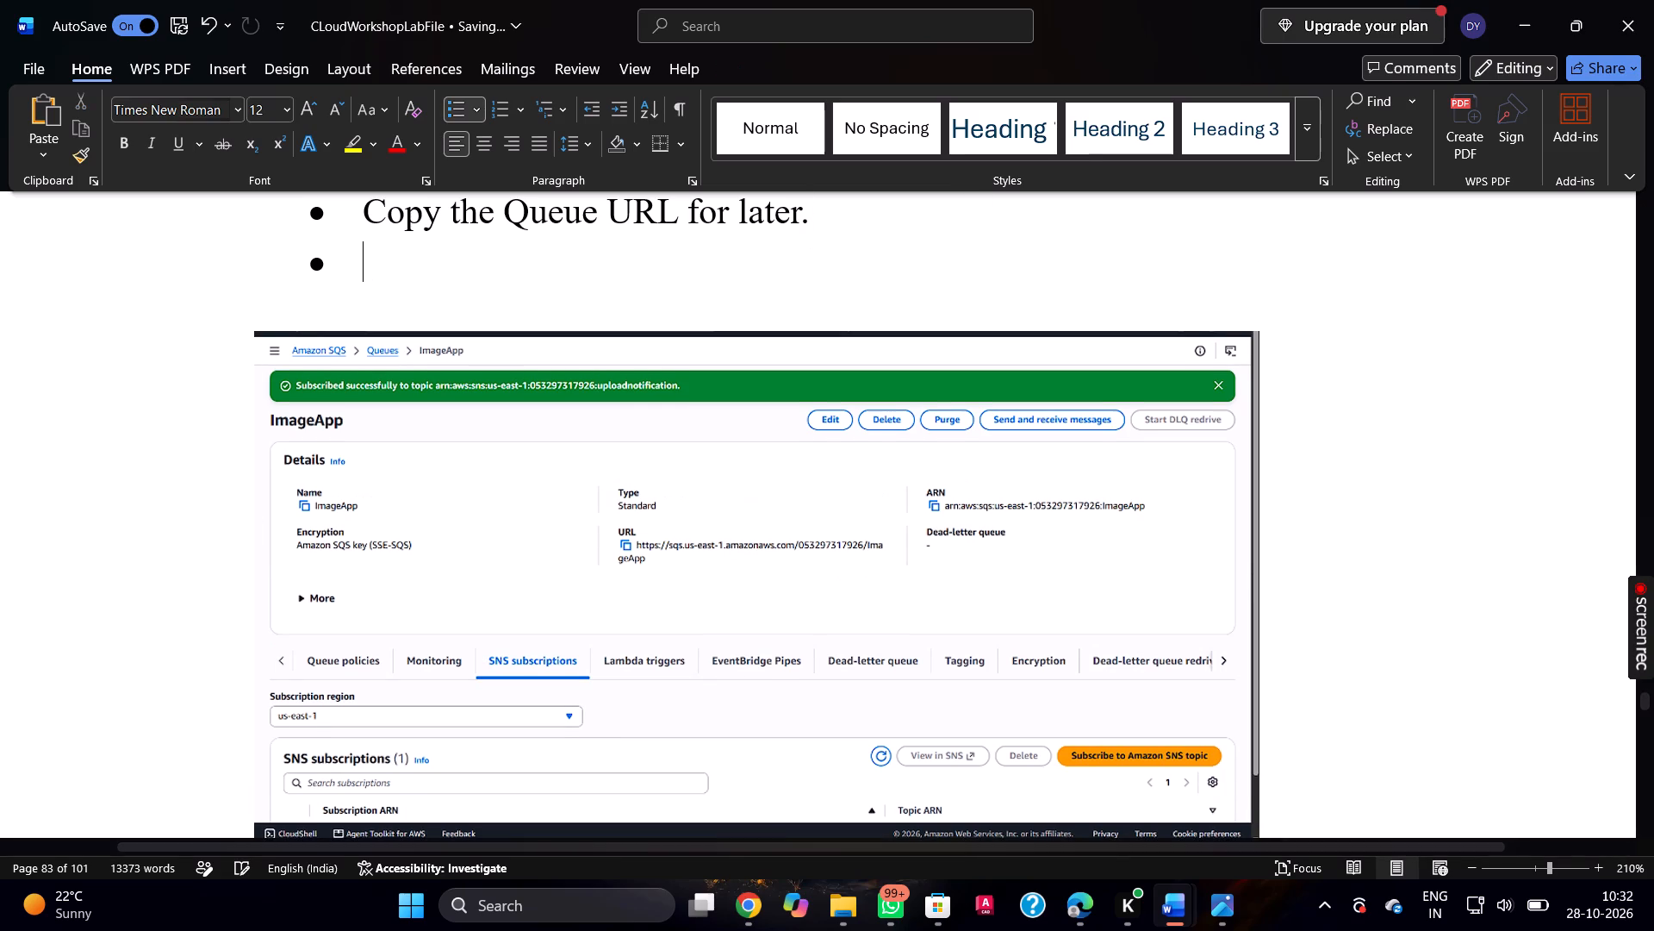
key("BackSpace")
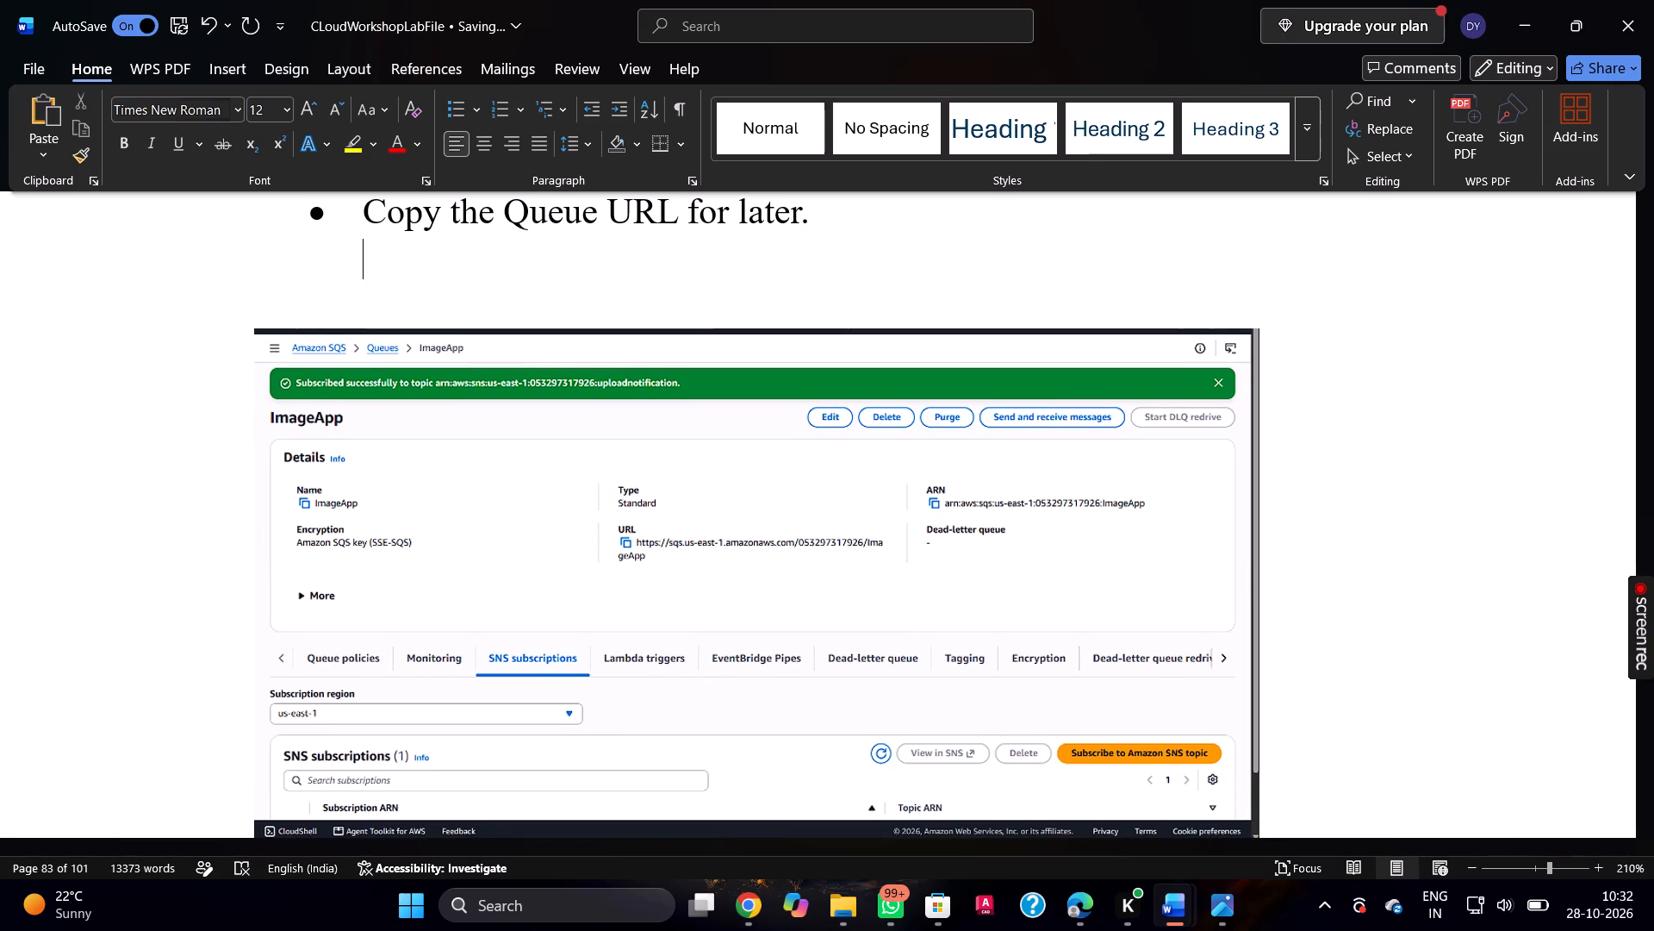
key("ctrl+v")
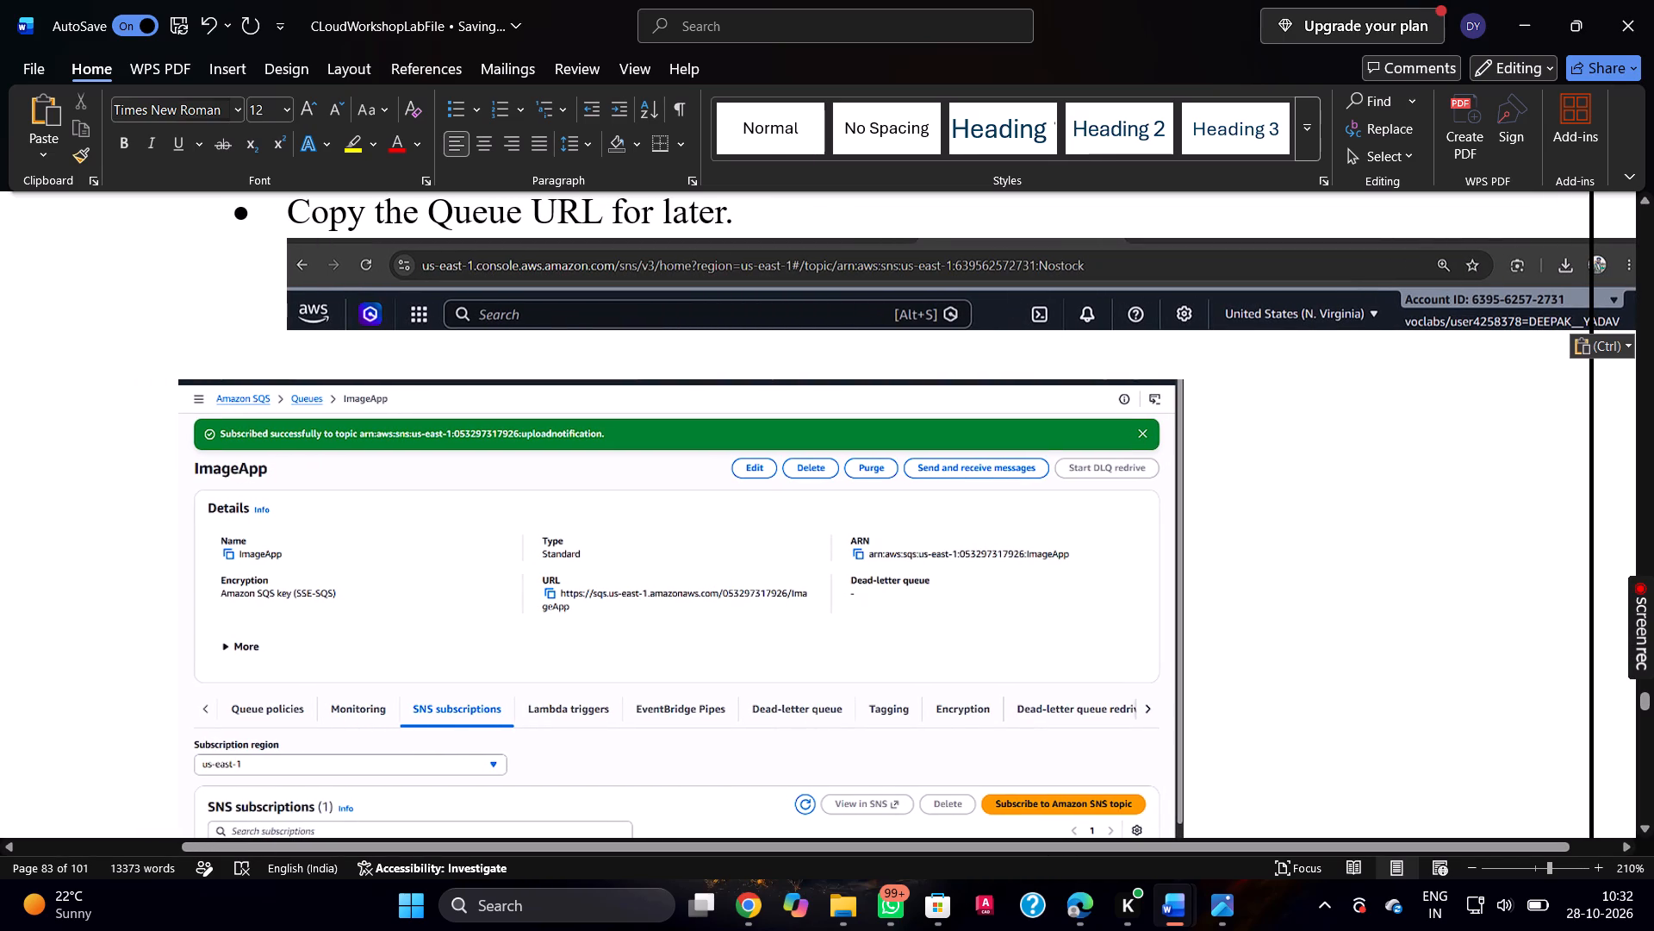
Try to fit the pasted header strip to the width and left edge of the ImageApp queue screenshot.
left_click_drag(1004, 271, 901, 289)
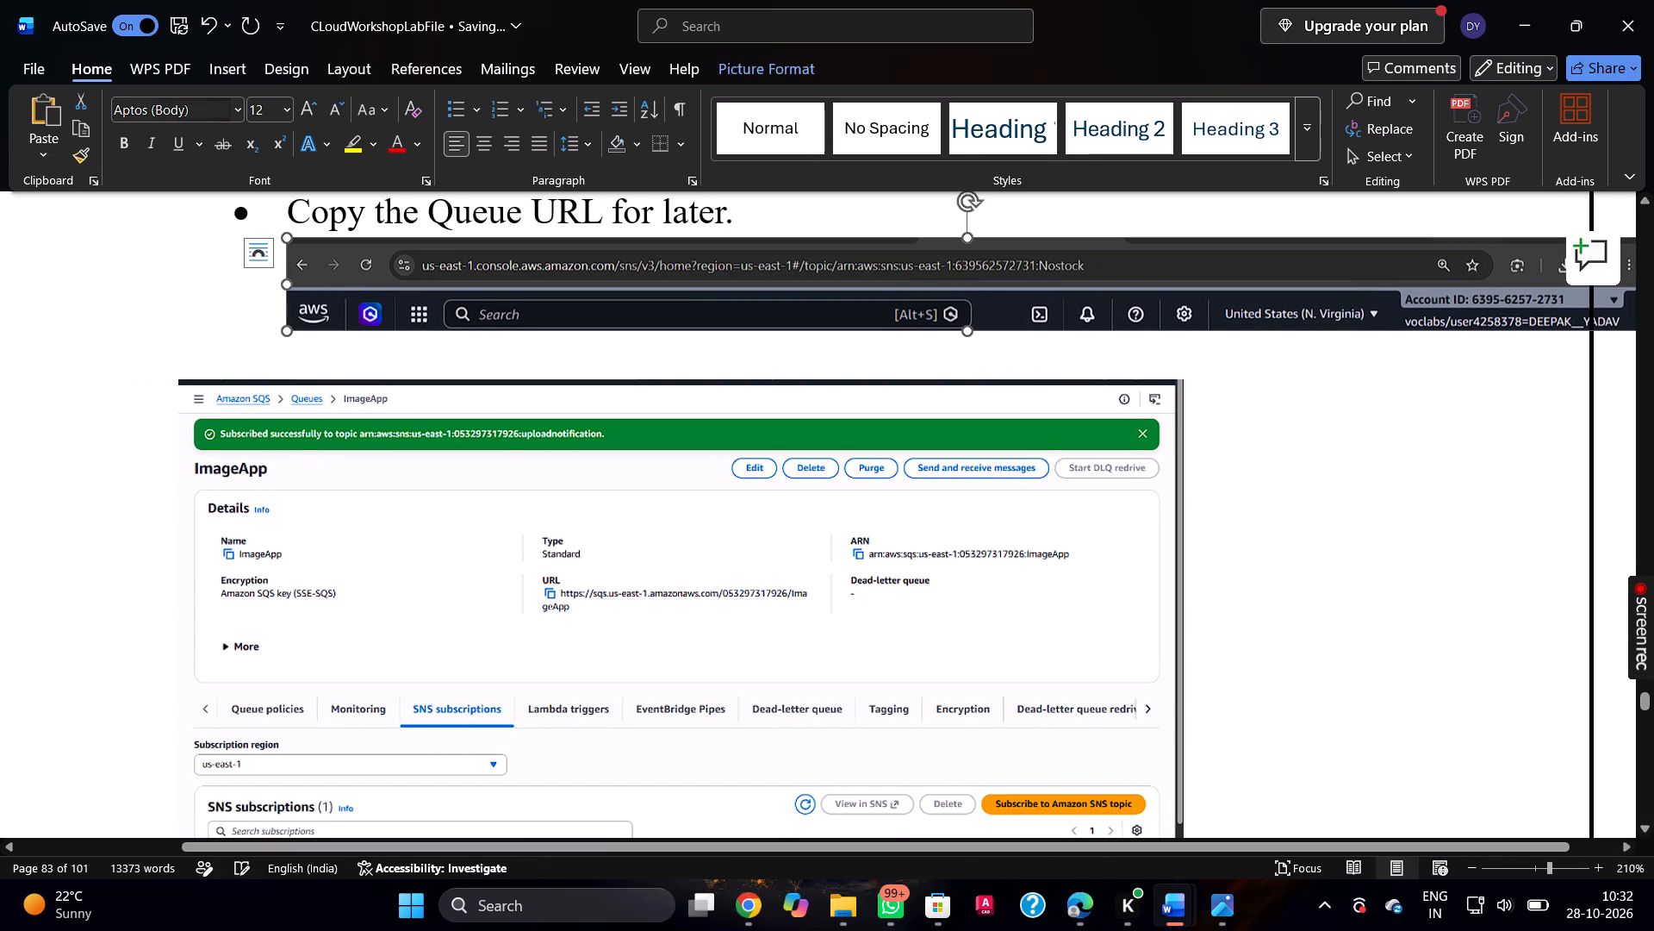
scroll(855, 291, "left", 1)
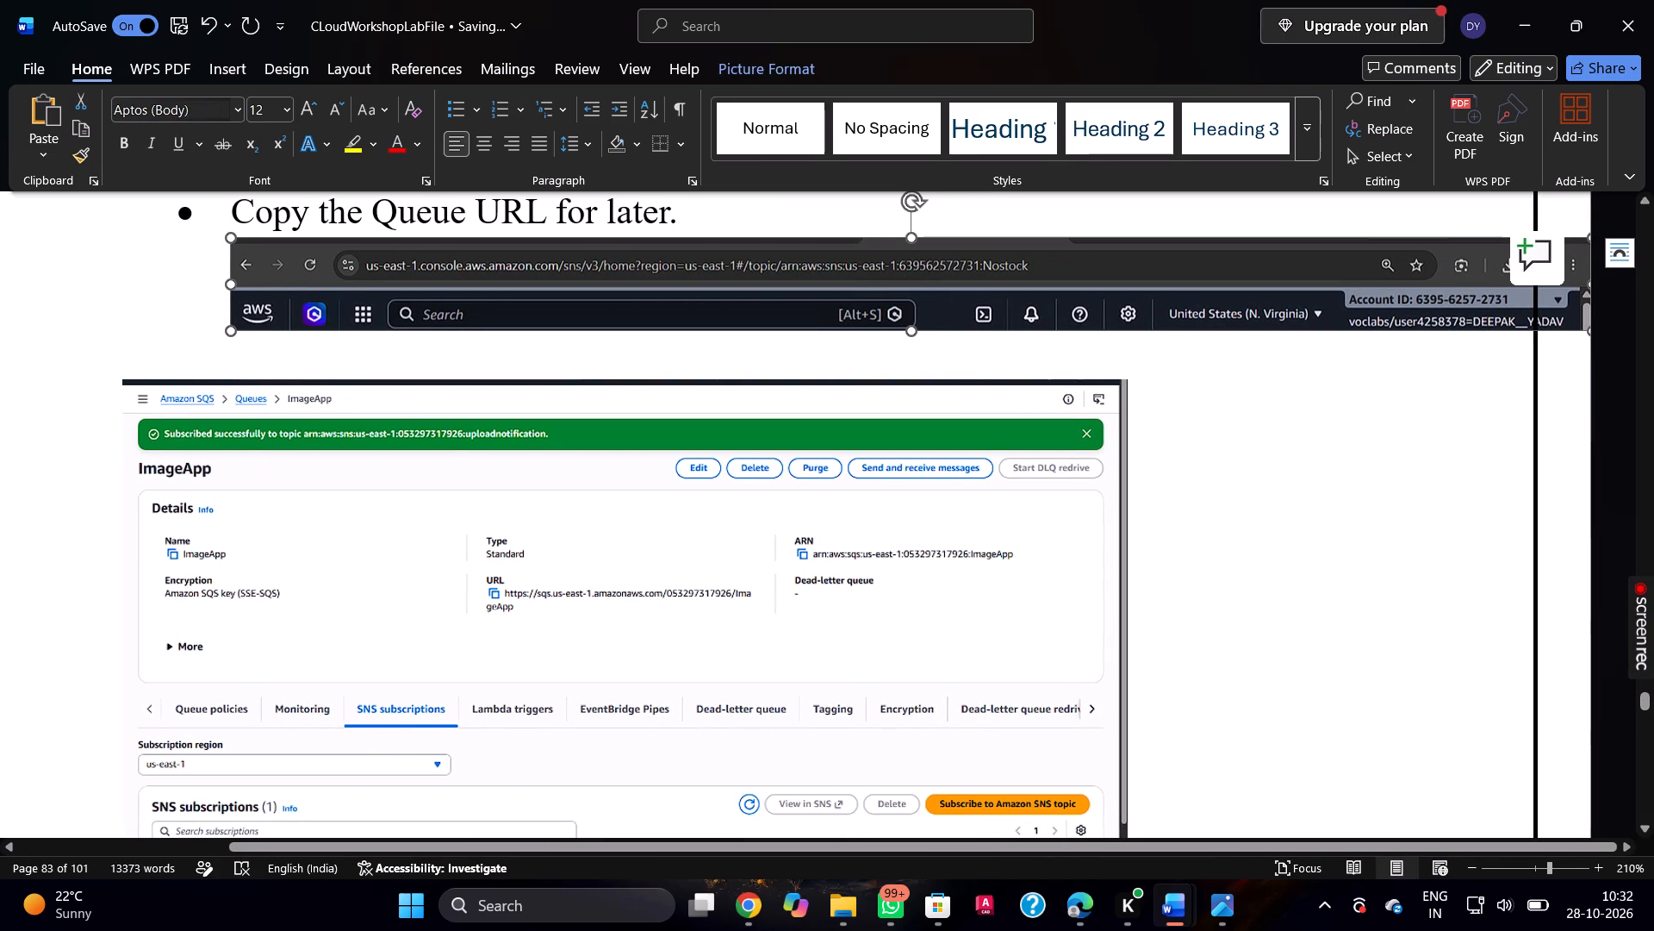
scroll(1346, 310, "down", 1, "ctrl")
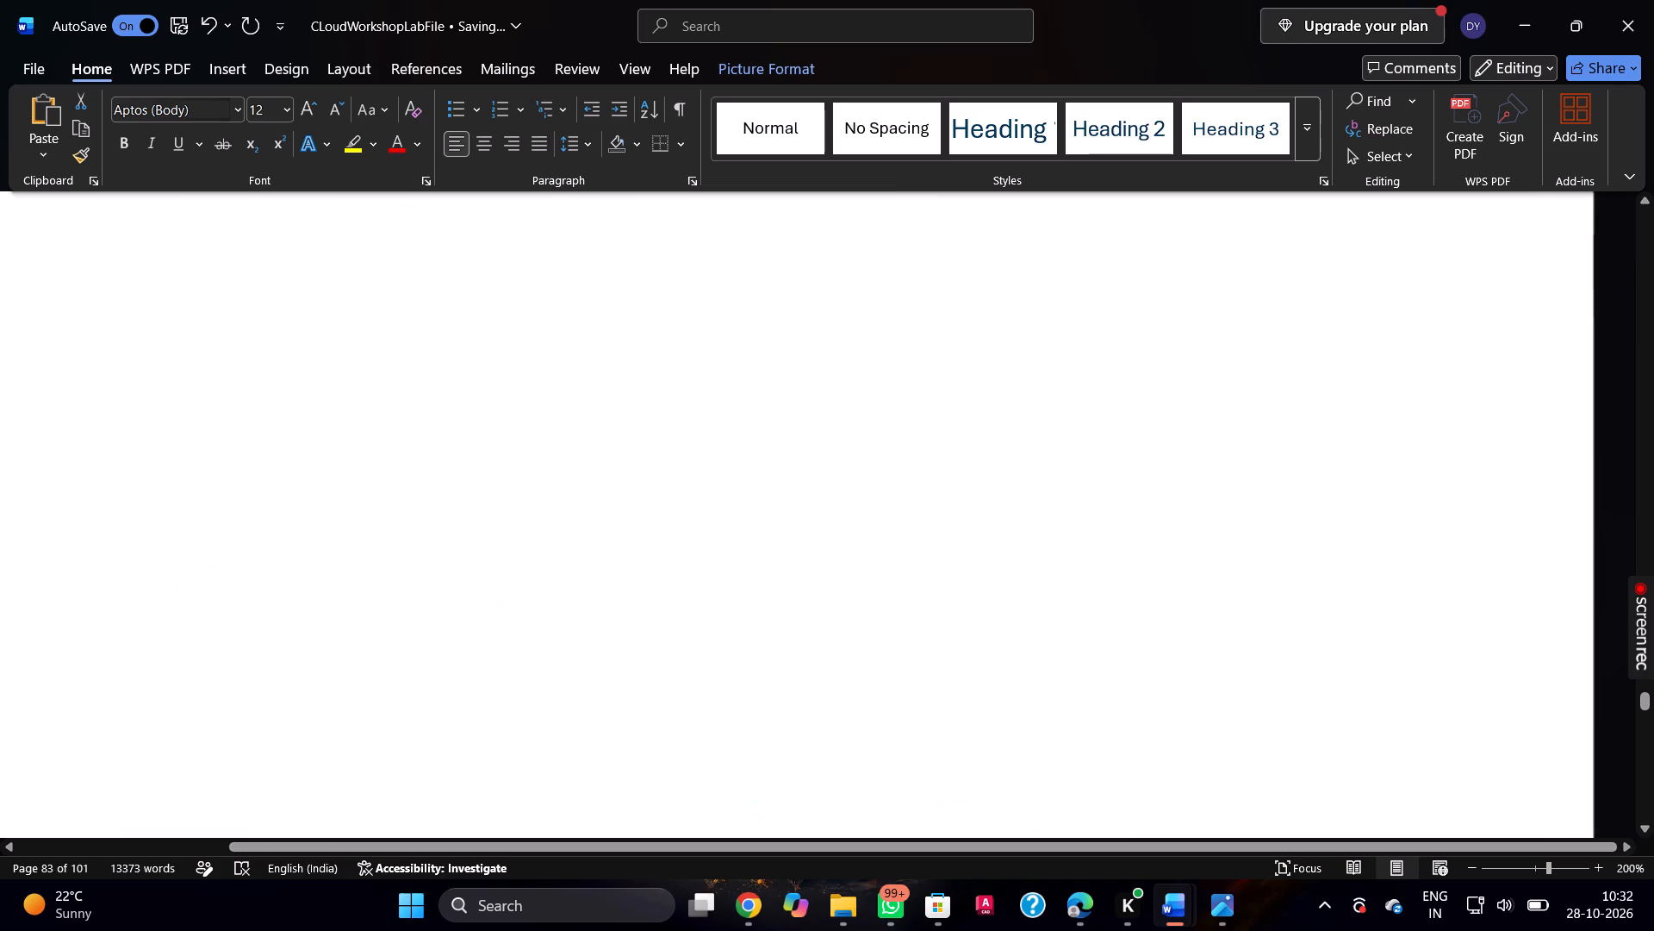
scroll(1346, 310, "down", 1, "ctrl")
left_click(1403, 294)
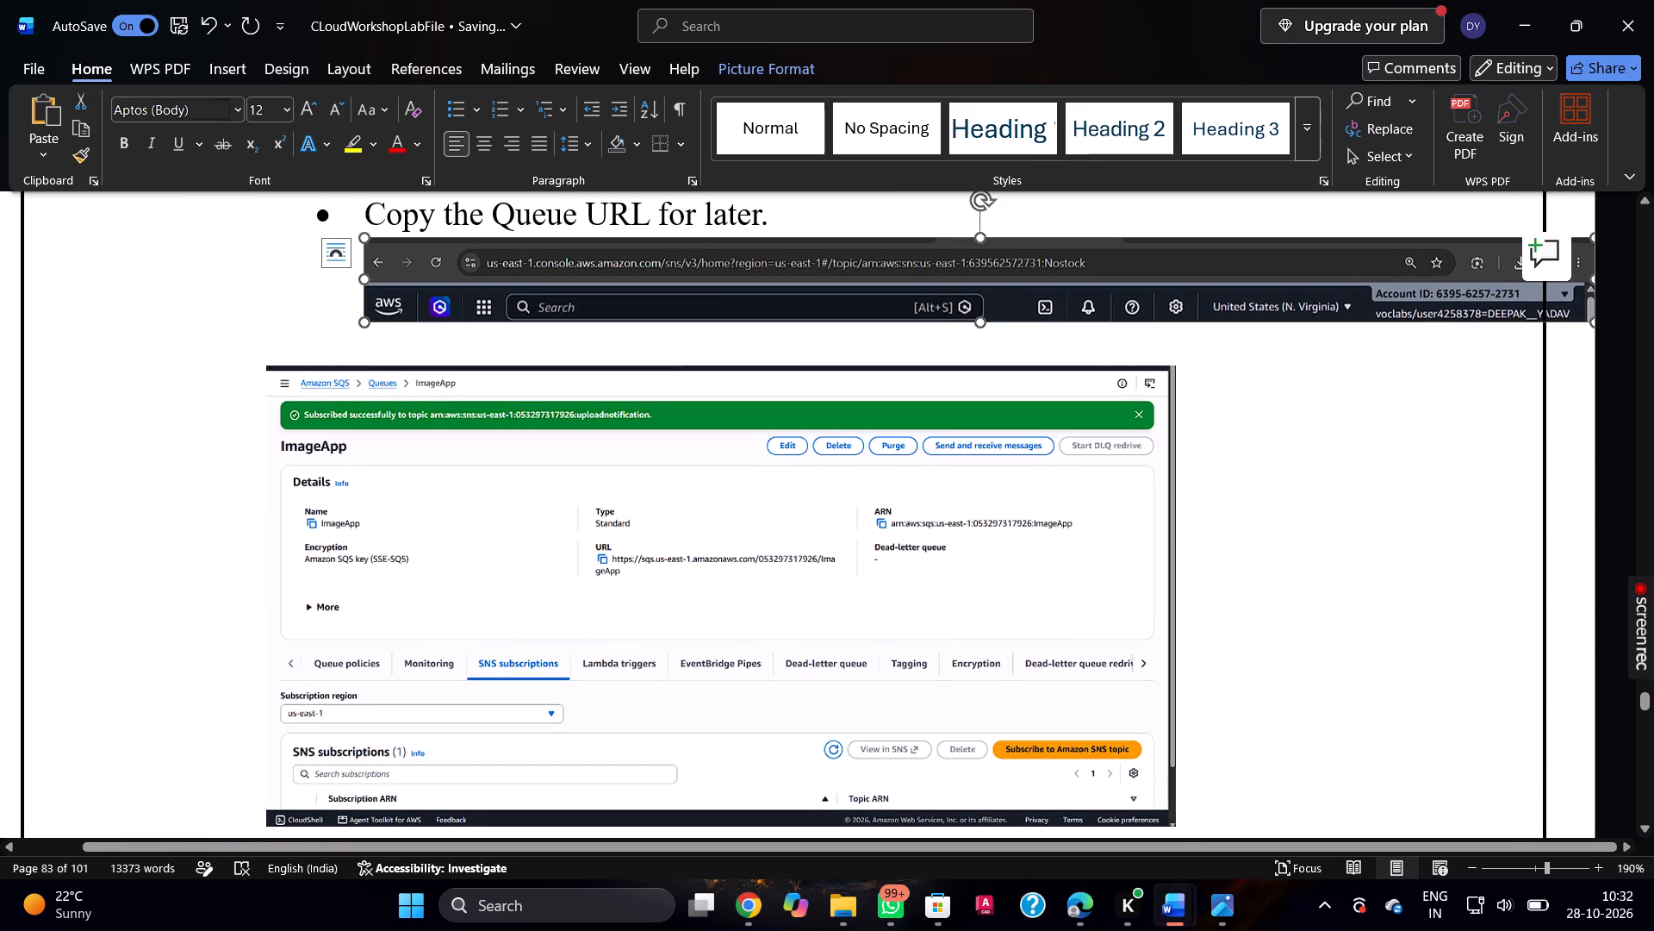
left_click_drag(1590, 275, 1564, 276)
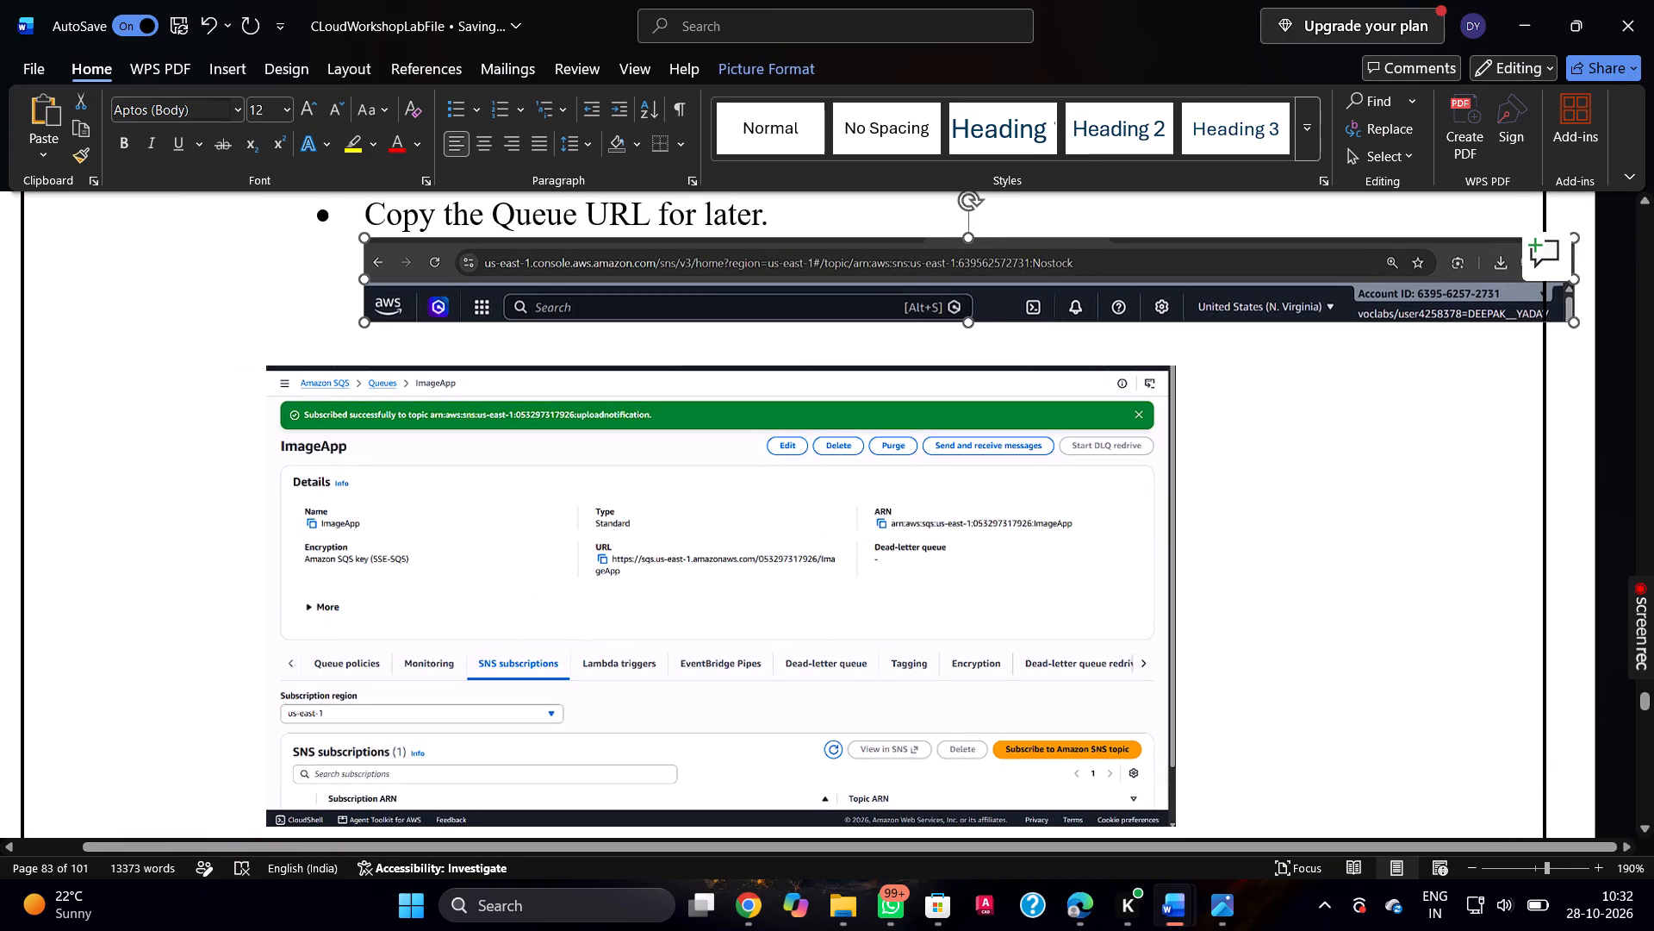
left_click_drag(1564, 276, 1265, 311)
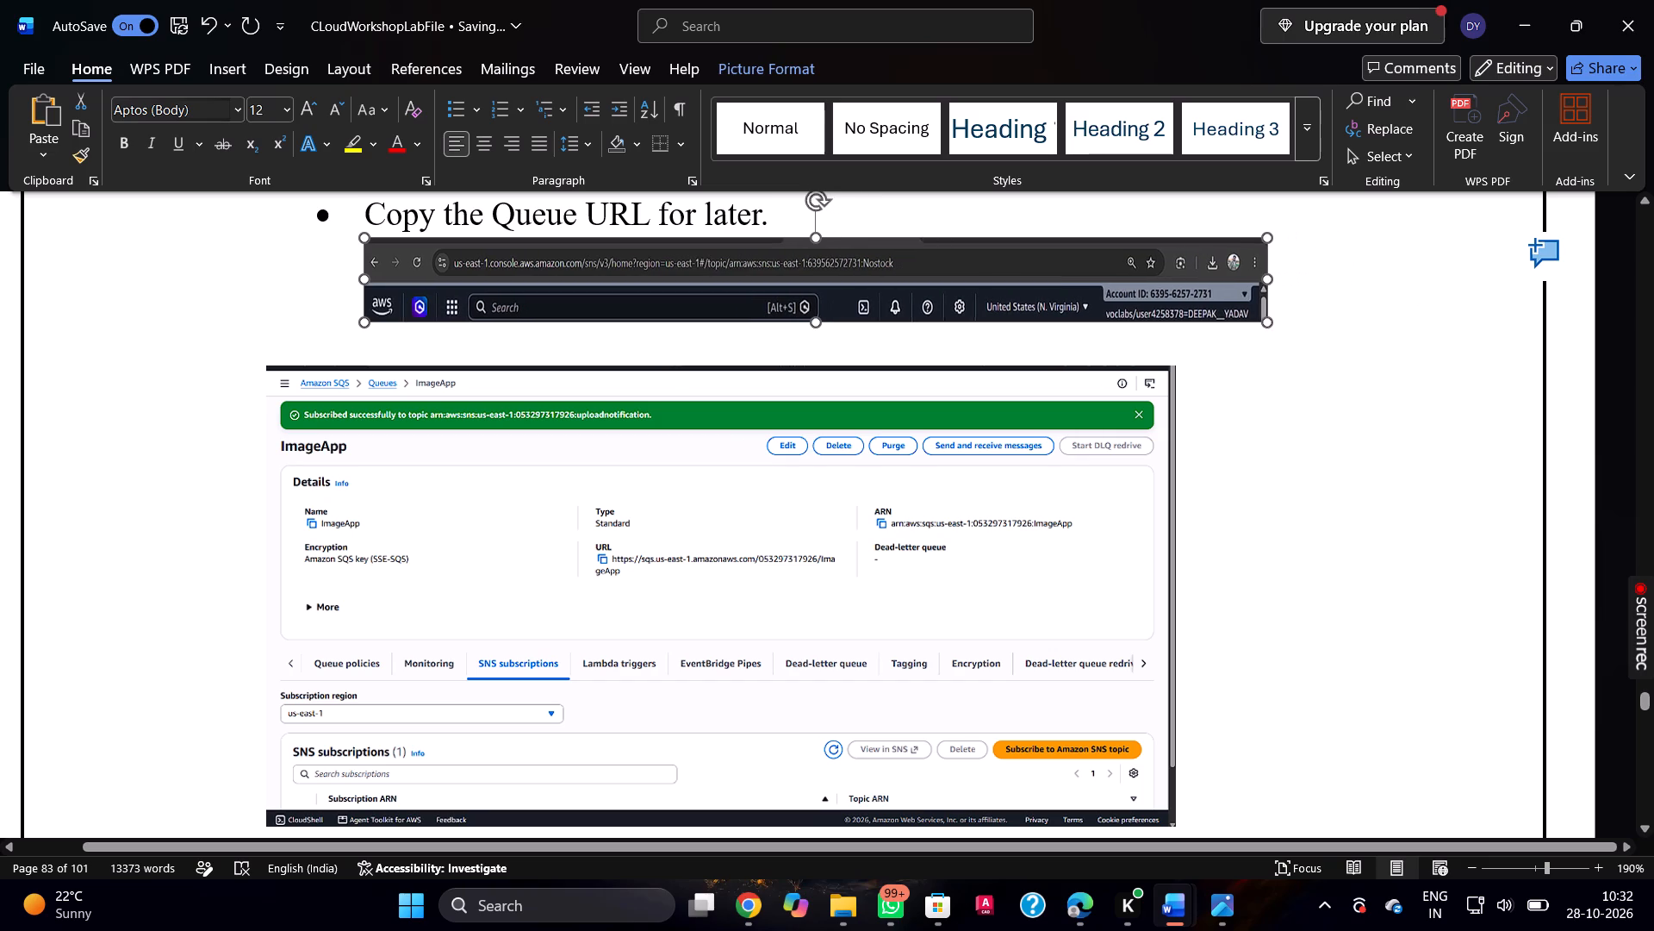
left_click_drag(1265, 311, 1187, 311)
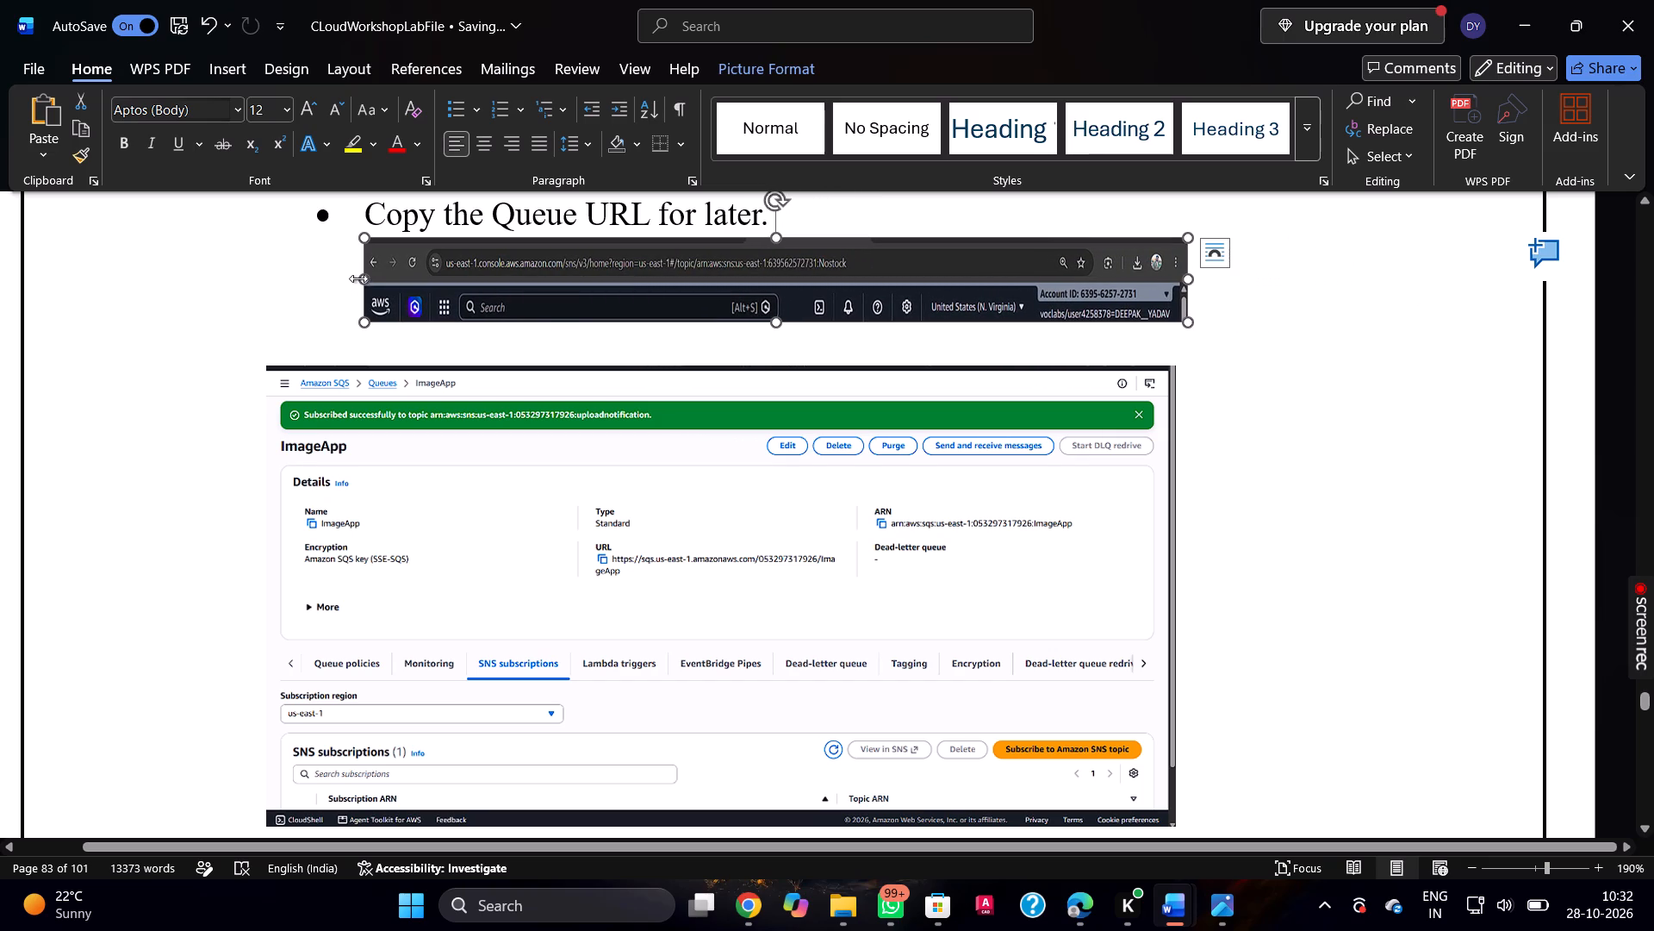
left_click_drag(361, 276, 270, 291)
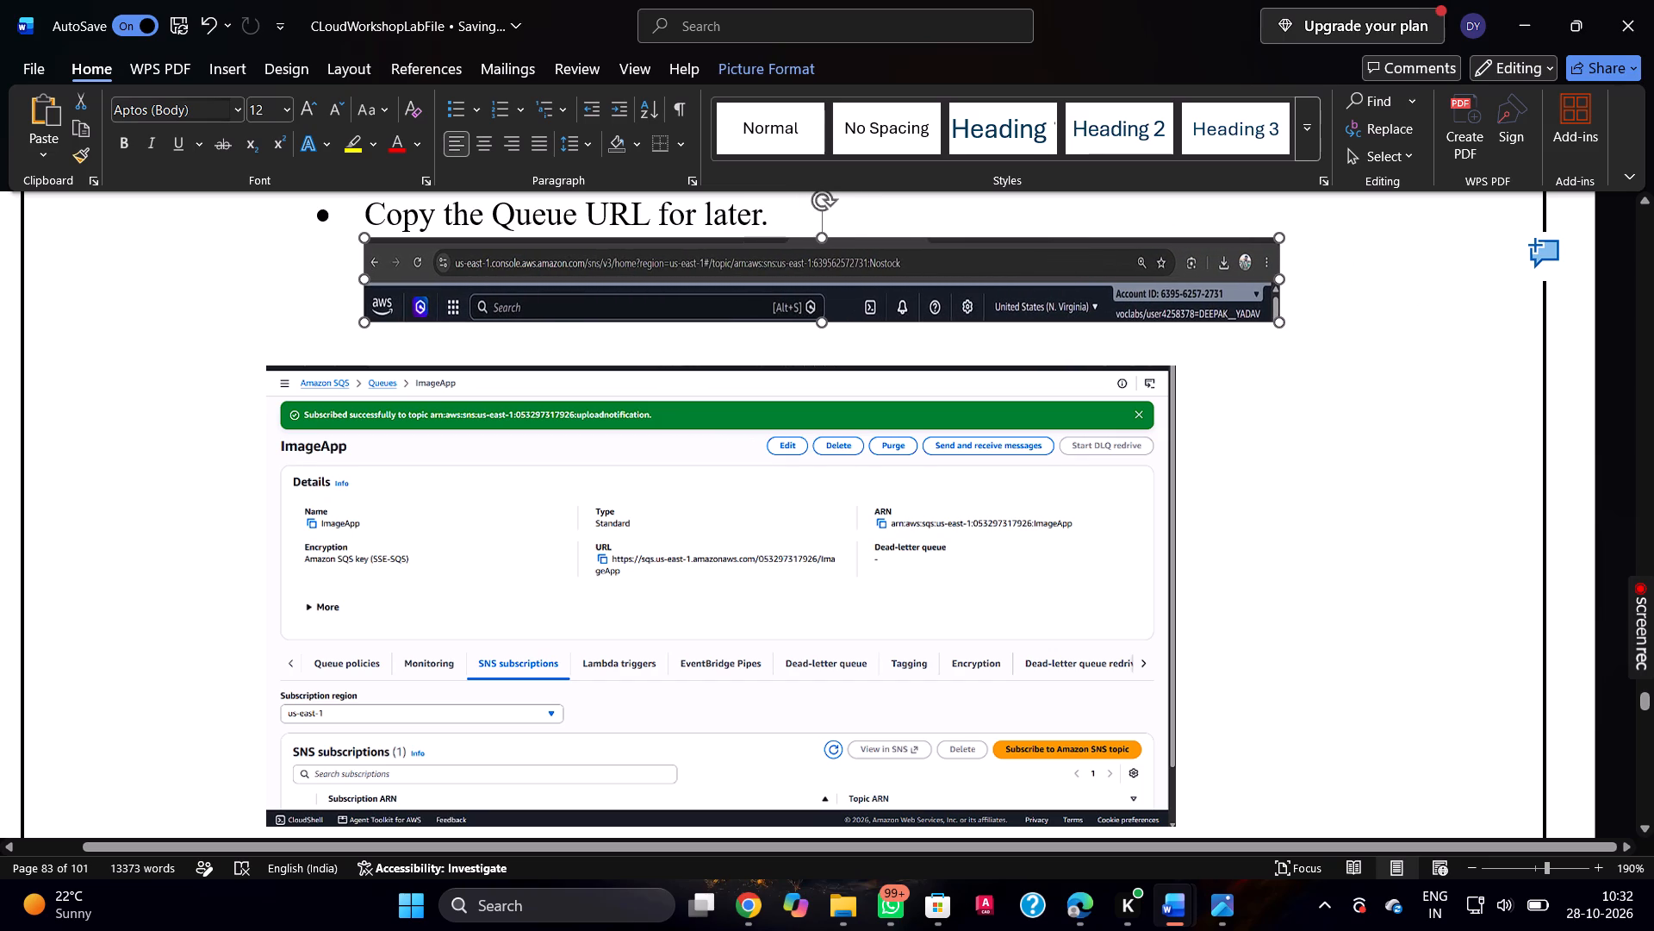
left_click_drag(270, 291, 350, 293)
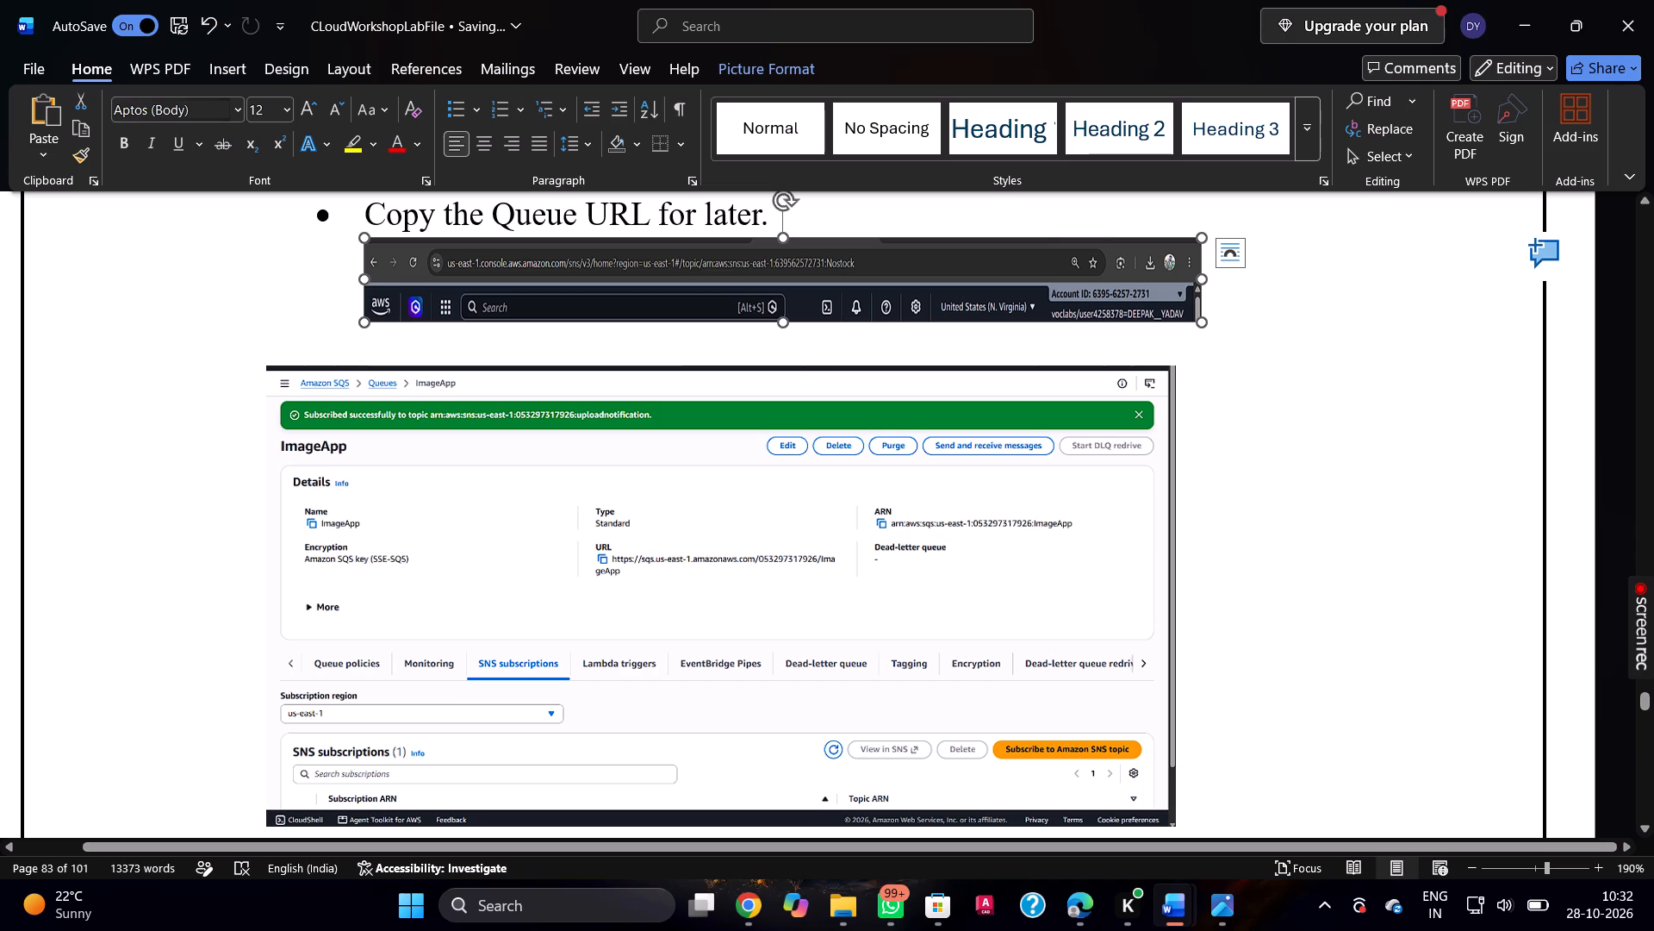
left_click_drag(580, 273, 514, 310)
Delete the indented header strip pasted under "Copy the Queue URL for later.".
left_click(370, 244)
key("Delete")
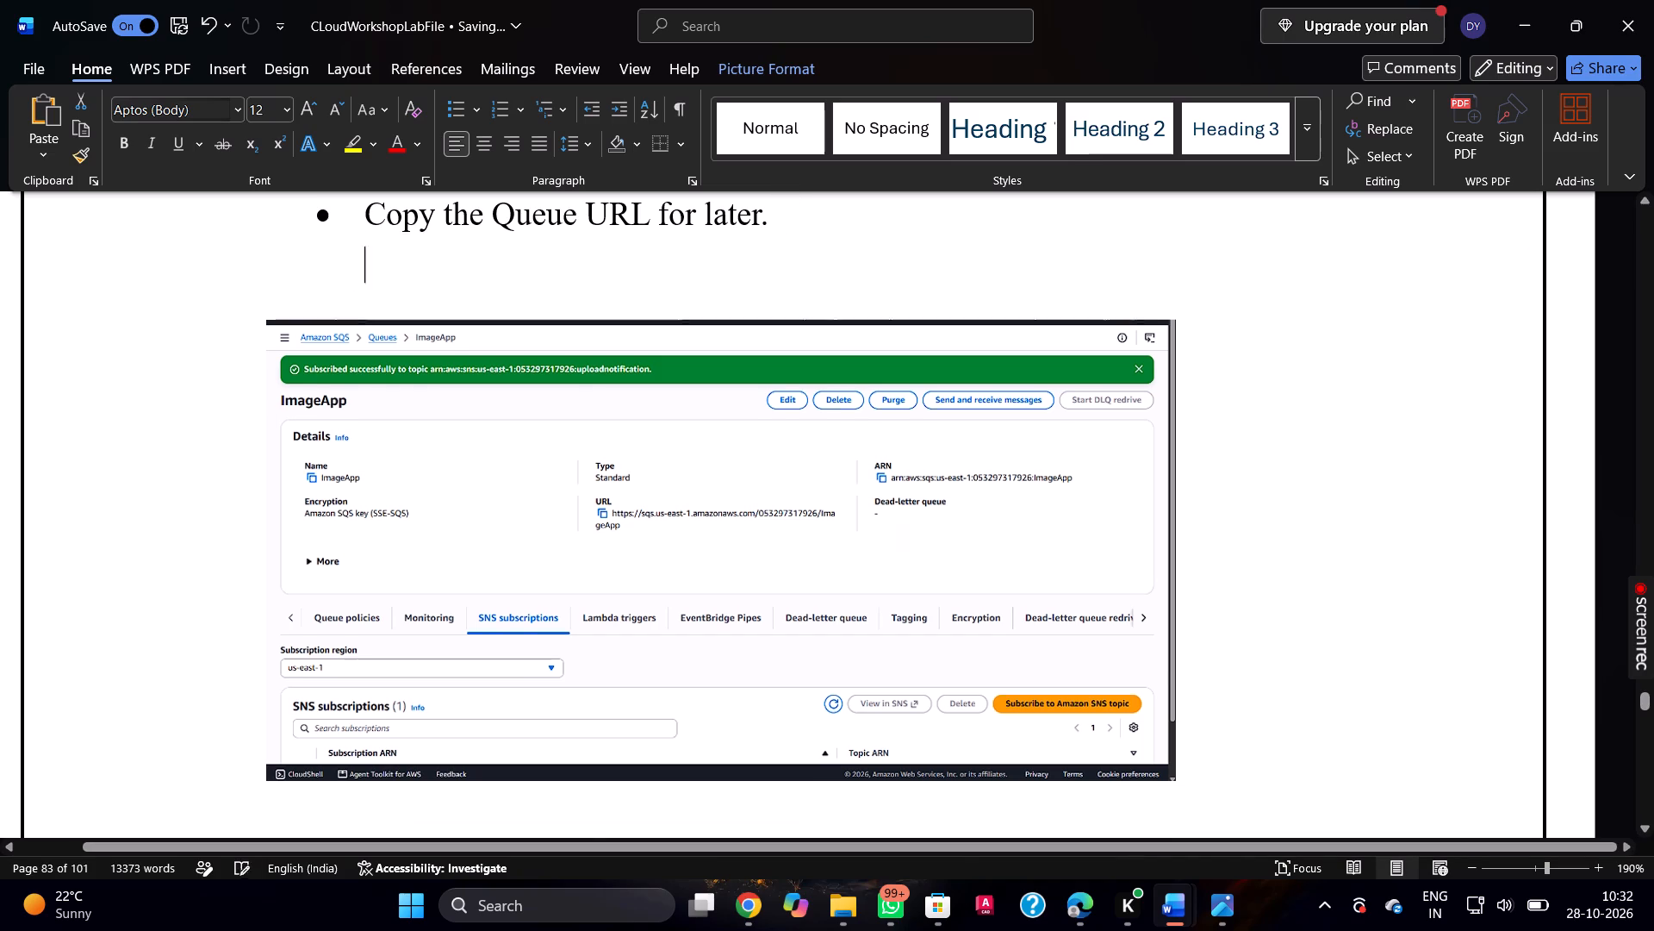
Turn the empty line above the ImageApp screenshot into an unindented Normal paragraph.
left_click(303, 297)
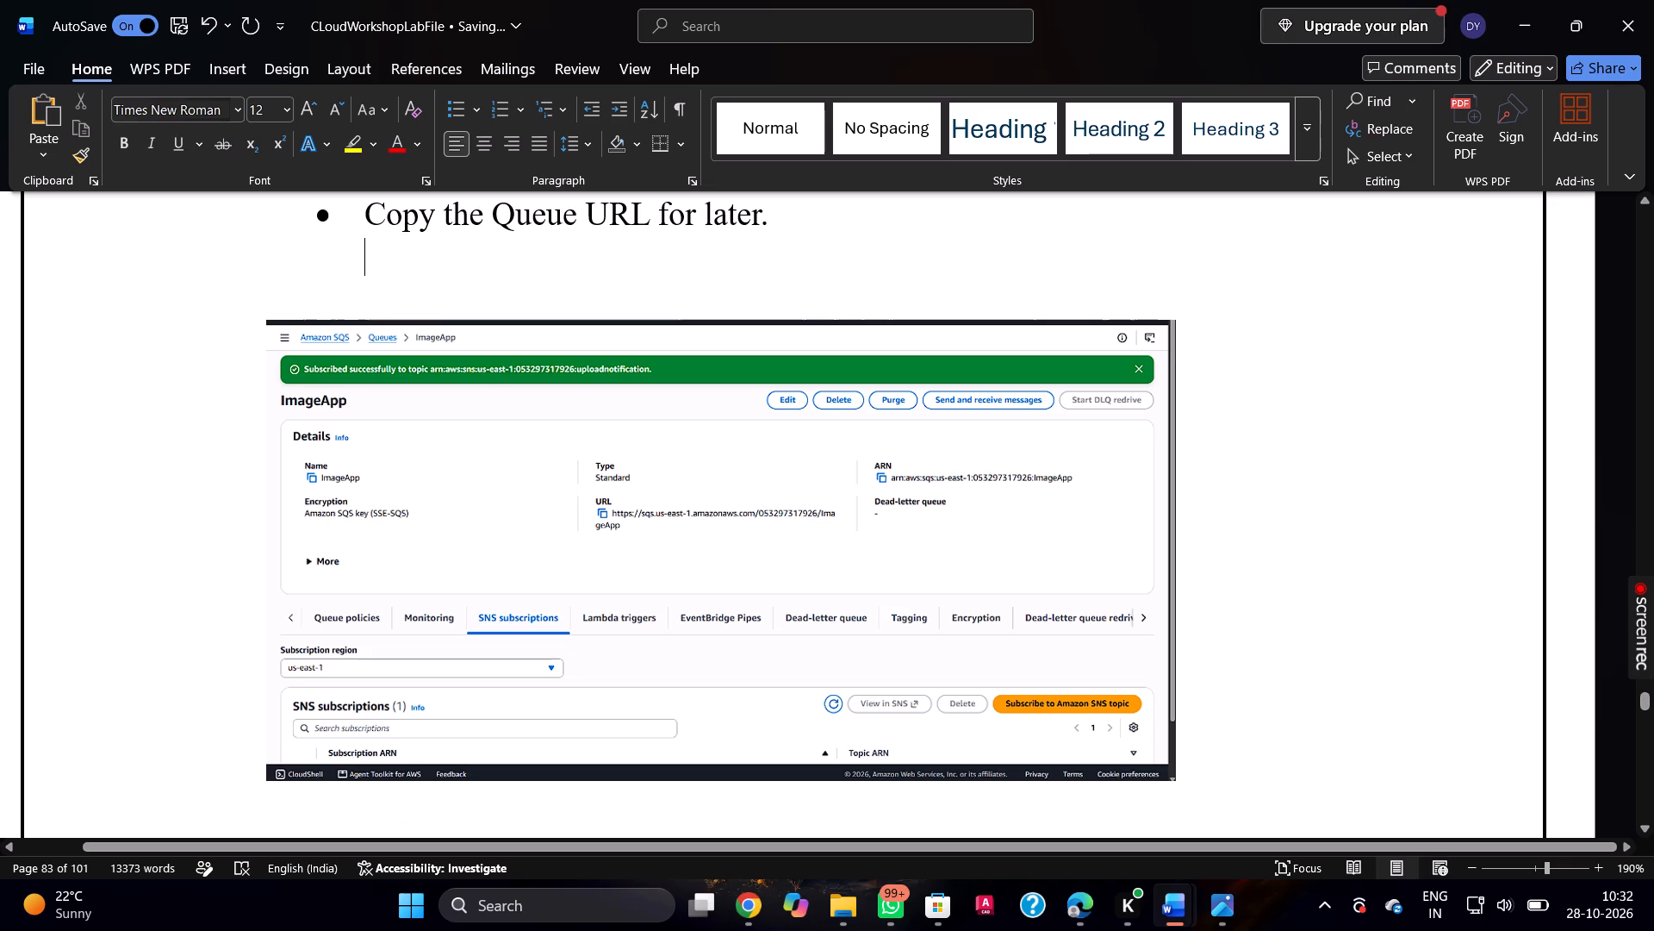
key("Return")
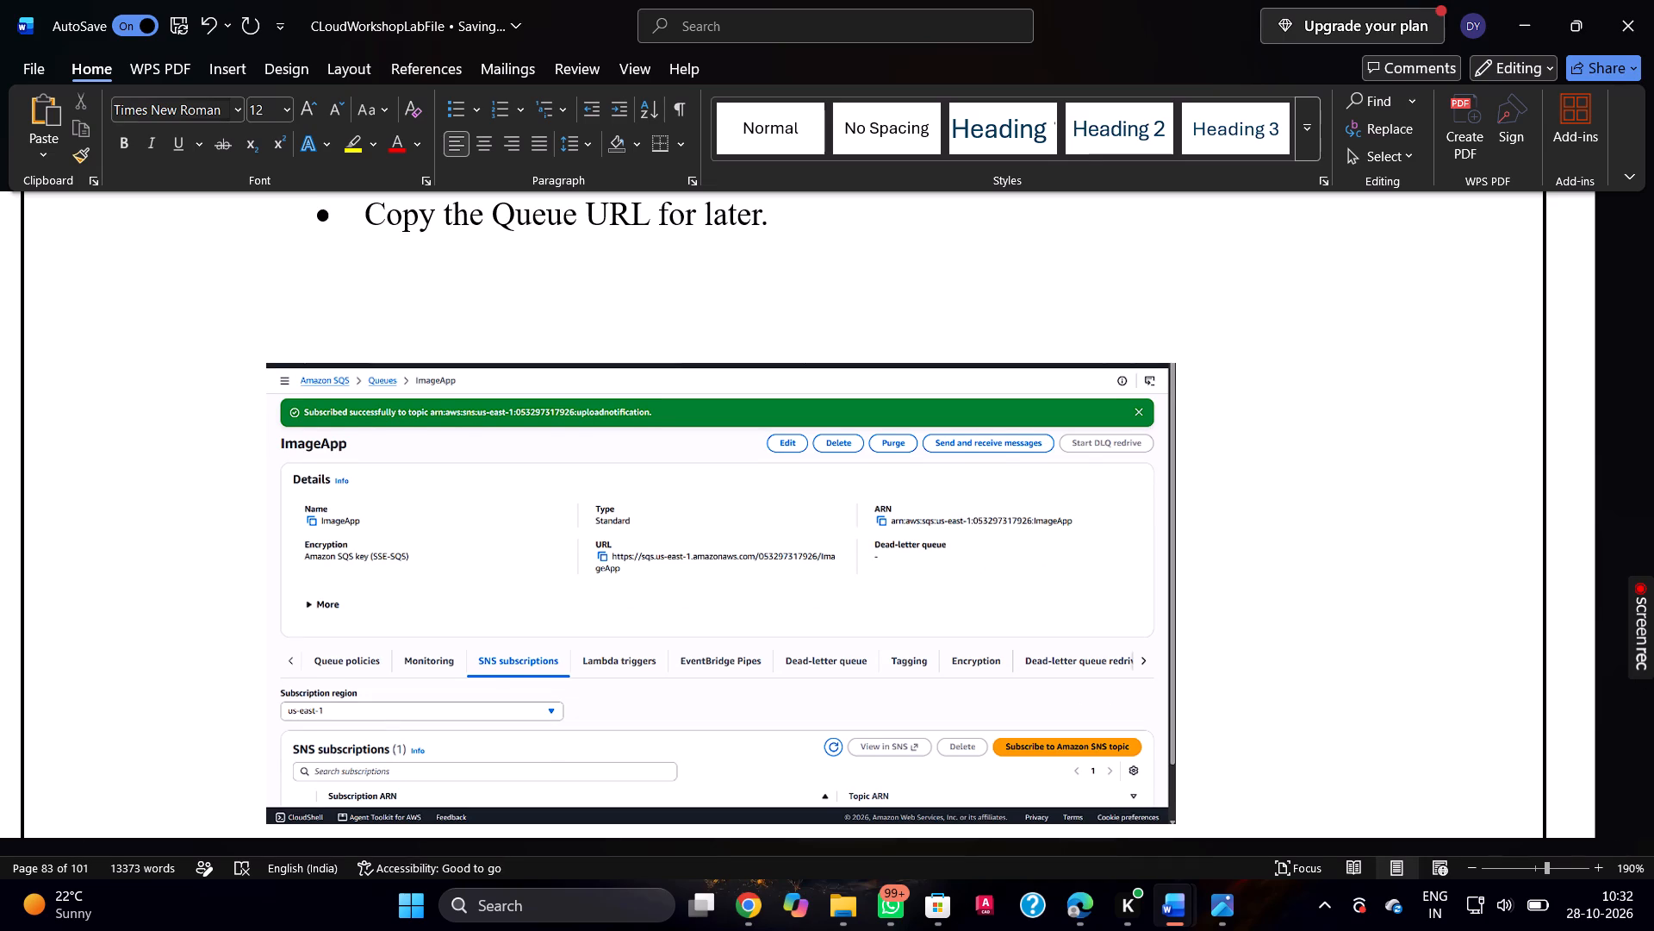
key("BackSpace")
left_click(303, 297)
key("Return")
key("BackSpace")
key("BackSpace")
key("BackSpace")
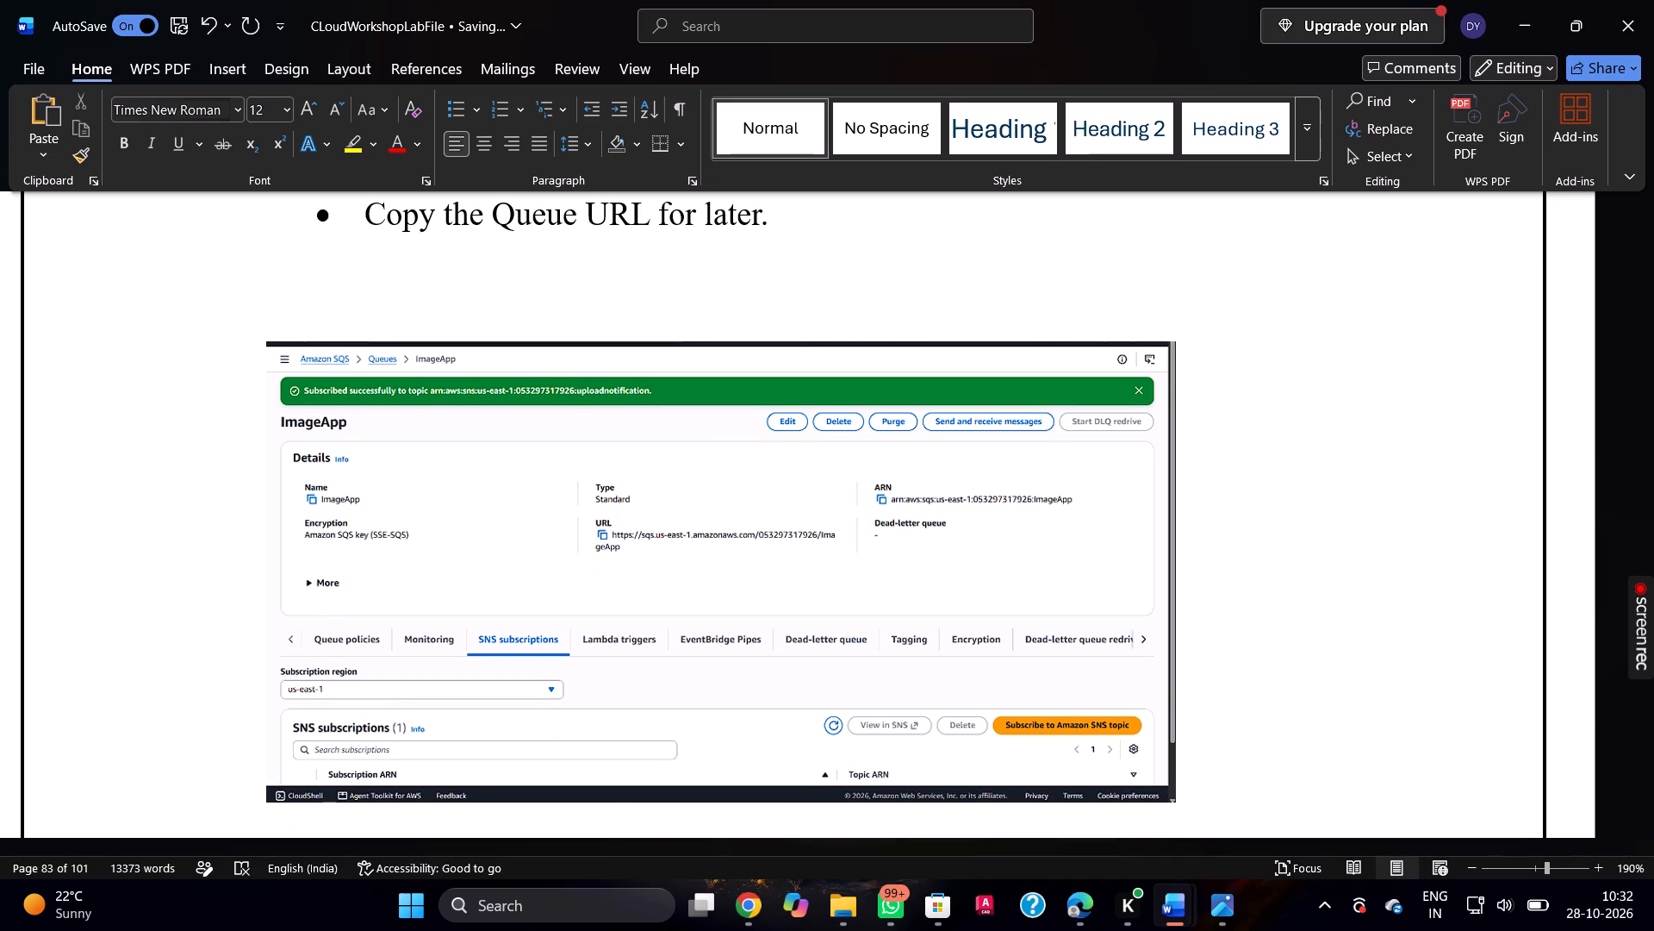
Pad the empty line with 12 spaces to reach the ImageApp screenshot's left edge, and paste the copied console header strip.
key("space")
key("space")
key("space")
key("space")
key("space")
key("space")
key("space")
key("space")
key("space")
key("space")
key("space")
key("space")
key("space")
key("BackSpace")
key("ctrl+v")
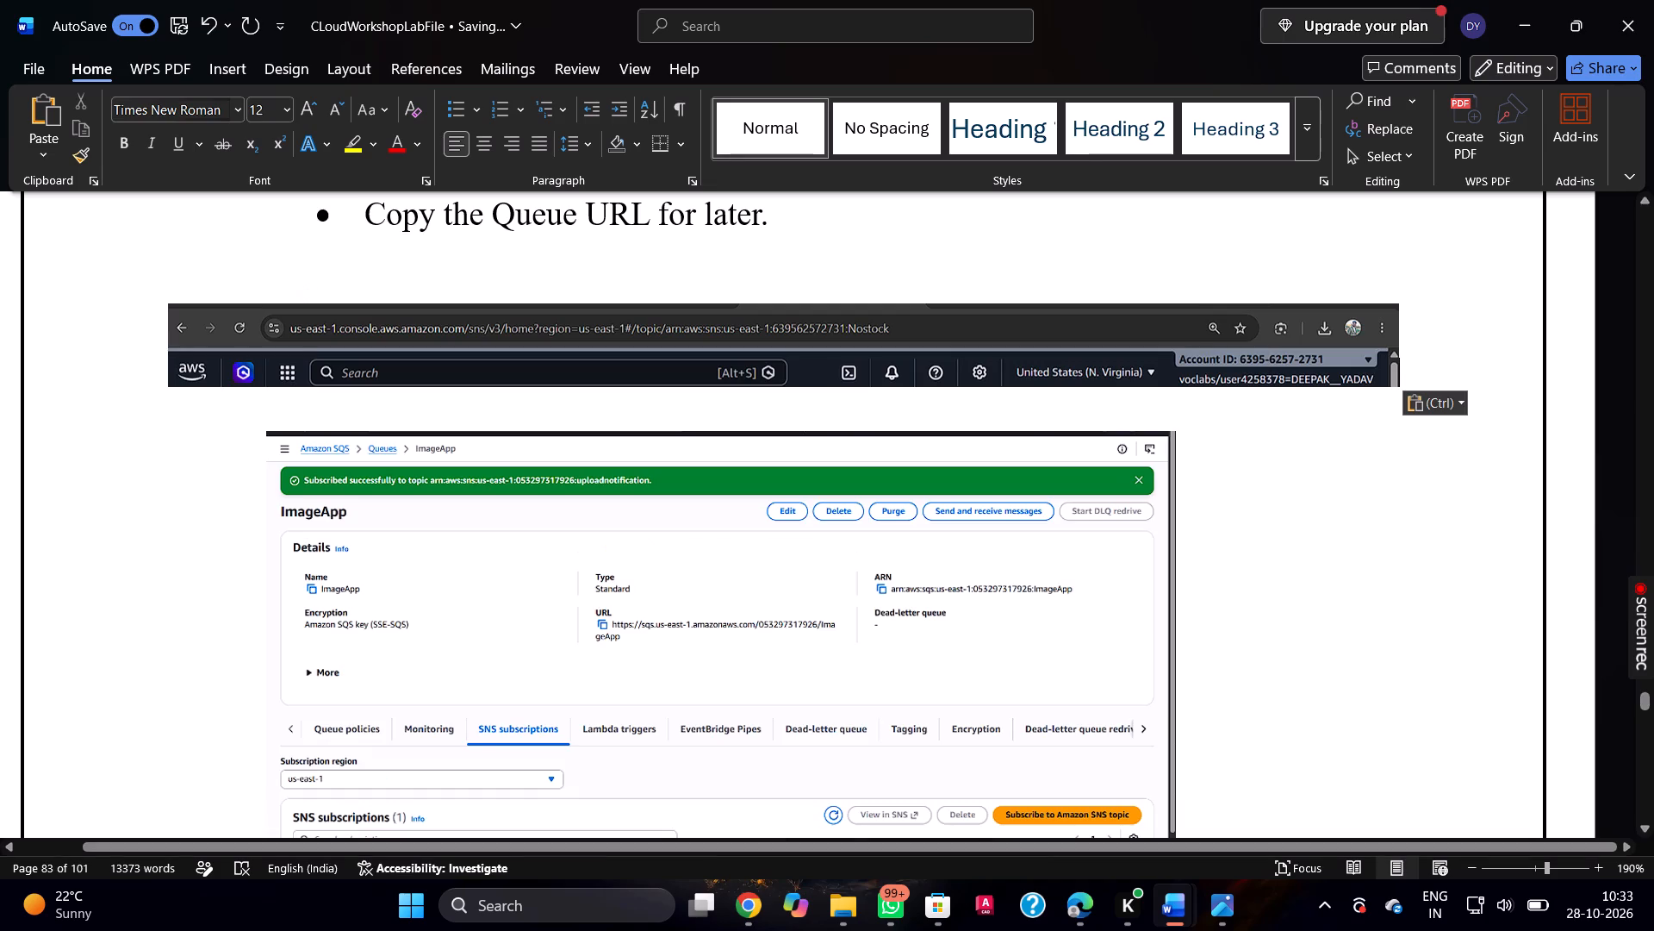
Set the pasted header strip's text wrapping to Behind Text.
left_click(737, 369)
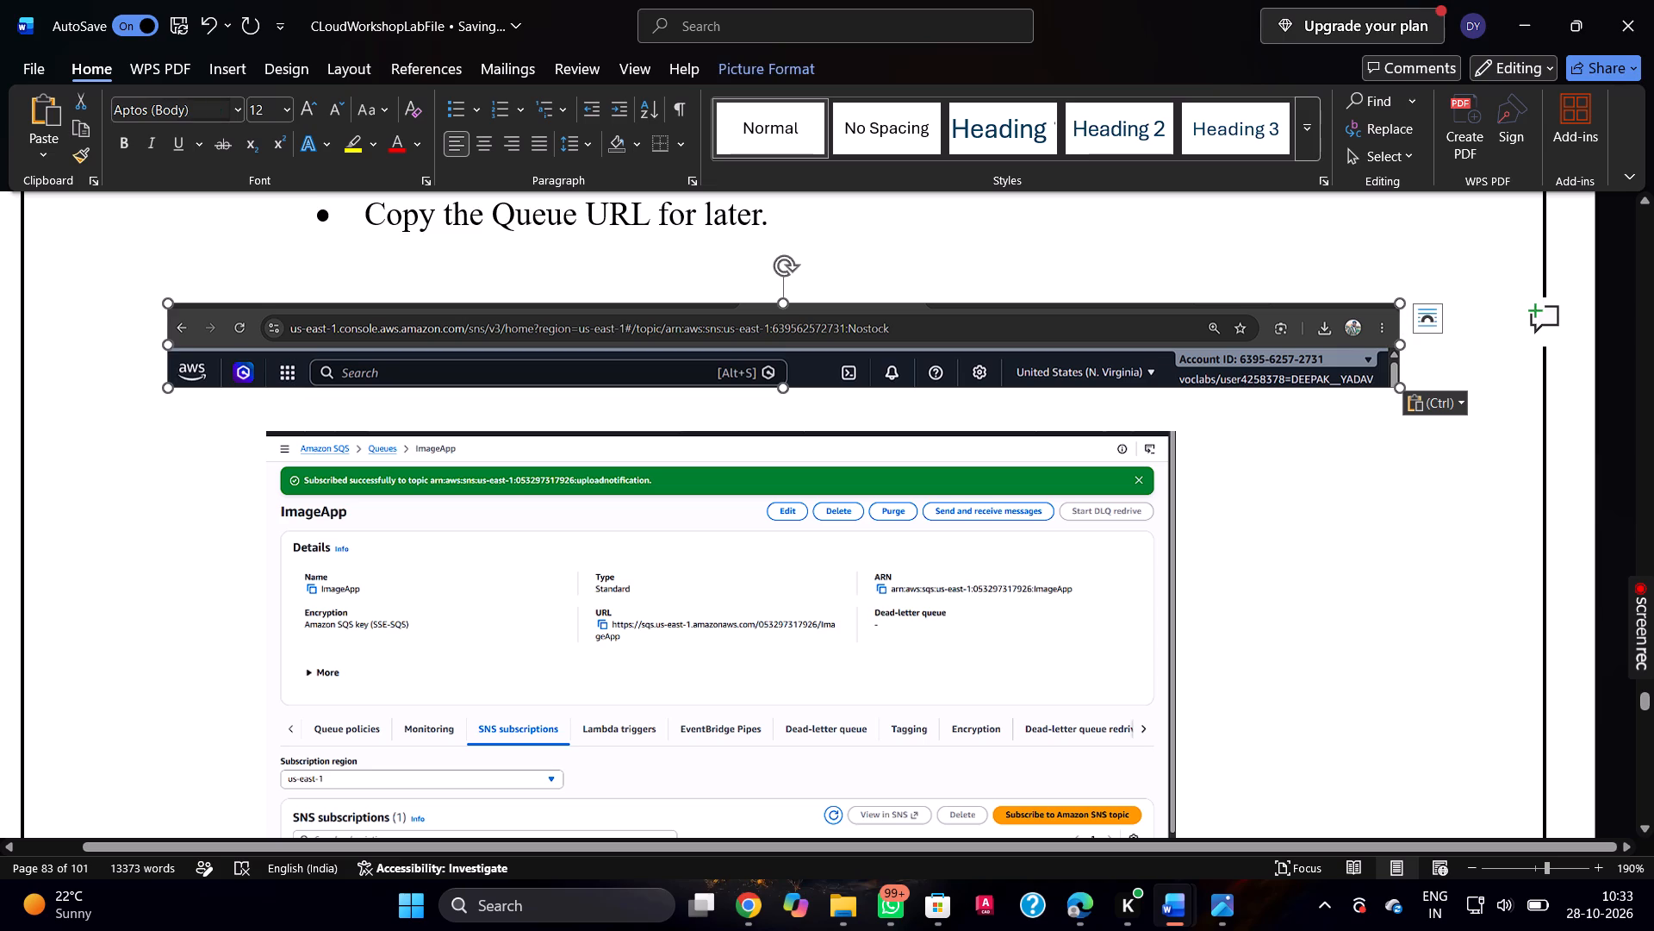
left_click(1430, 319)
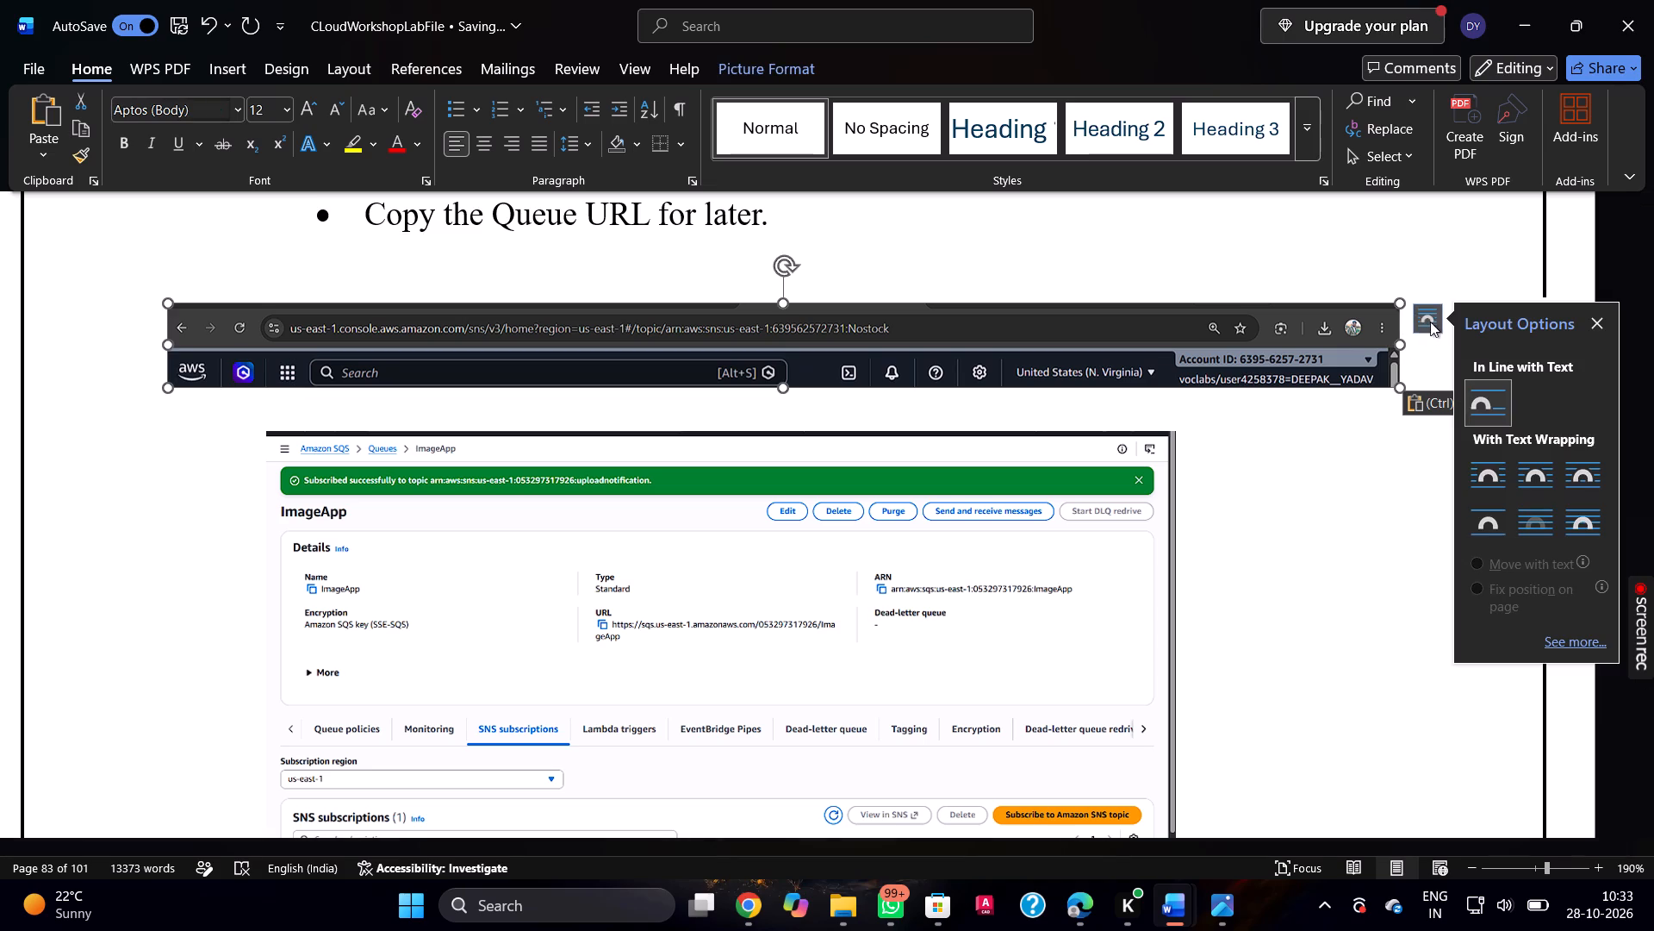
left_click(1522, 523)
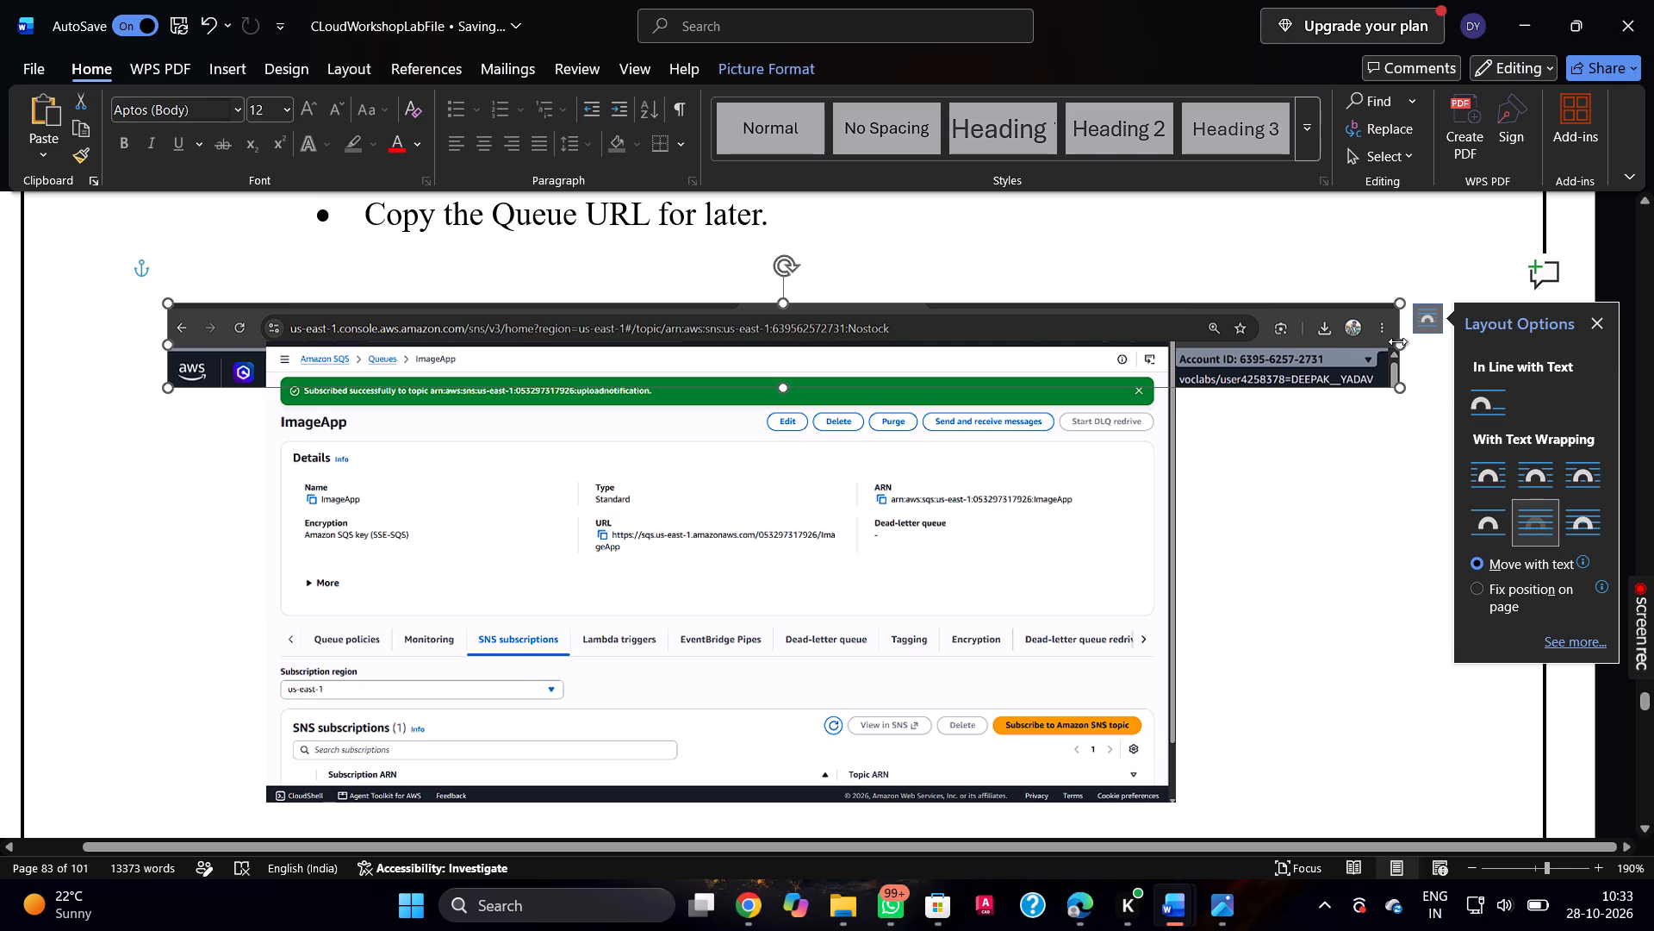
Narrow the header strip to the ImageApp screenshot's right edge and fit its height between the Queue URL bullet and the screenshot.
left_click_drag(1397, 350, 1228, 332)
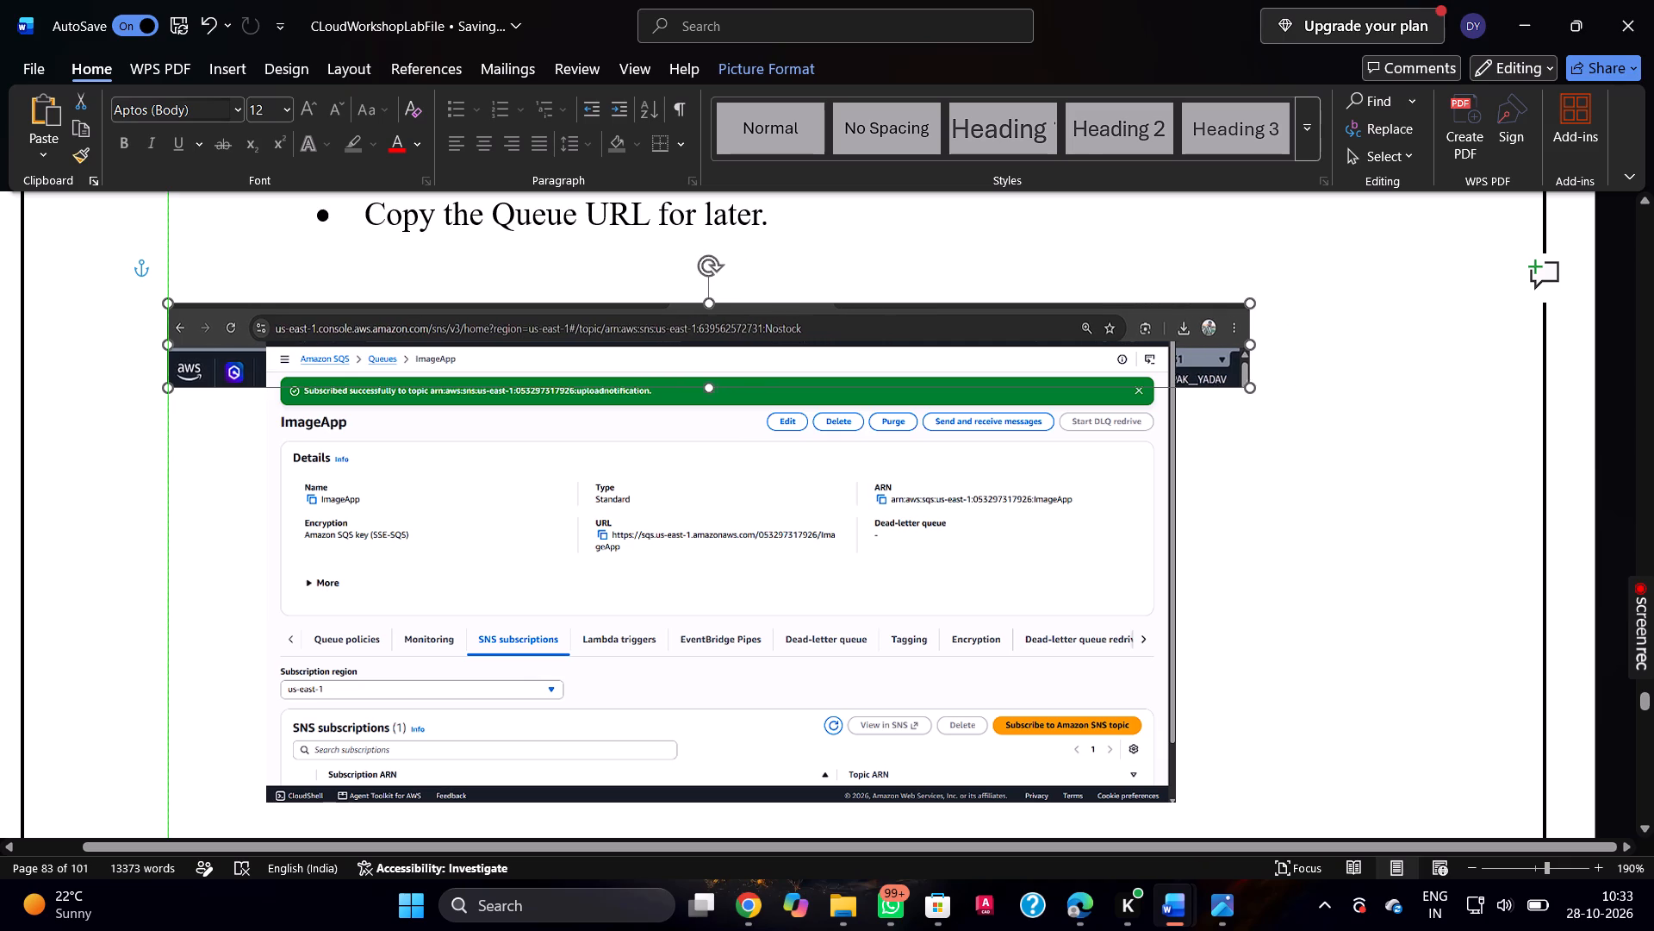
left_click_drag(1228, 332, 1177, 322)
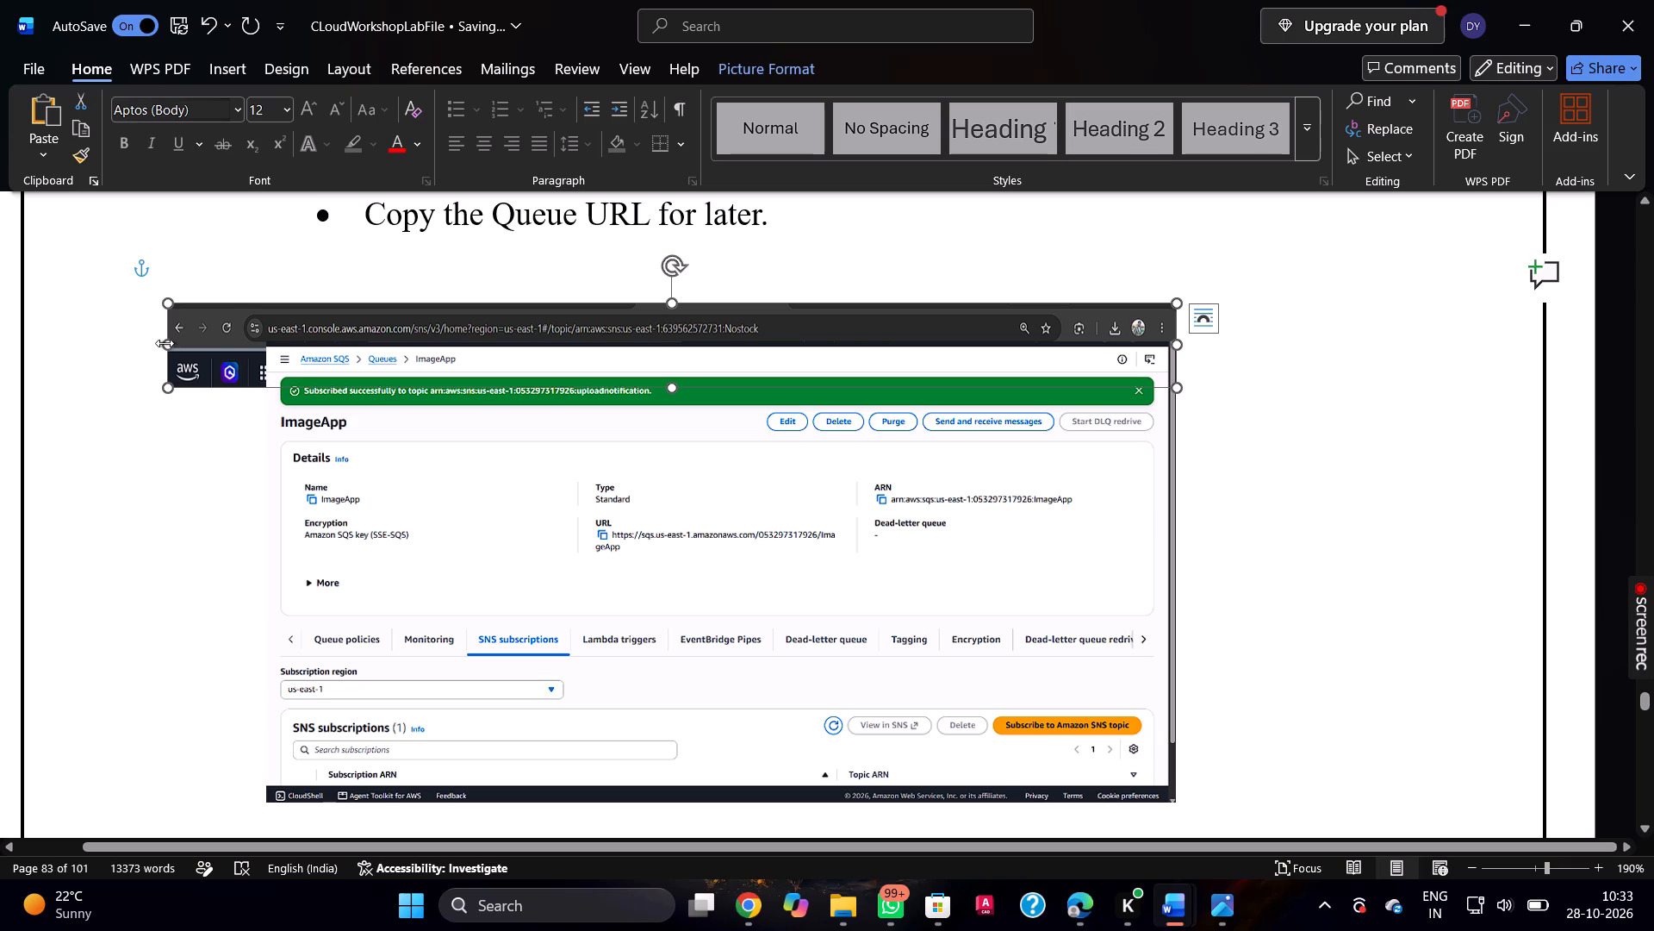
left_click_drag(671, 304, 671, 303)
left_click_drag(671, 303, 675, 266)
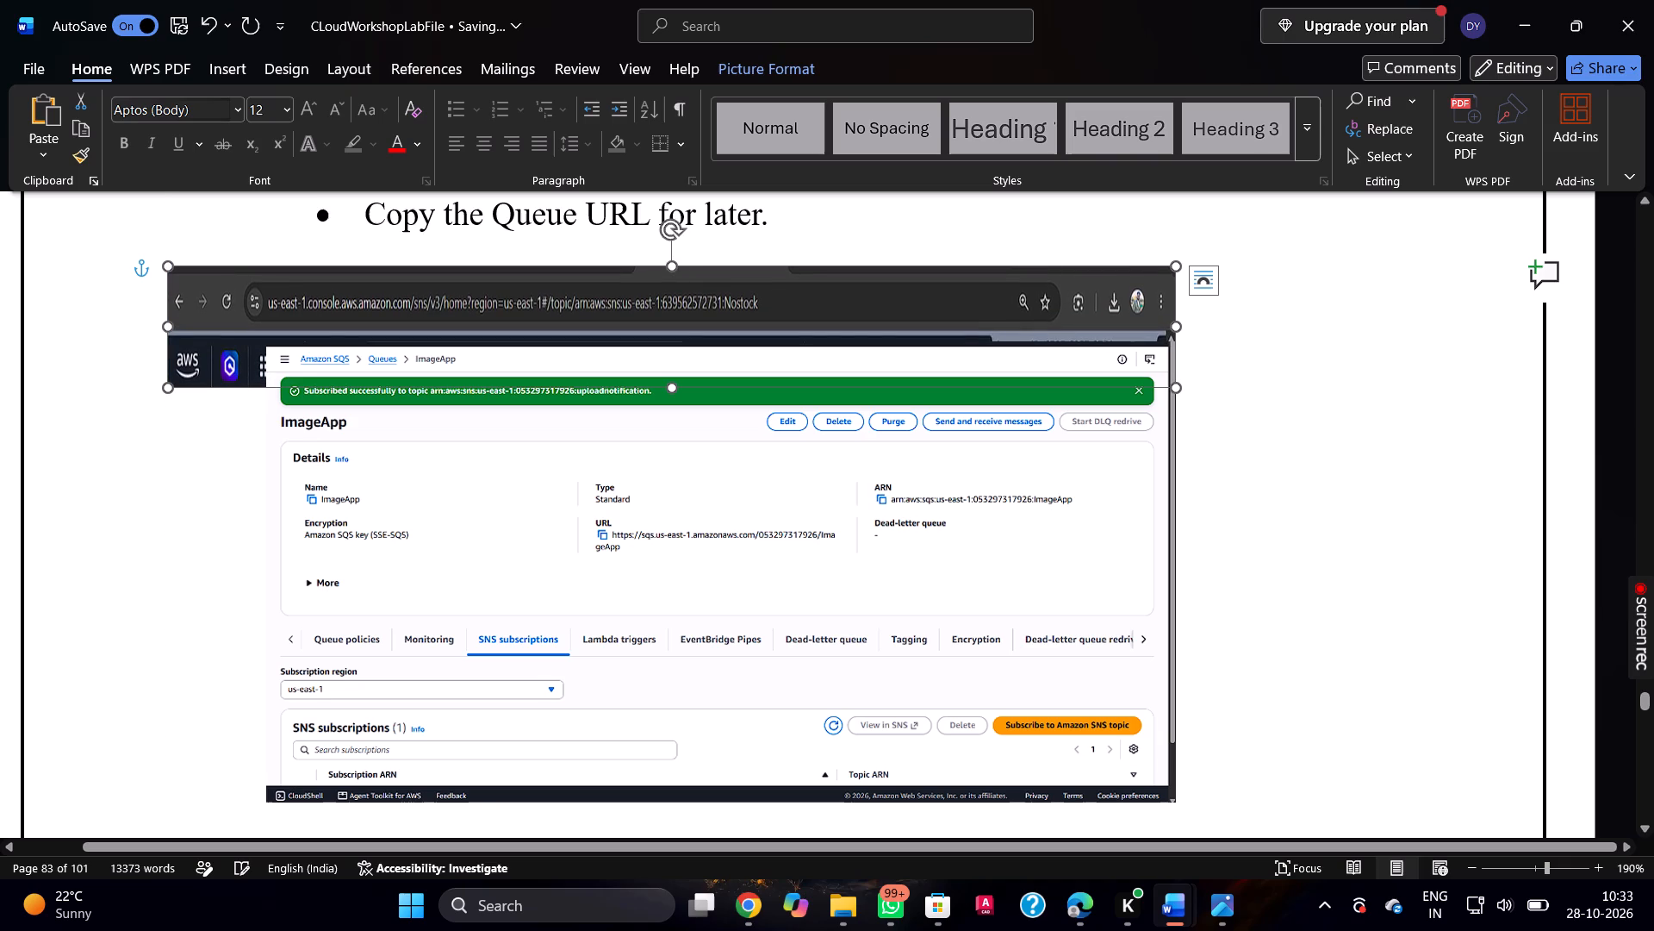
left_click_drag(671, 391, 686, 344)
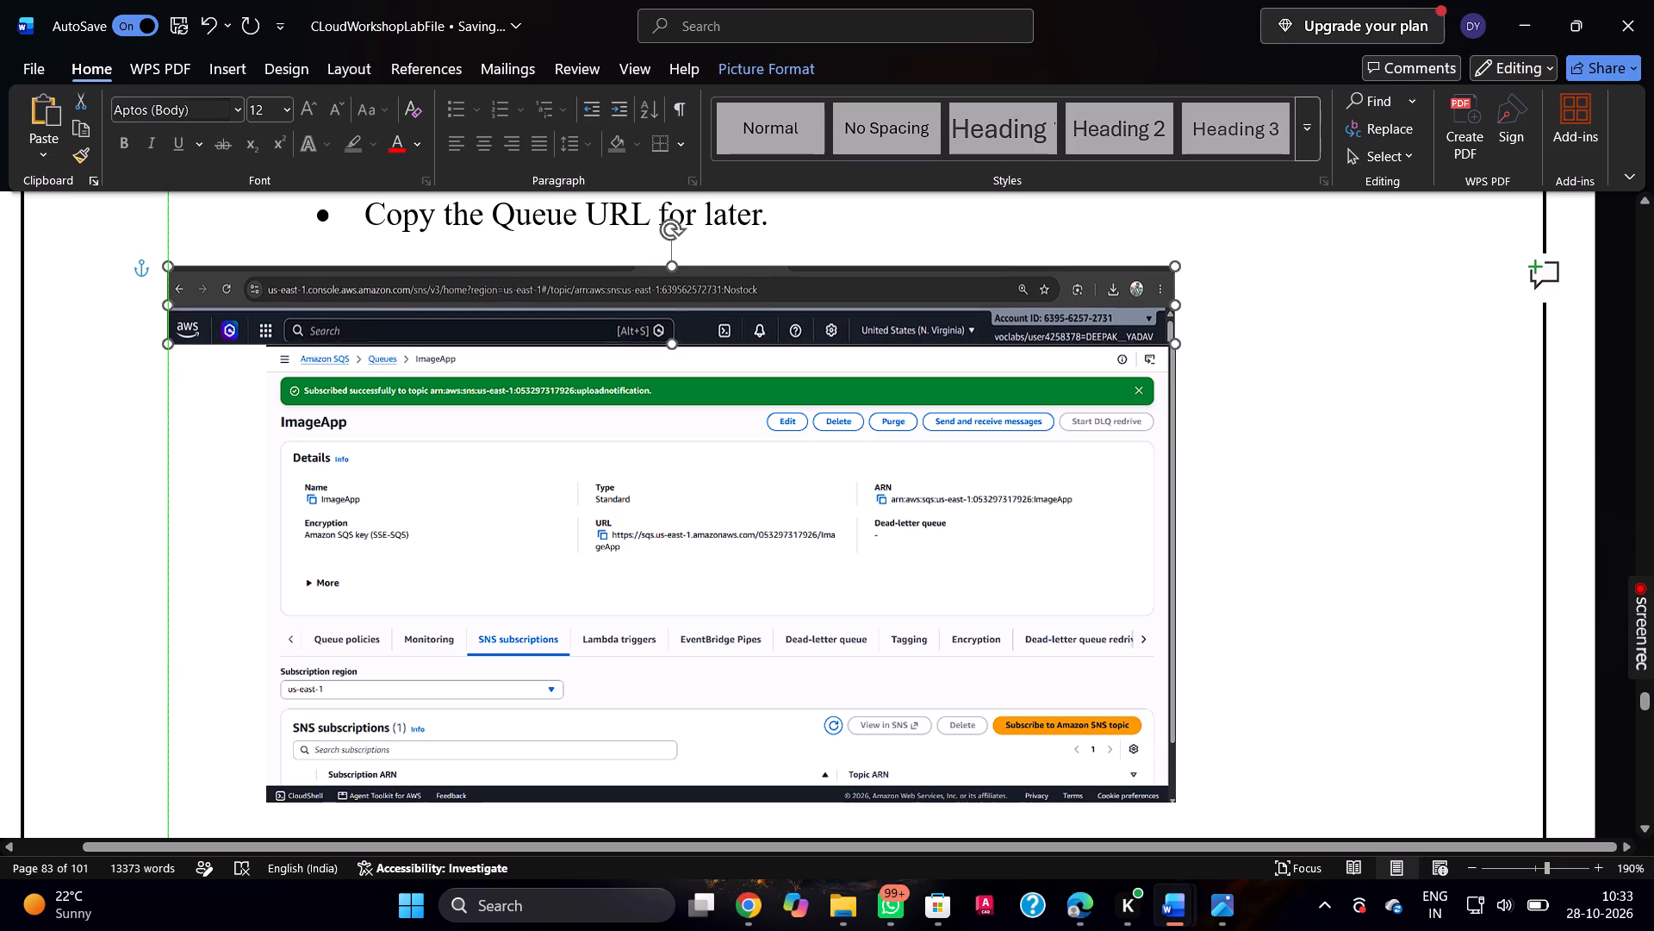
left_click_drag(686, 344, 687, 341)
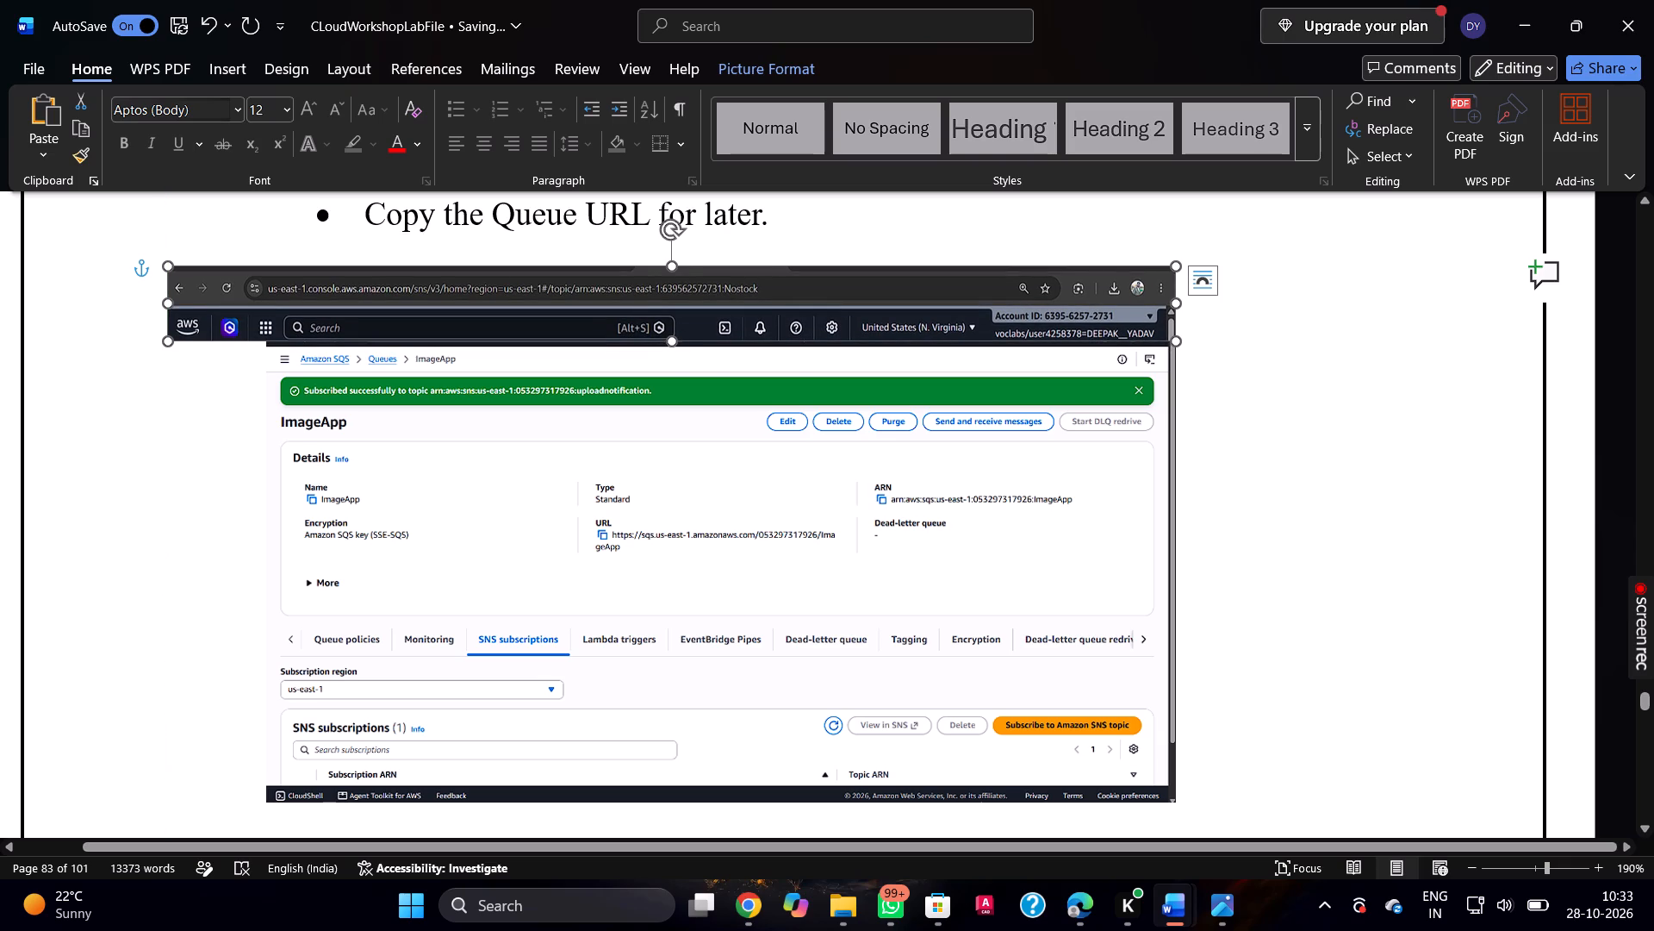
Line up the header strip's left edge with the ImageApp screenshot's left edge and fine-tune its right edge.
left_click_drag(166, 299, 270, 322)
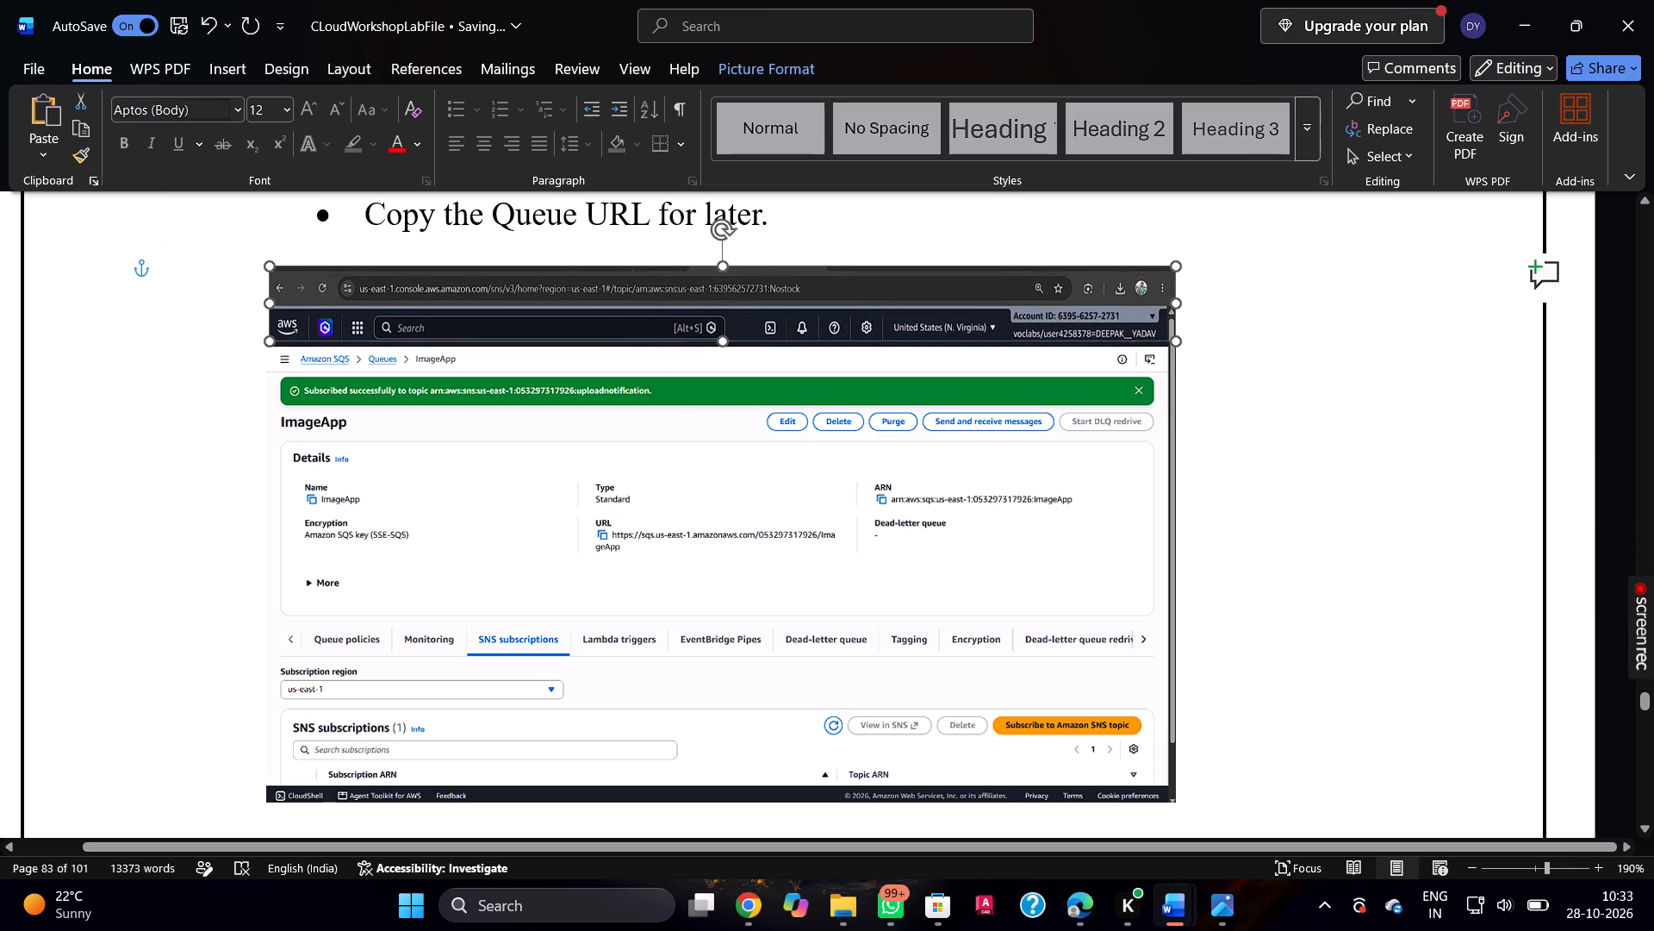
left_click_drag(270, 322, 259, 321)
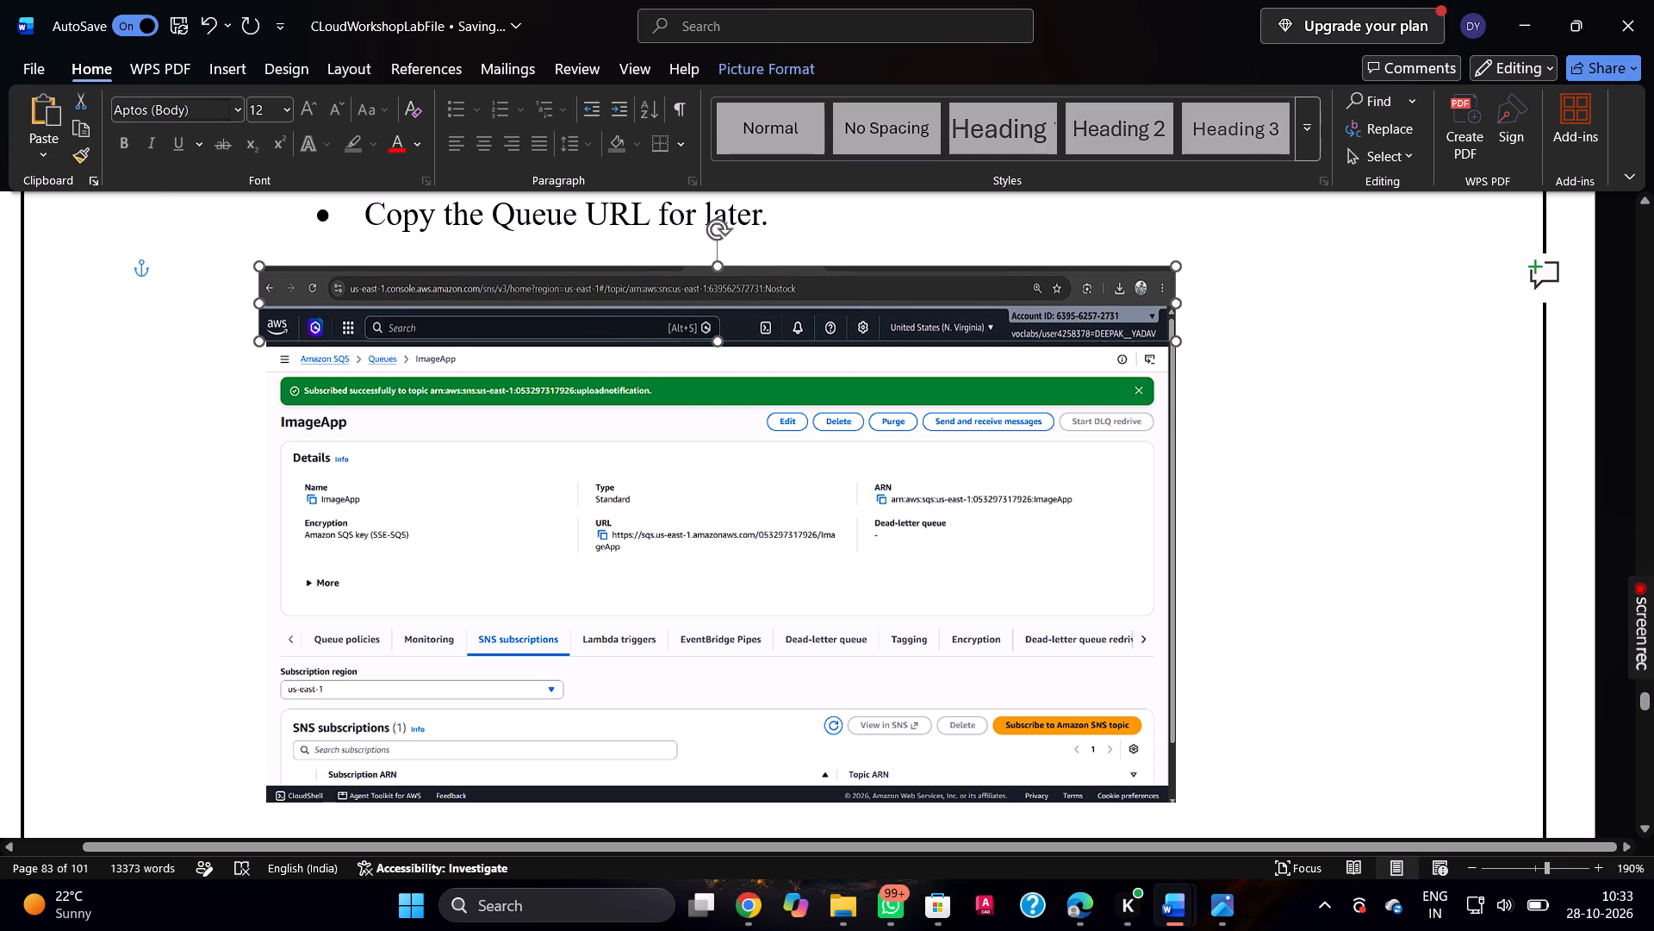
left_click_drag(259, 321, 264, 321)
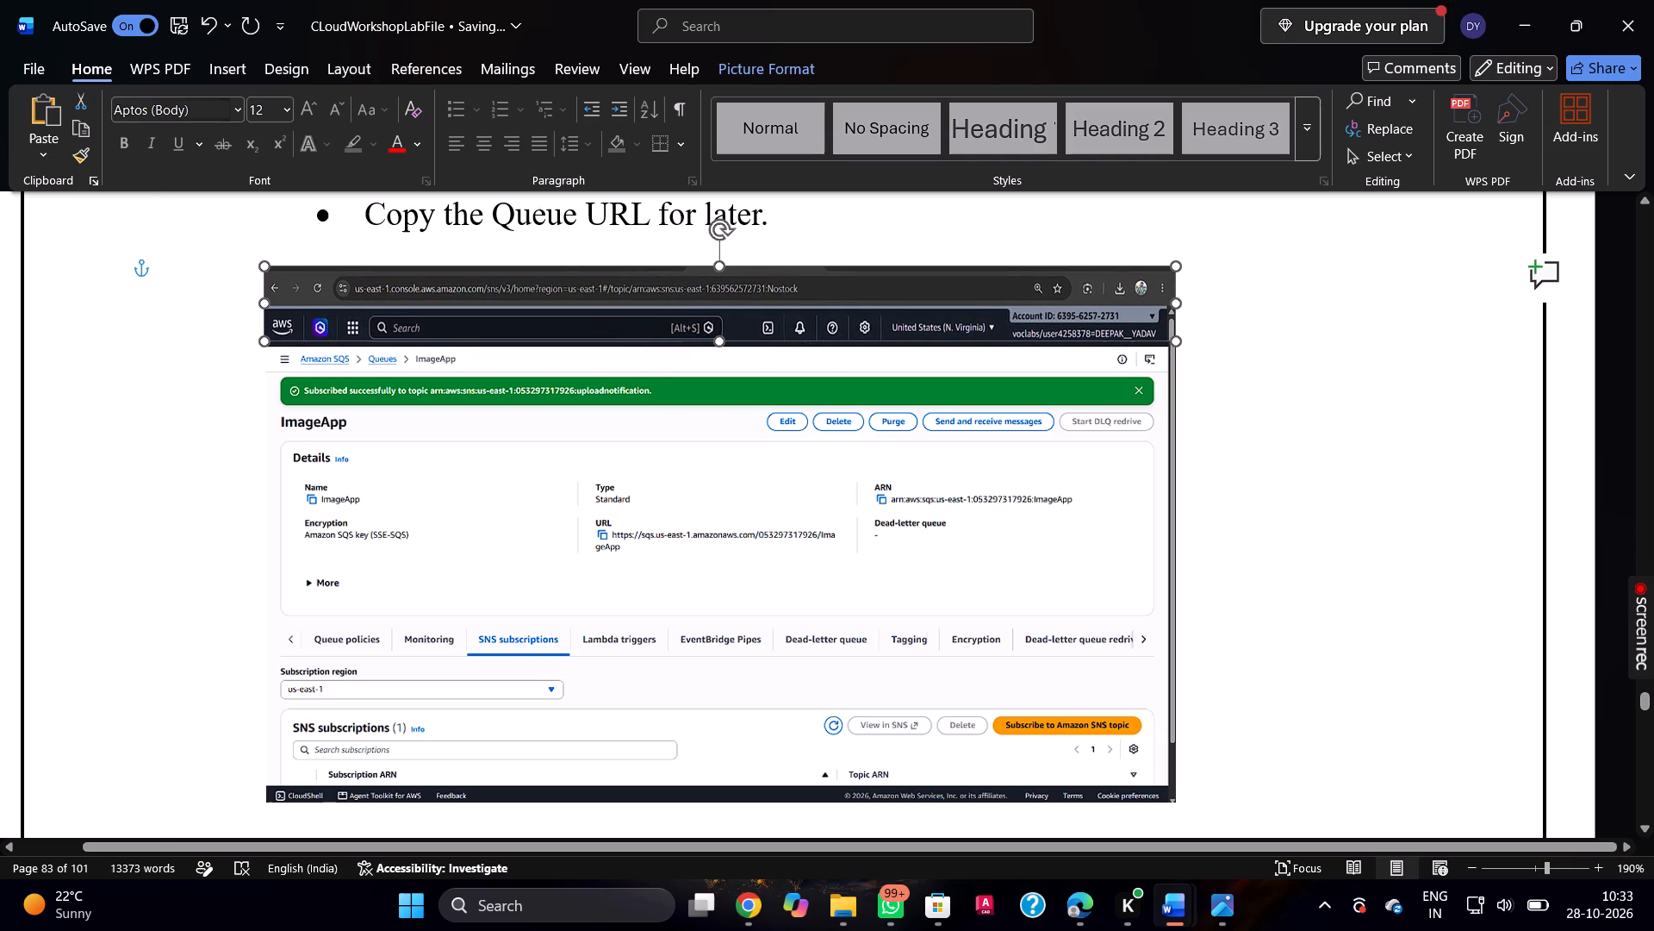
left_click_drag(264, 321, 265, 321)
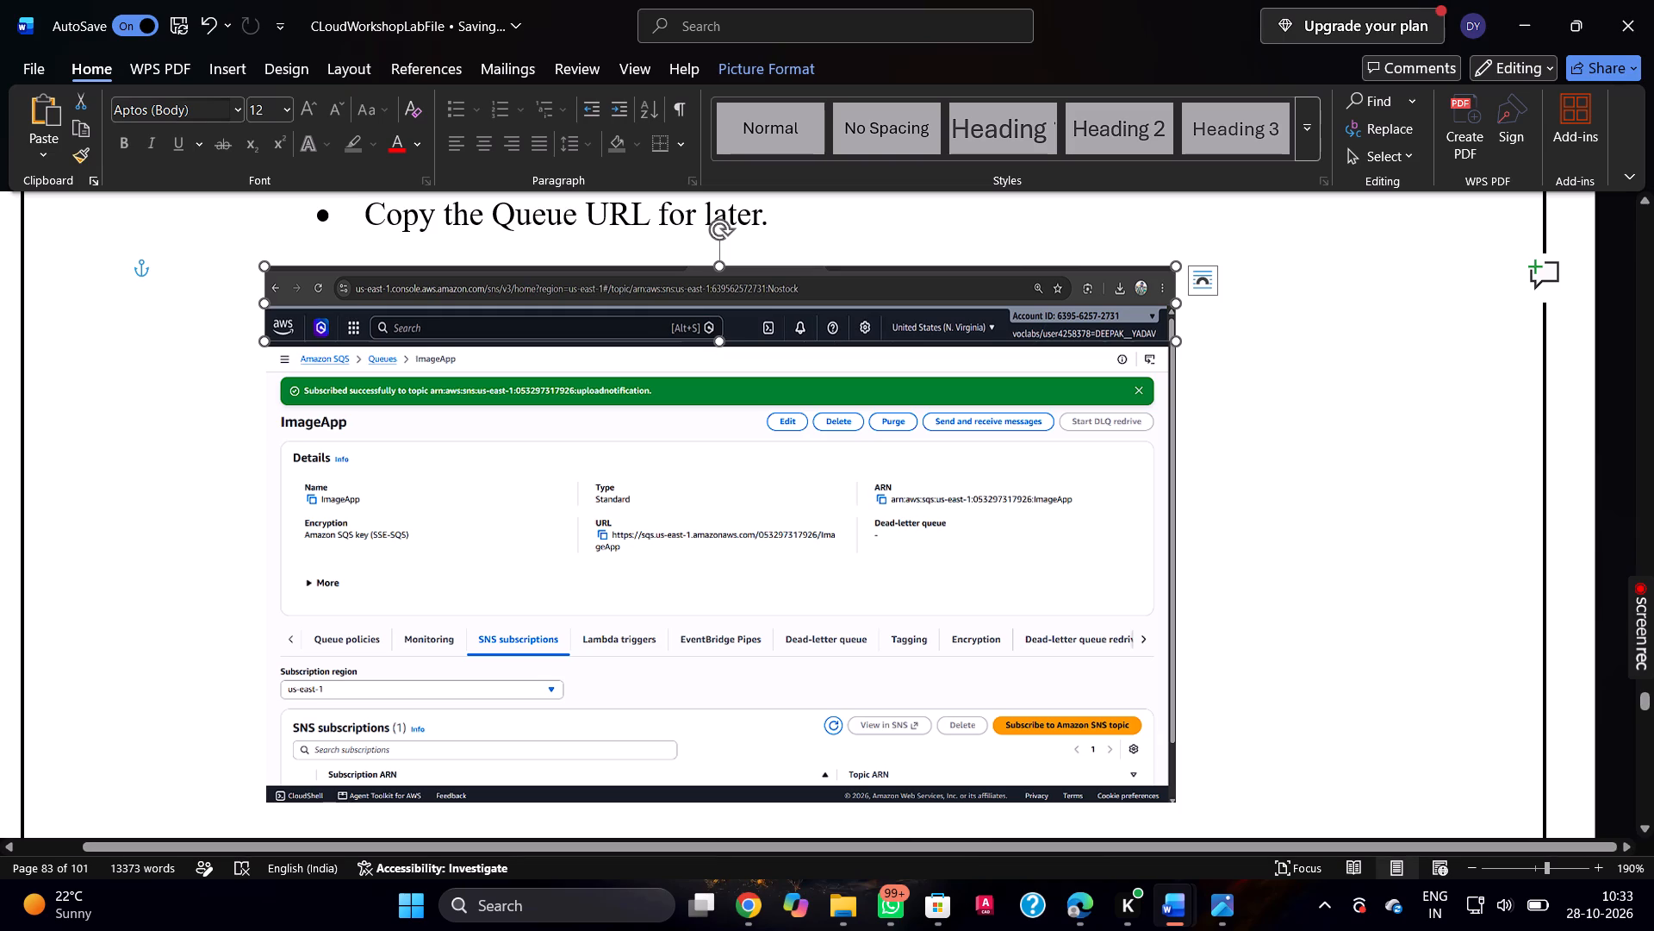
left_click(1171, 302)
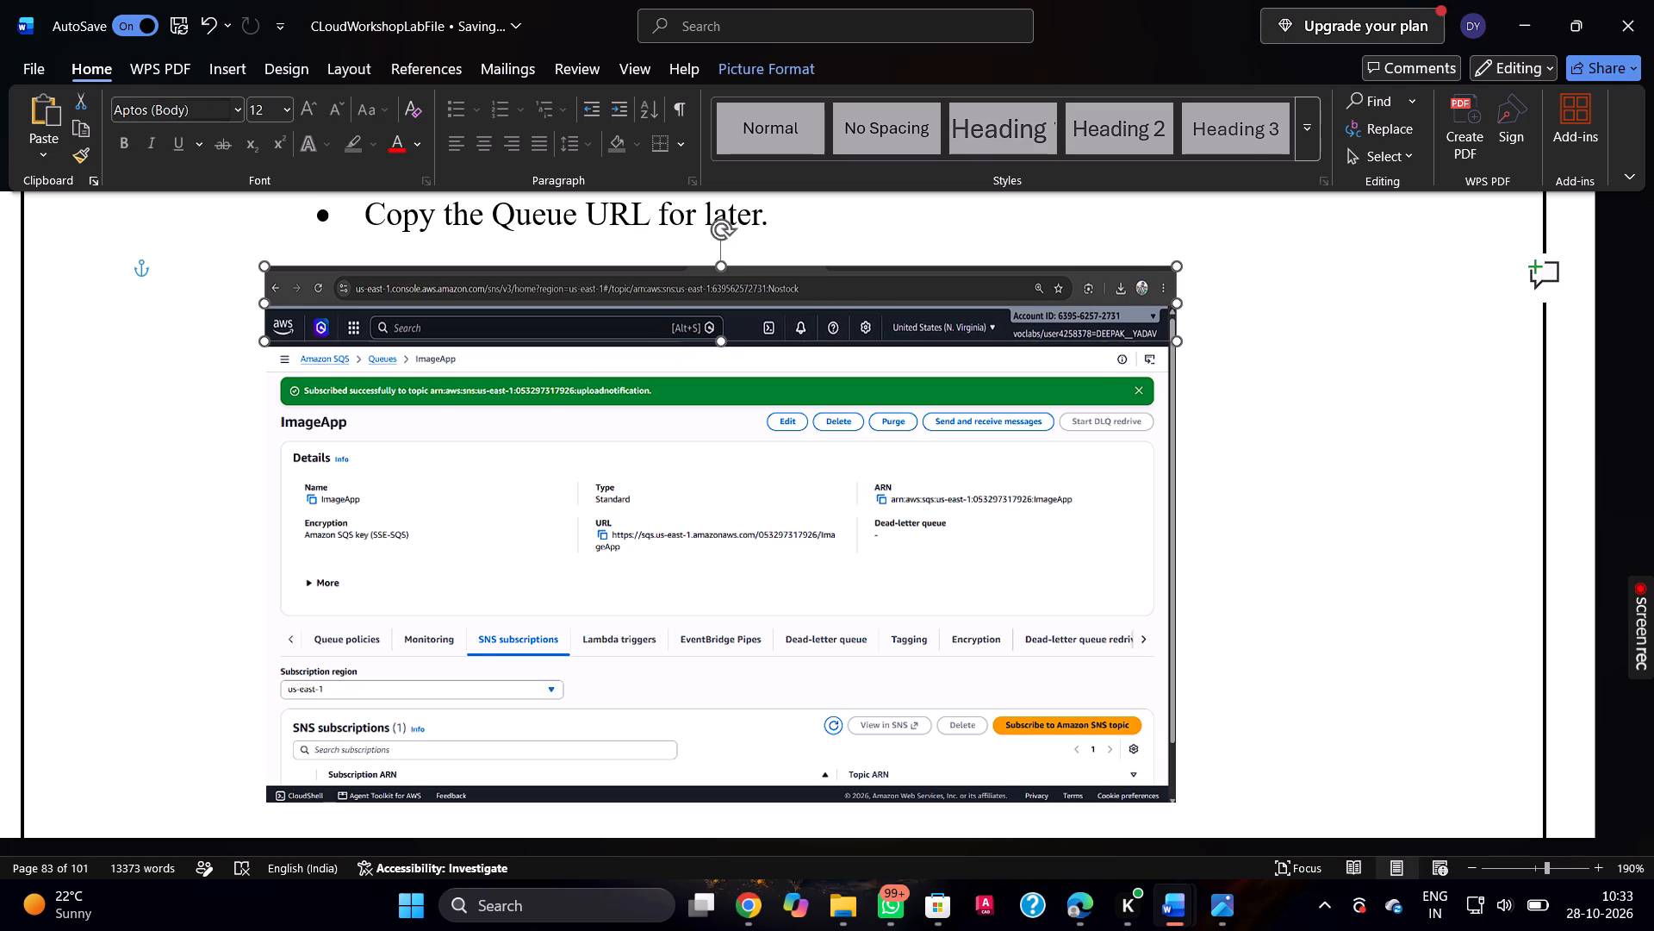
left_click(1231, 389)
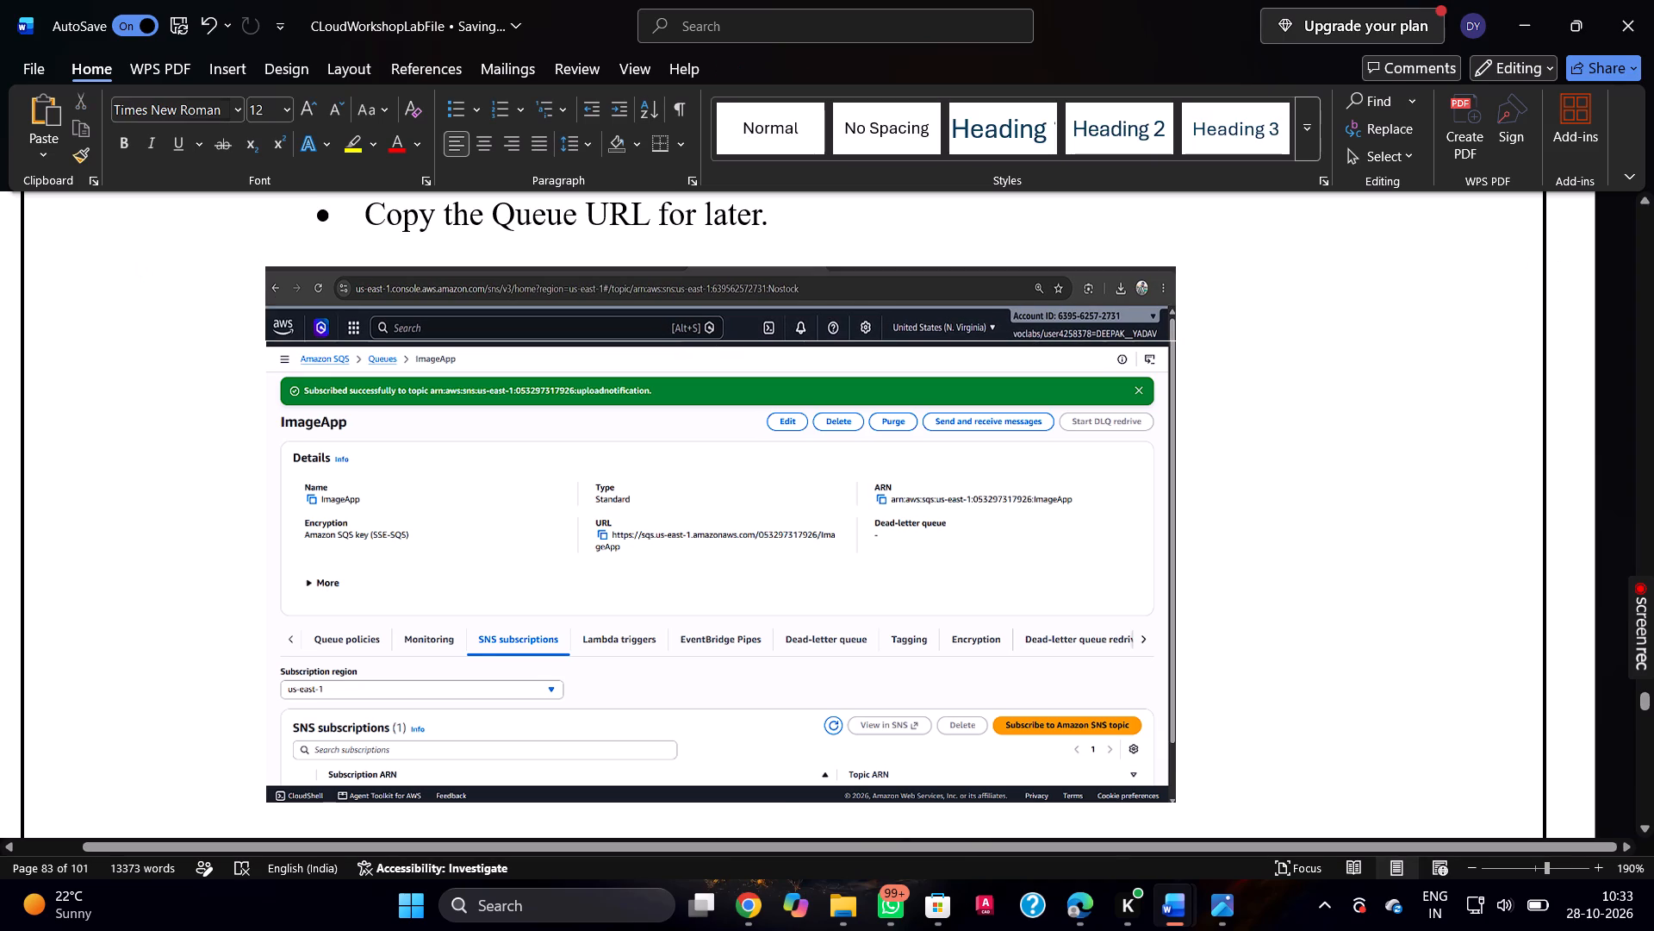
left_click(746, 306)
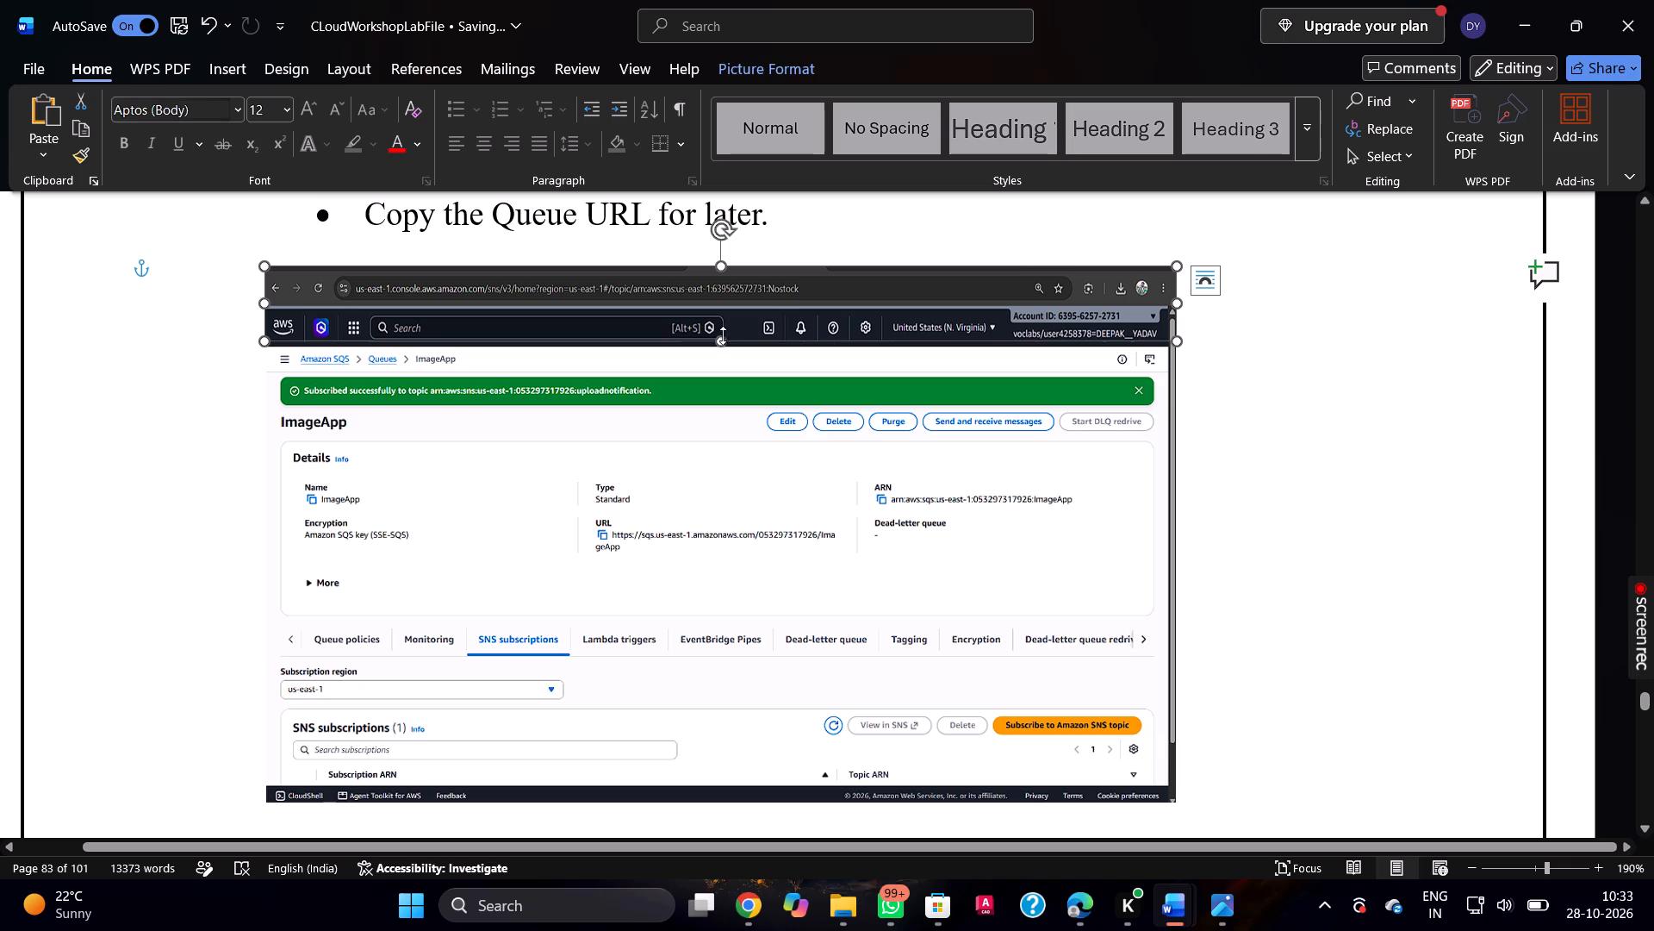
left_click(722, 285)
left_click(1235, 428)
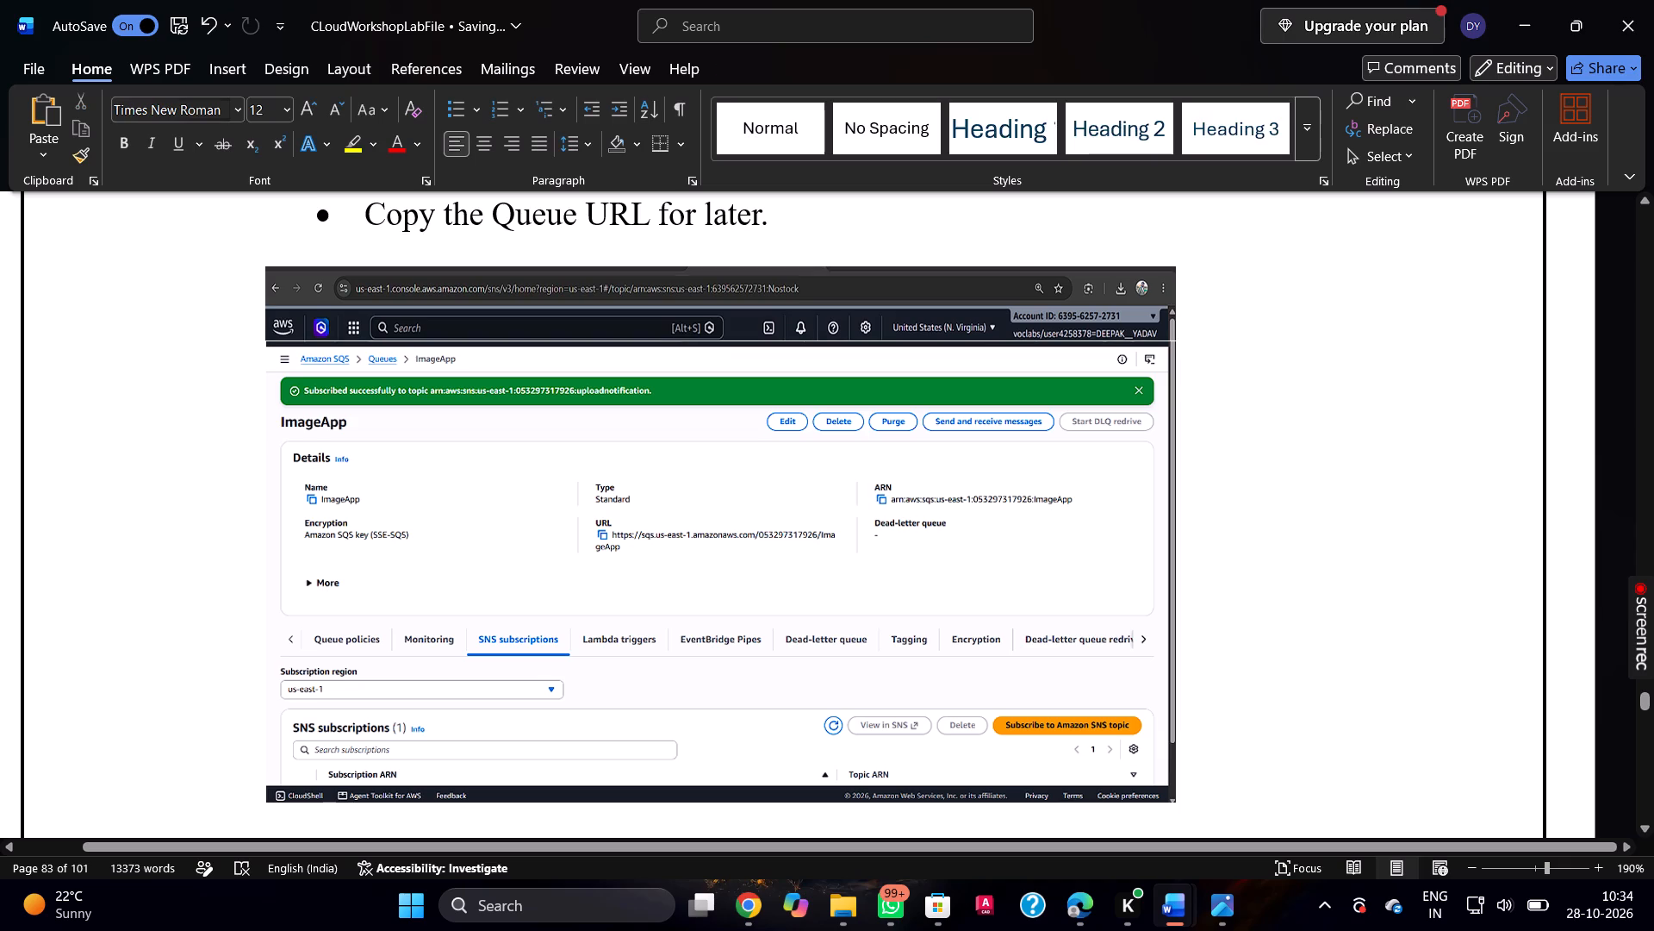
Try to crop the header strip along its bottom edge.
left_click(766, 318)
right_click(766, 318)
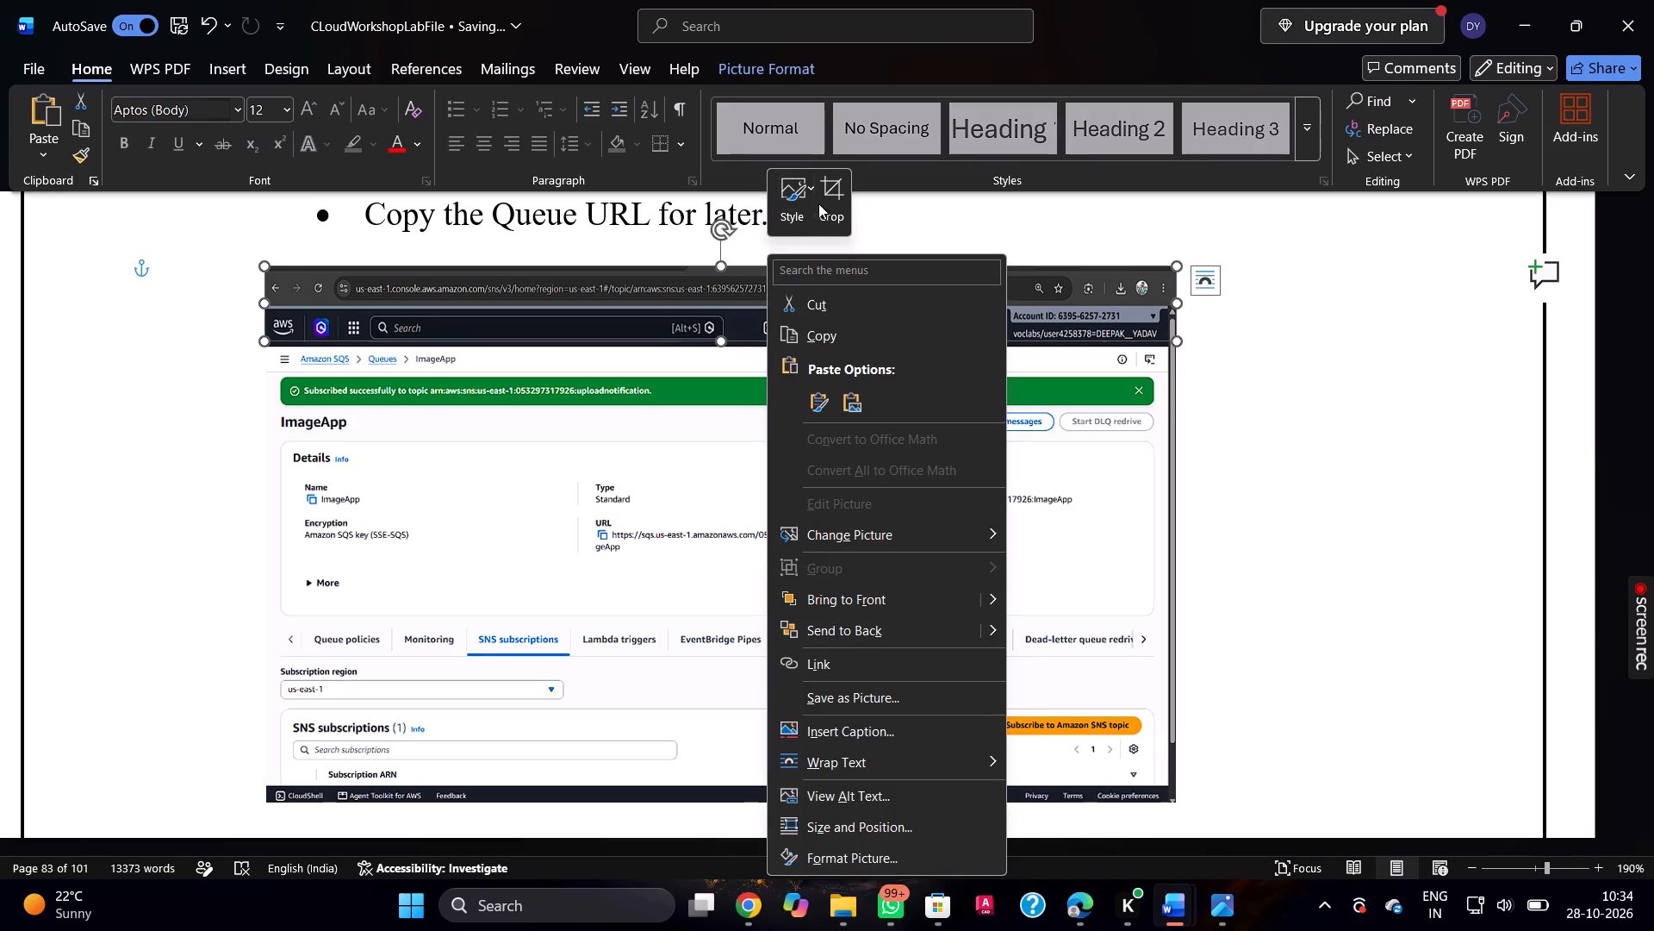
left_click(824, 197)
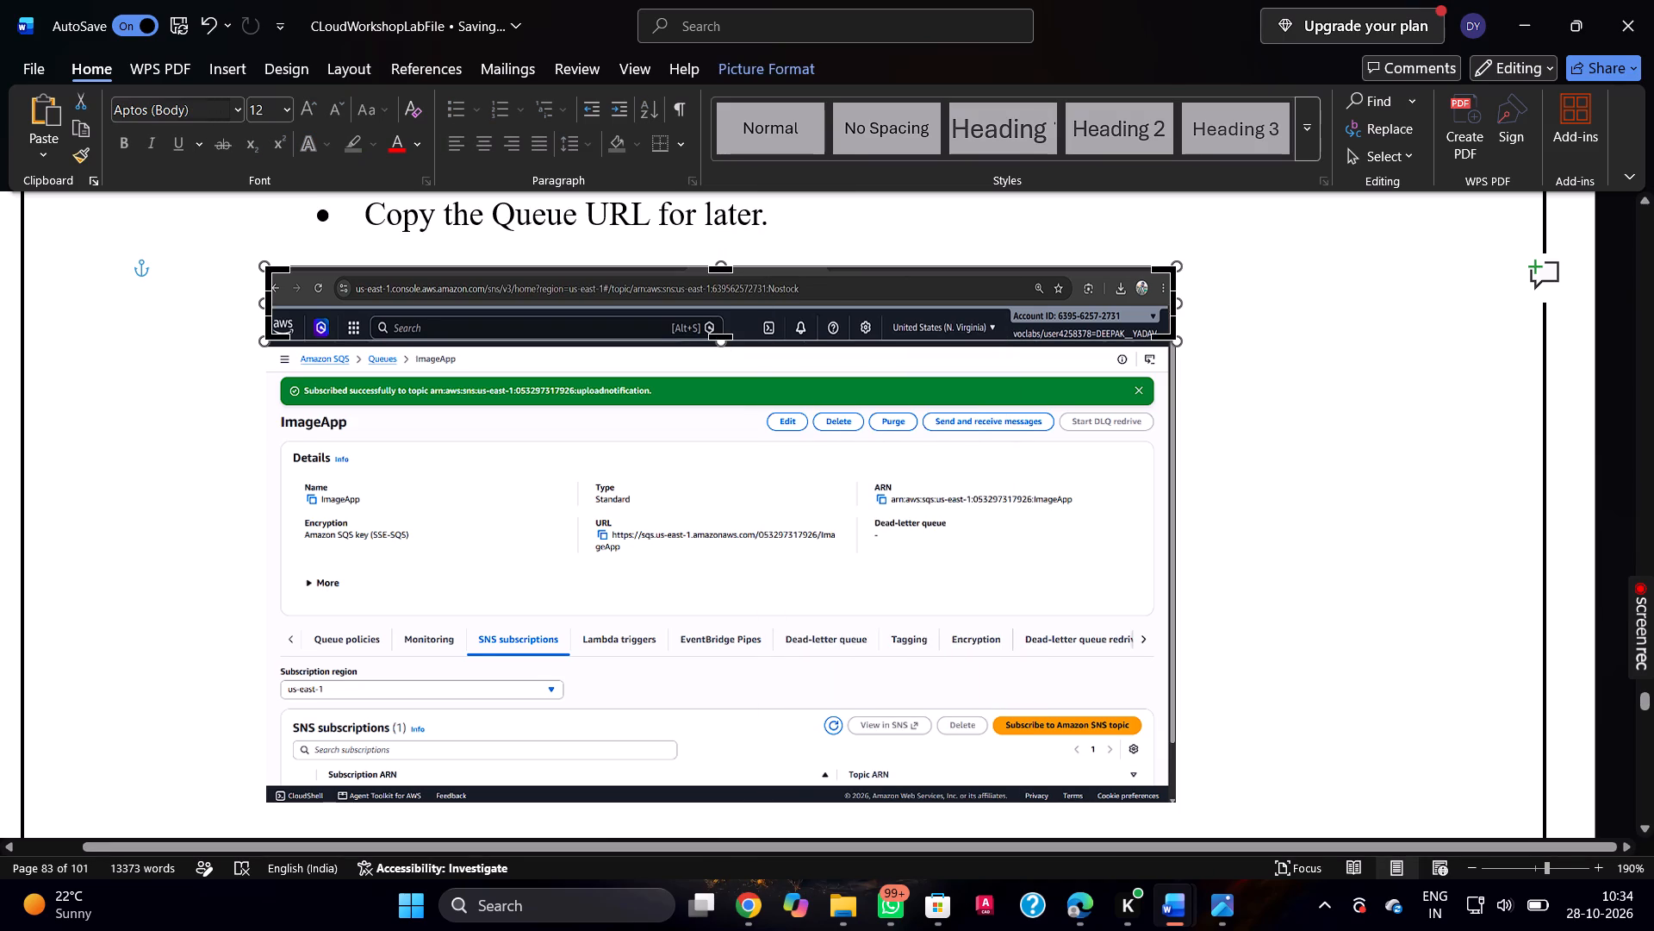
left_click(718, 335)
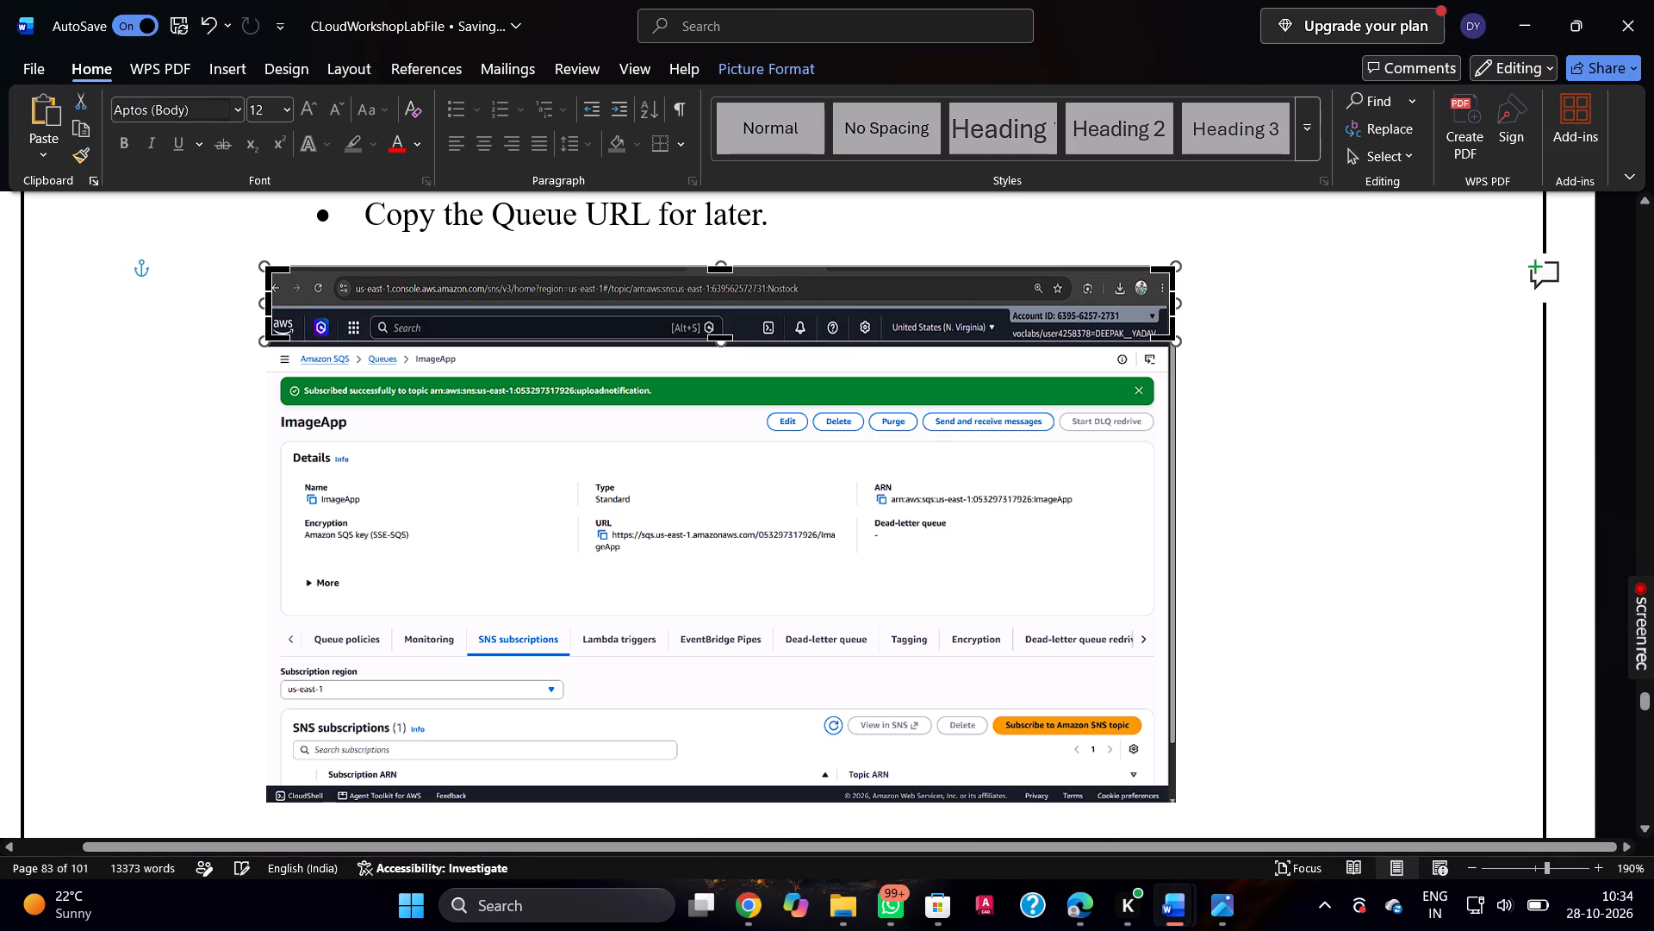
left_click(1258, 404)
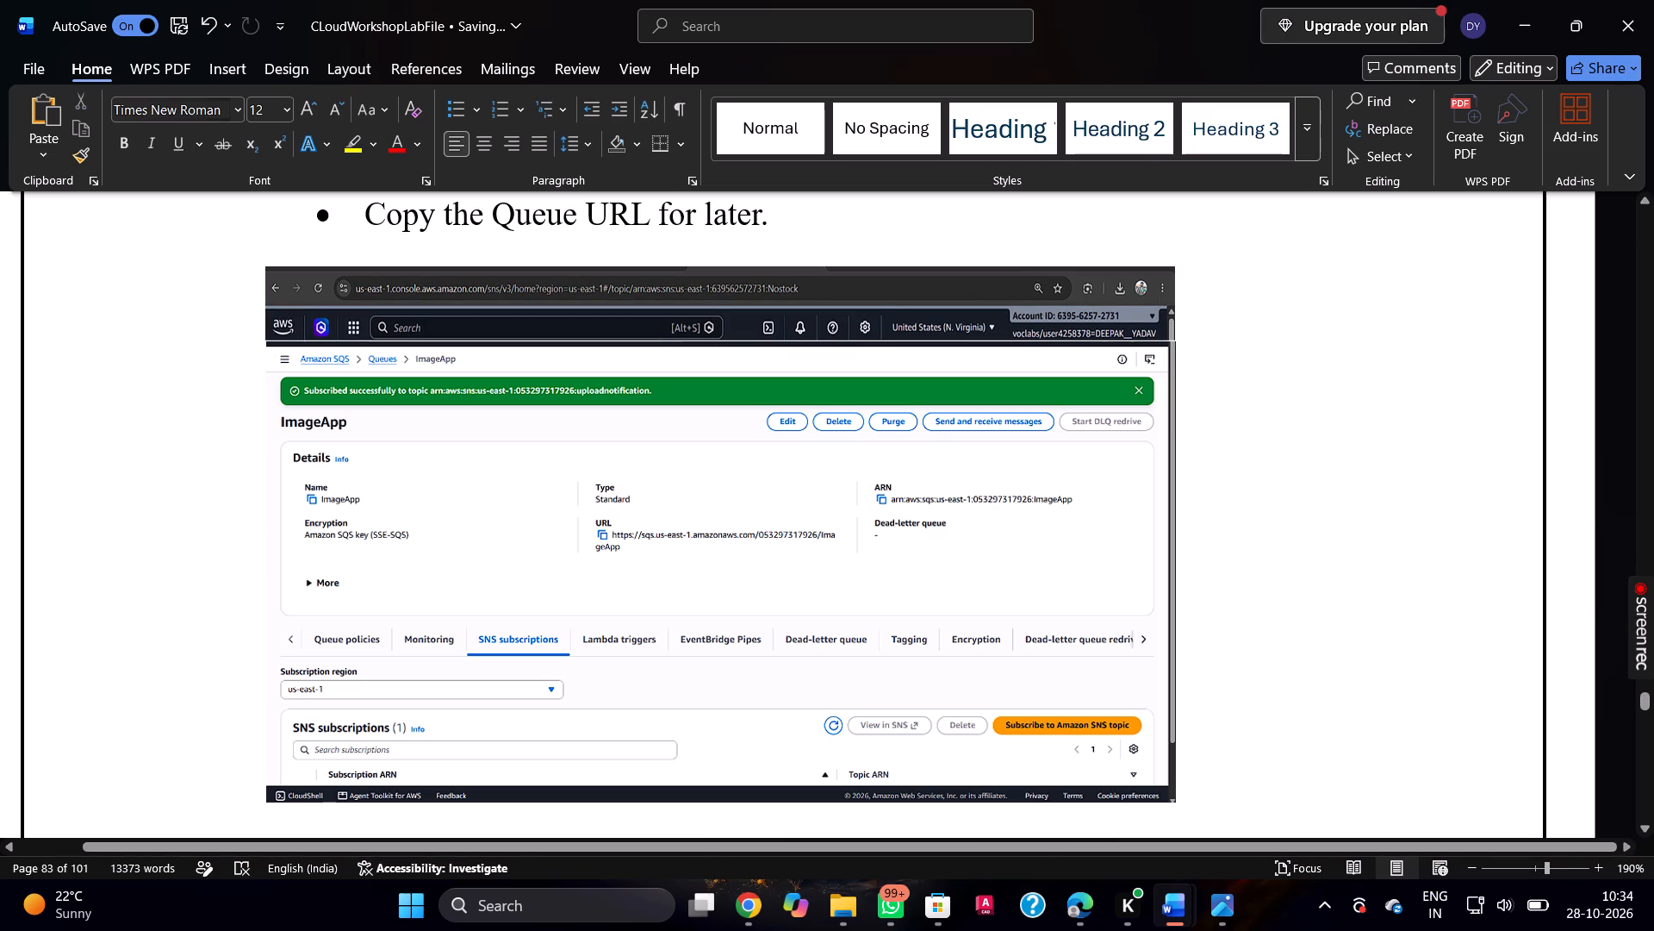
Shift the header strip very slightly up and to the right over the ImageApp screenshot.
left_click(718, 320)
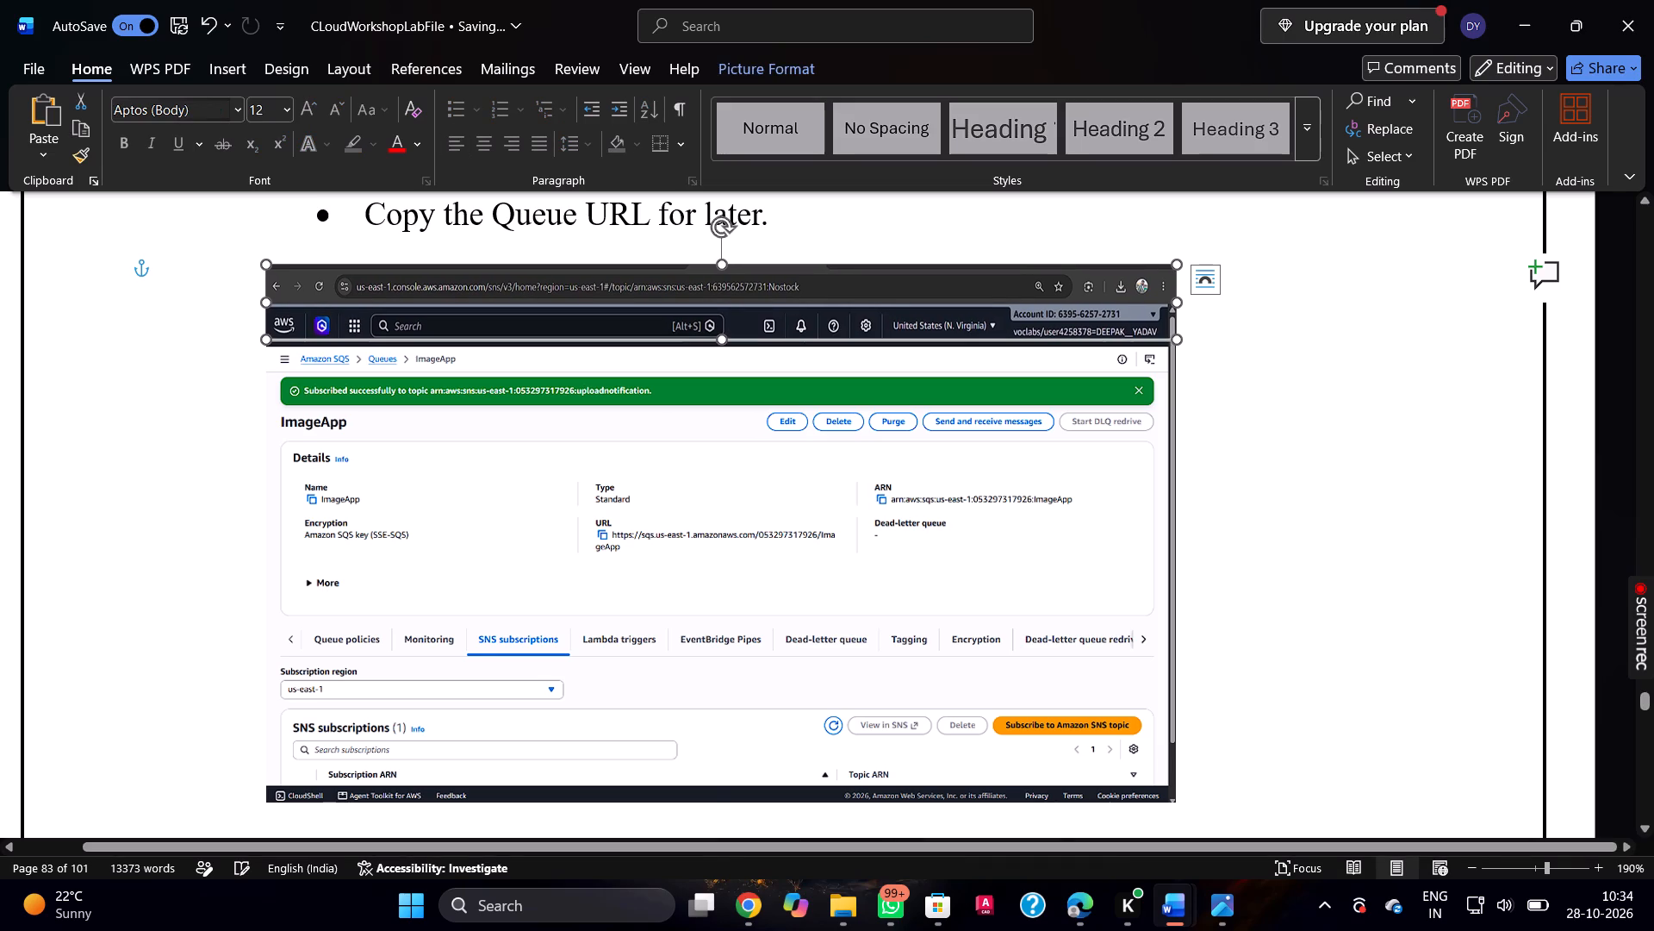
left_click(1225, 440)
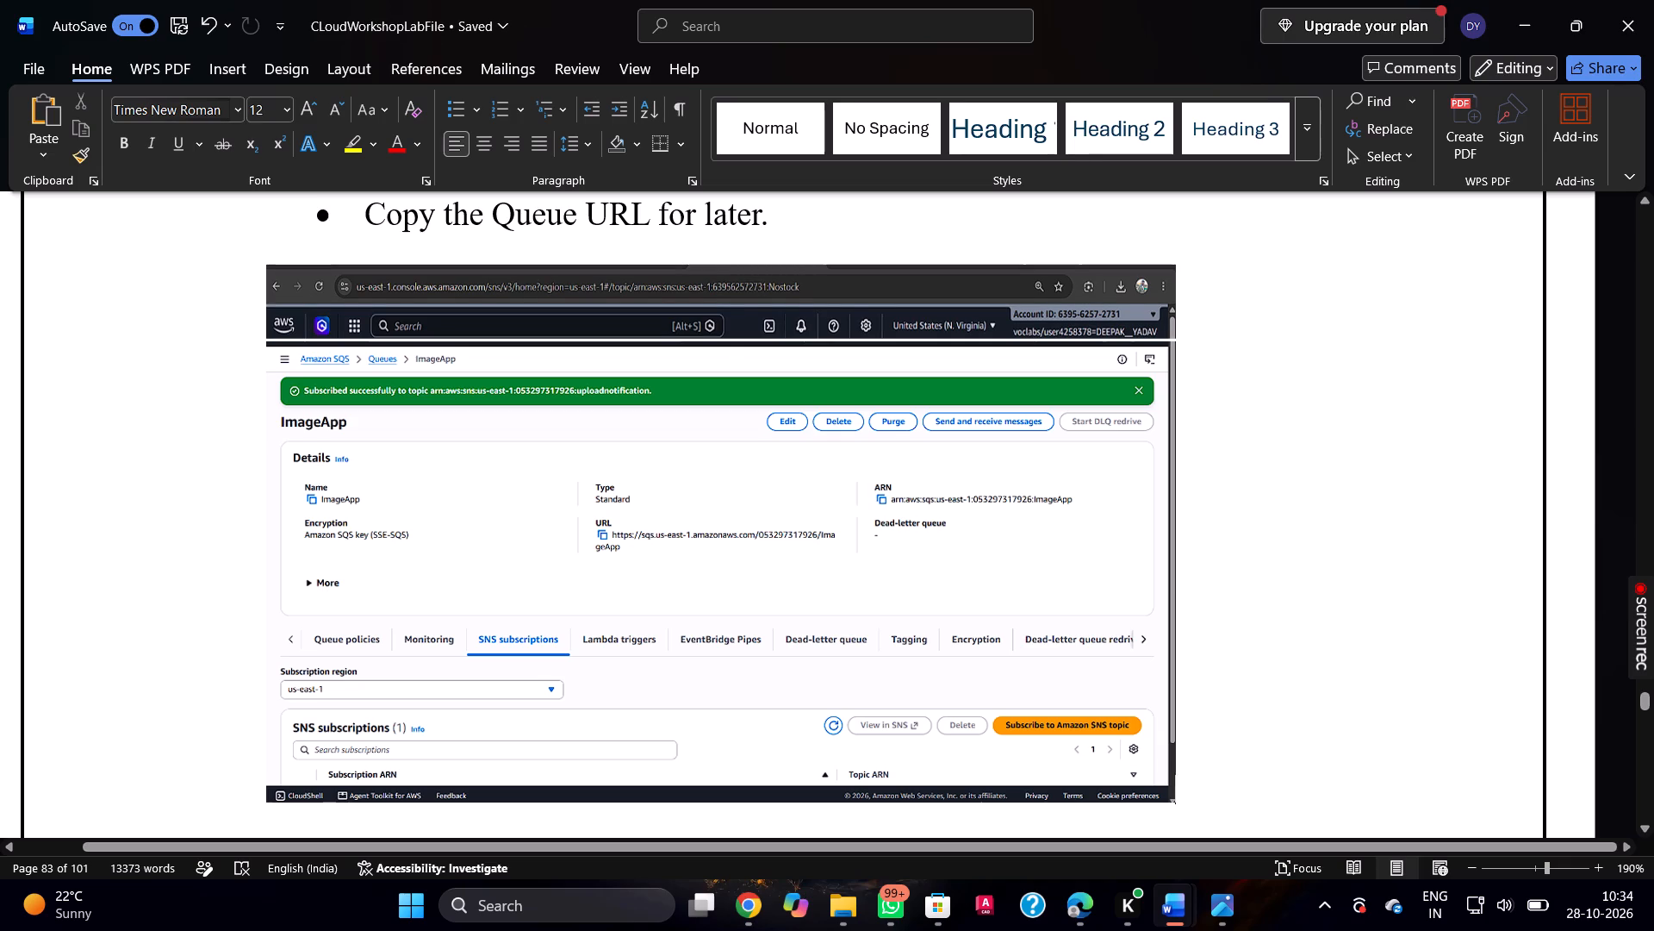
Stretch the ImageApp screenshot slightly in height.
left_click(706, 414)
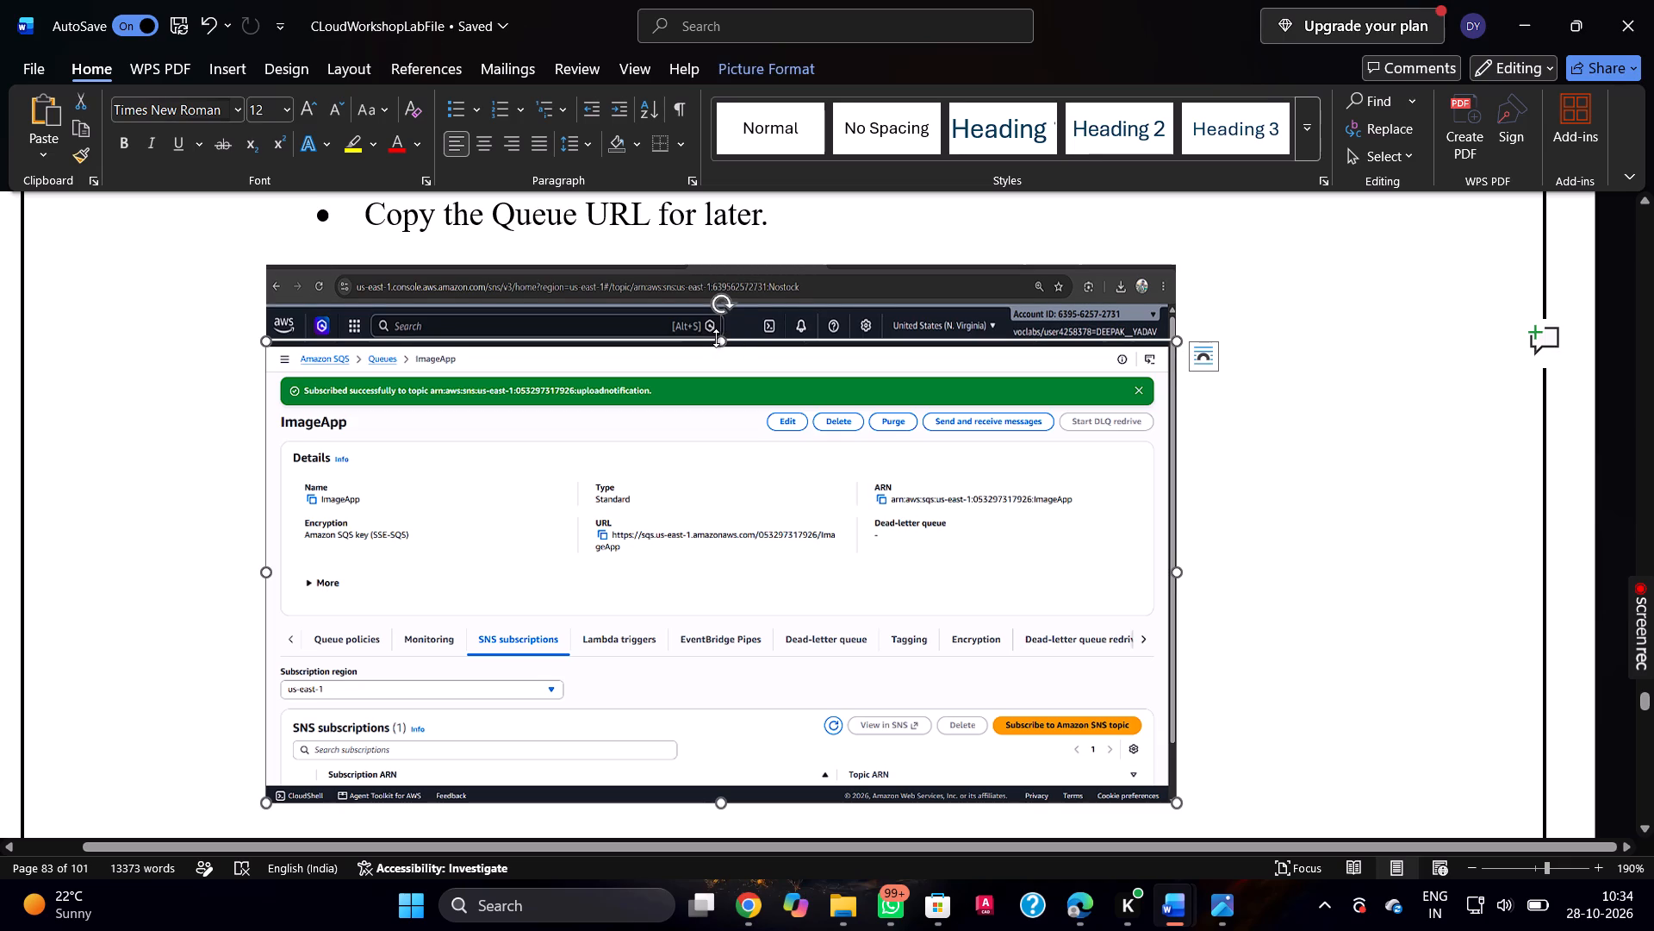
left_click(716, 338)
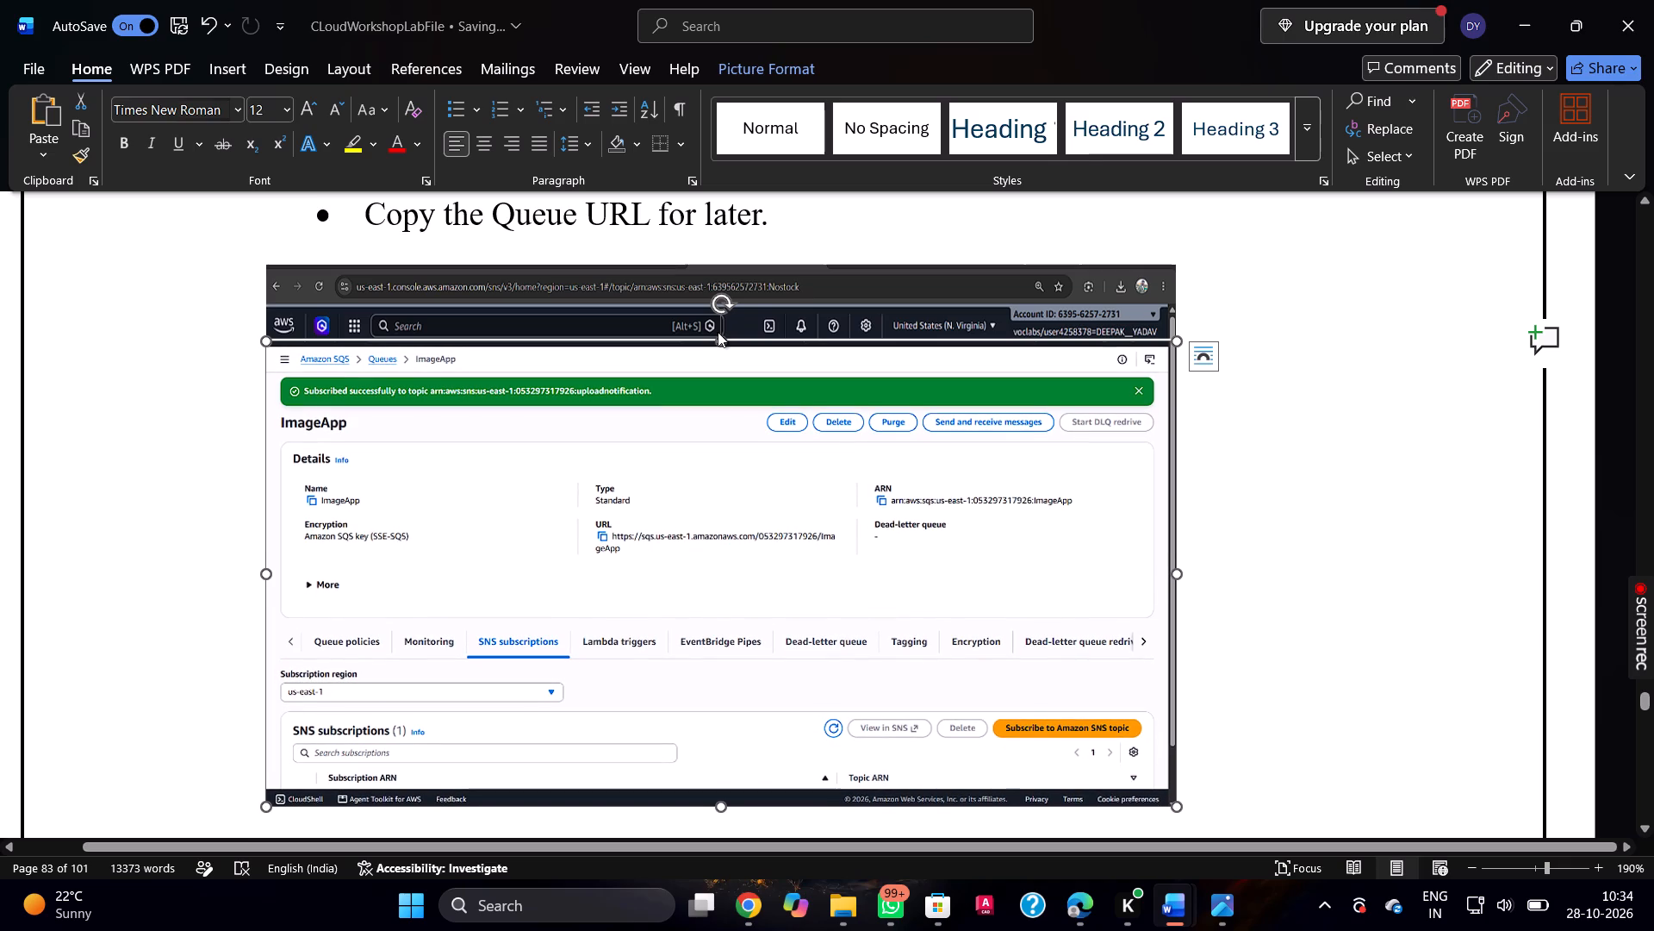
Extend the header strip's bottom edge downward in small amounts to close the gap above the ImageApp page content.
left_click(764, 311)
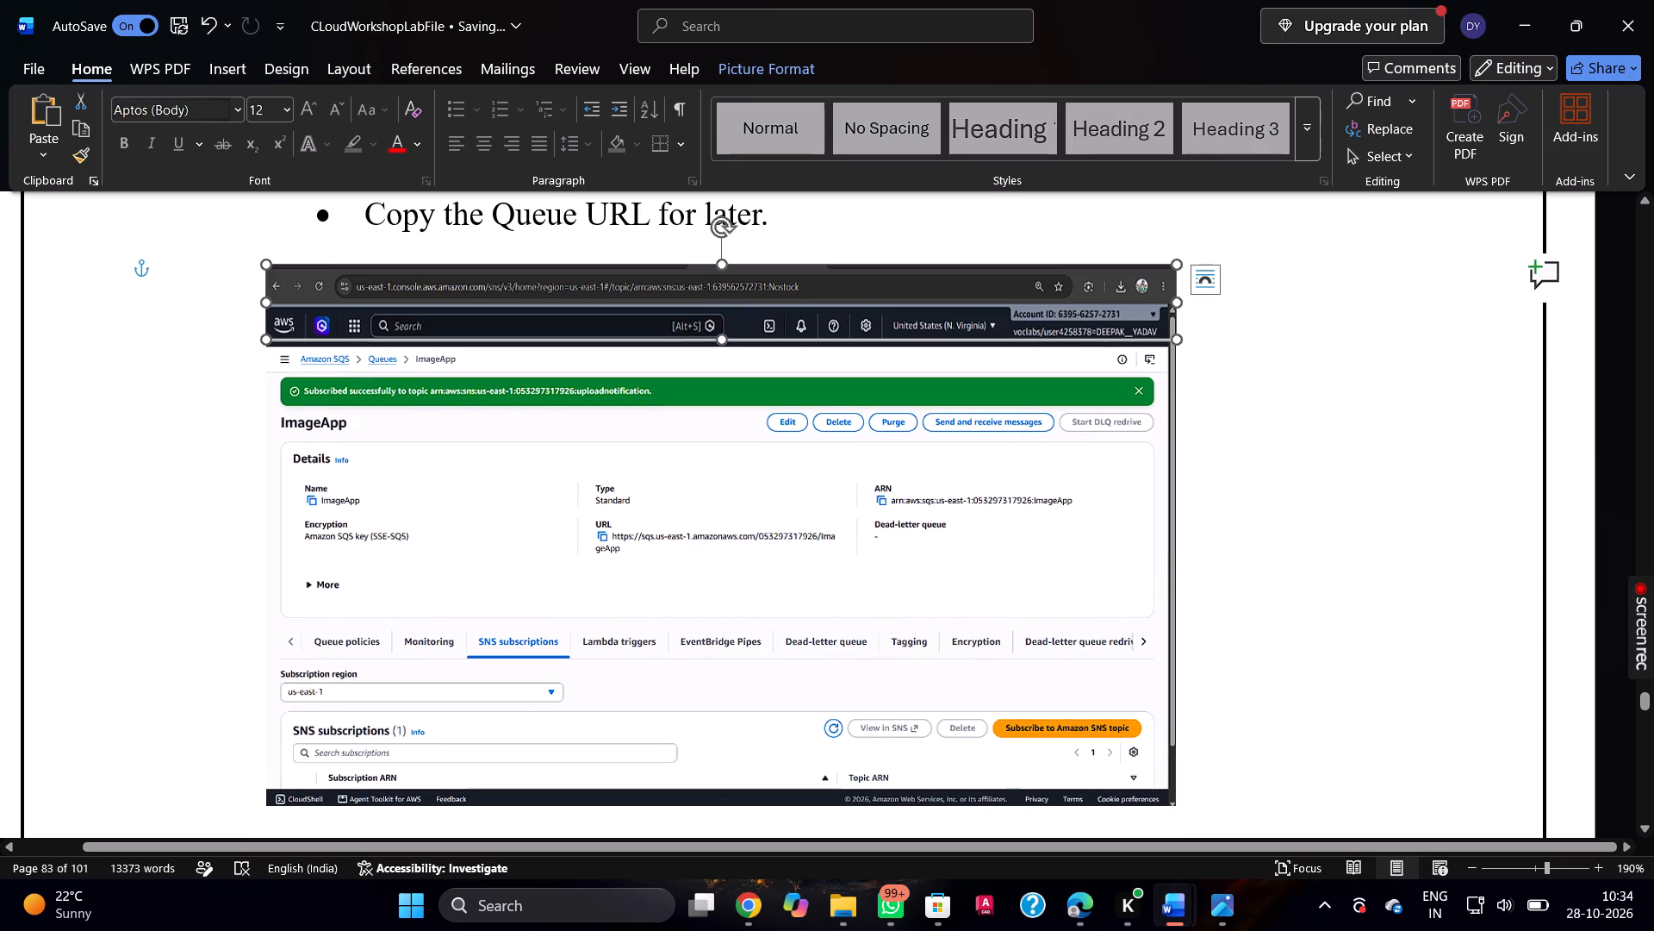
left_click(726, 300)
left_click(720, 342)
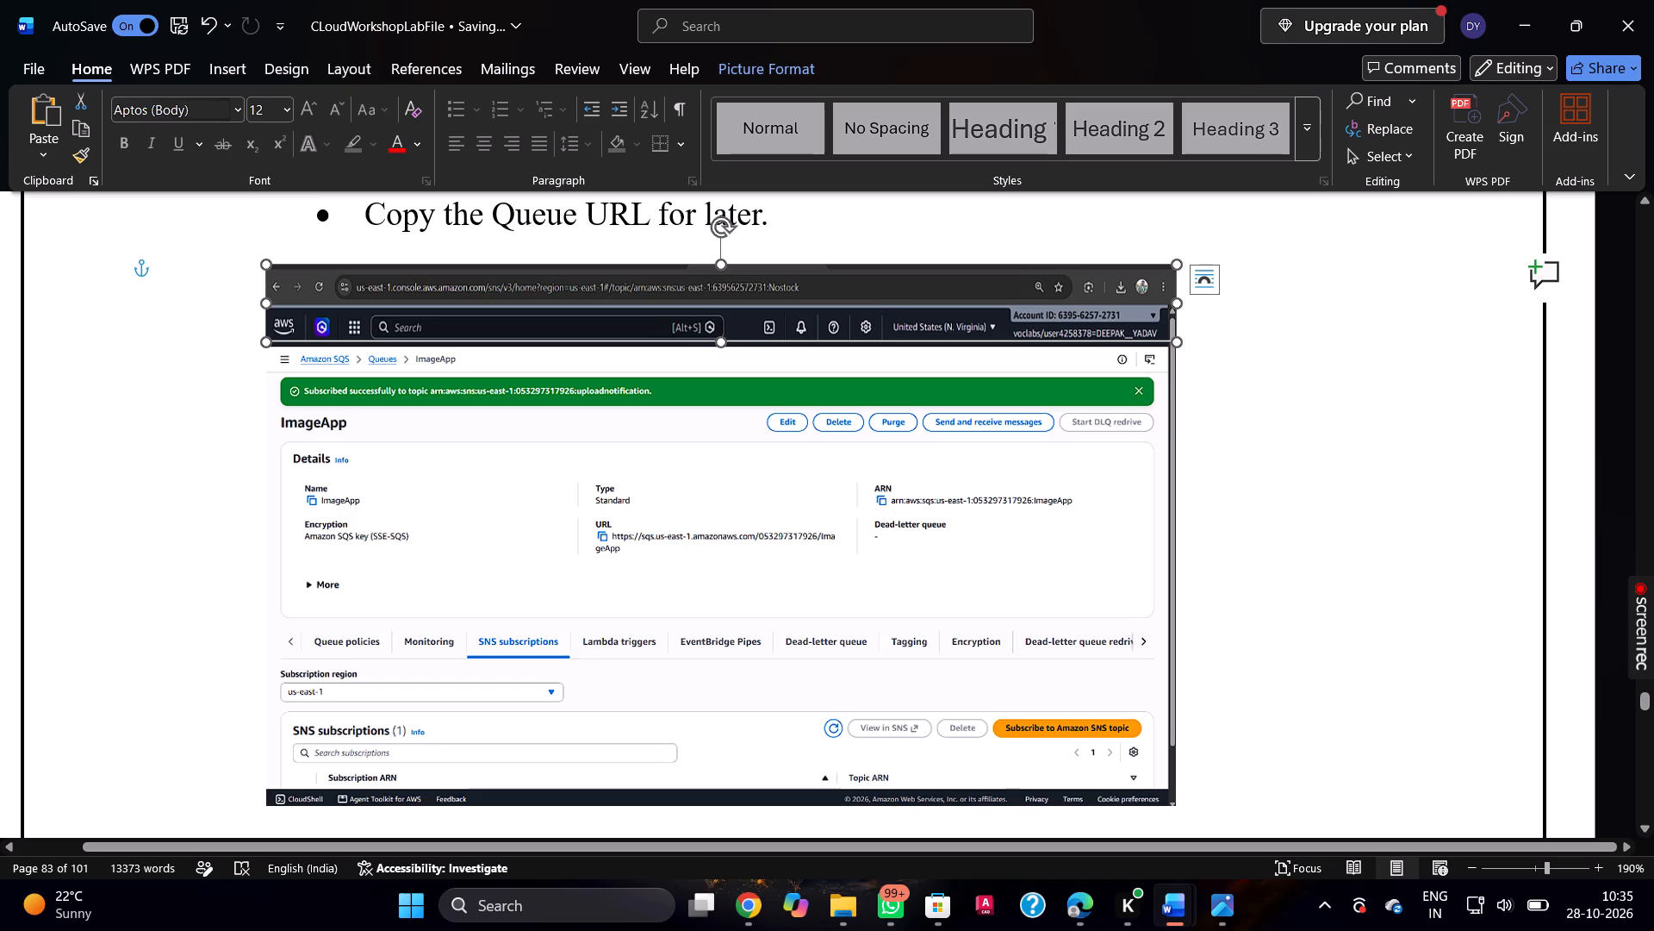
left_click(1422, 422)
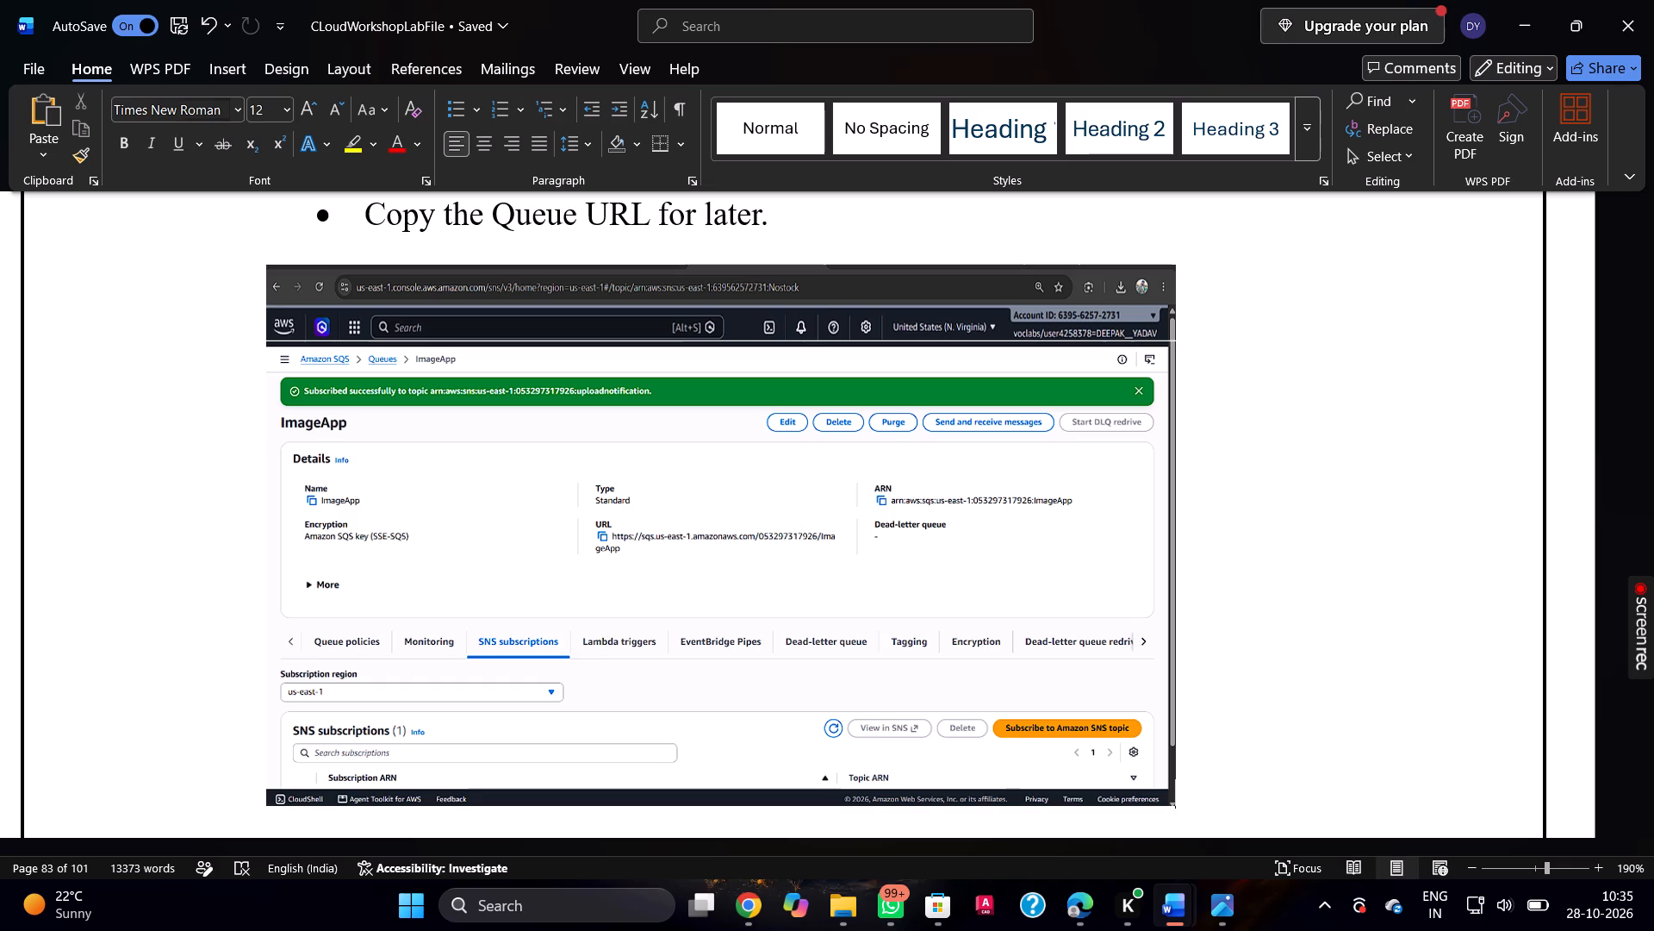
left_click(733, 316)
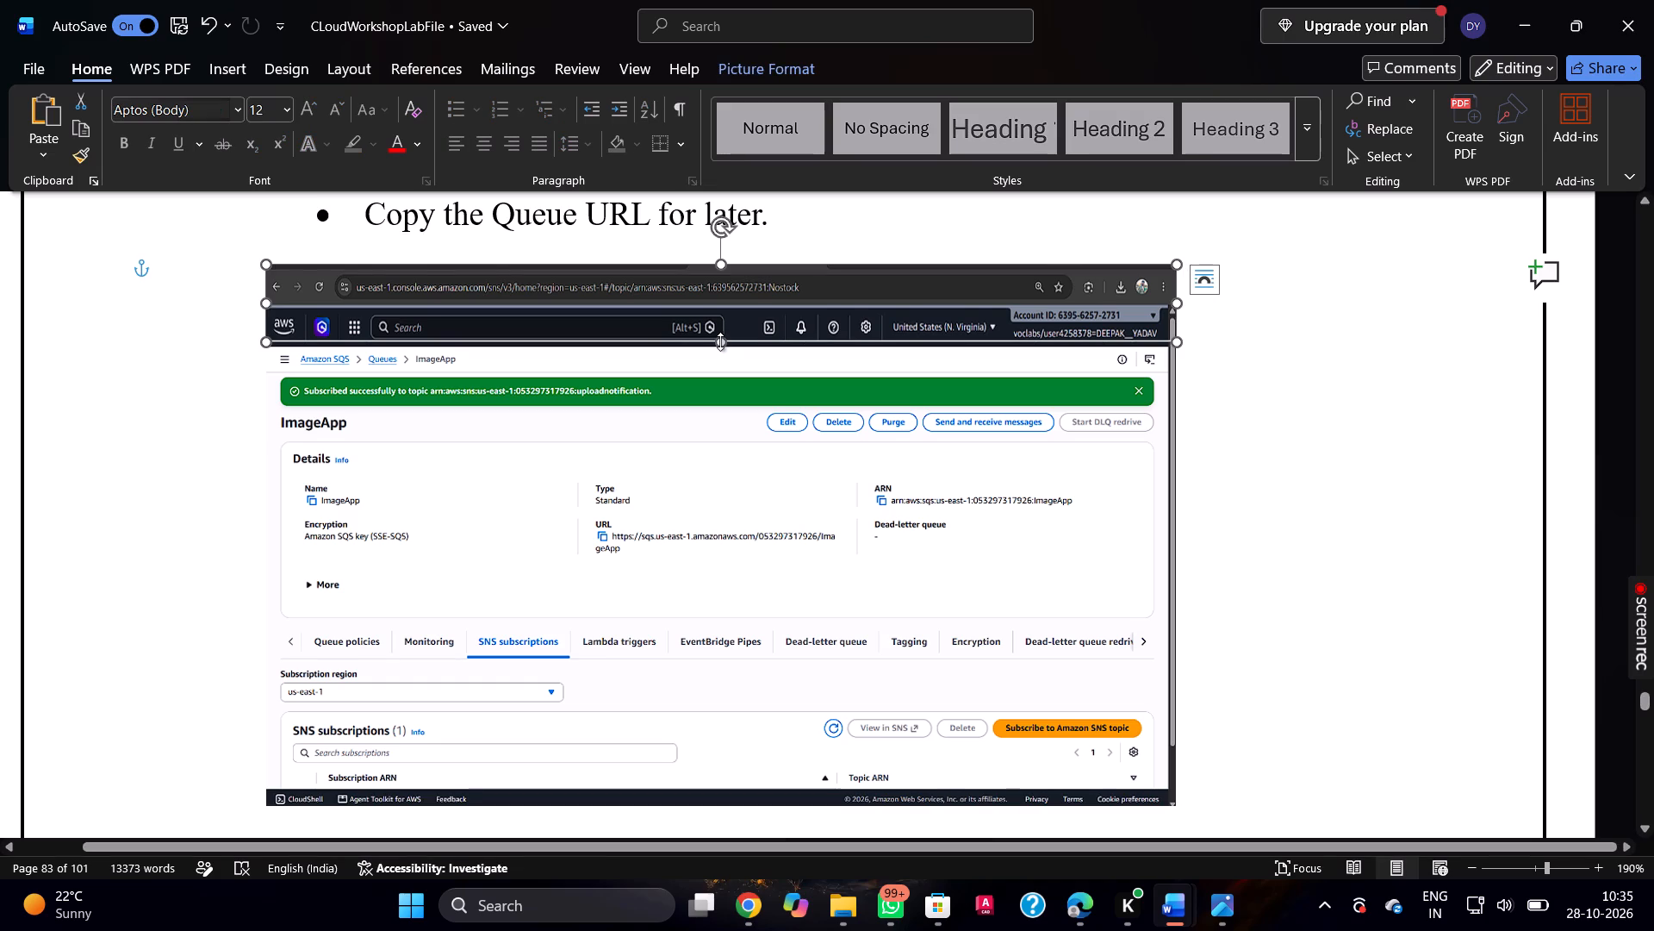
left_click(719, 341)
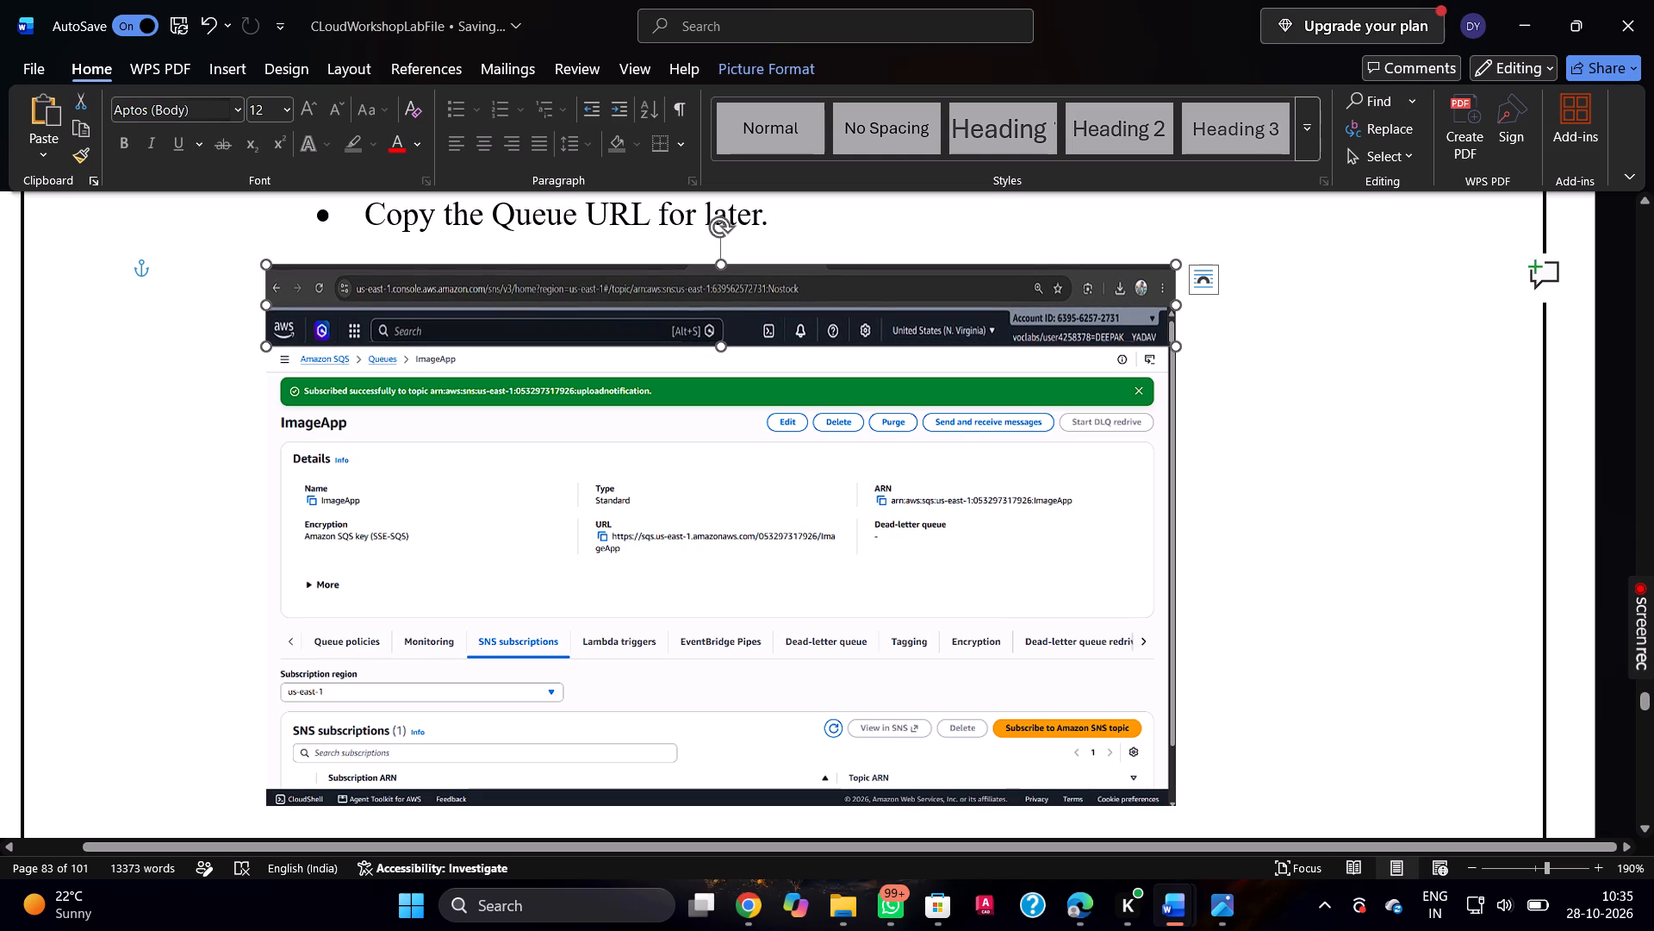
left_click(1296, 453)
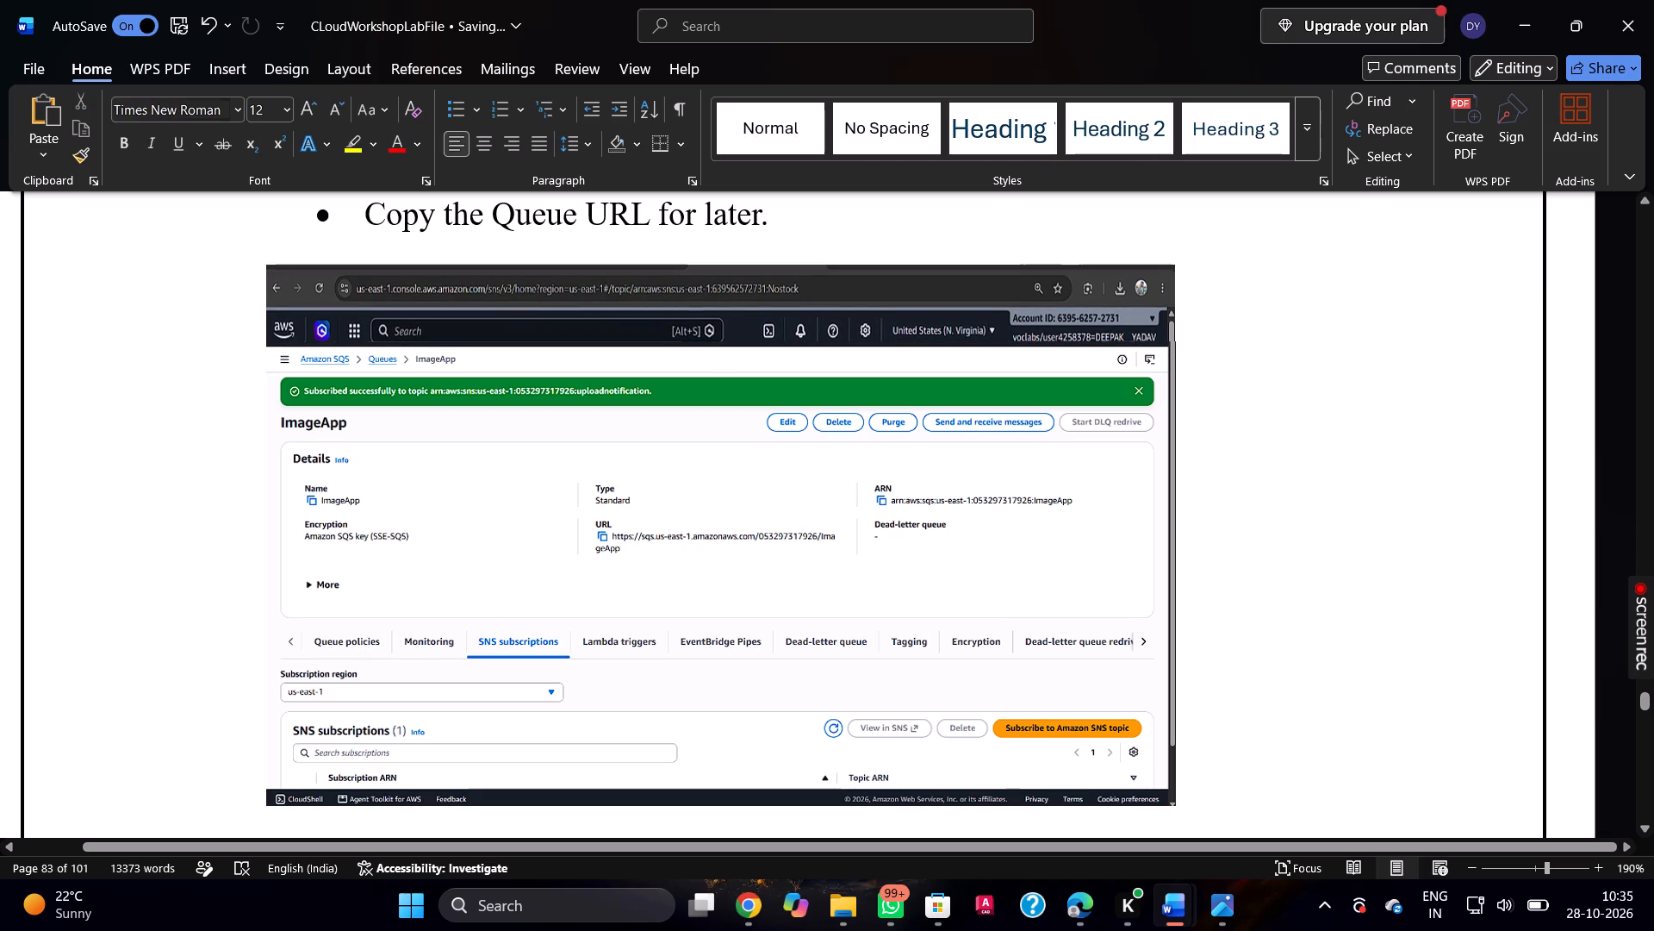
Widen the header strip slightly so its right edge lines up with the ImageApp screenshot's right edge.
left_click(1106, 319)
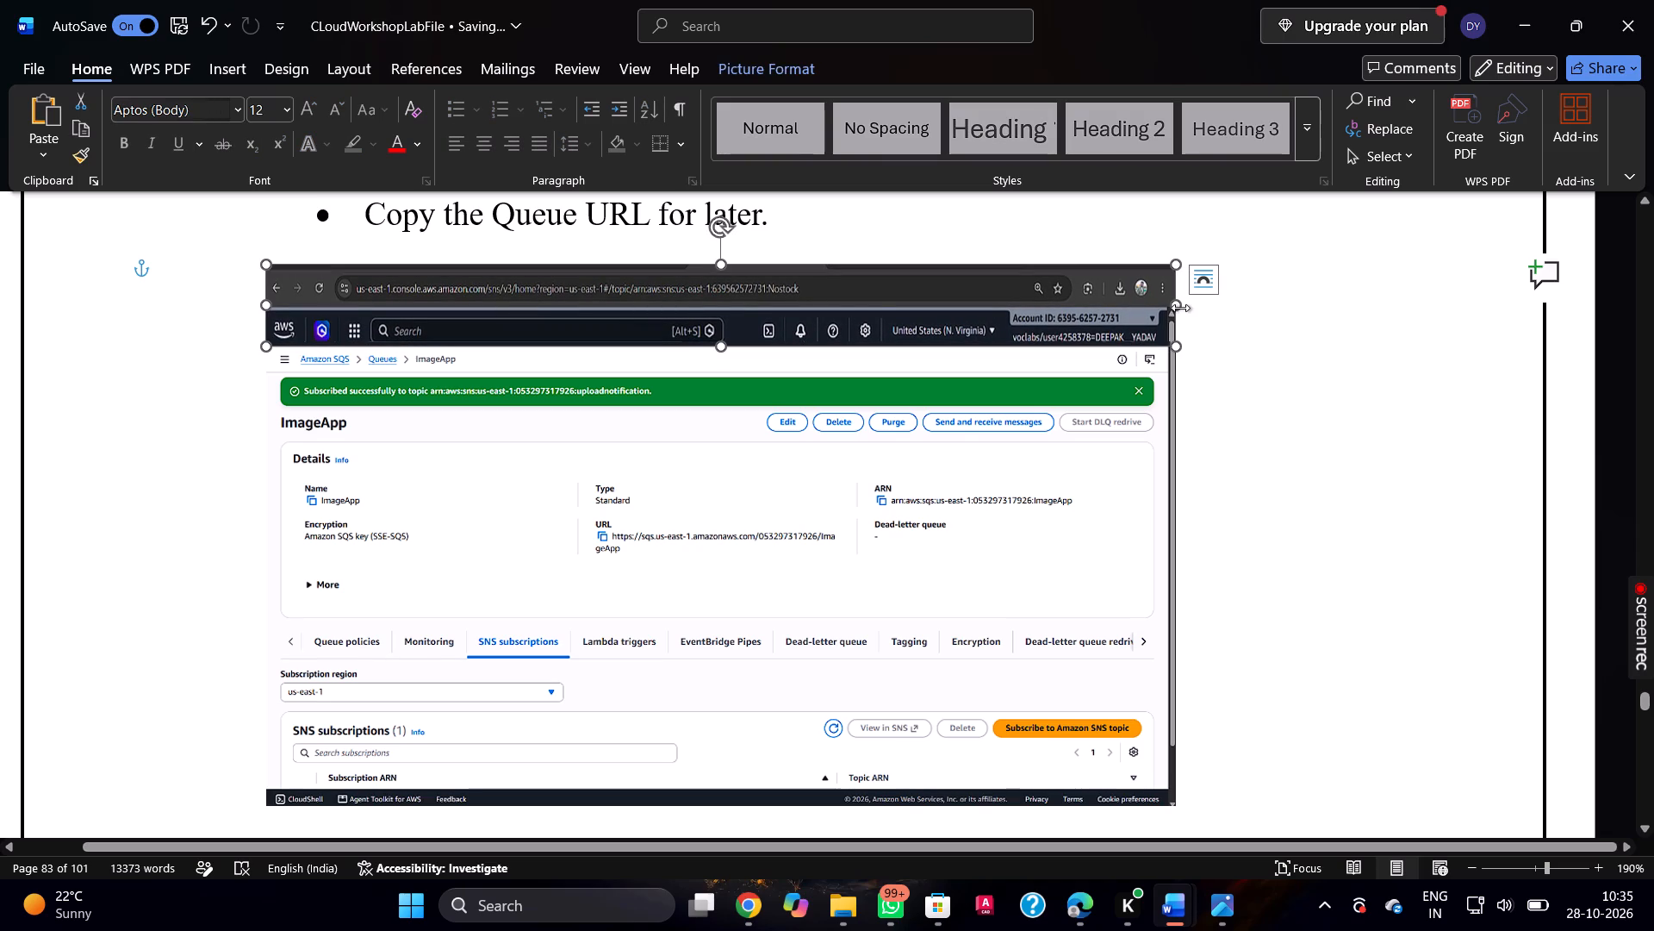
left_click(1178, 305)
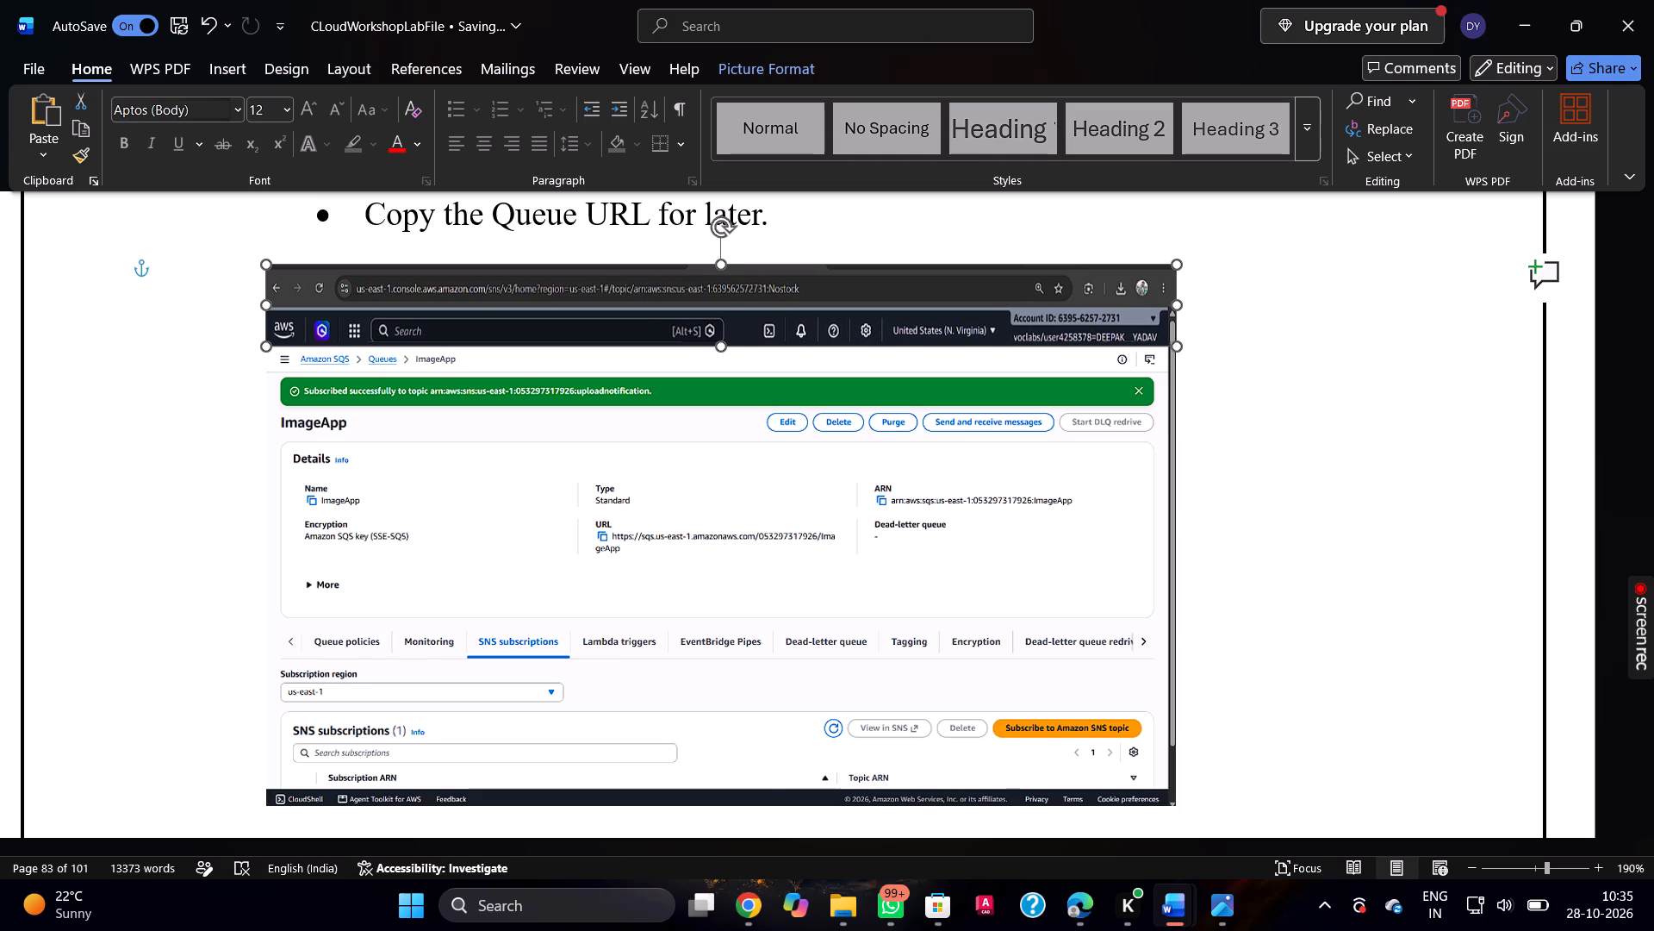
left_click(1222, 375)
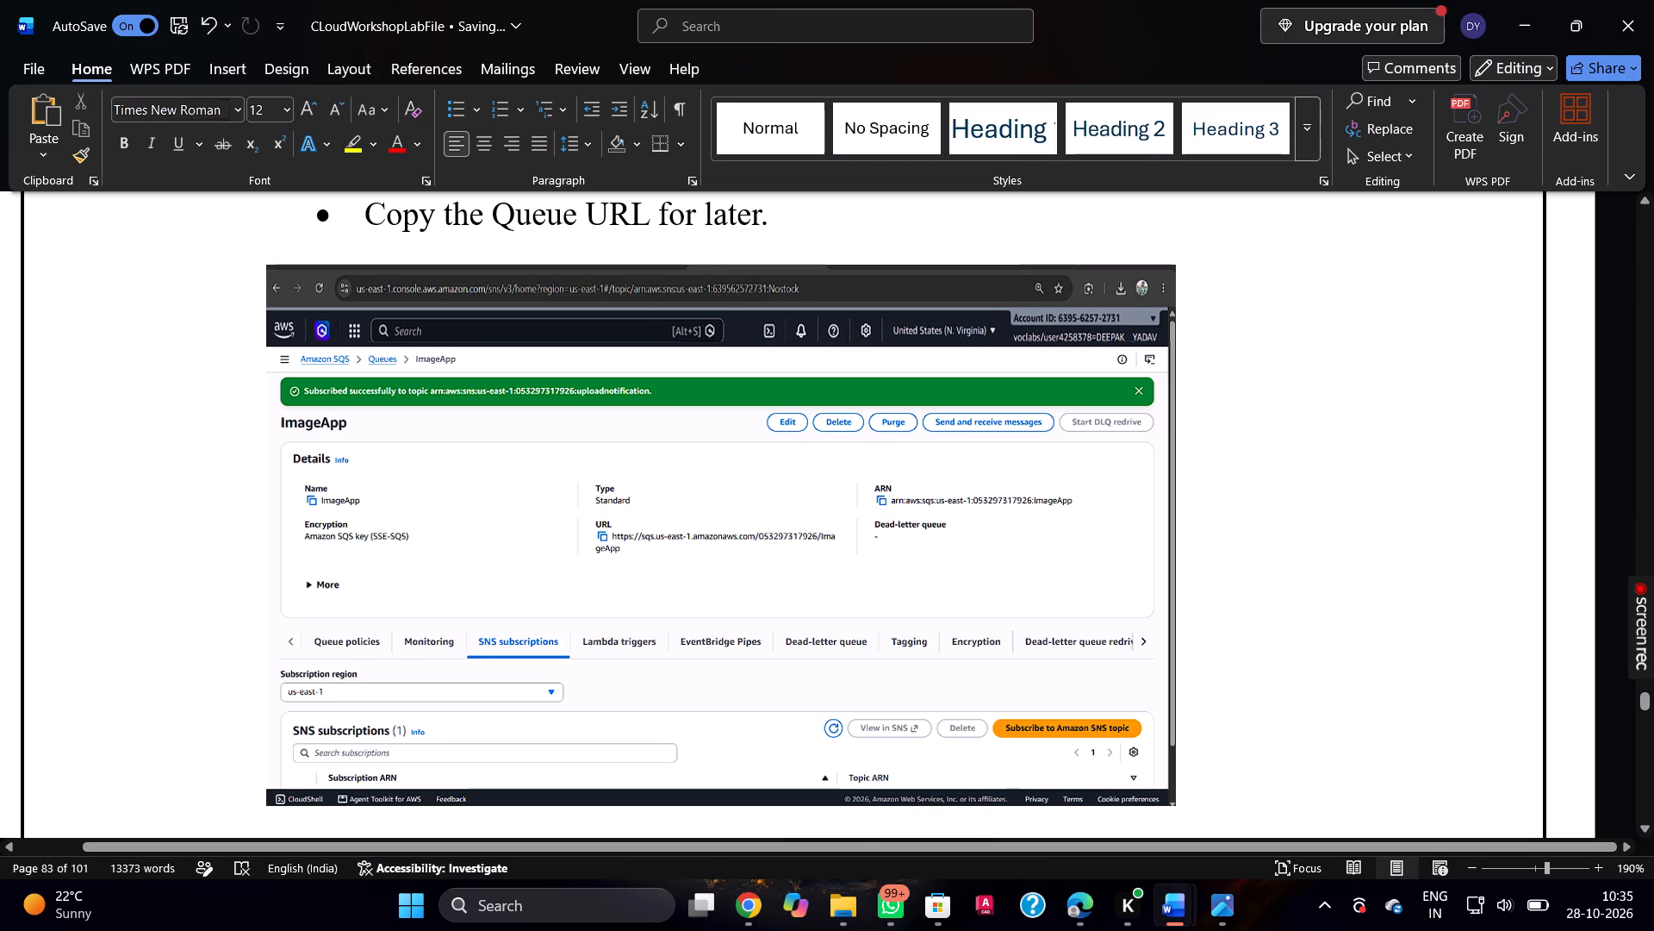
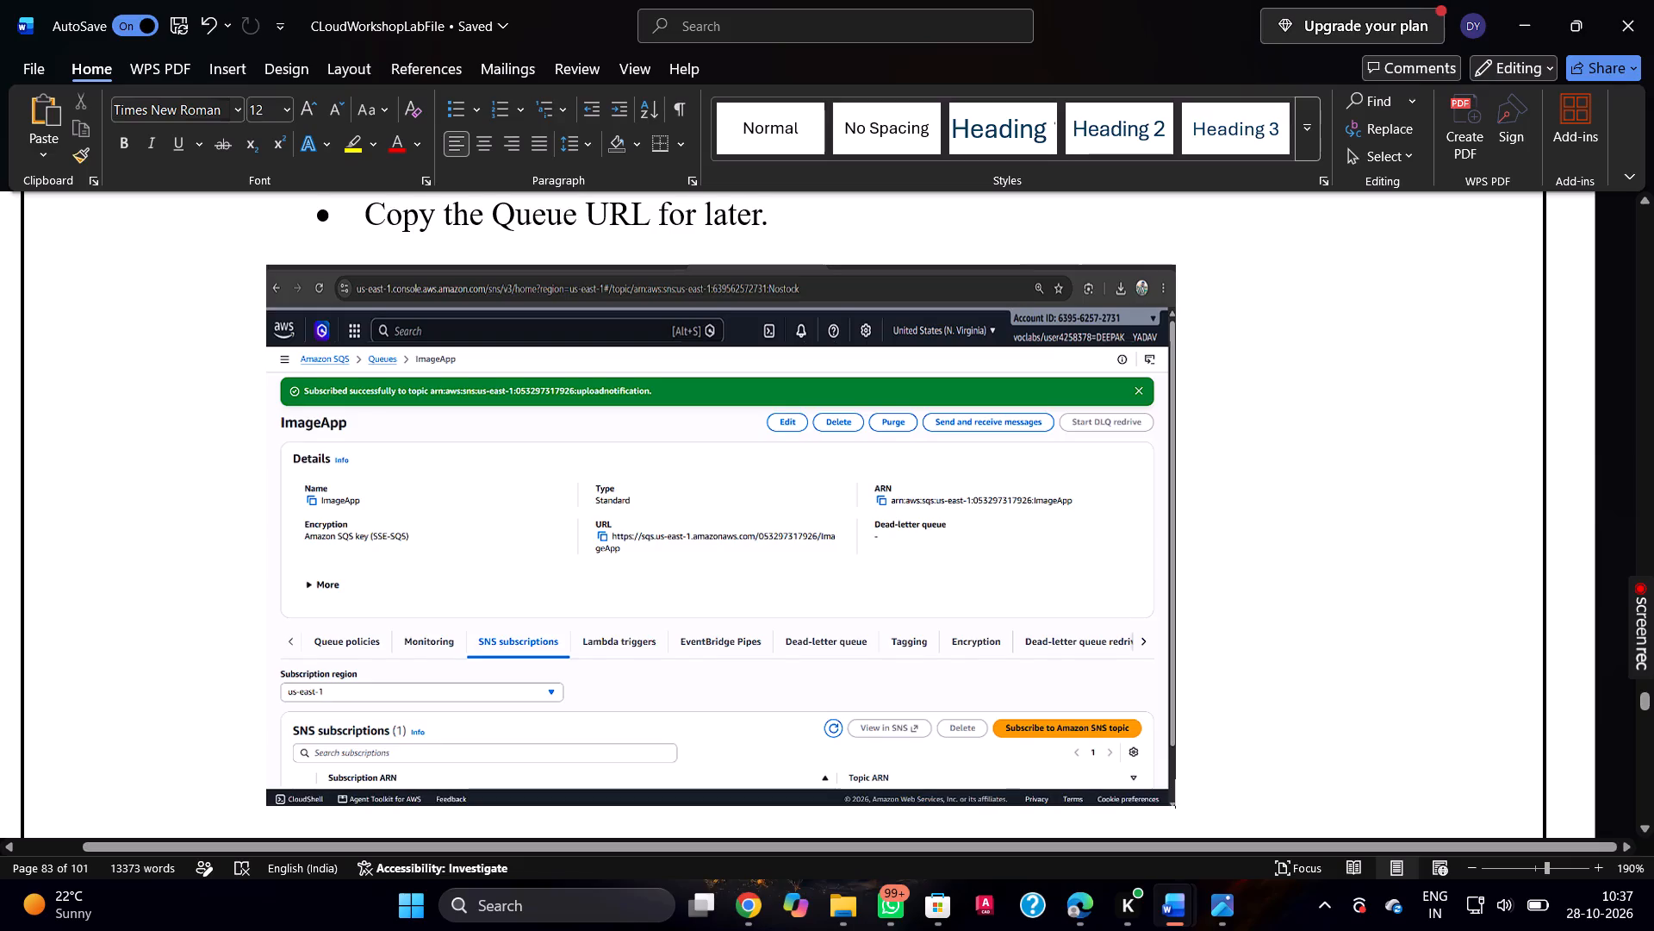
Crop the AWS console header off the top of the Amazon SNS subscription screenshot below the topic-creation bullets.
scroll(847, 556, "down", 4)
left_click(812, 579)
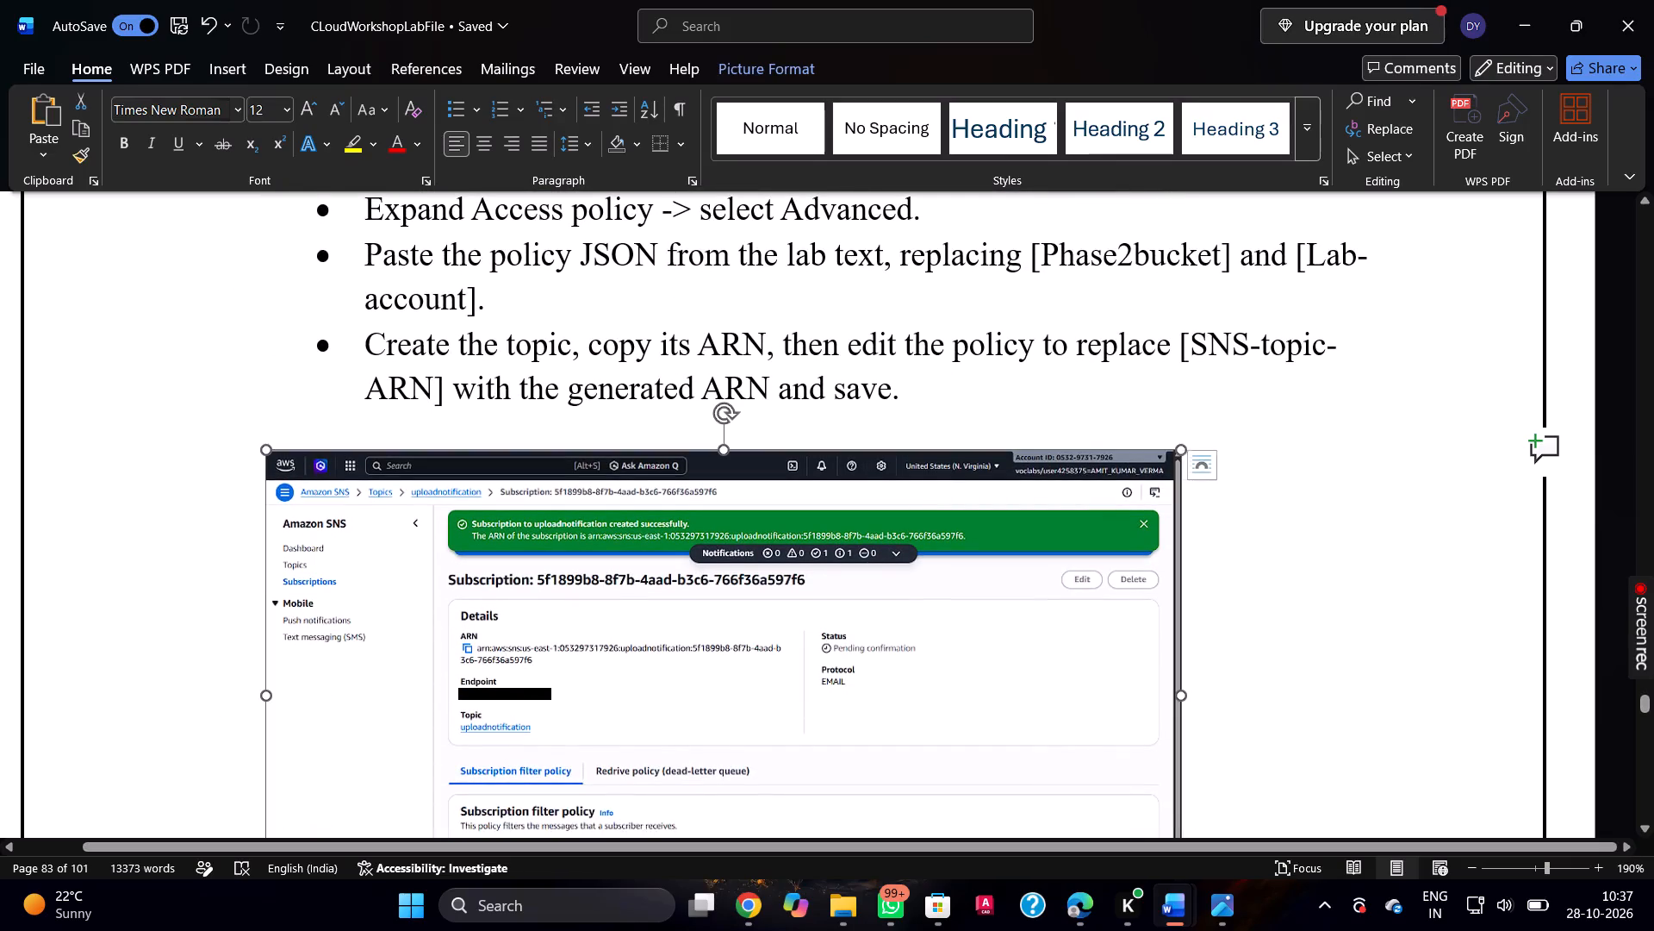
right_click(936, 518)
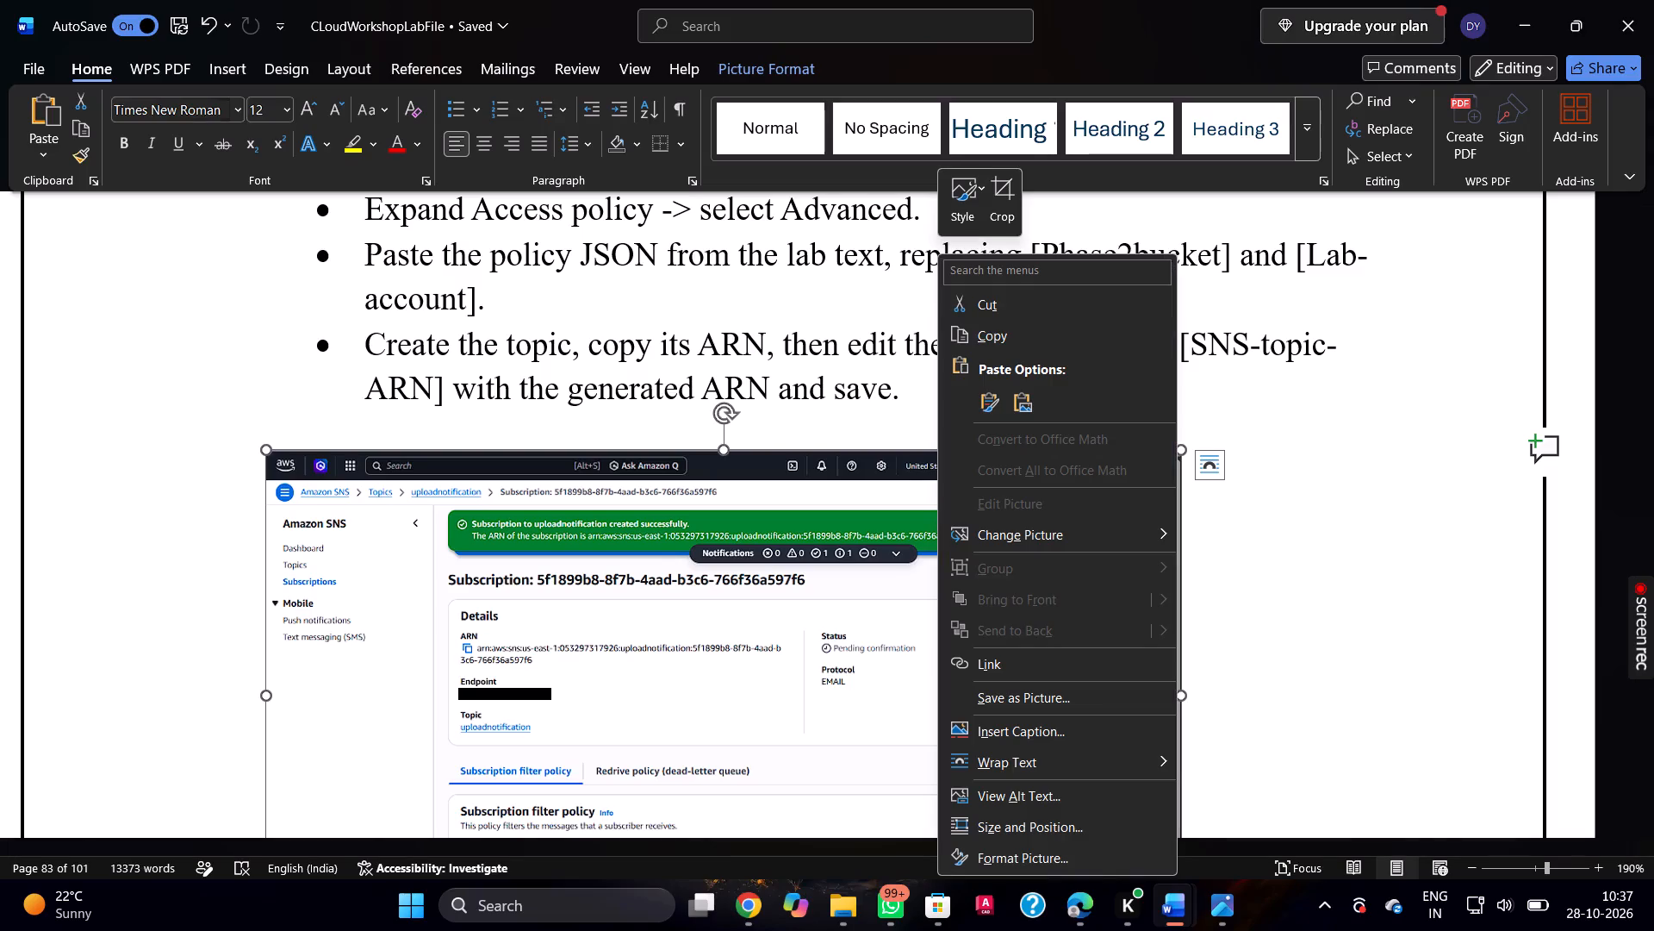
left_click(1004, 200)
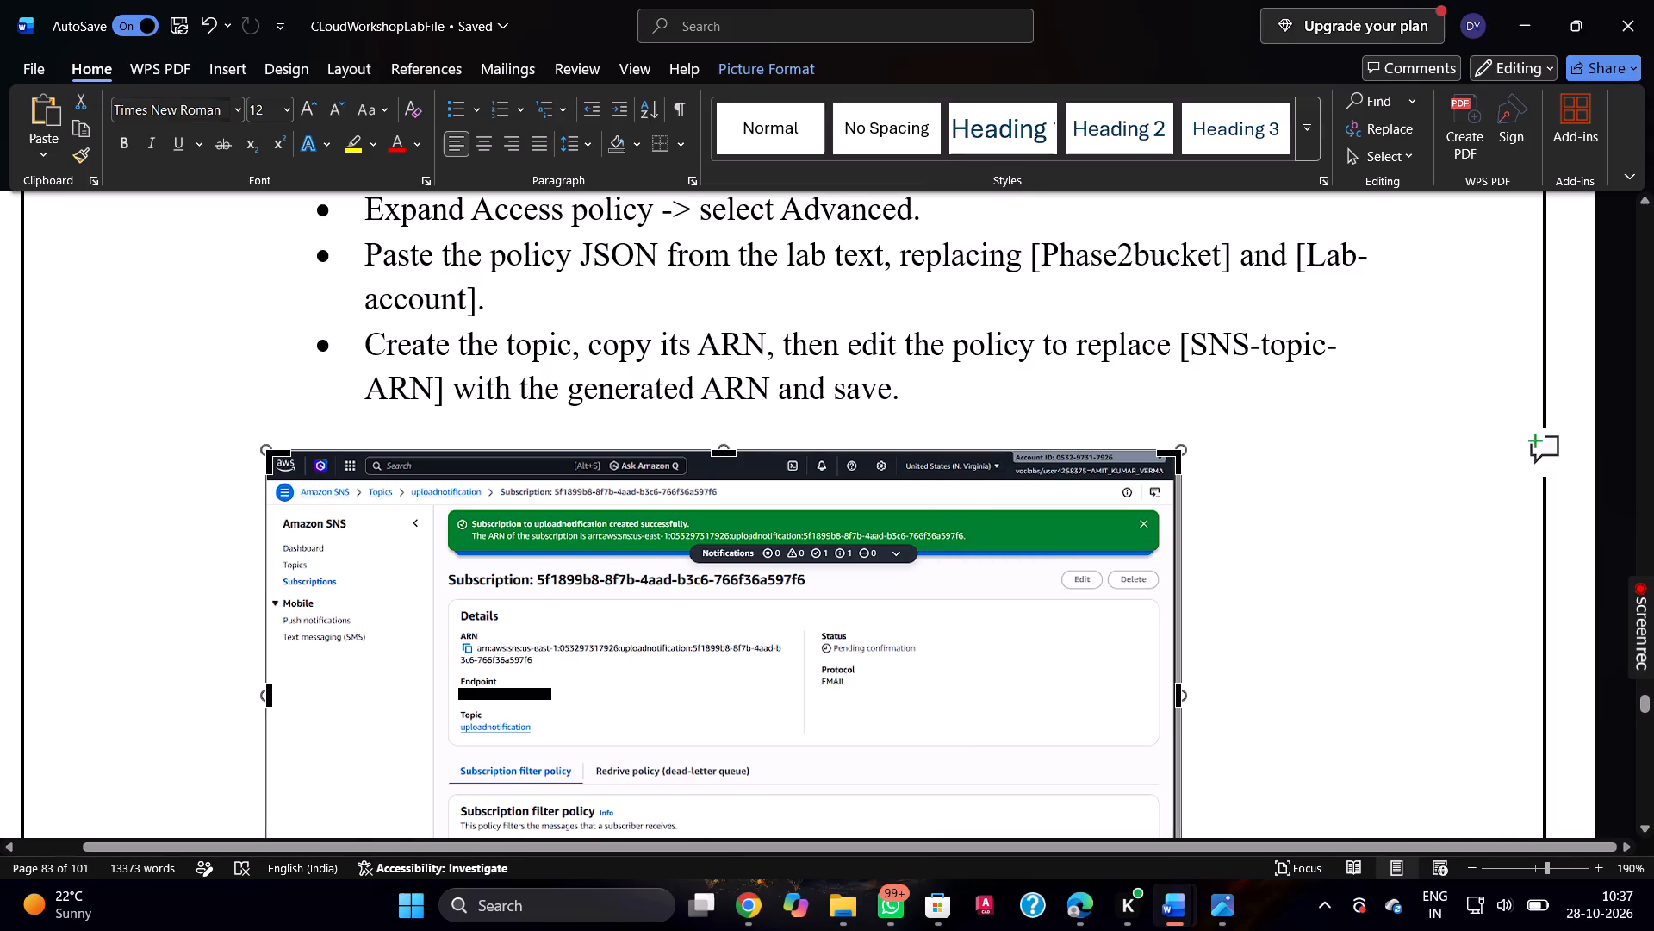
left_click_drag(727, 454, 725, 469)
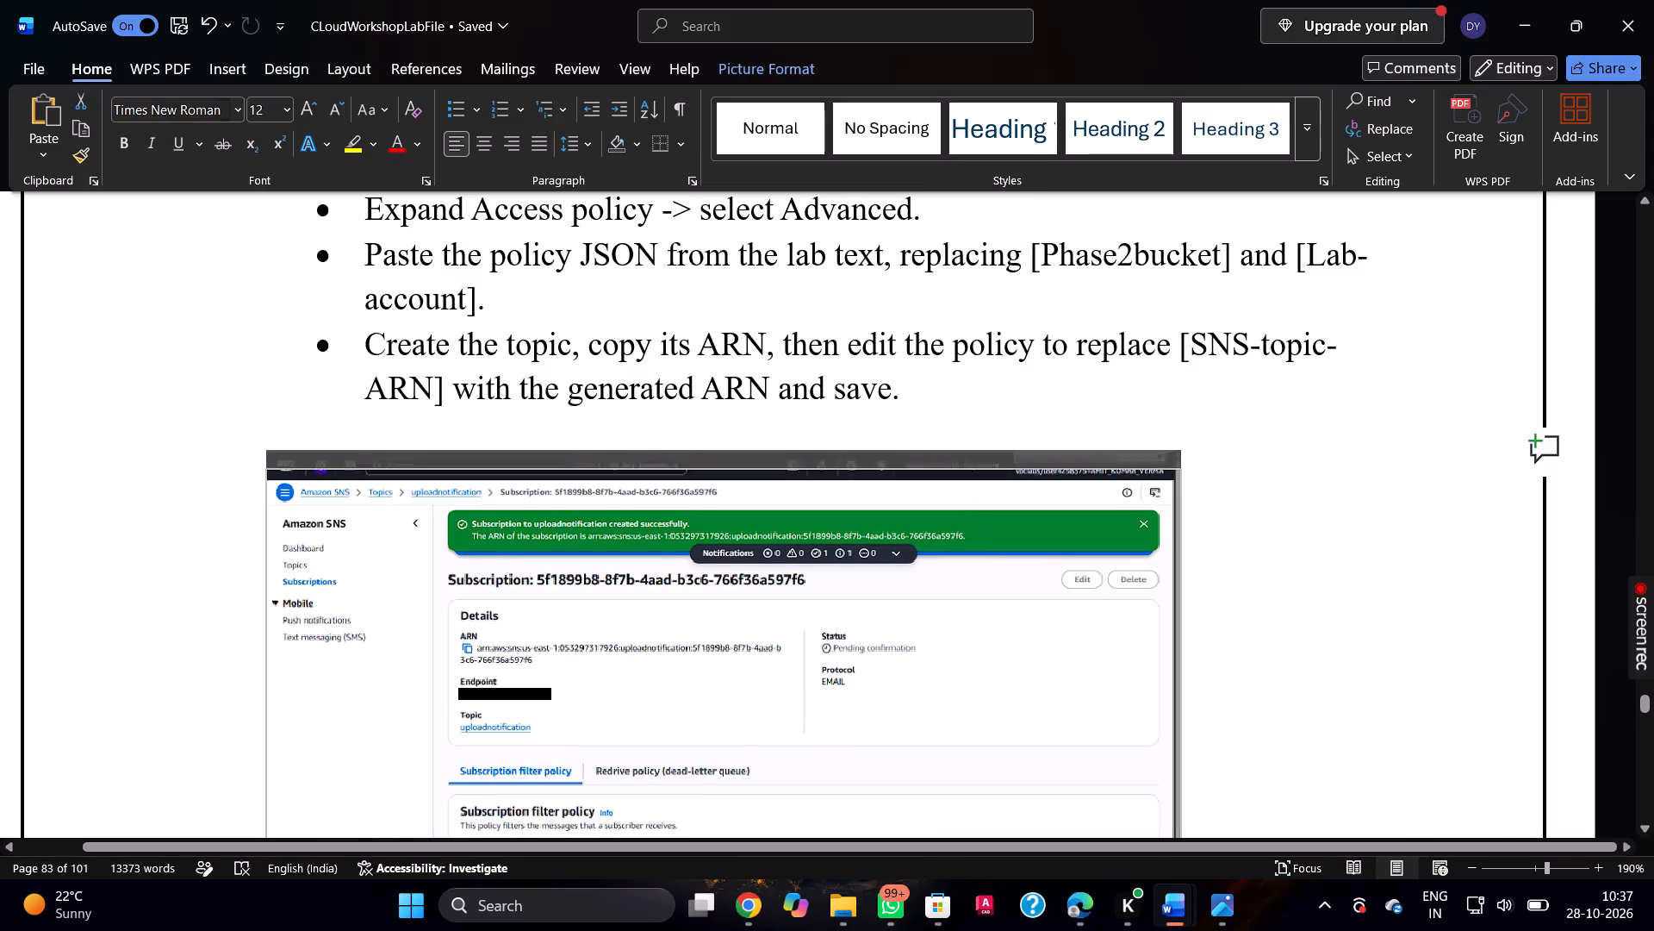
left_click_drag(725, 469, 724, 479)
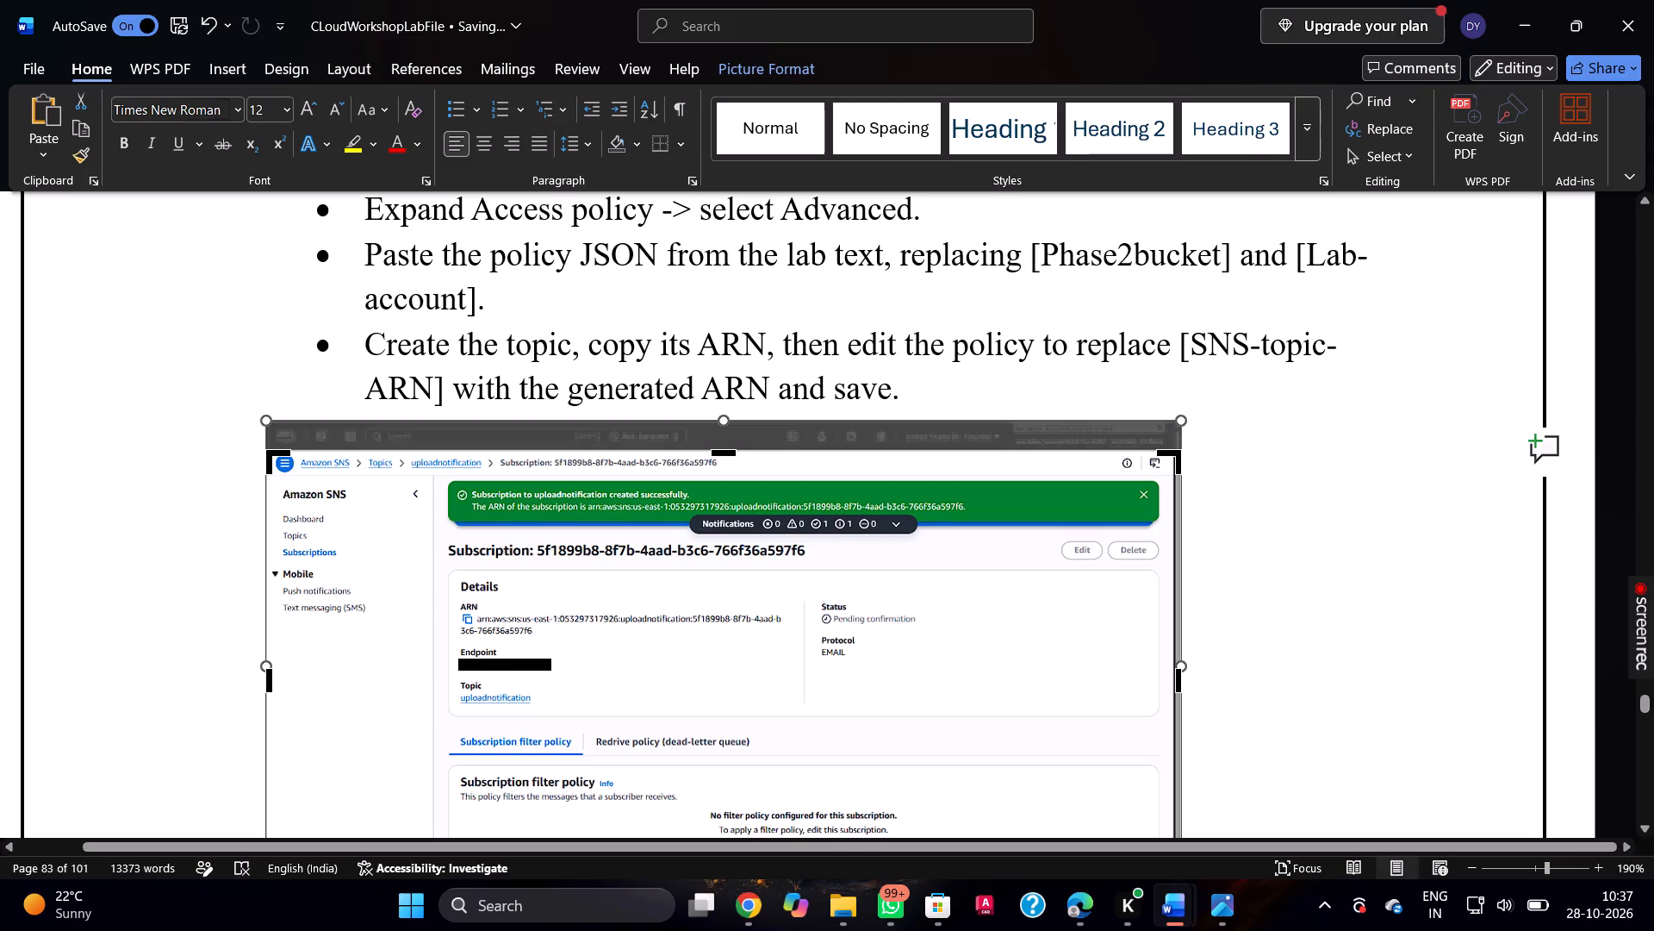
left_click(1246, 453)
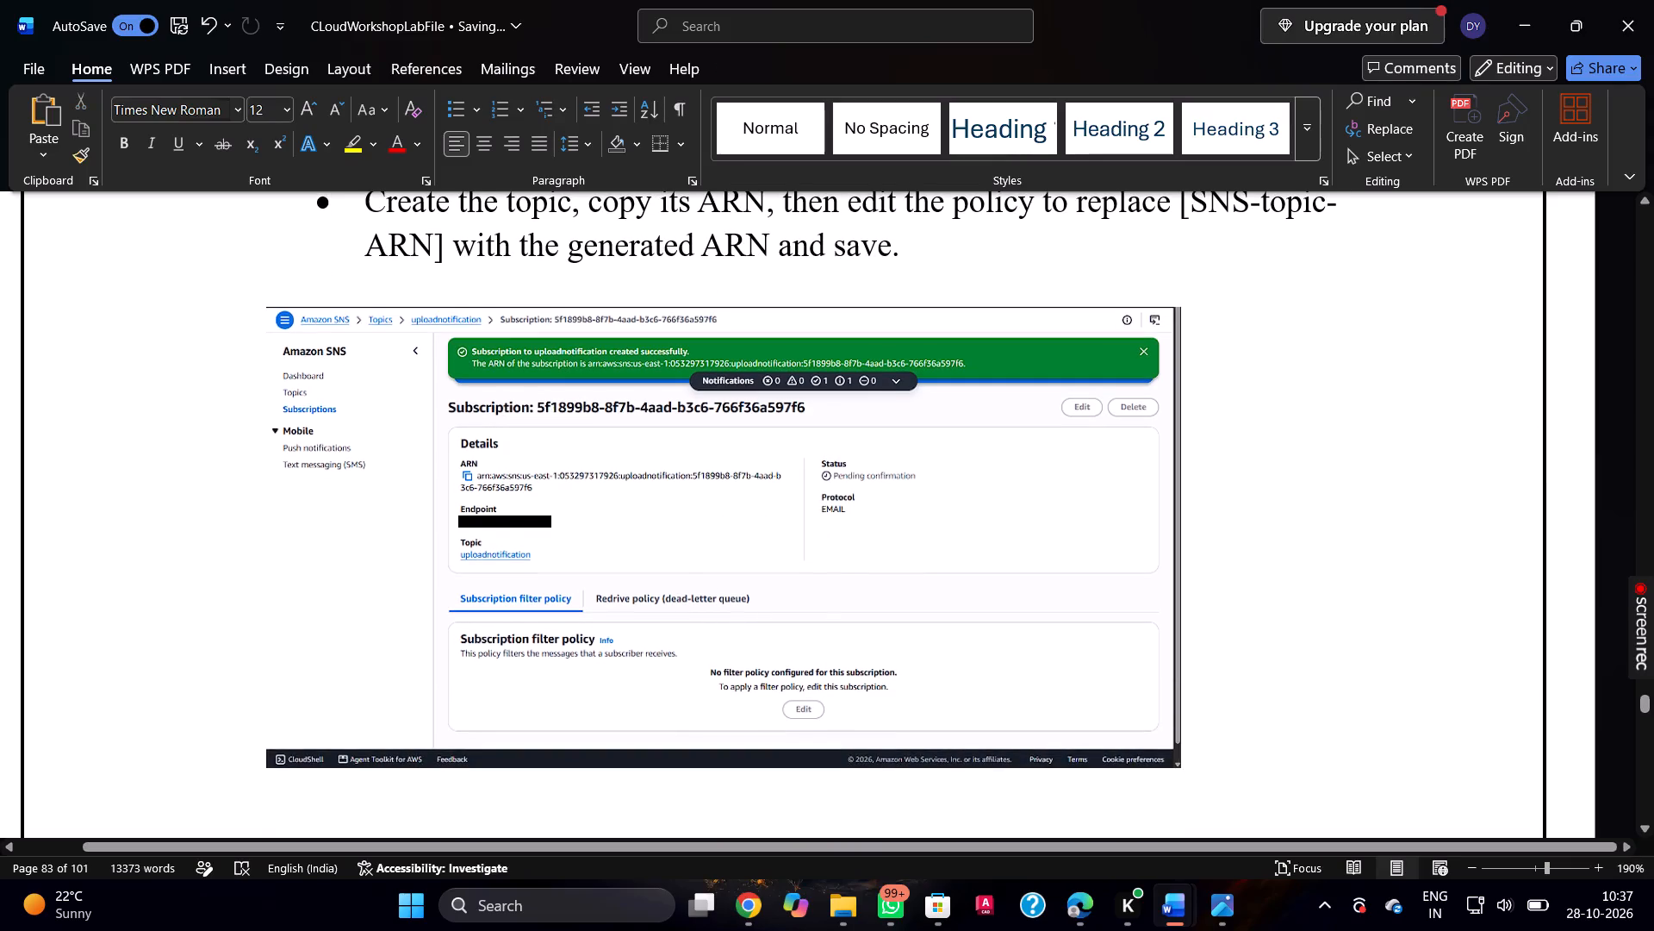
Add an unbulleted line above the SNS subscription screenshot and indent it with 12 spaces to the screenshot's left edge.
left_click(923, 262)
key("Return")
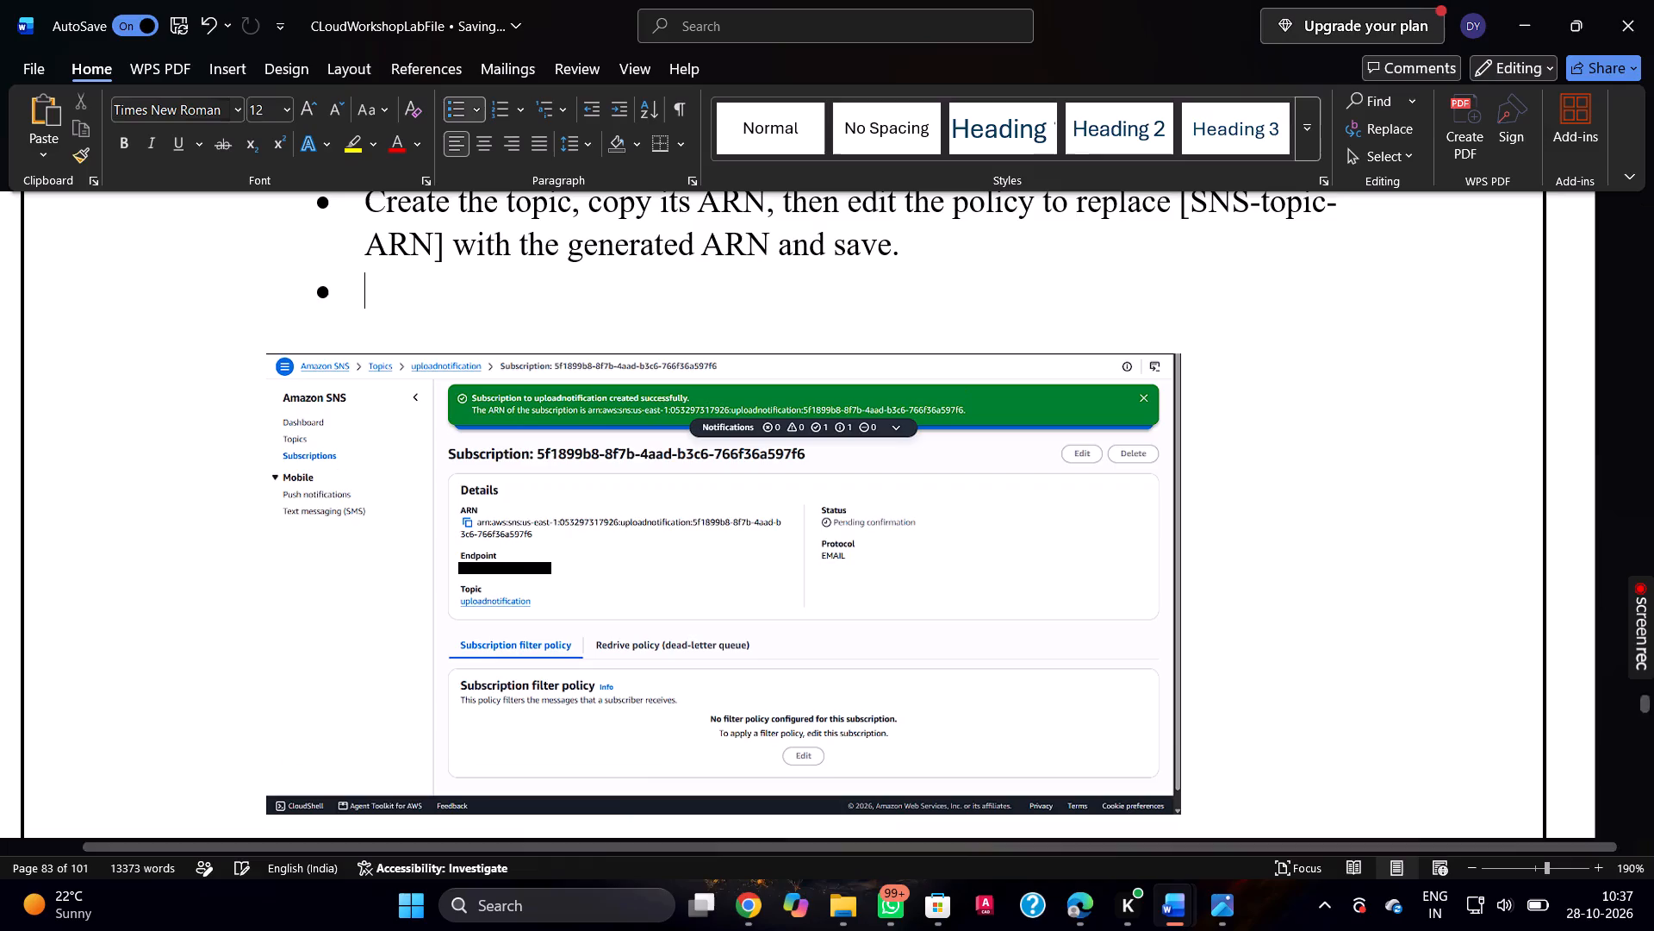
key("BackSpace")
key("BackSpace")
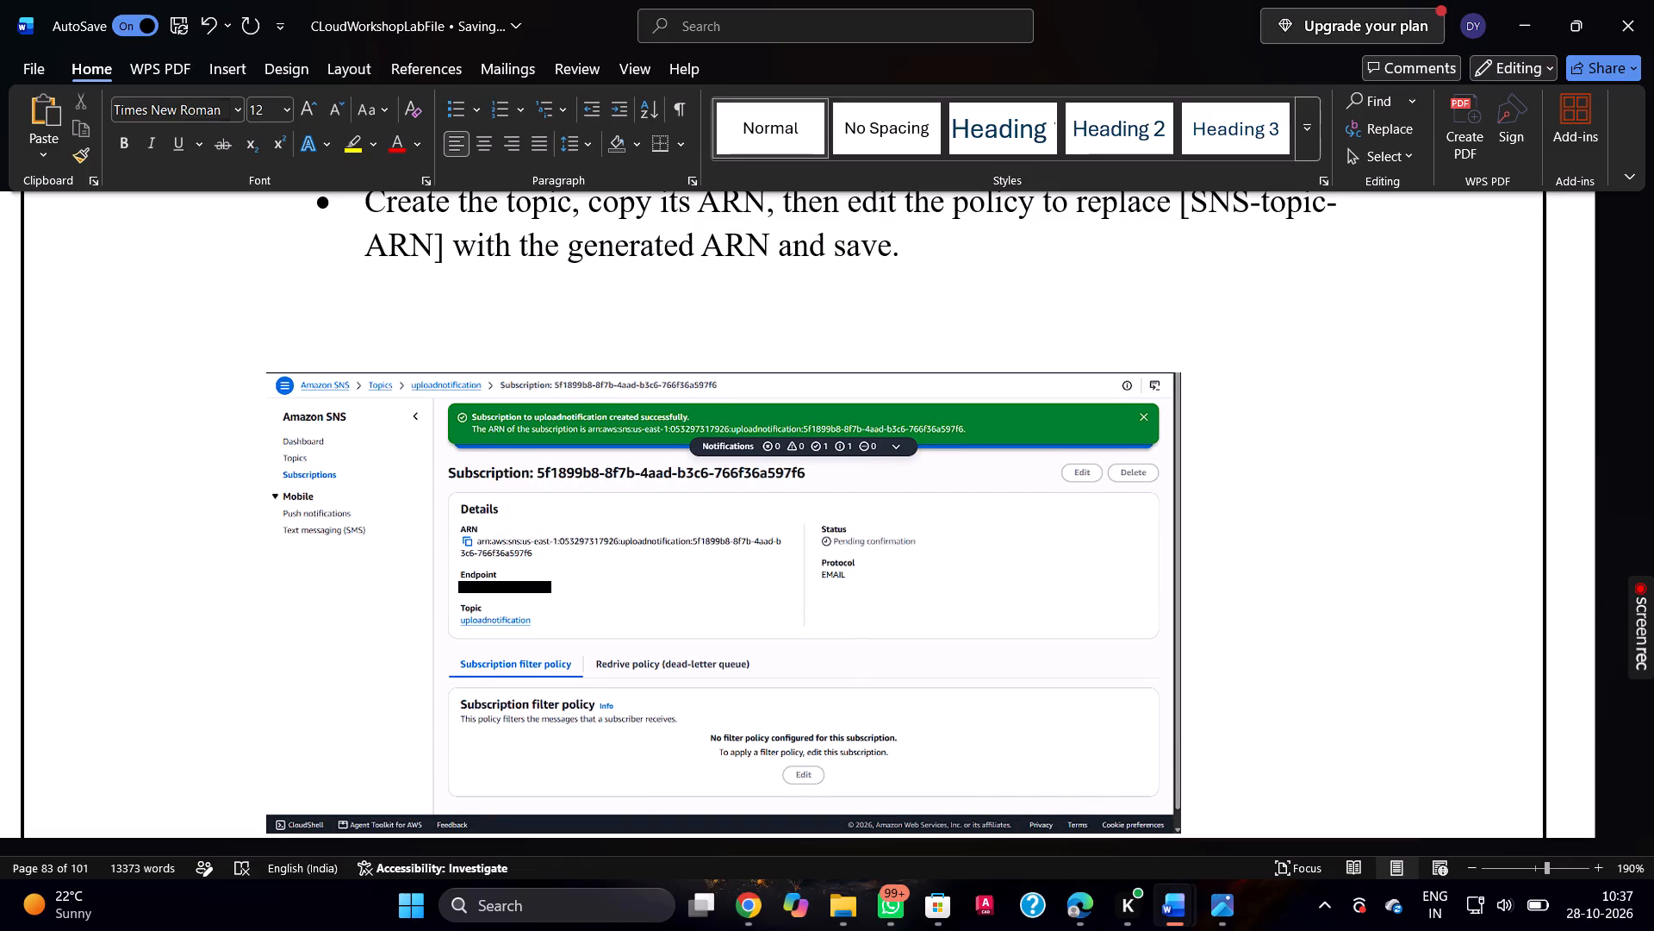
key("BackSpace")
key("space")
key("space")
key("space")
key("space")
key("space")
key("space")
key("space")
key("space")
key("space")
key("space")
key("space")
key("space")
Paste the header strip on the indented line and narrow it from both sides to roughly match the SNS subscription screenshot's width.
key("ctrl+v")
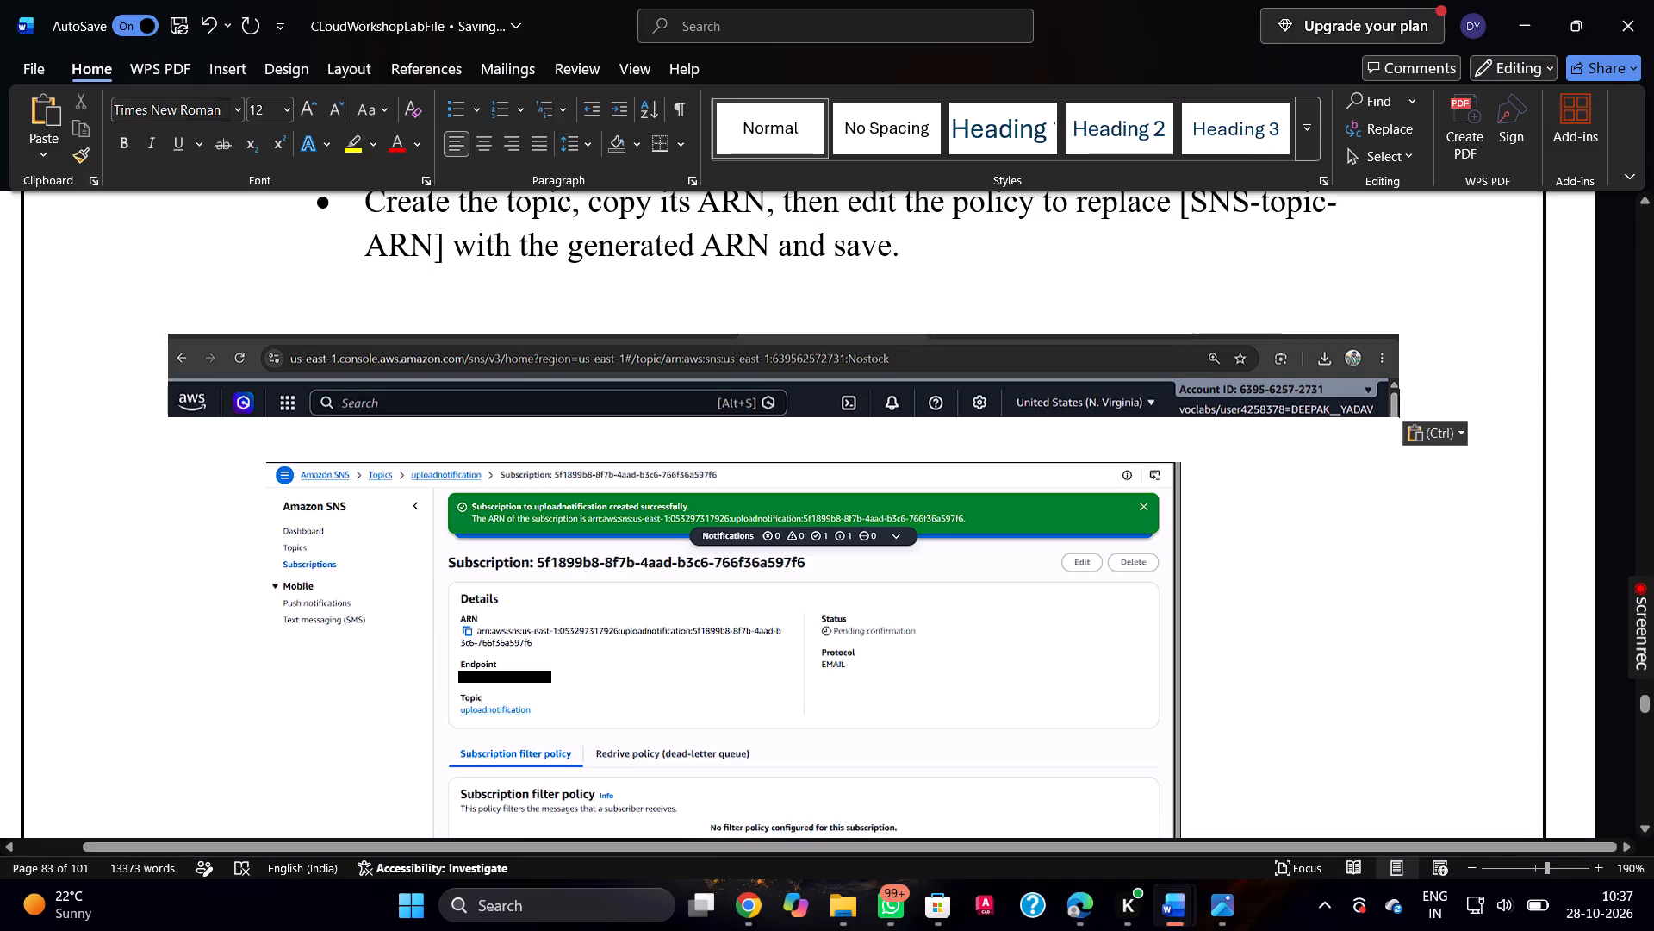
left_click(827, 348)
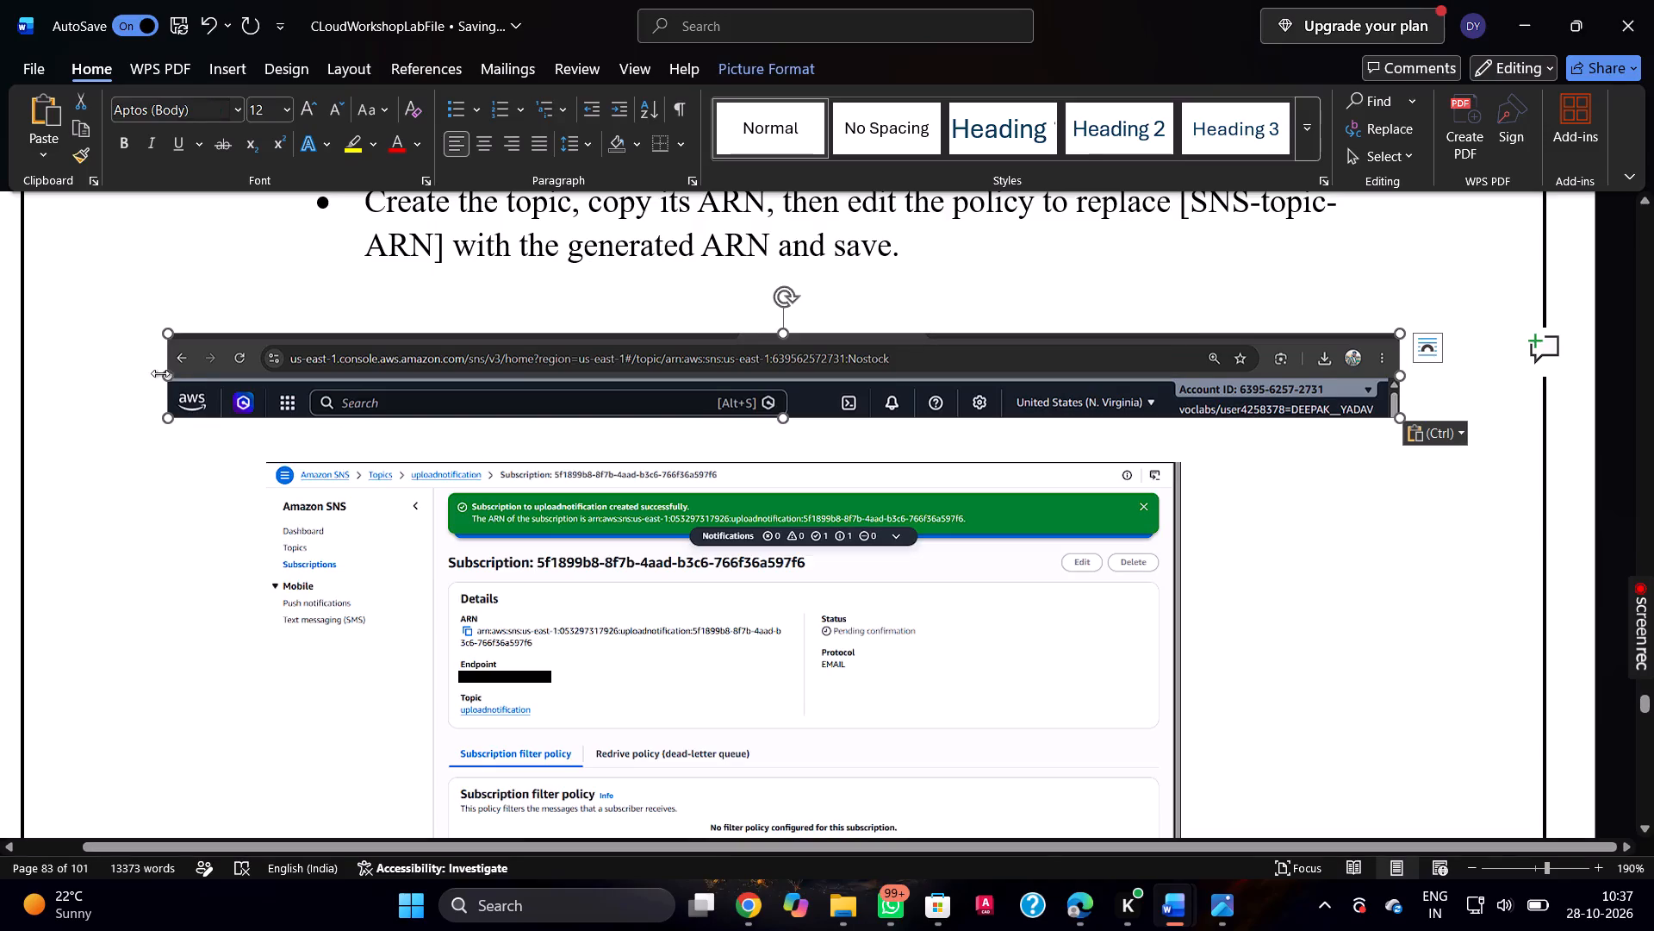
left_click_drag(167, 372, 276, 394)
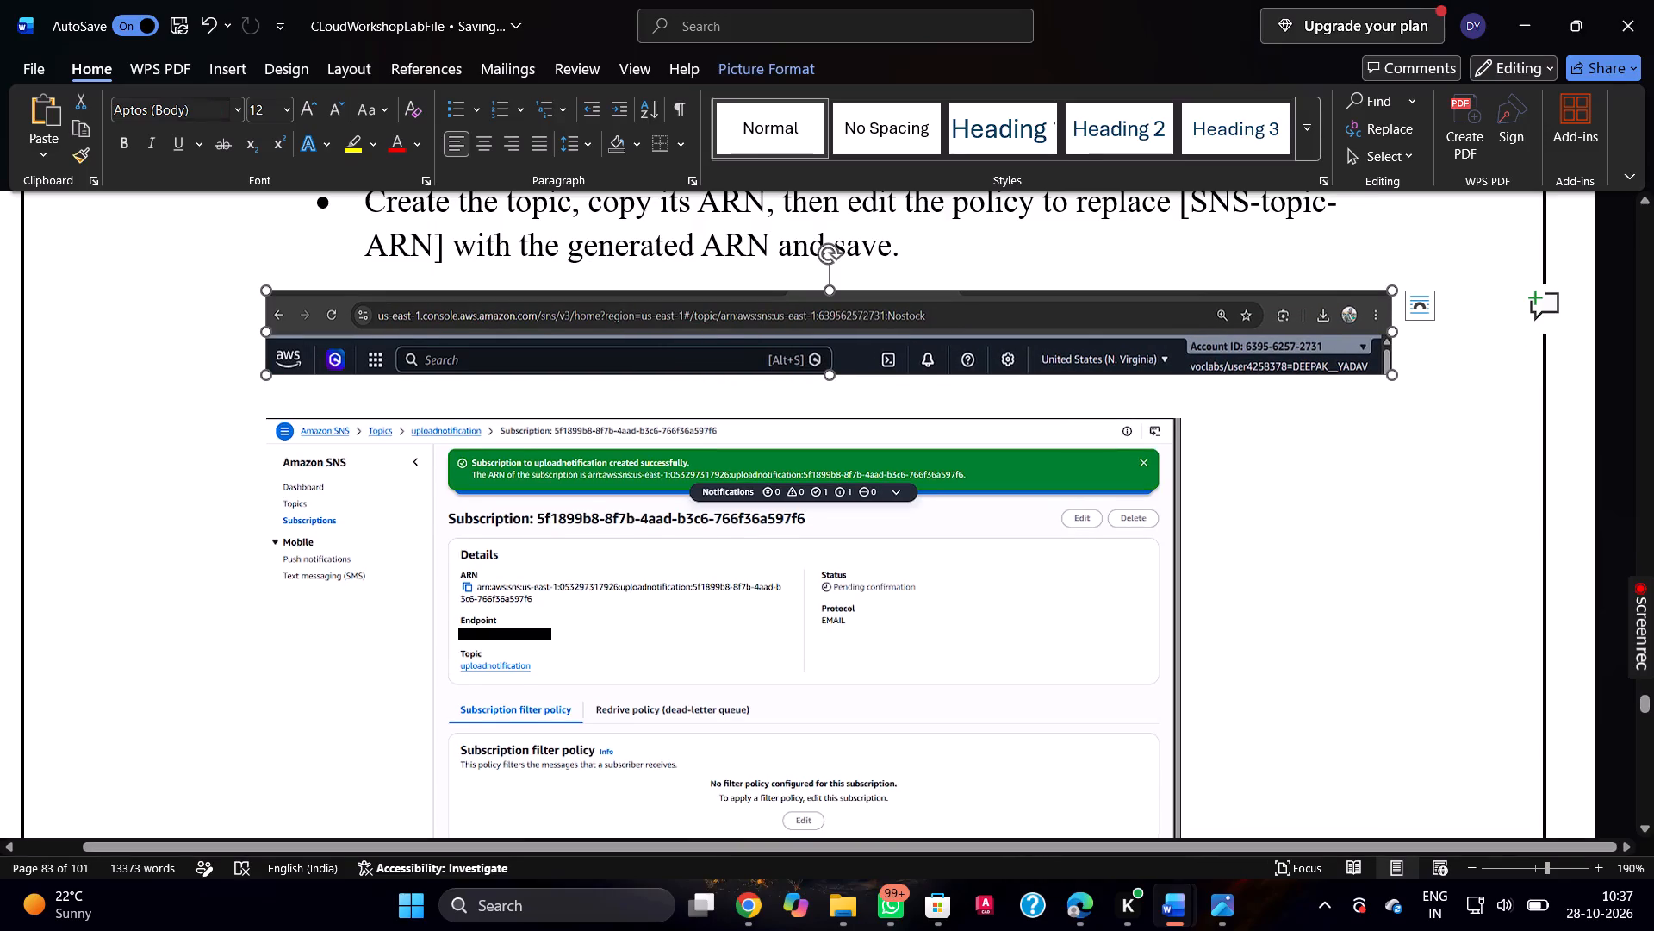
left_click_drag(1393, 336, 1251, 348)
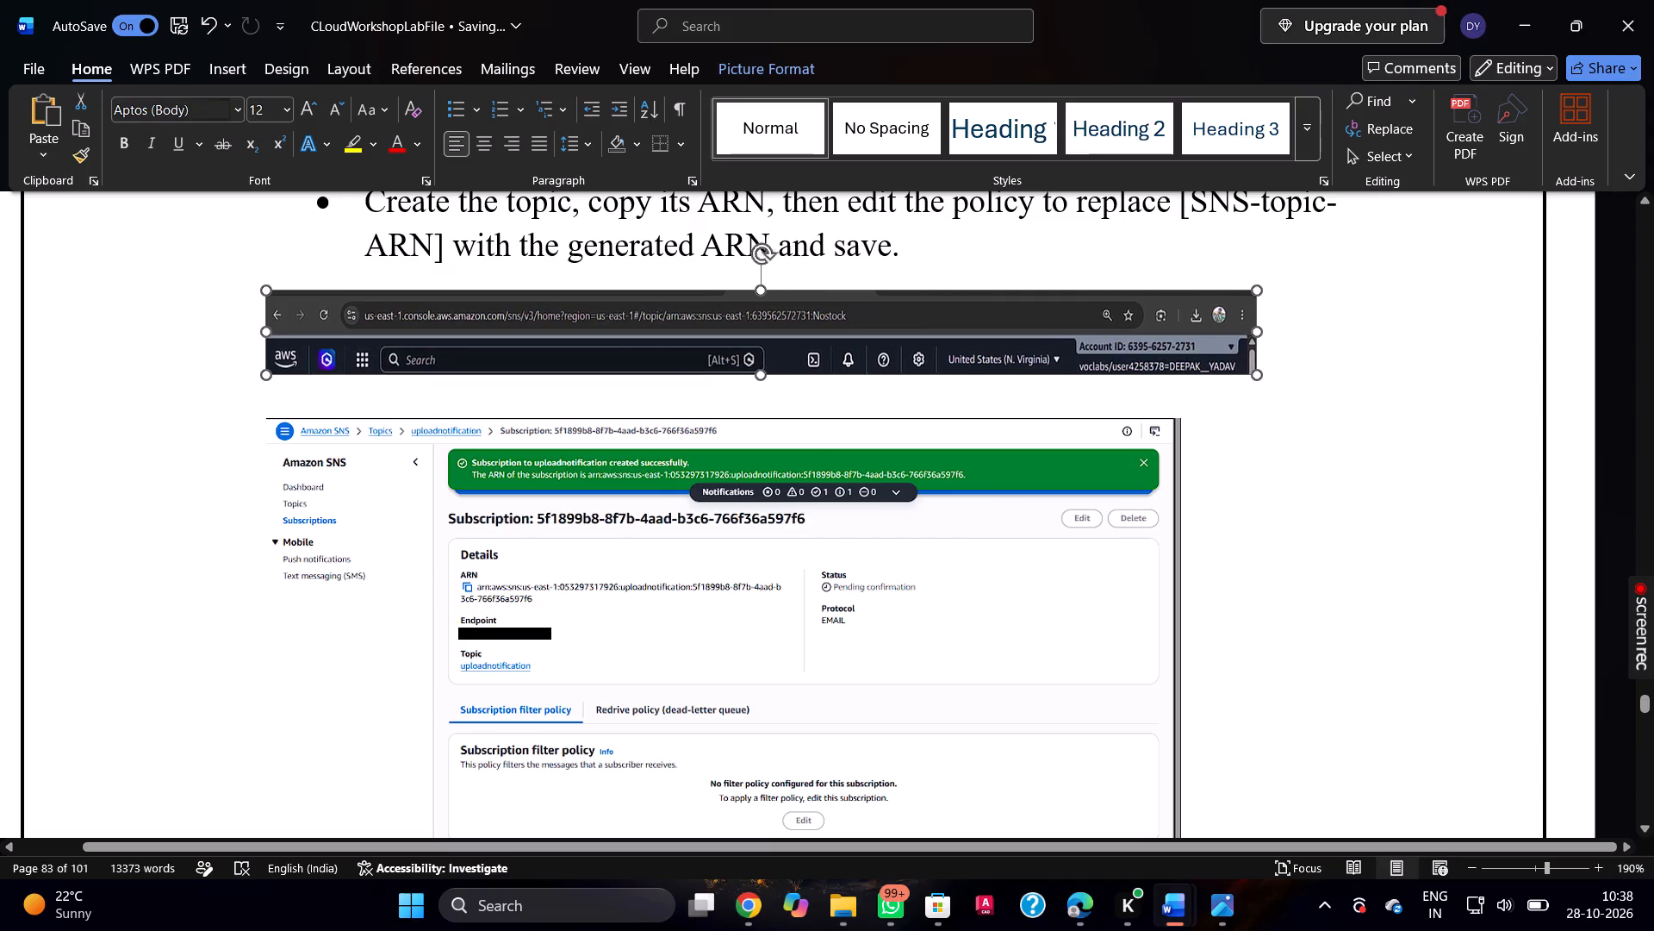
left_click_drag(1251, 348, 1191, 356)
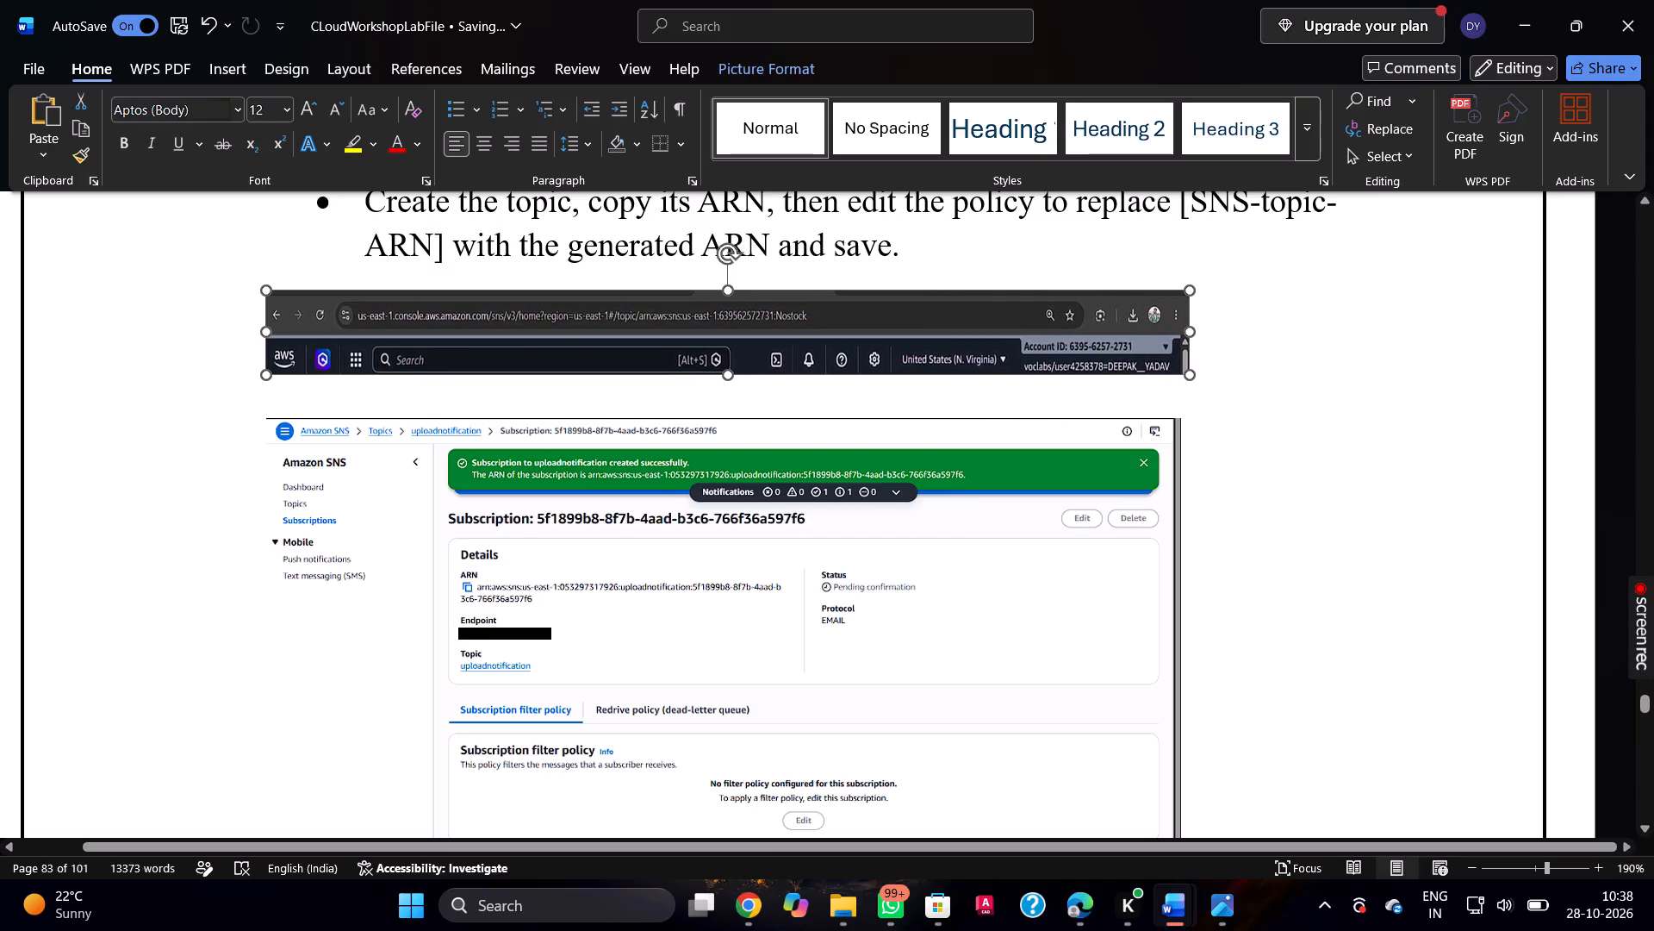
left_click_drag(1191, 356, 1185, 359)
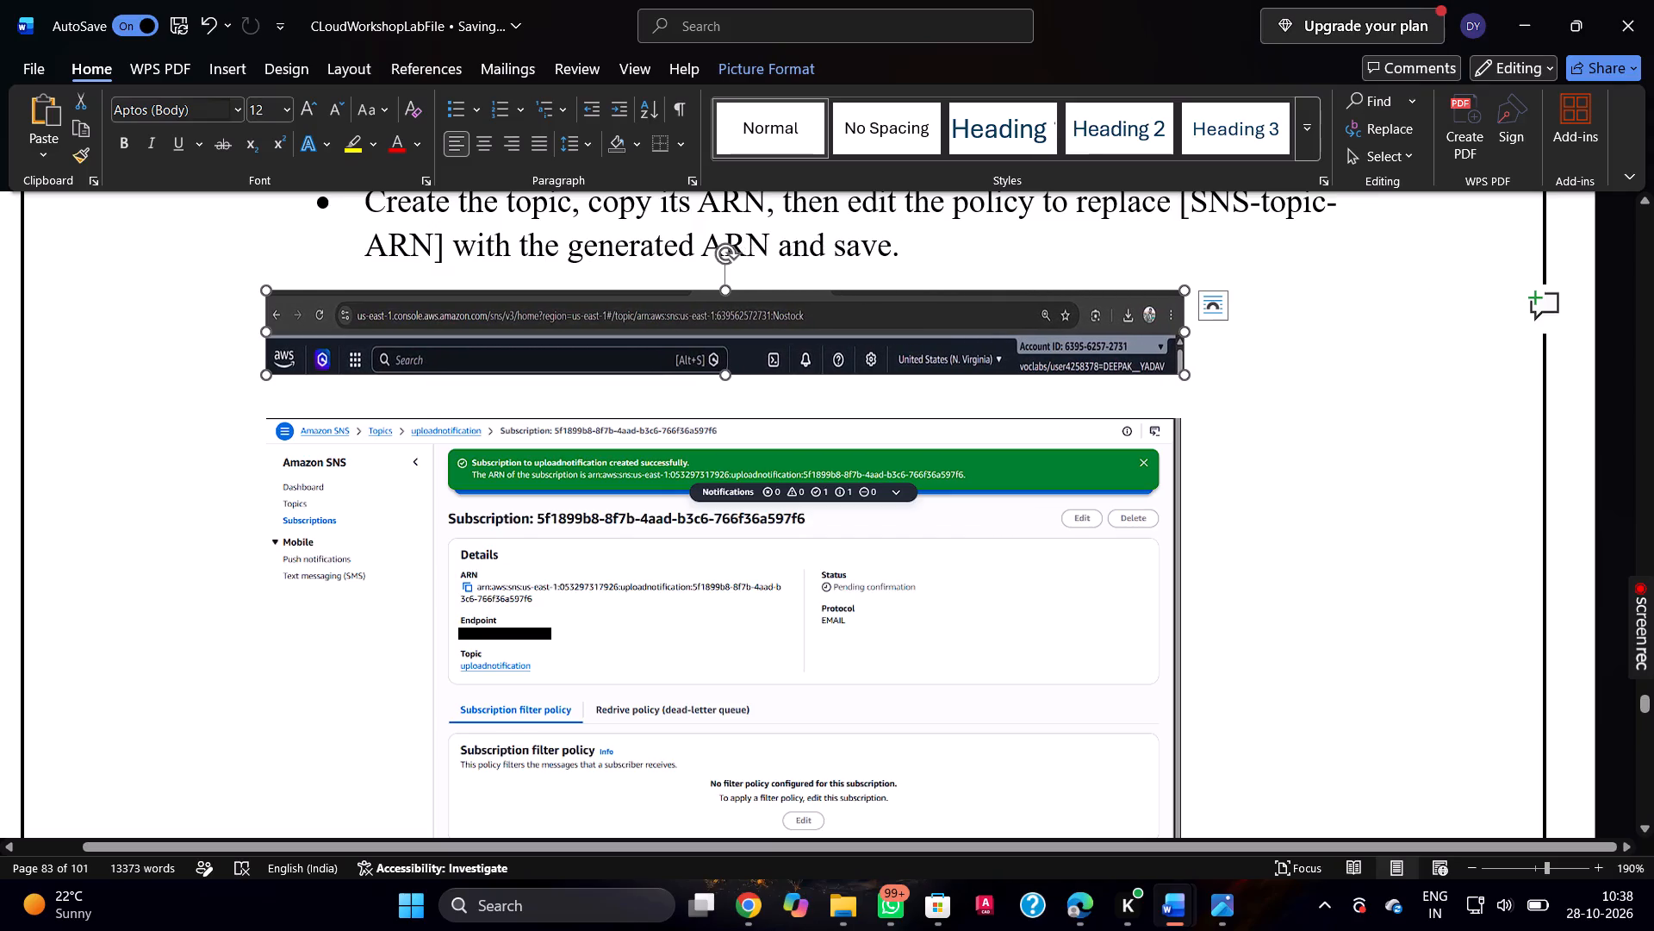
Set the header strip's text wrapping to Behind Text so it sits against the SNS subscription screenshot.
left_click(1215, 315)
left_click(1317, 520)
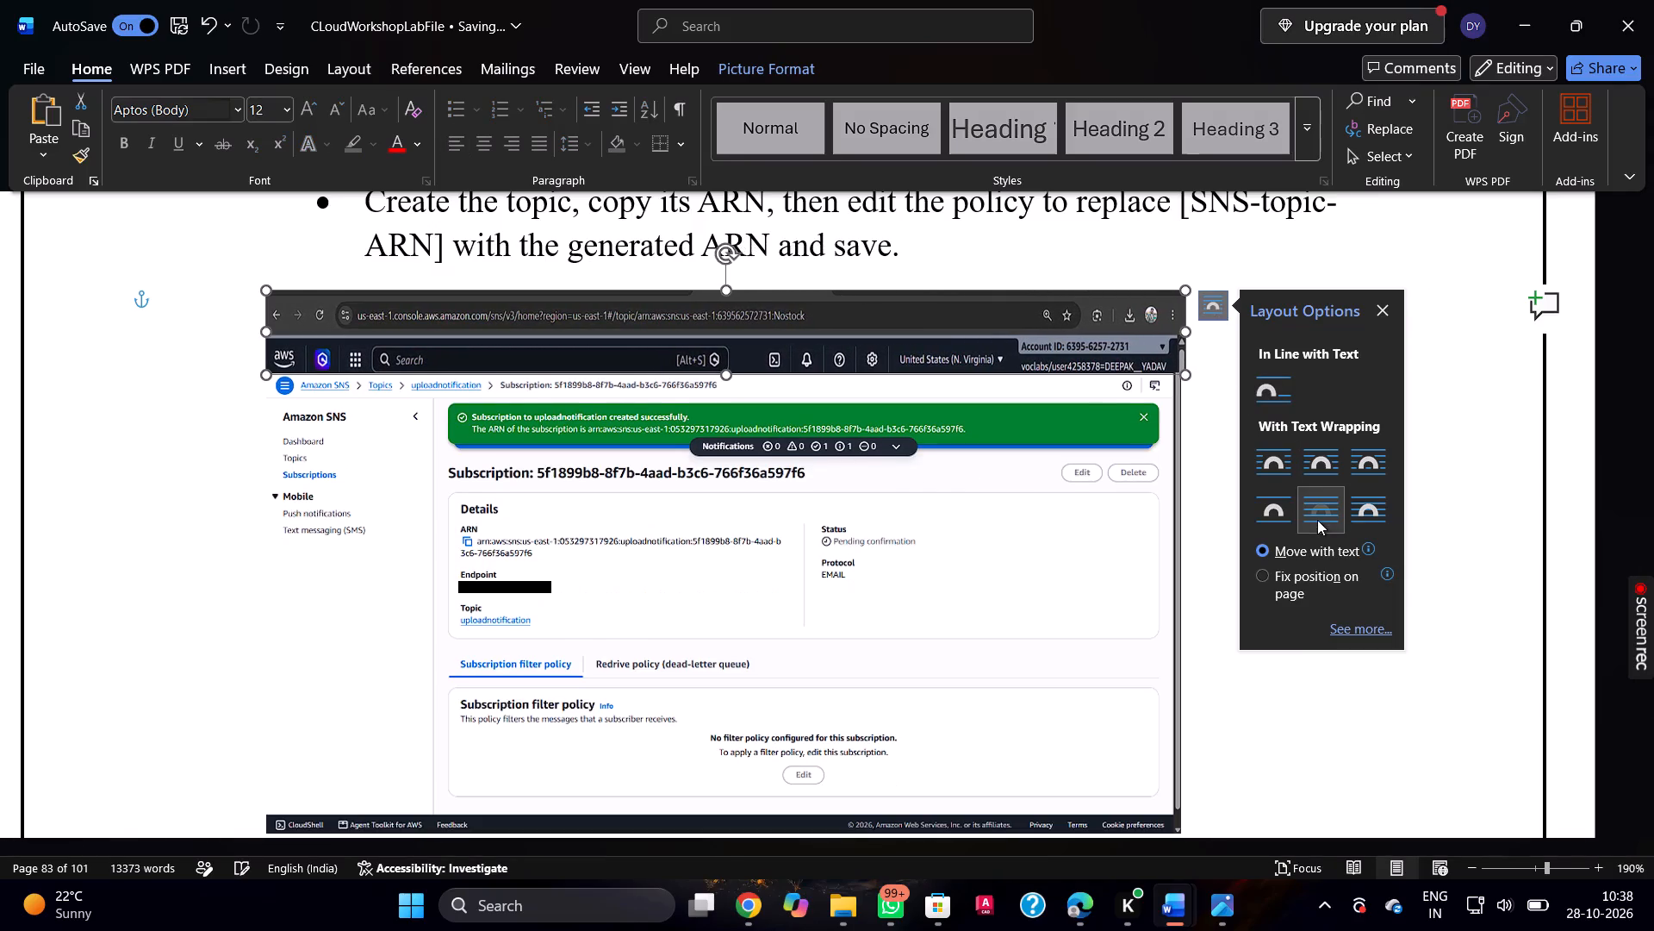
Narrow the header strip slightly so its right edge lines up with the SNS subscription screenshot.
left_click(1102, 333)
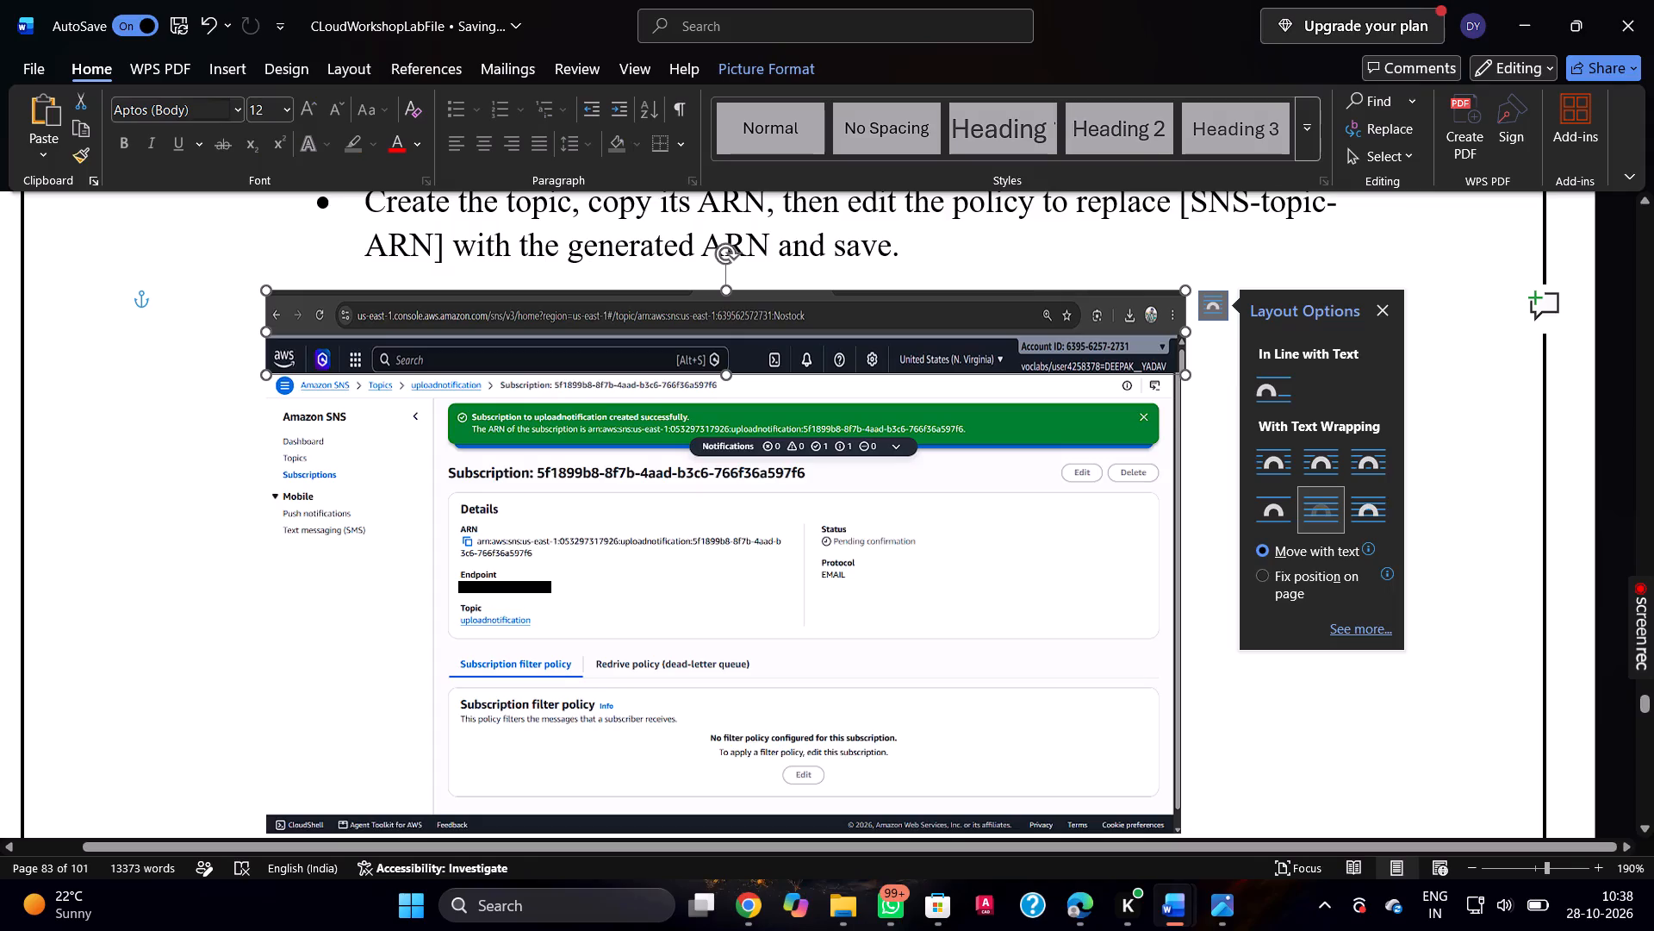
left_click(1182, 334)
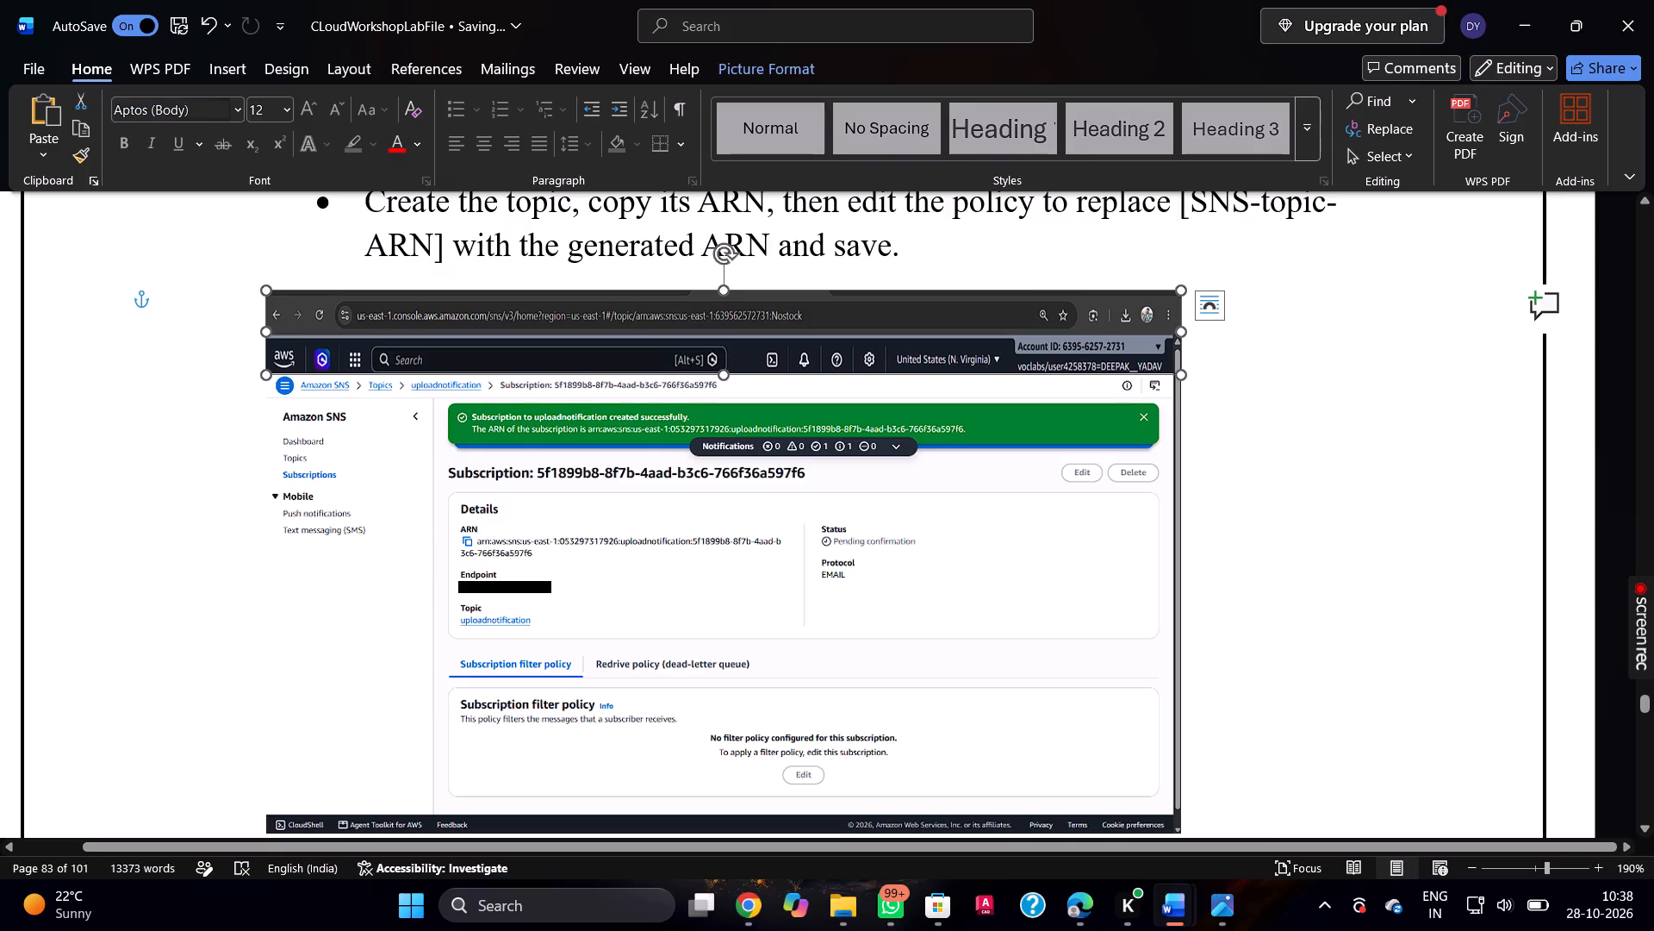
left_click(1274, 490)
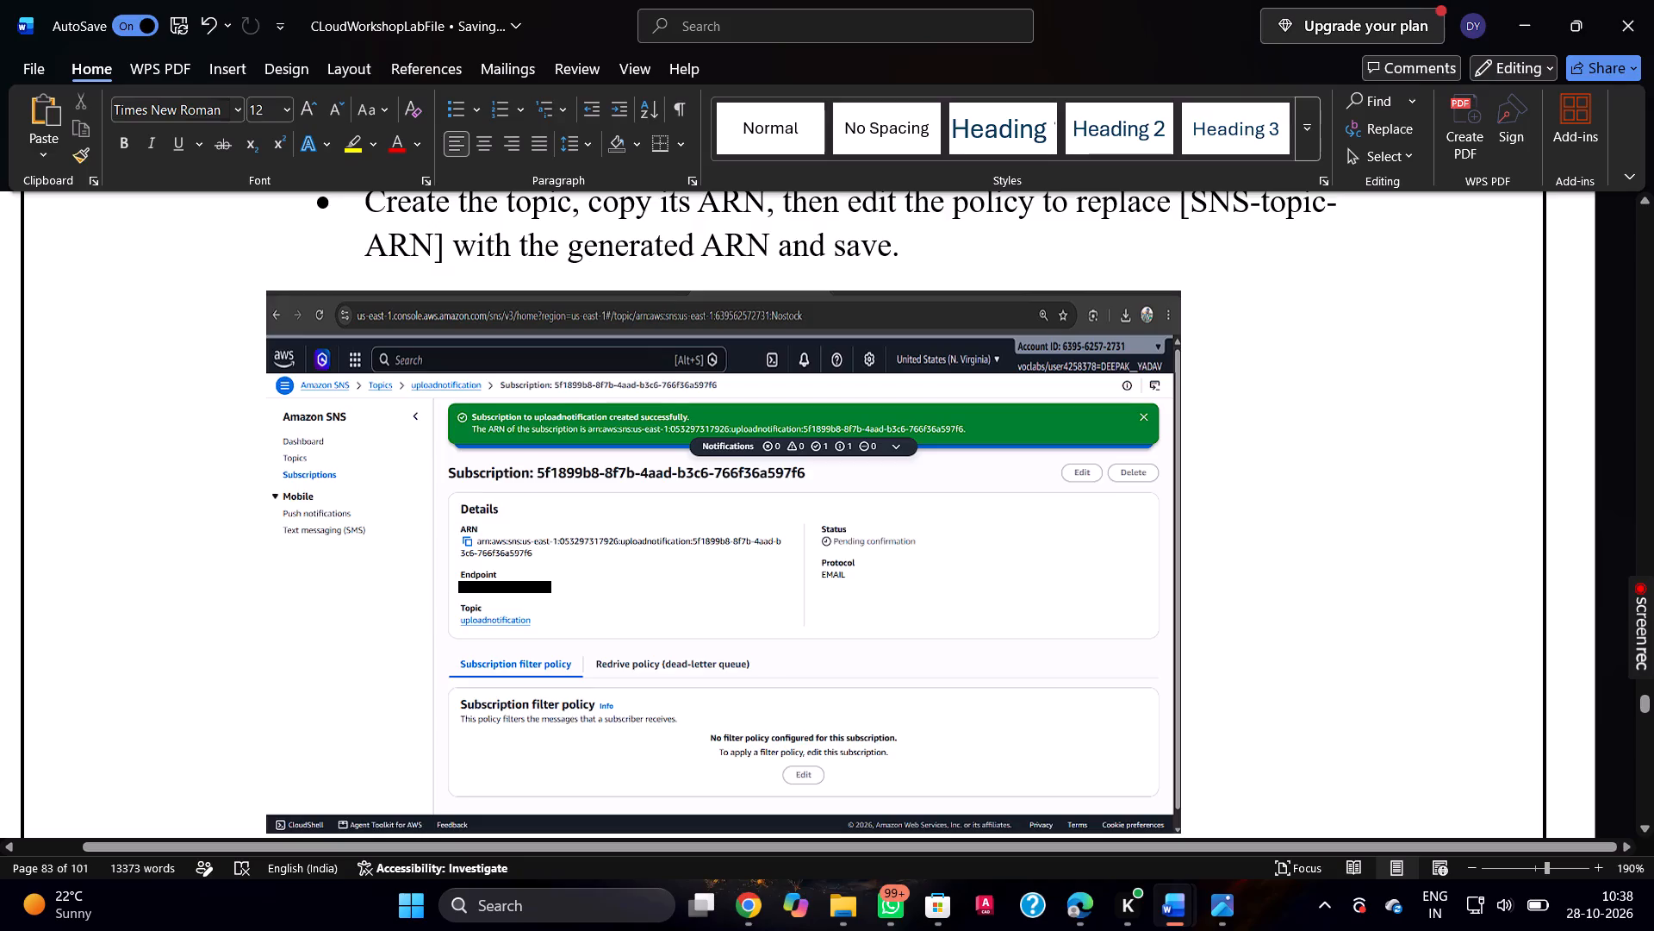
Crop the AWS console header off the top of the Amazon S3 event notification screenshot in Task 7.
scroll(779, 610, "down", 1)
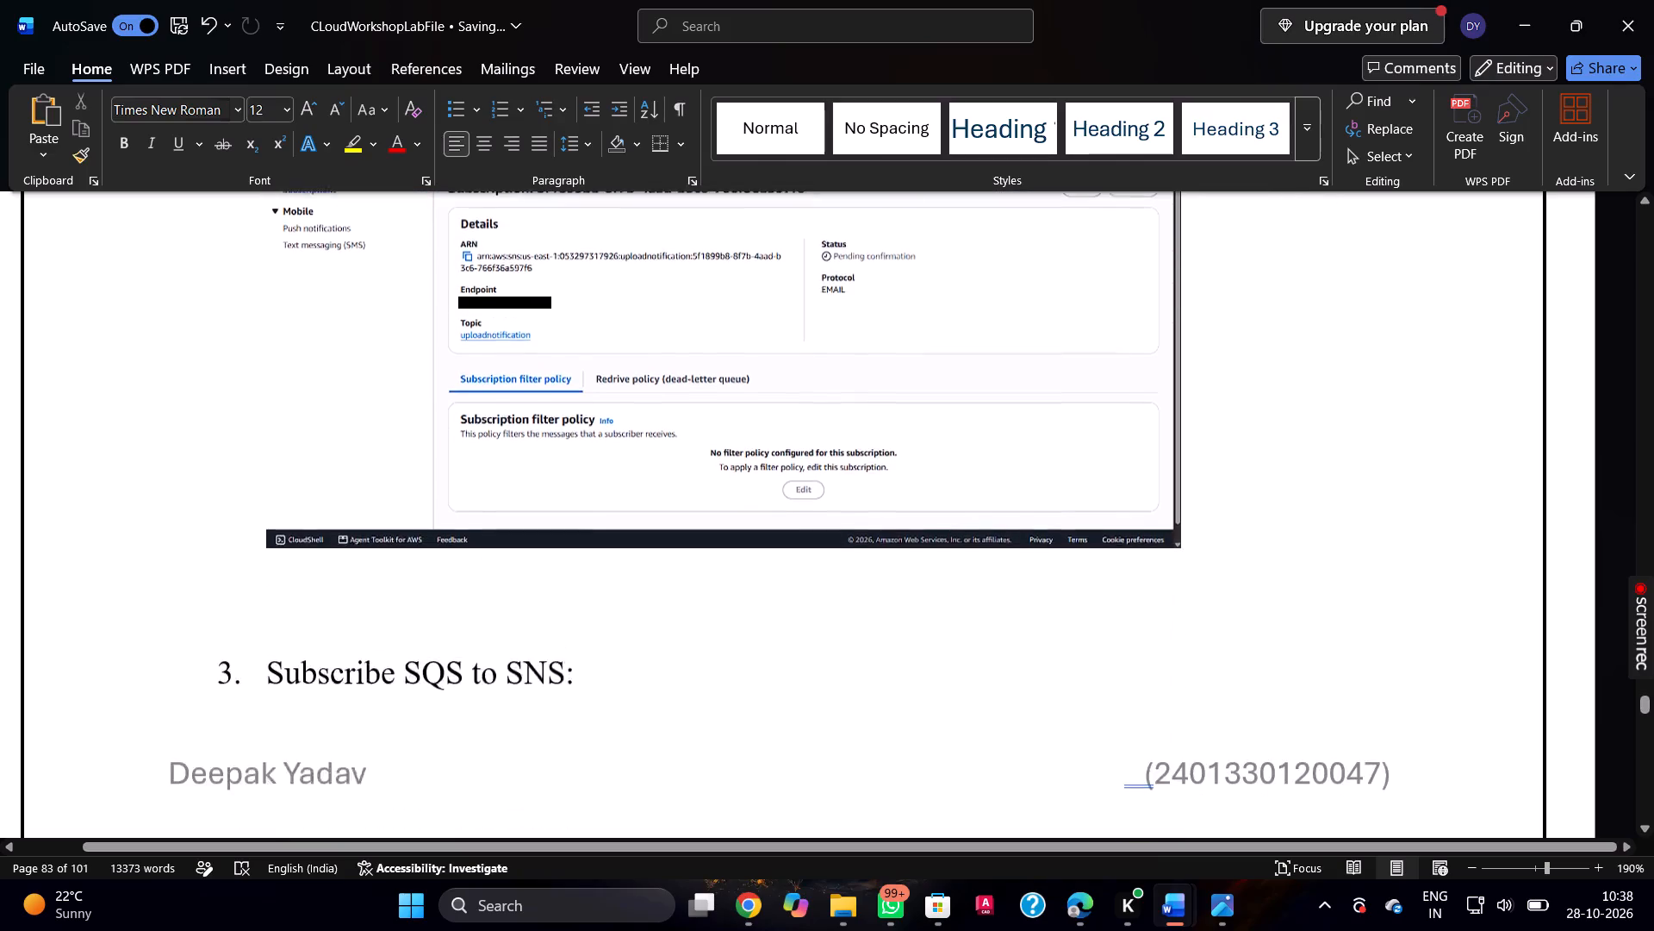
scroll(779, 610, "down", 2)
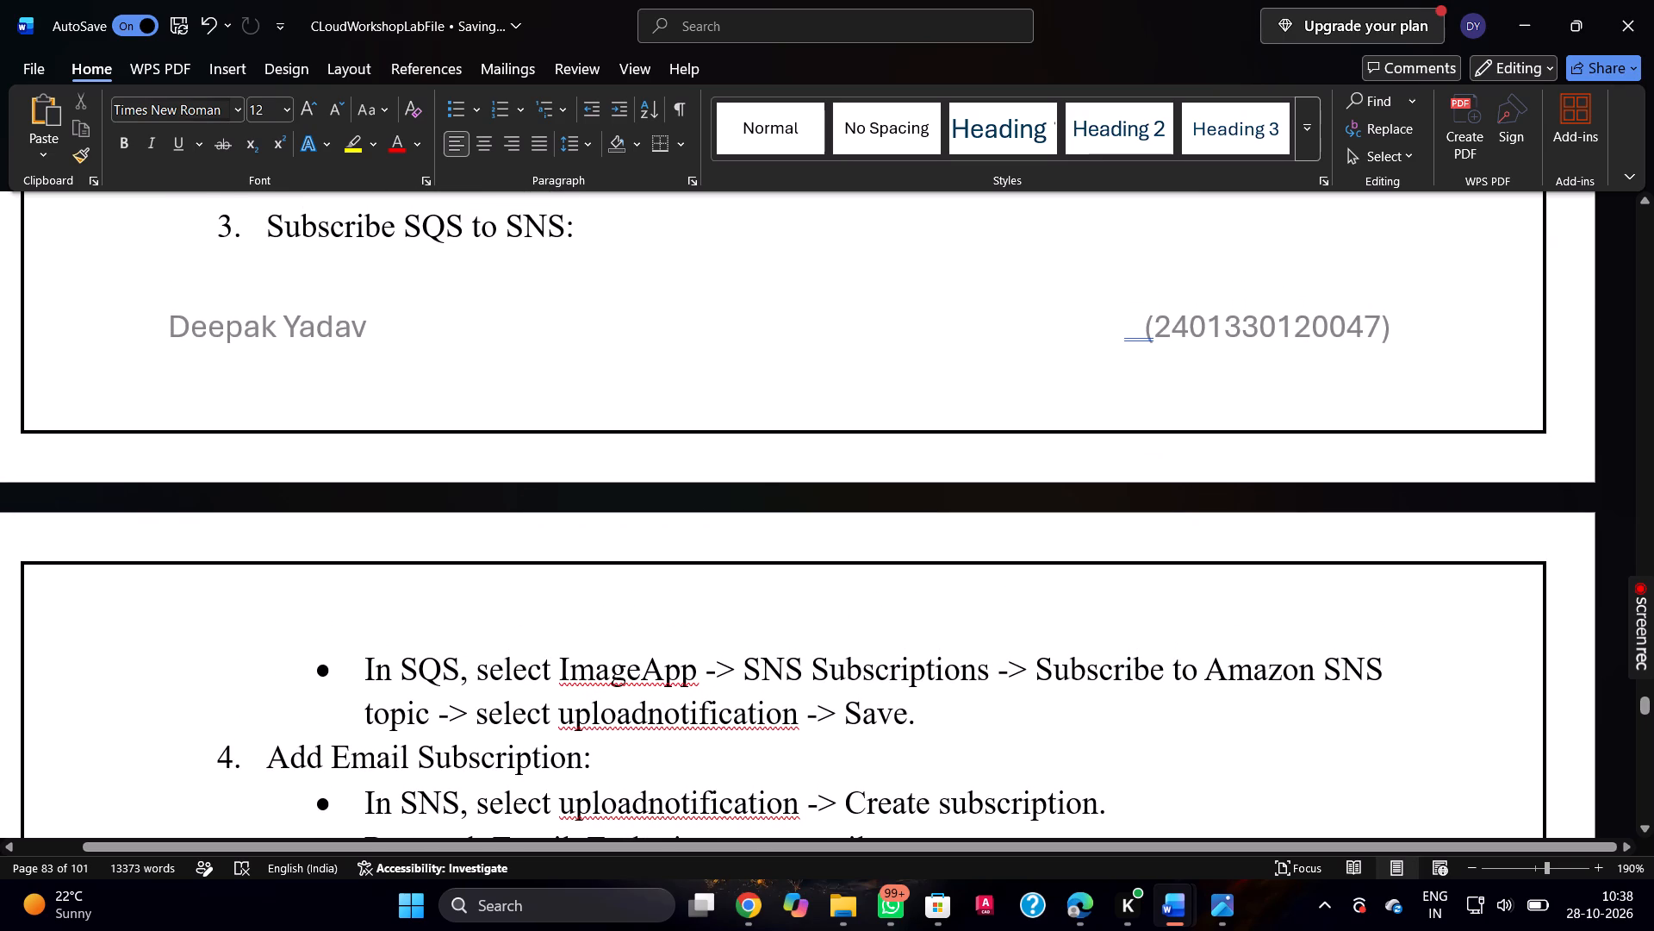
scroll(779, 610, "down", 2)
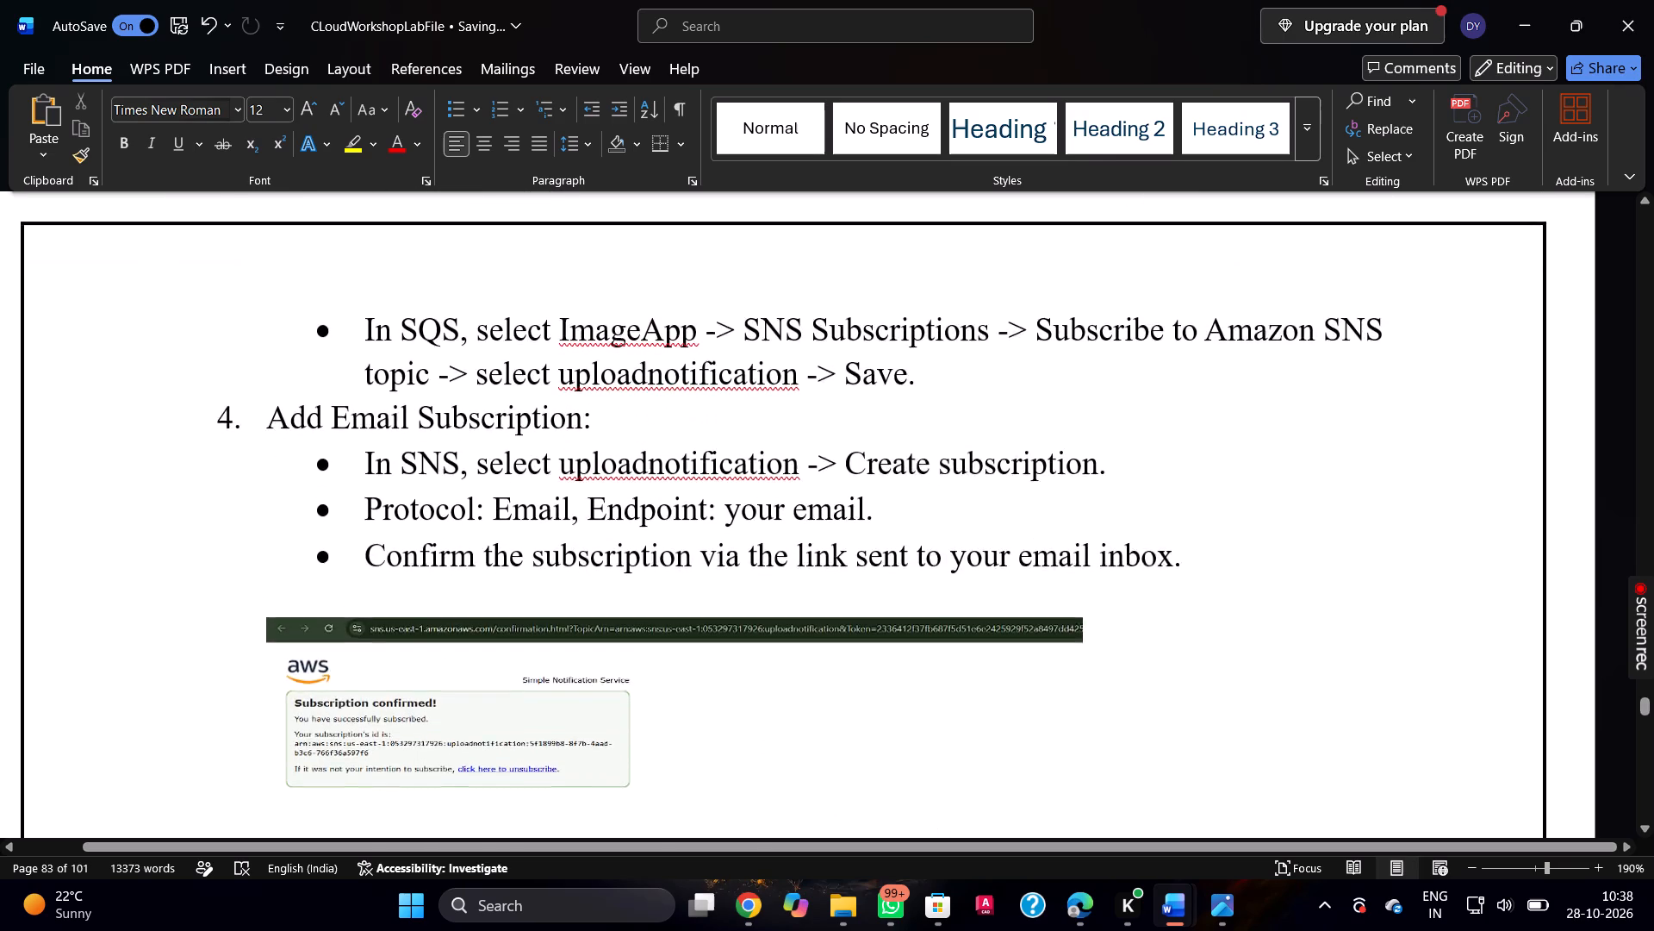
scroll(779, 610, "down", 1)
scroll(798, 515, "down", 1)
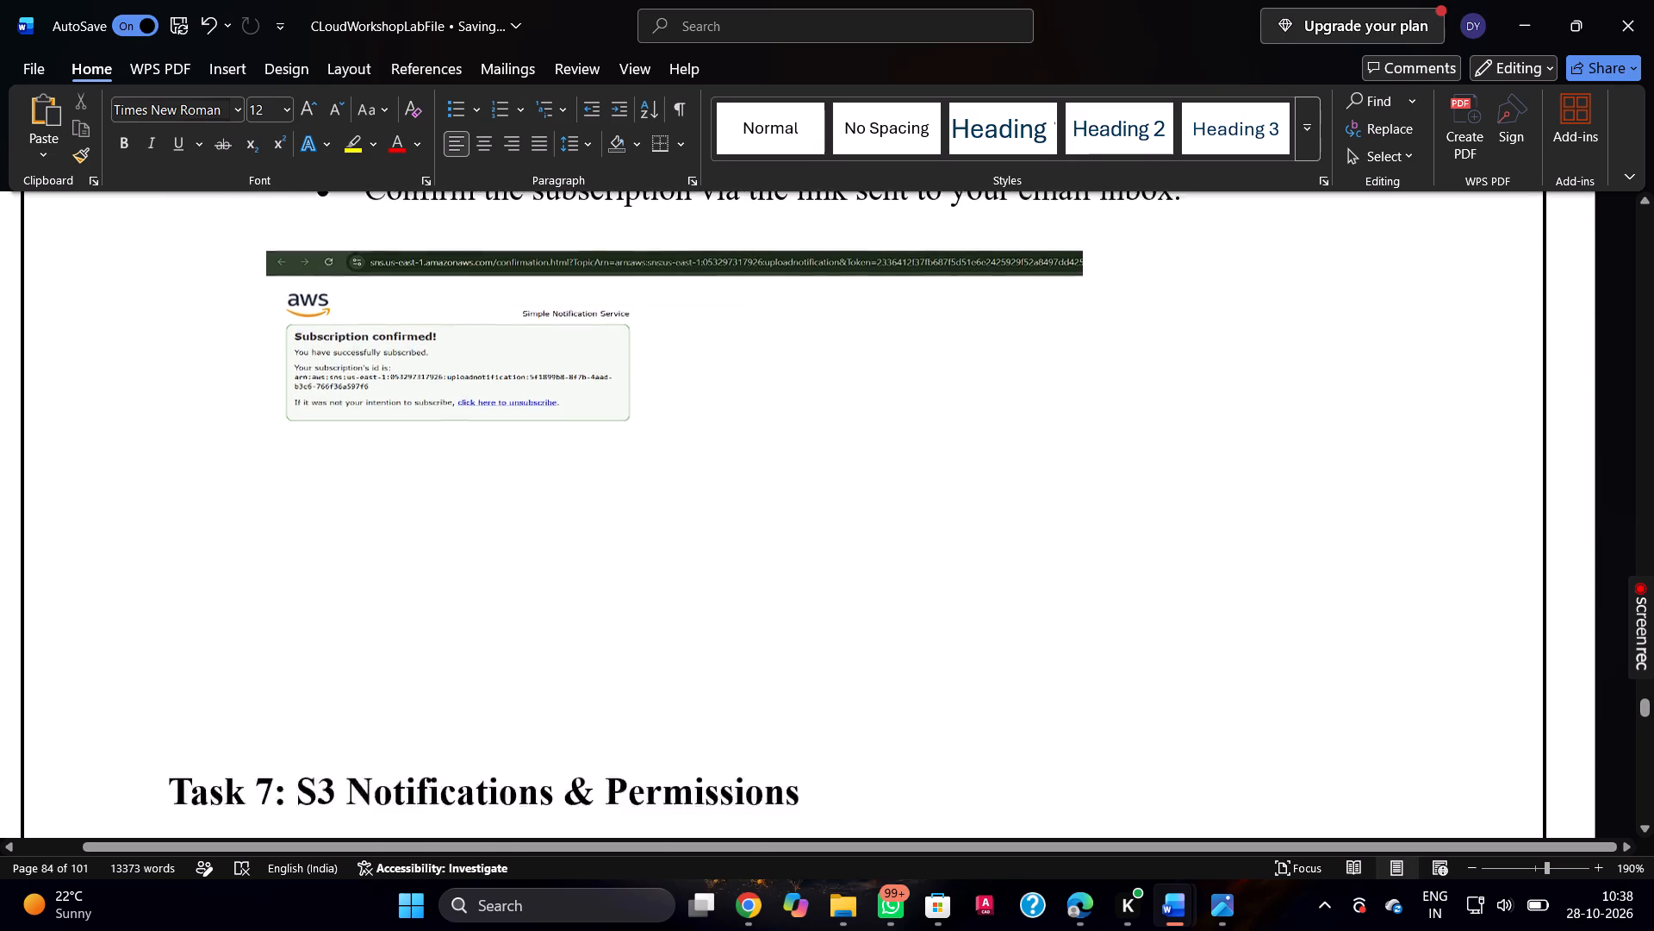
scroll(798, 515, "down", 3)
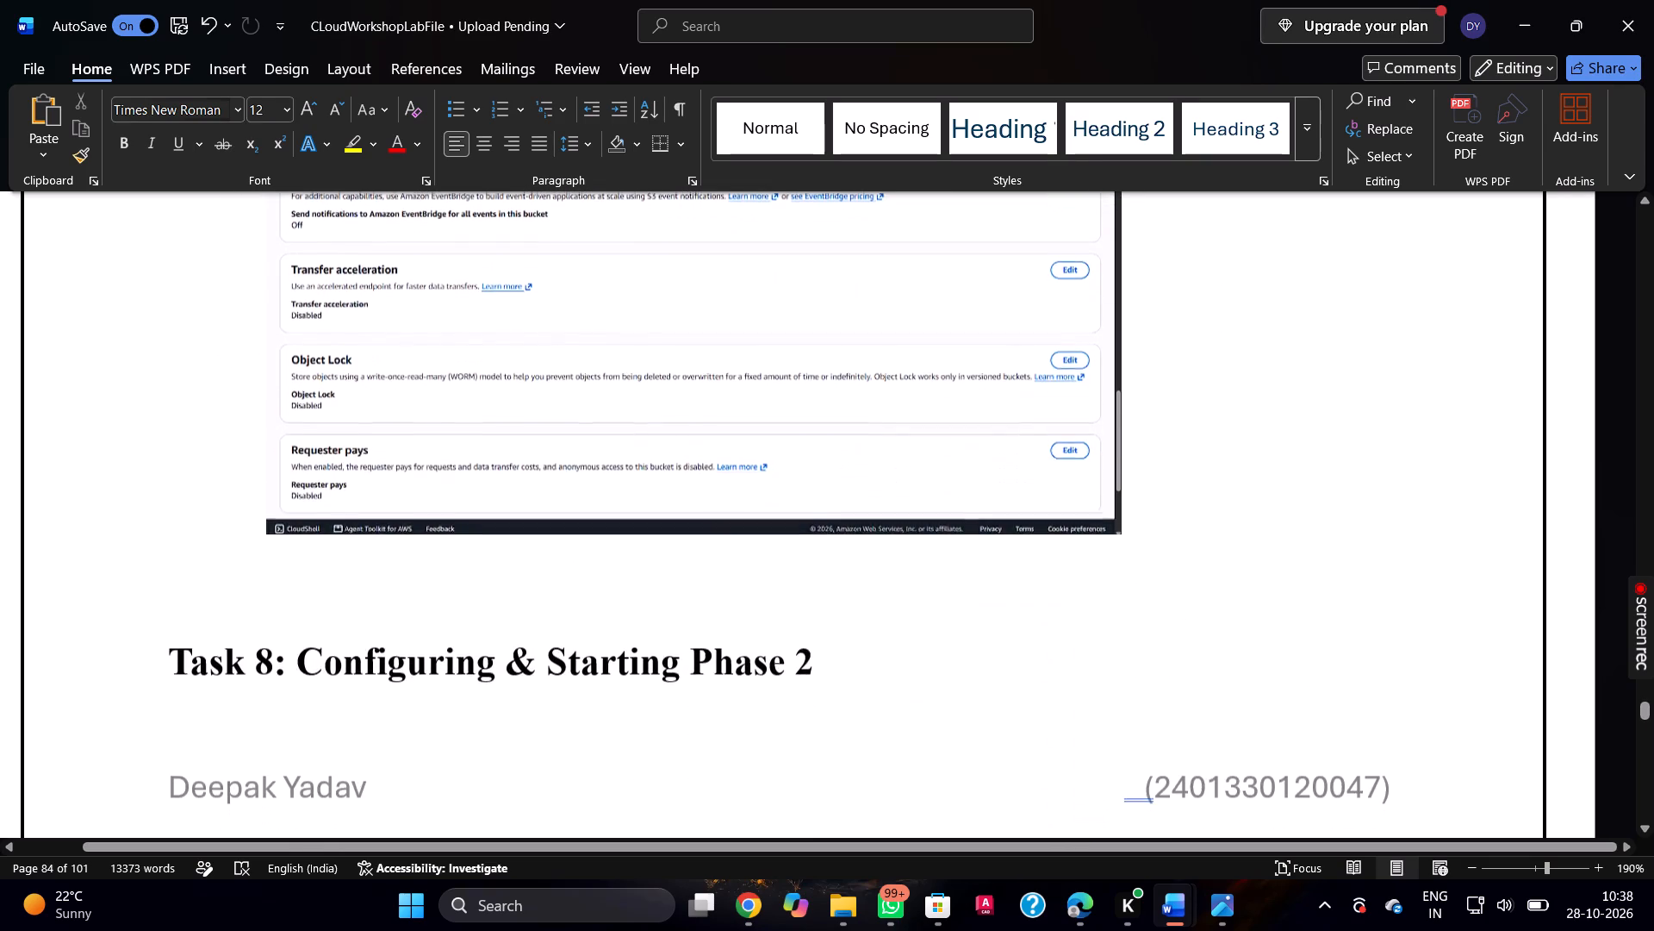
scroll(798, 515, "up", 1)
left_click(631, 460)
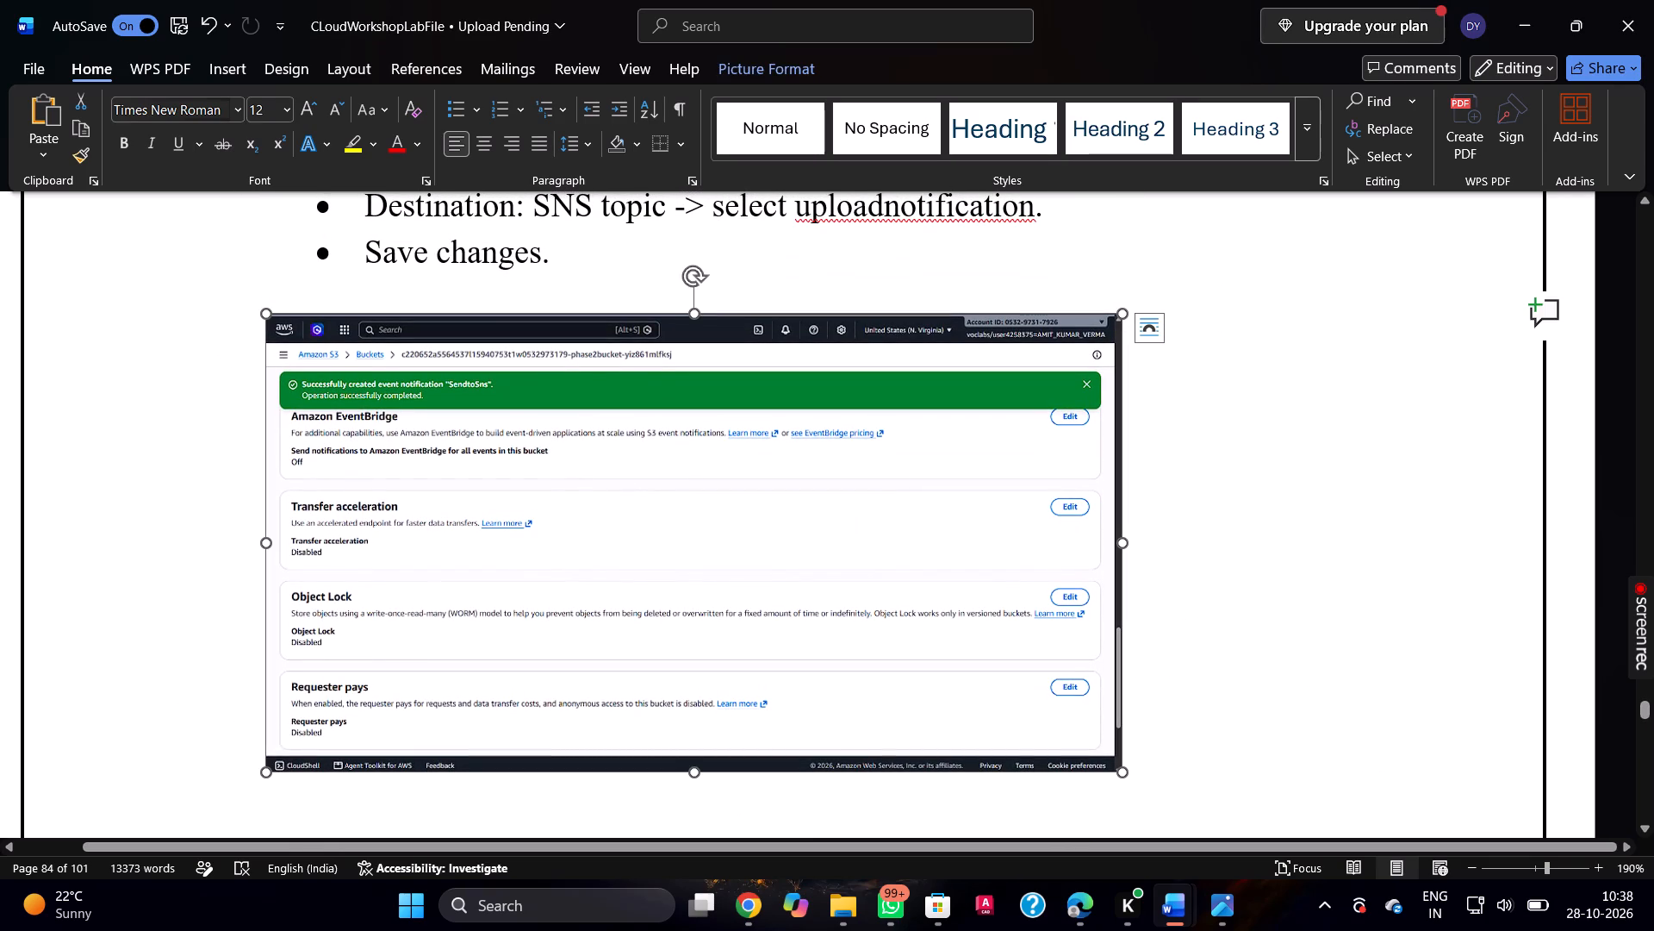
right_click(716, 369)
left_click(789, 187)
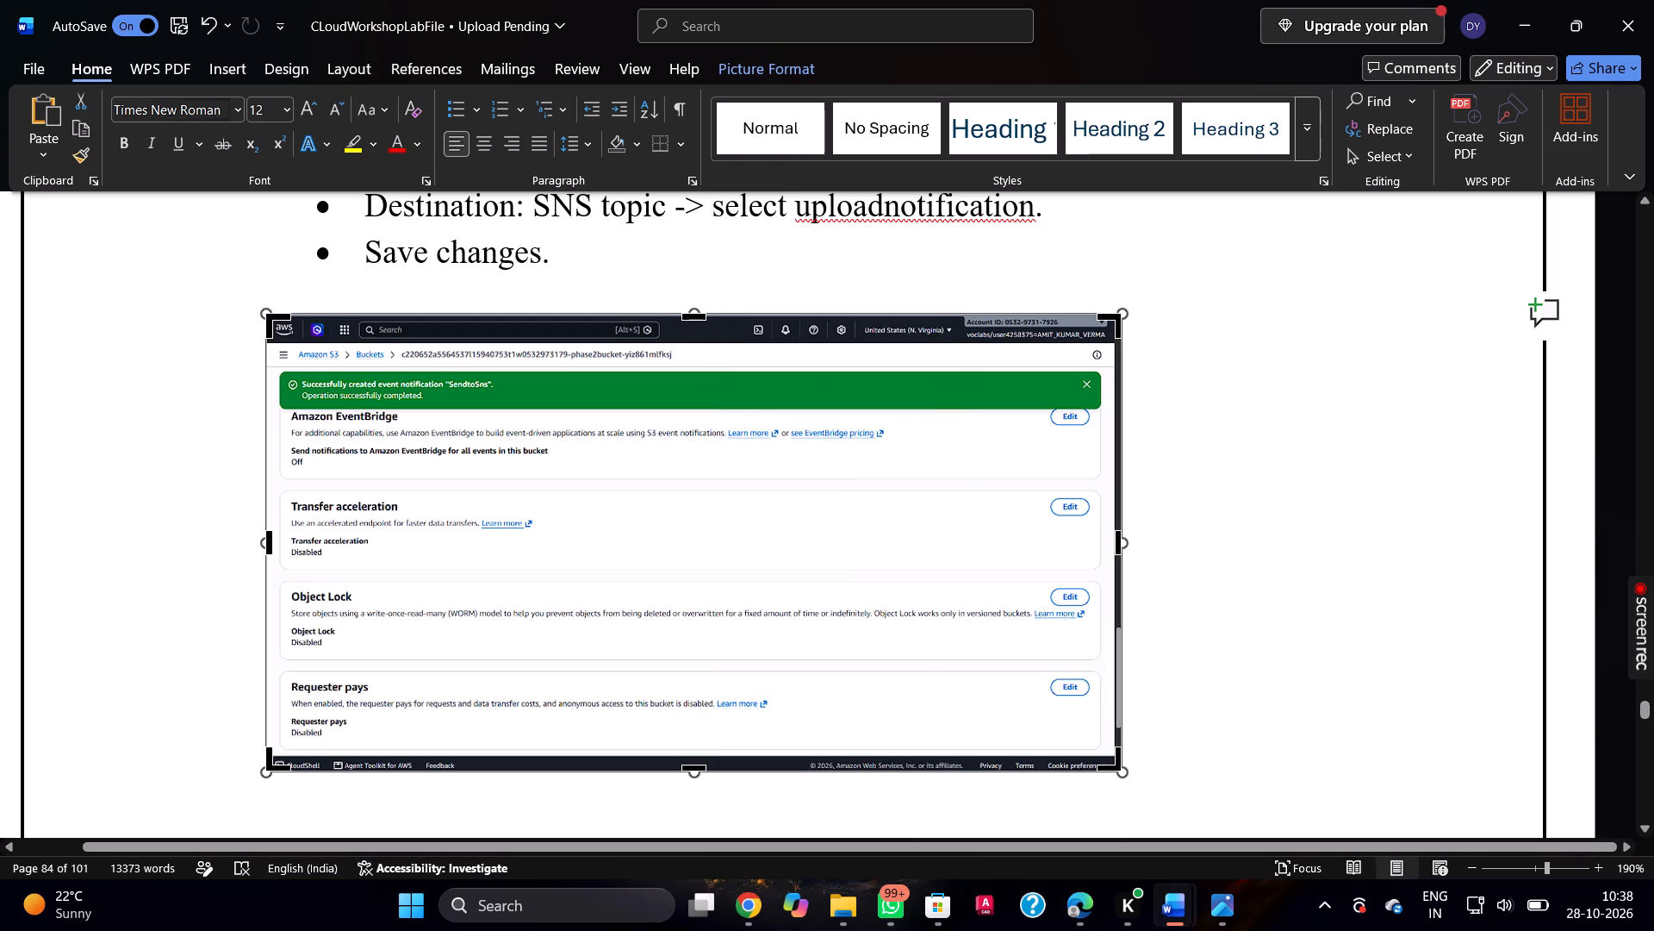
left_click_drag(690, 321, 692, 332)
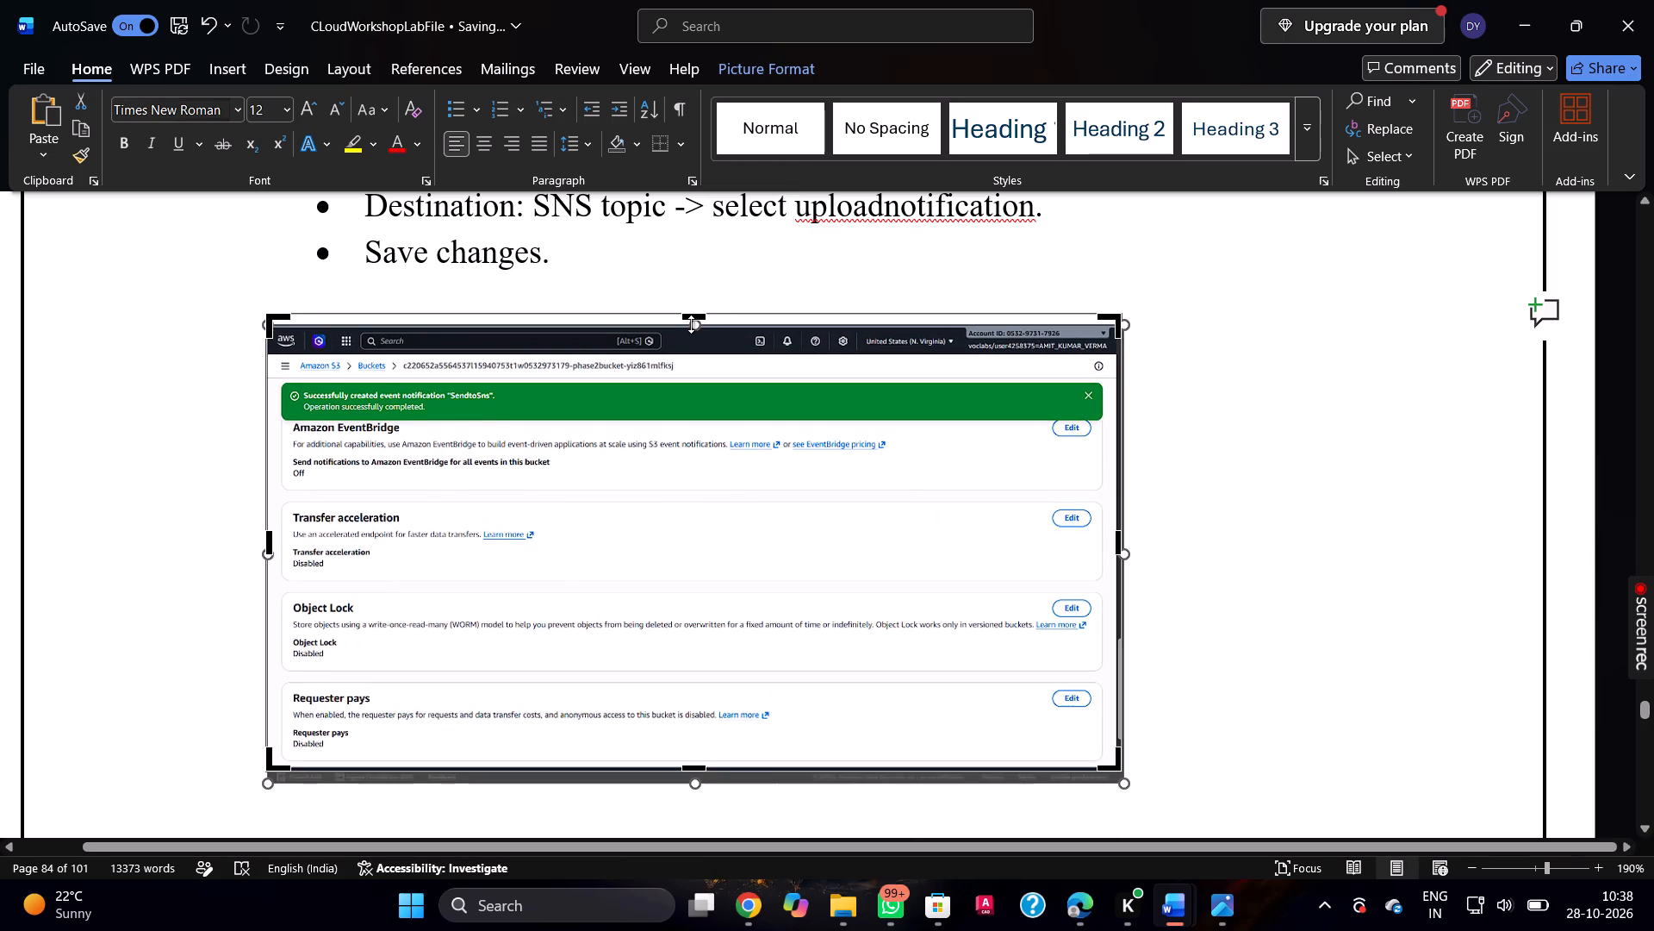
left_click_drag(691, 315, 690, 334)
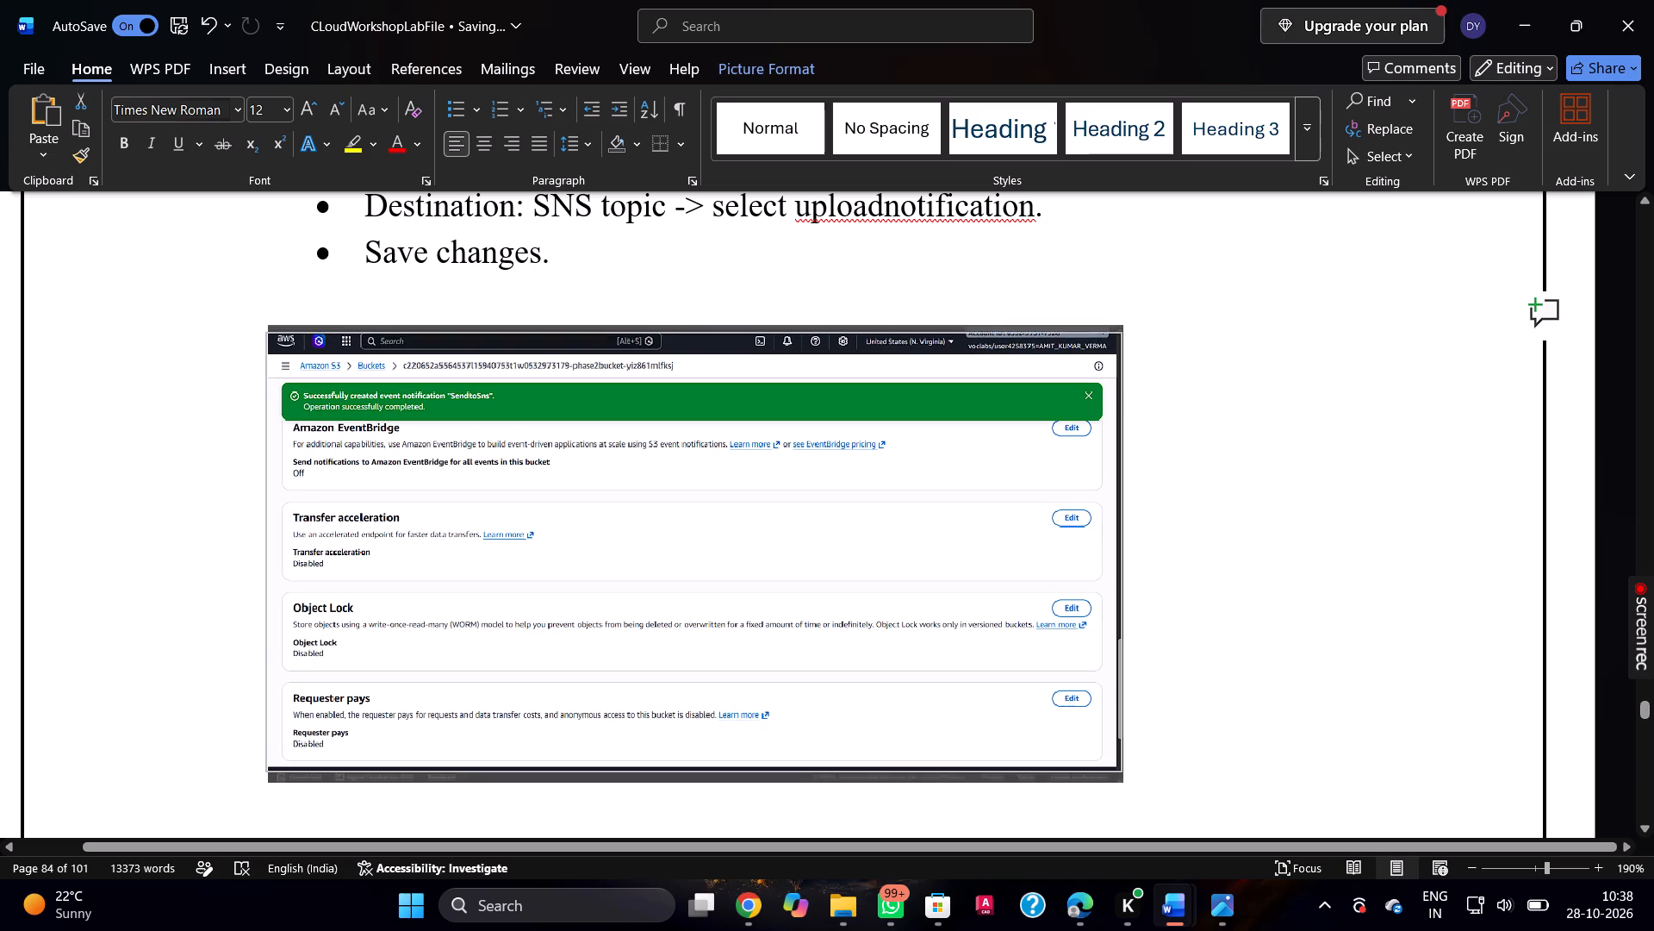
left_click_drag(690, 334, 675, 349)
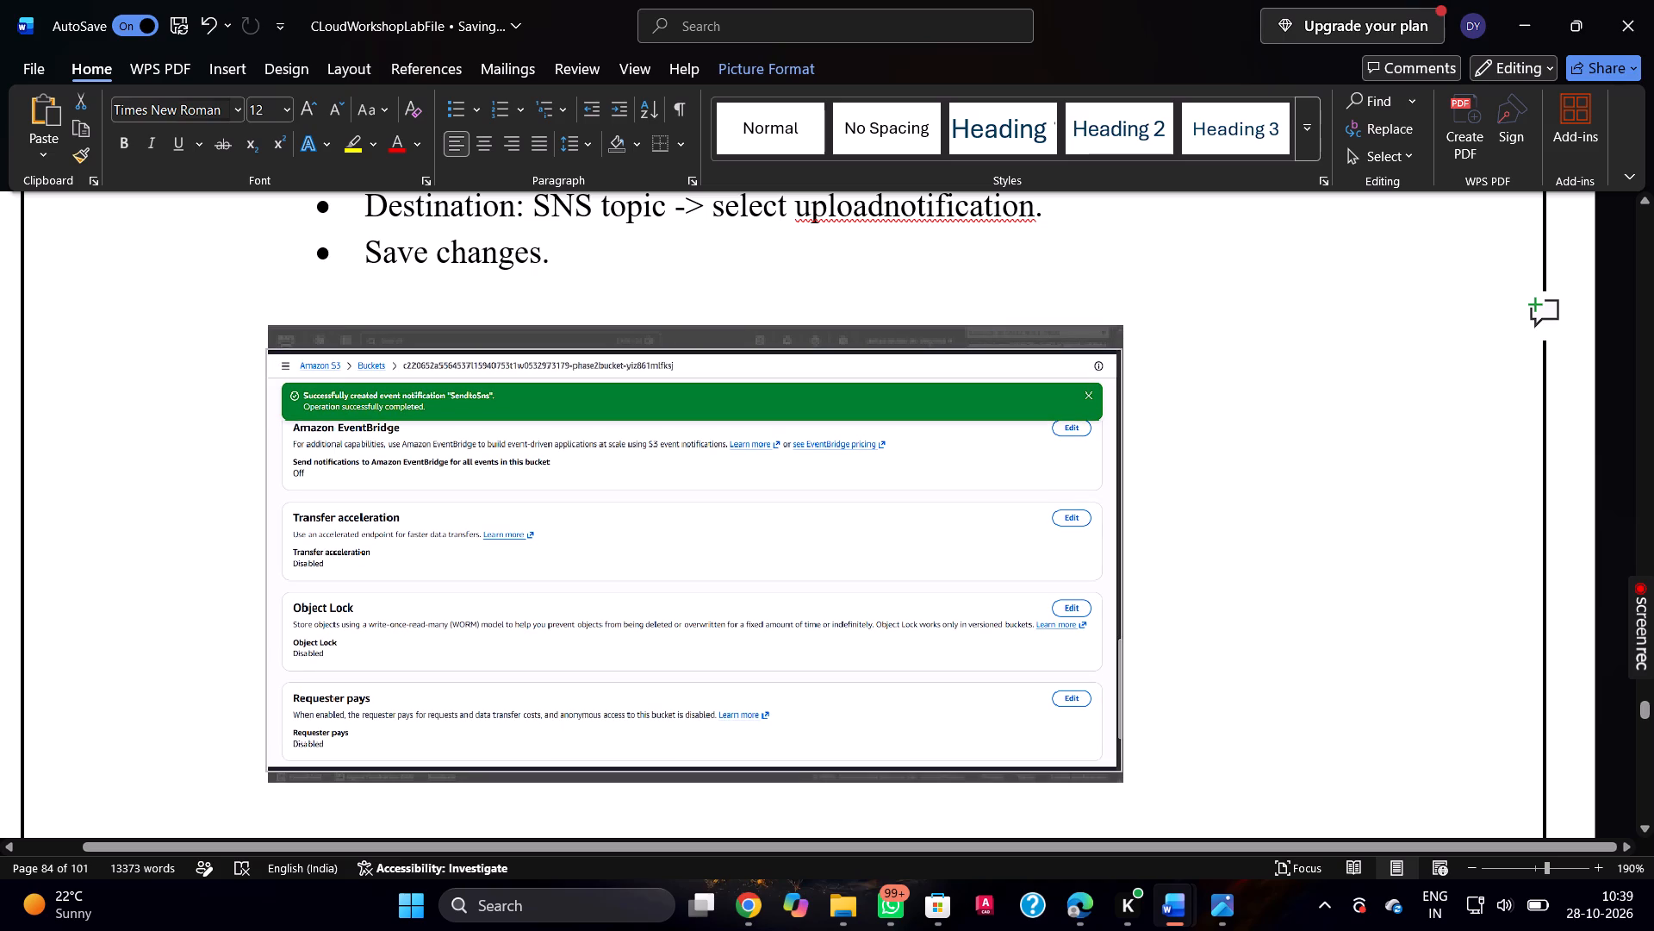
left_click_drag(675, 349, 675, 353)
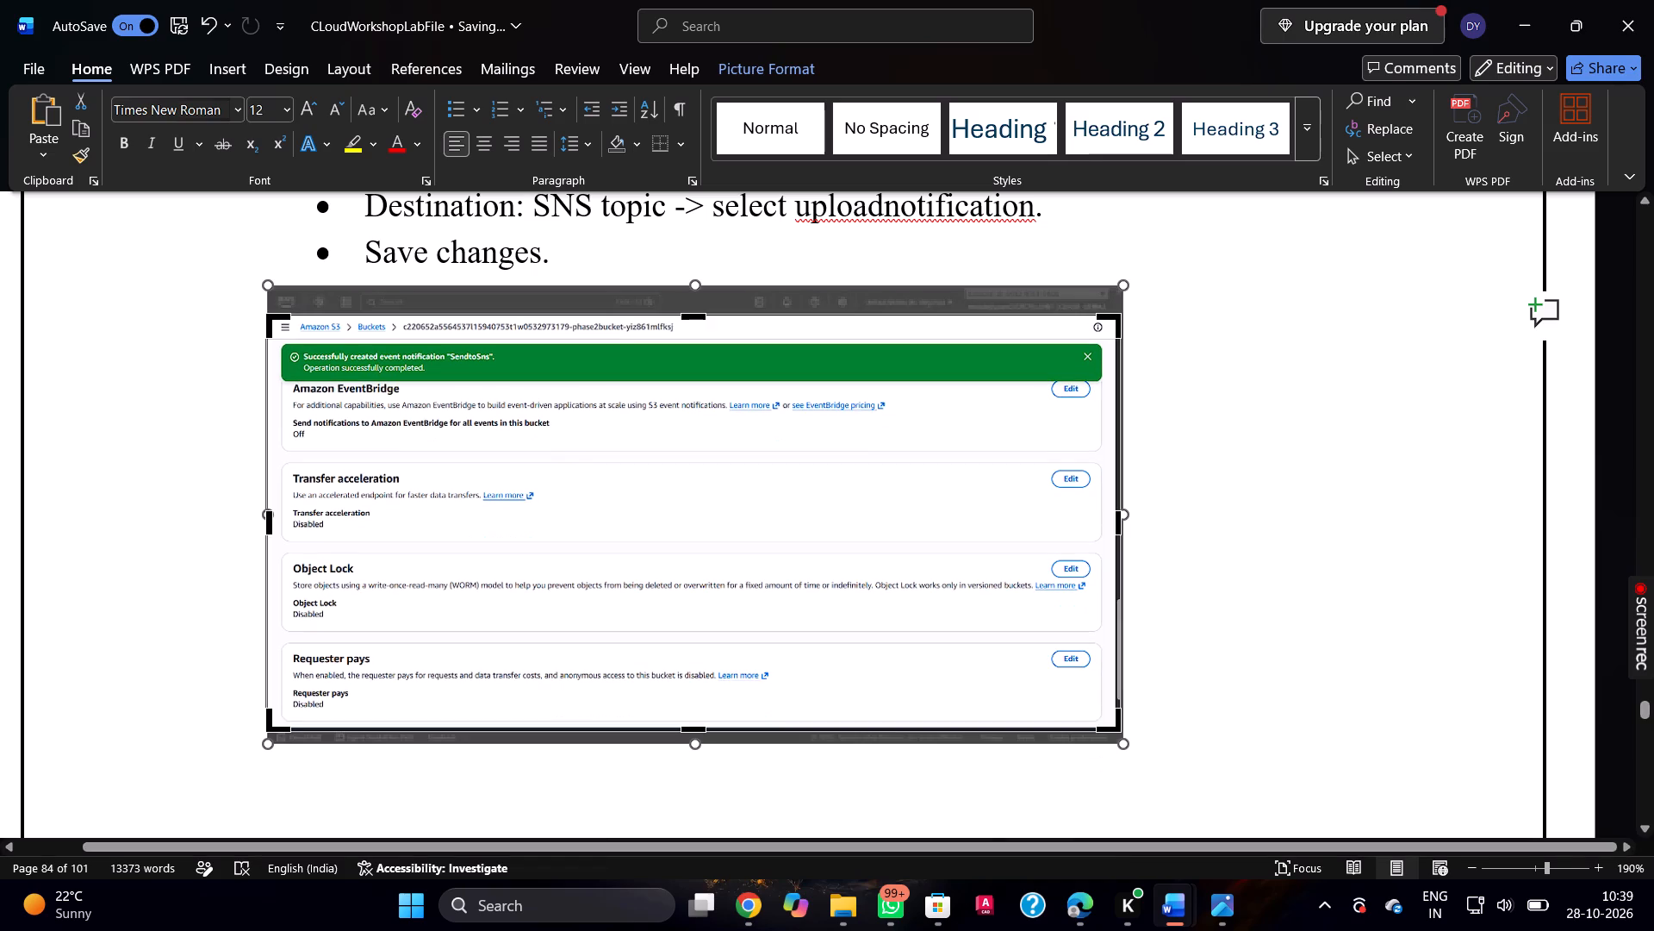
Add an unbulleted line below "Save changes." in Task 7 and indent it with 12 spaces to the S3 screenshot's left edge.
left_click(580, 255)
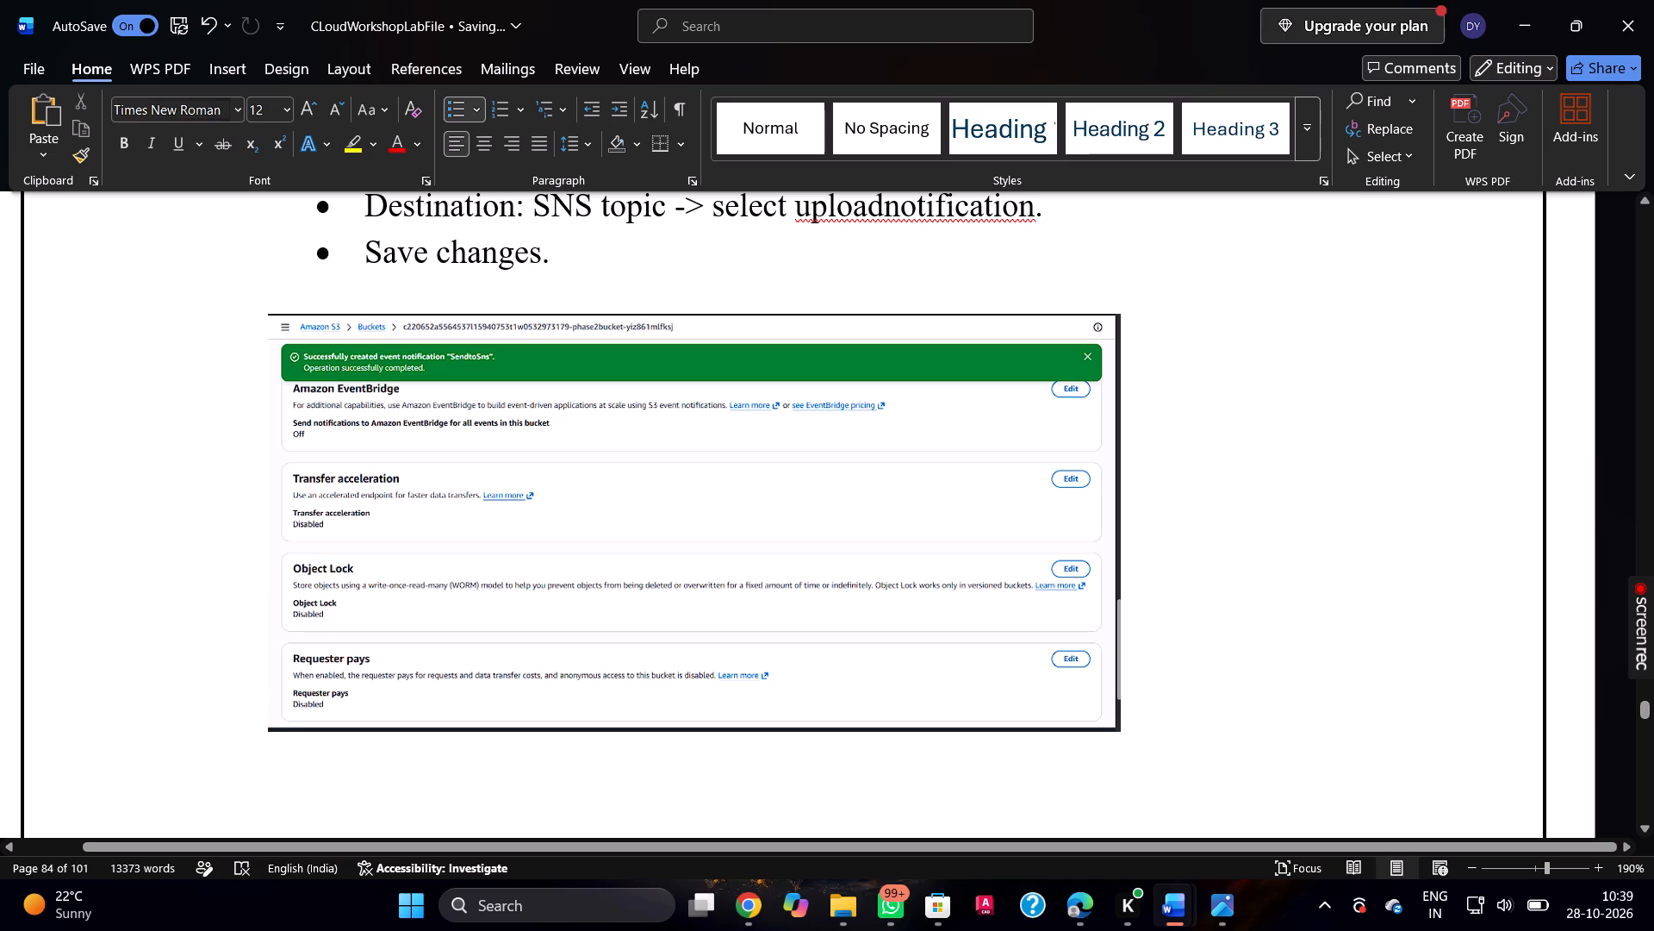
key("Return")
key("BackSpace")
key("BackSpace")
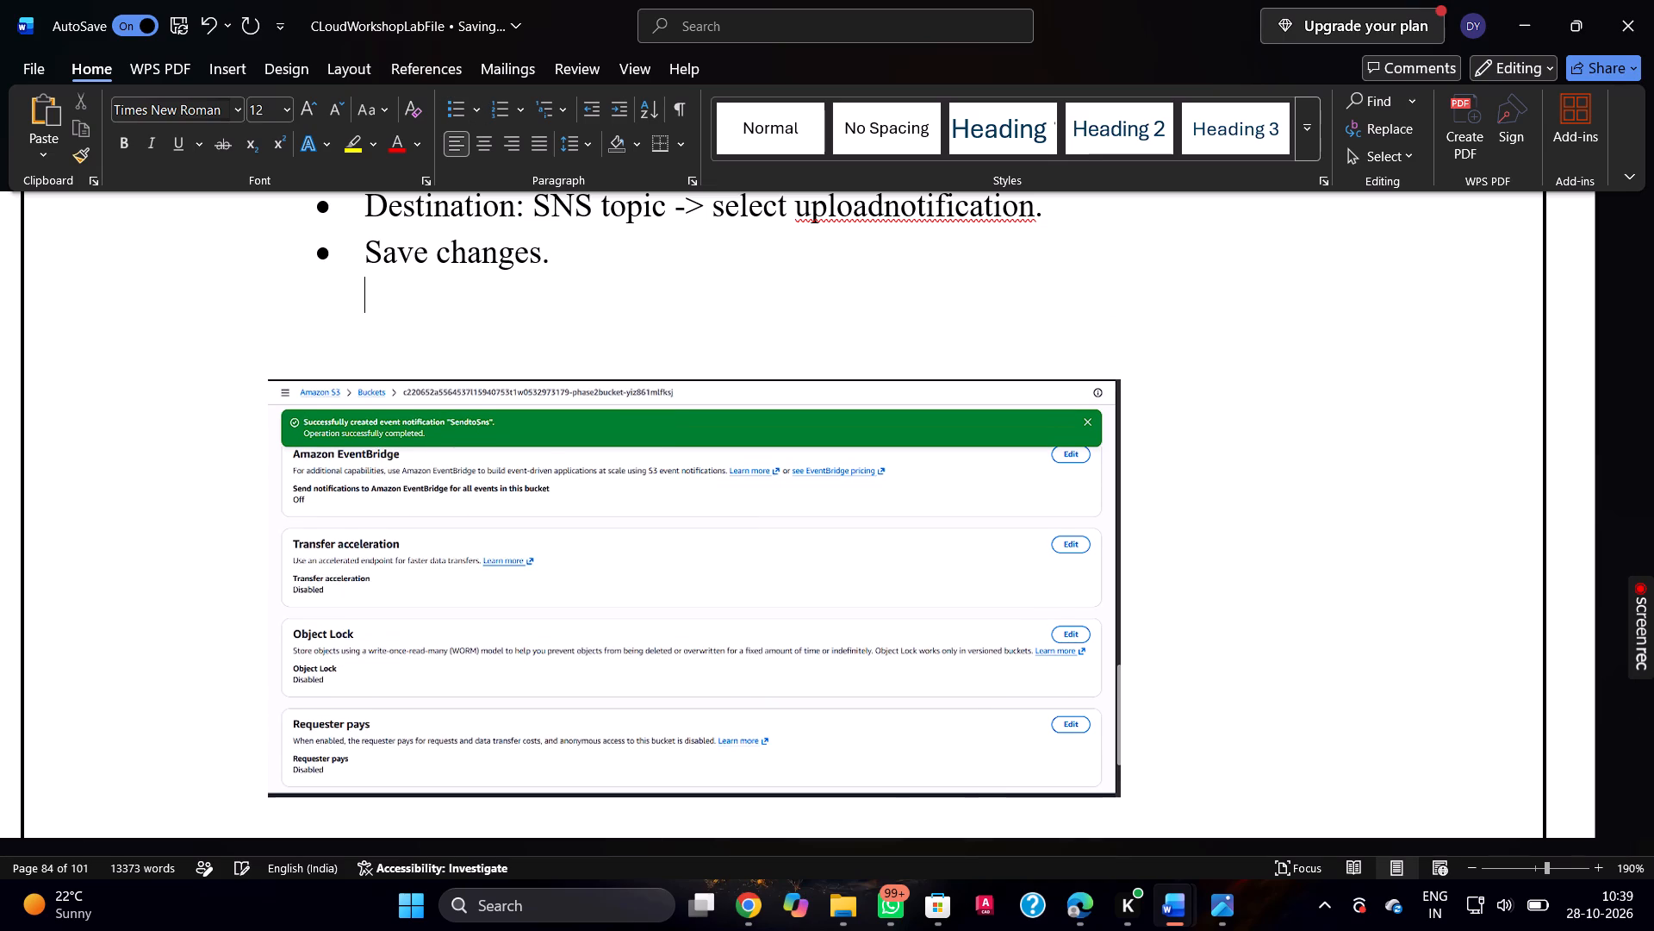
key("BackSpace")
key("space")
key("space")
key("space")
key("space")
key("space")
key("space")
key("space")
key("space")
key("space")
key("space")
key("space")
key("space")
Paste the header strip on the indented line above the S3 screenshot and narrow it to the screenshot's width.
key("ctrl+v")
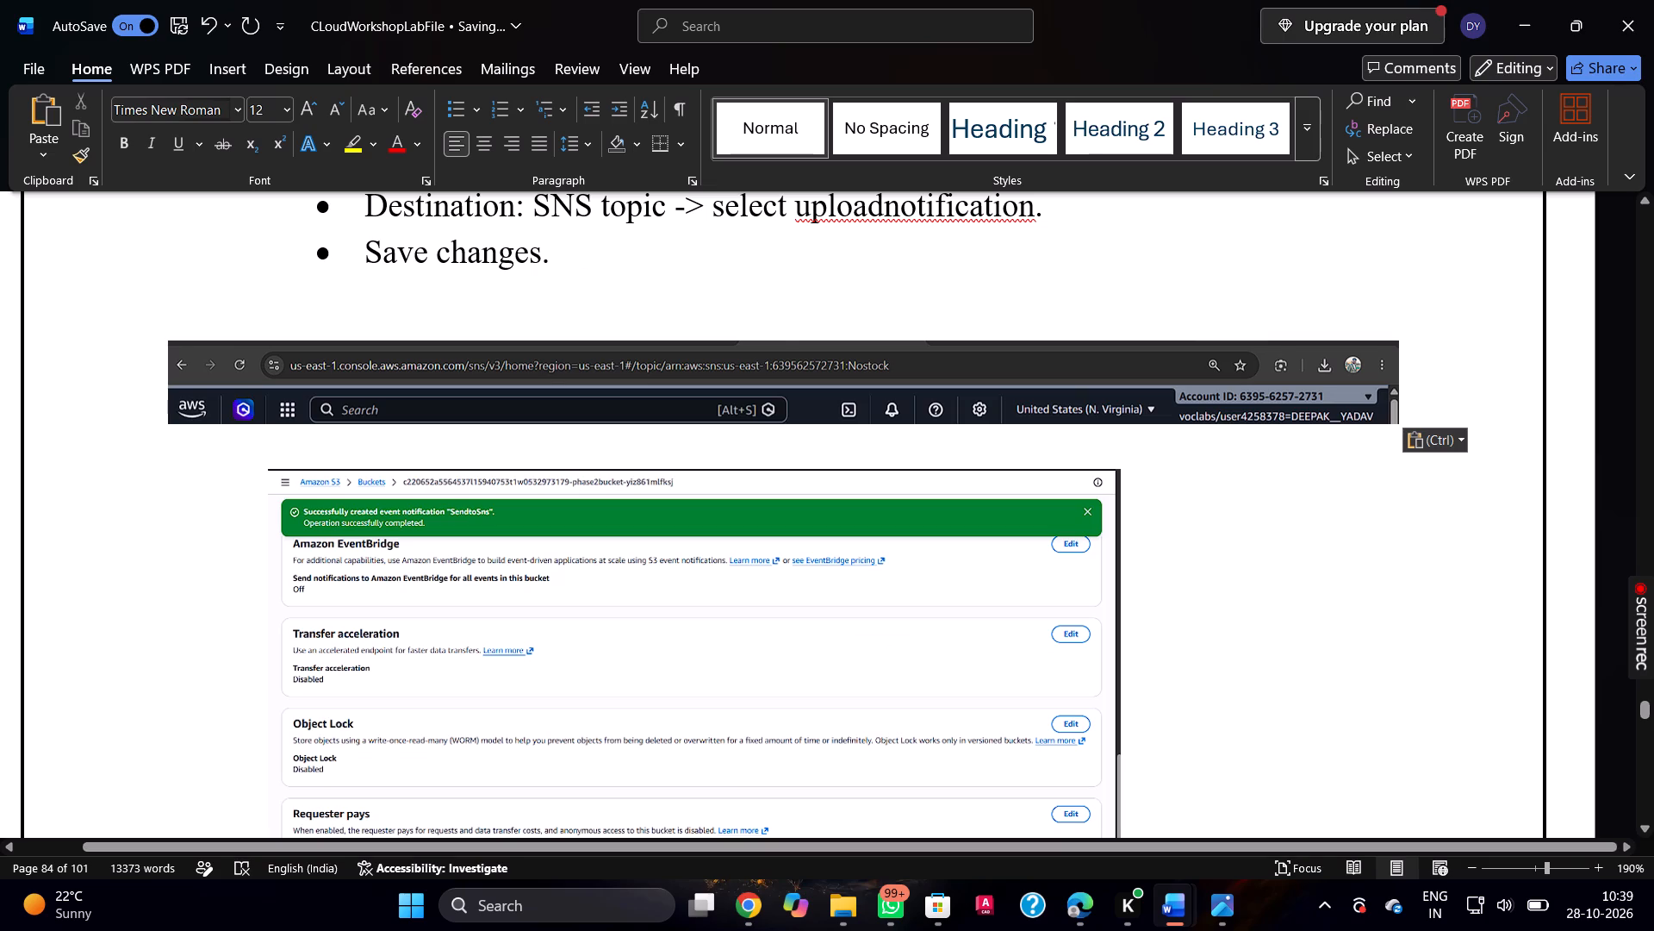
left_click(627, 402)
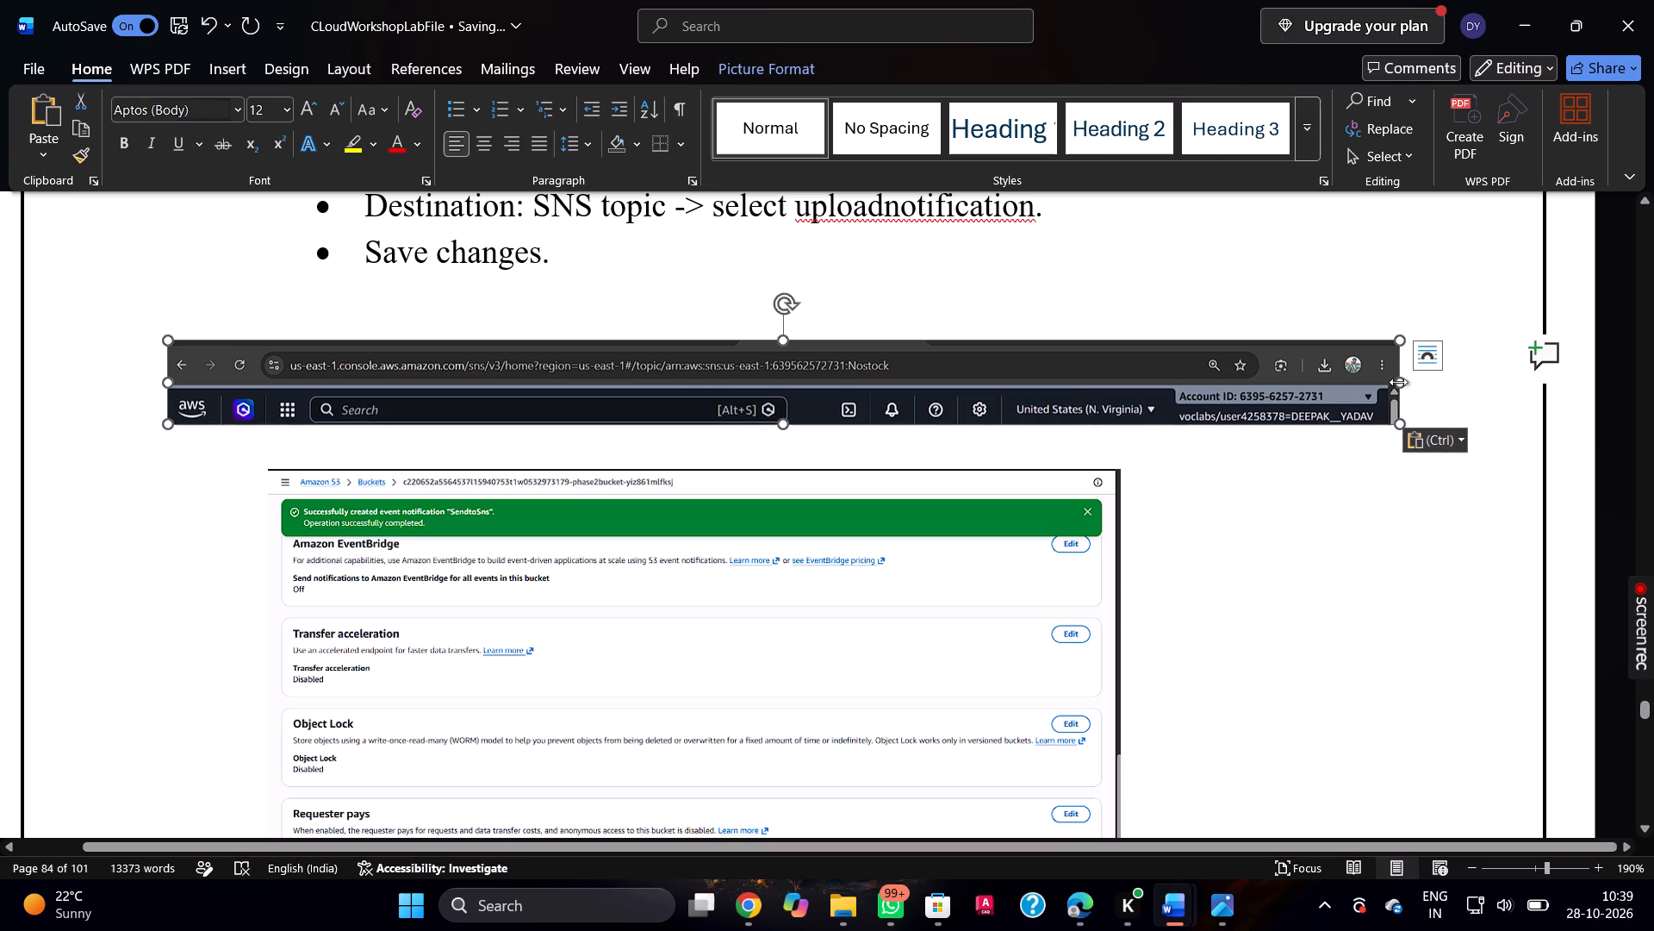
left_click_drag(1401, 381, 1077, 395)
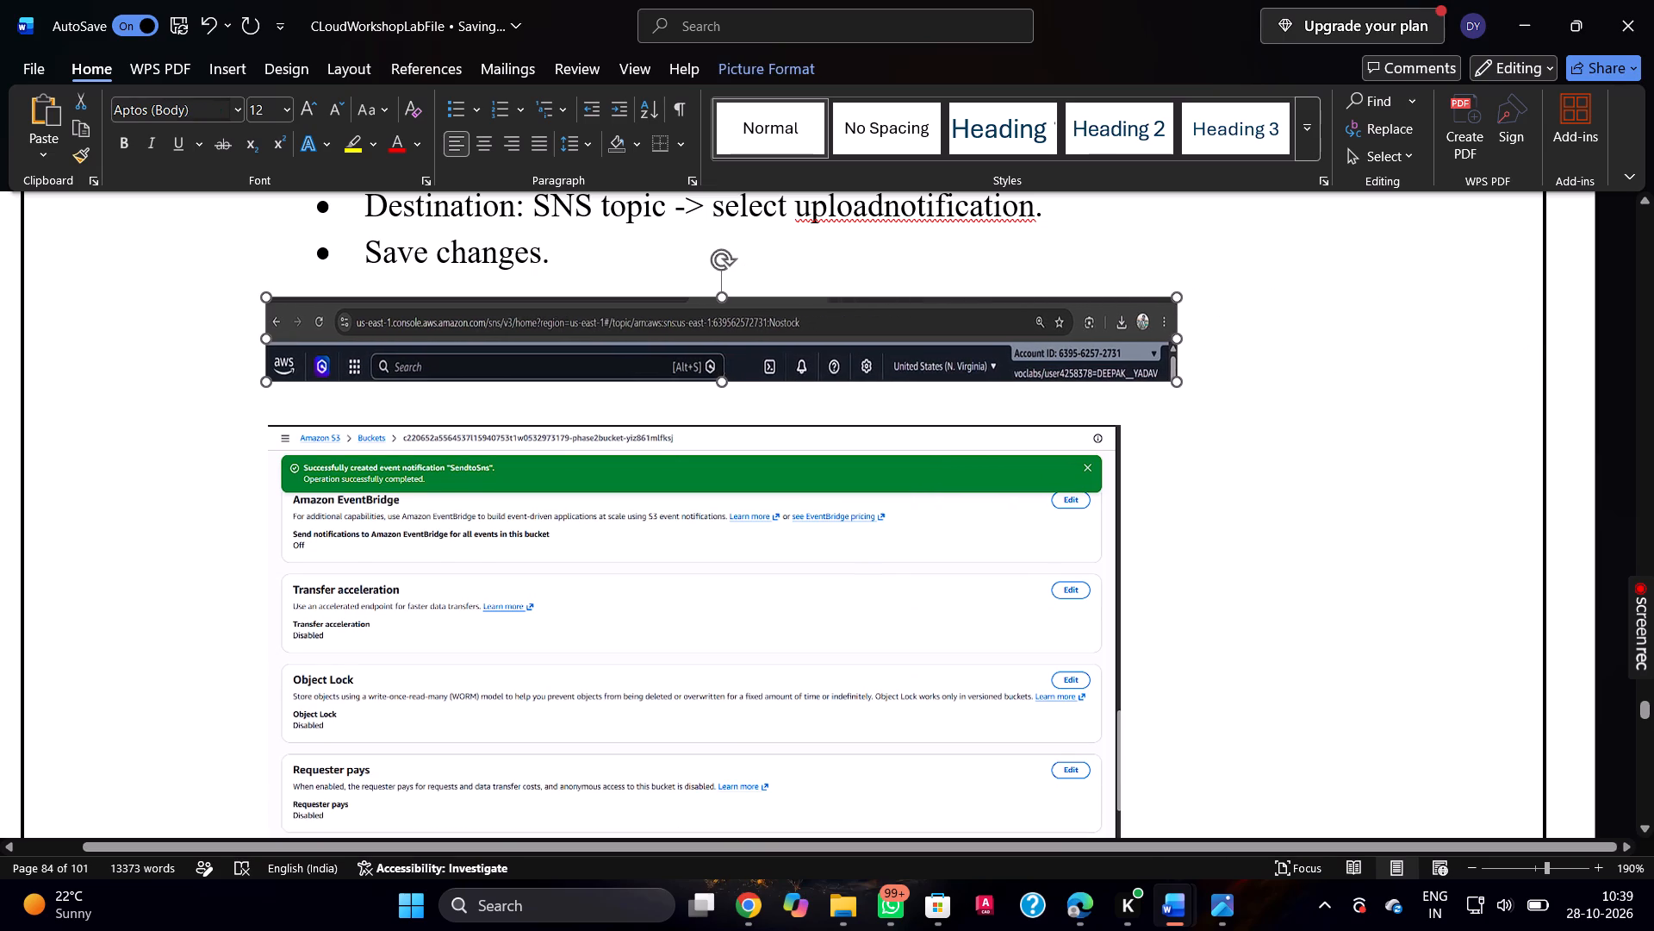
left_click_drag(1077, 395, 1021, 395)
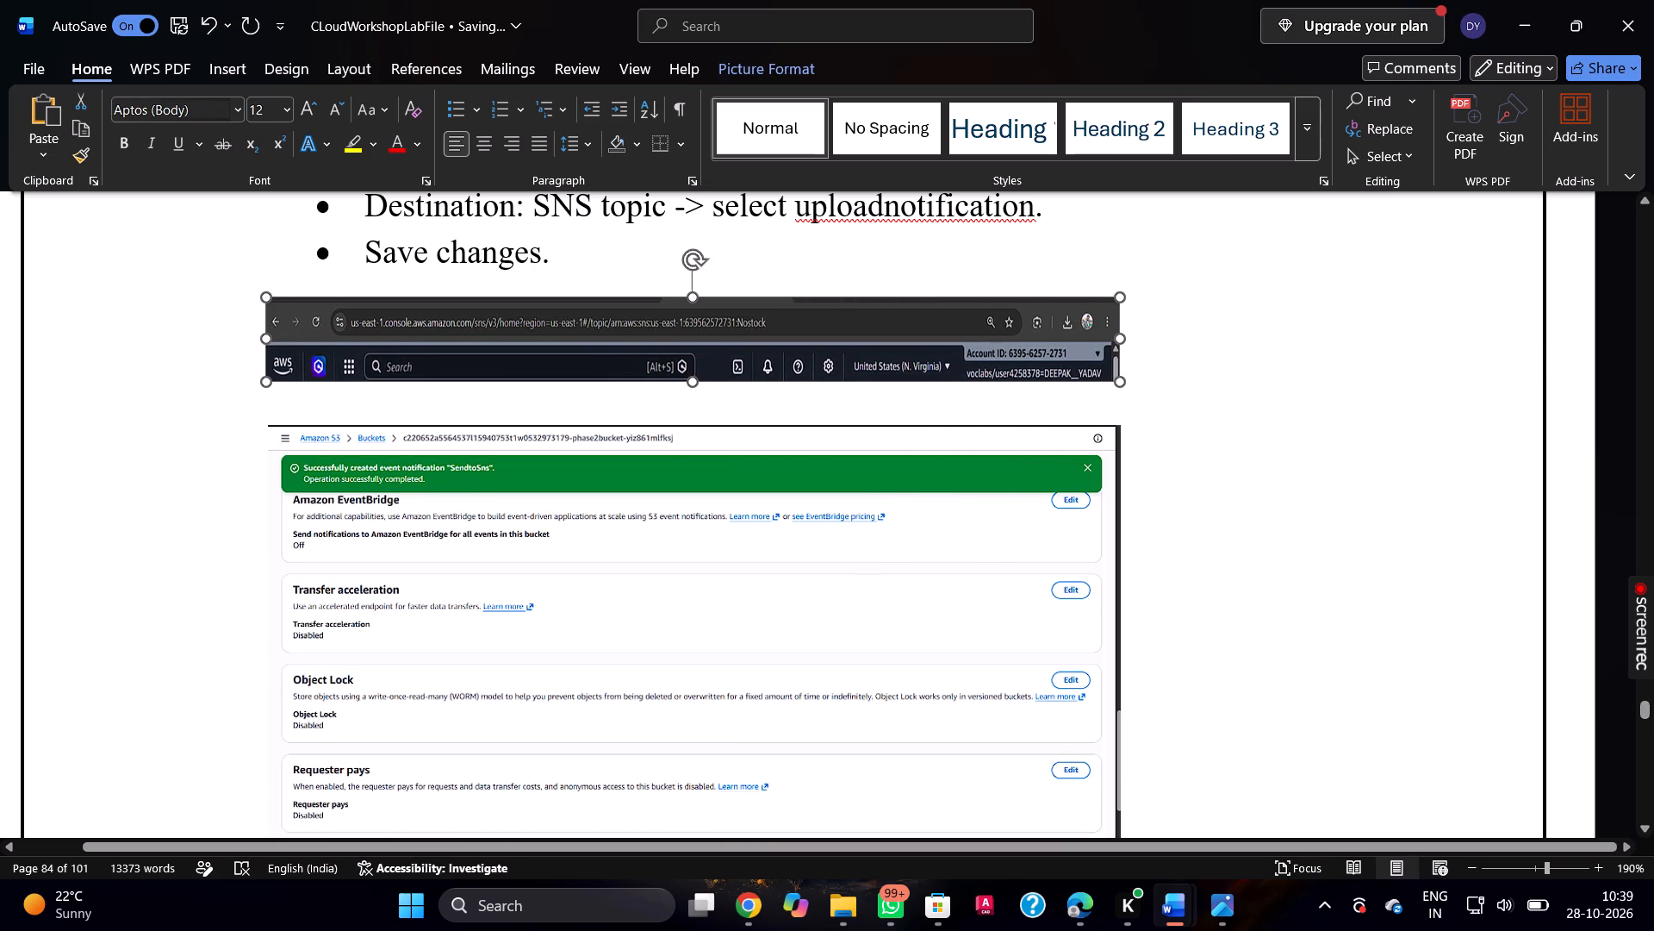
left_click_drag(1021, 395, 1022, 397)
Crop the thin sliver off the right end of the header strip above the S3 screenshot.
left_click(1049, 344)
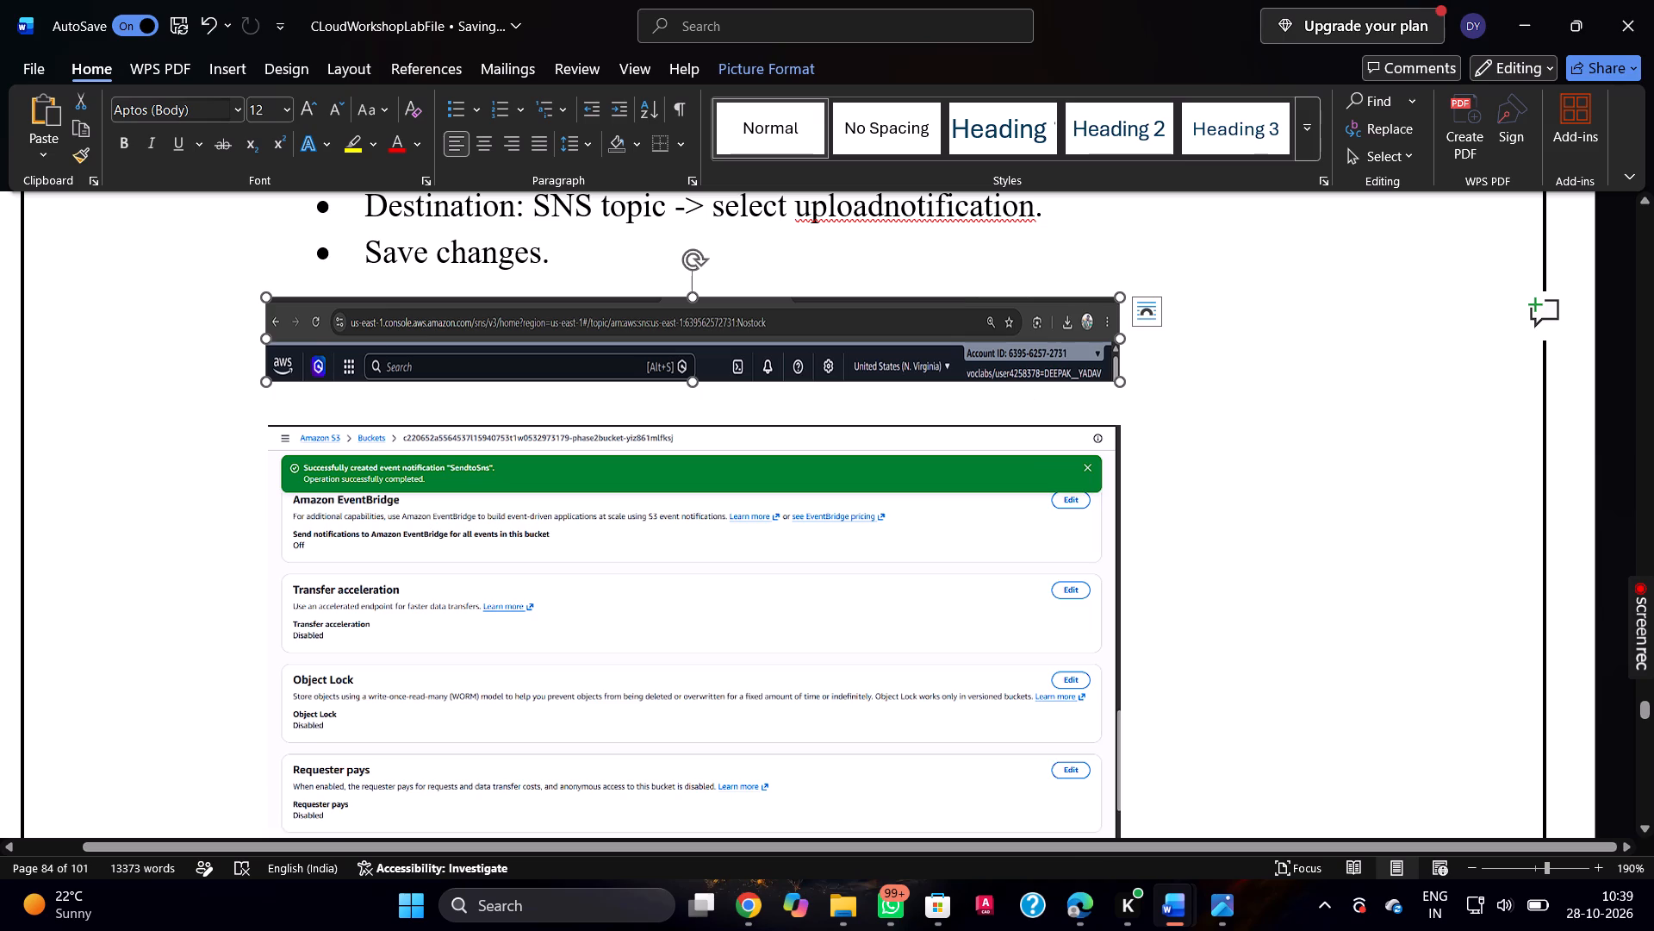
right_click(1049, 344)
left_click(1116, 184)
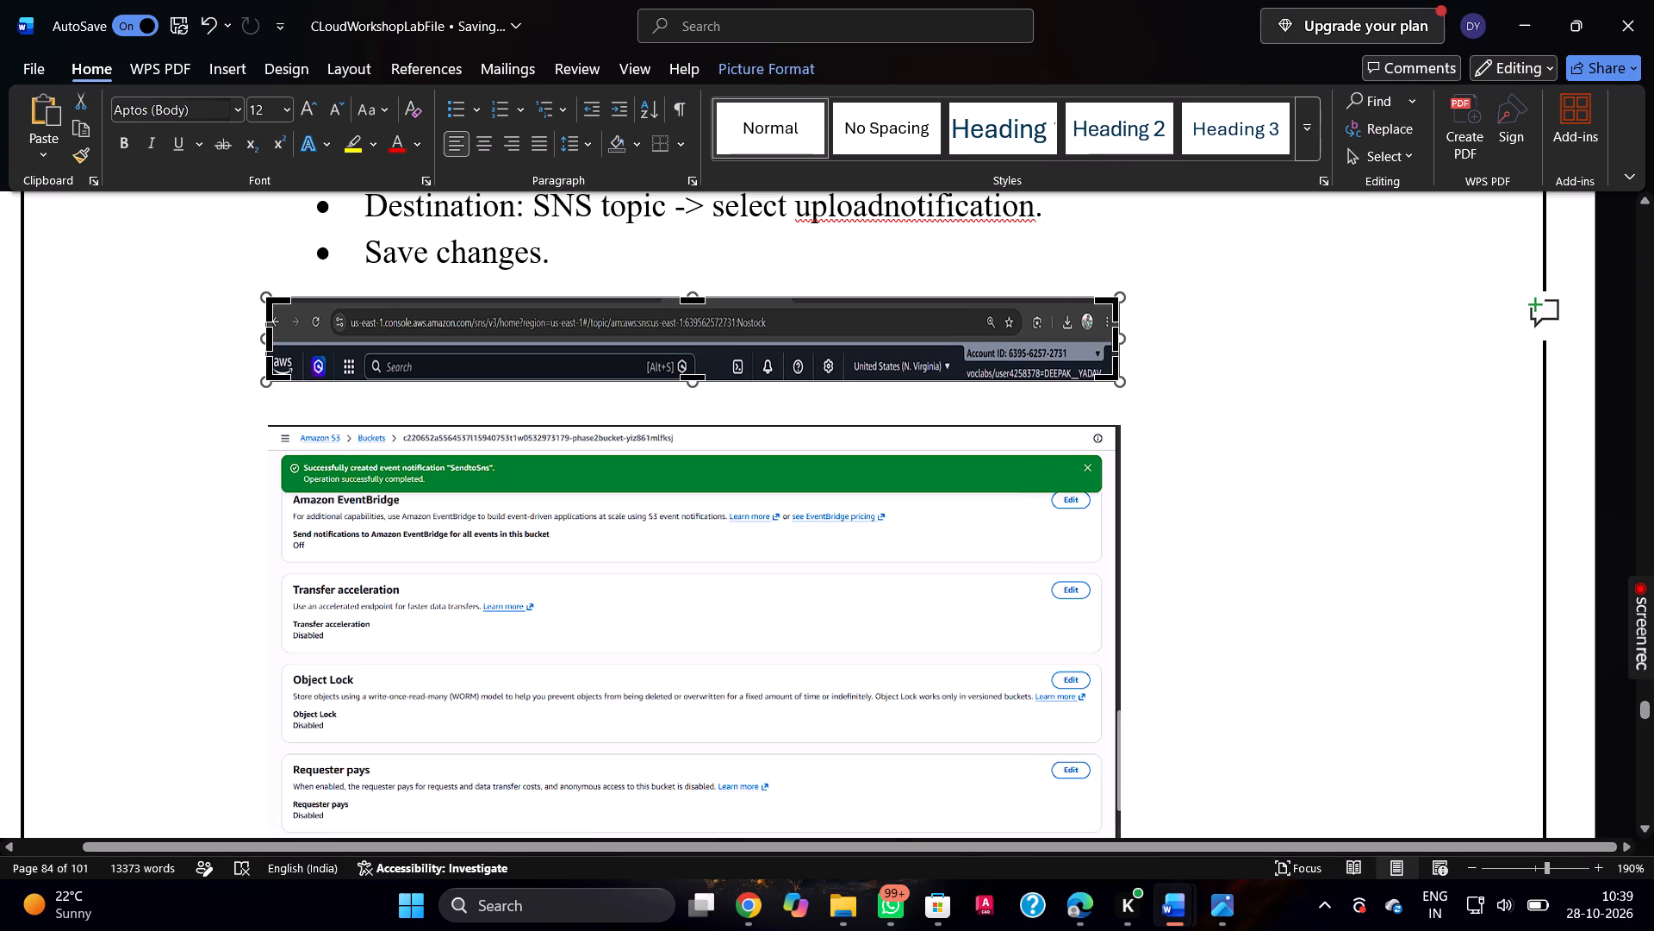
left_click(1116, 348)
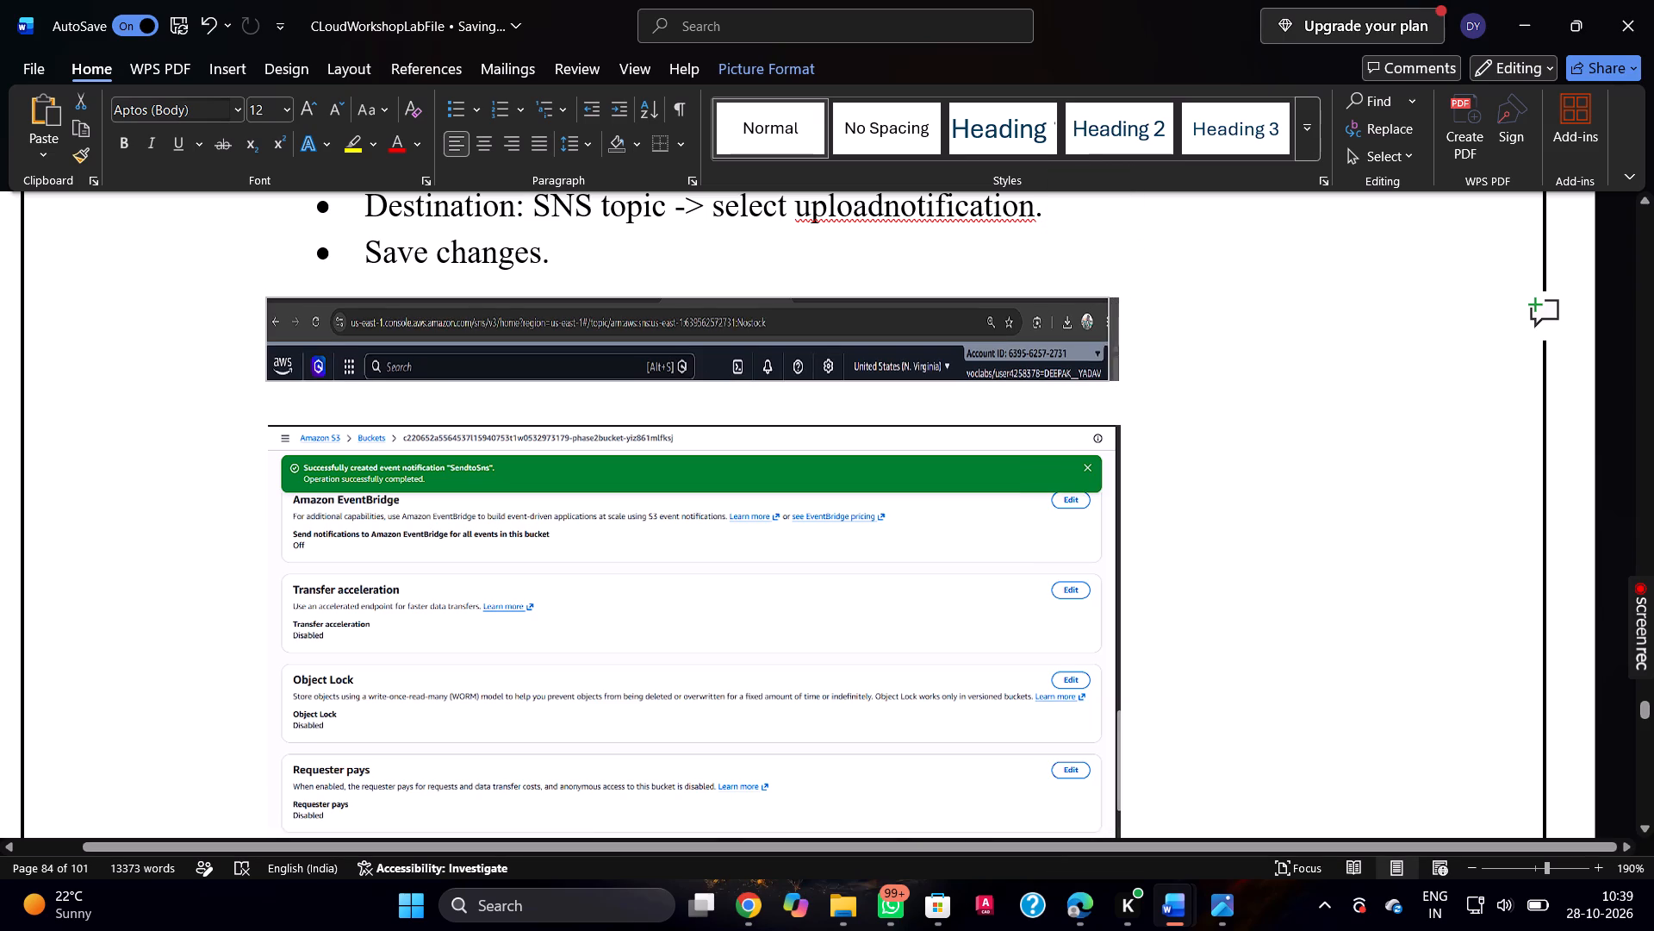
left_click(1194, 405)
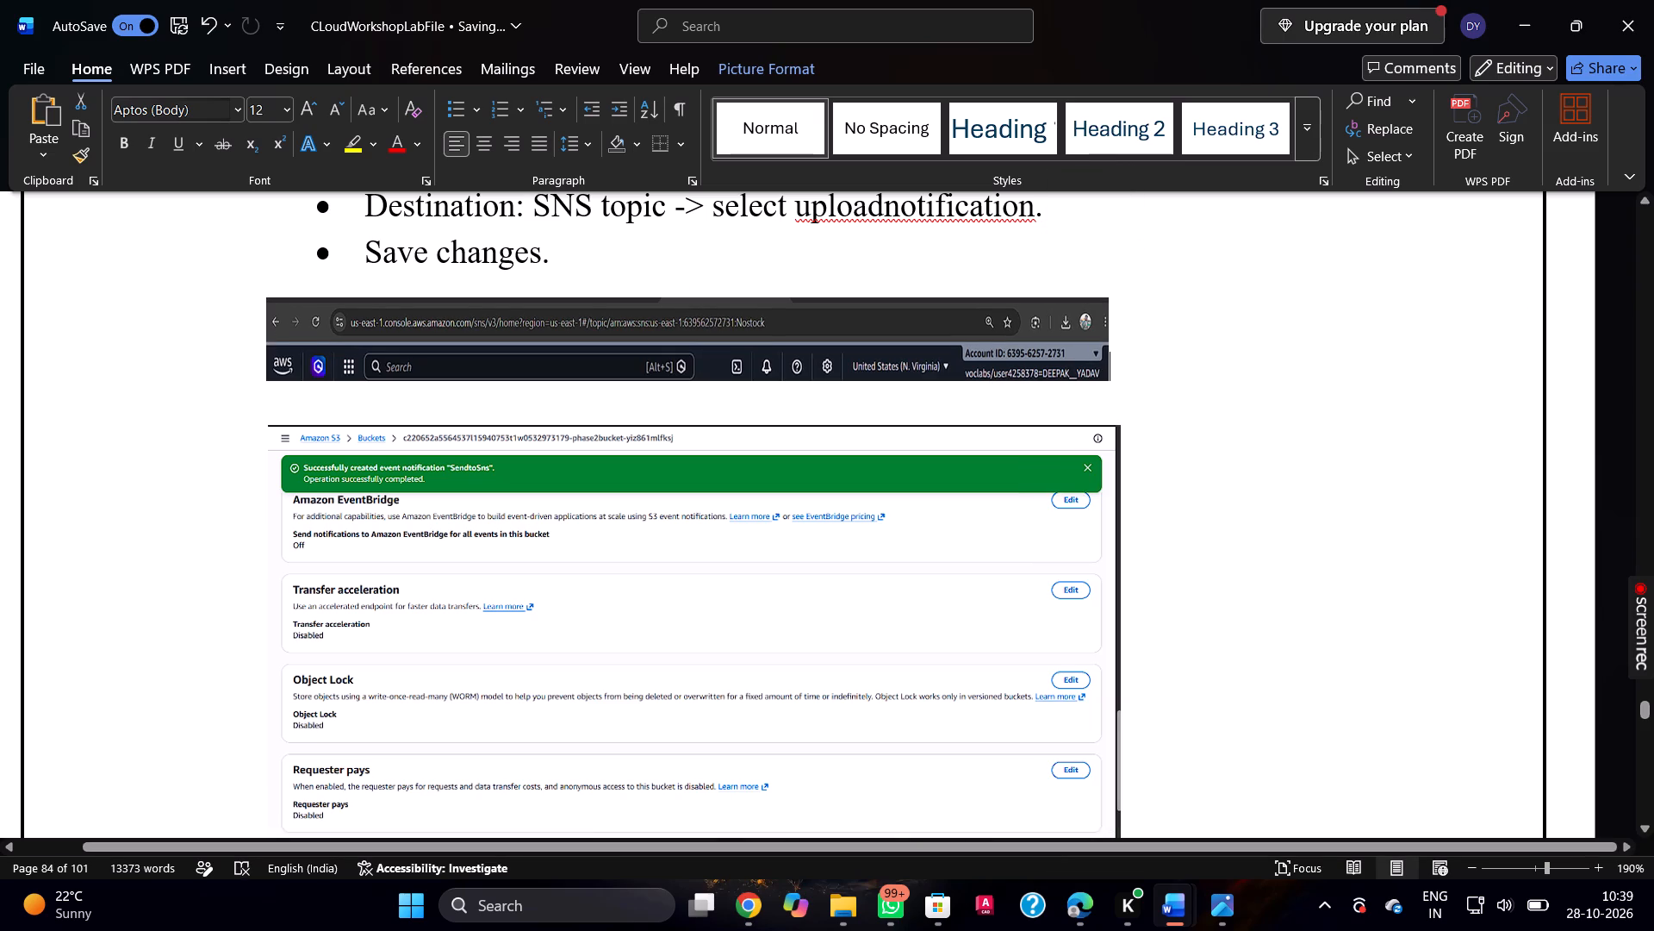
Widen the cropped header strip so its right edge reaches slightly past the S3 screenshot's right edge.
left_click(890, 359)
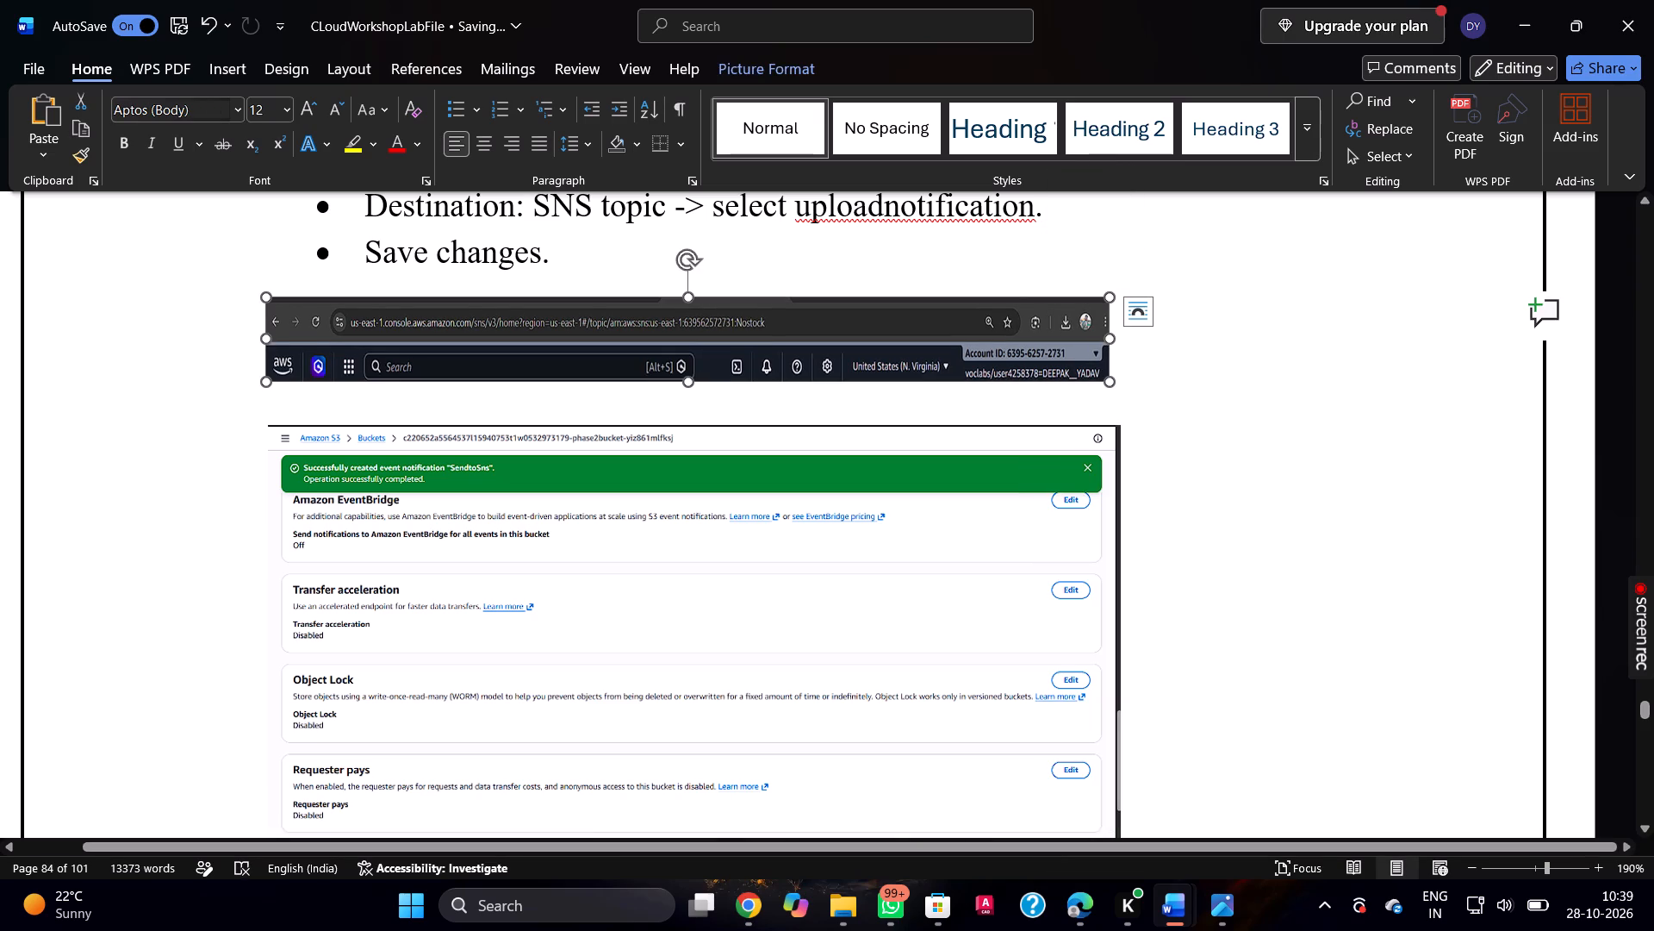
left_click_drag(1107, 336, 1128, 341)
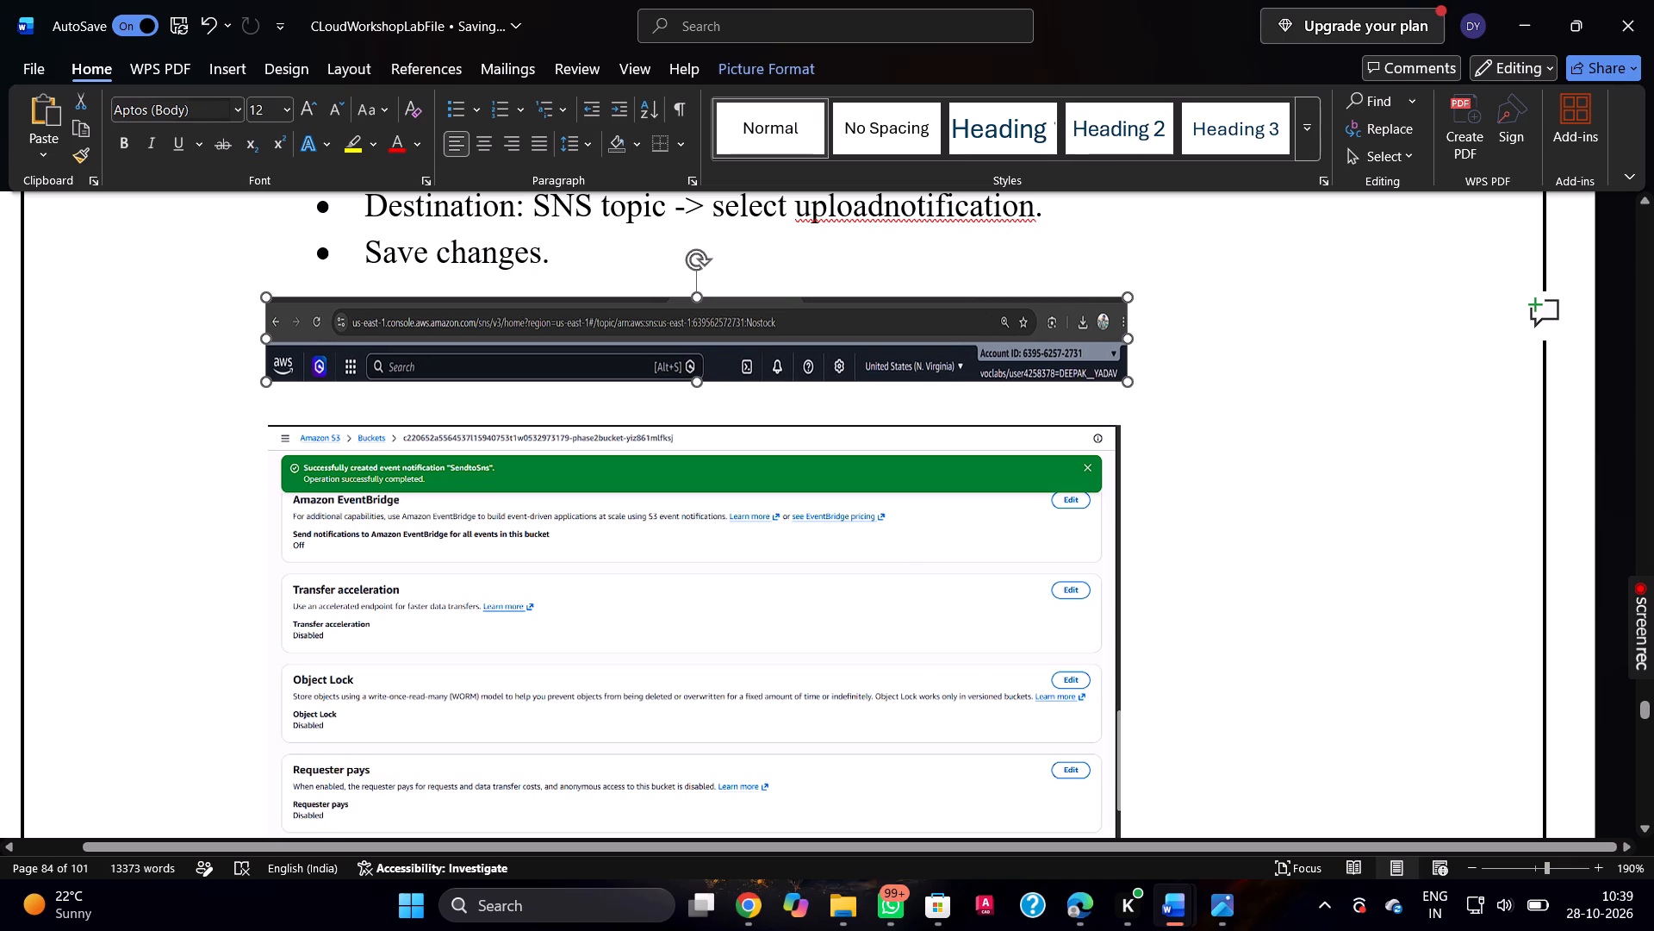
left_click_drag(1128, 341, 1129, 341)
Set the header strip's text wrapping to Behind Text so it sits against the S3 screenshot.
left_click(1149, 323)
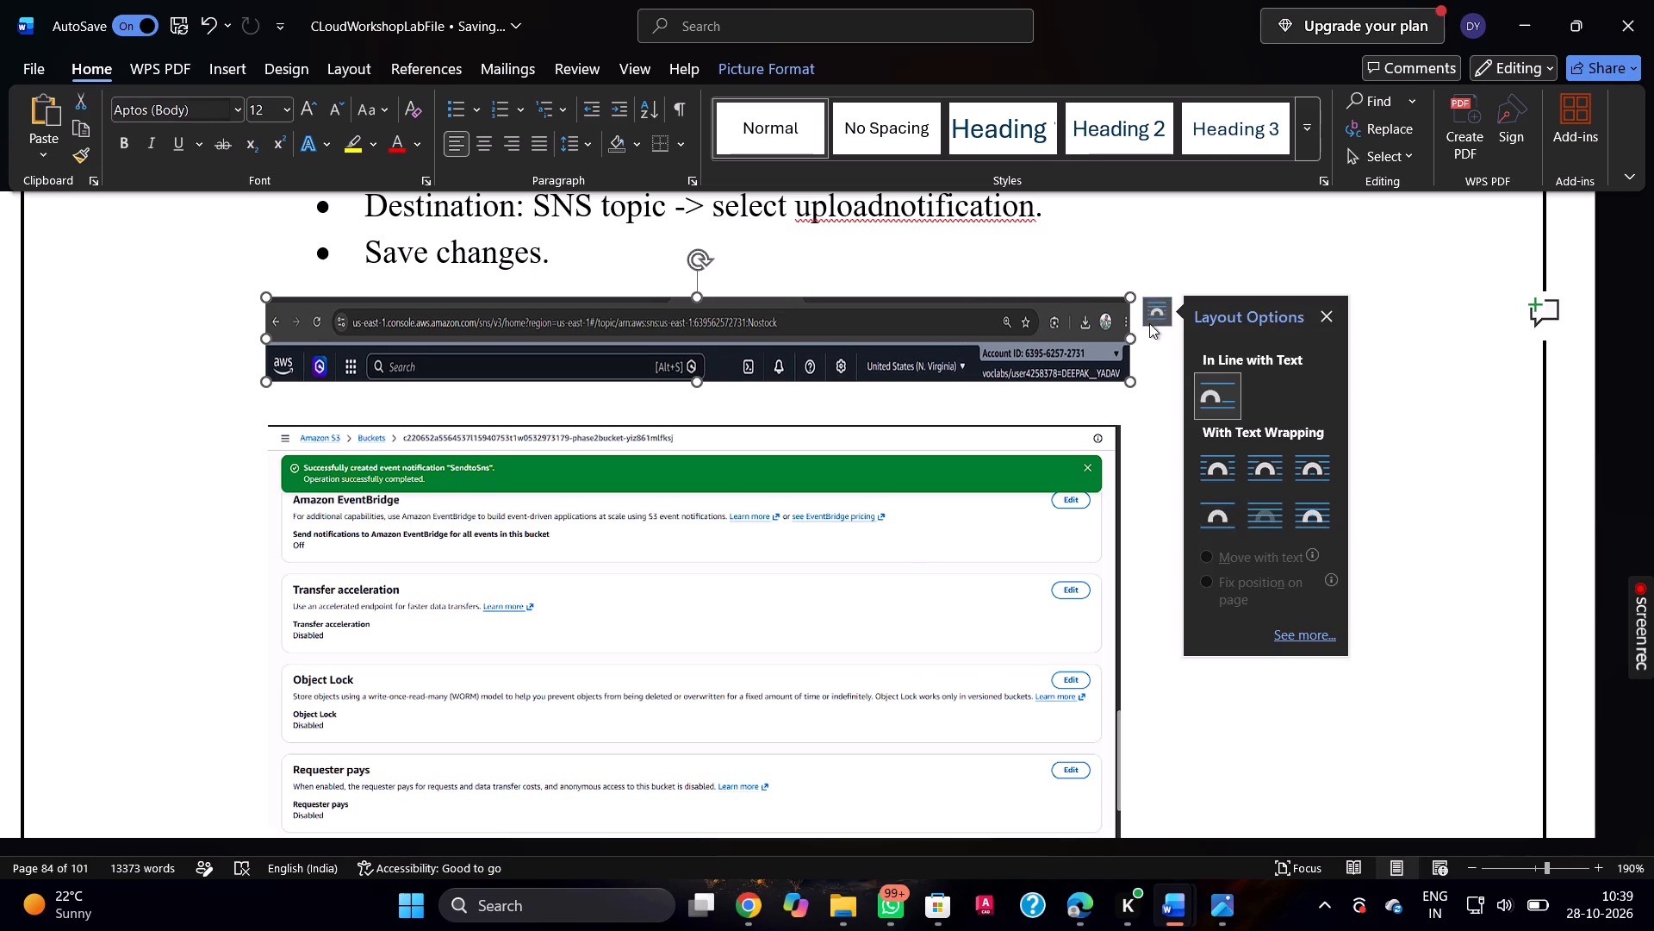
left_click(1261, 513)
left_click(1015, 347)
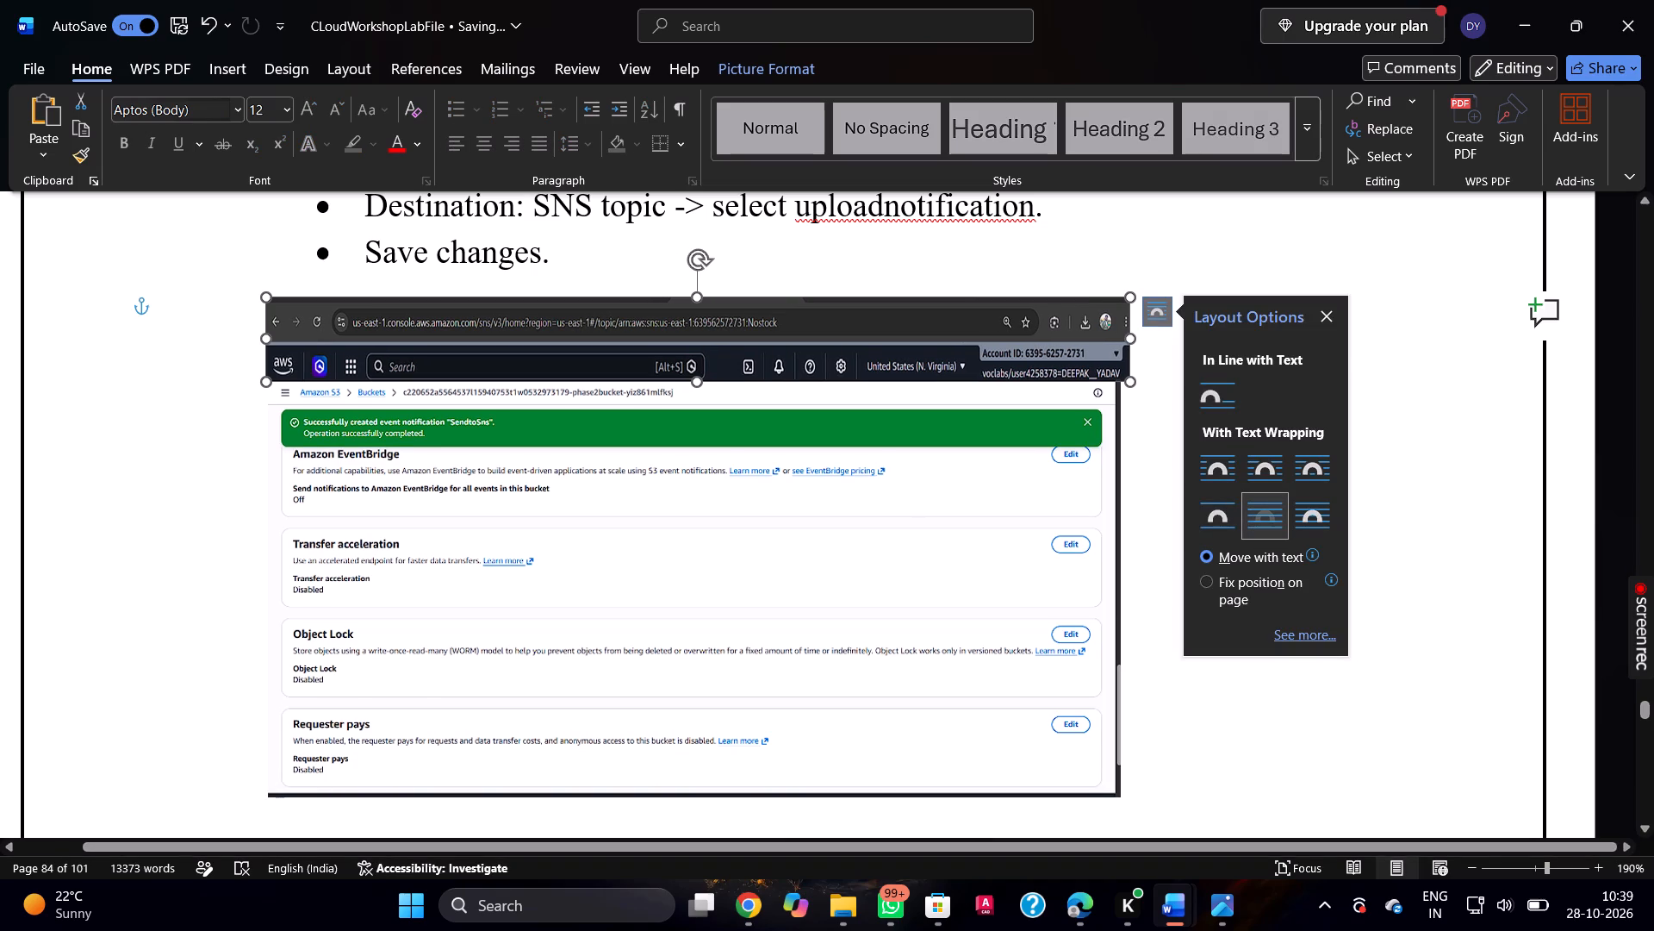
Narrow the header strip slightly so its right edge lines up with the S3 screenshot's right edge.
left_click_drag(1128, 338, 1122, 338)
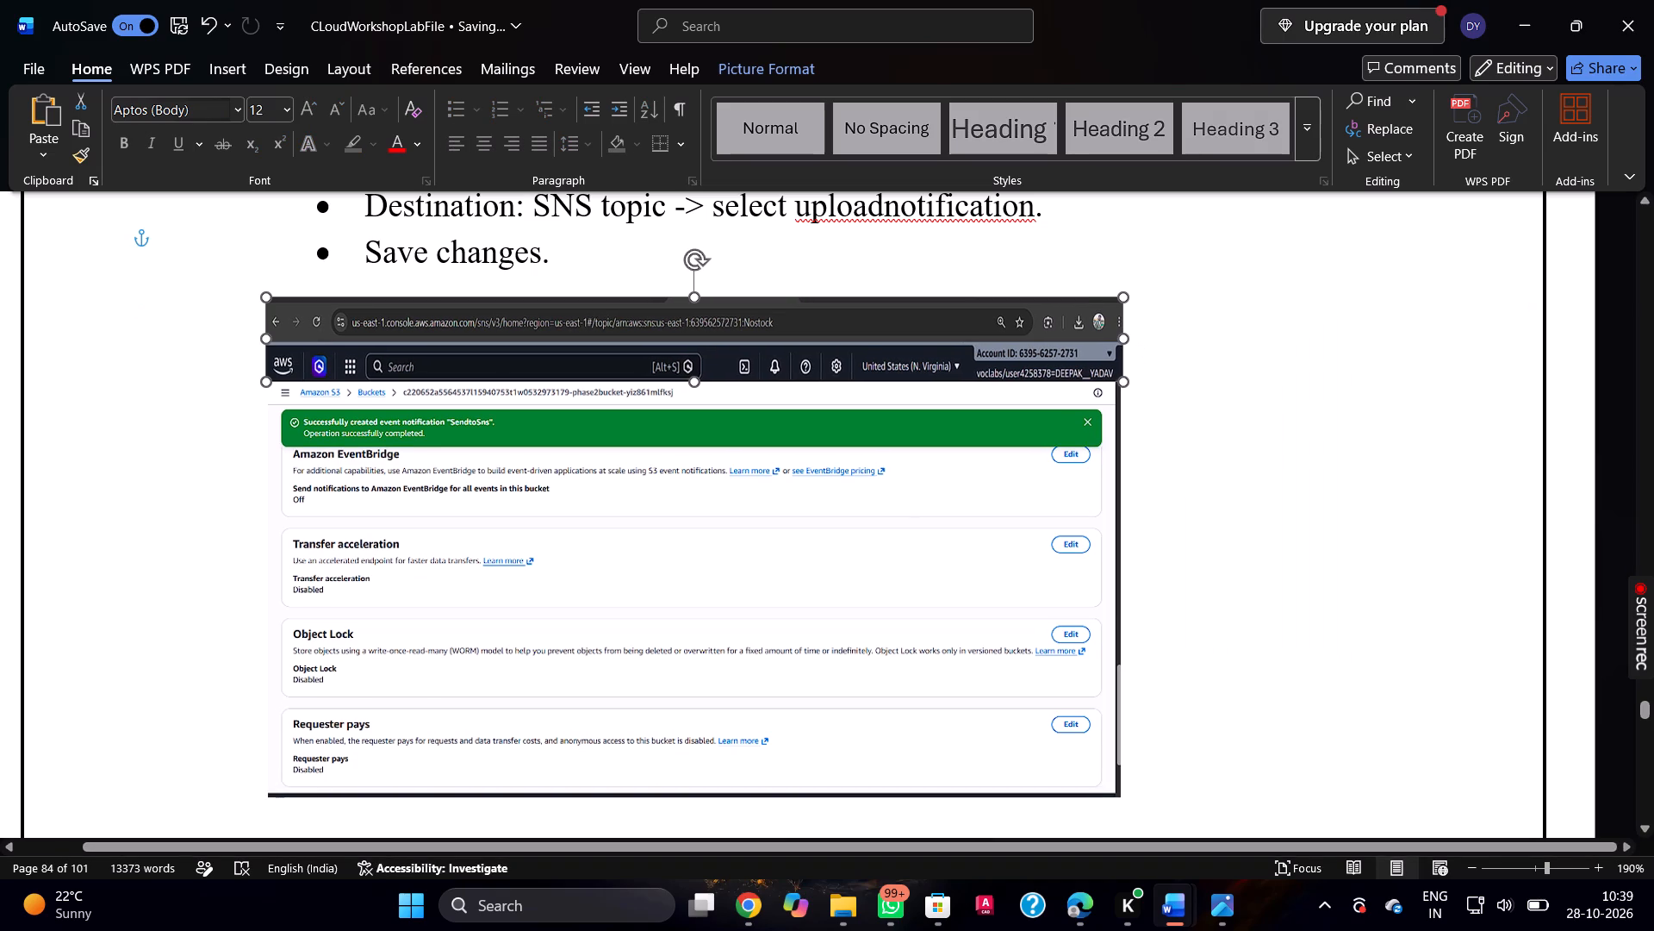
left_click_drag(1122, 338, 1123, 338)
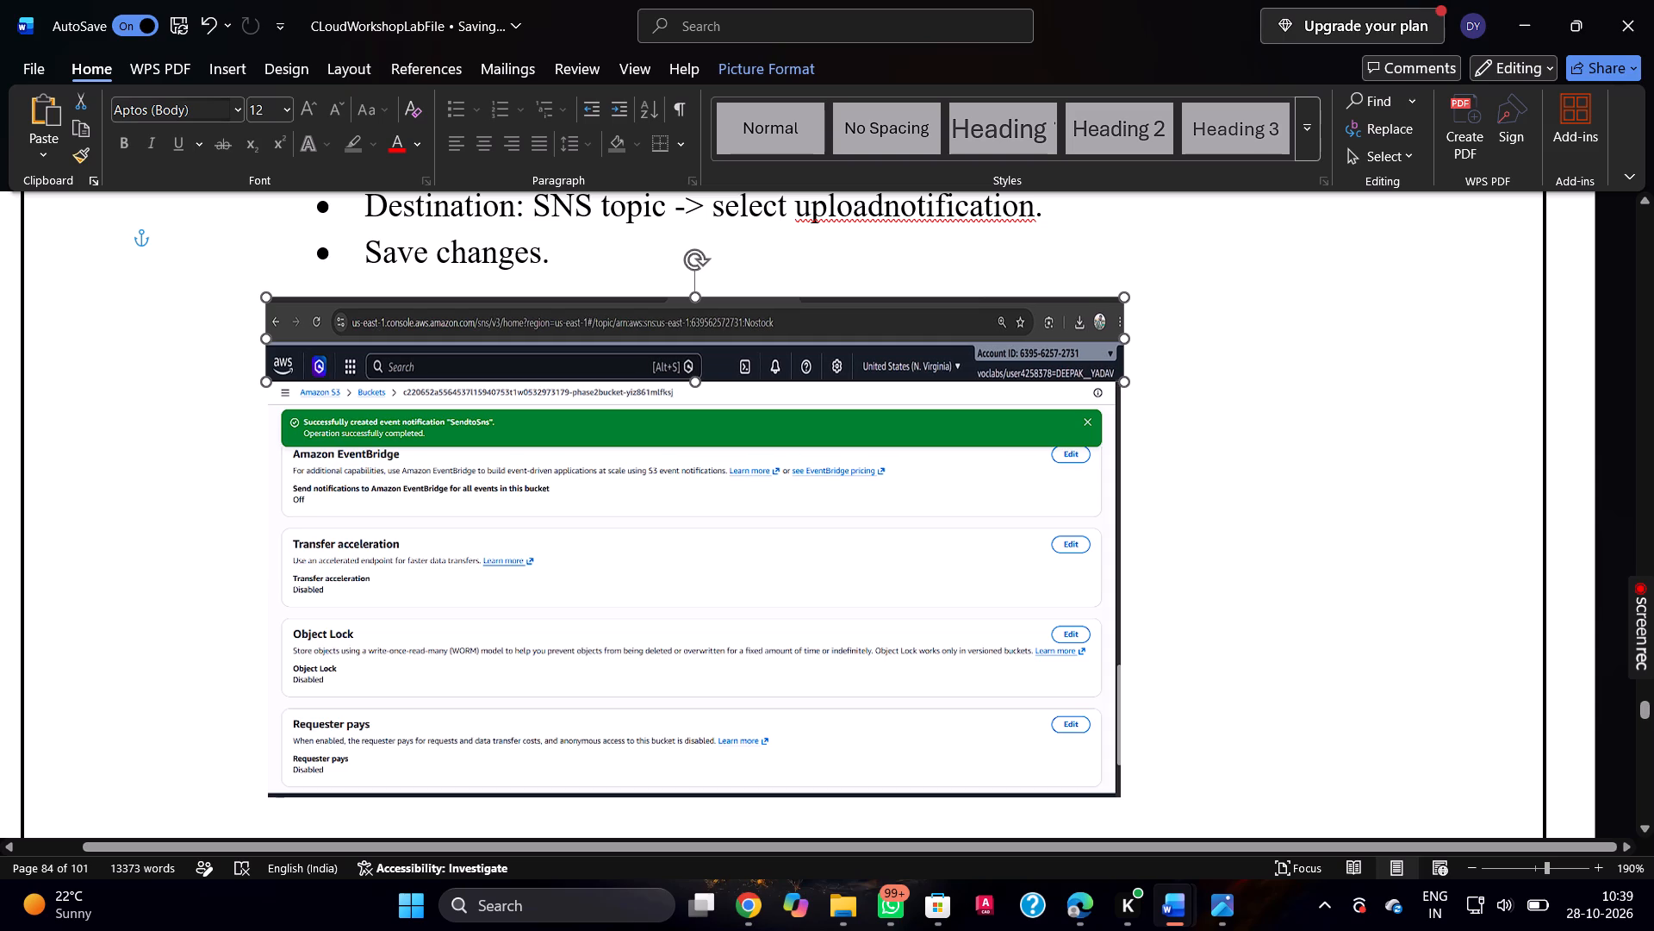
left_click_drag(1123, 338, 1122, 336)
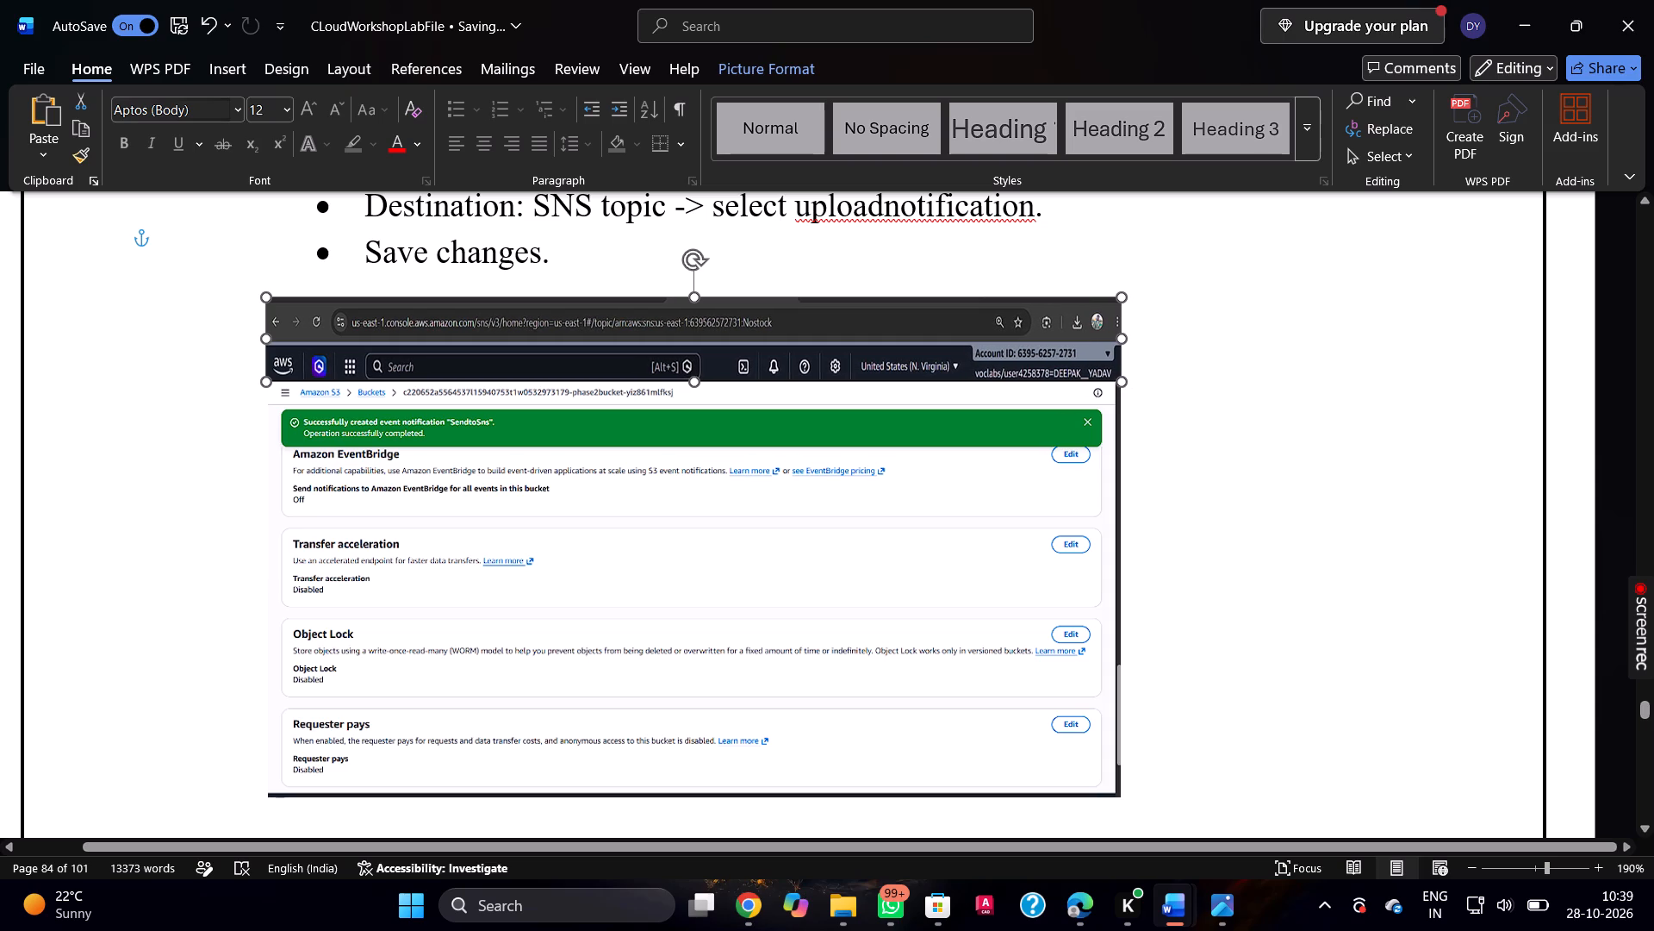
left_click_drag(1122, 336, 1119, 335)
left_click(1197, 431)
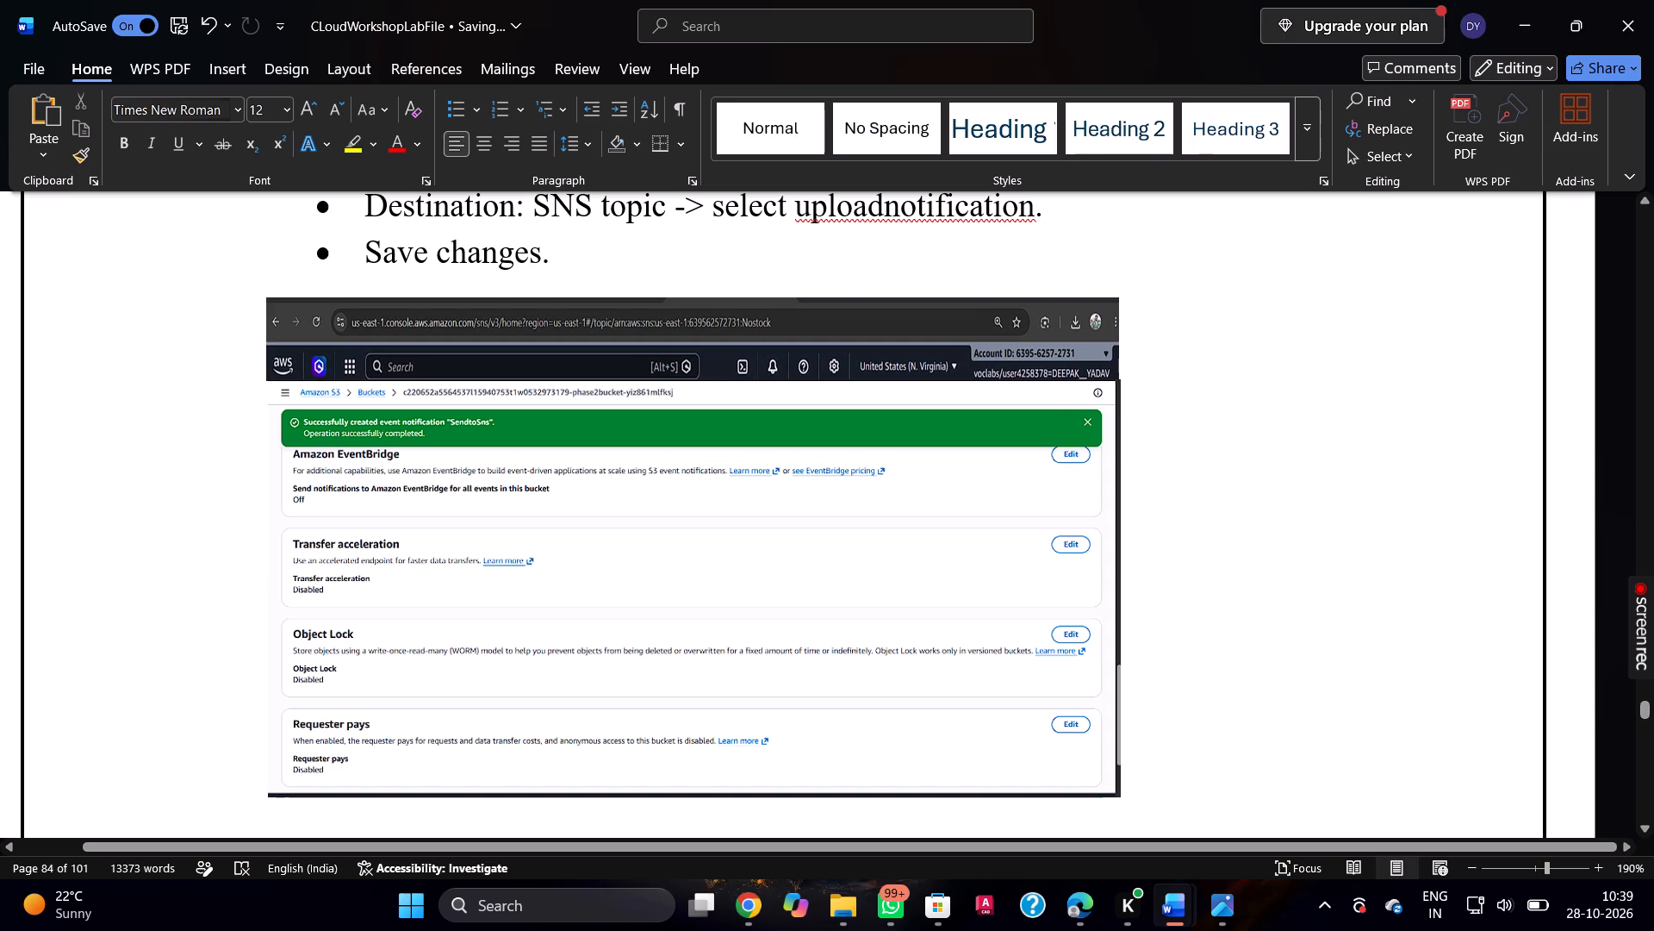
left_click(913, 340)
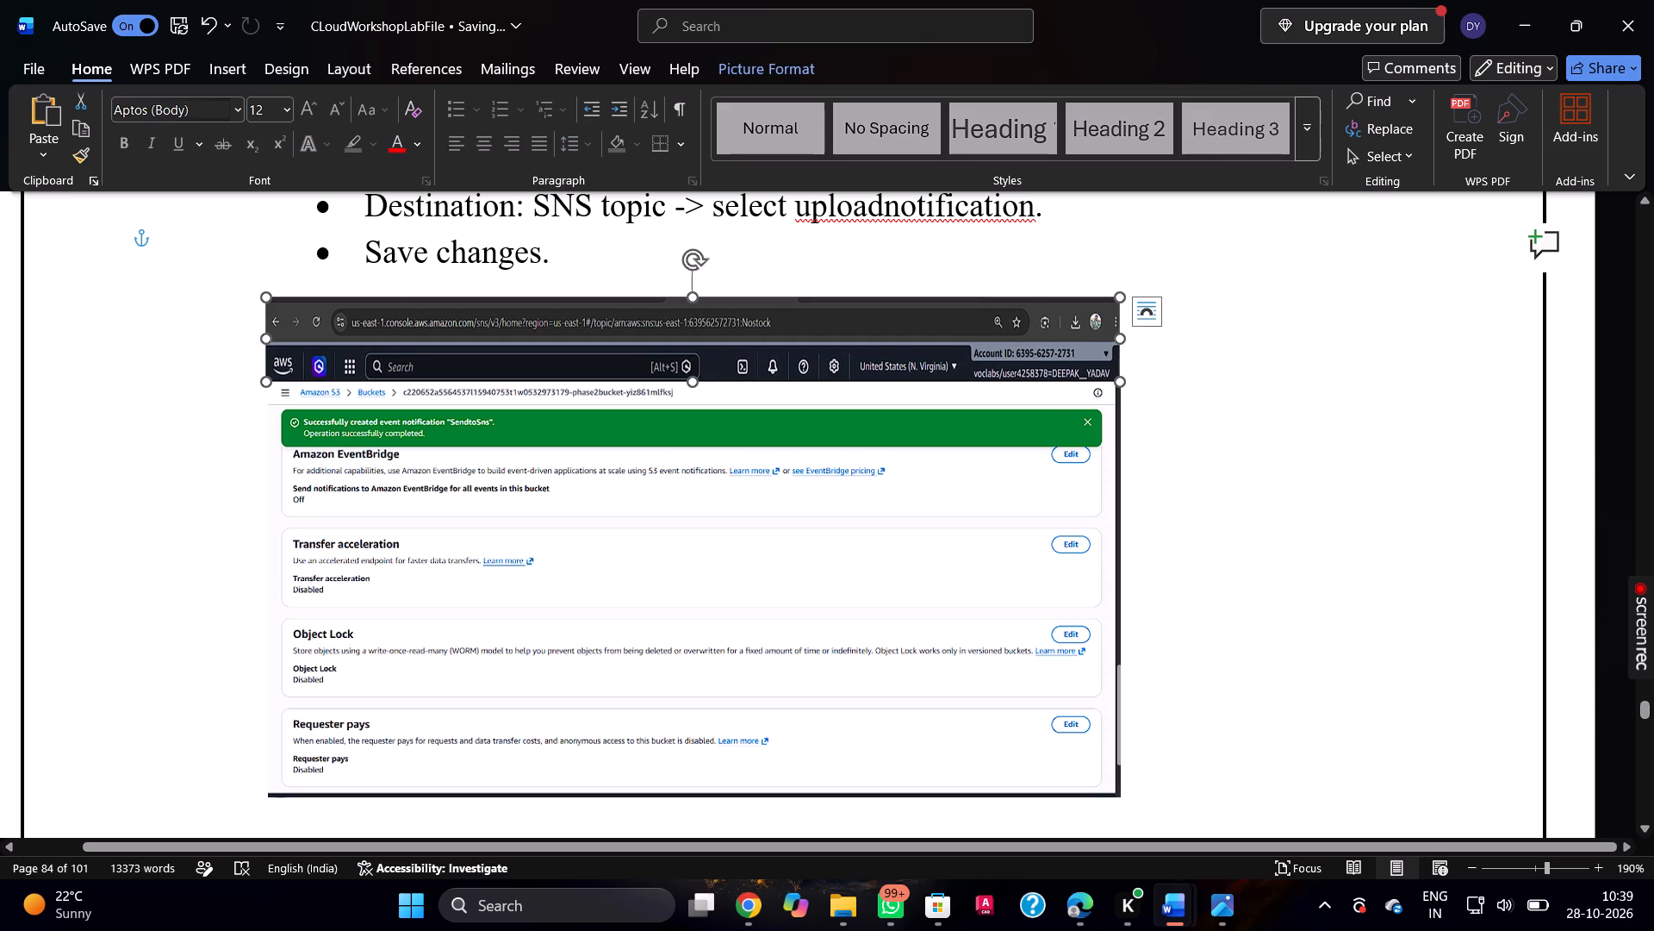
left_click(1117, 338)
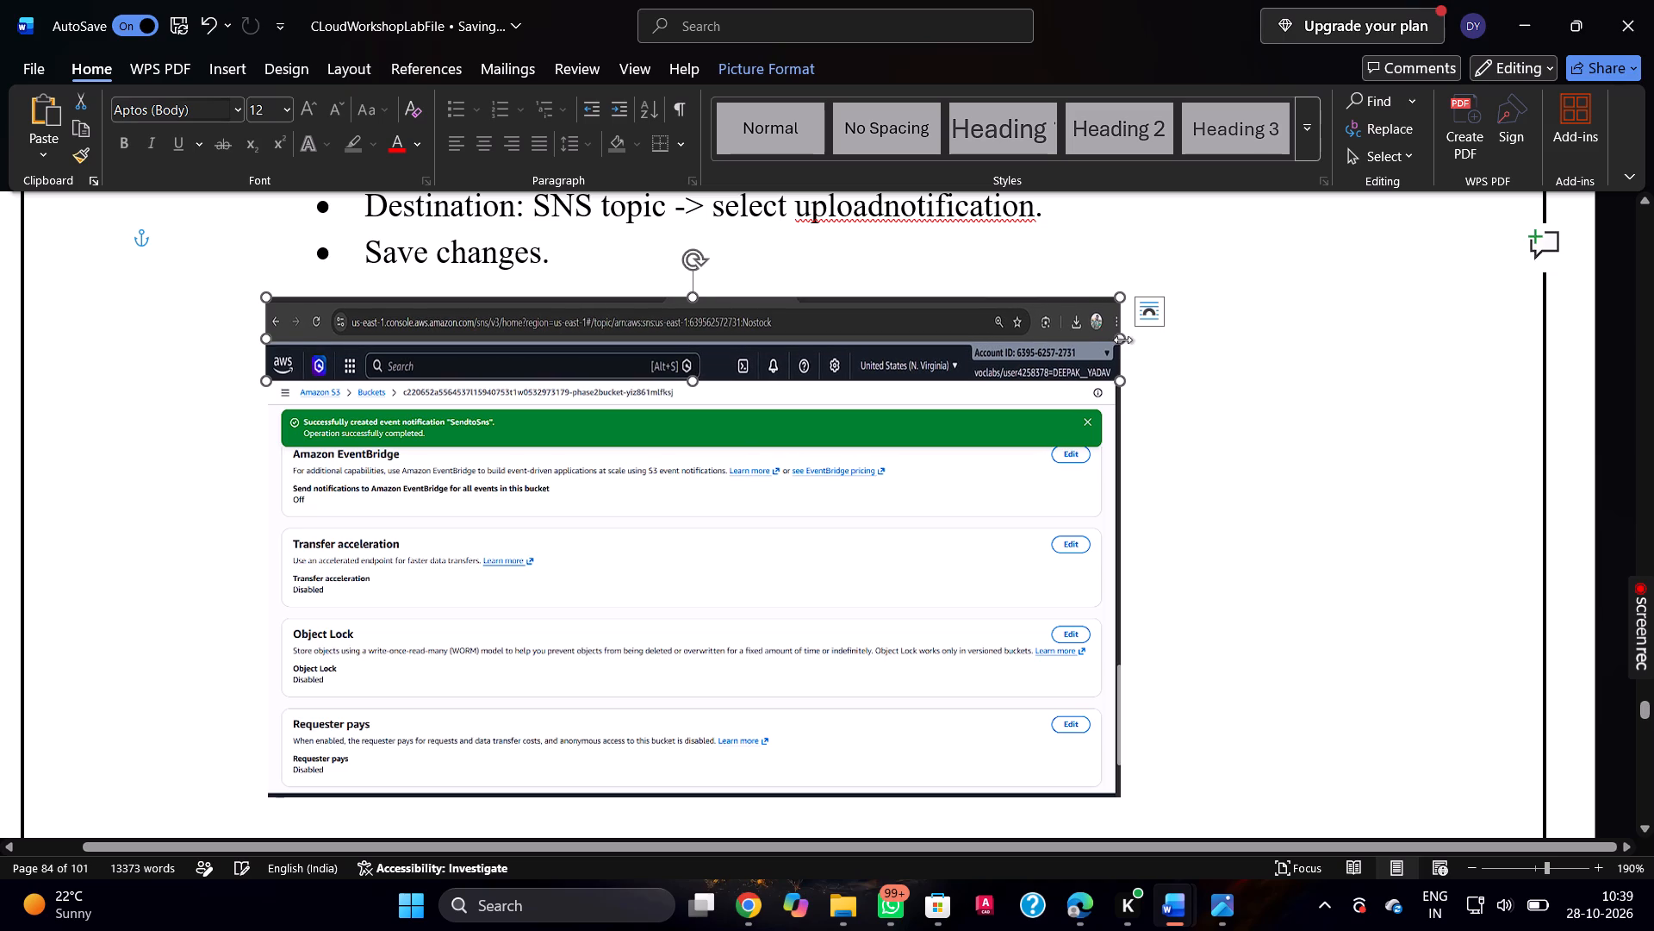
left_click(1166, 397)
left_click(1046, 343)
left_click(1115, 340)
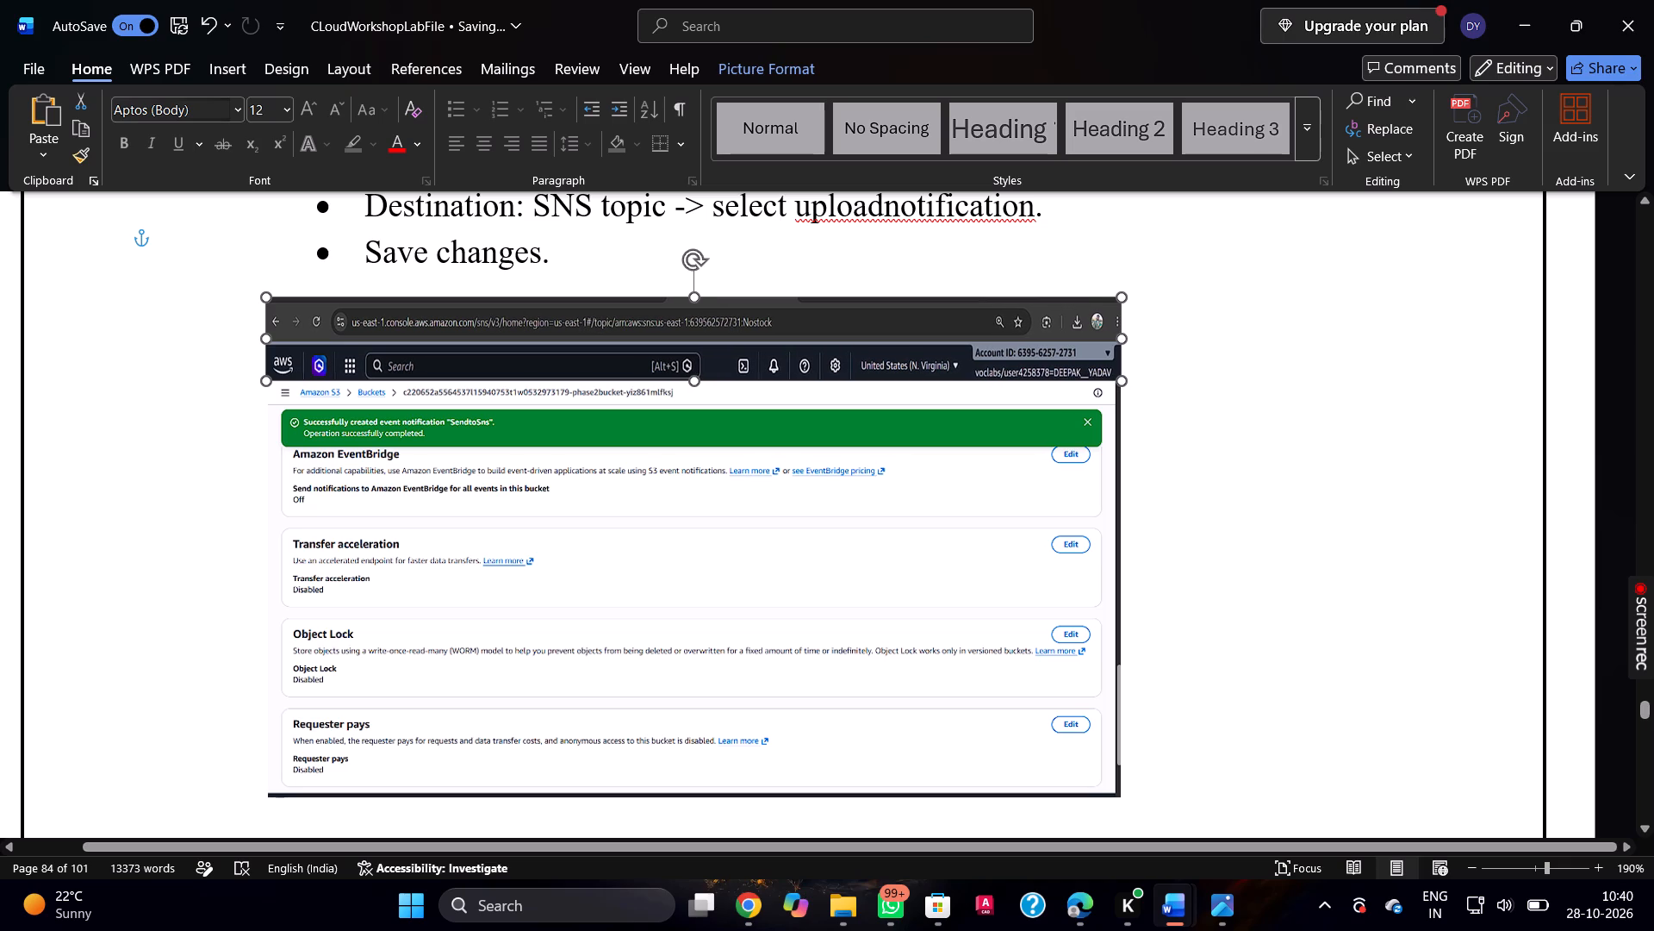
left_click(1195, 446)
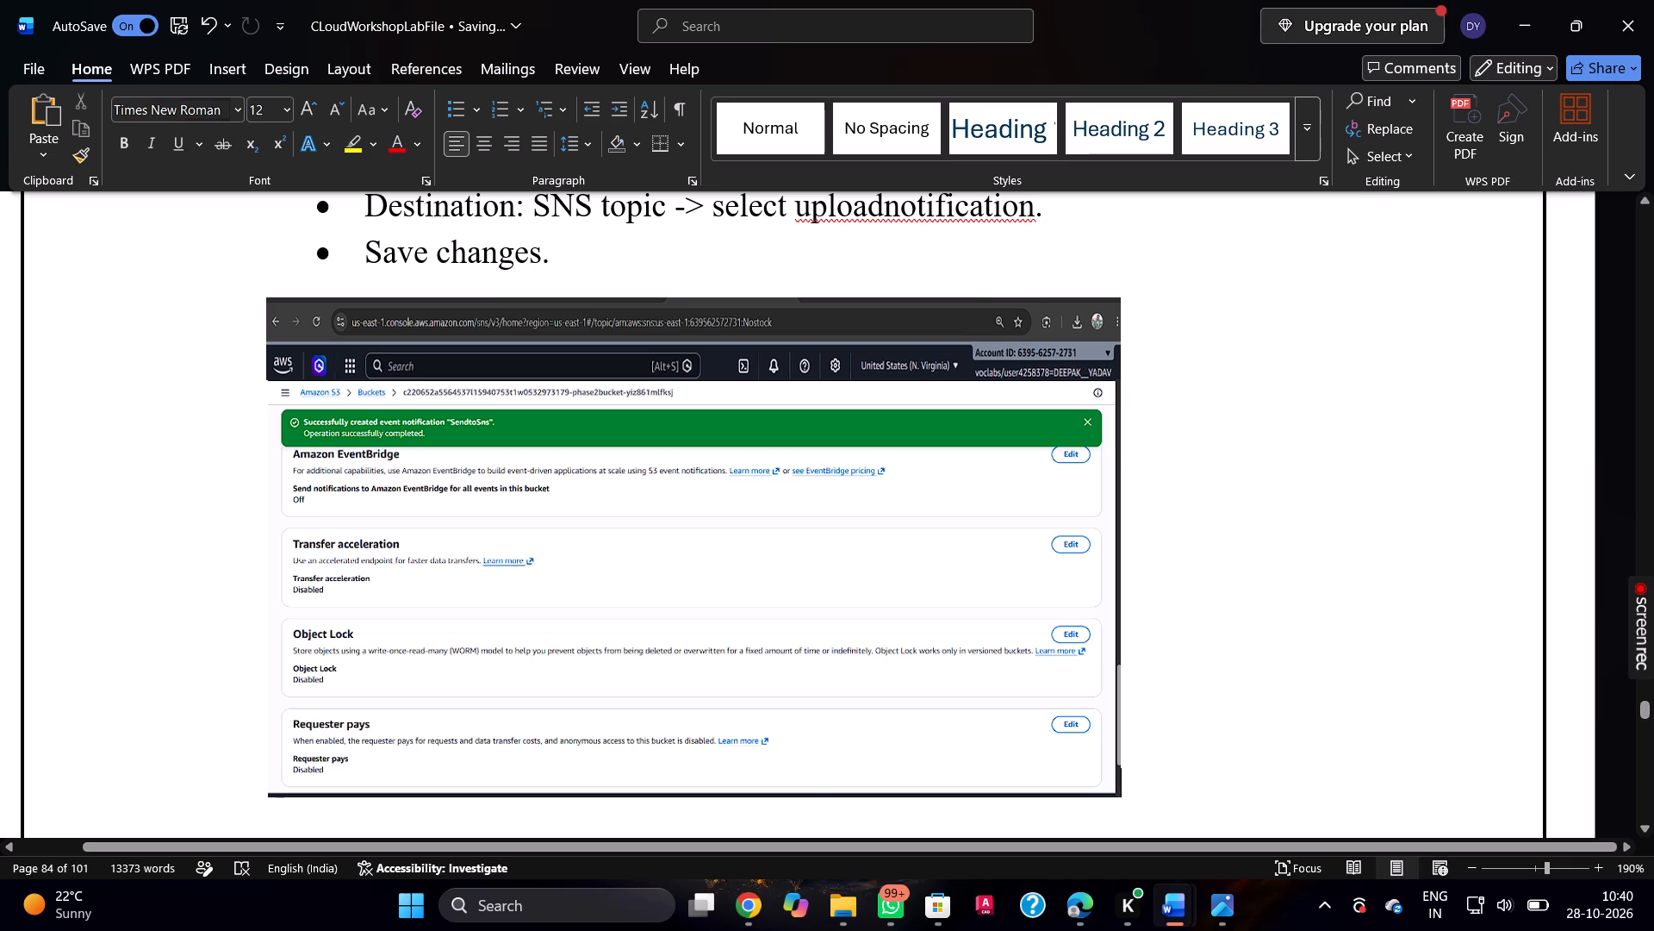
Reduce the header strip's height by about a quarter from its top edge, keeping its bottom against the S3 screenshot.
left_click(673, 341)
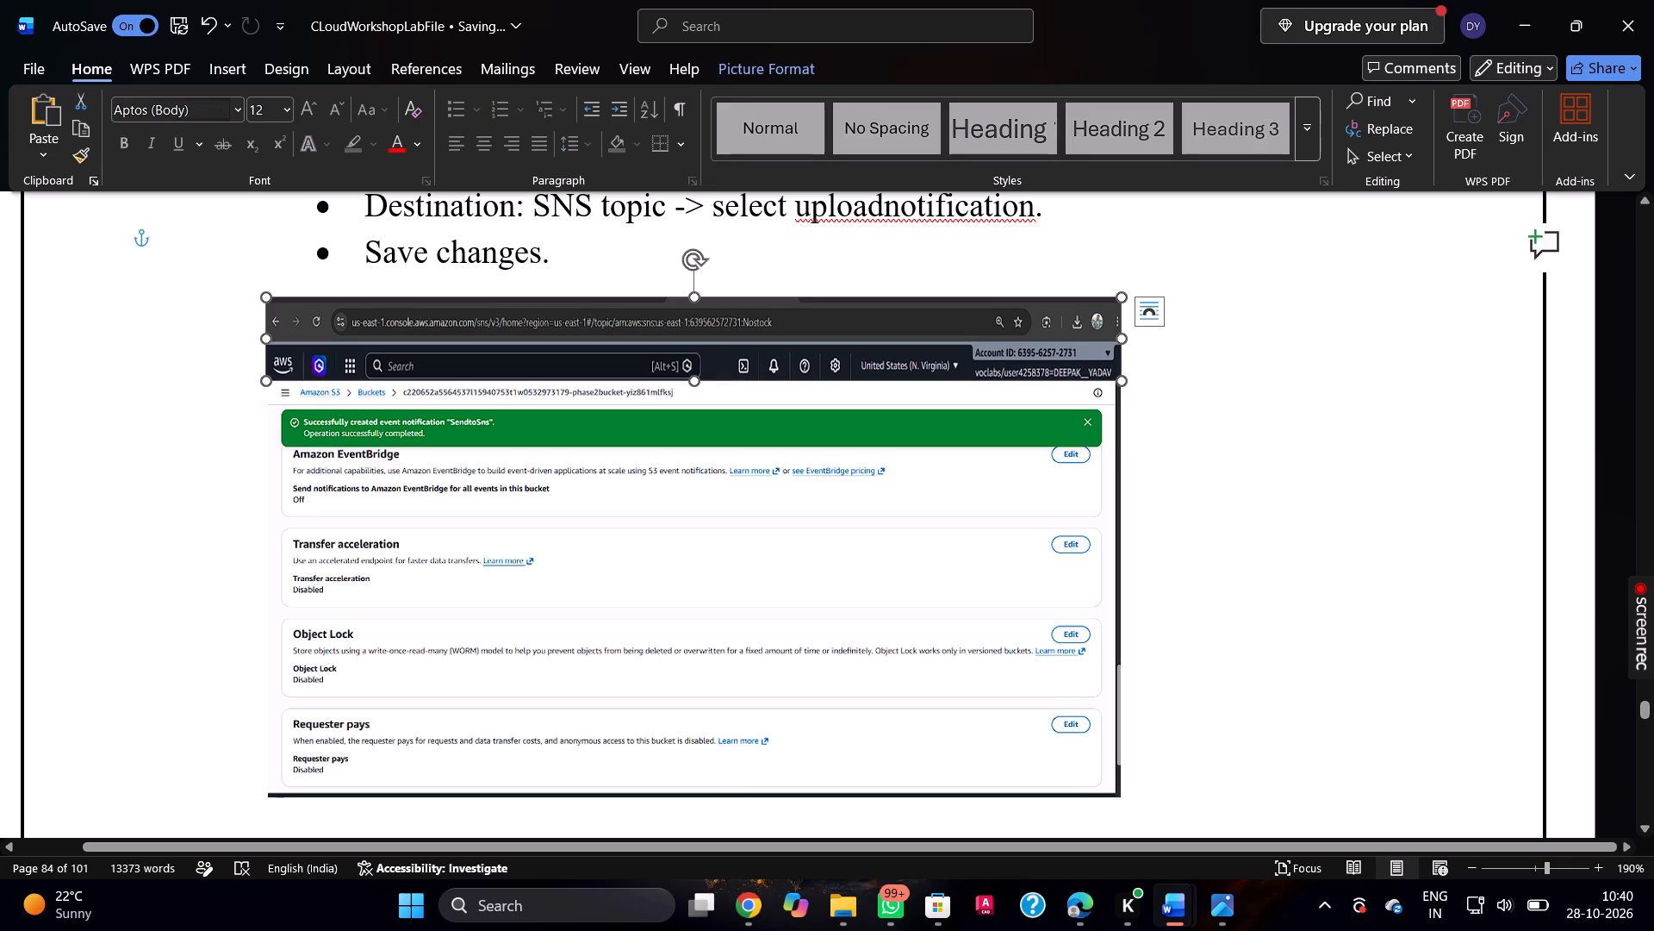
left_click_drag(695, 294, 688, 341)
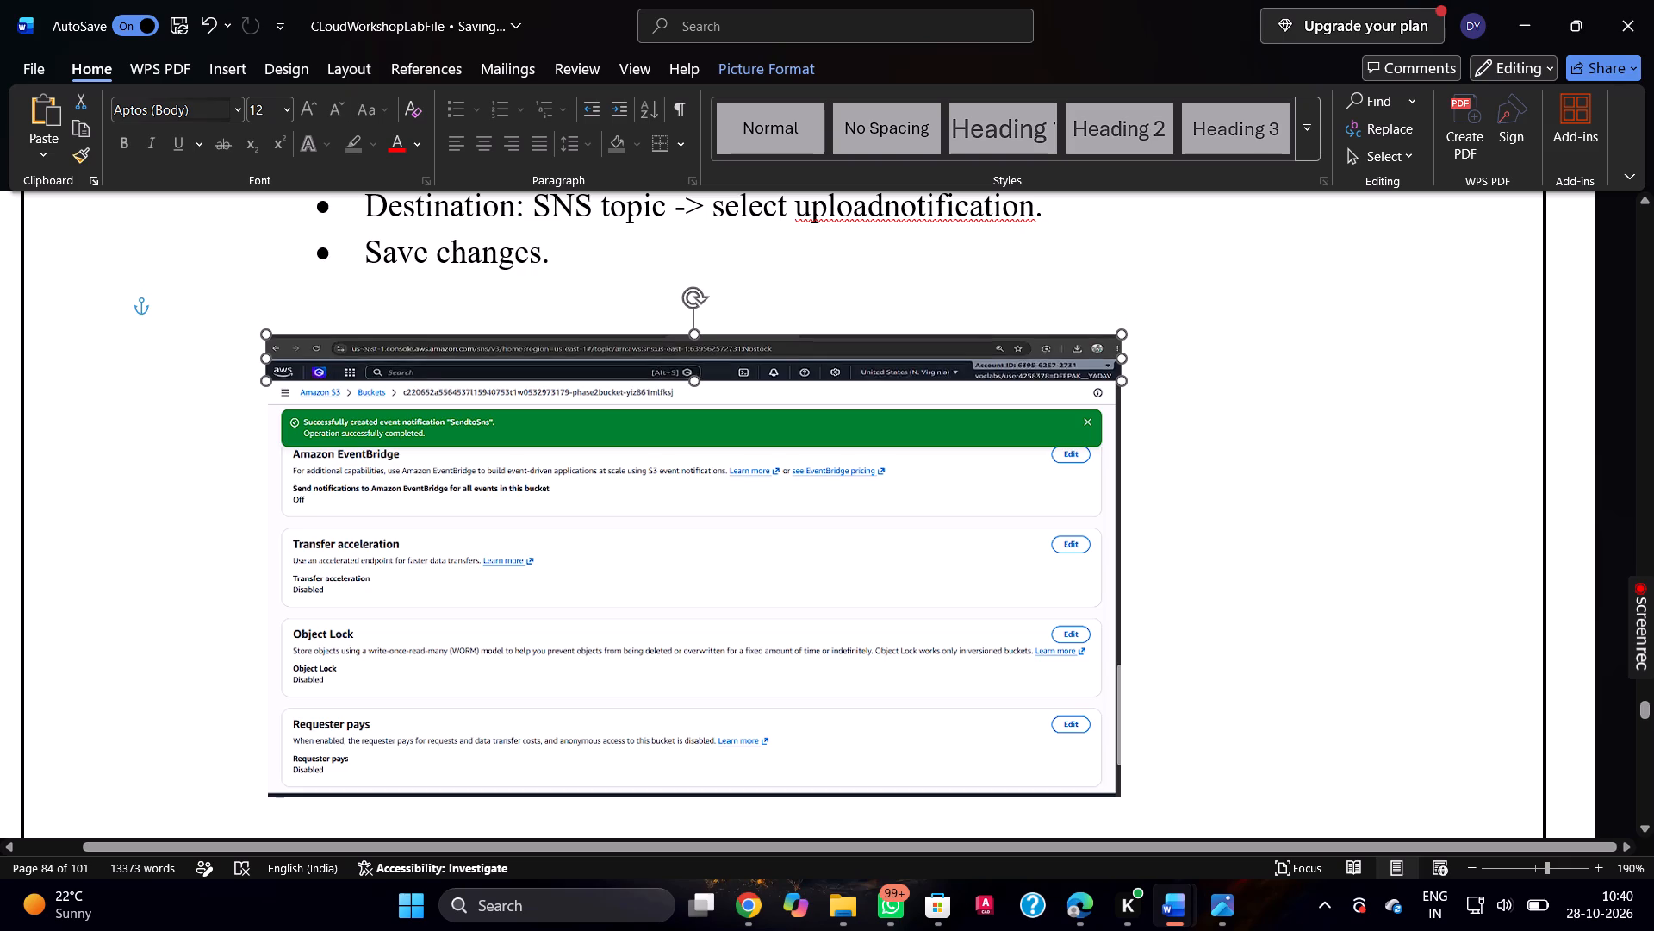
left_click_drag(688, 341, 697, 319)
left_click(1166, 426)
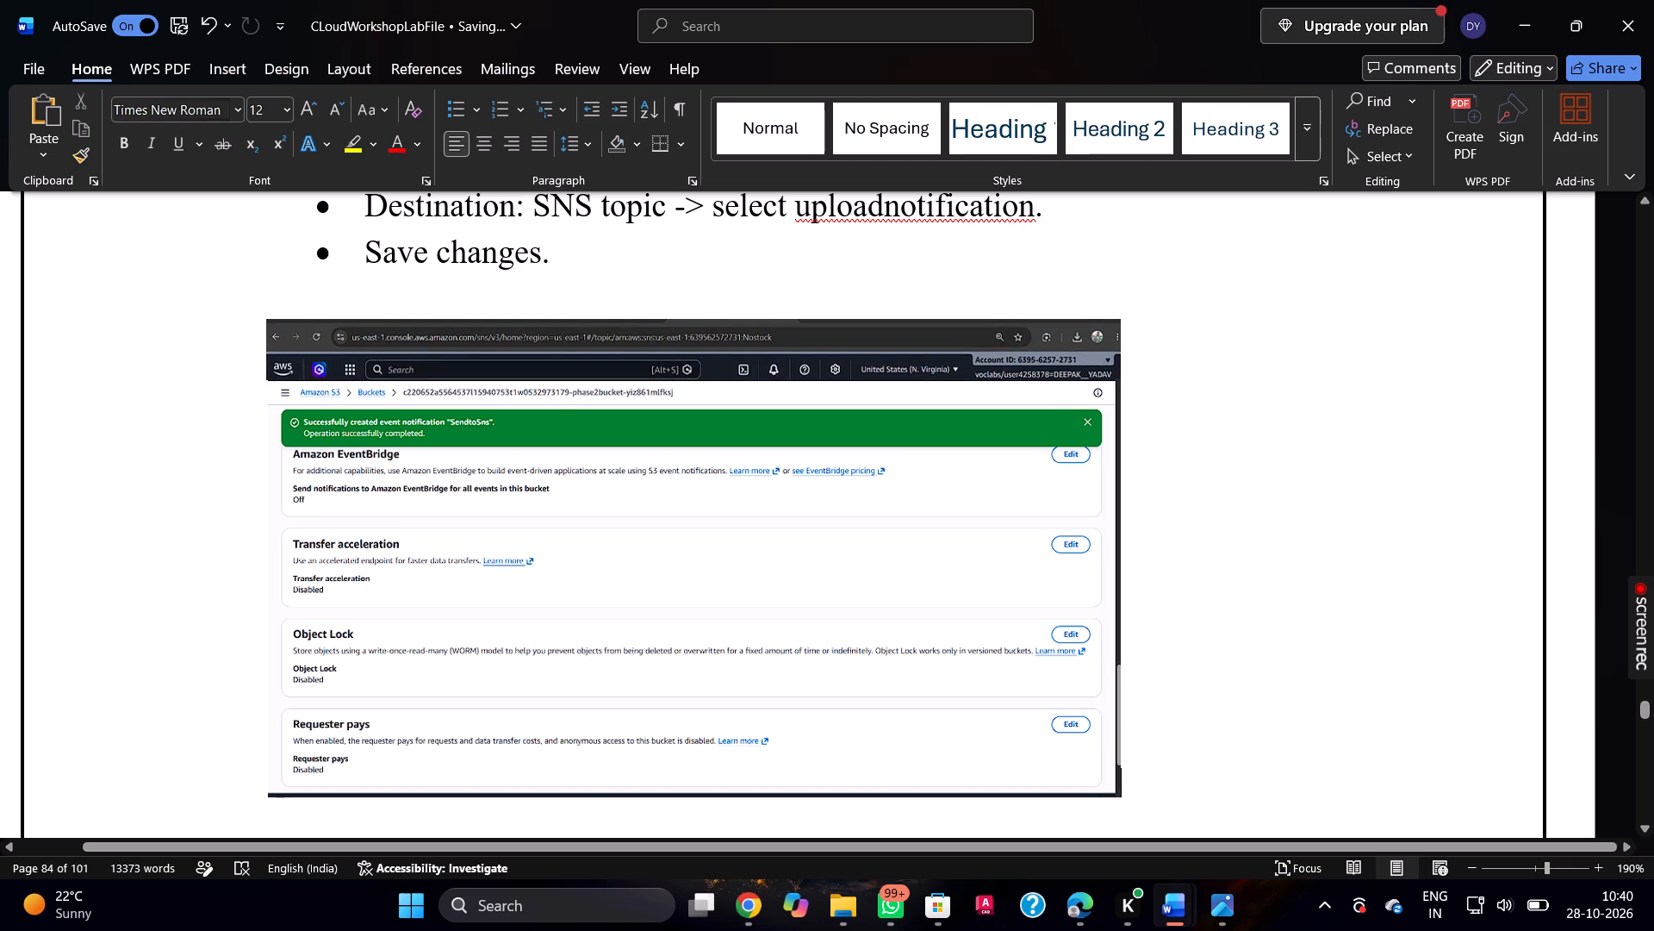
Crop the AWS console header off the top of the SNS subscription screenshot below the "Start App Server (Terminal 2)" step.
scroll(628, 359, "down", 7)
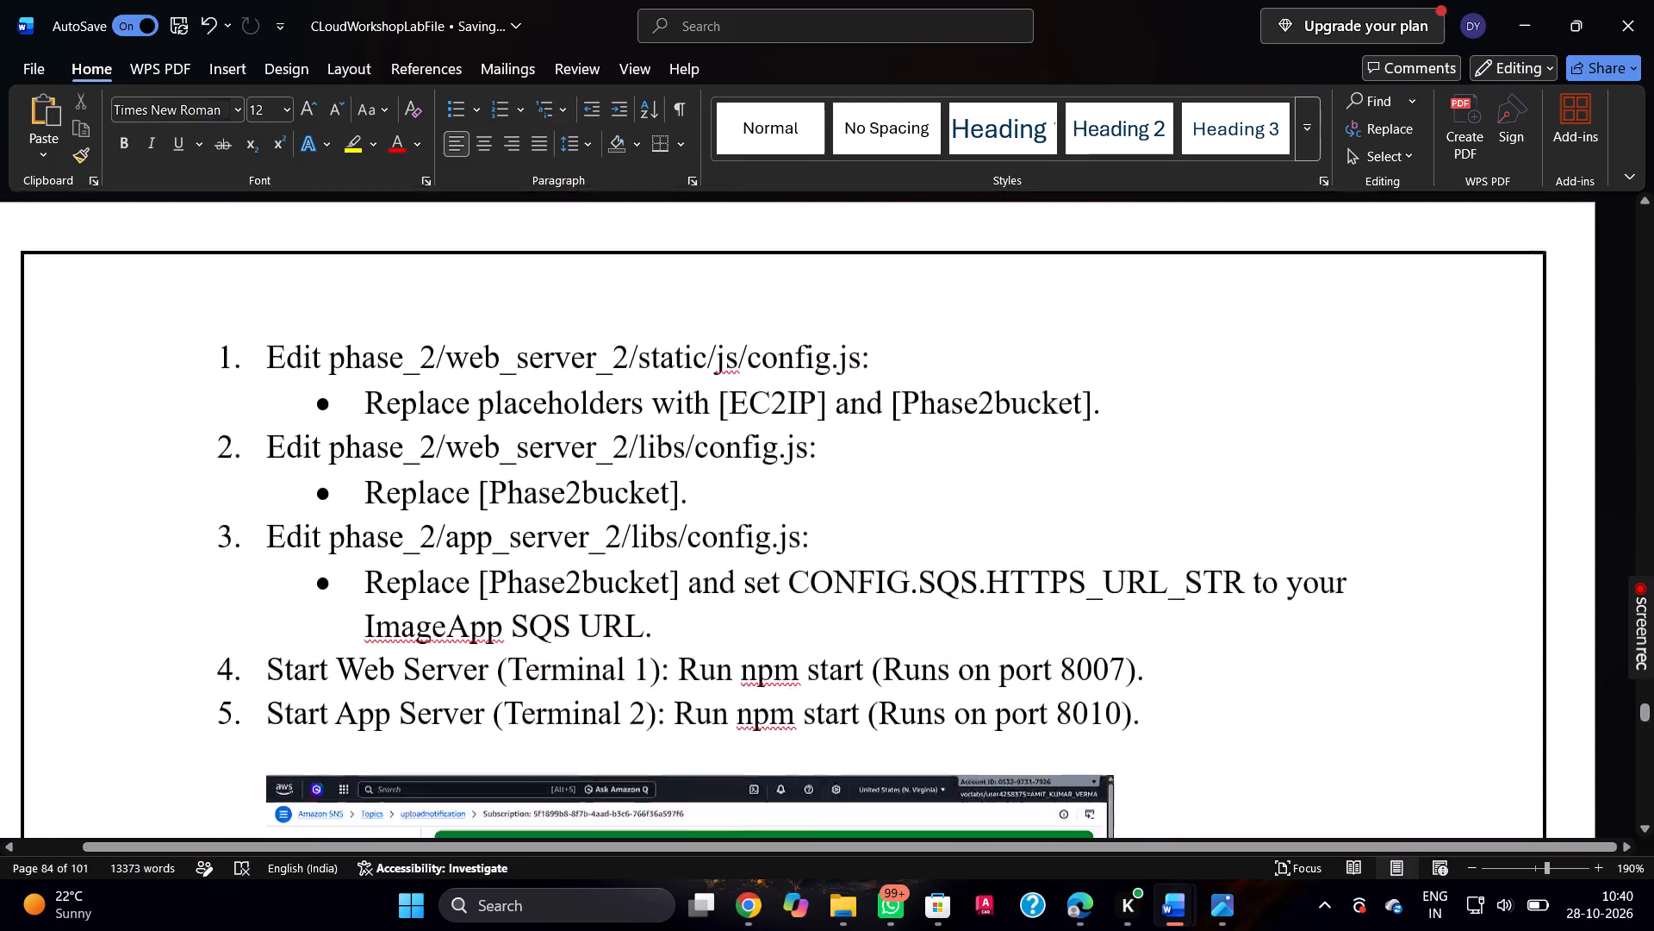
scroll(628, 359, "down", 2)
scroll(628, 359, "up", 2)
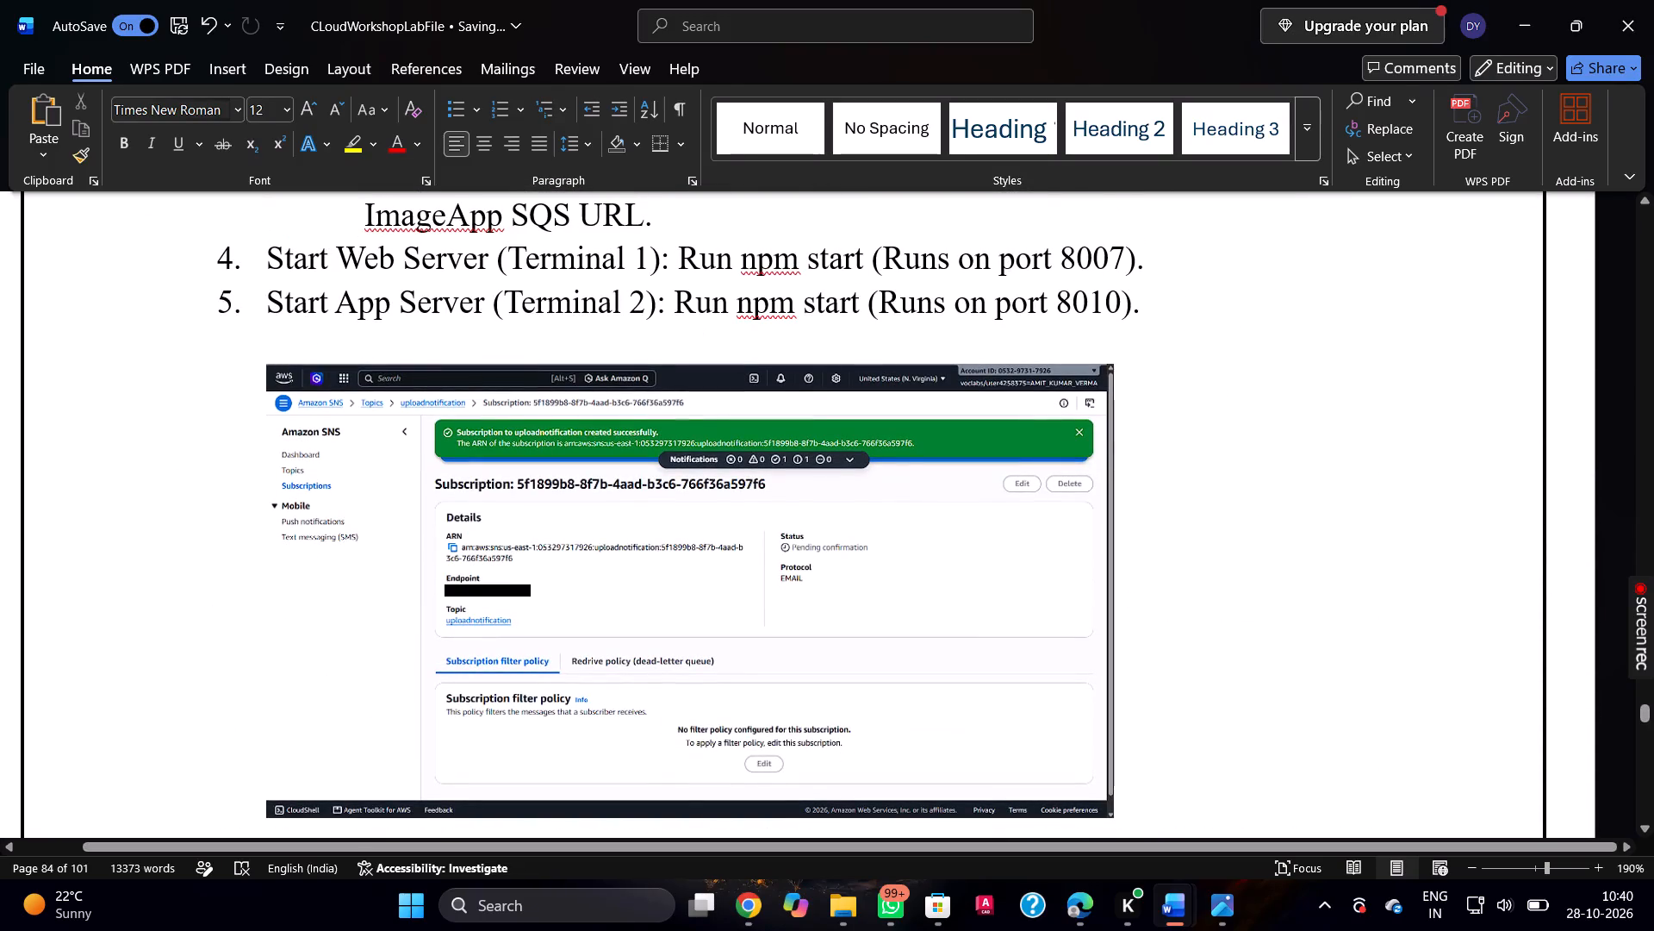
left_click(800, 544)
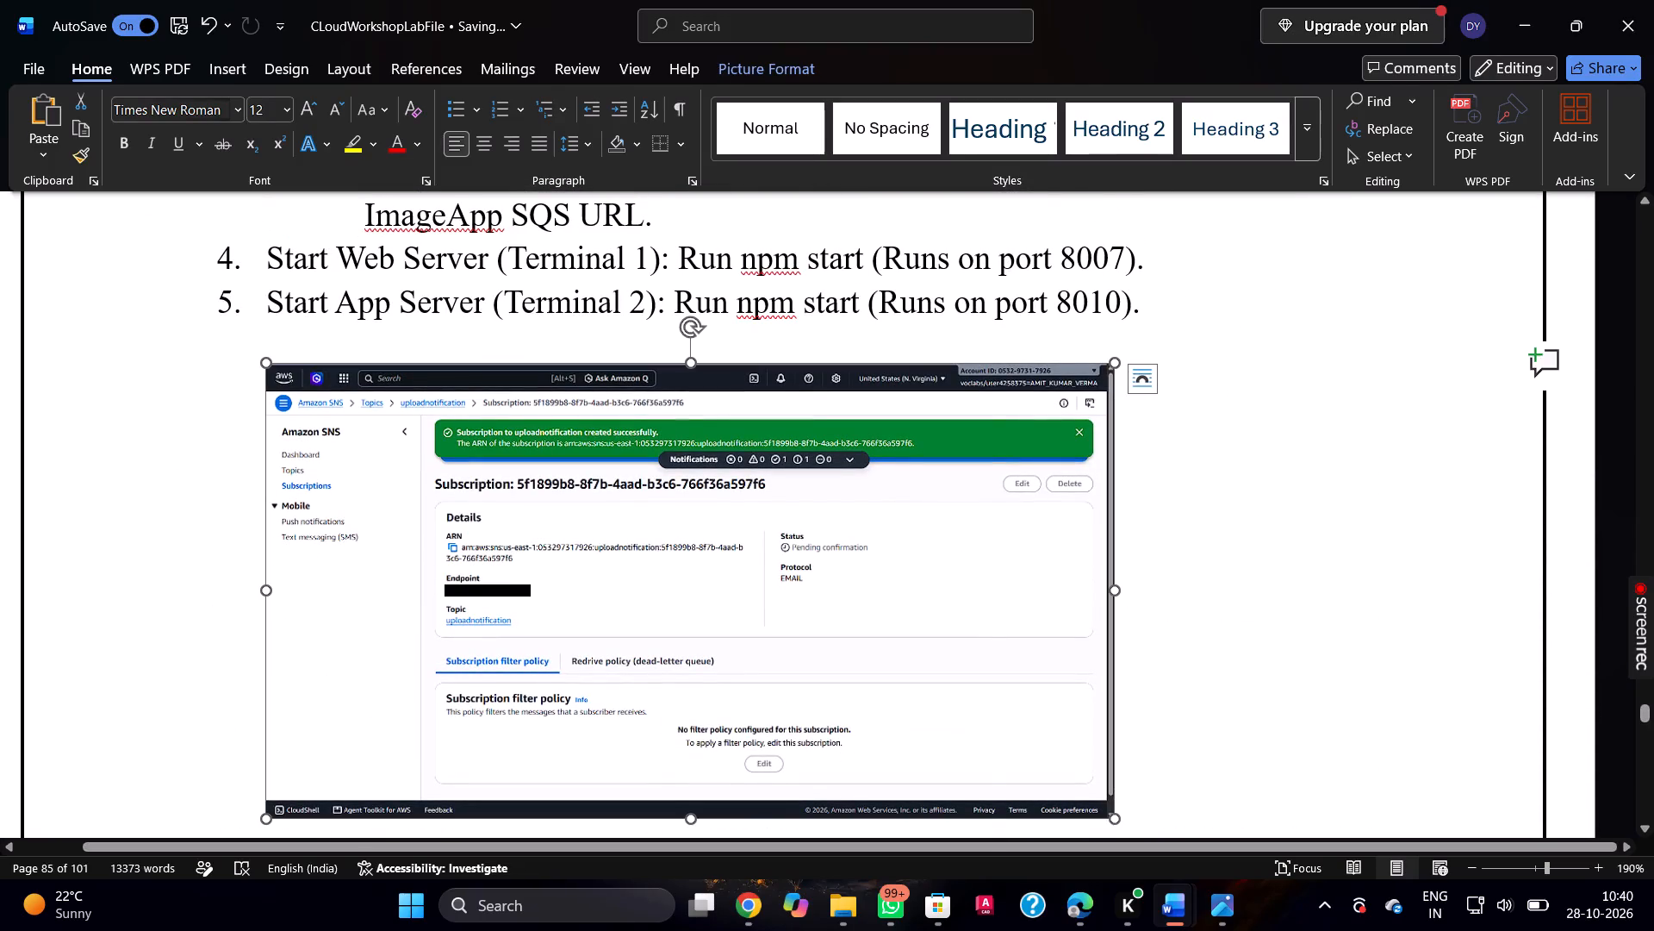
right_click(751, 469)
left_click(821, 210)
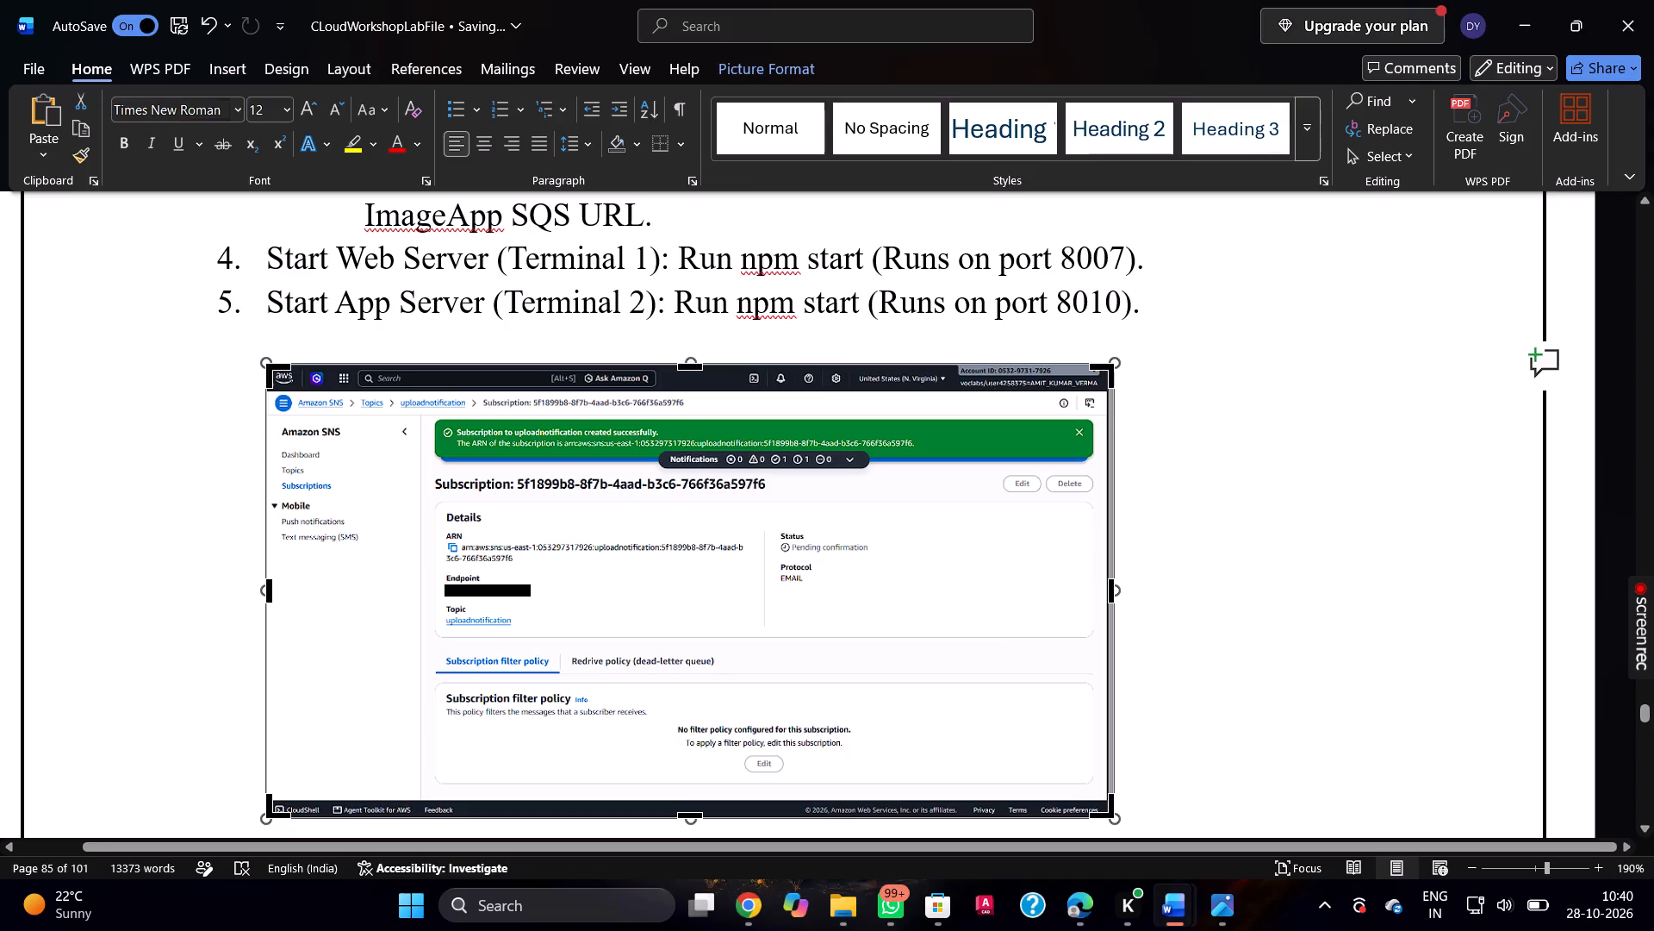
left_click_drag(692, 366, 691, 385)
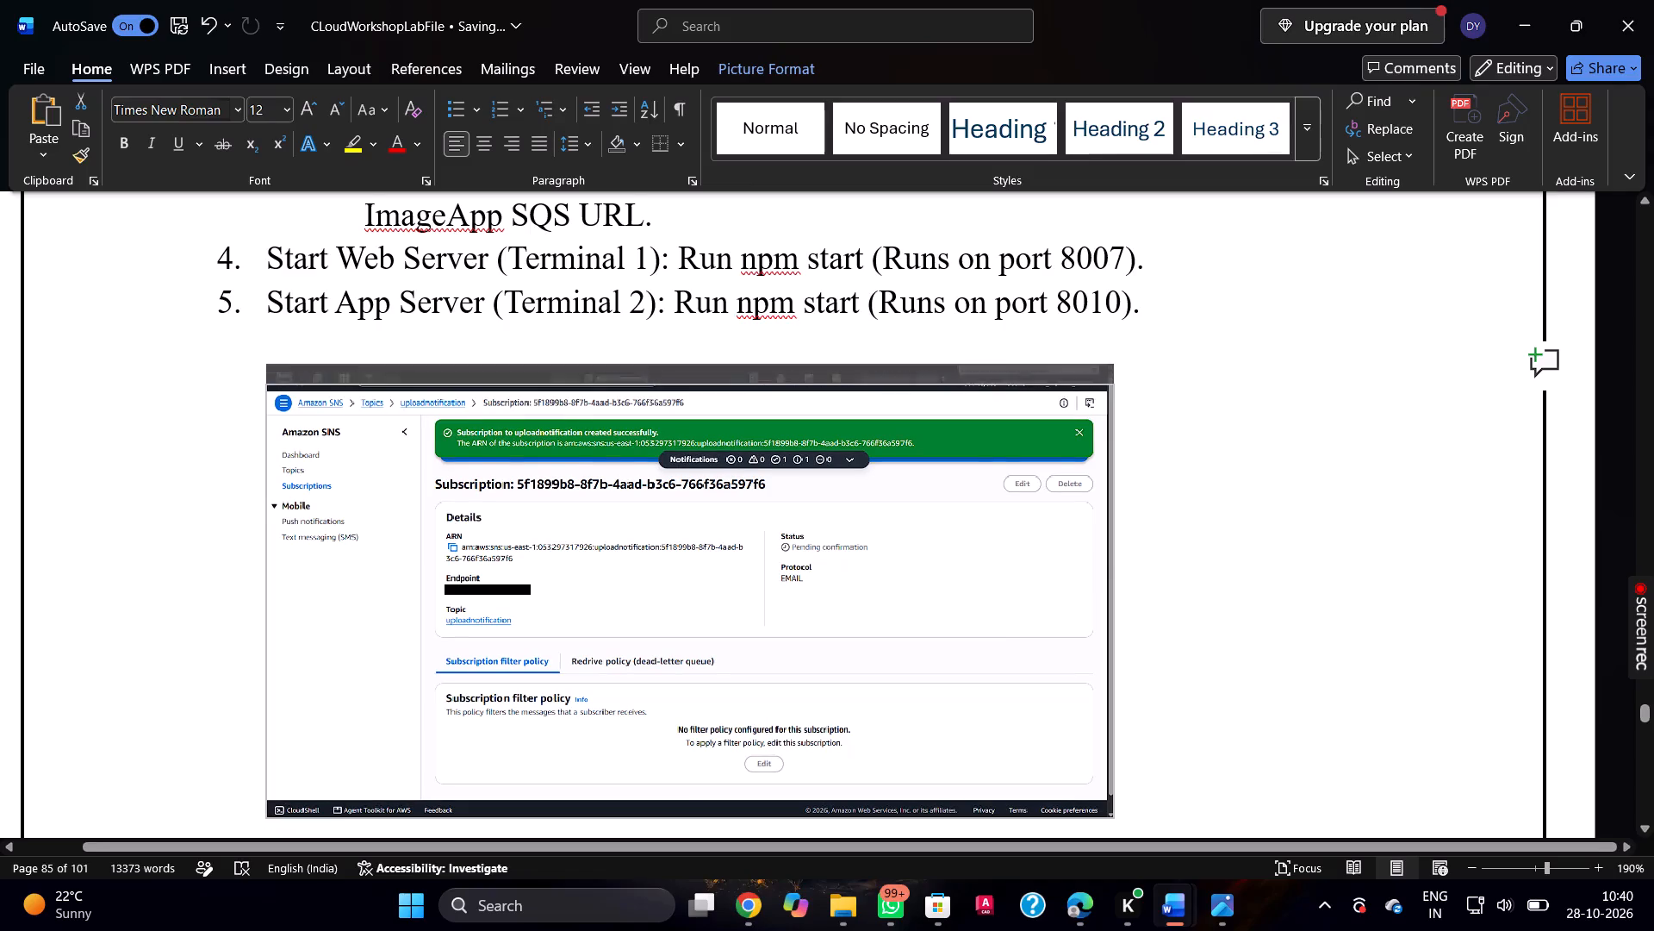
left_click_drag(691, 385, 685, 384)
left_click_drag(685, 384, 687, 387)
left_click(1196, 403)
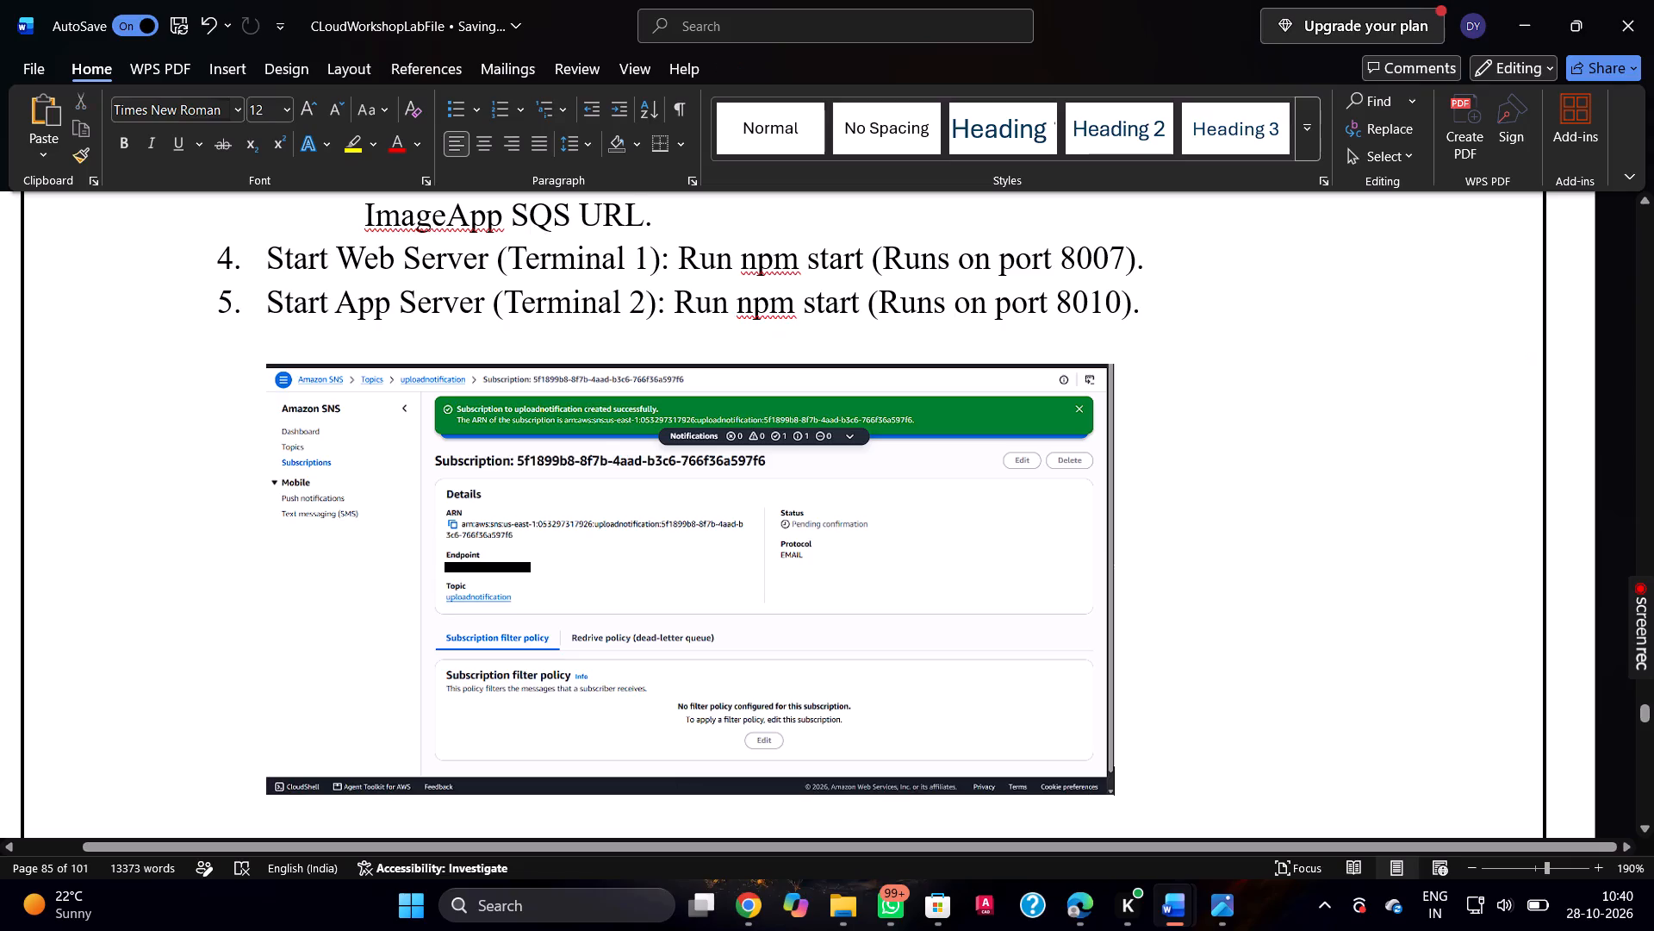
Add an unnumbered line indented with five spaces below the "Start App Server (Terminal 2)" step and paste the header strip there.
left_click(1158, 306)
key("Return")
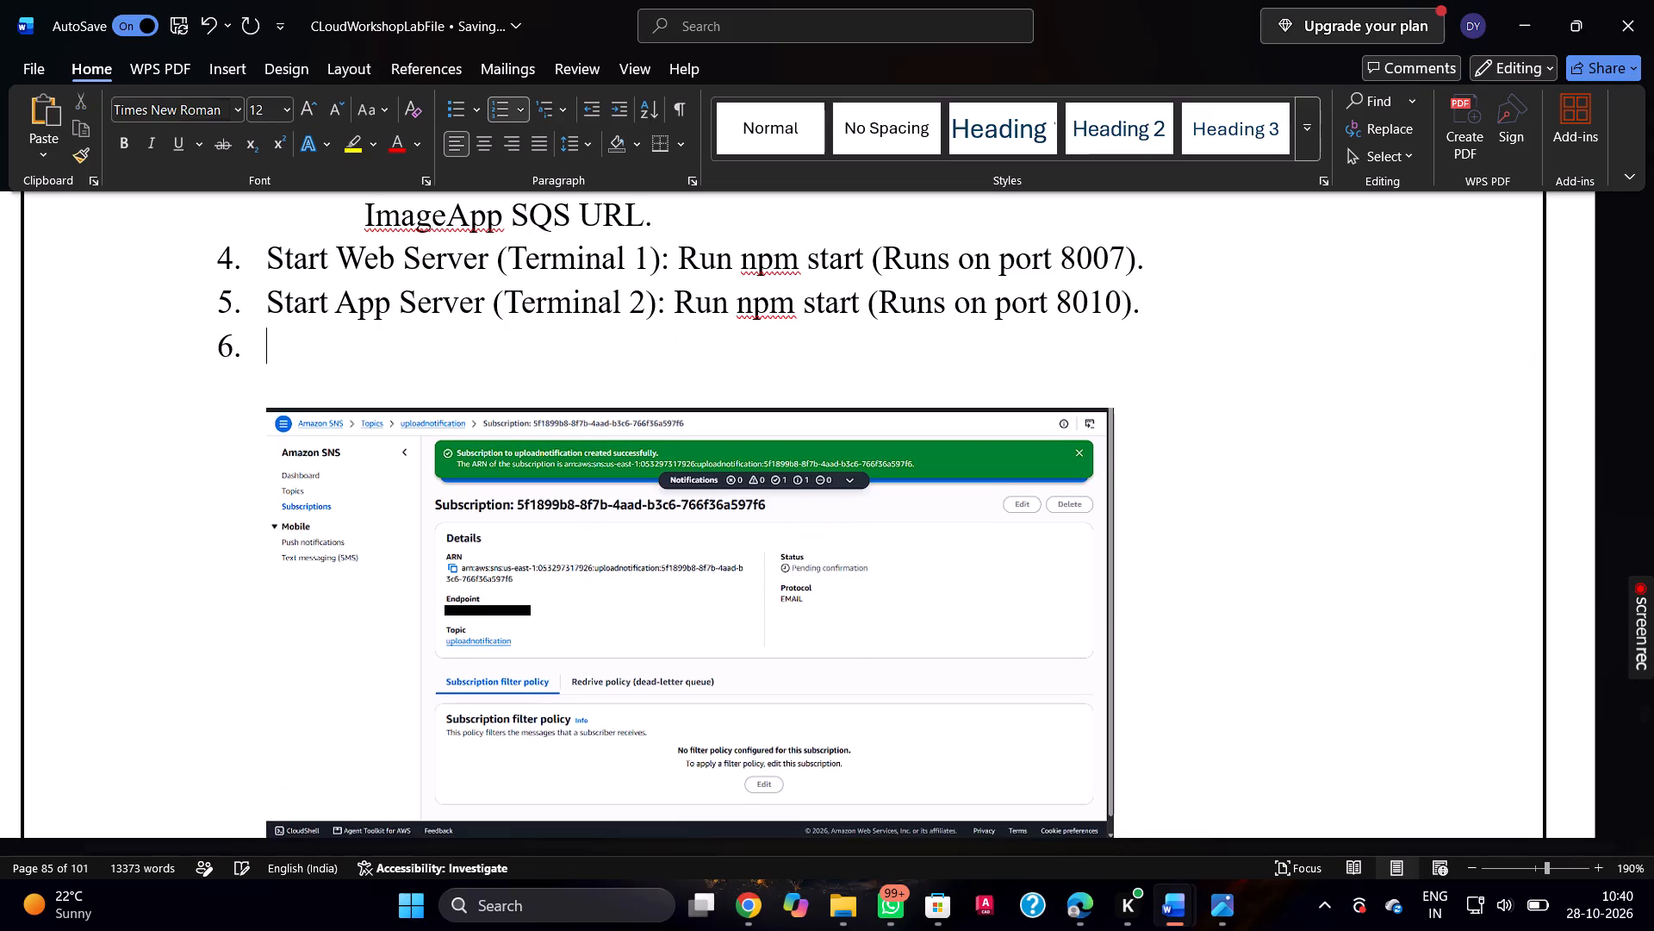
key("BackSpace")
key("BackSpace")
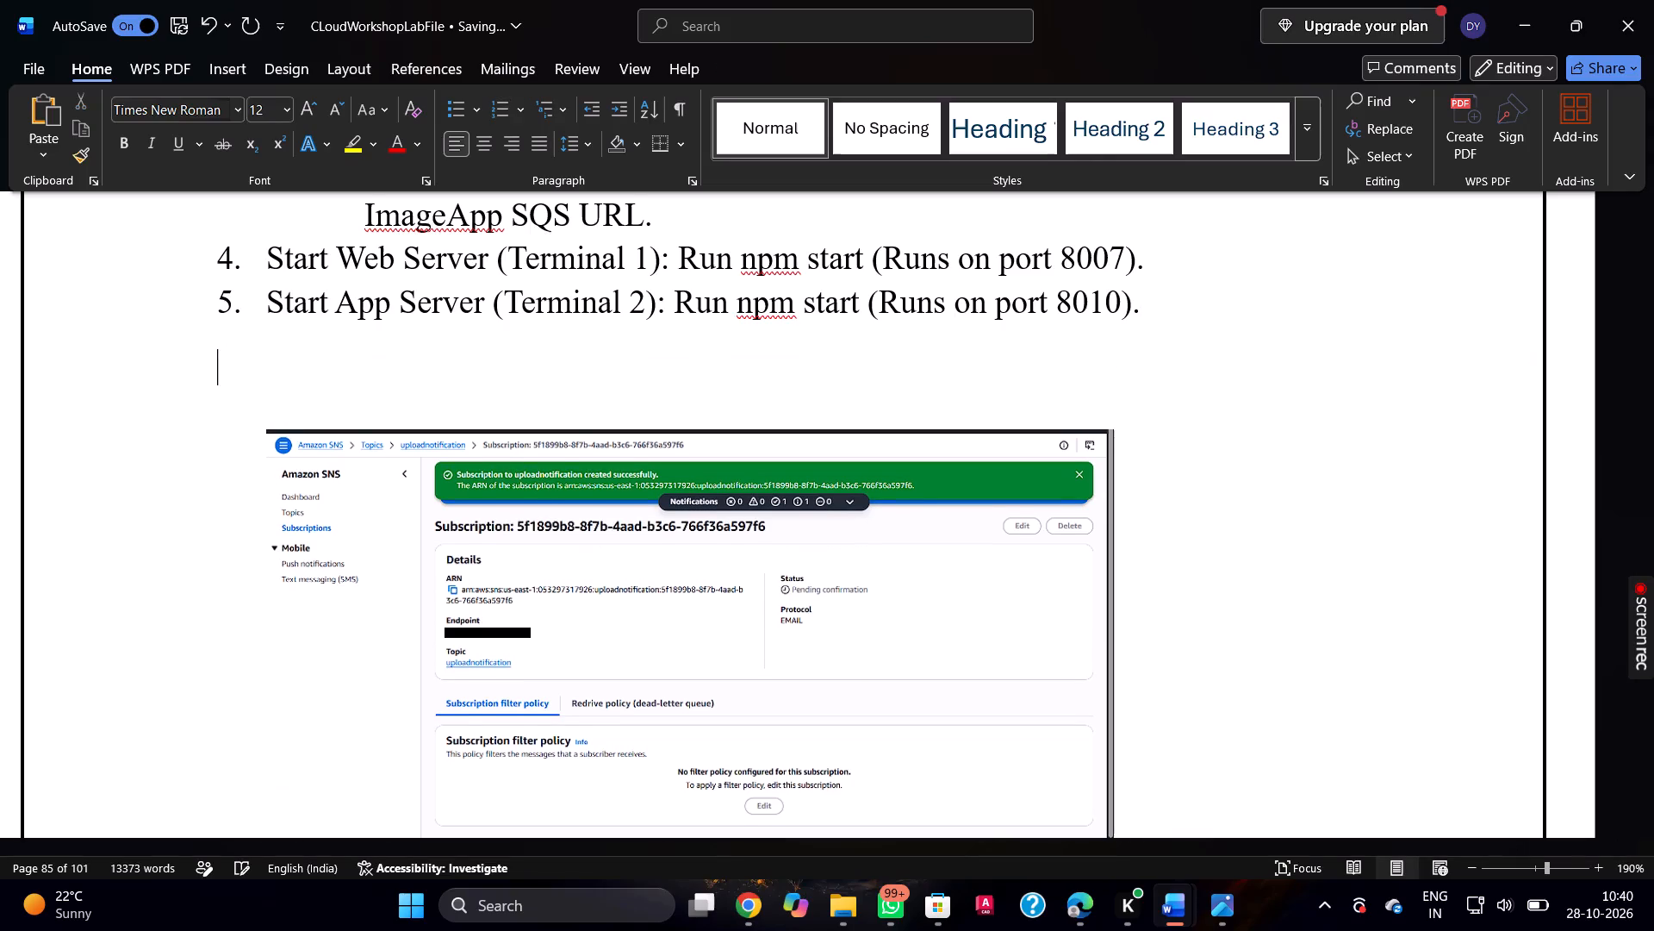
key("space")
key("space")
key("space")
key("space")
key("space")
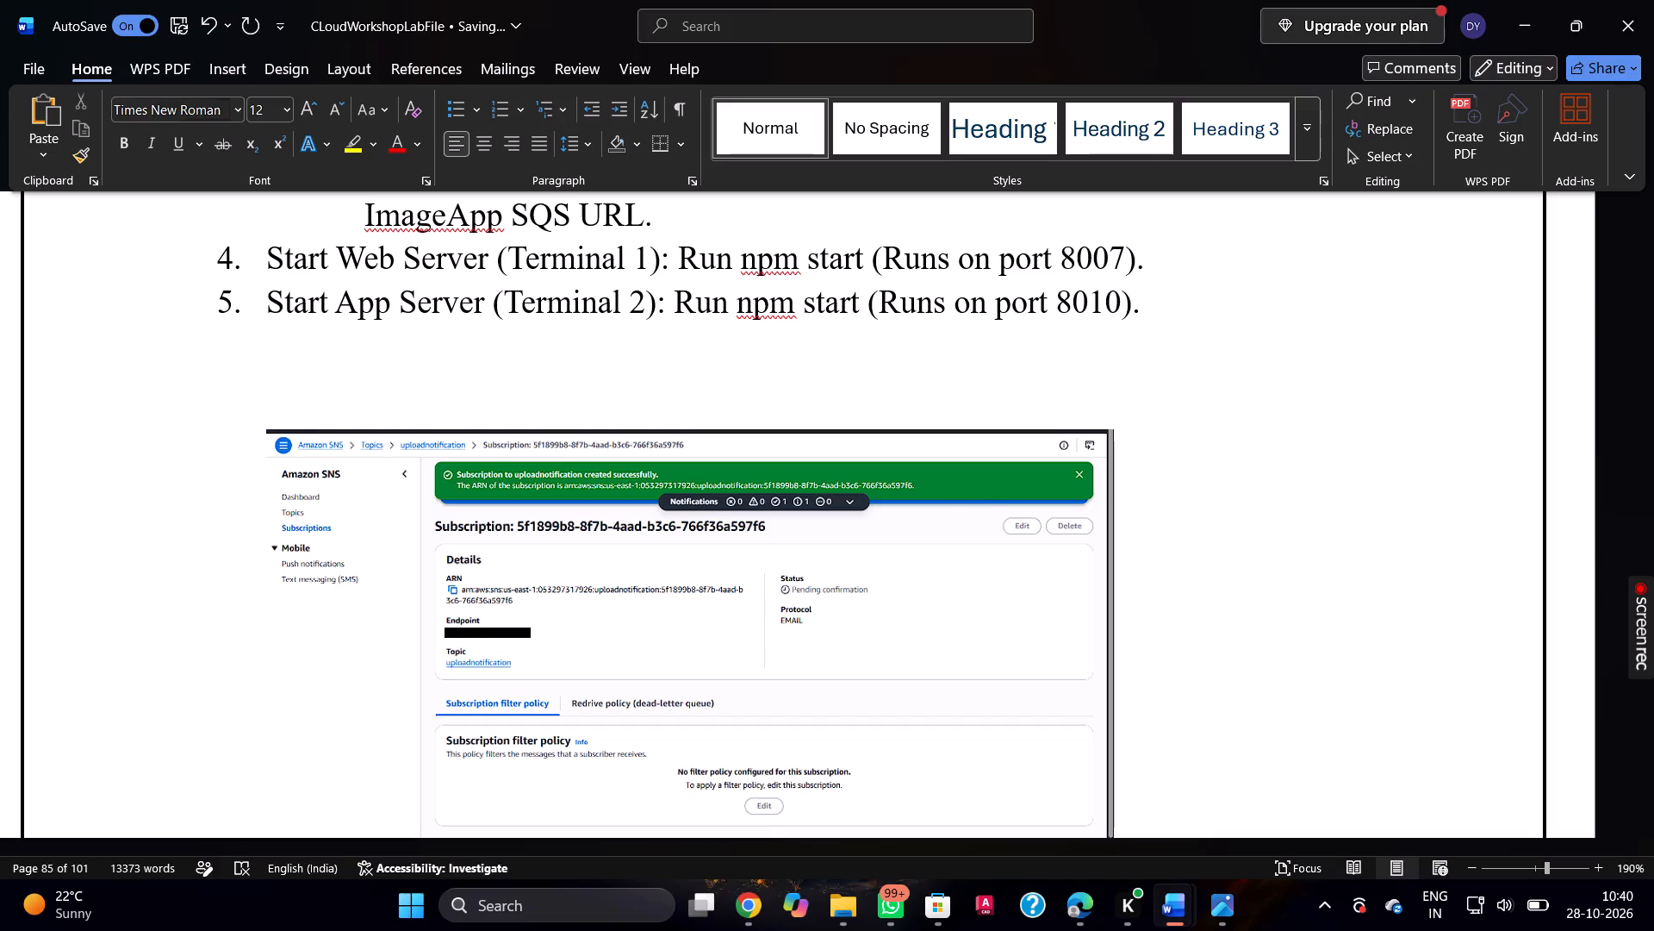
key("ctrl+v")
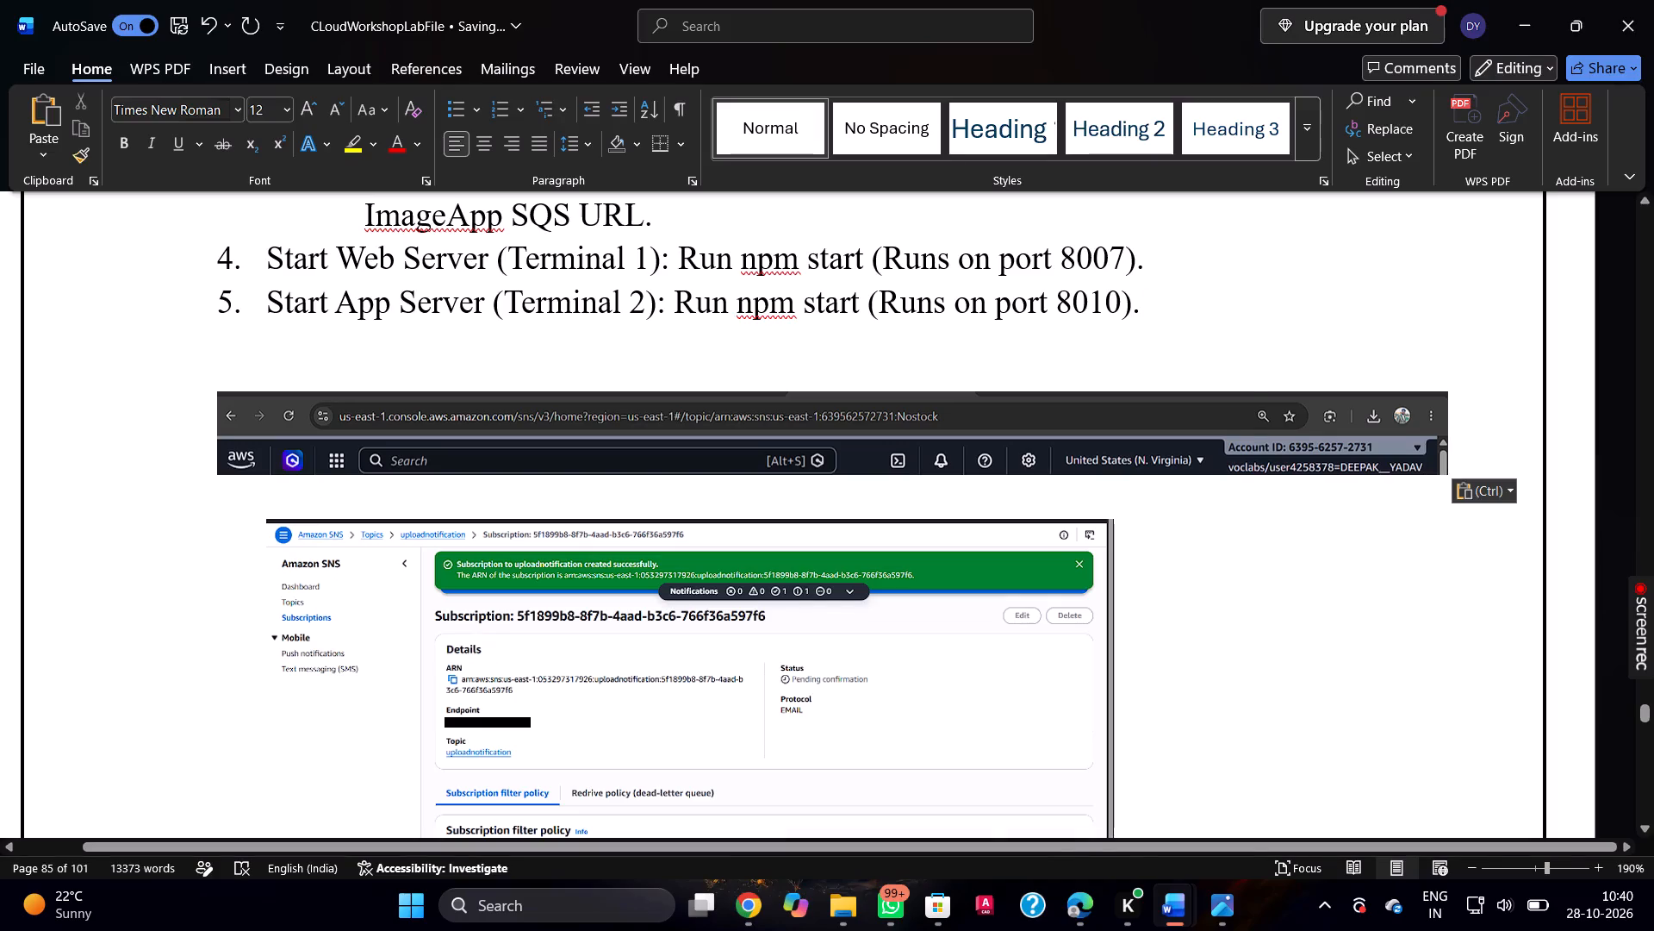
Set the pasted header strip above the SNS subscription screenshot to Behind Text wrapping.
right_click(1015, 415)
left_click(948, 431)
right_click(948, 431)
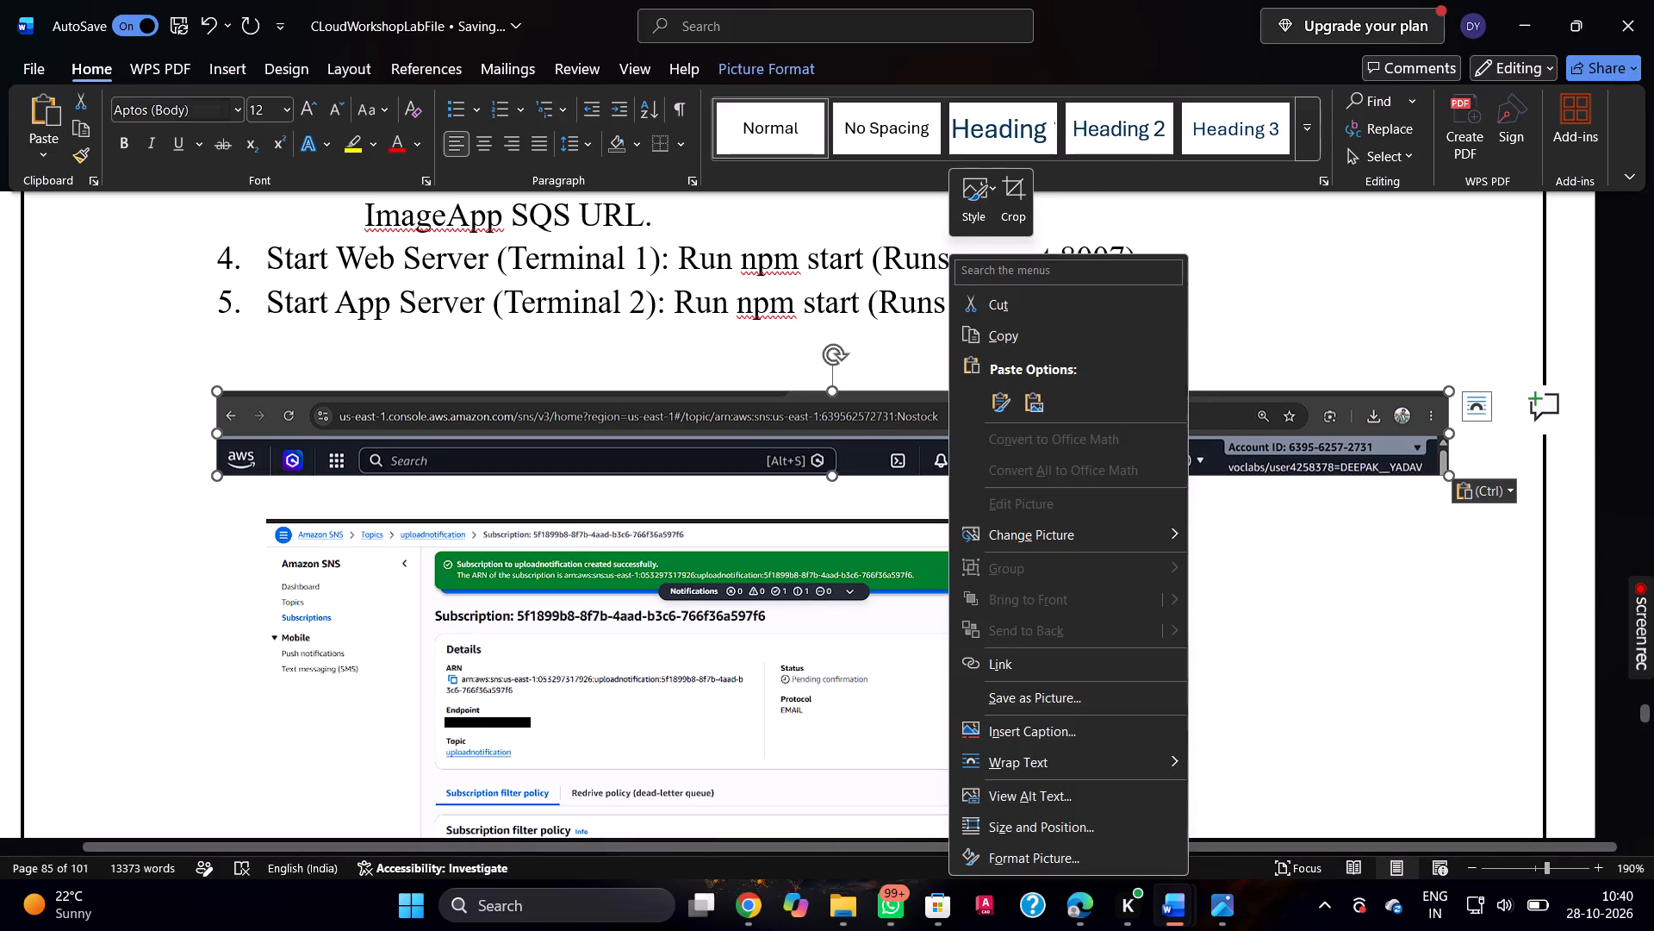
left_click(856, 467)
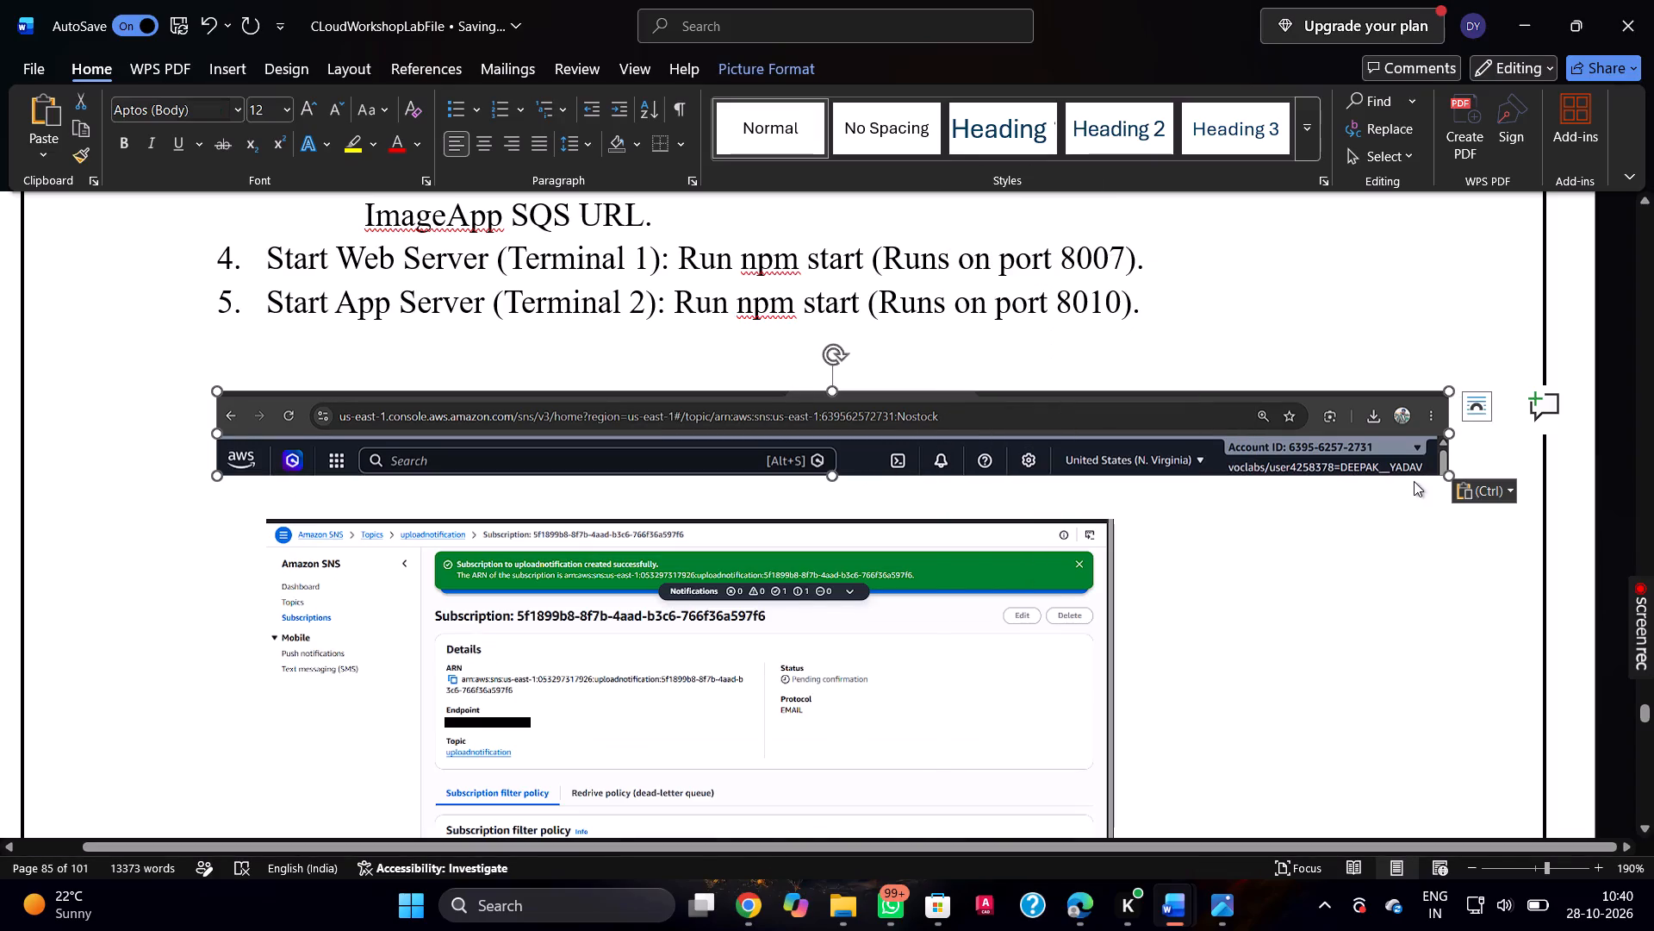
left_click(1478, 414)
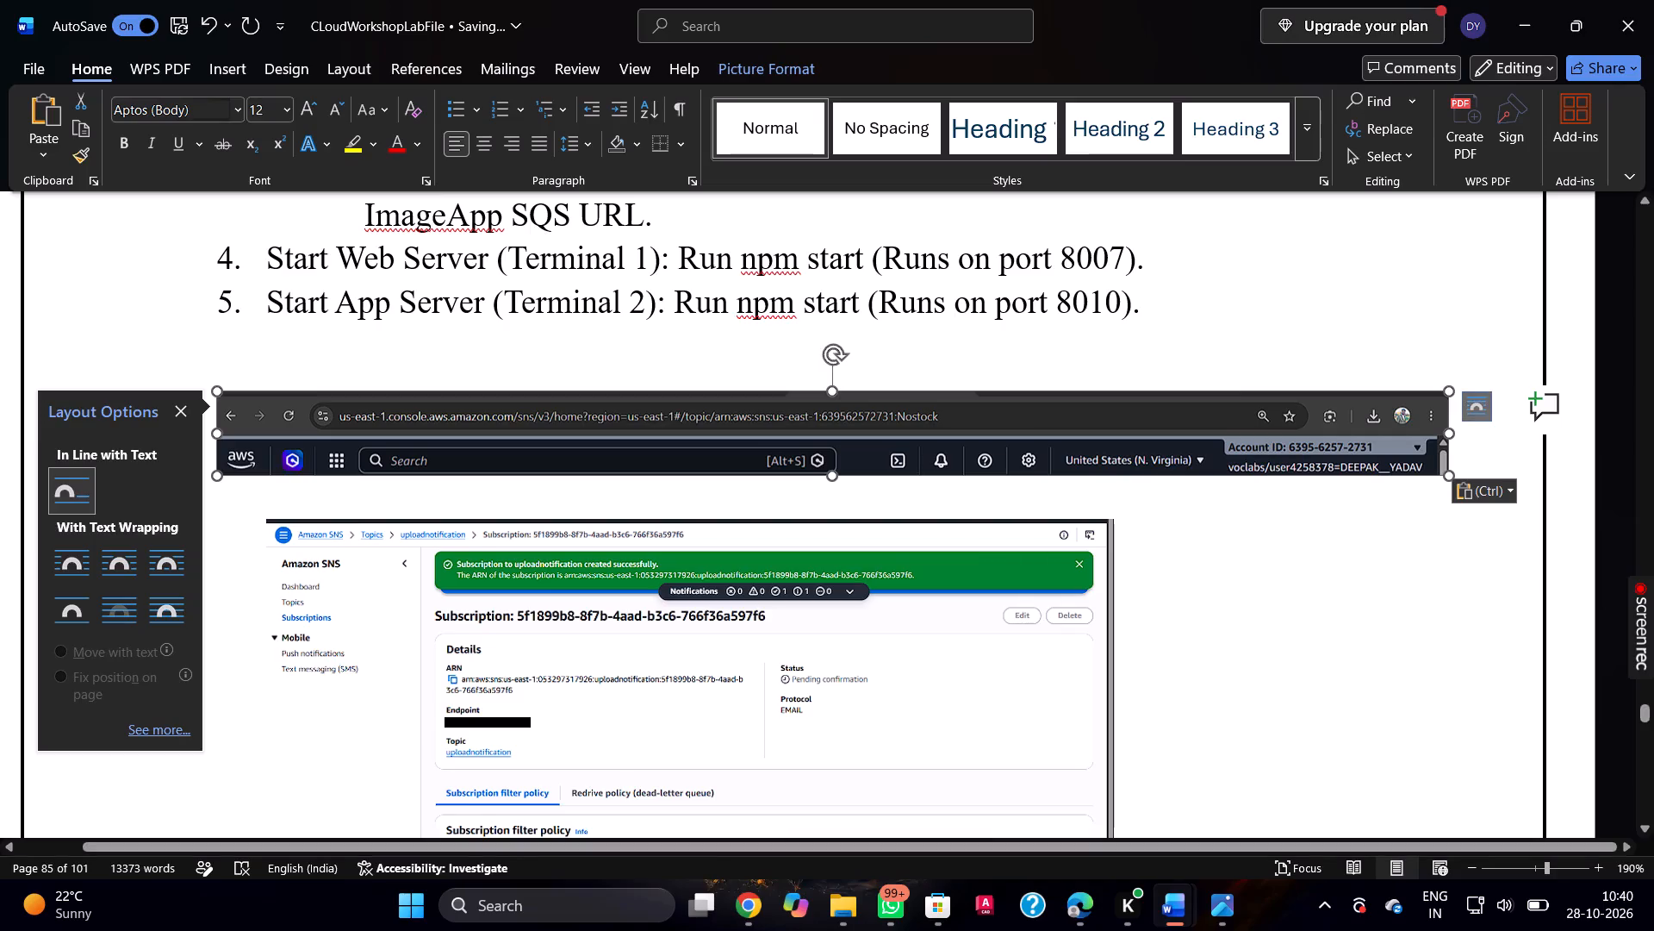
left_click(119, 609)
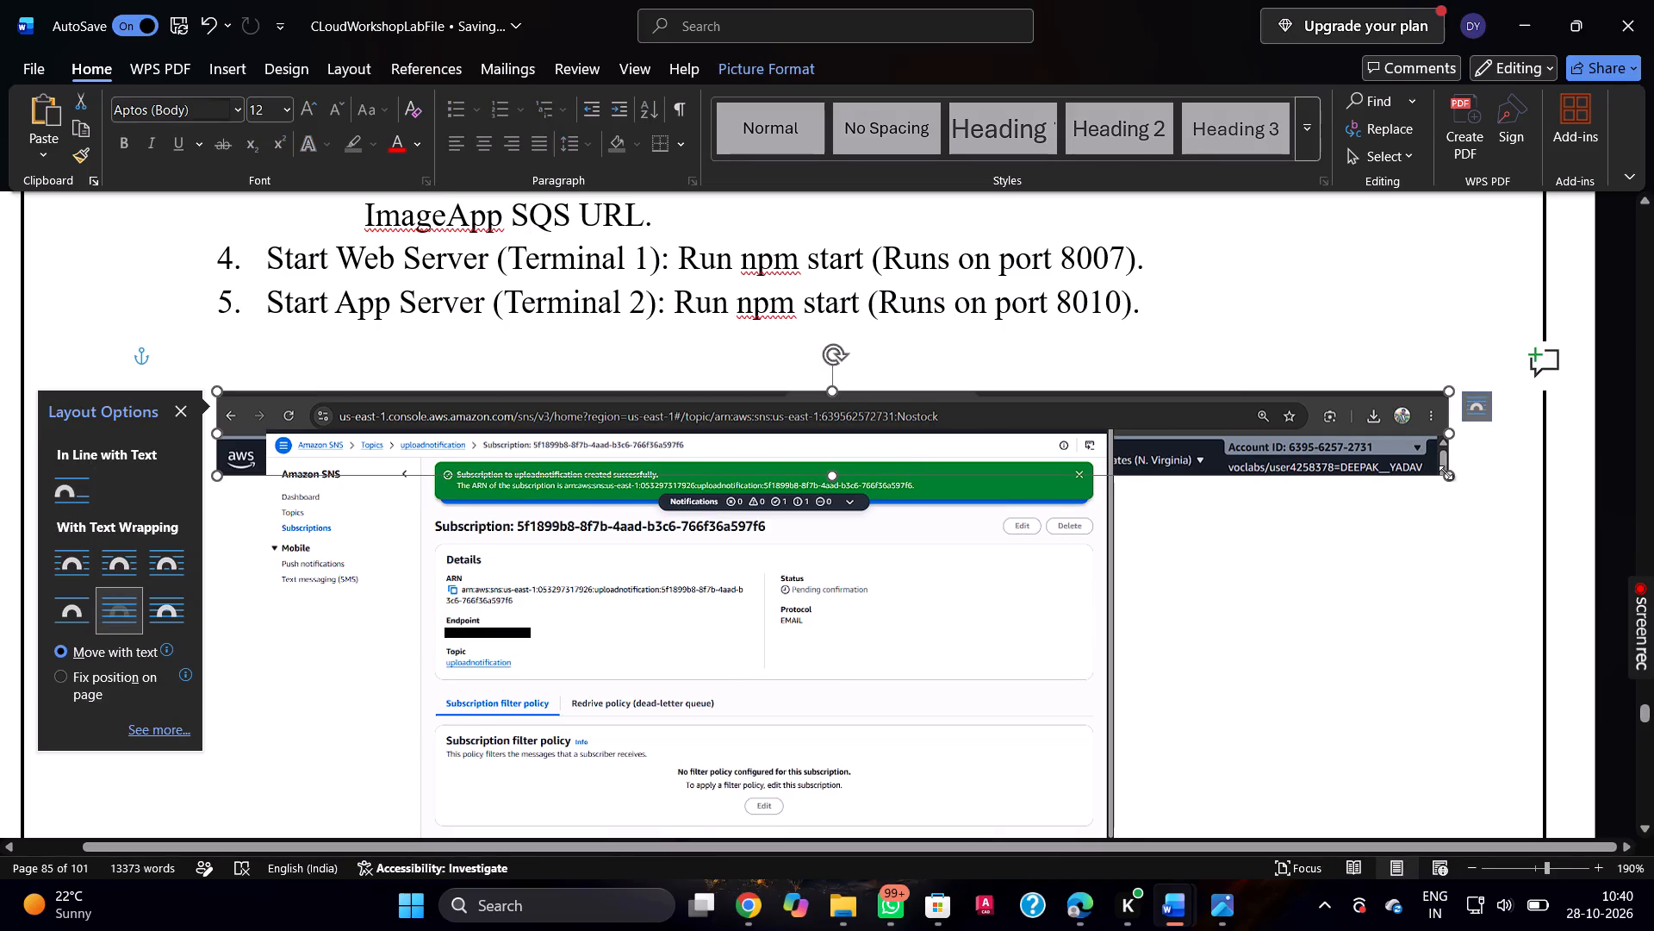
Scale the header strip down by about a tenth and flatten it until its bottom edge meets the top of the SNS screenshot.
left_click_drag(1446, 472, 1384, 409)
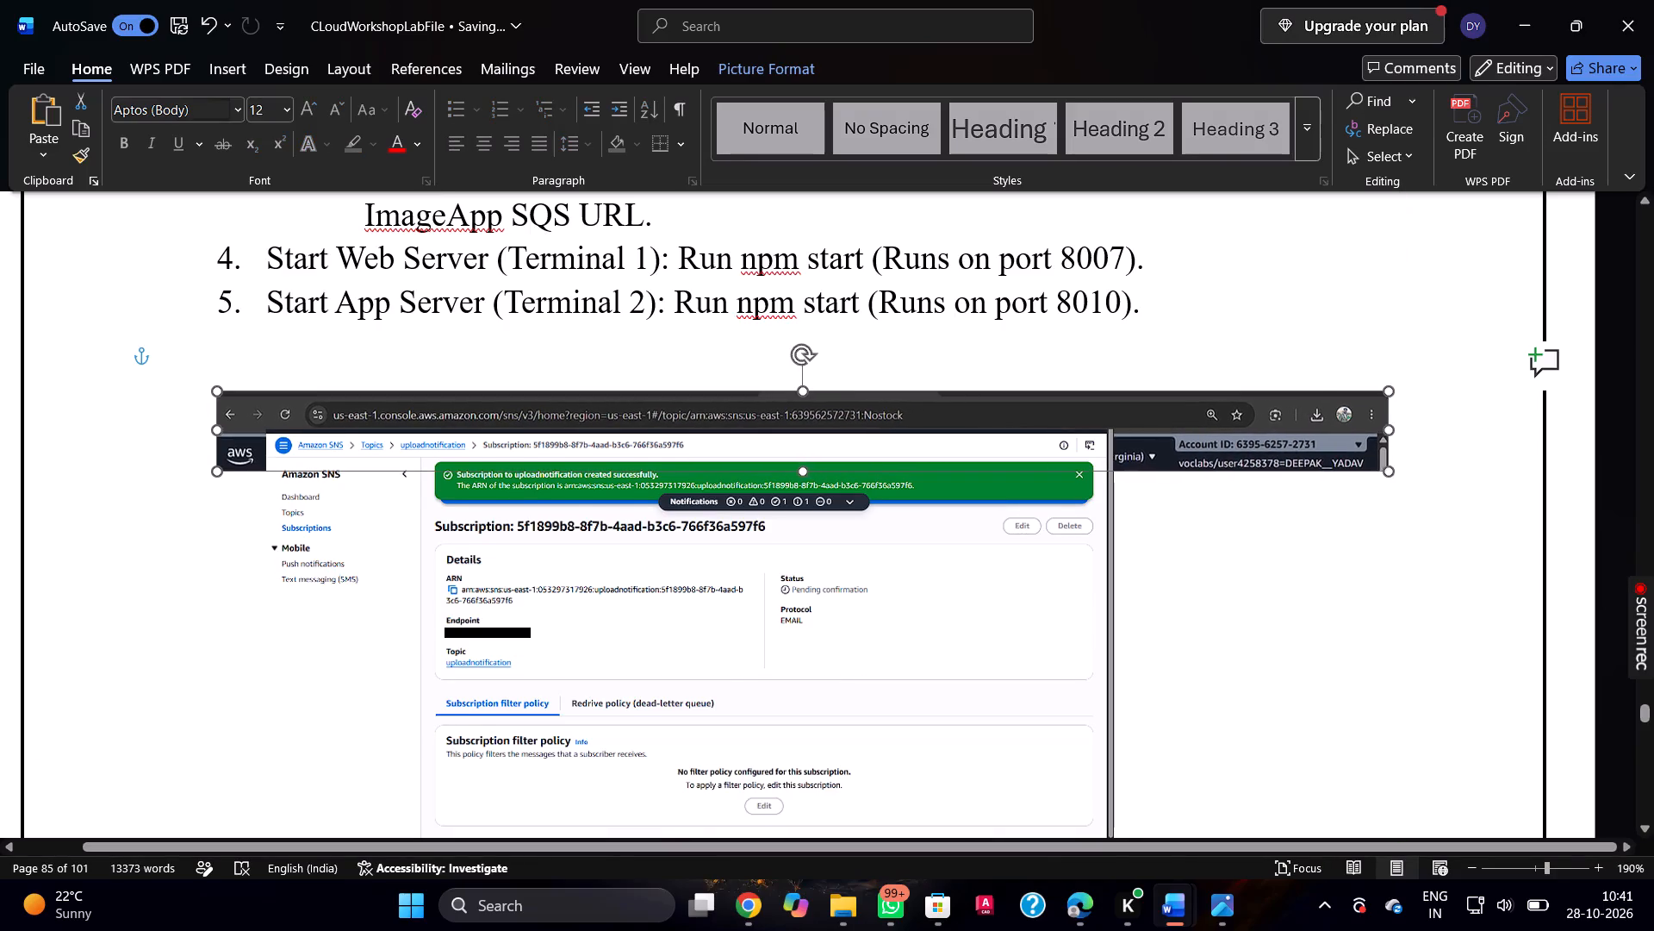
left_click_drag(1384, 409, 1317, 415)
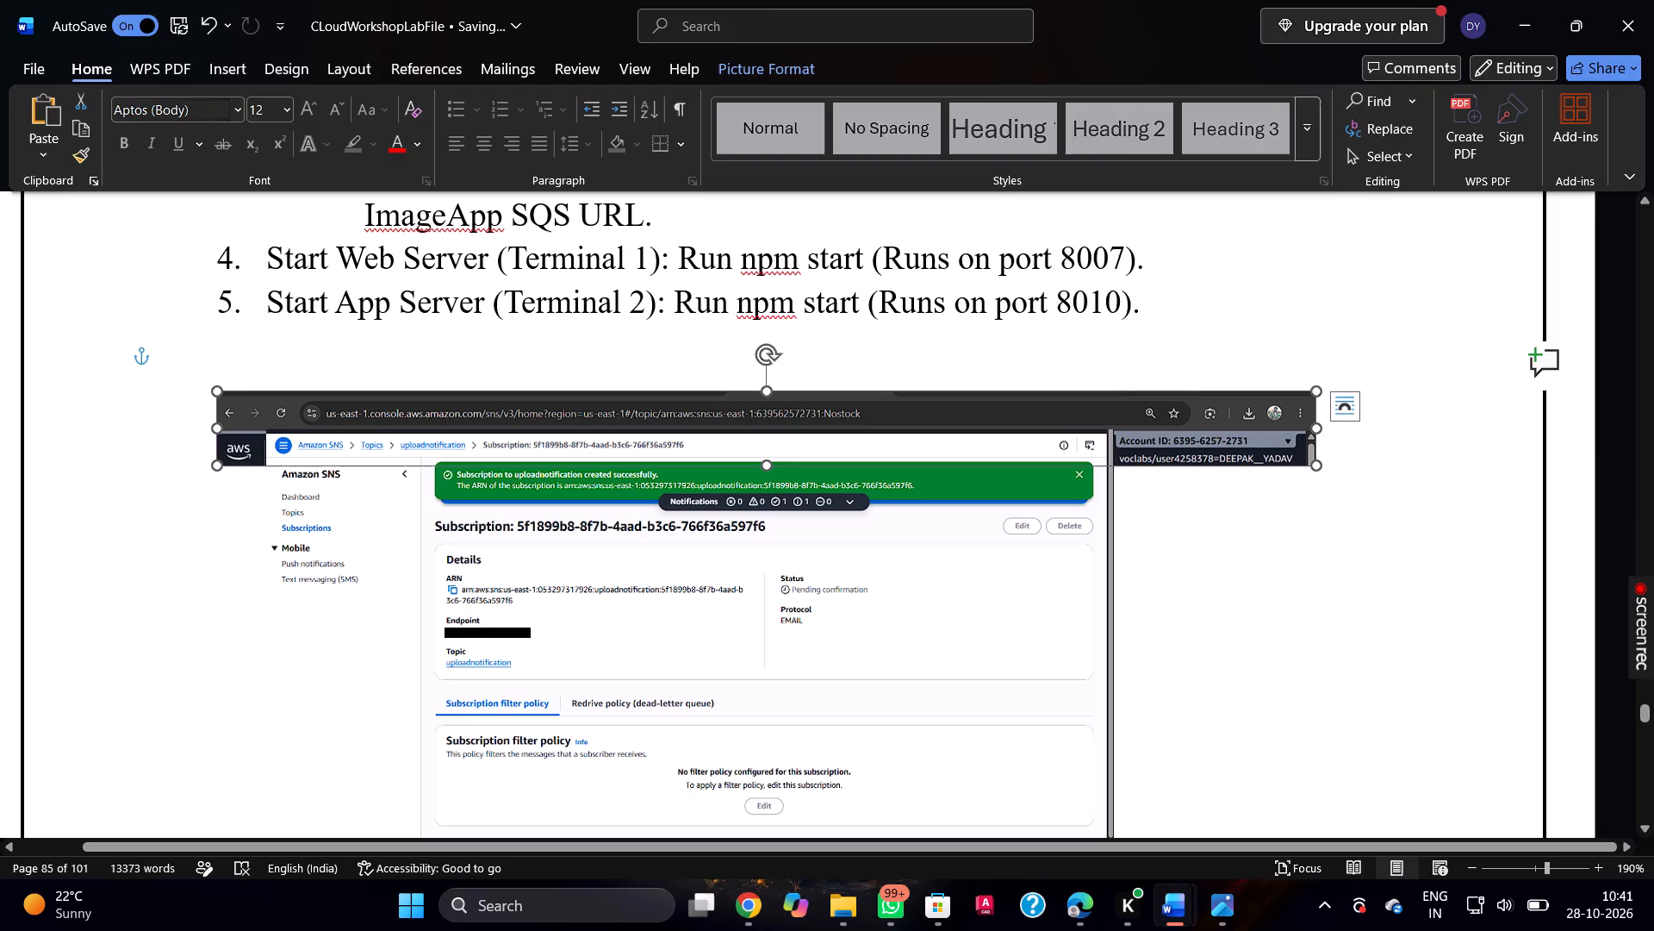
left_click_drag(766, 463, 768, 432)
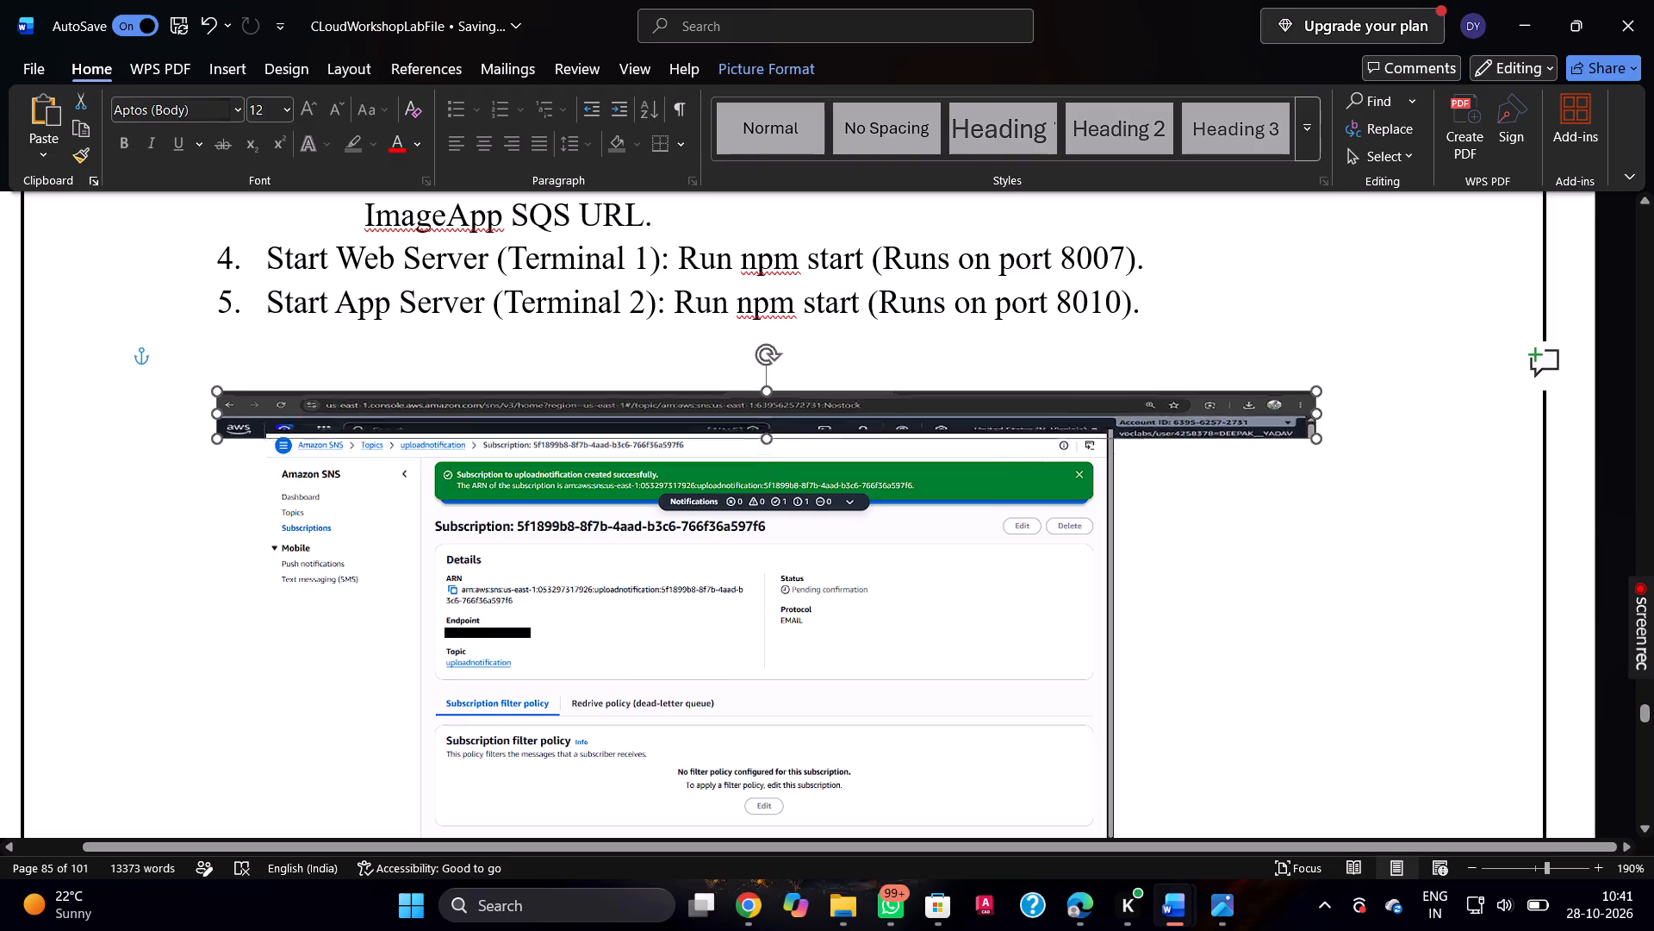
left_click_drag(768, 432, 771, 434)
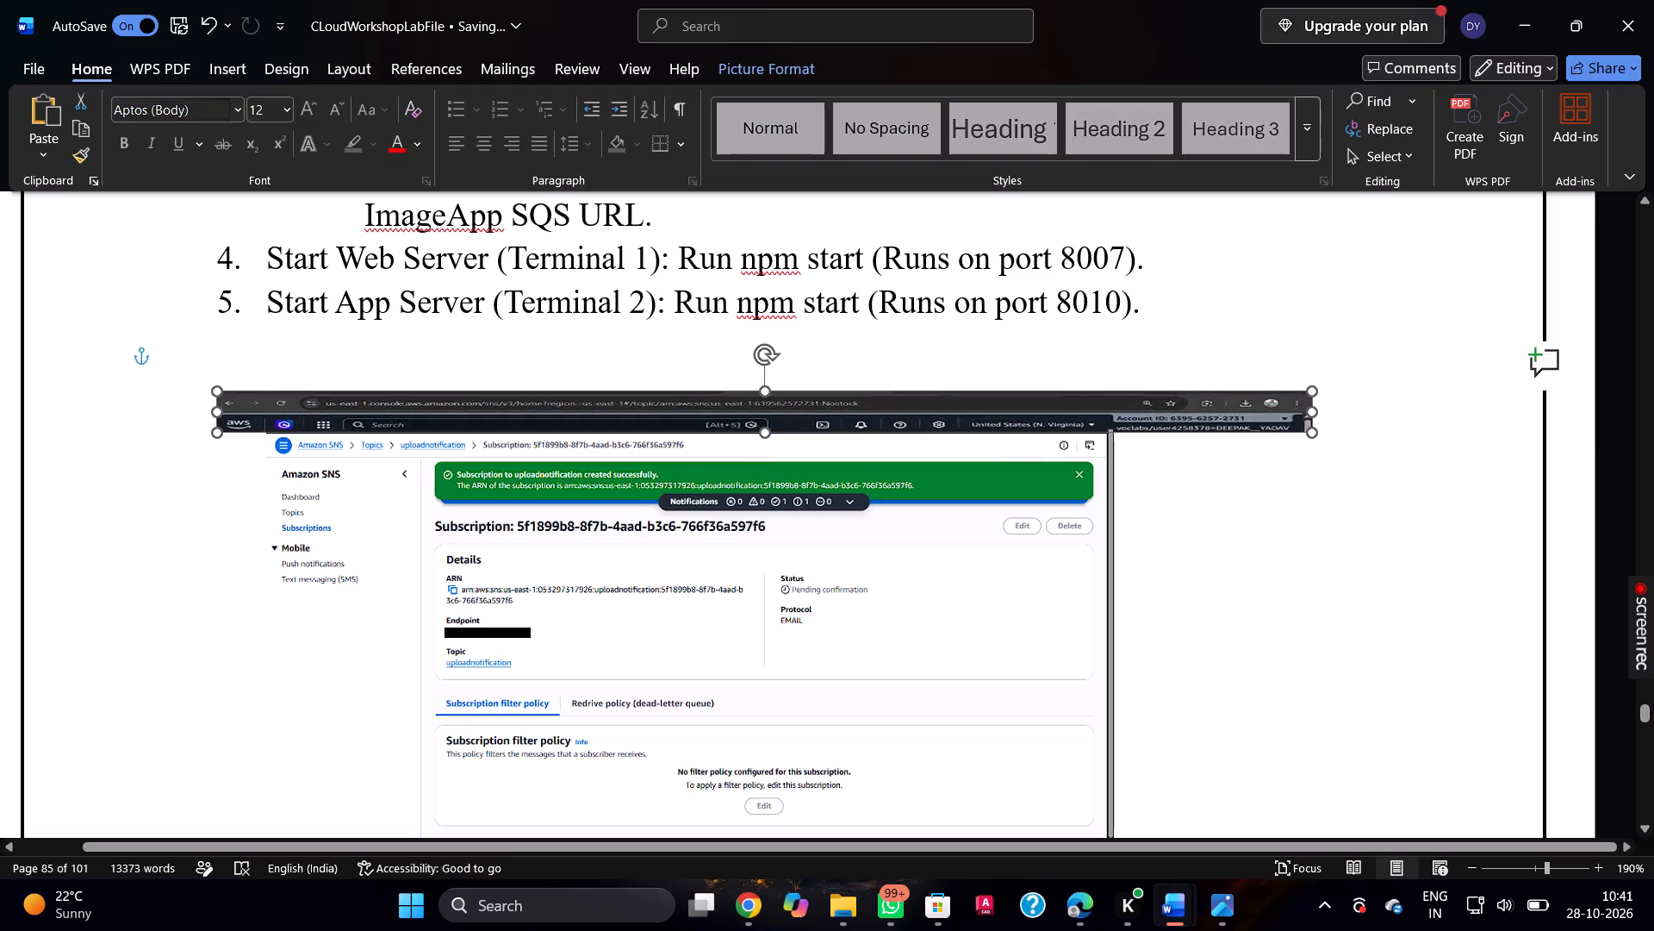
left_click_drag(771, 434, 771, 428)
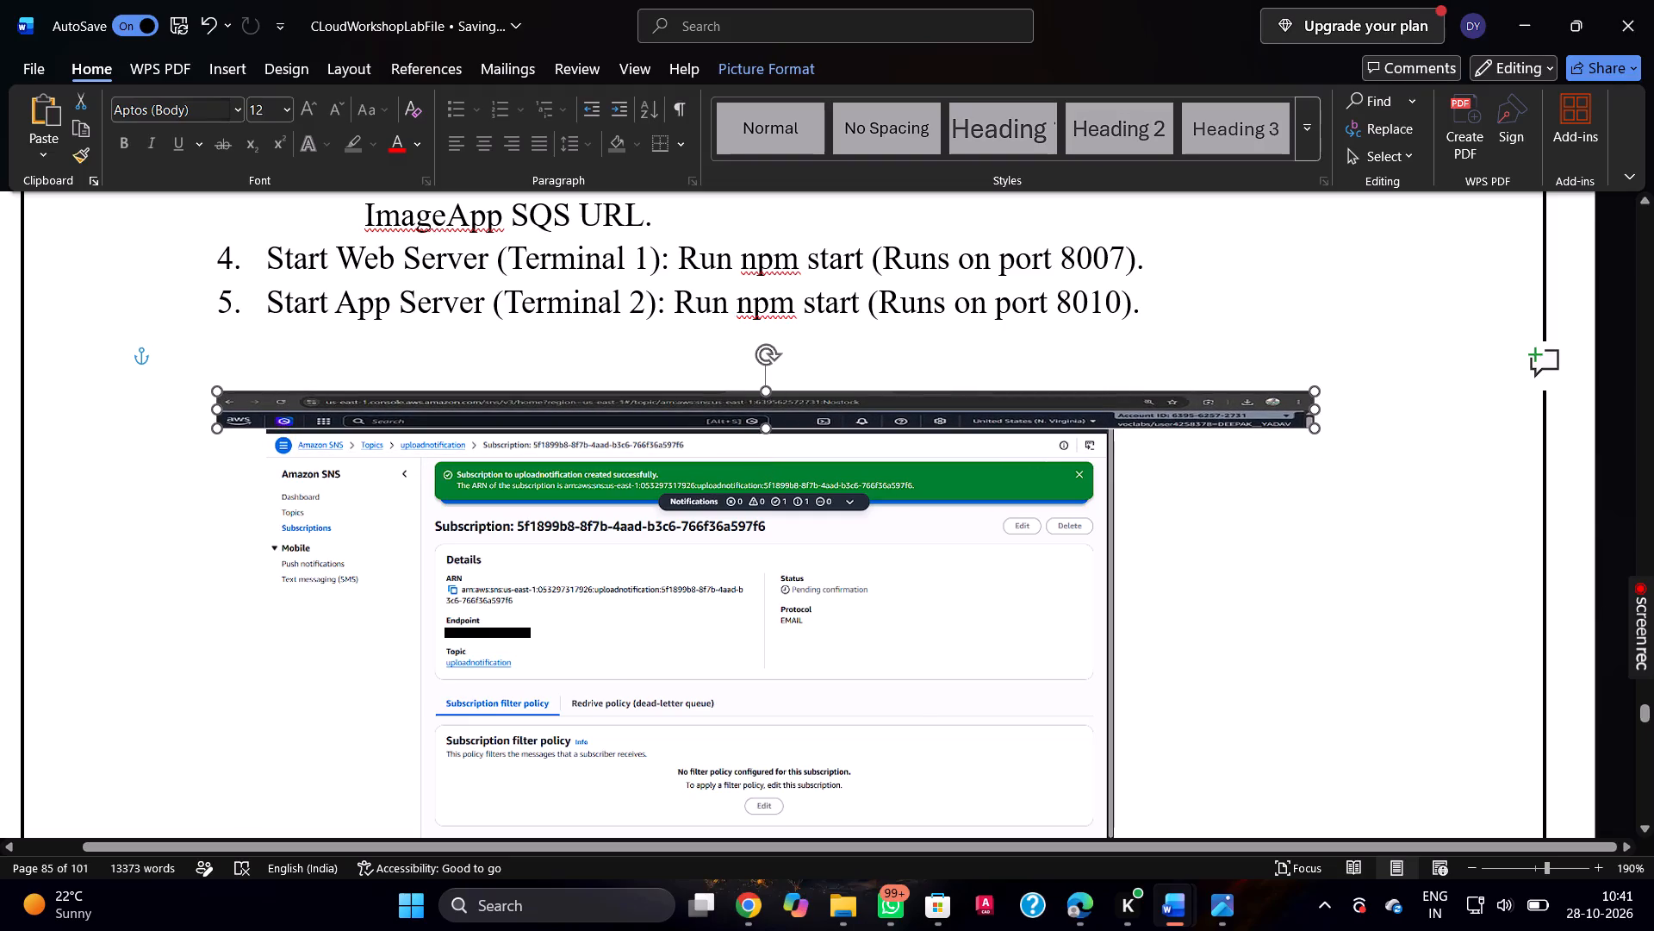
left_click_drag(771, 428, 773, 431)
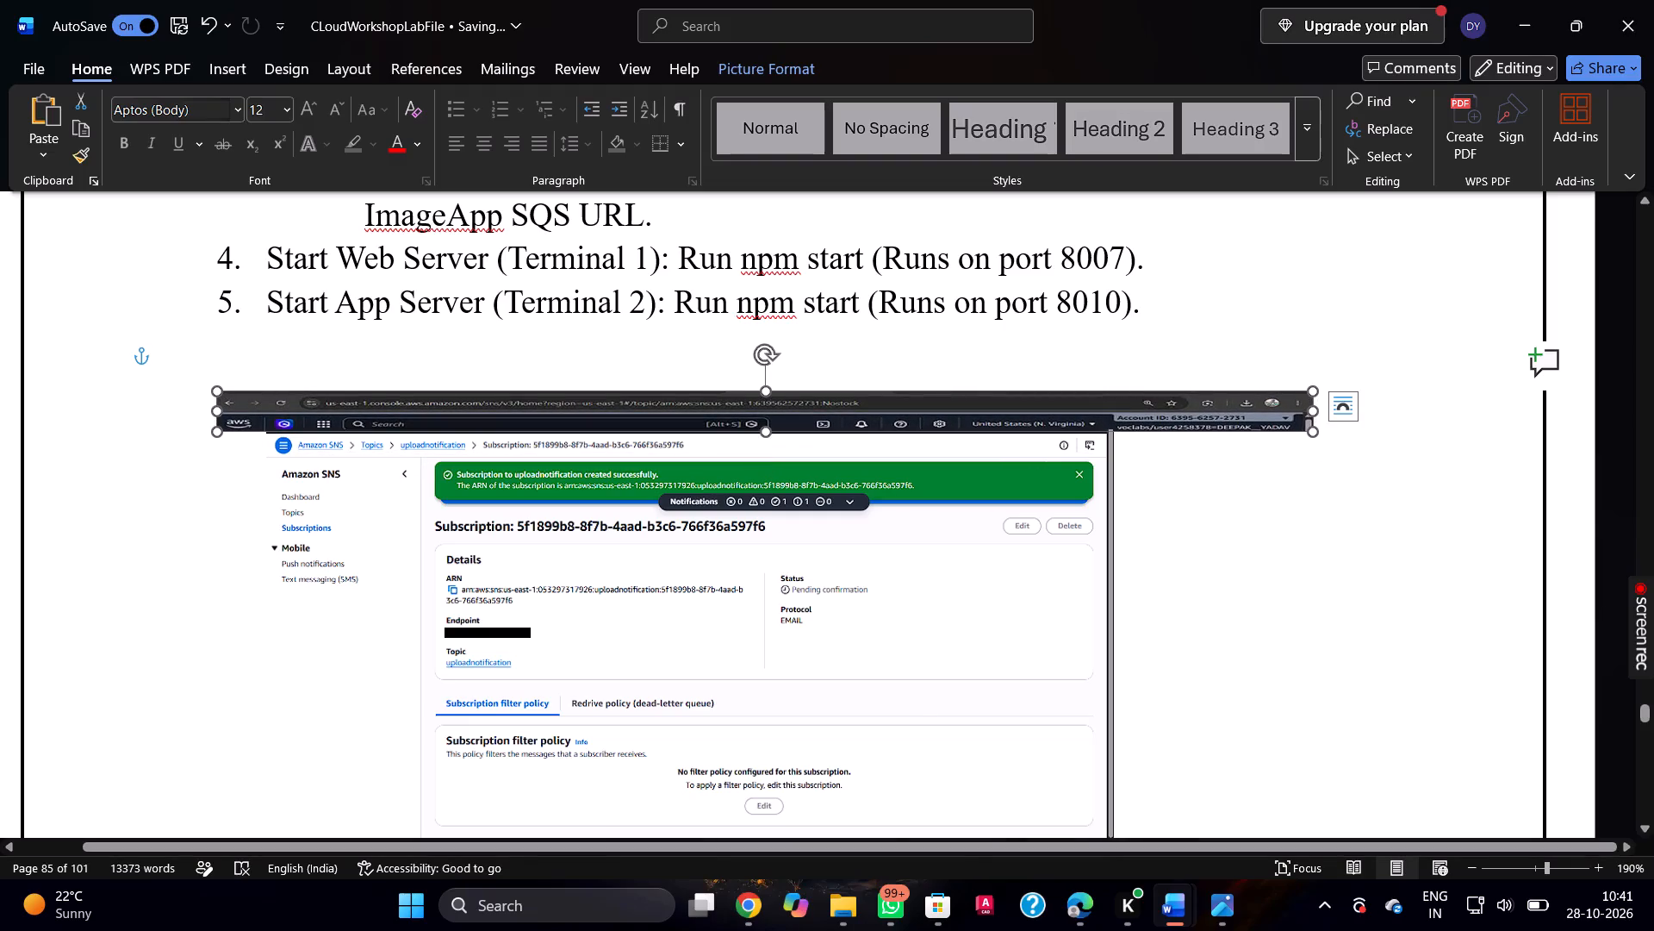
Narrow the header strip from its right side so its right edge lines up with the SNS screenshot's right edge.
left_click_drag(1318, 411, 1196, 398)
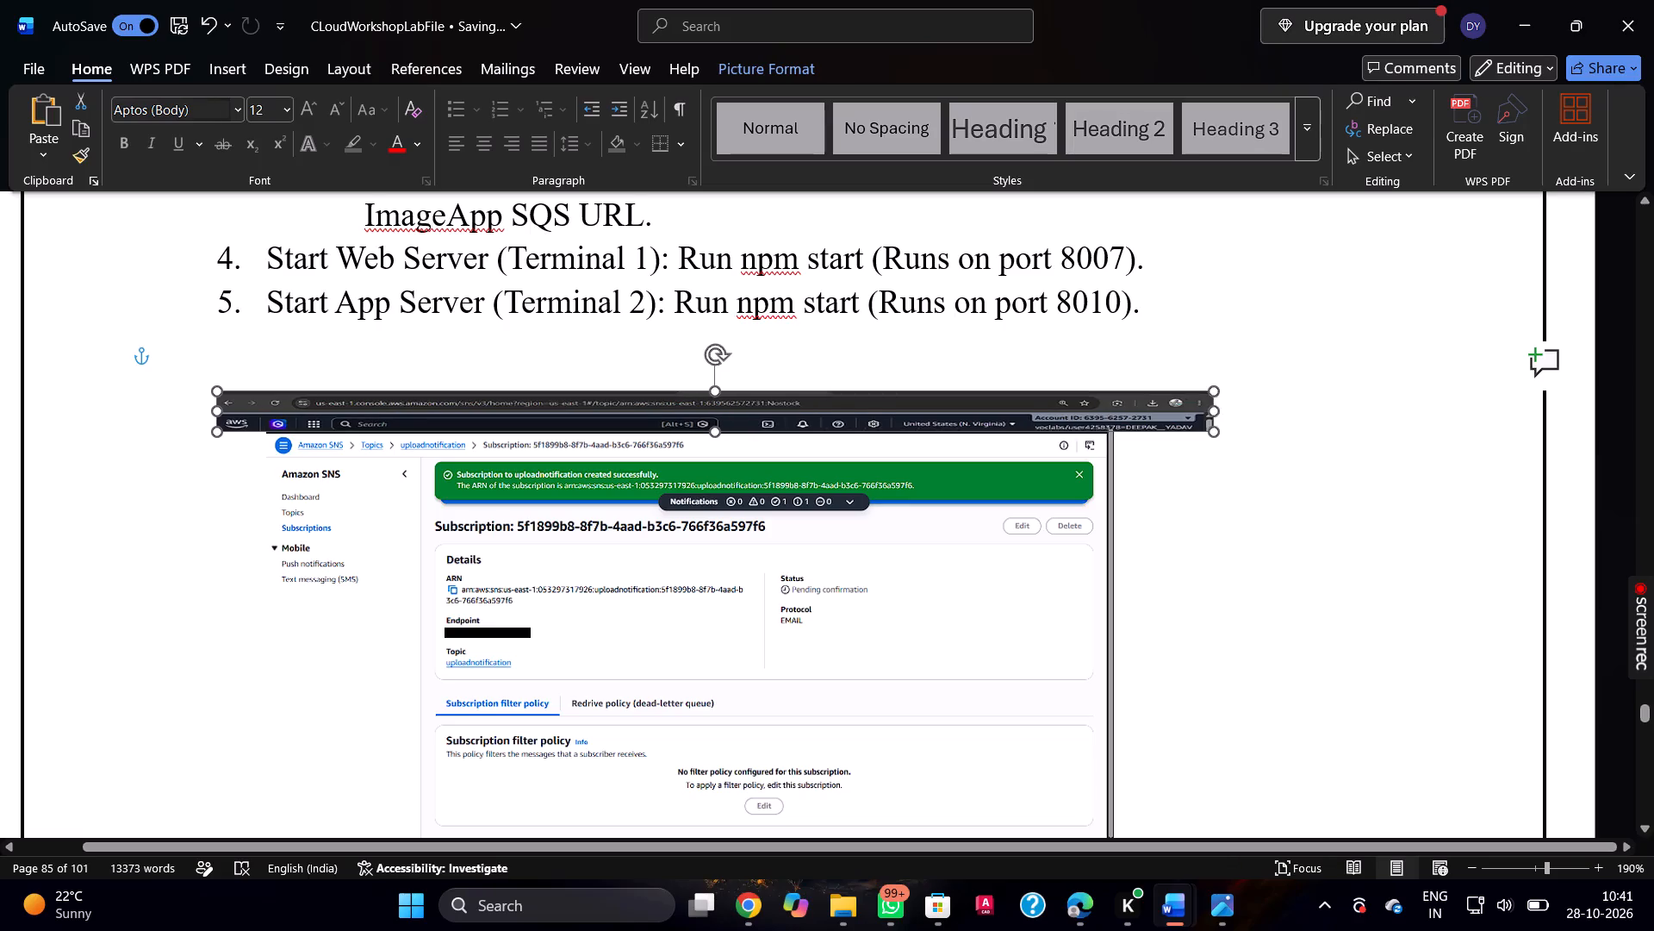
left_click_drag(1196, 398, 1108, 391)
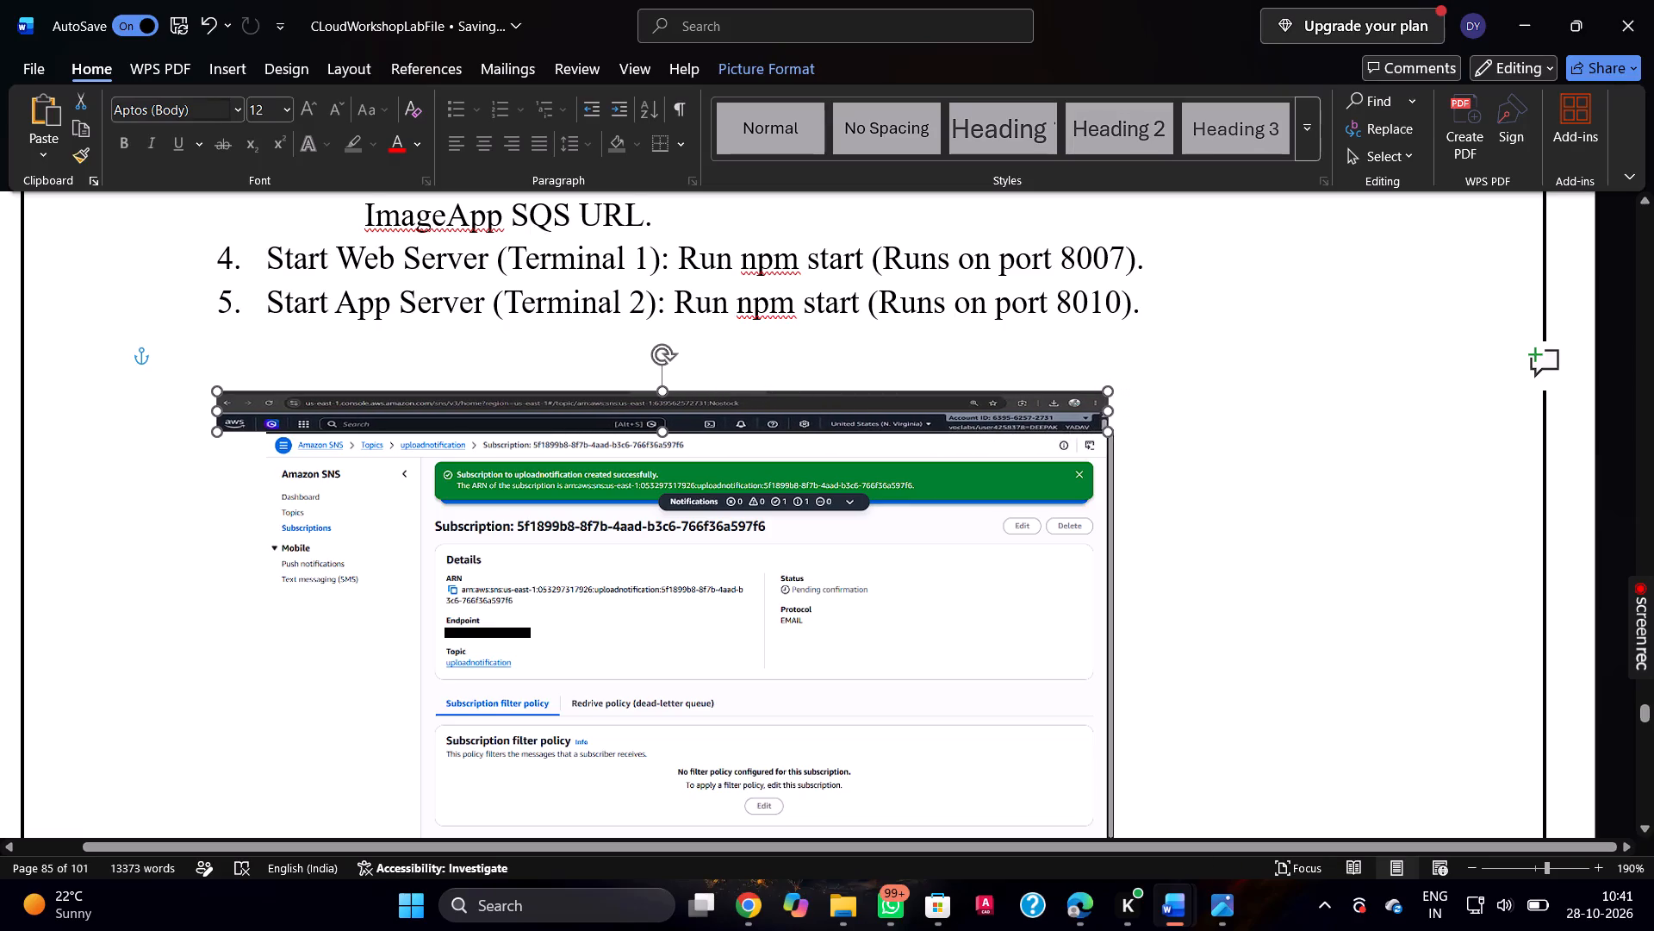
left_click_drag(1108, 391, 1116, 390)
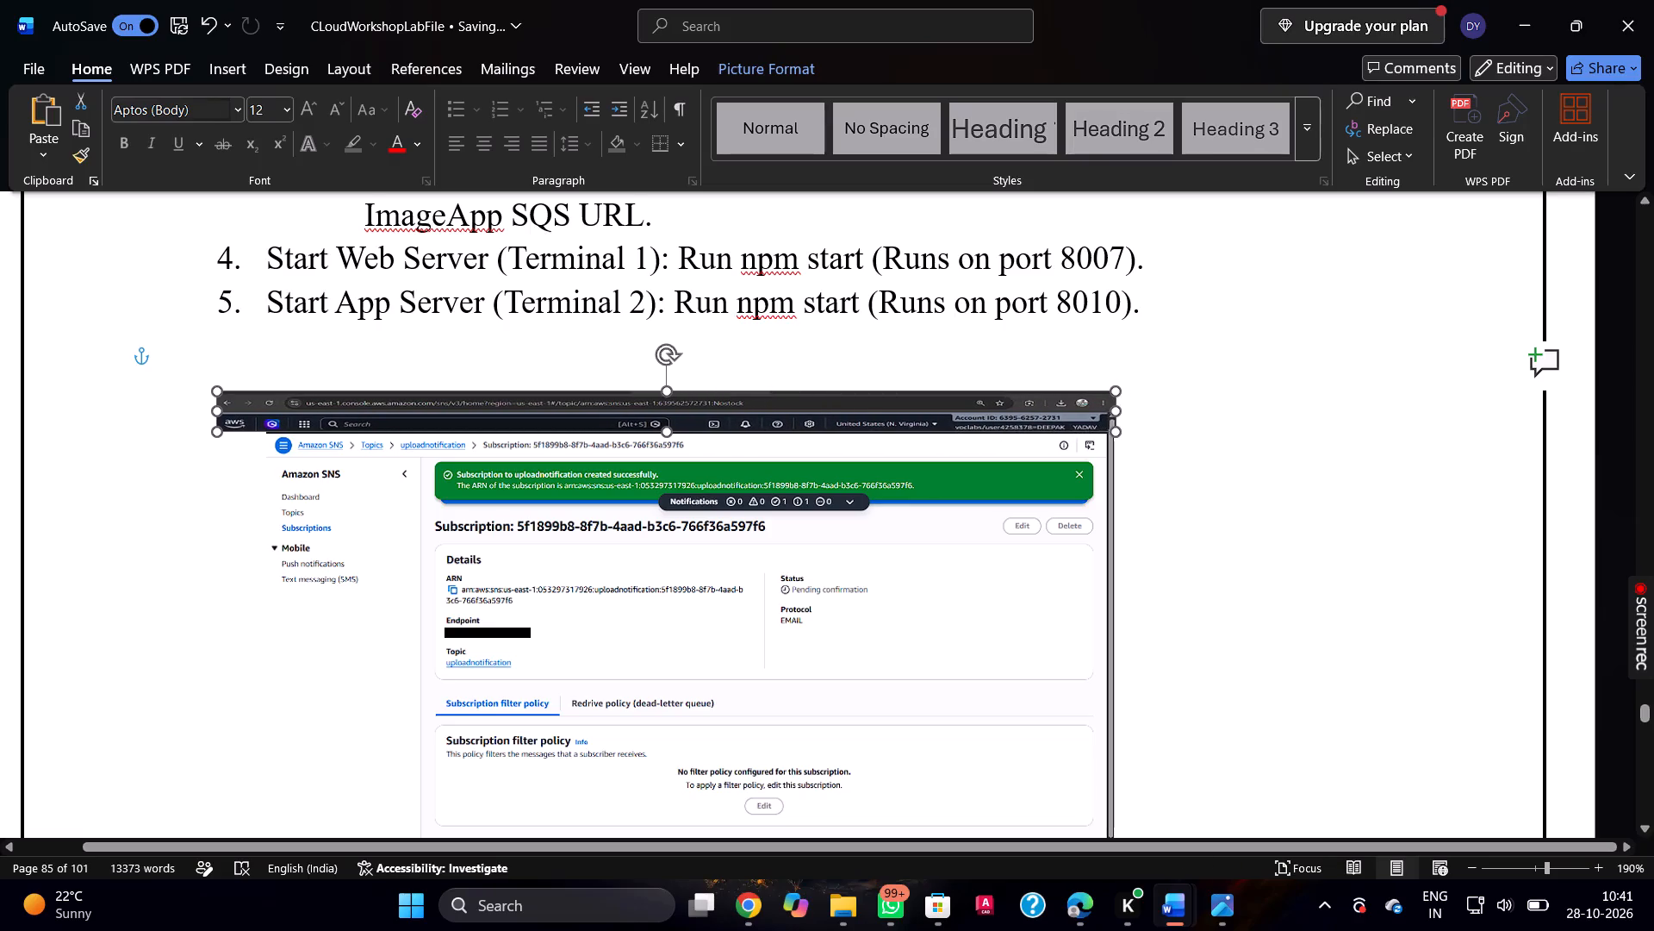
left_click_drag(1116, 390, 1116, 390)
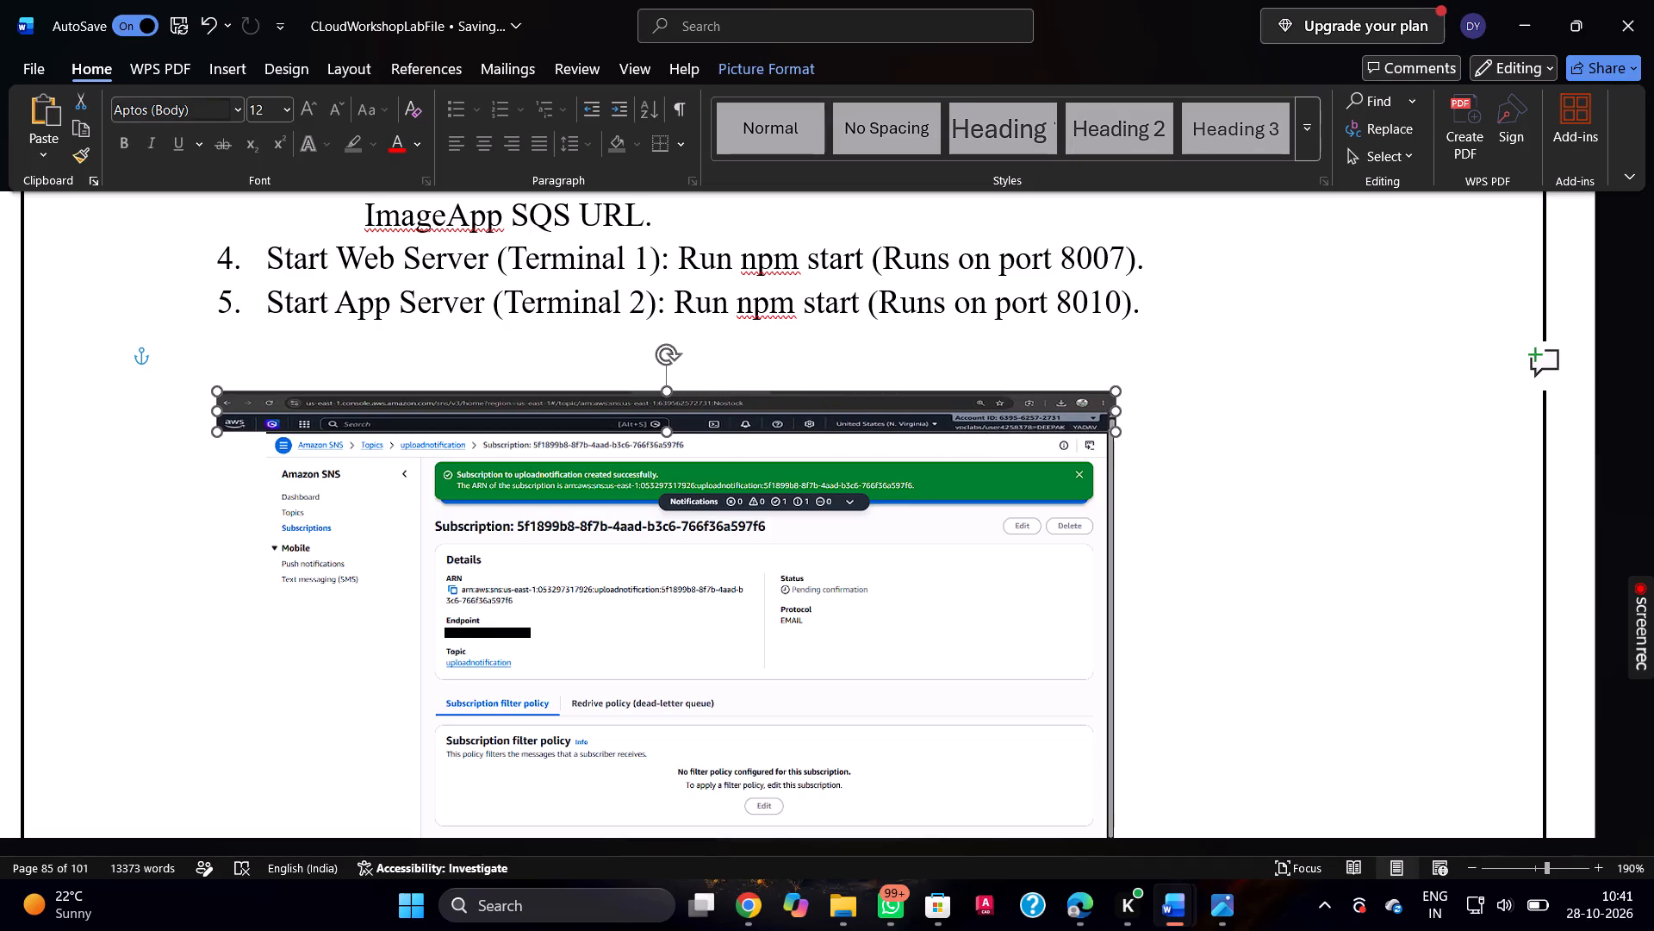
left_click_drag(1116, 390, 1113, 390)
key("BackSpace")
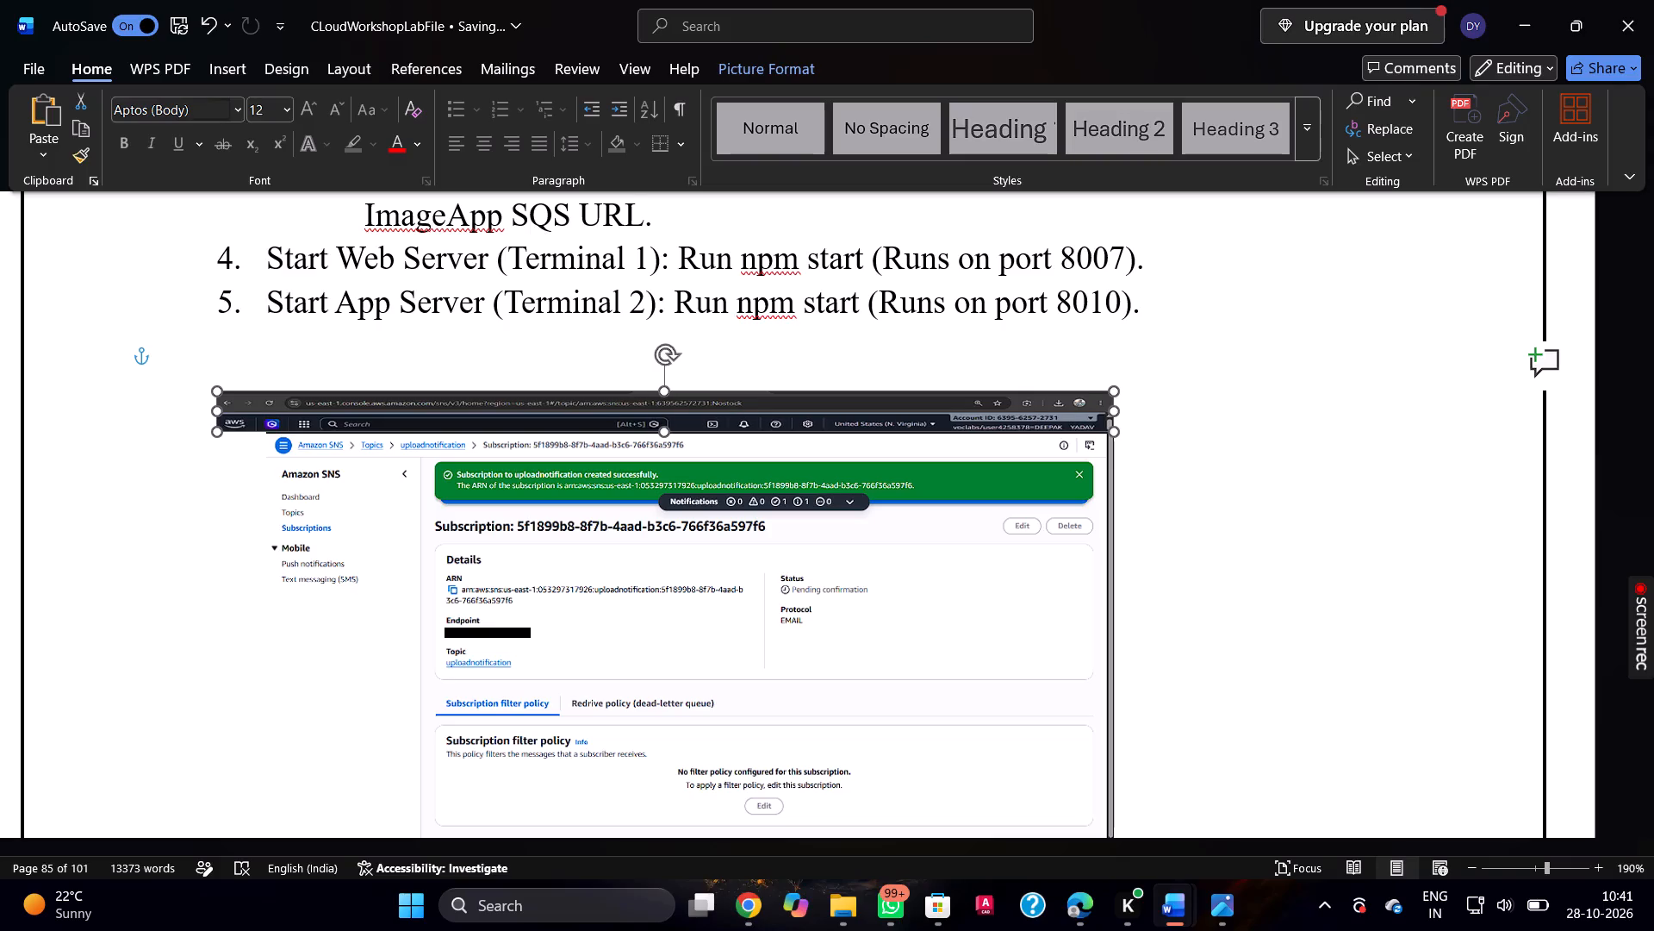
left_click_drag(1113, 390, 1114, 391)
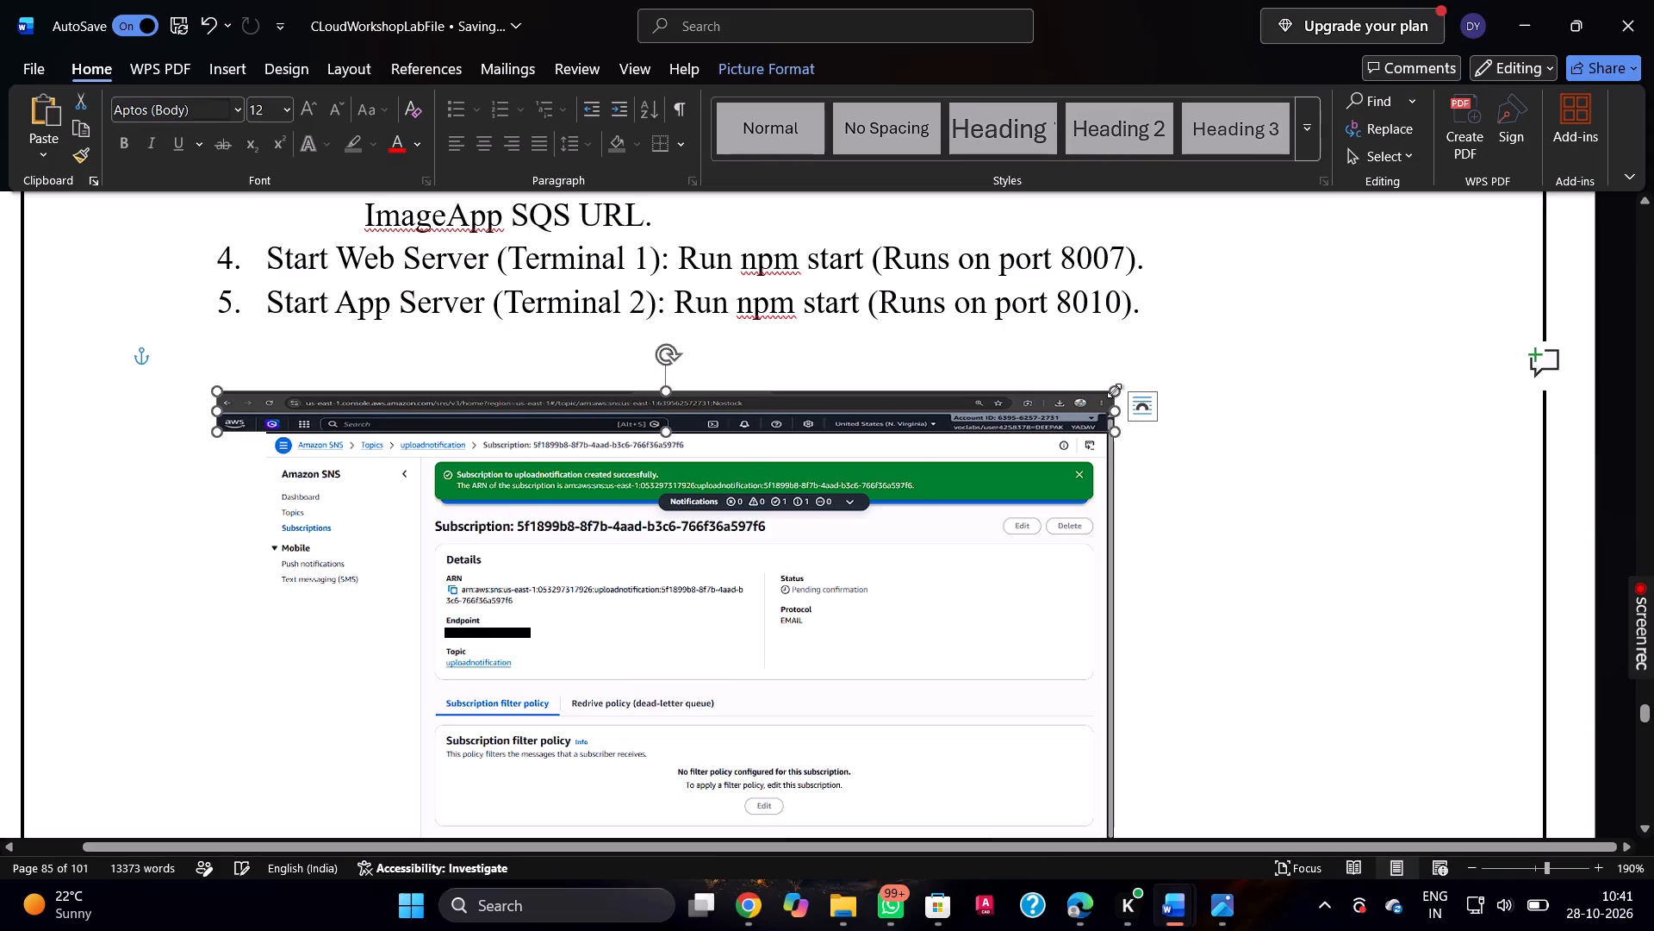
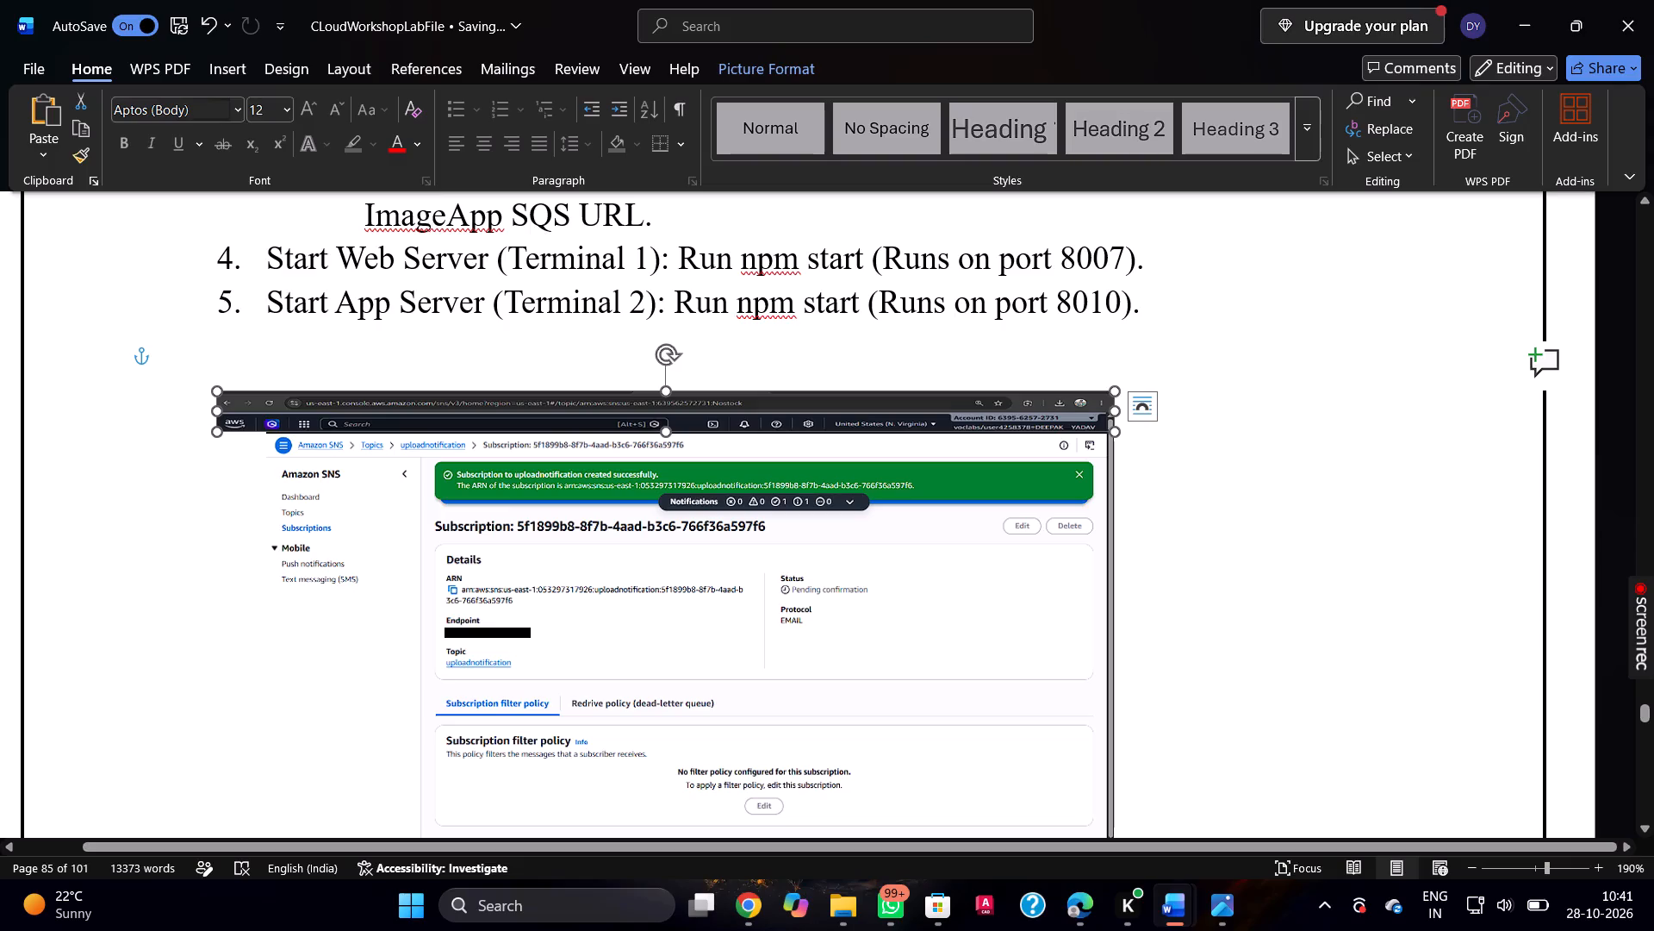
Narrow the header strip from its left side so its left edge lines up with the SNS subscription screenshot's left edge.
left_click_drag(212, 410, 264, 416)
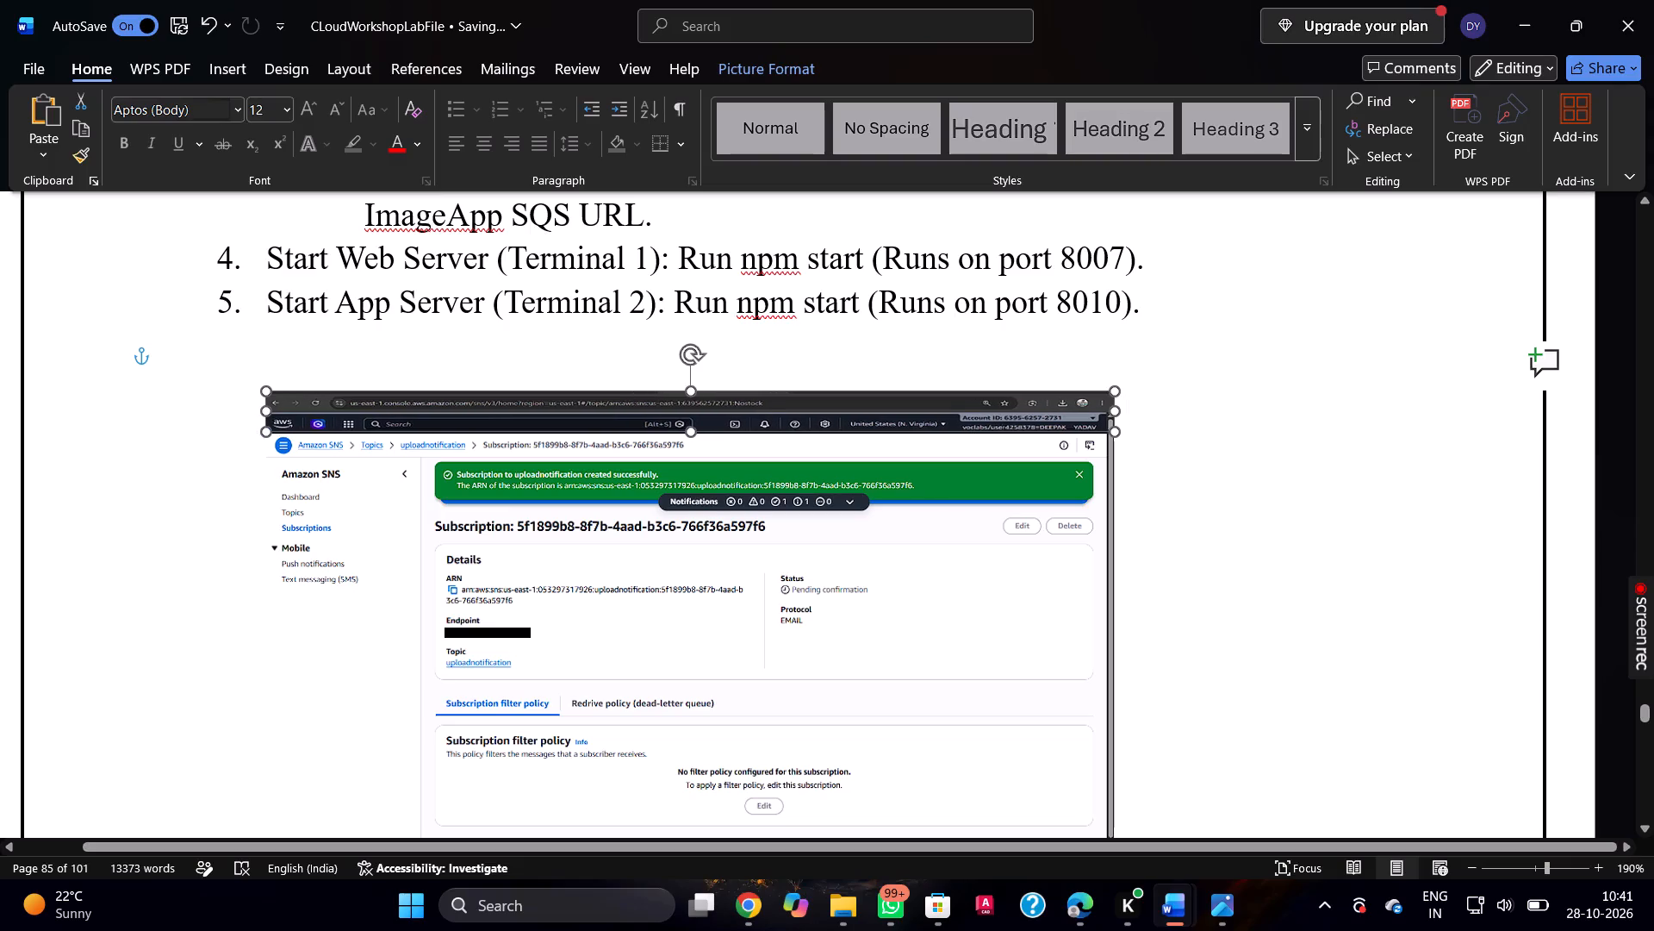
left_click_drag(264, 416, 263, 416)
left_click(218, 536)
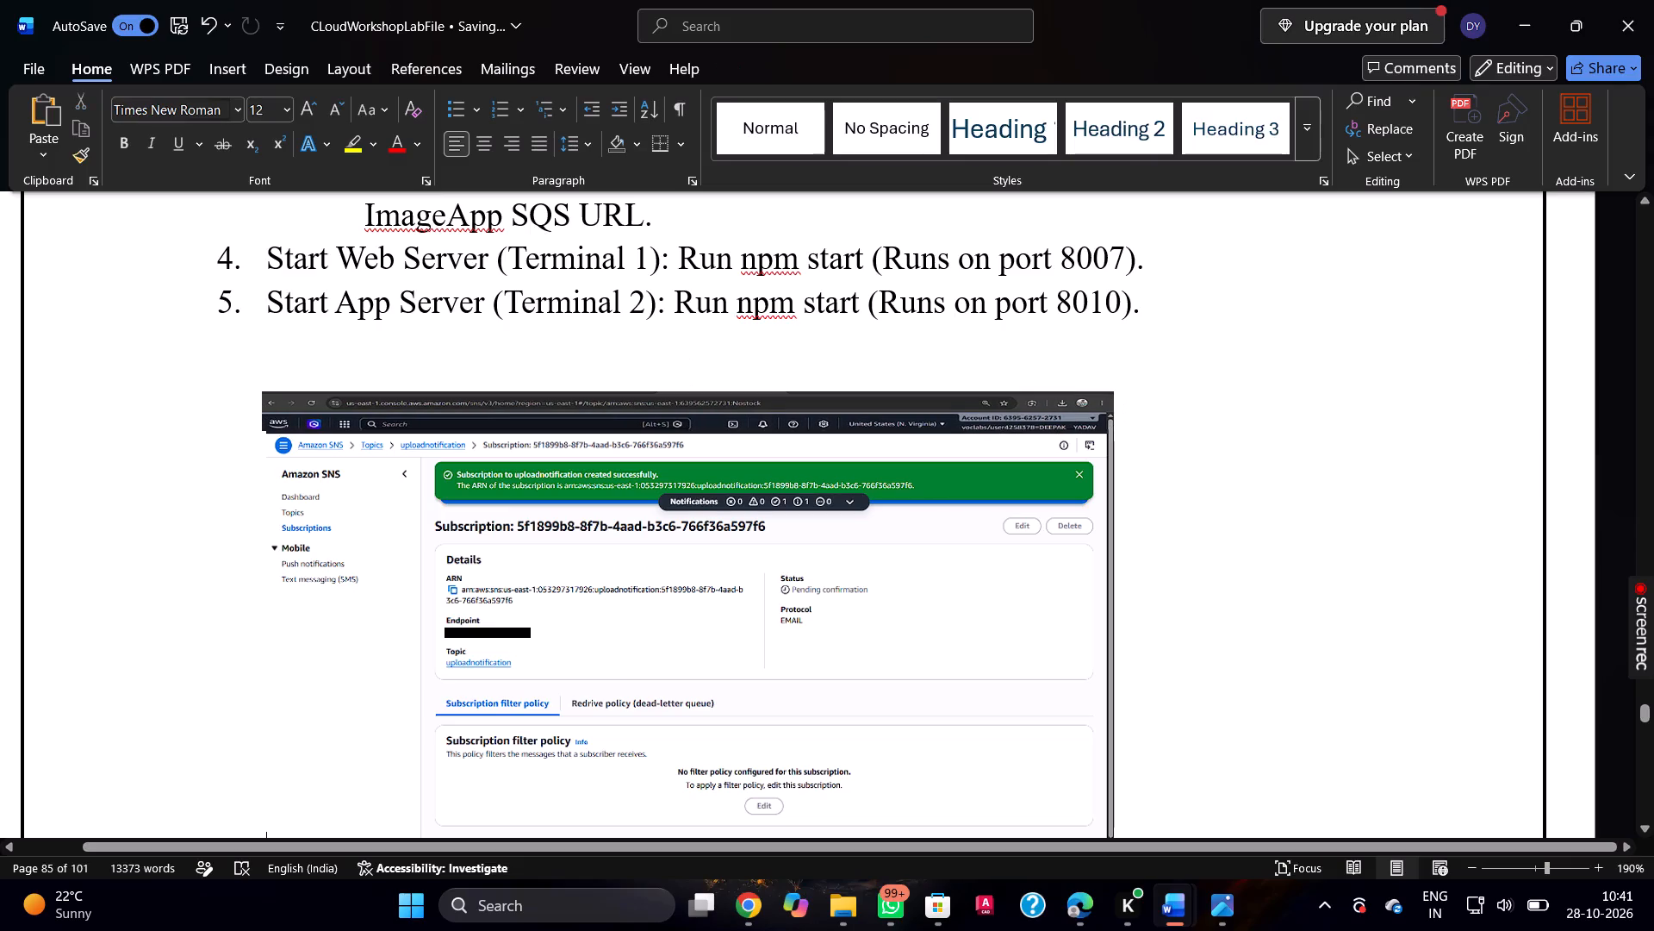
left_click(275, 410)
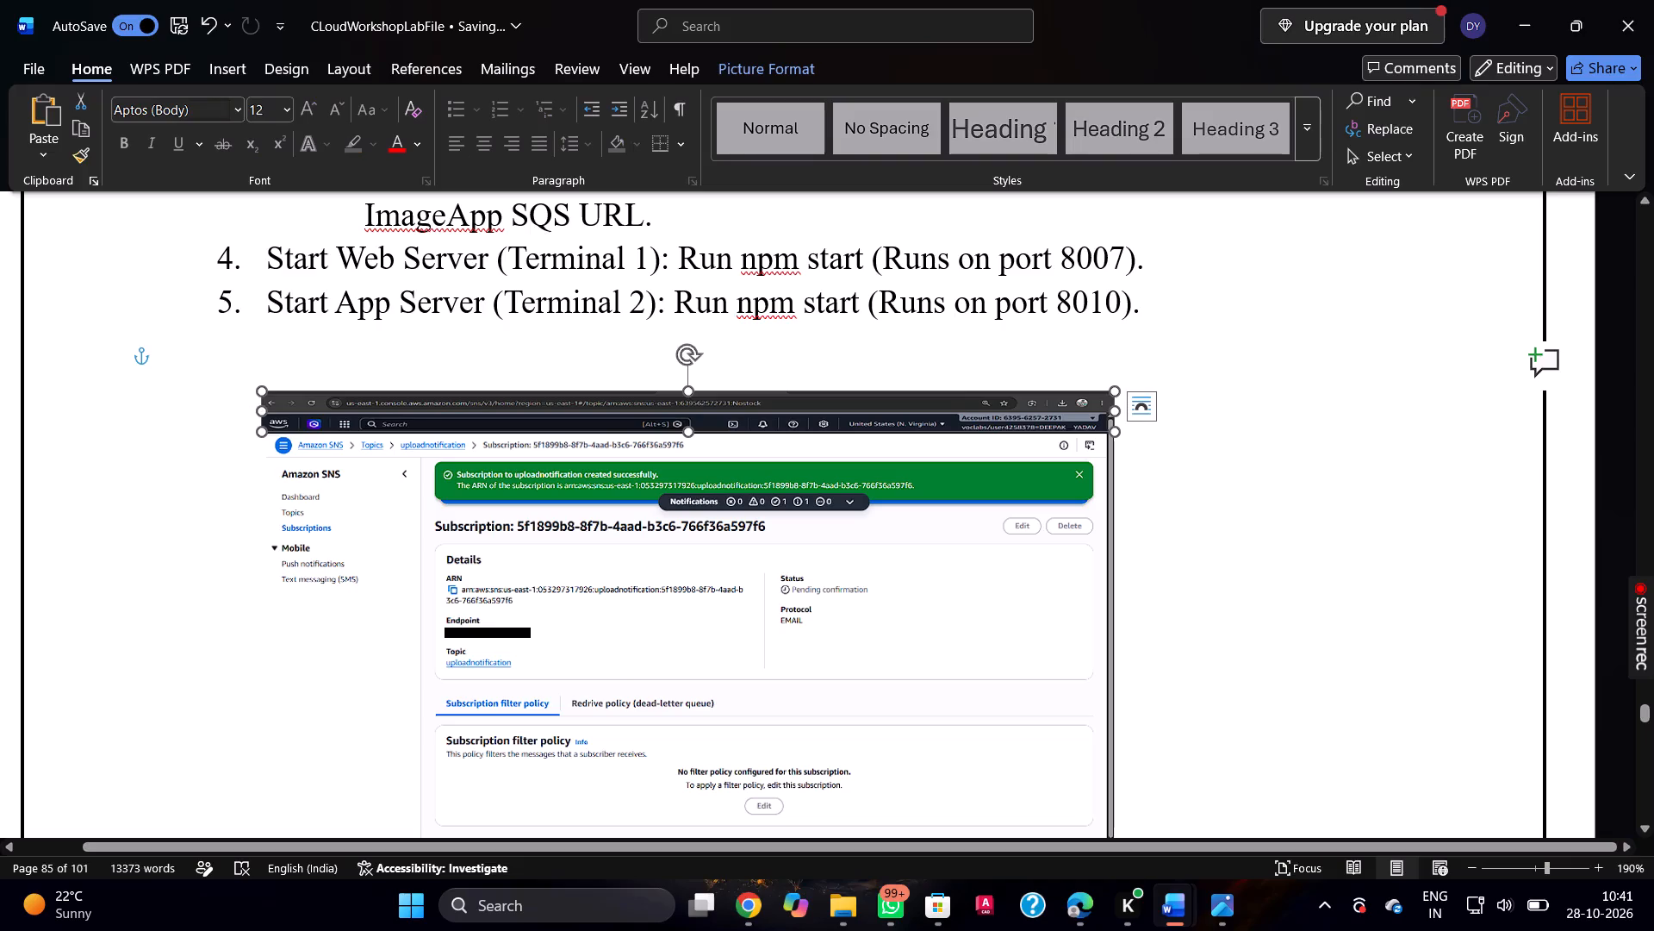
left_click_drag(257, 412, 270, 413)
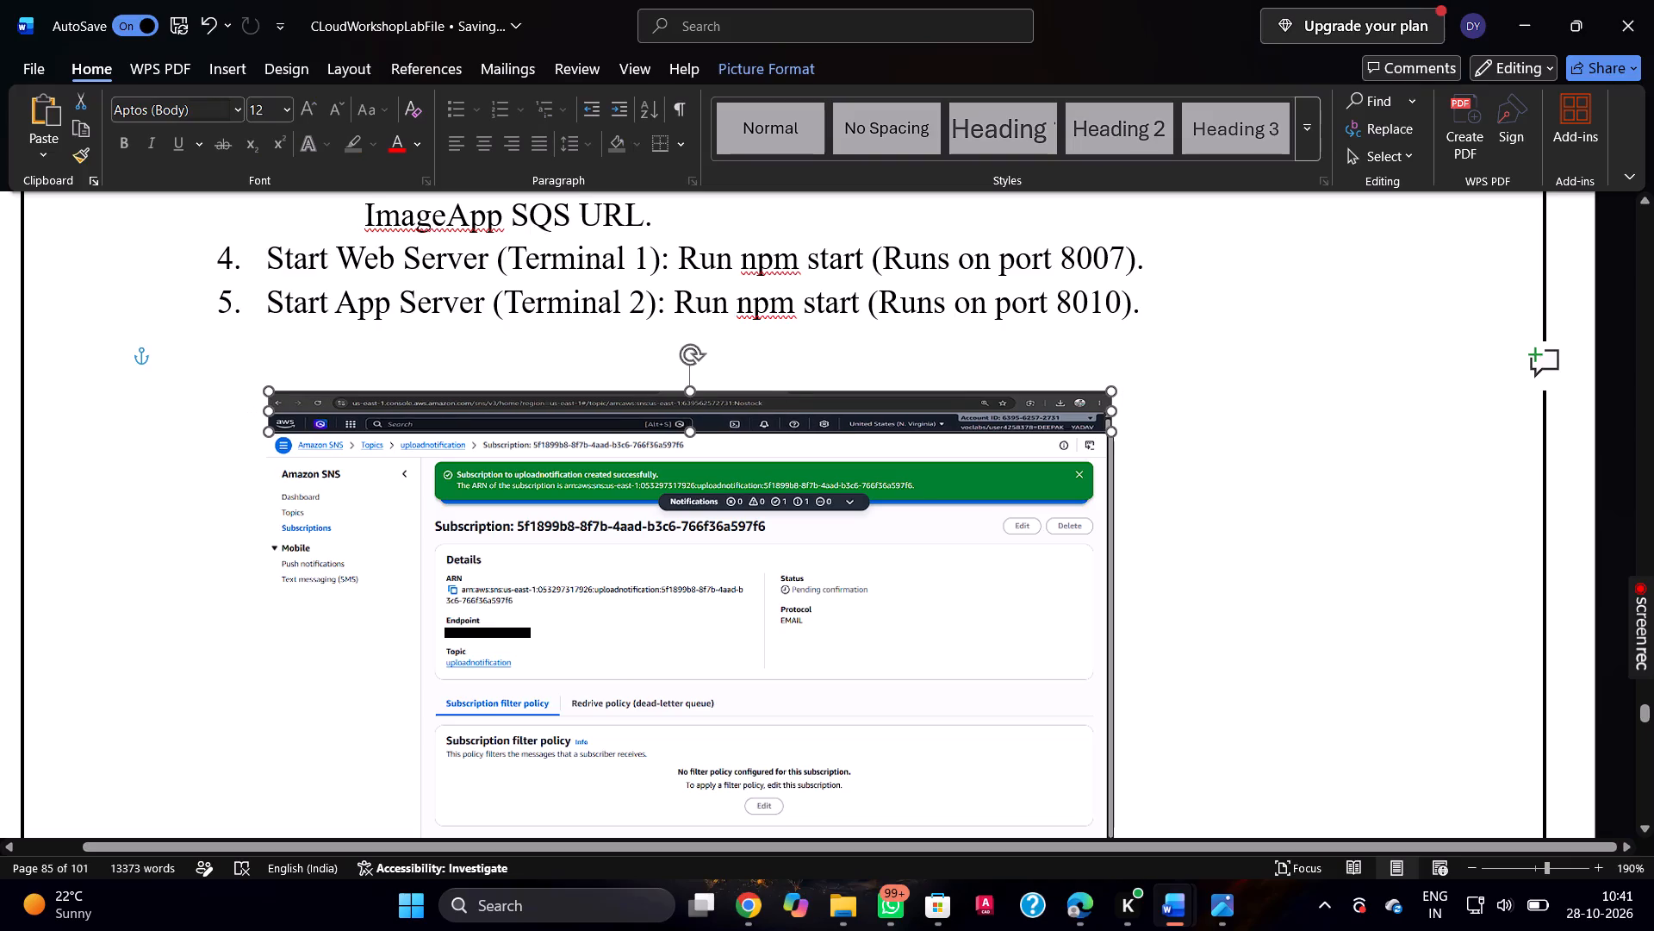
left_click_drag(270, 413, 269, 413)
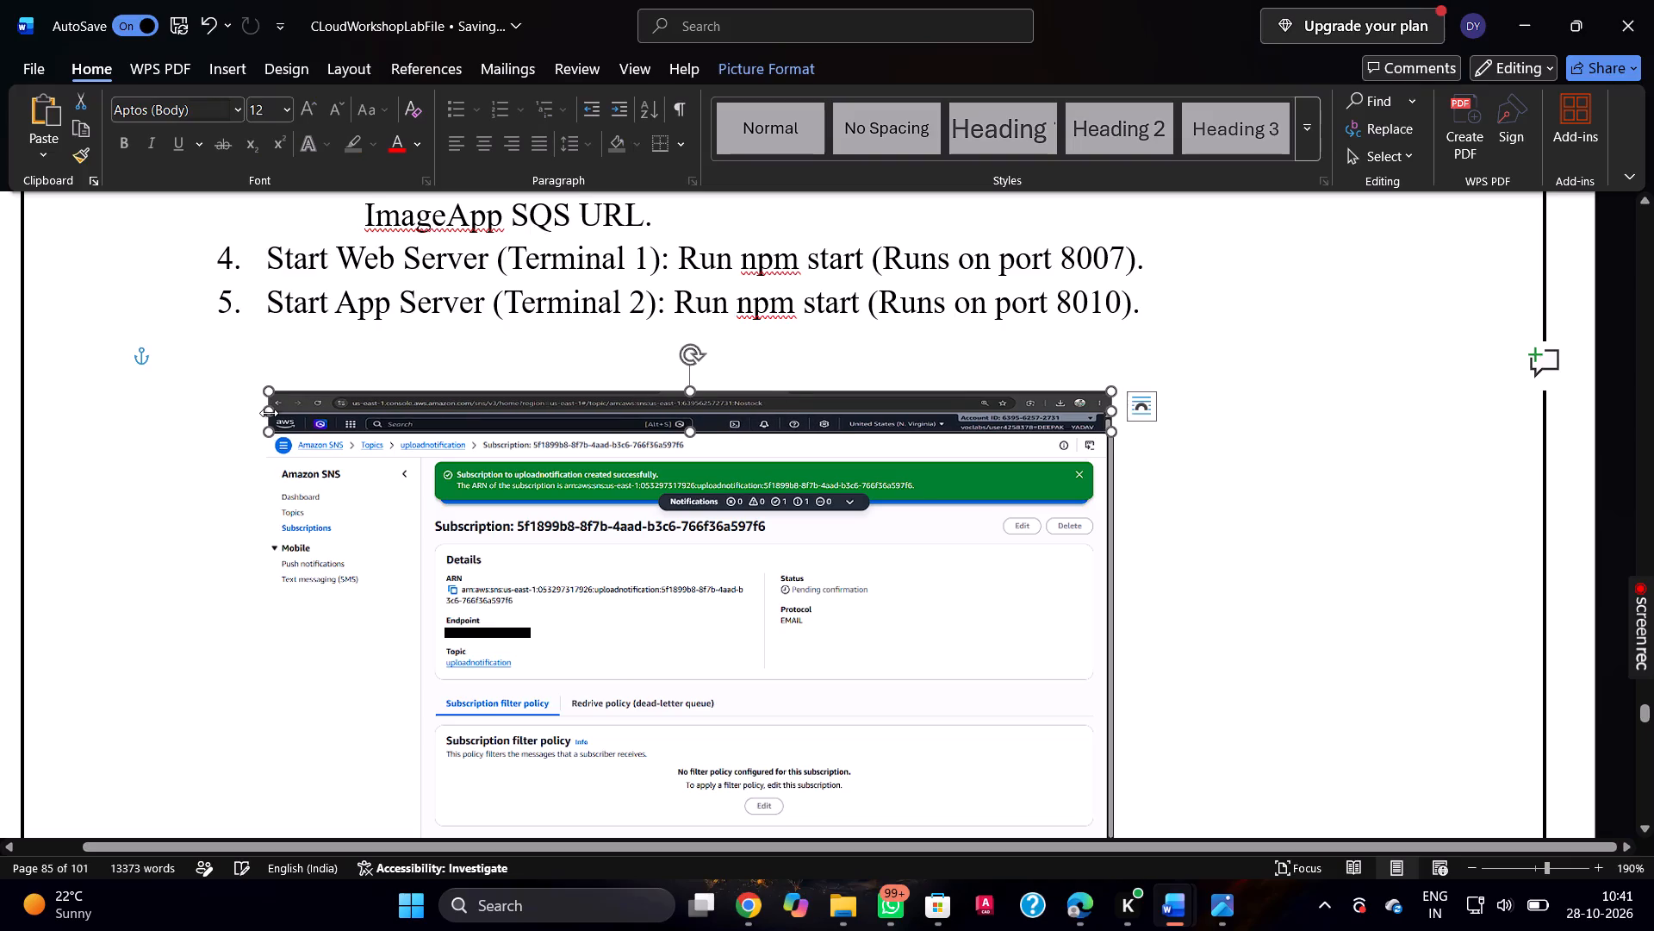
left_click(202, 521)
left_click(304, 409)
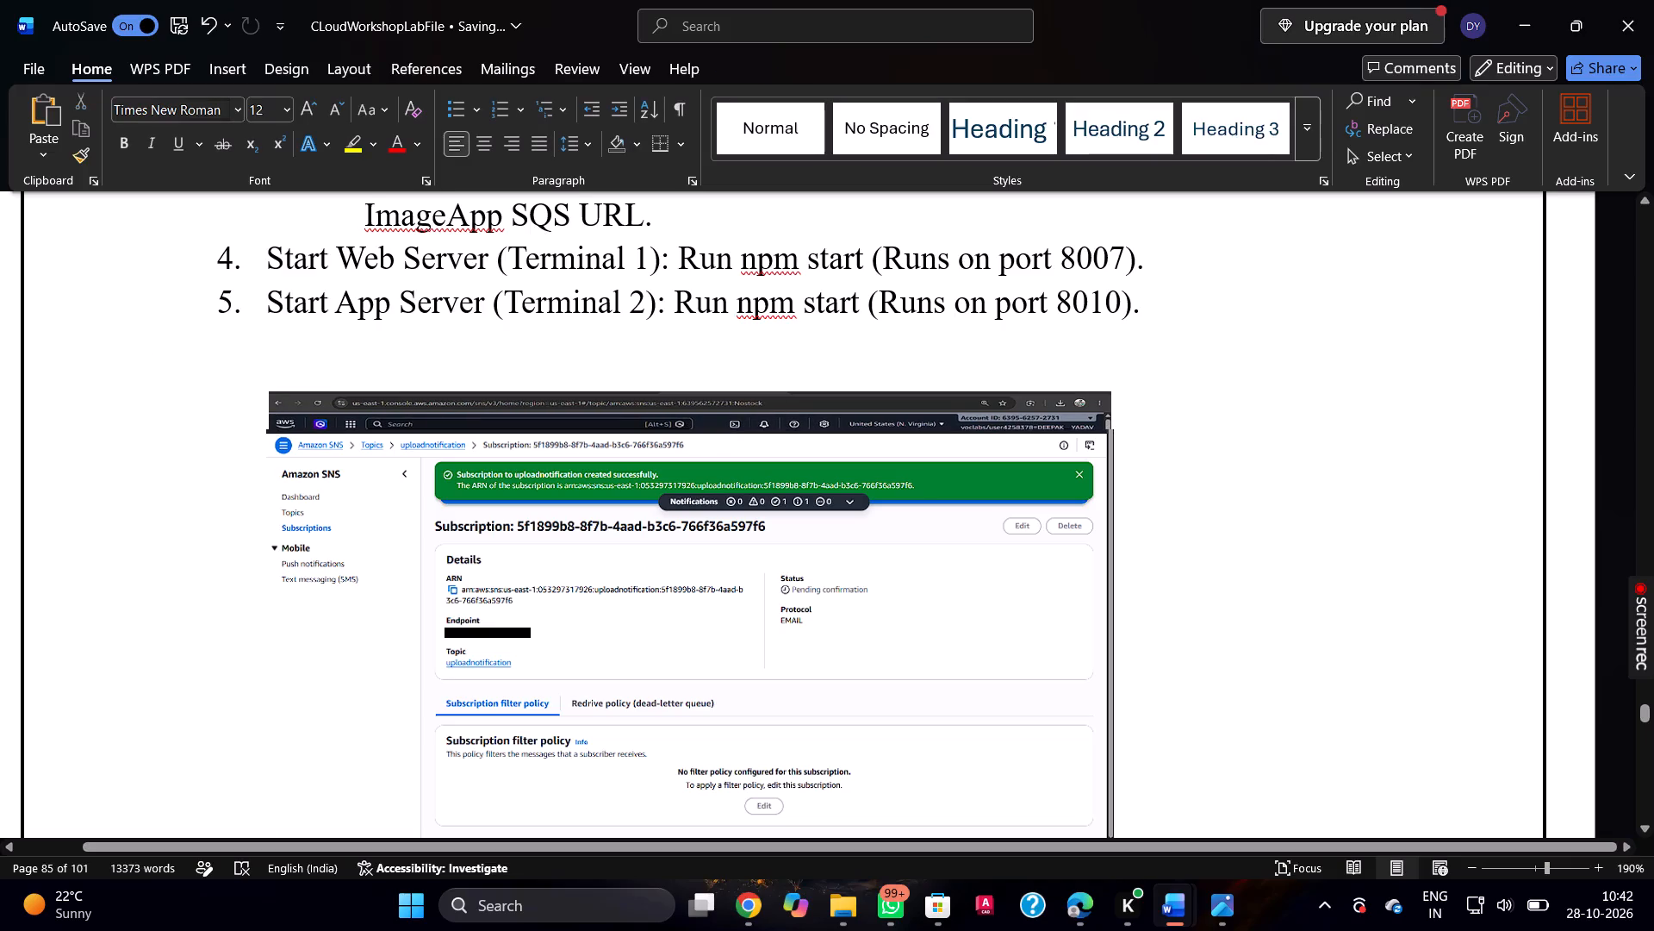
left_click_drag(272, 405, 247, 409)
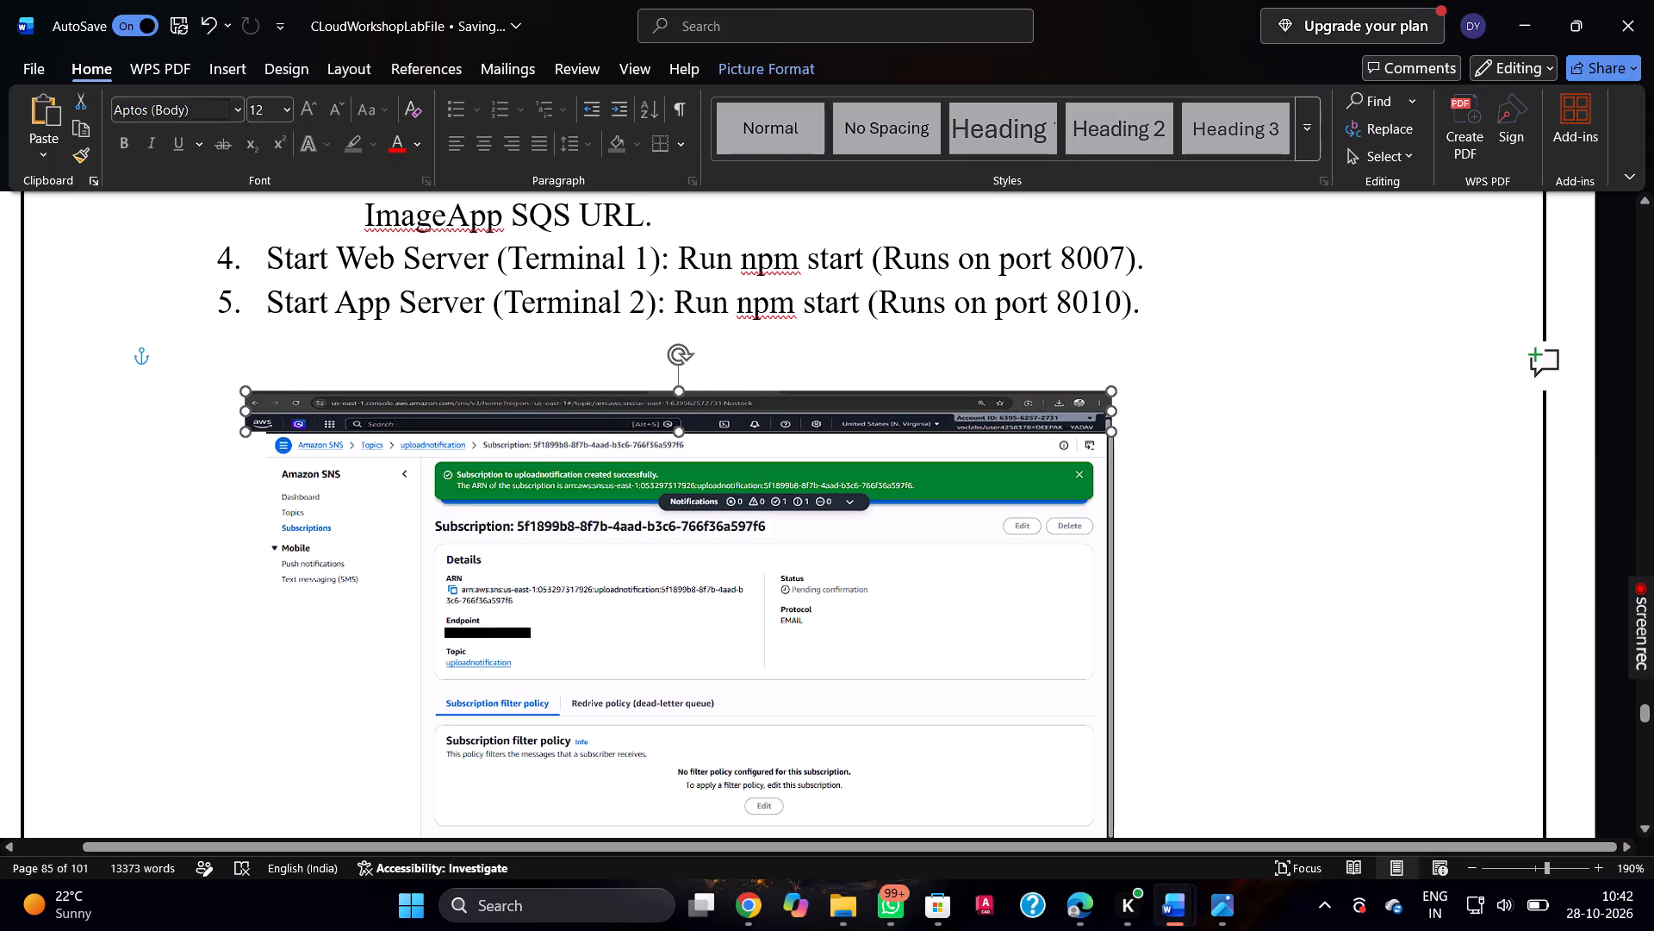
left_click_drag(247, 409, 252, 410)
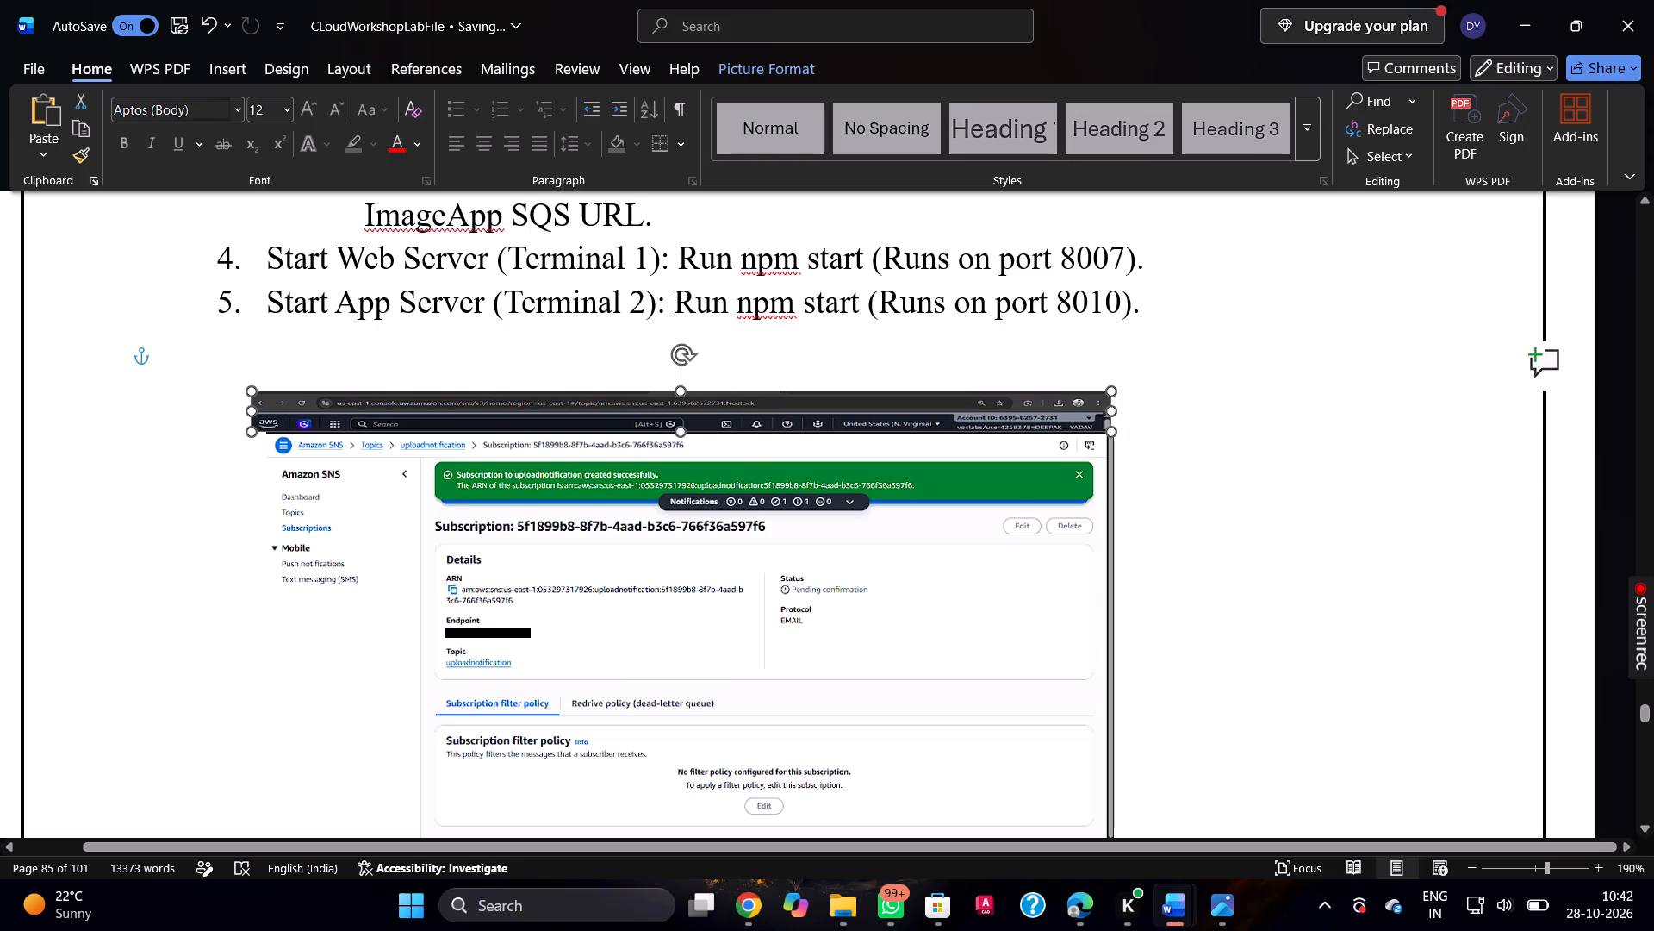
left_click_drag(252, 410, 263, 415)
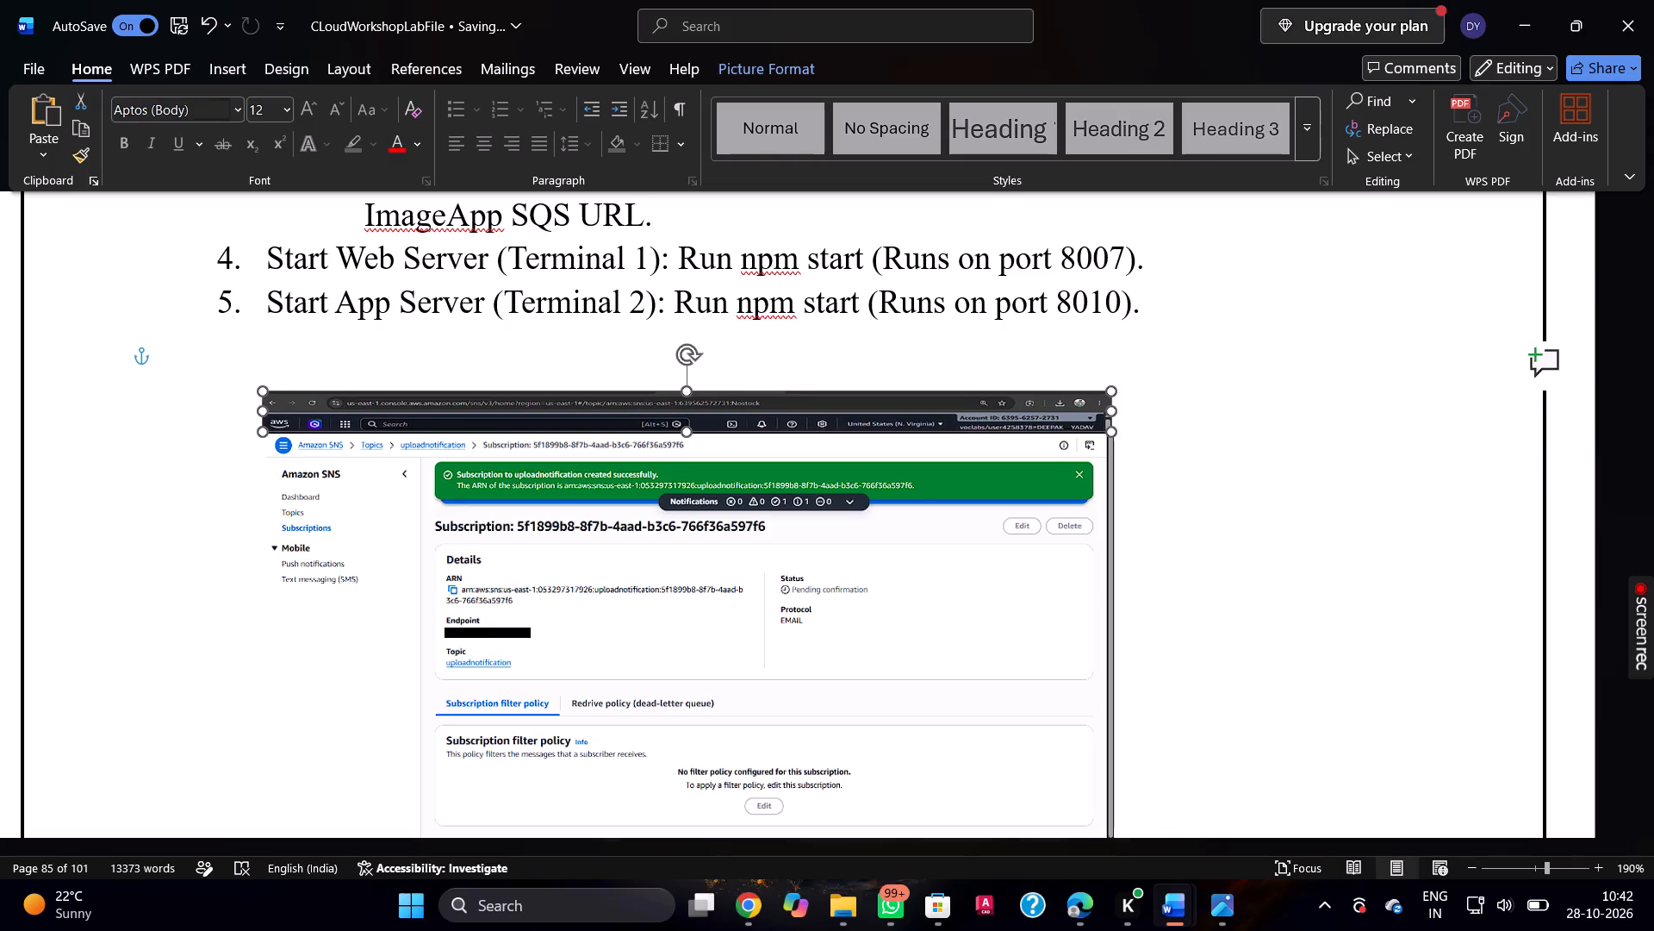
left_click_drag(263, 415, 264, 415)
left_click(228, 496)
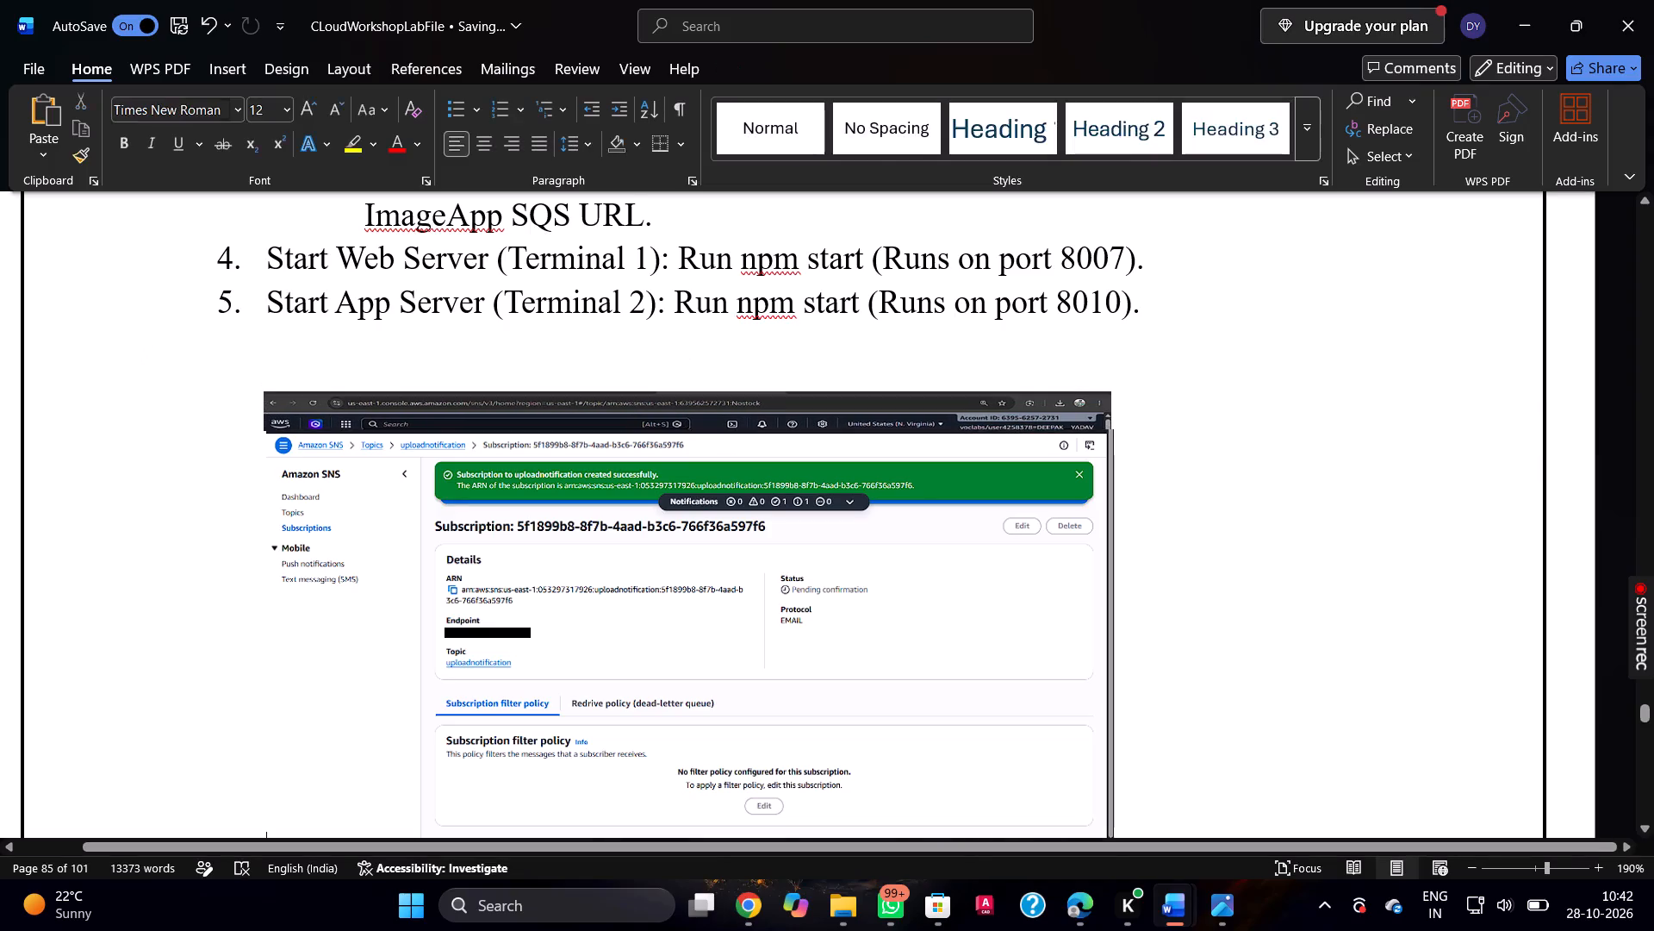
Widen the header strip slightly on its right side so it reaches the SNS screenshot's right edge.
left_click(352, 416)
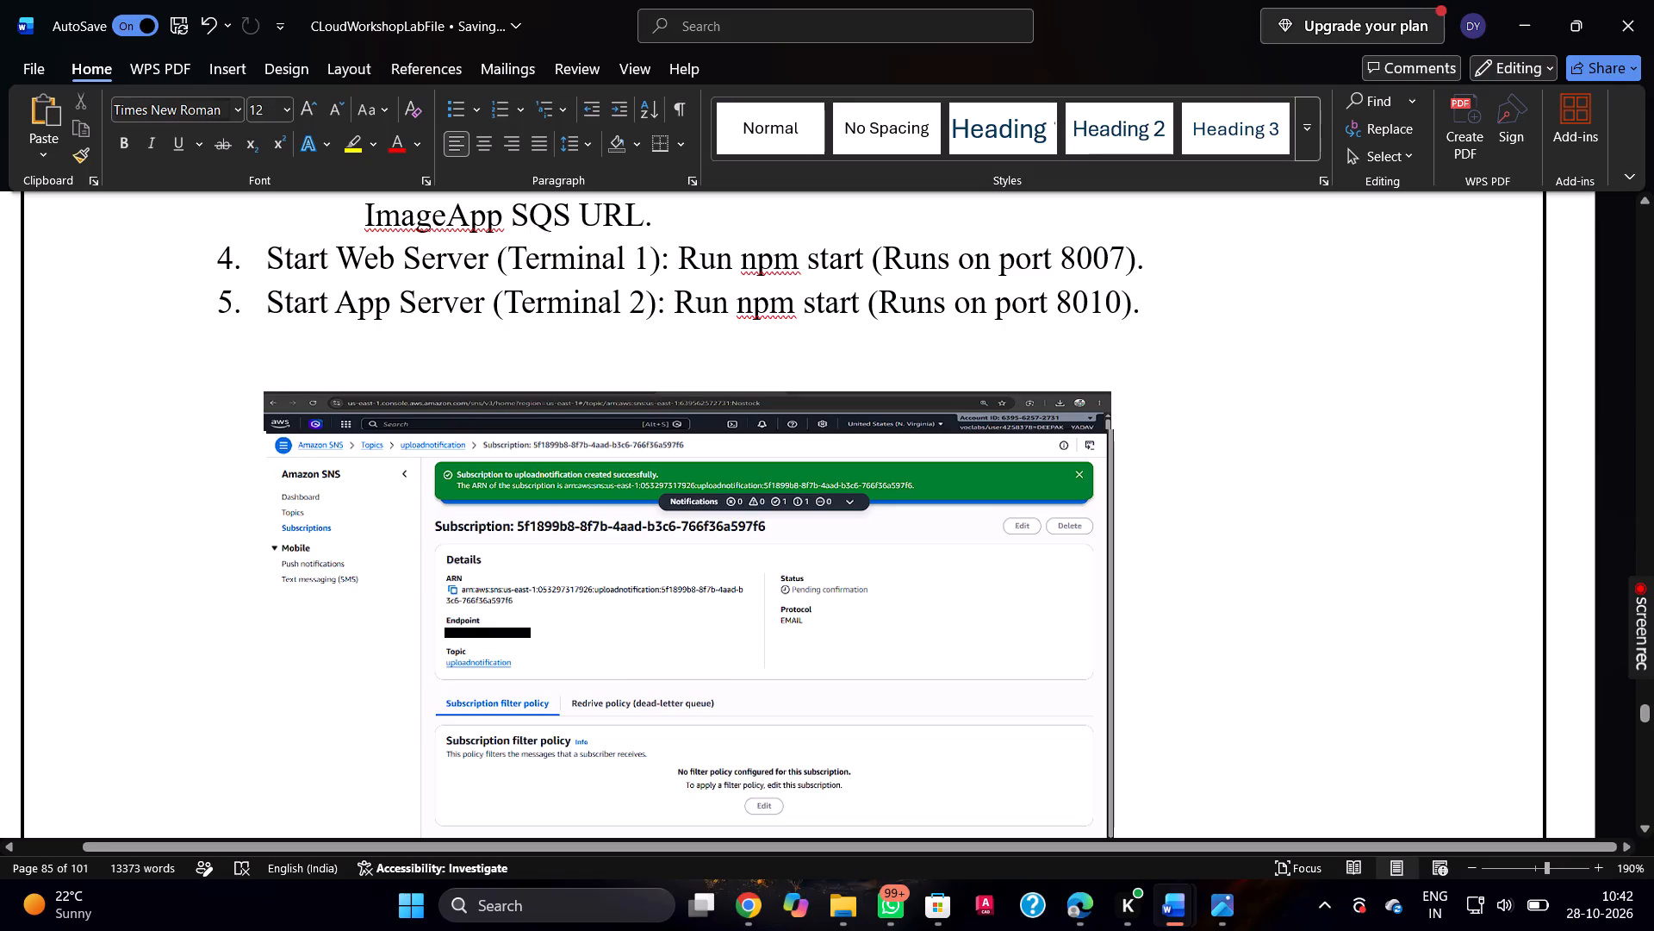
left_click(652, 411)
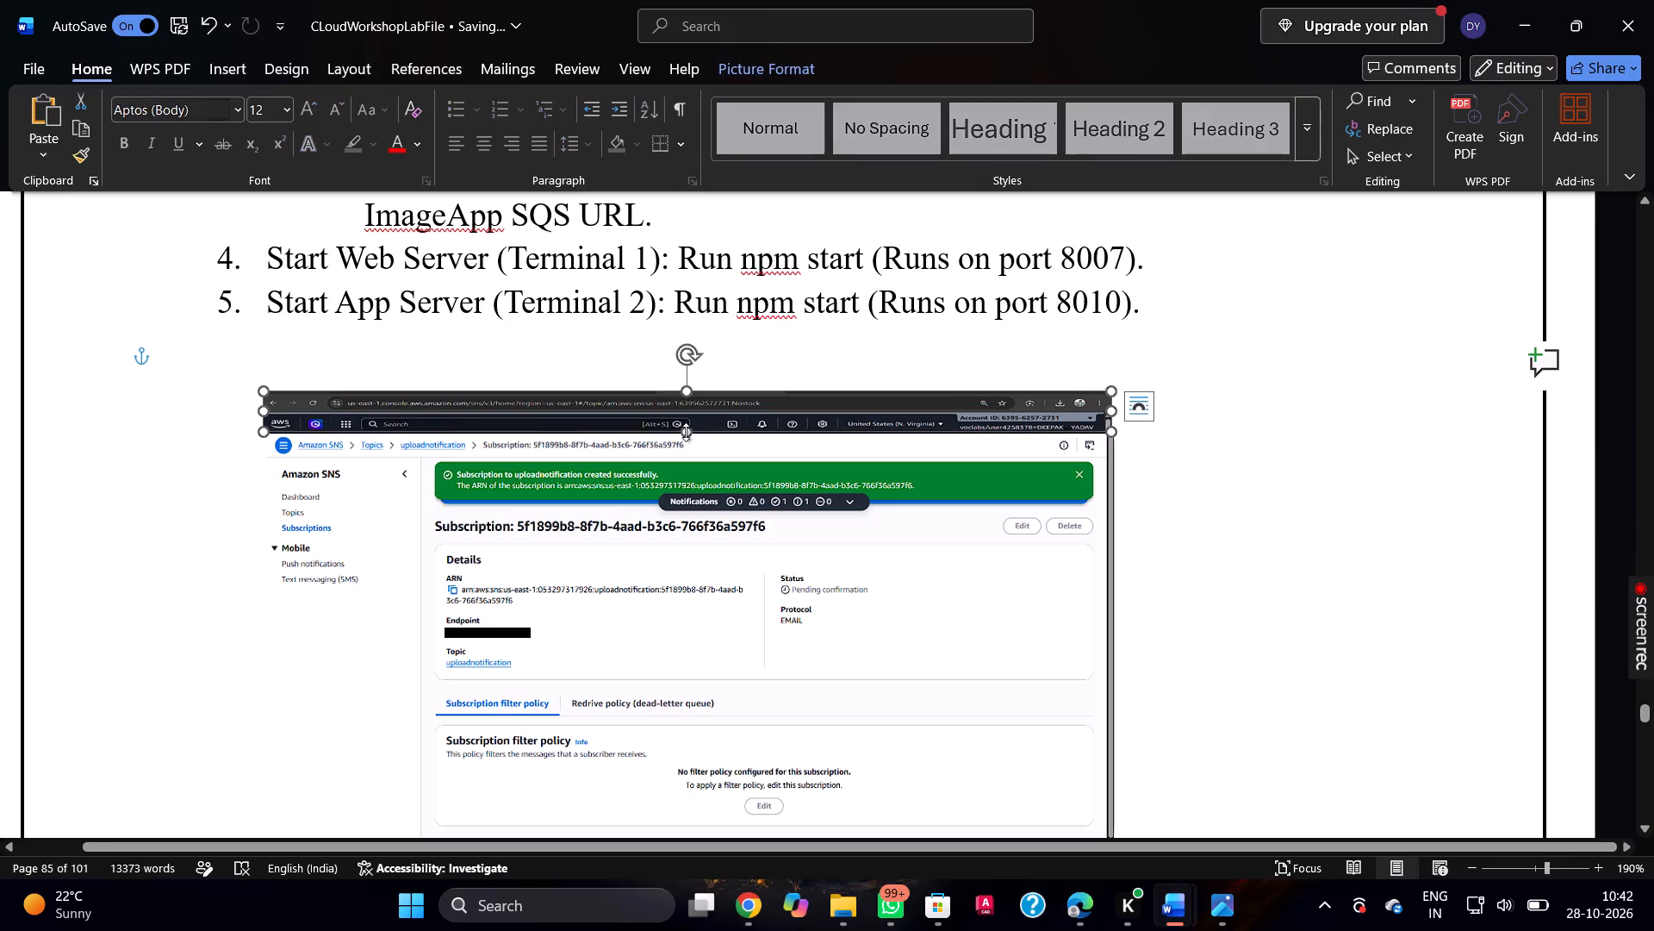
left_click(686, 430)
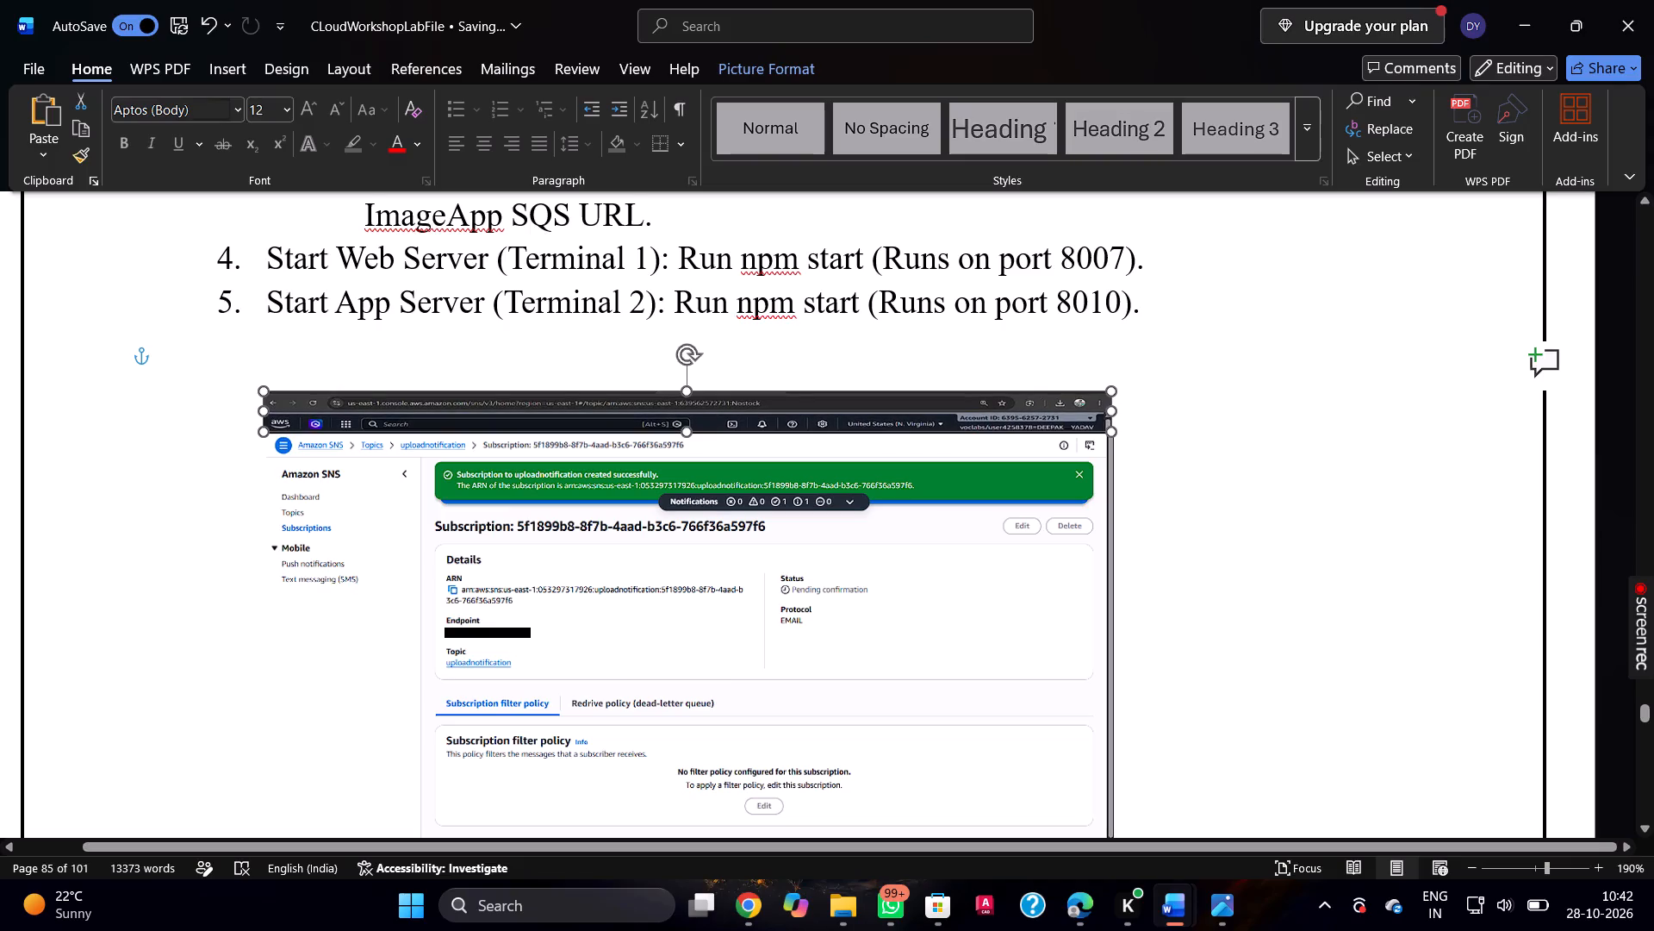
left_click(1180, 478)
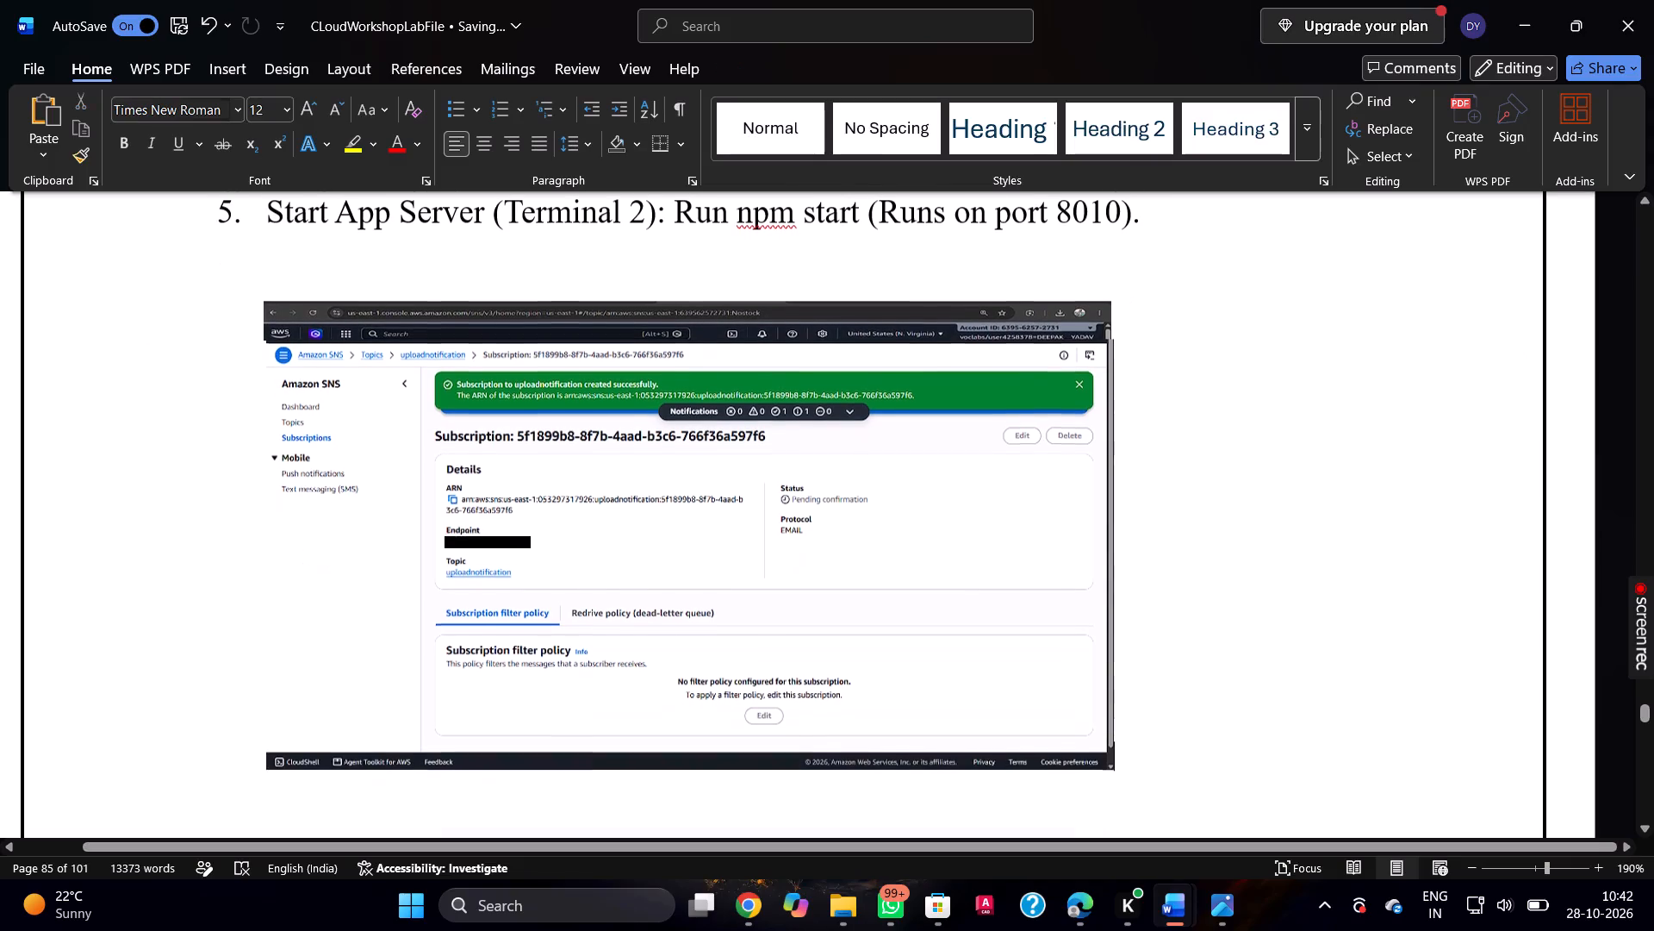
left_click(1091, 329)
left_click(1094, 322)
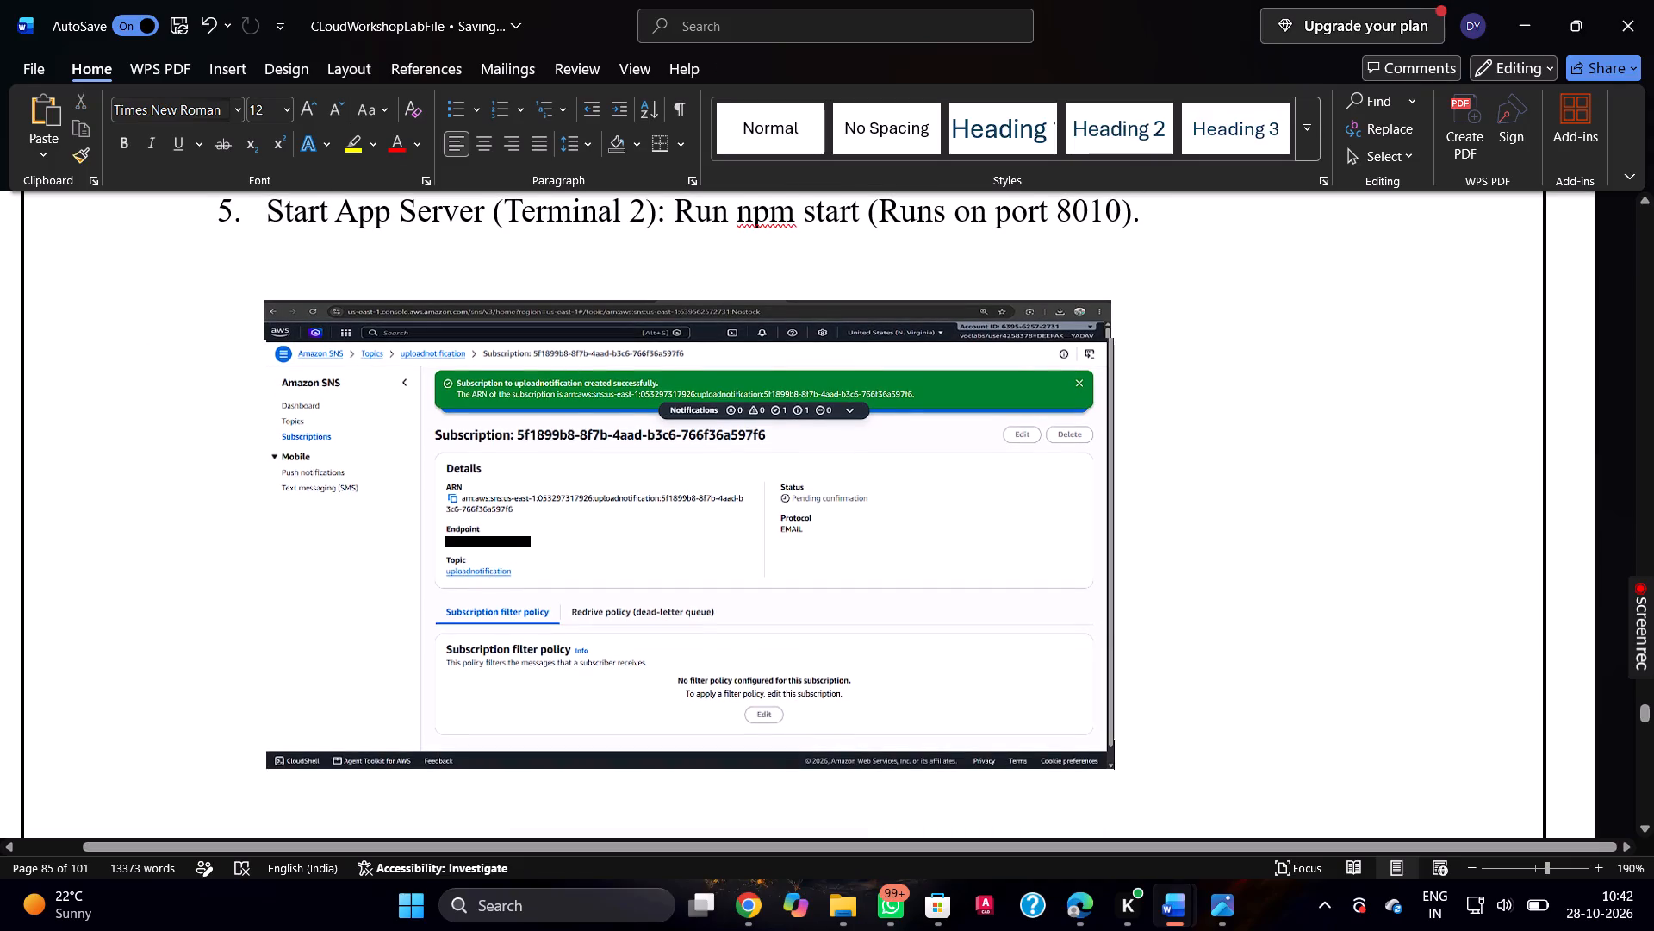
left_click(1043, 327)
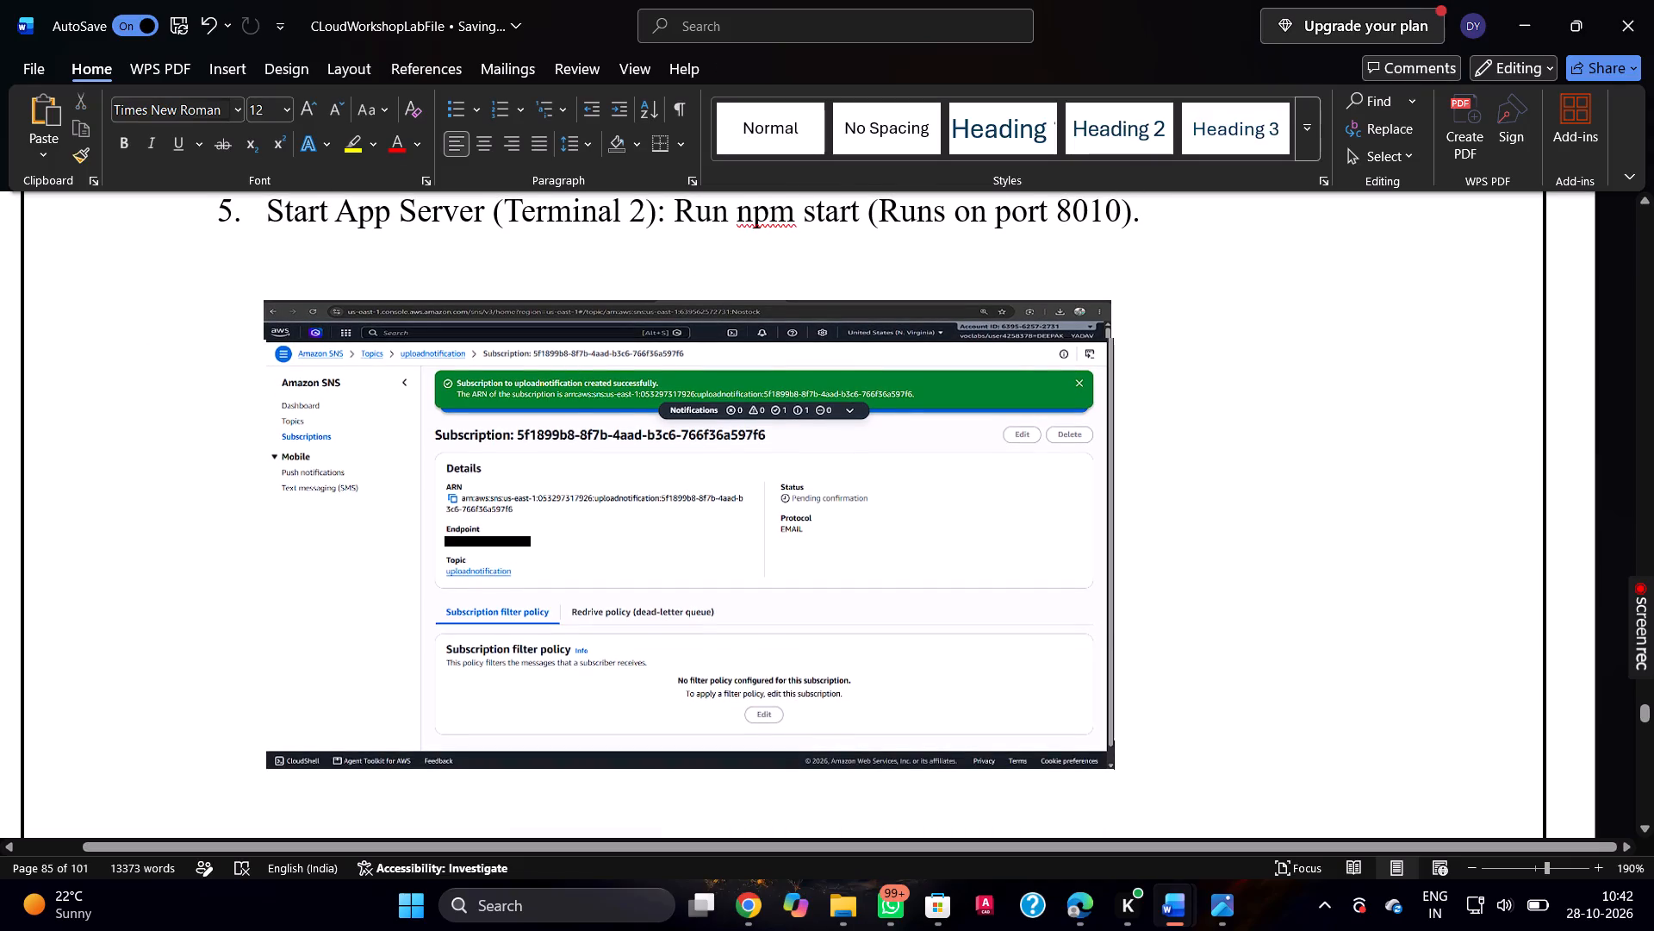
left_click(1023, 320)
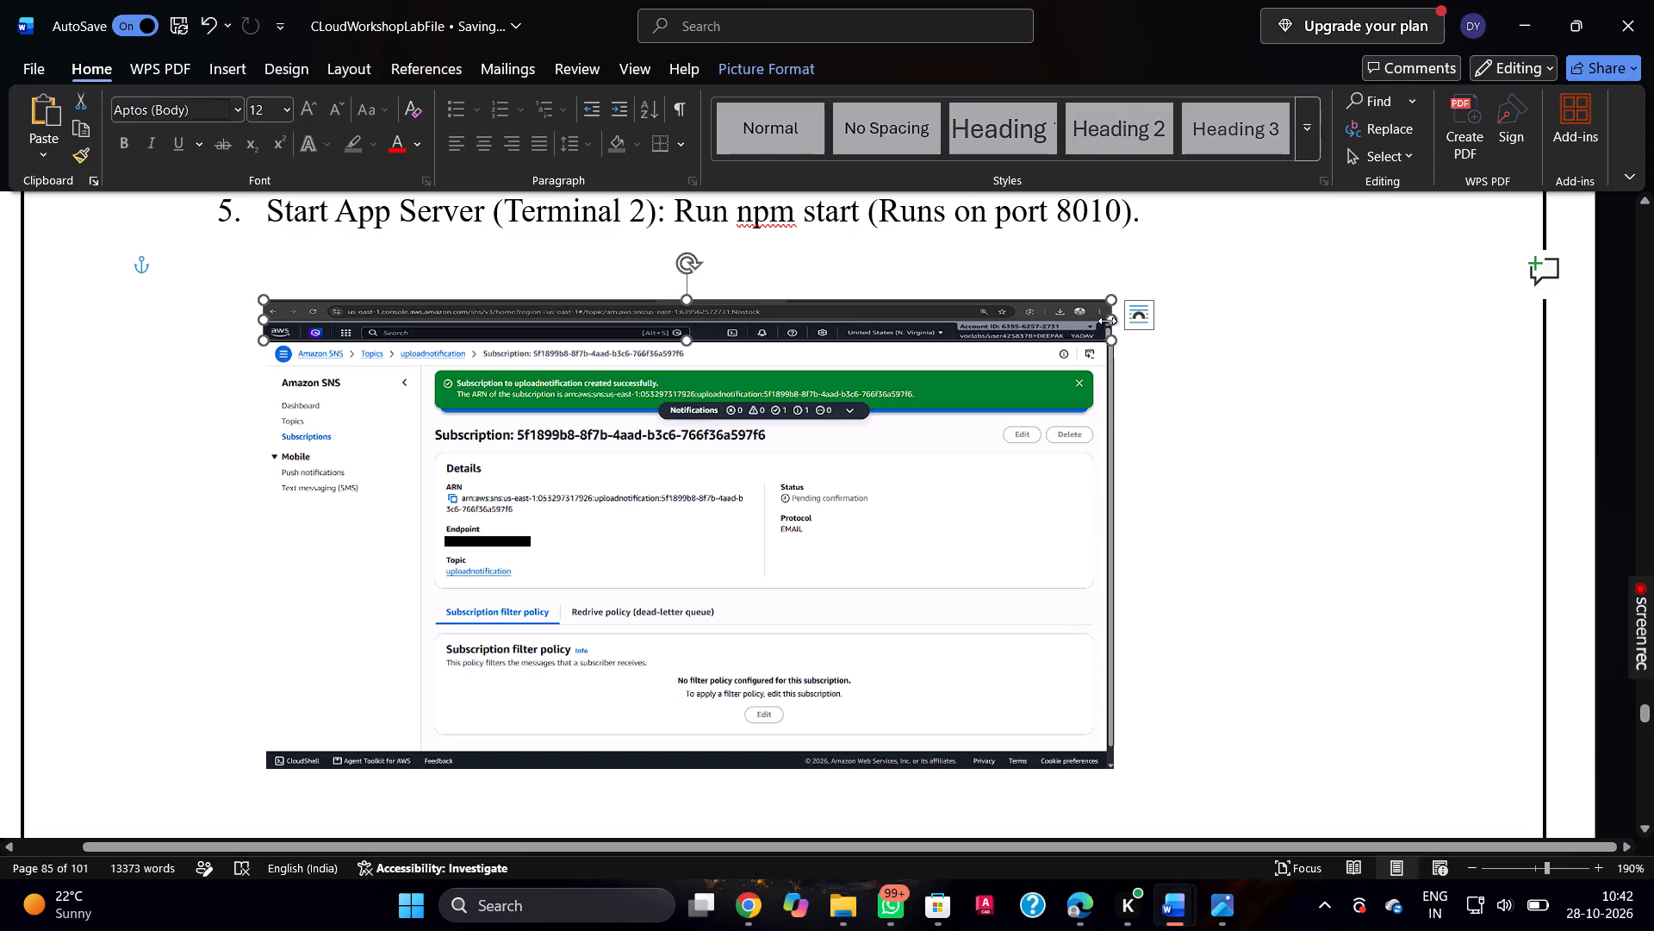
left_click(1107, 321)
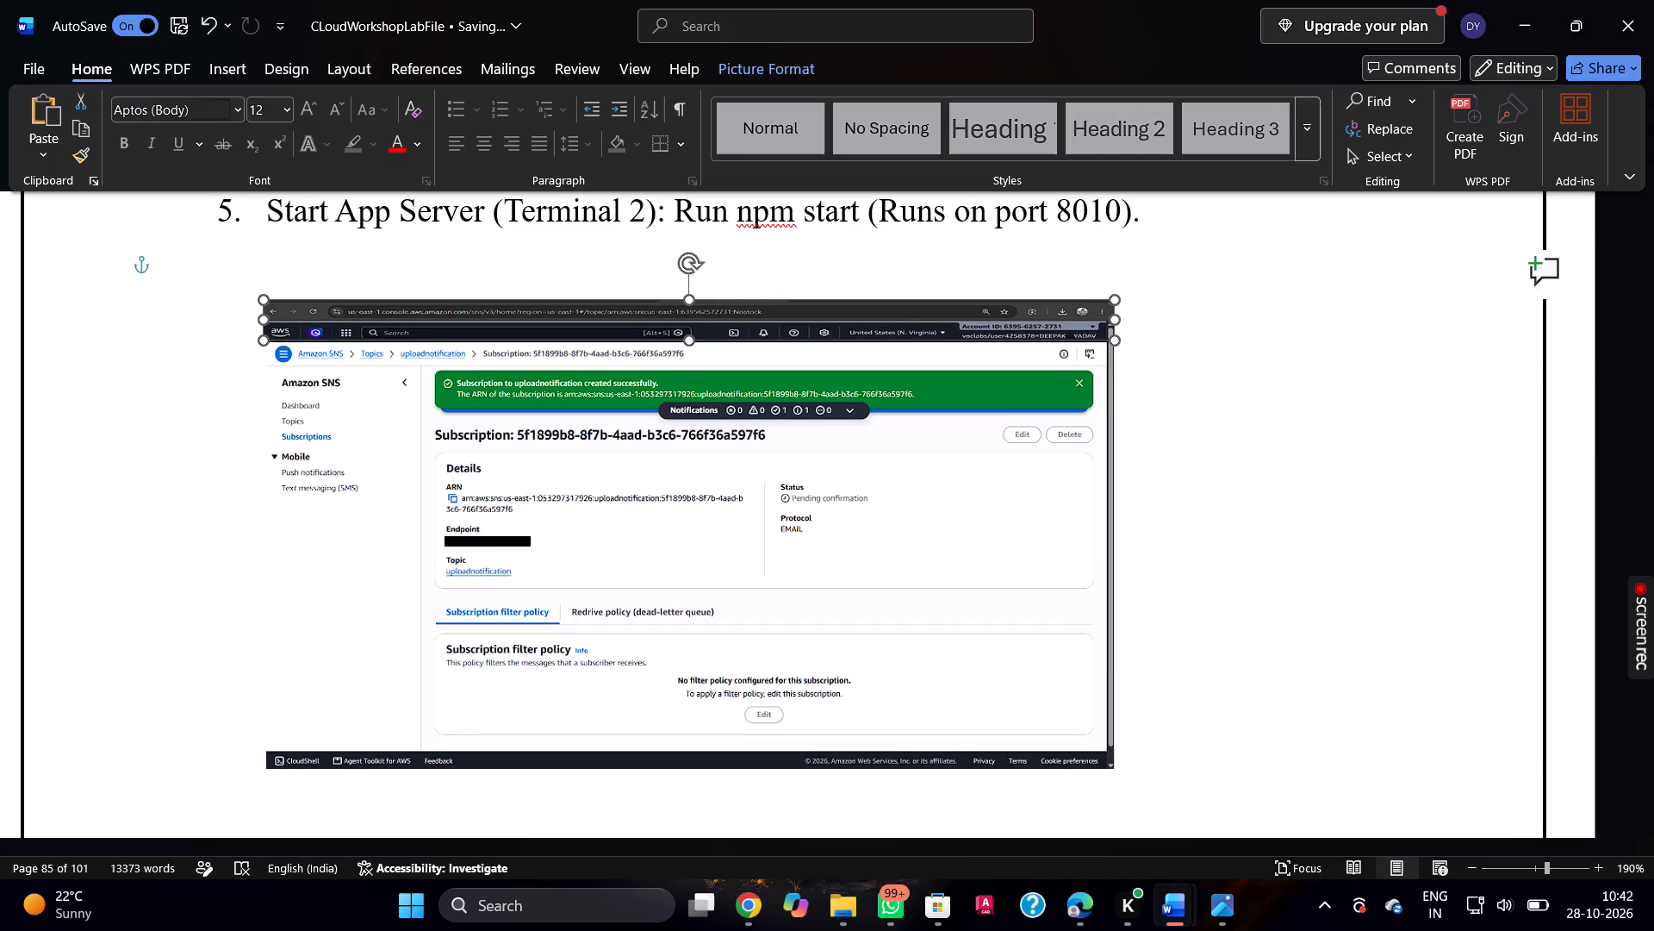
left_click(1151, 392)
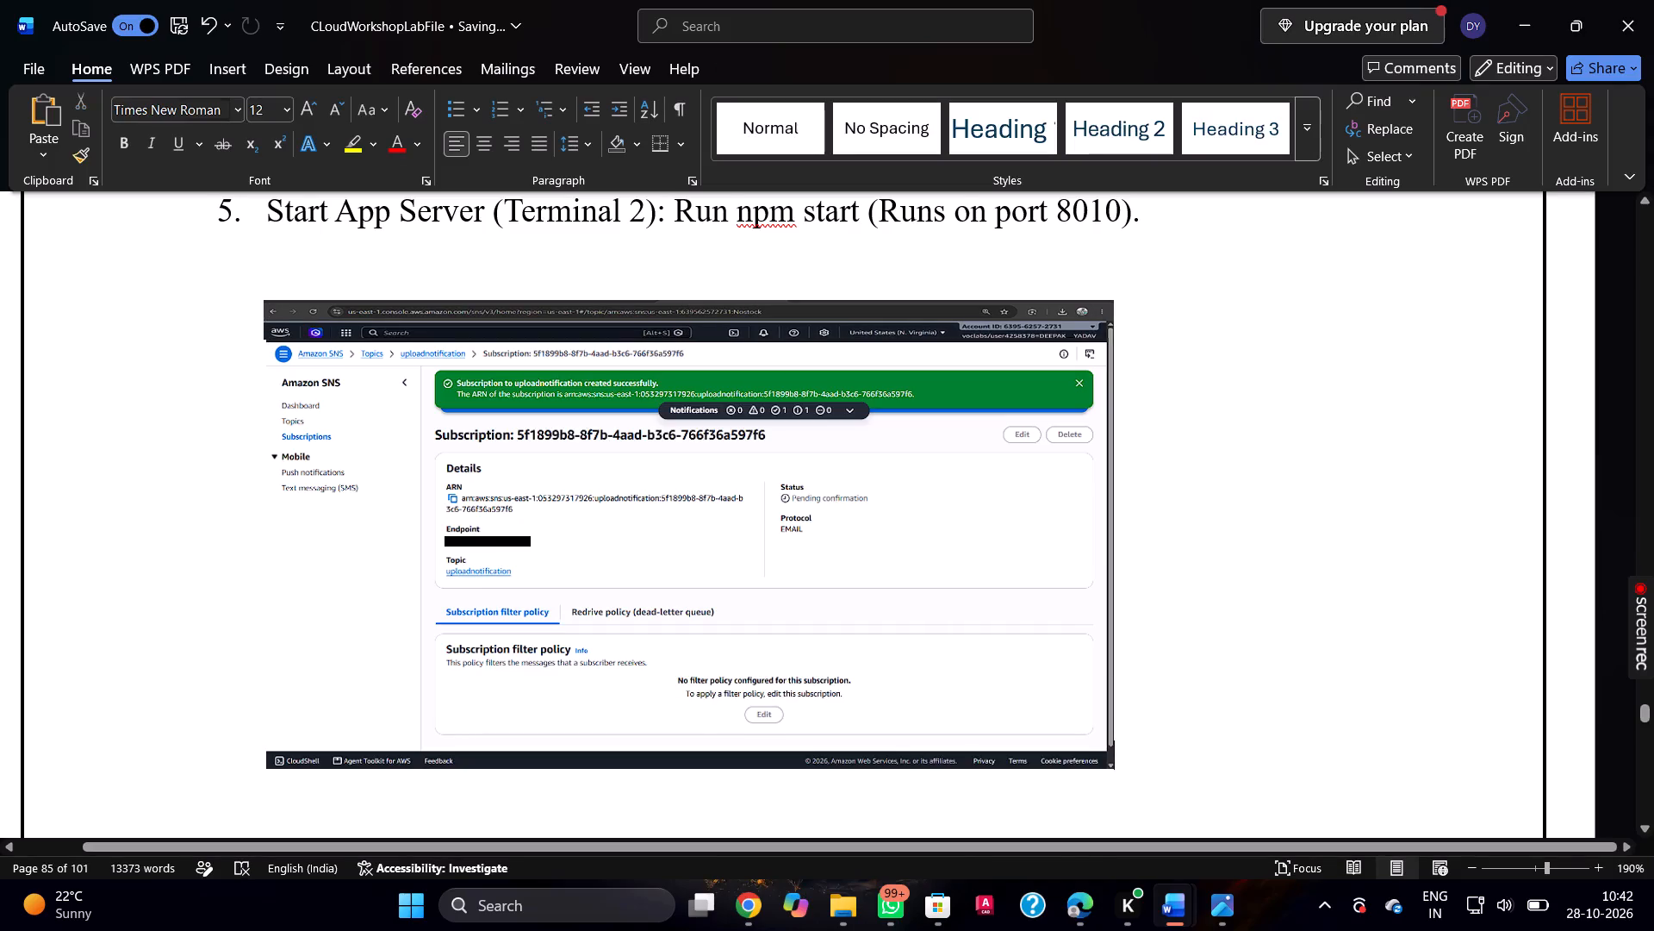
Trim the small overhang of the header strip beyond the SNS screenshot's left edge by resizing its left side inward.
left_click(421, 322)
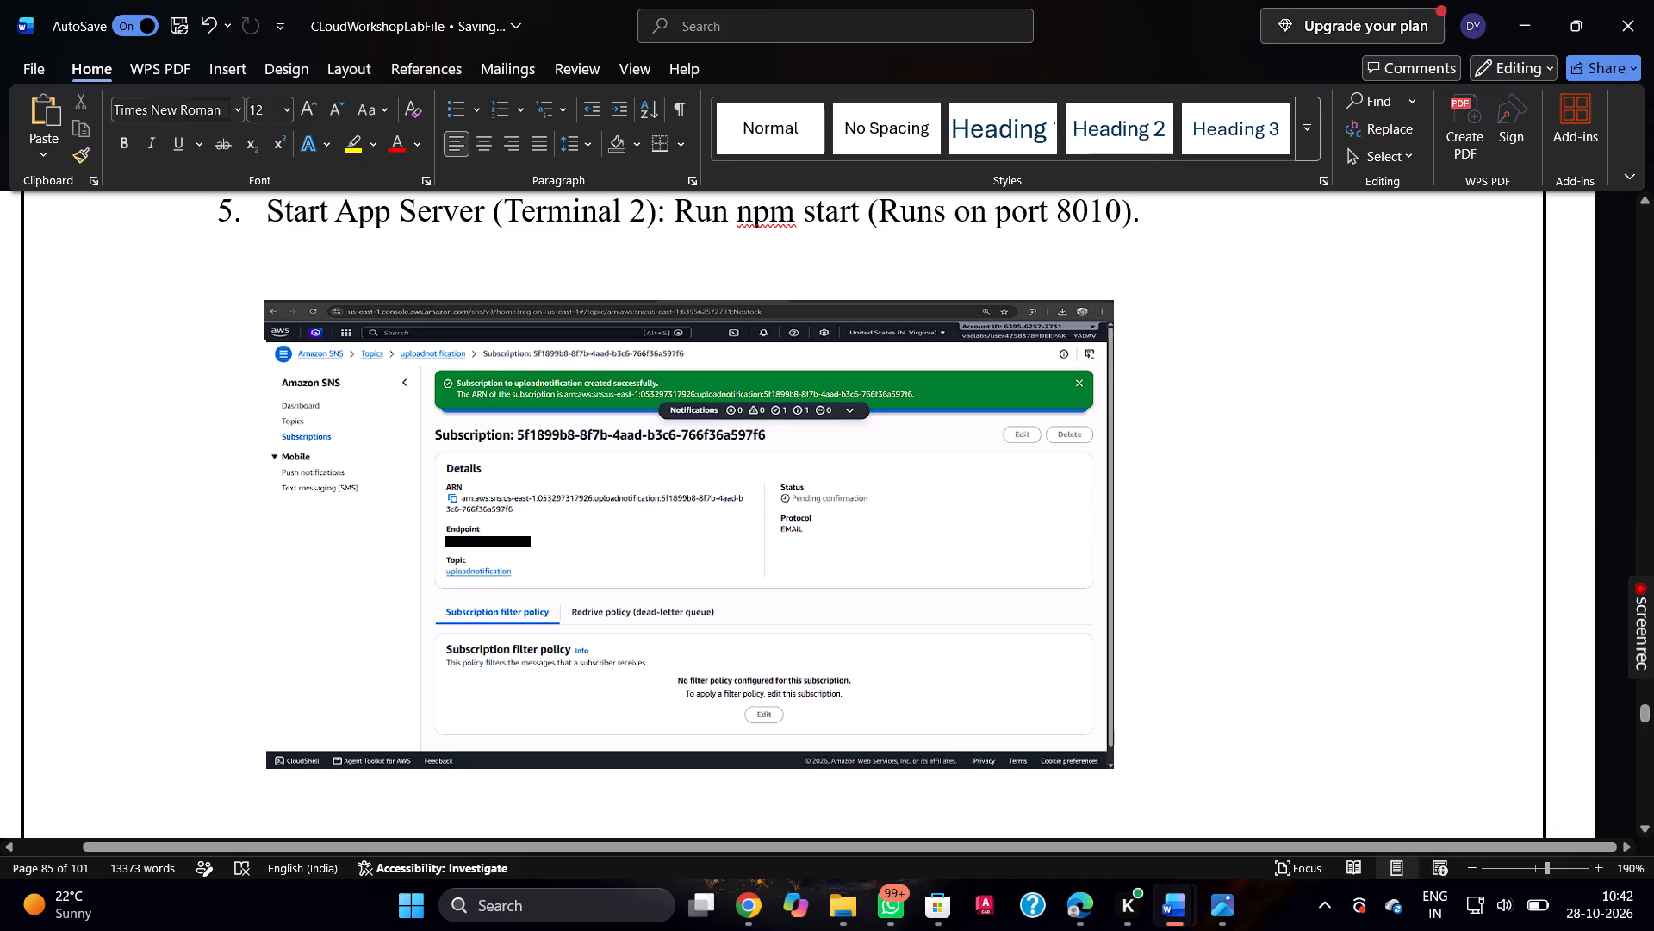
left_click(334, 316)
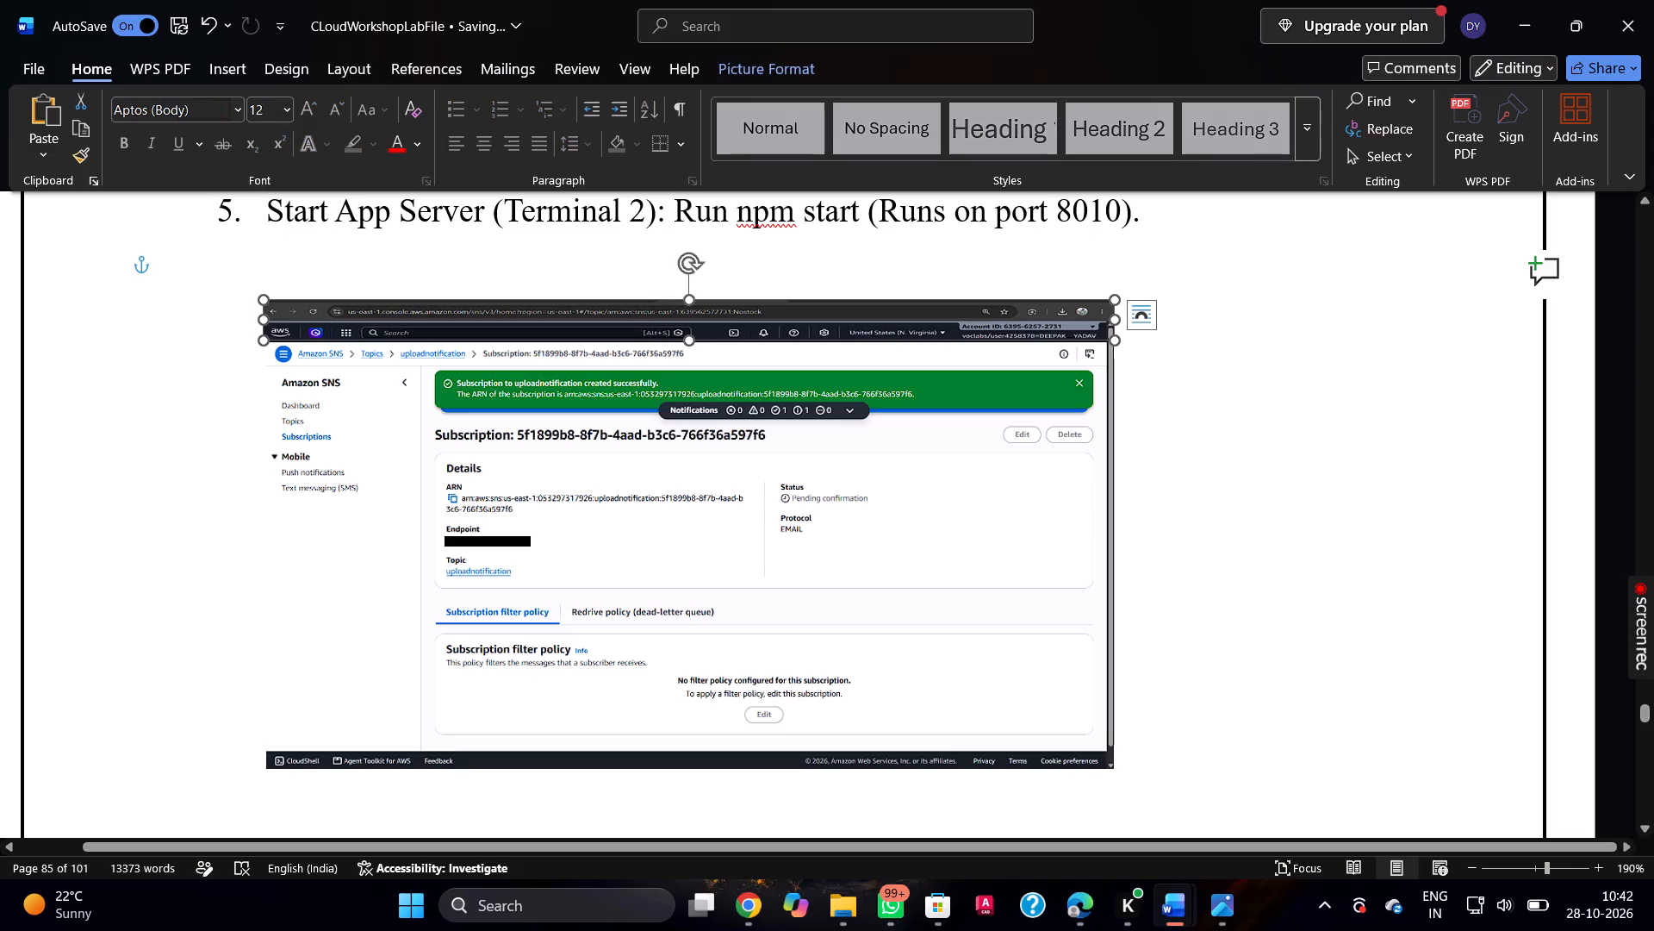
left_click(262, 319)
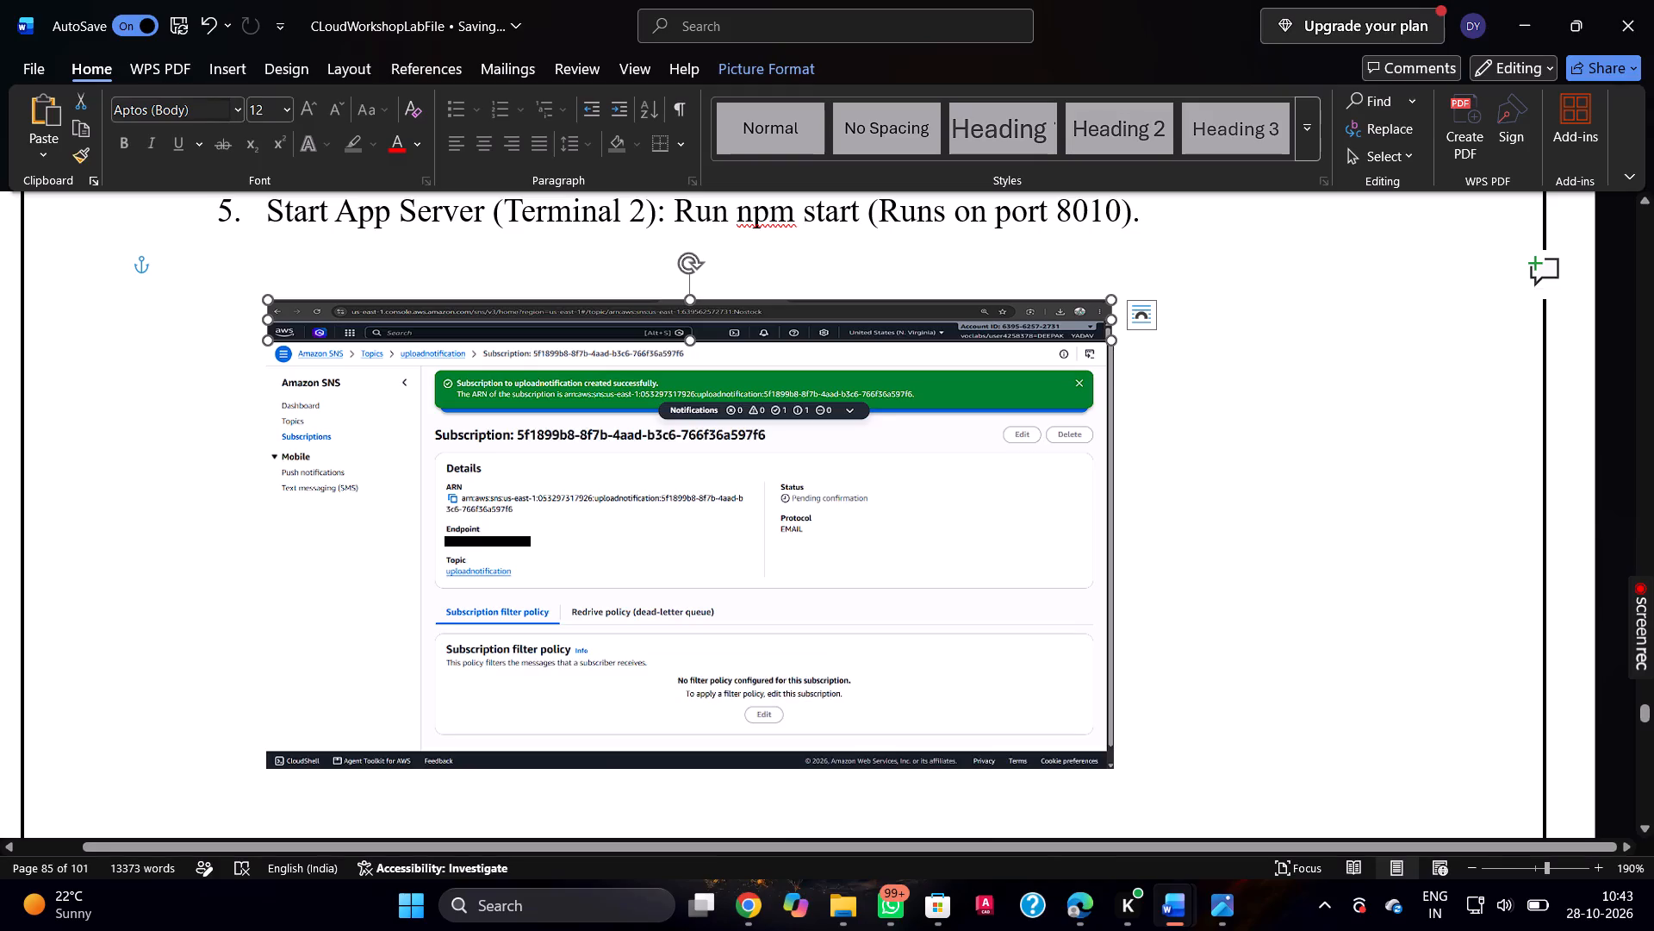
left_click(1287, 500)
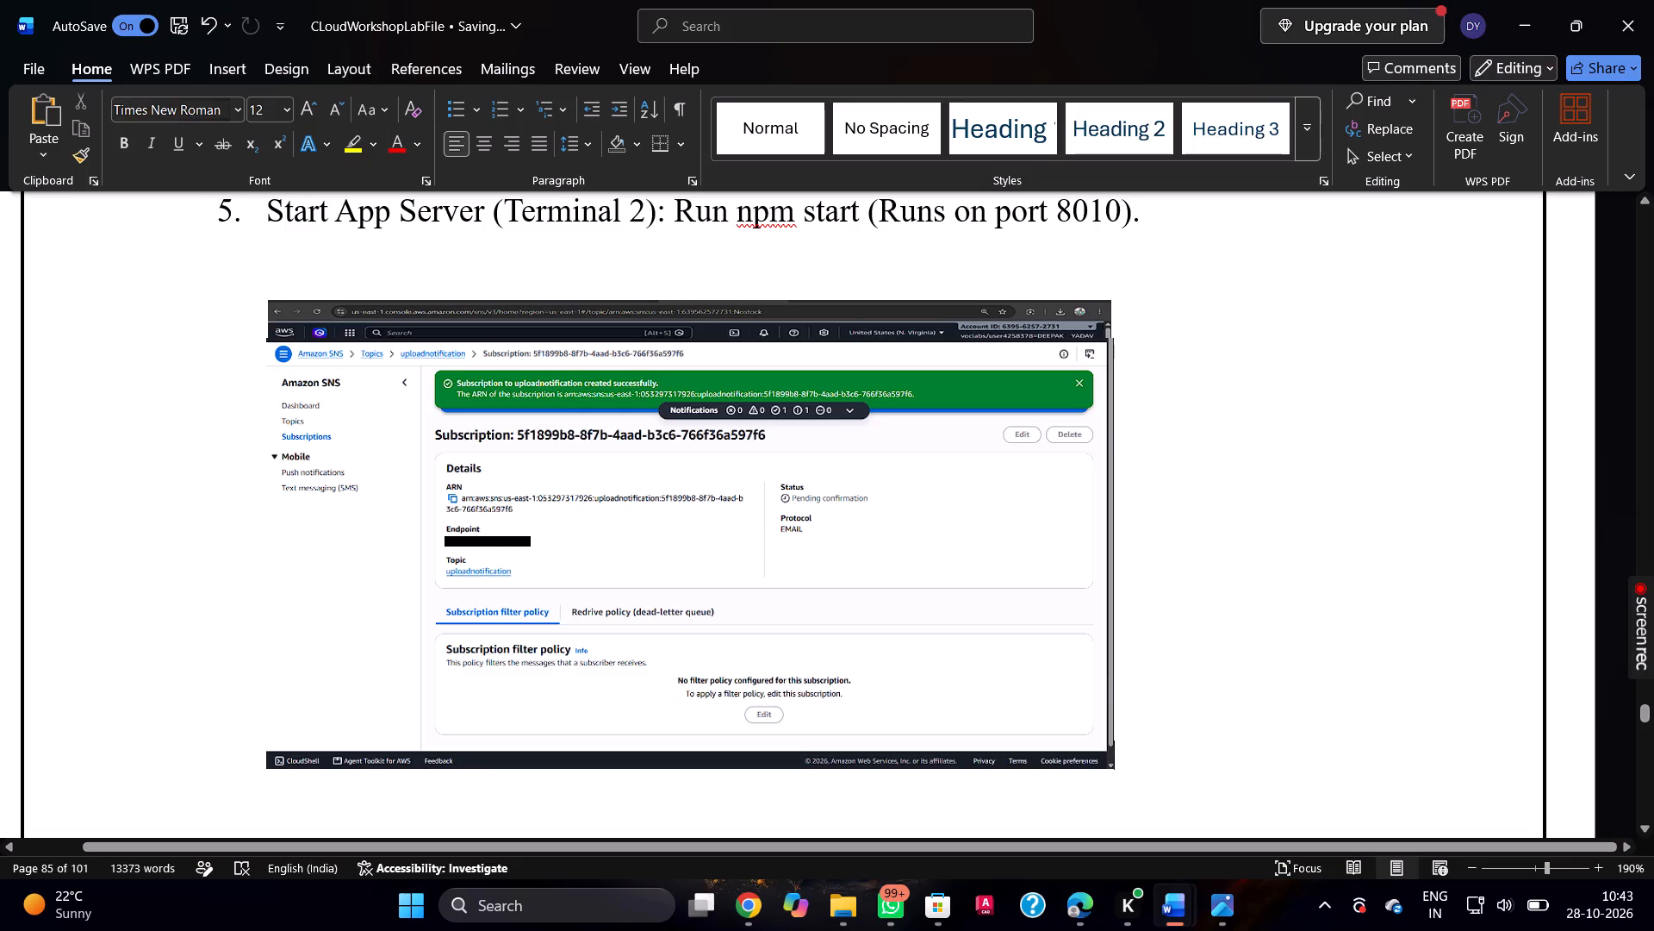
Stretch the header strip's right side outward slightly to meet the SNS screenshot's right edge again.
left_click(820, 340)
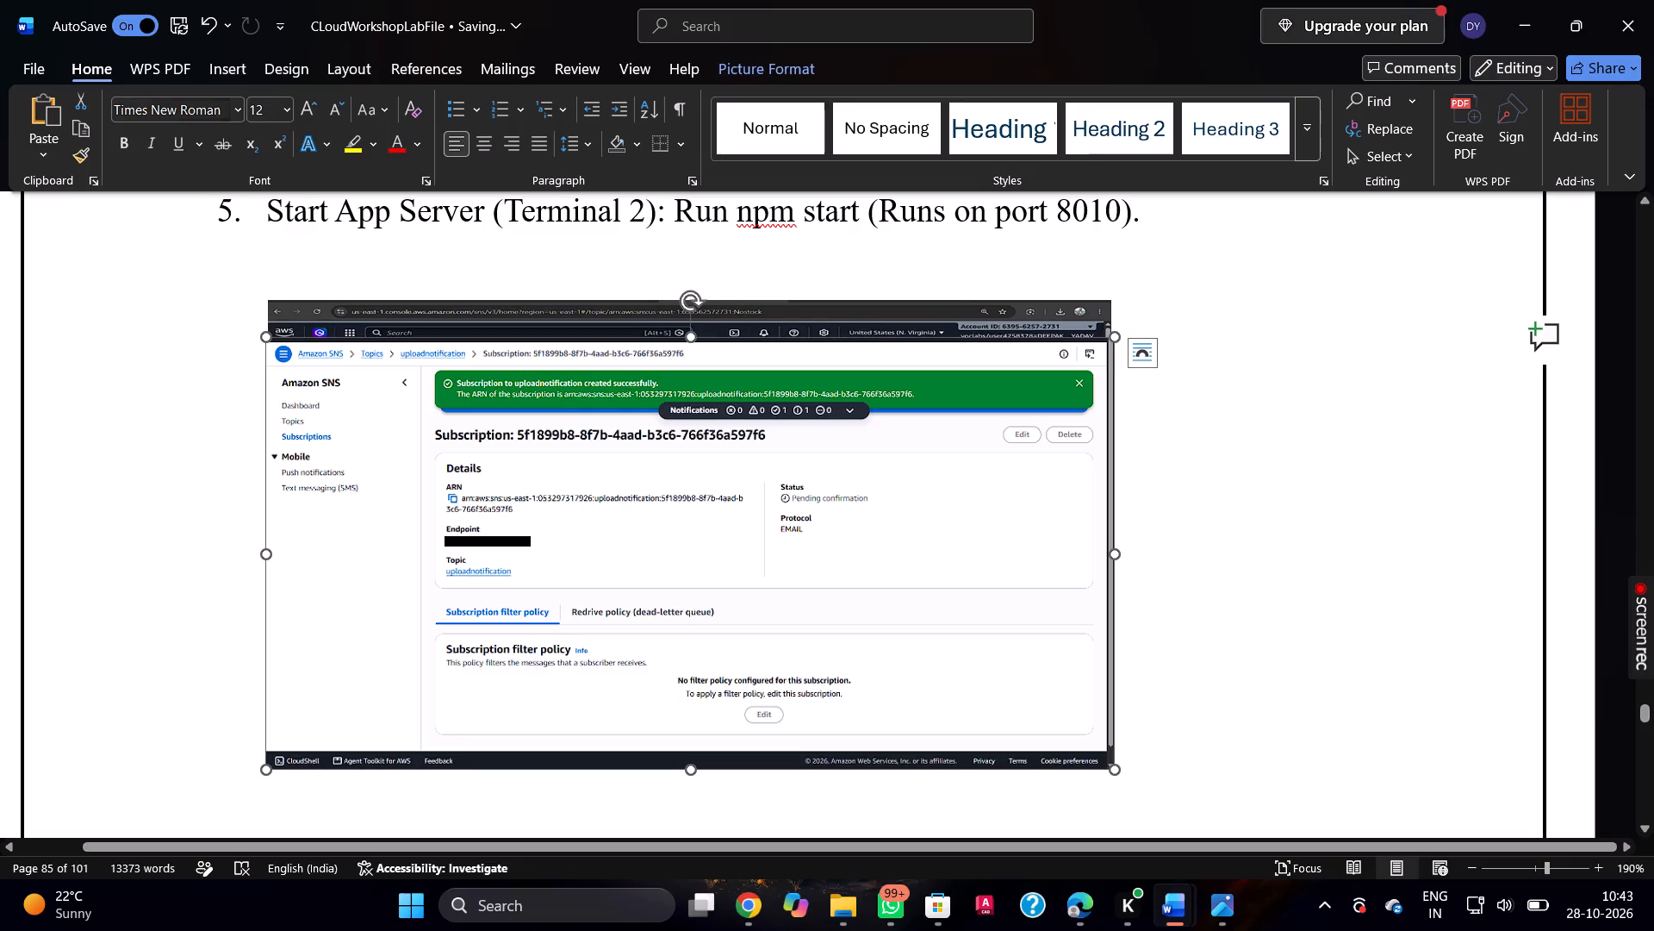
left_click(1082, 321)
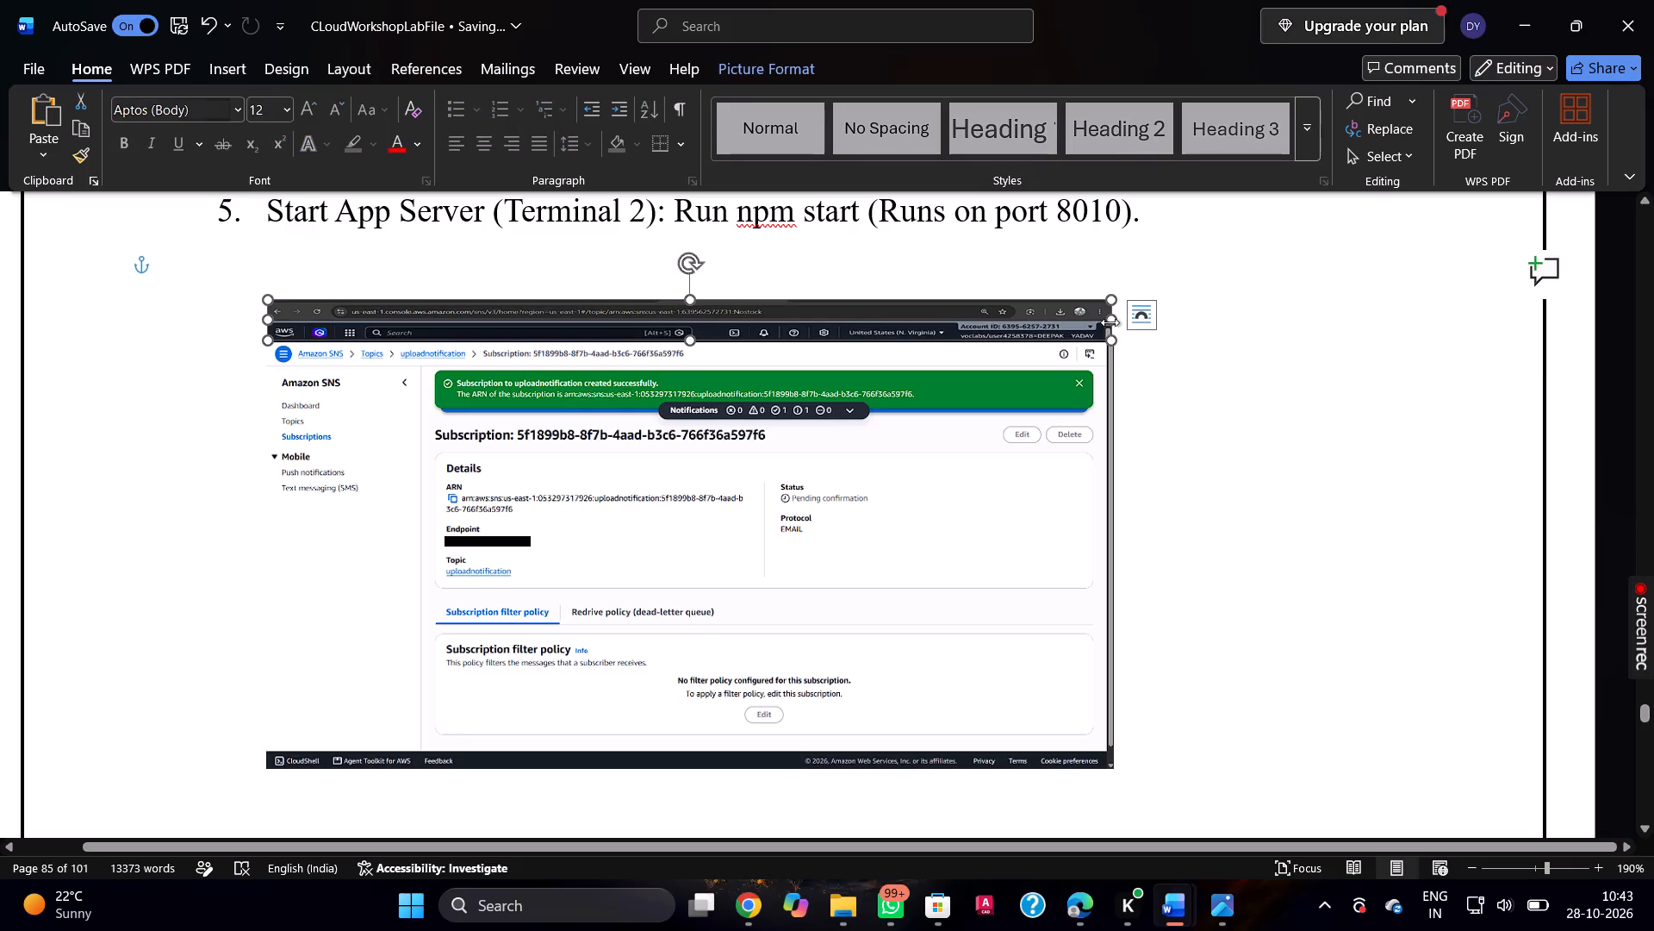
left_click(1111, 321)
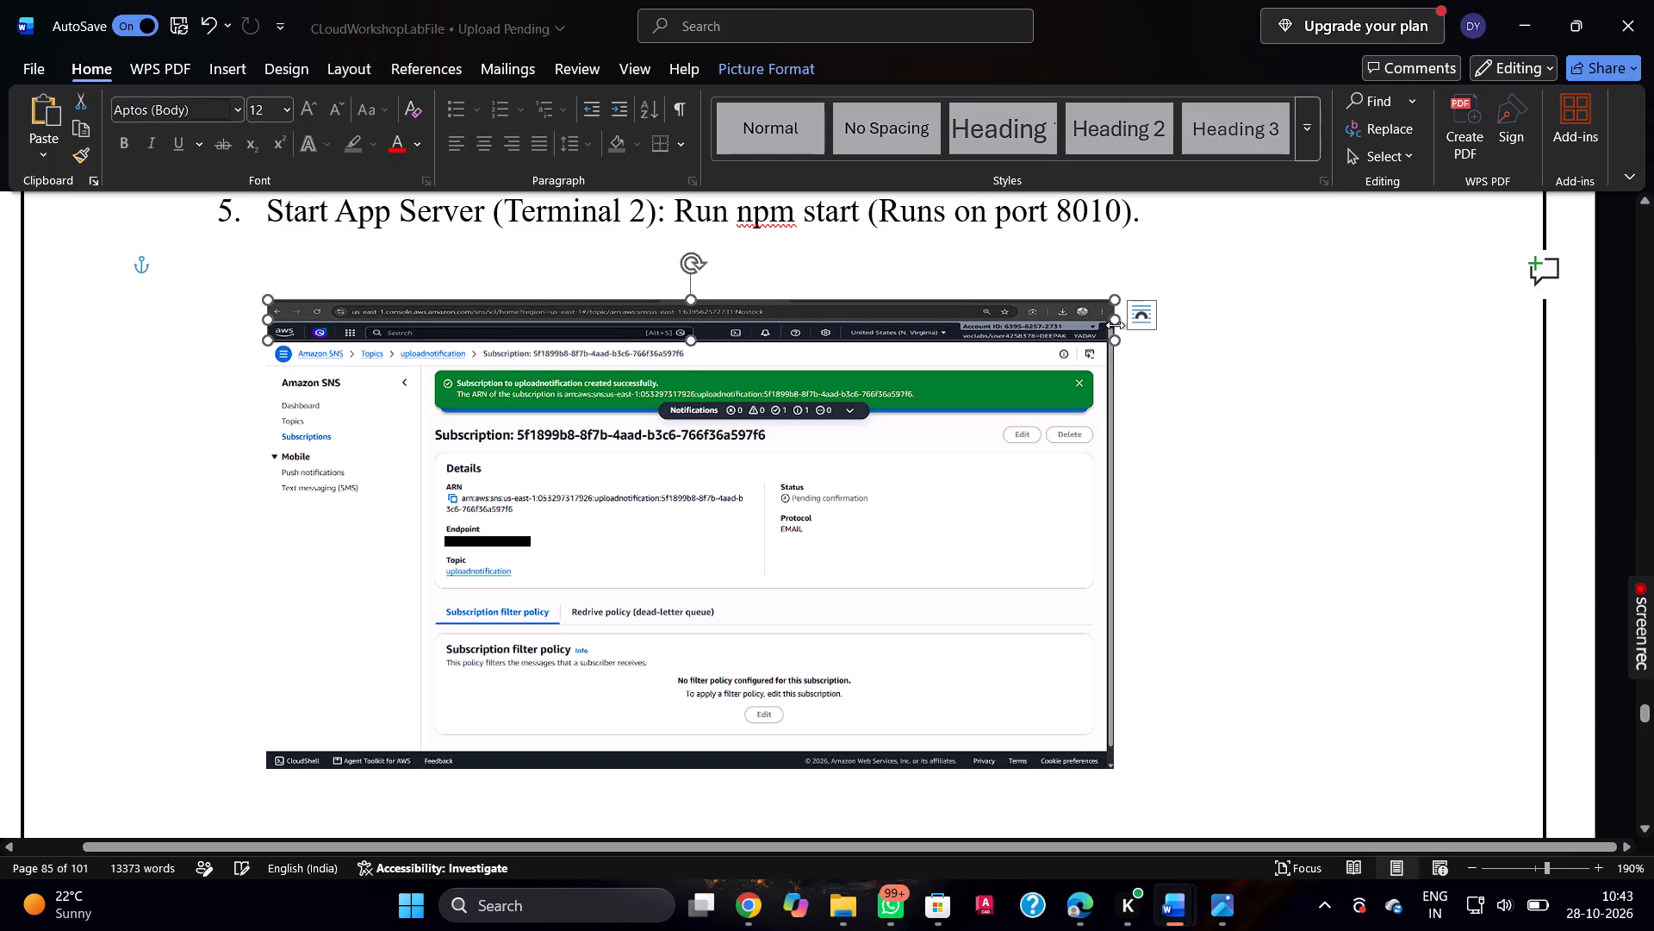
left_click(1161, 393)
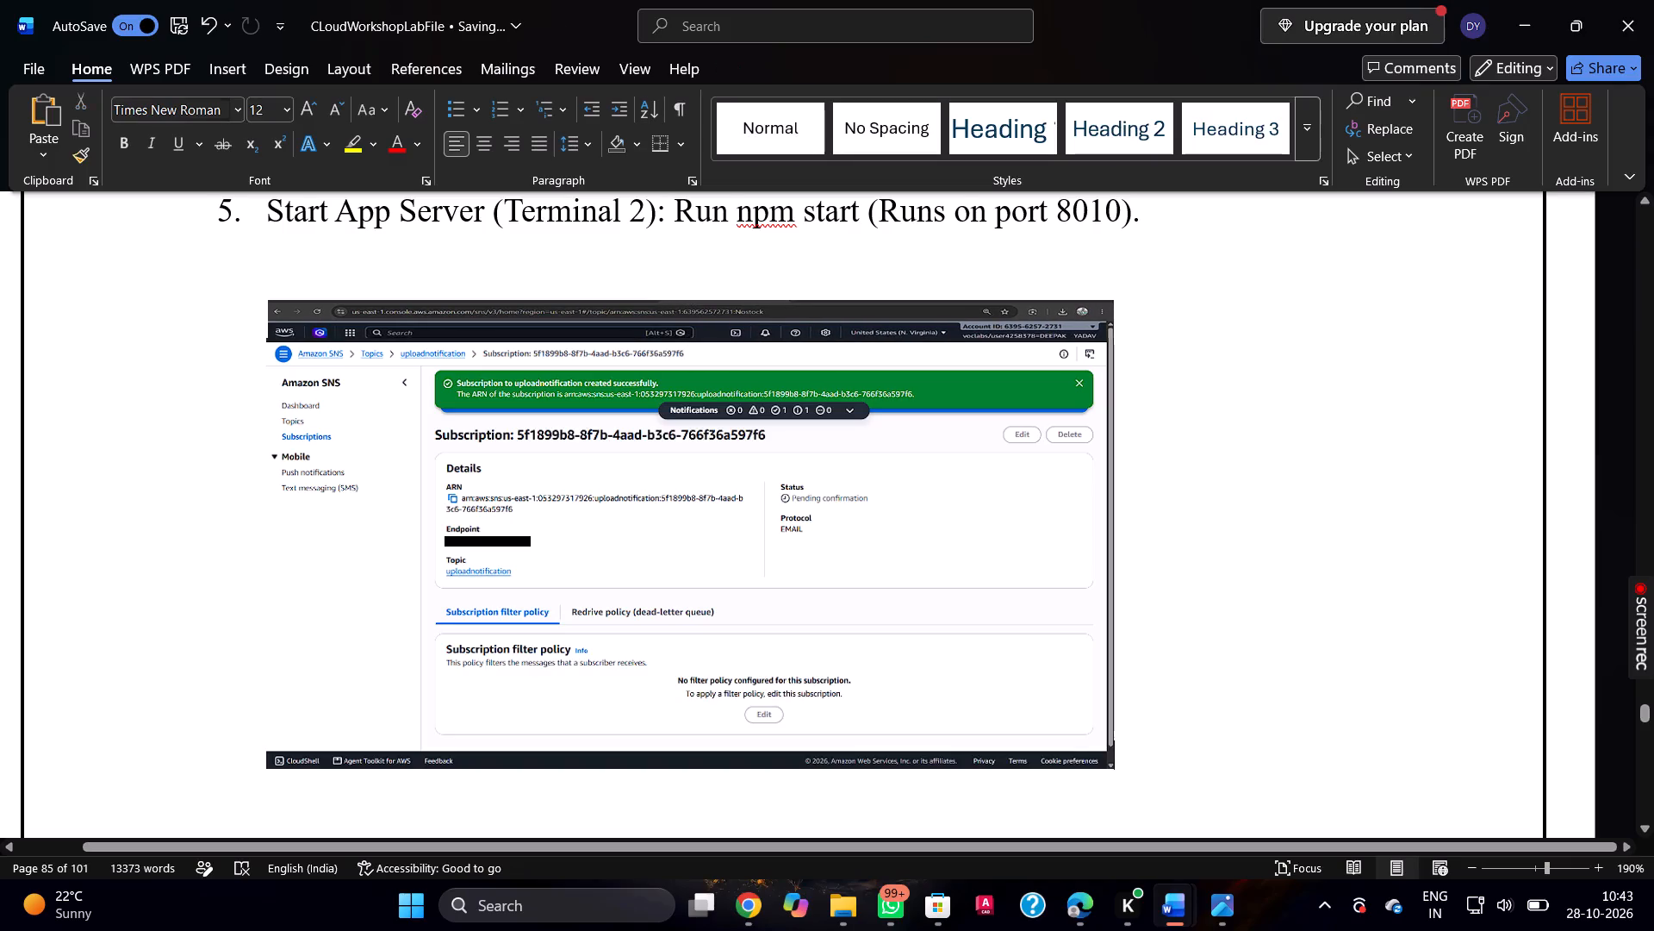
Extend the header strip's left side outward slightly to close the small gap at the SNS screenshot's left edge.
left_click(522, 319)
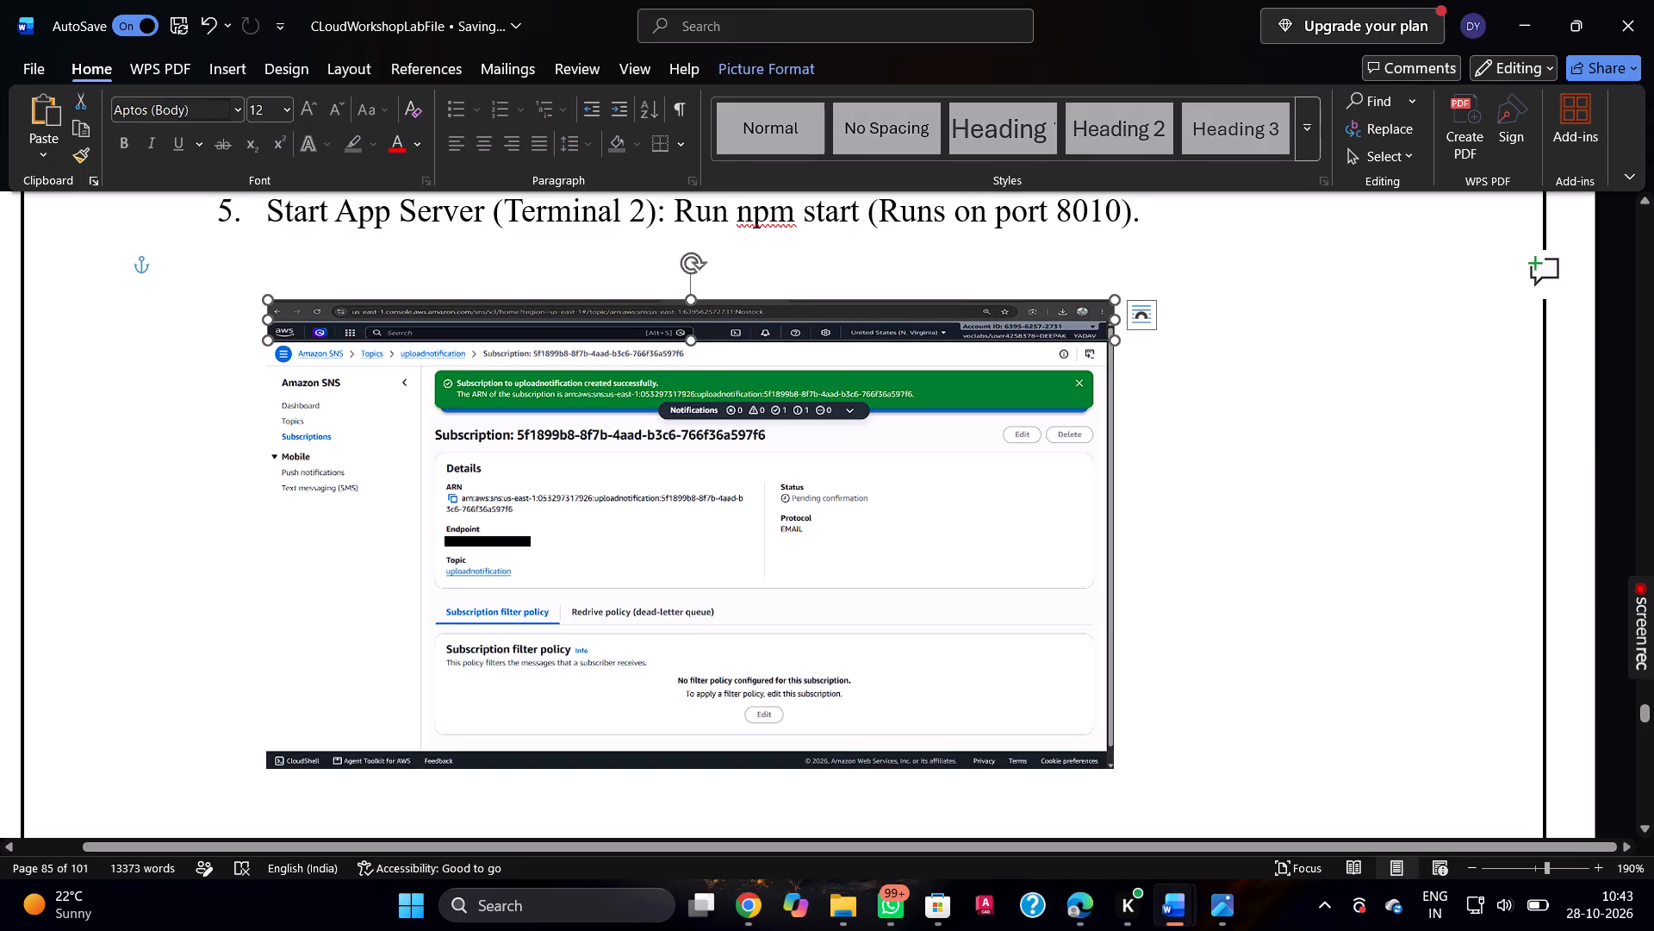
left_click(270, 316)
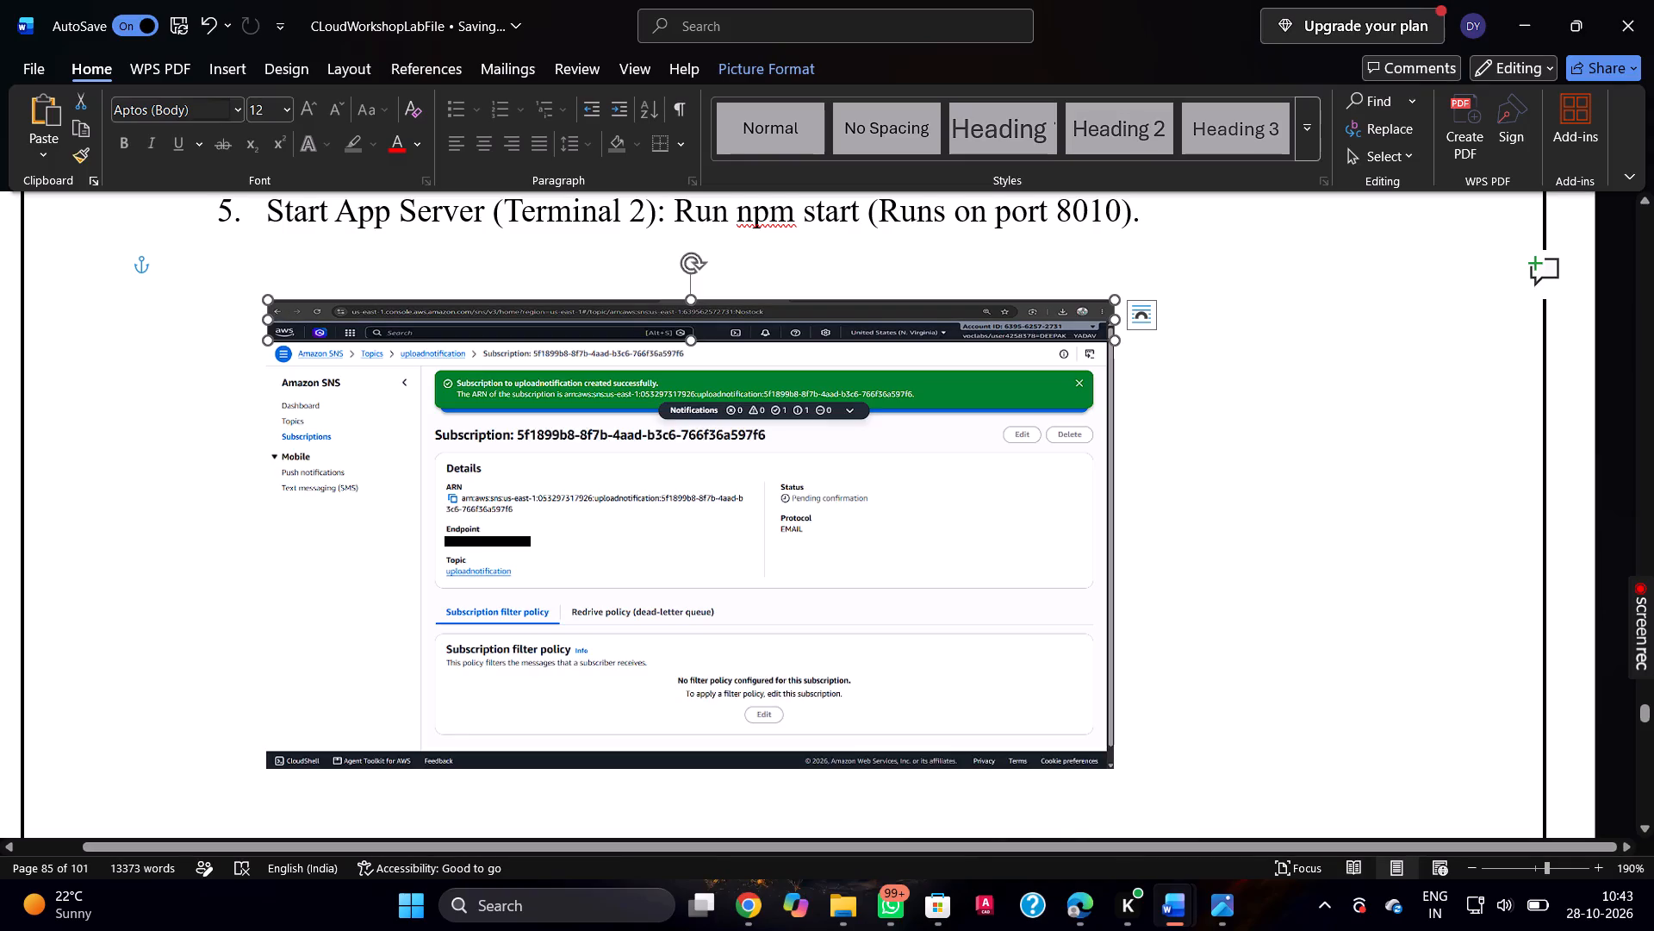
left_click(266, 317)
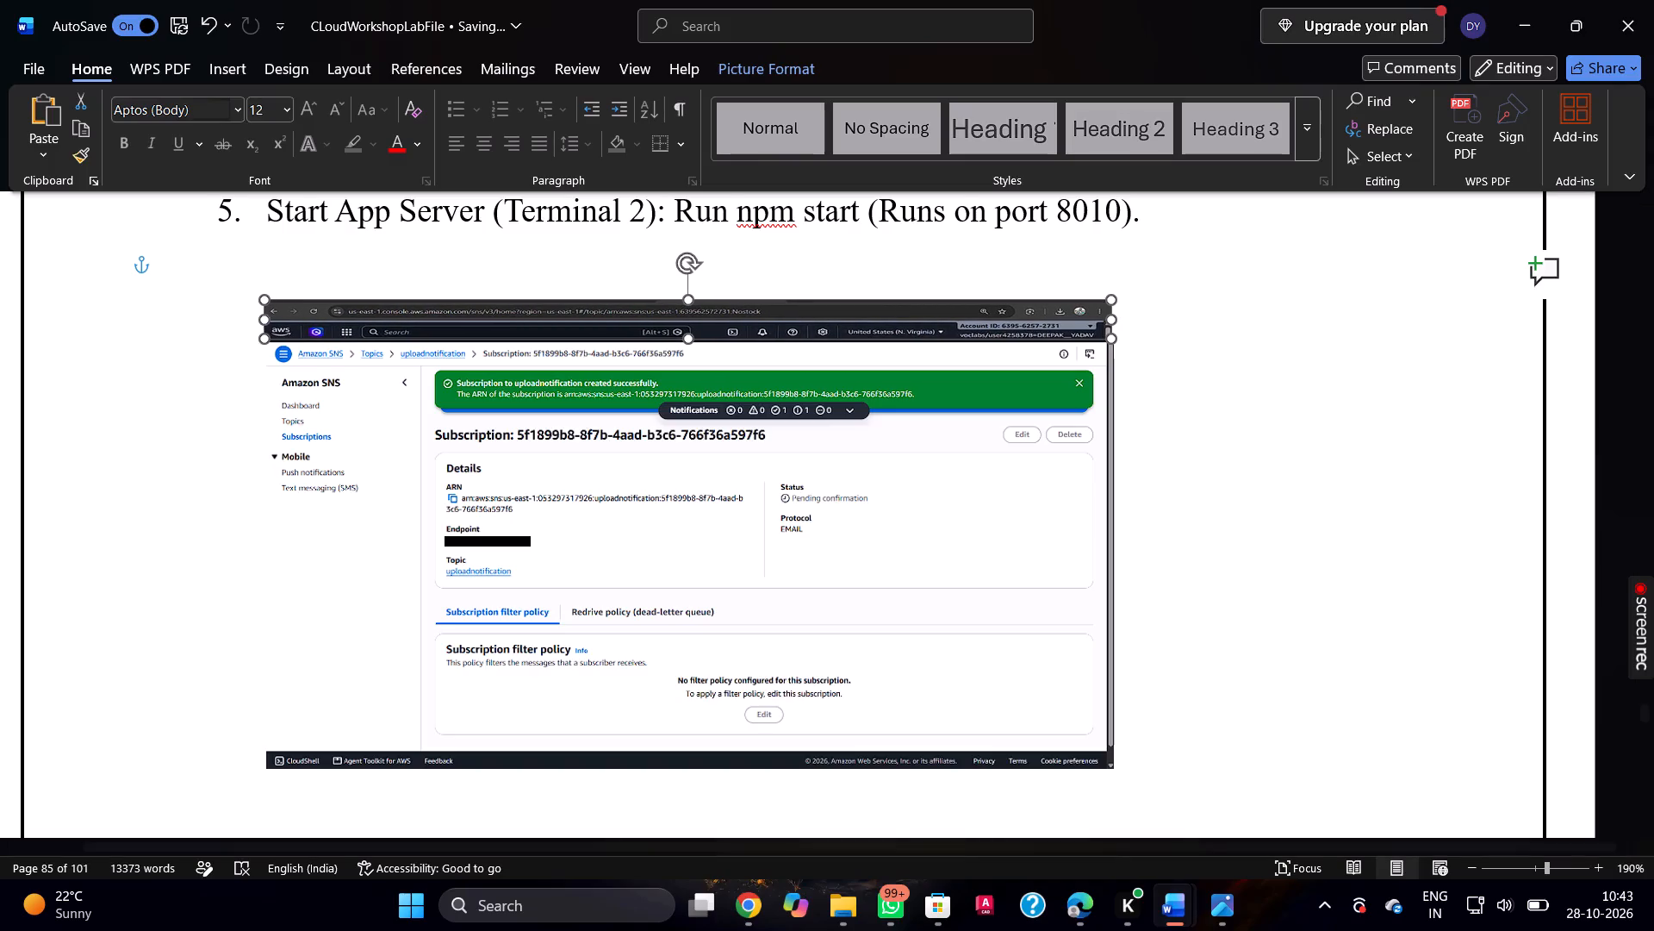
left_click(229, 418)
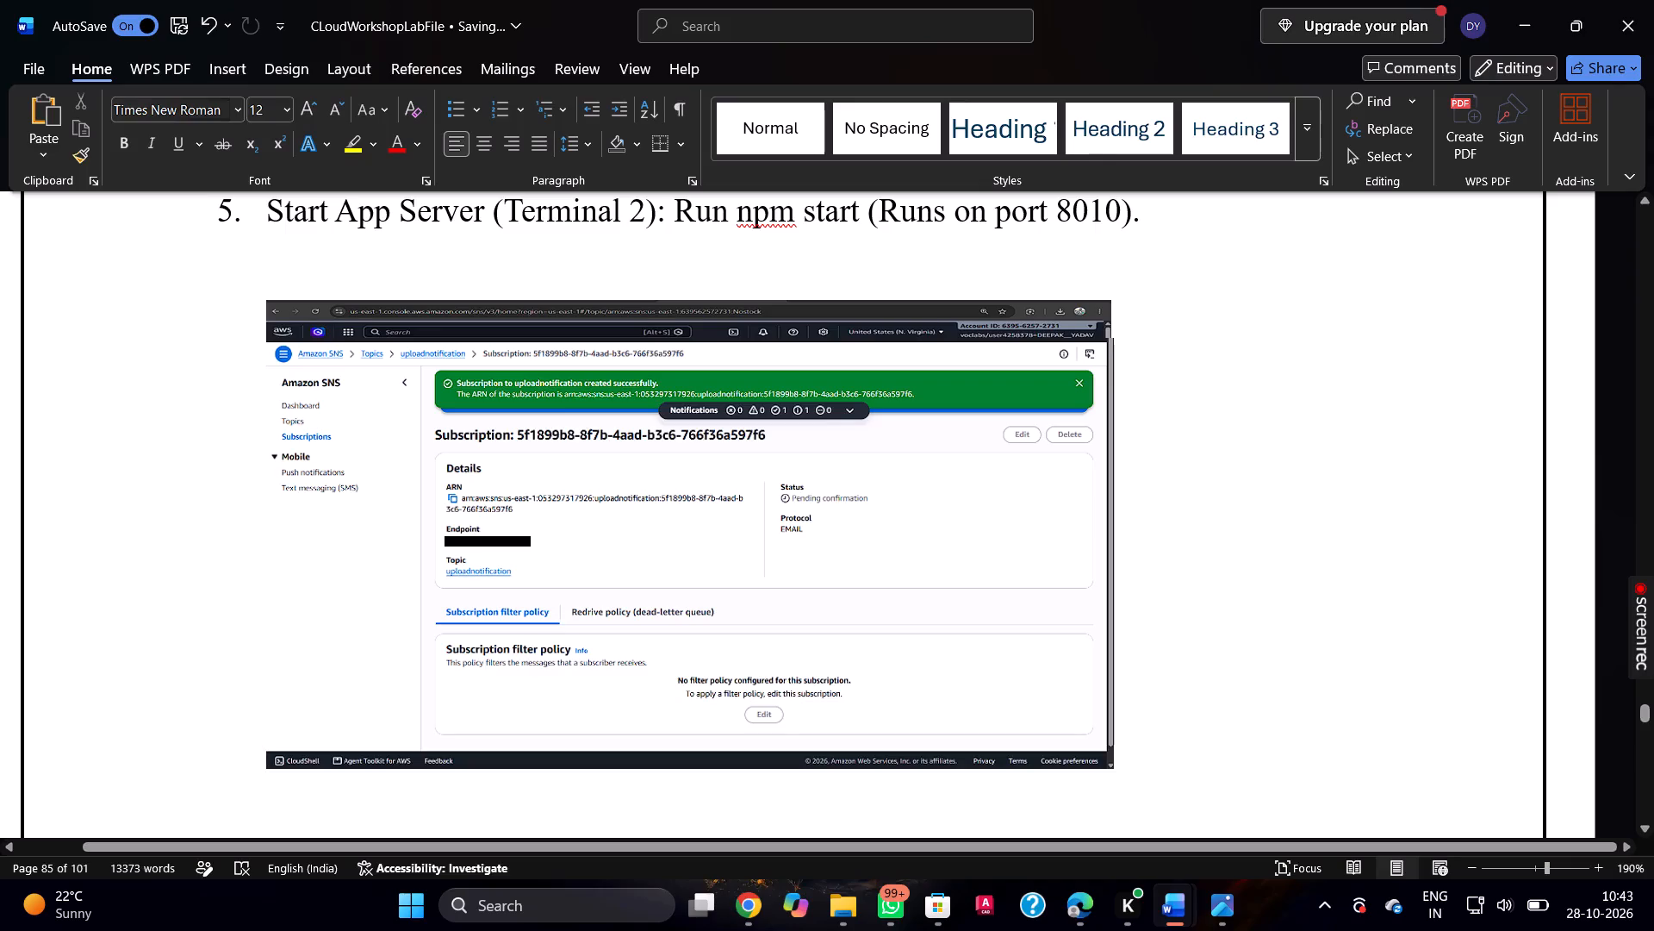
Fine-tune the header strip's right side so it ends flush with the SNS screenshot's right edge.
left_click(1061, 327)
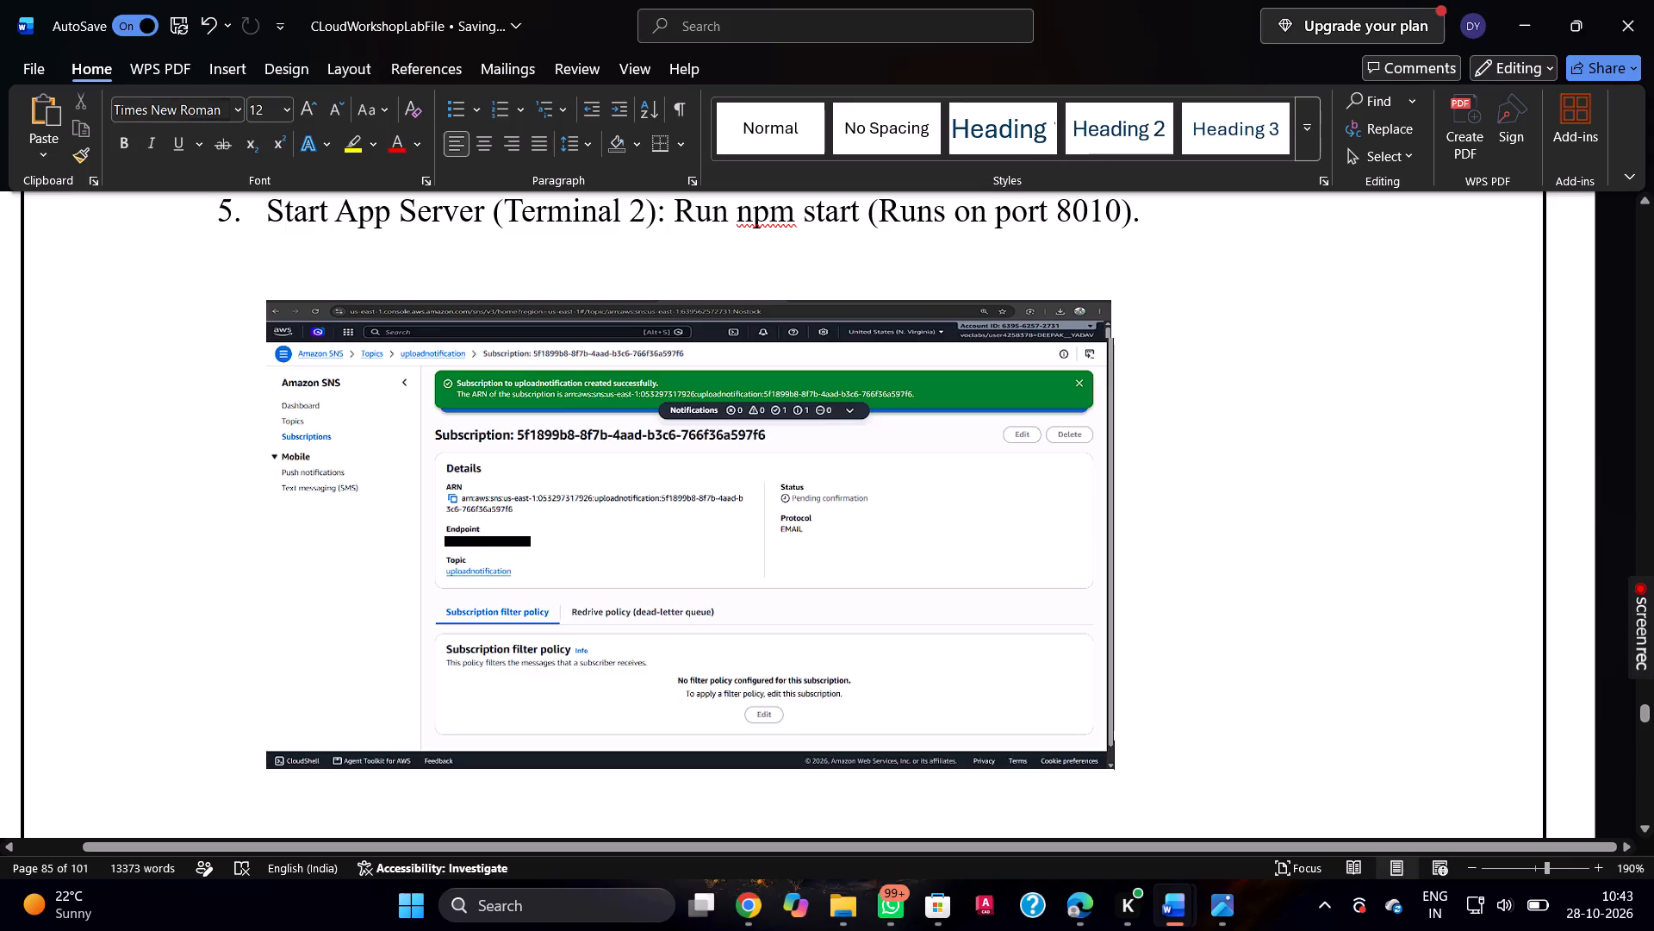
left_click(1096, 320)
left_click(1111, 322)
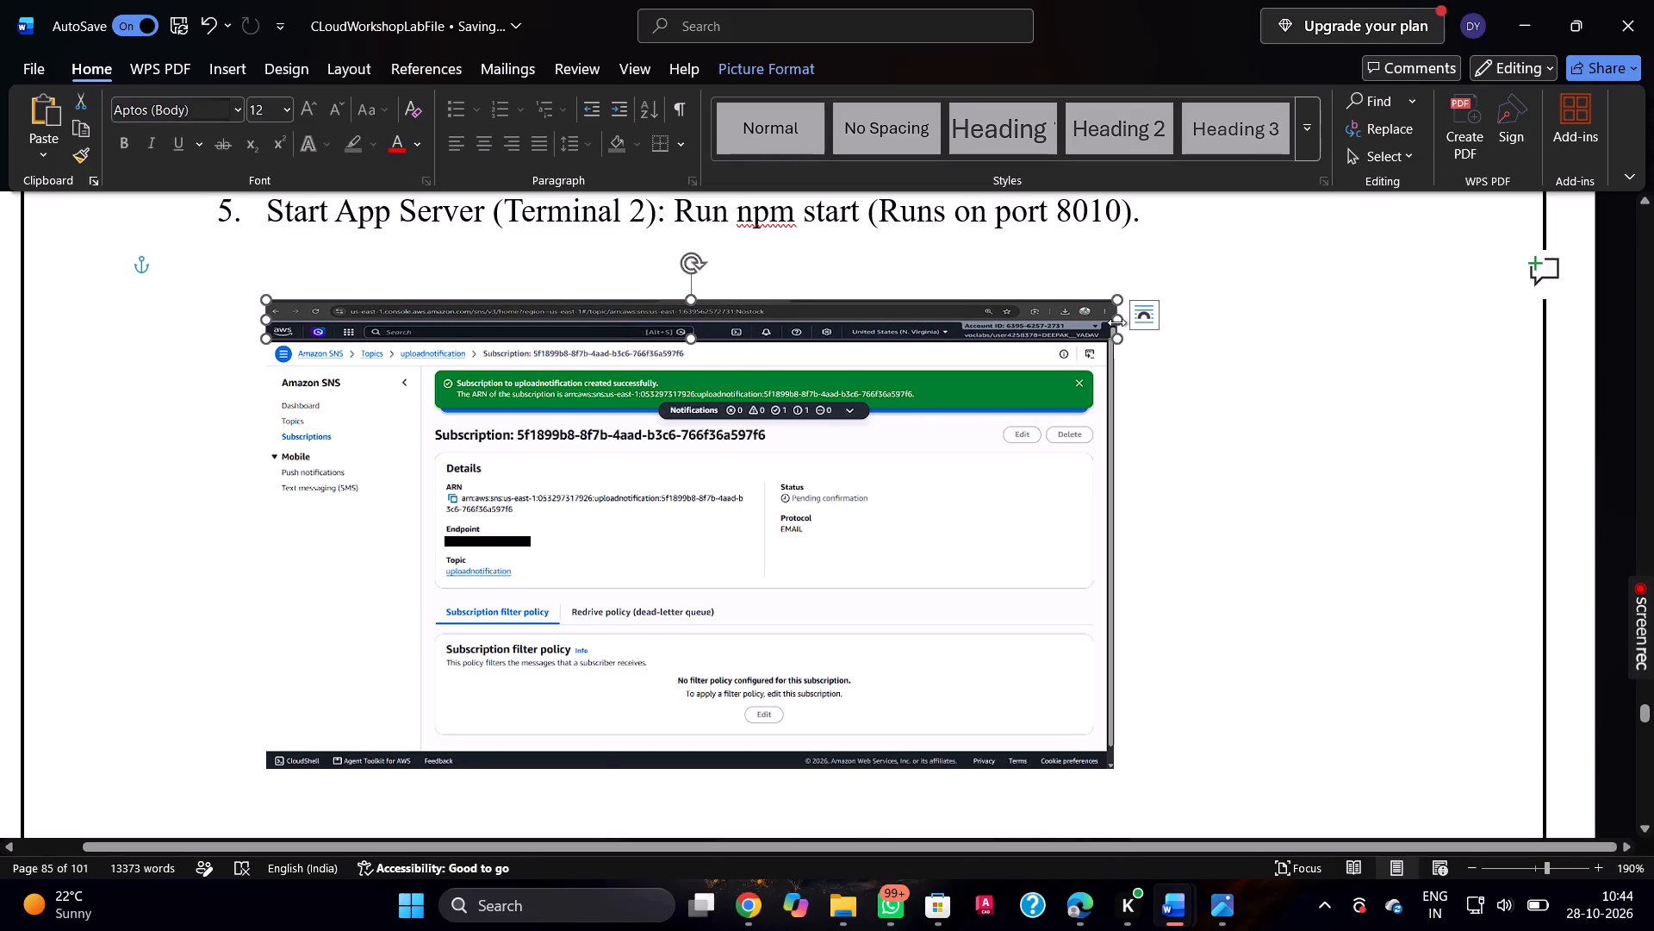
left_click(1115, 322)
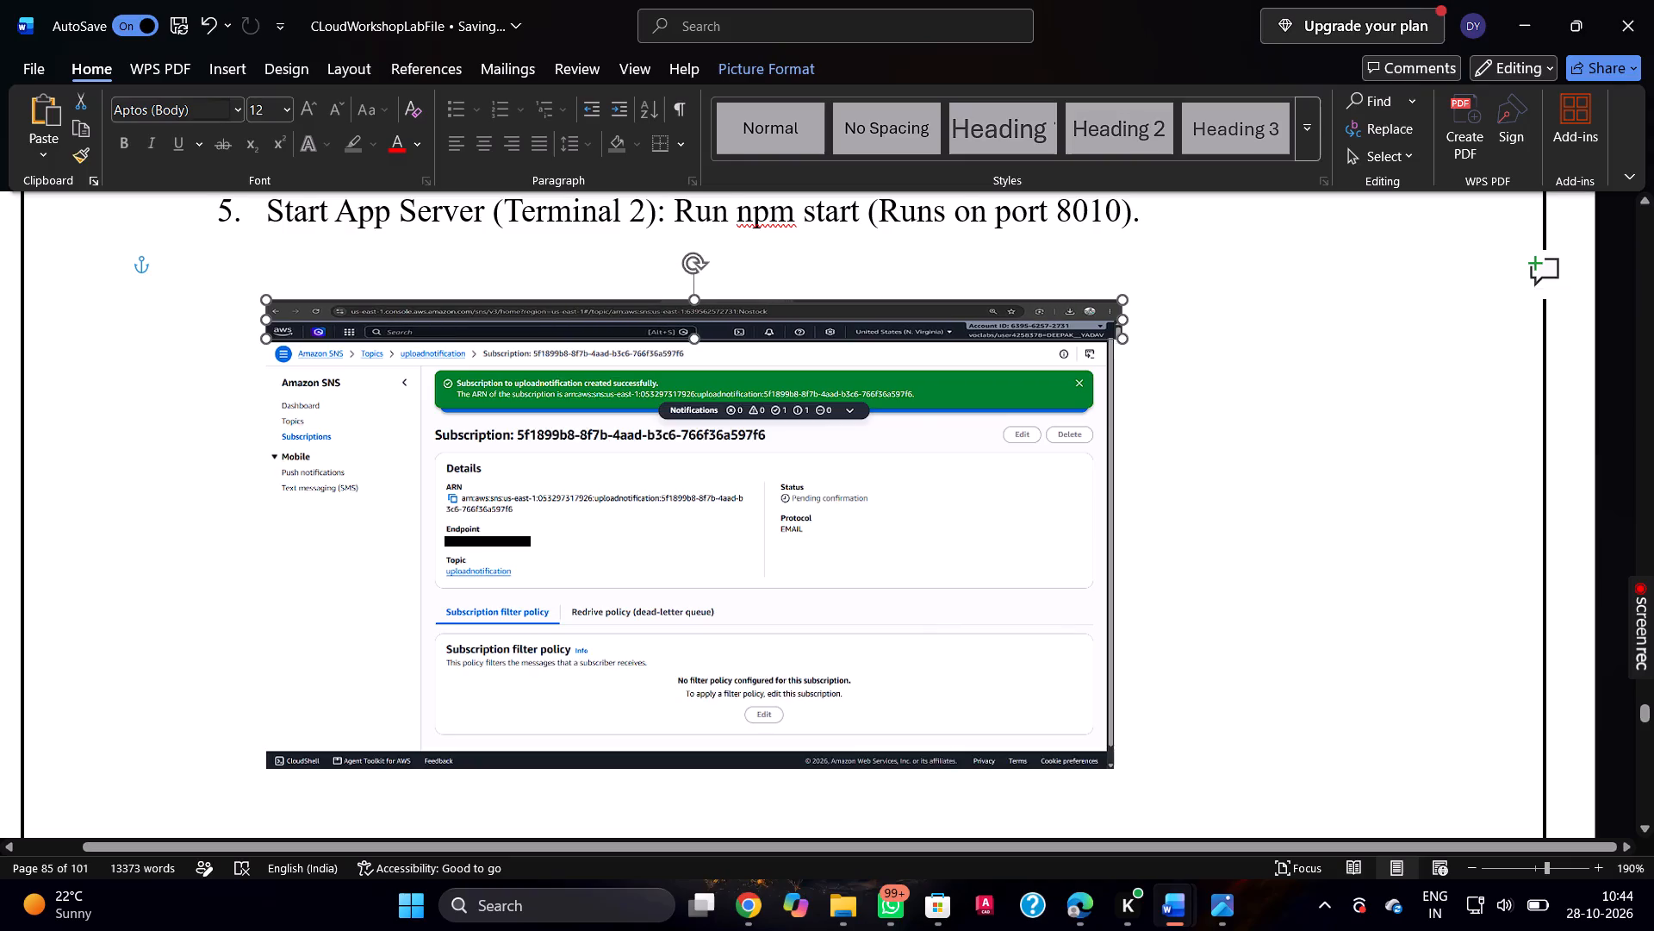
left_click(1155, 404)
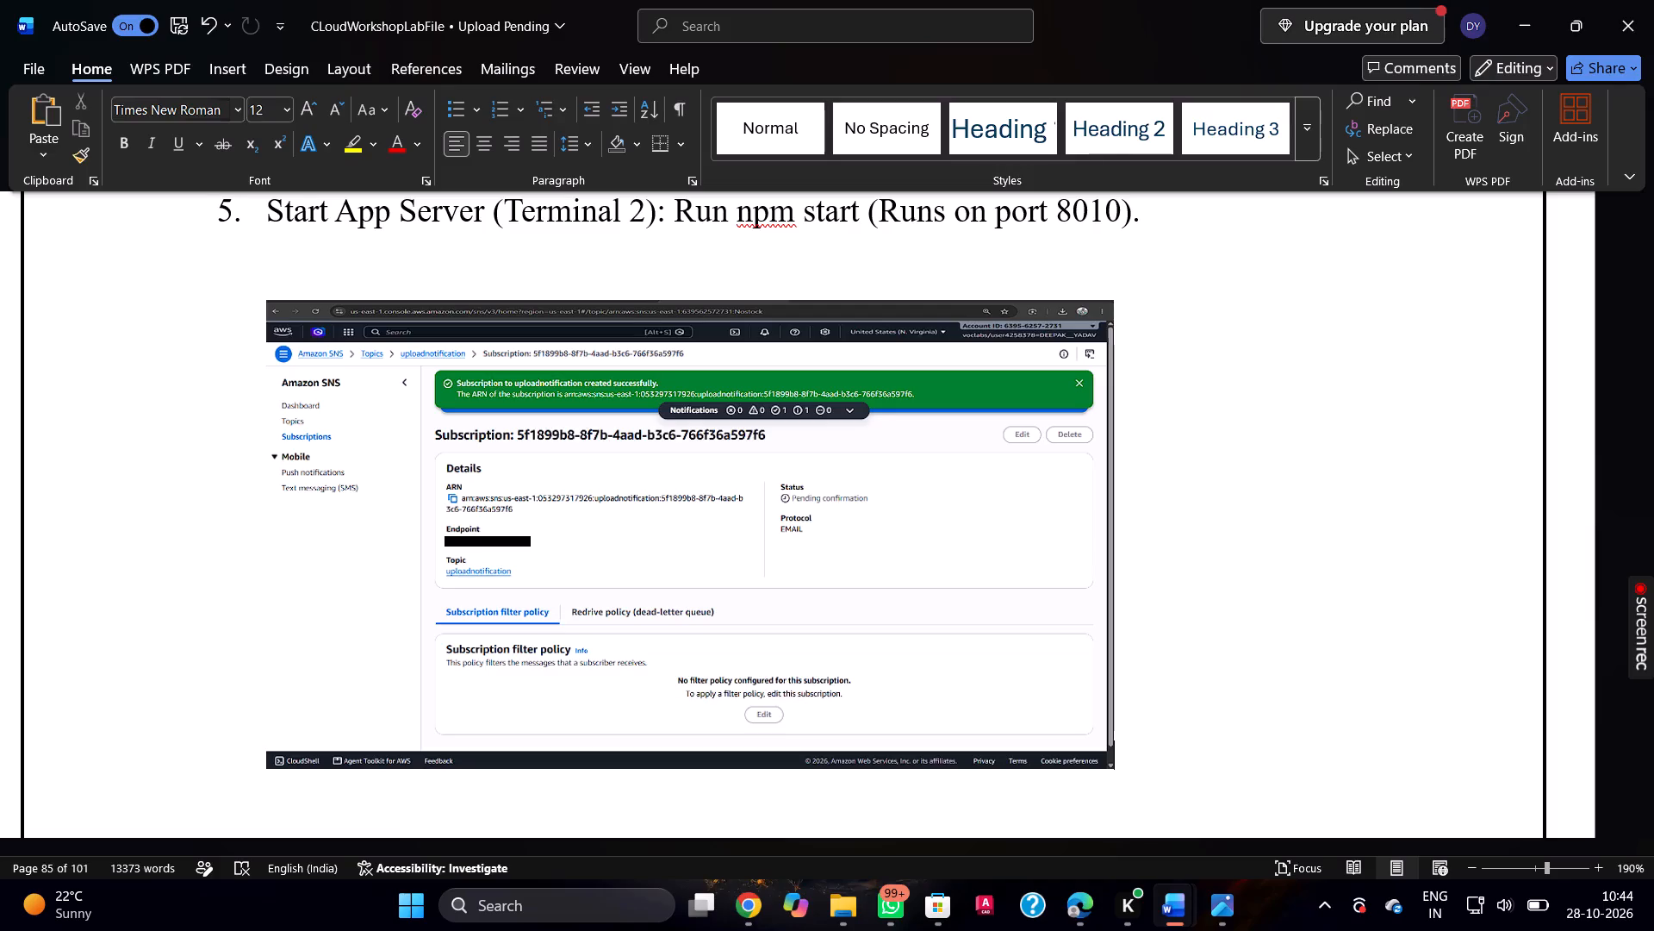
Look through the pages after the SNS screenshot, into Lab 17 Tasks 1 and 2, for console screenshots needing a header replacement.
scroll(803, 393, "down", 1)
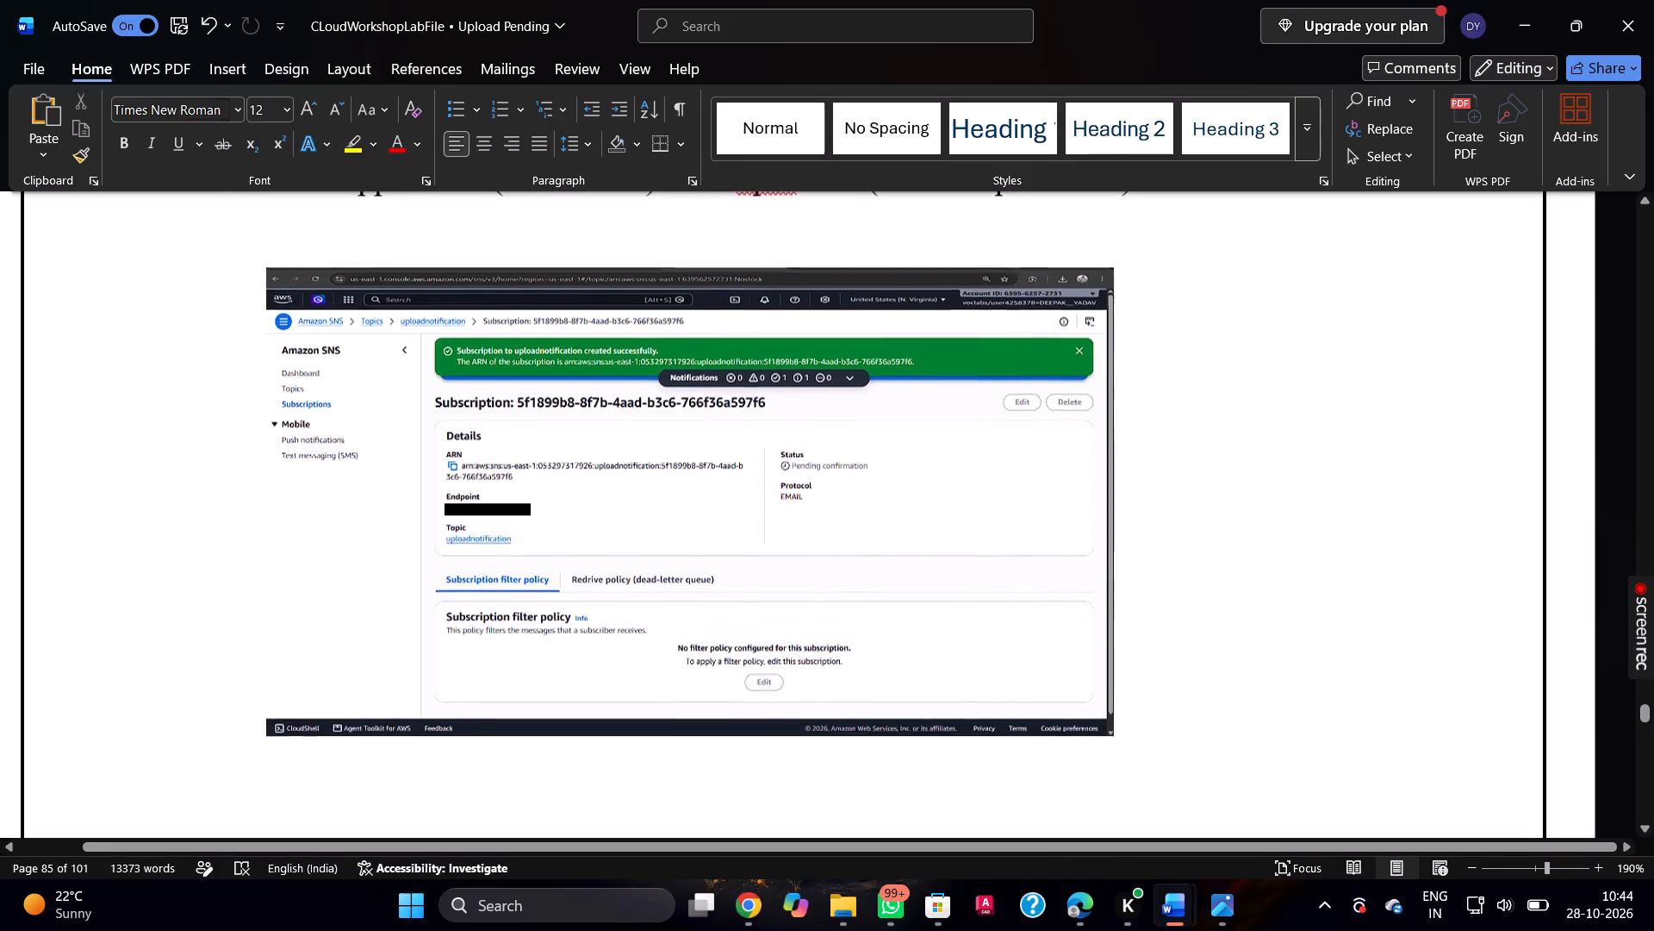
scroll(803, 393, "down", 5)
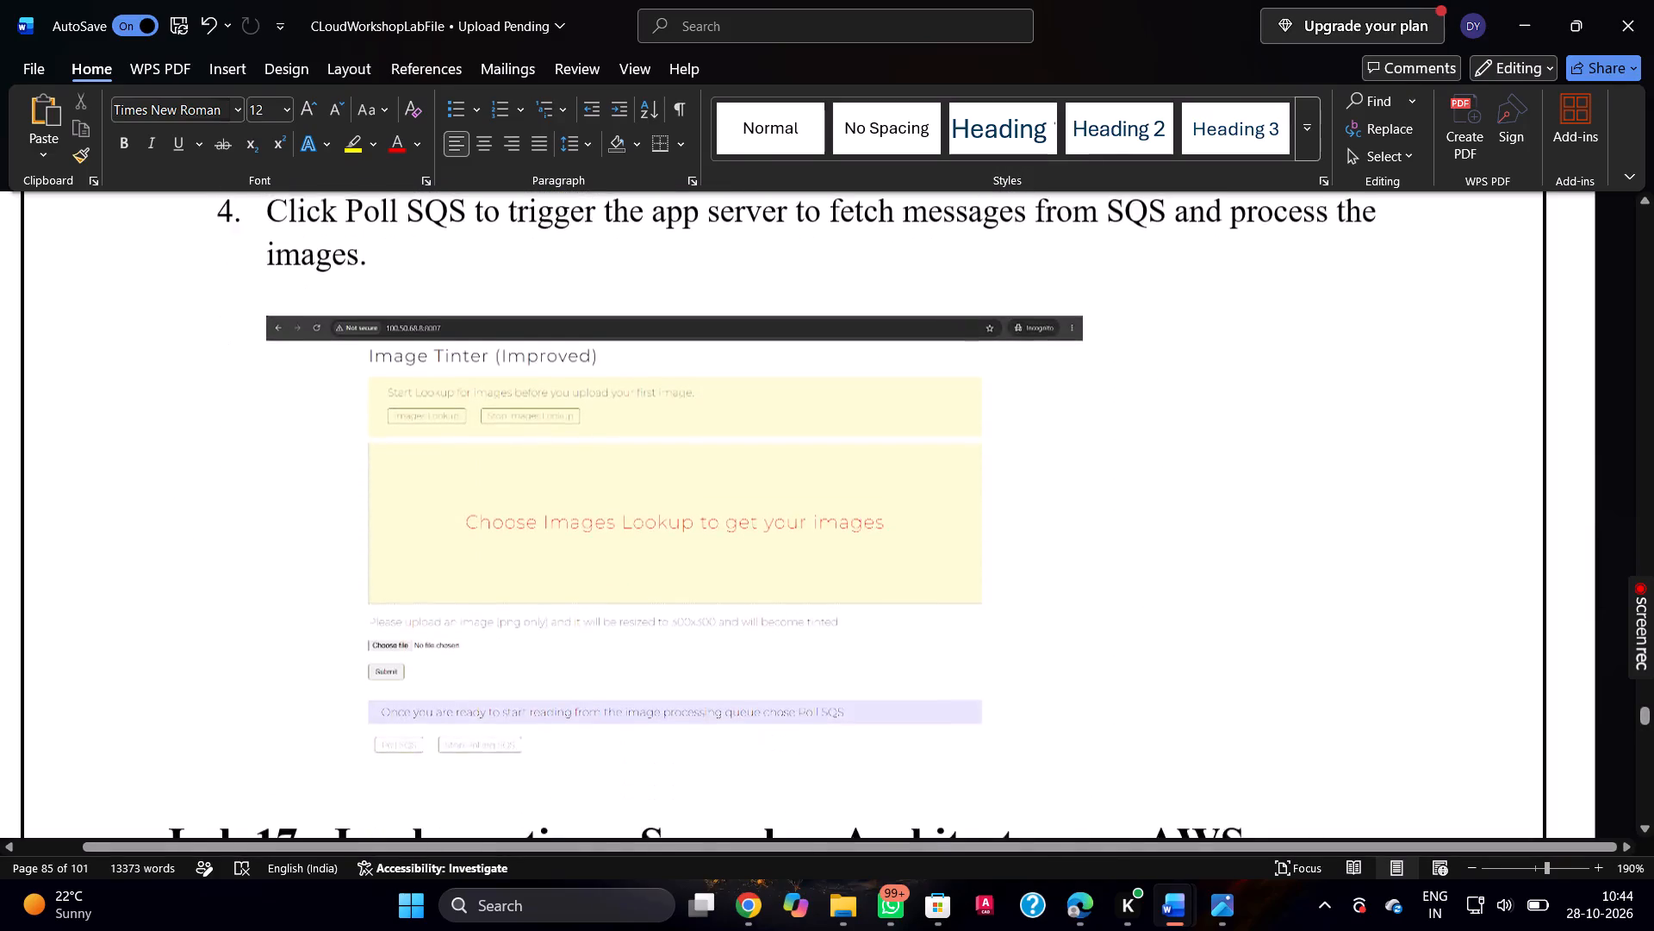
scroll(803, 393, "down", 5)
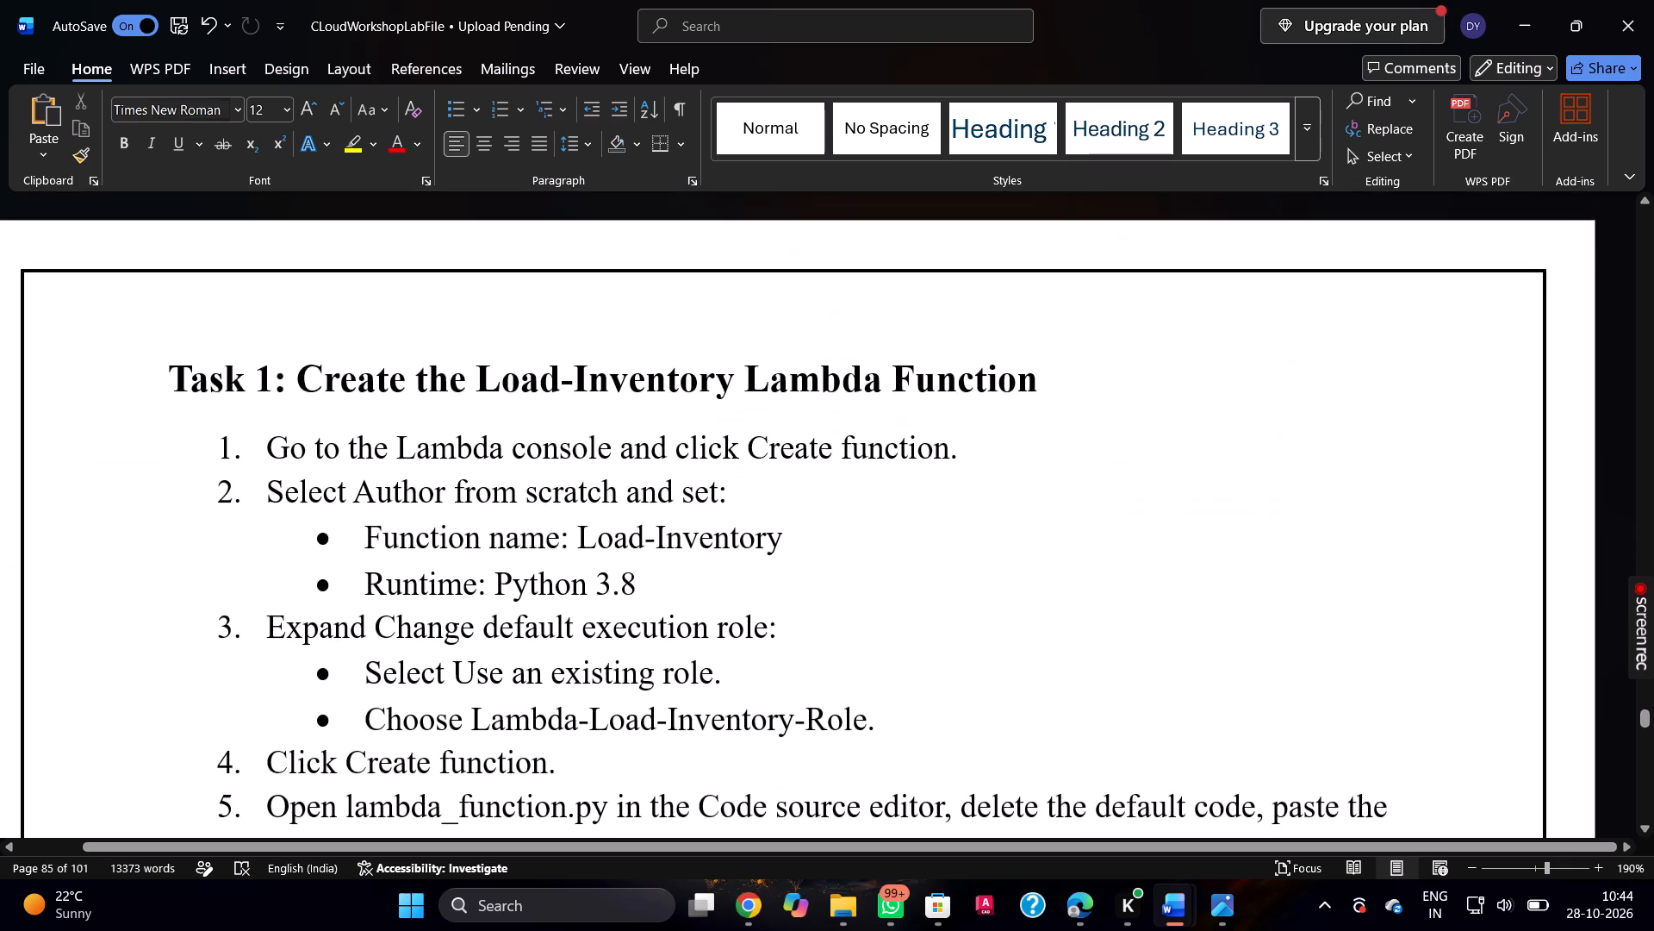
scroll(803, 393, "down", 1)
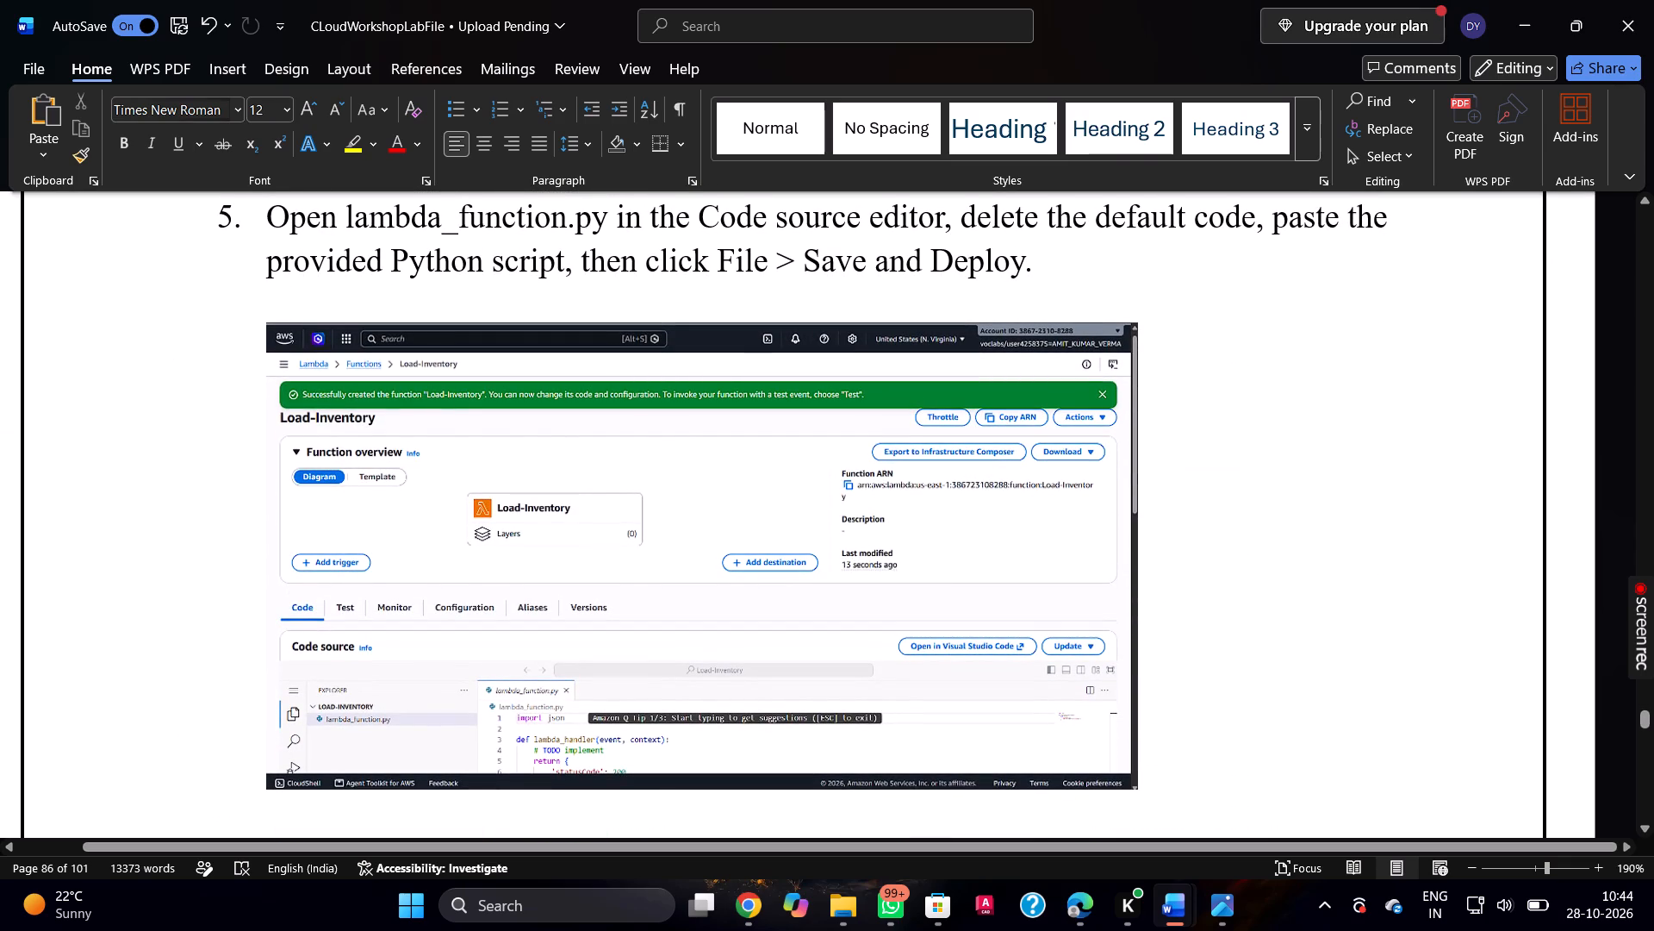
scroll(741, 507, "down", 1)
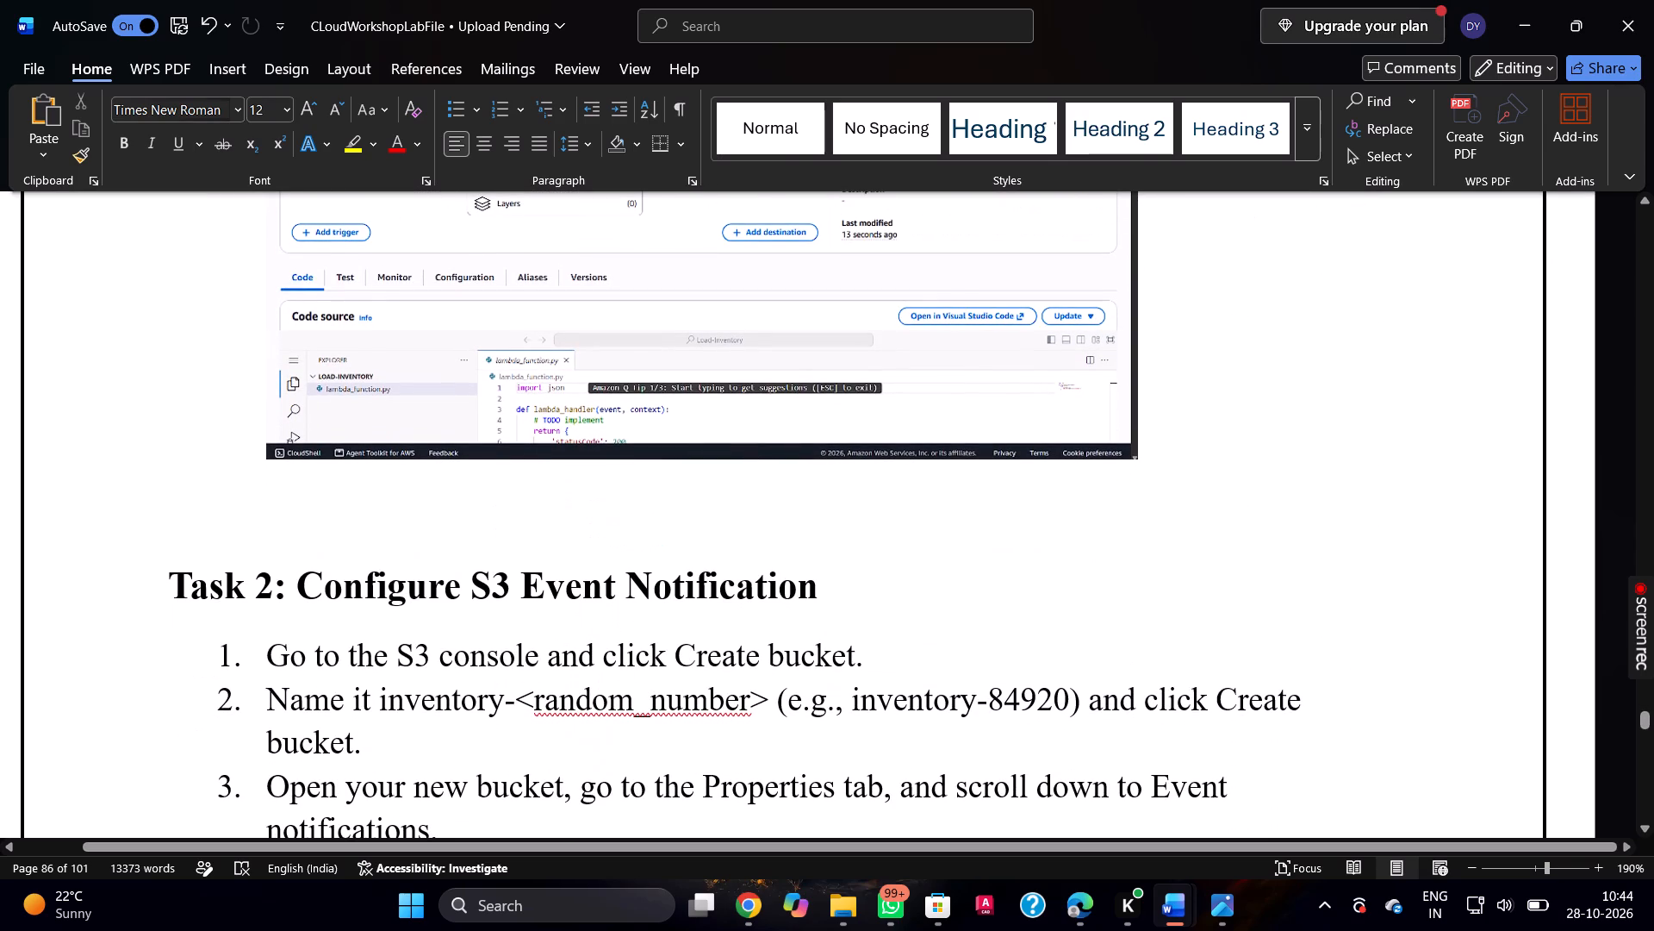
scroll(741, 507, "down", 3)
scroll(741, 507, "left", 1)
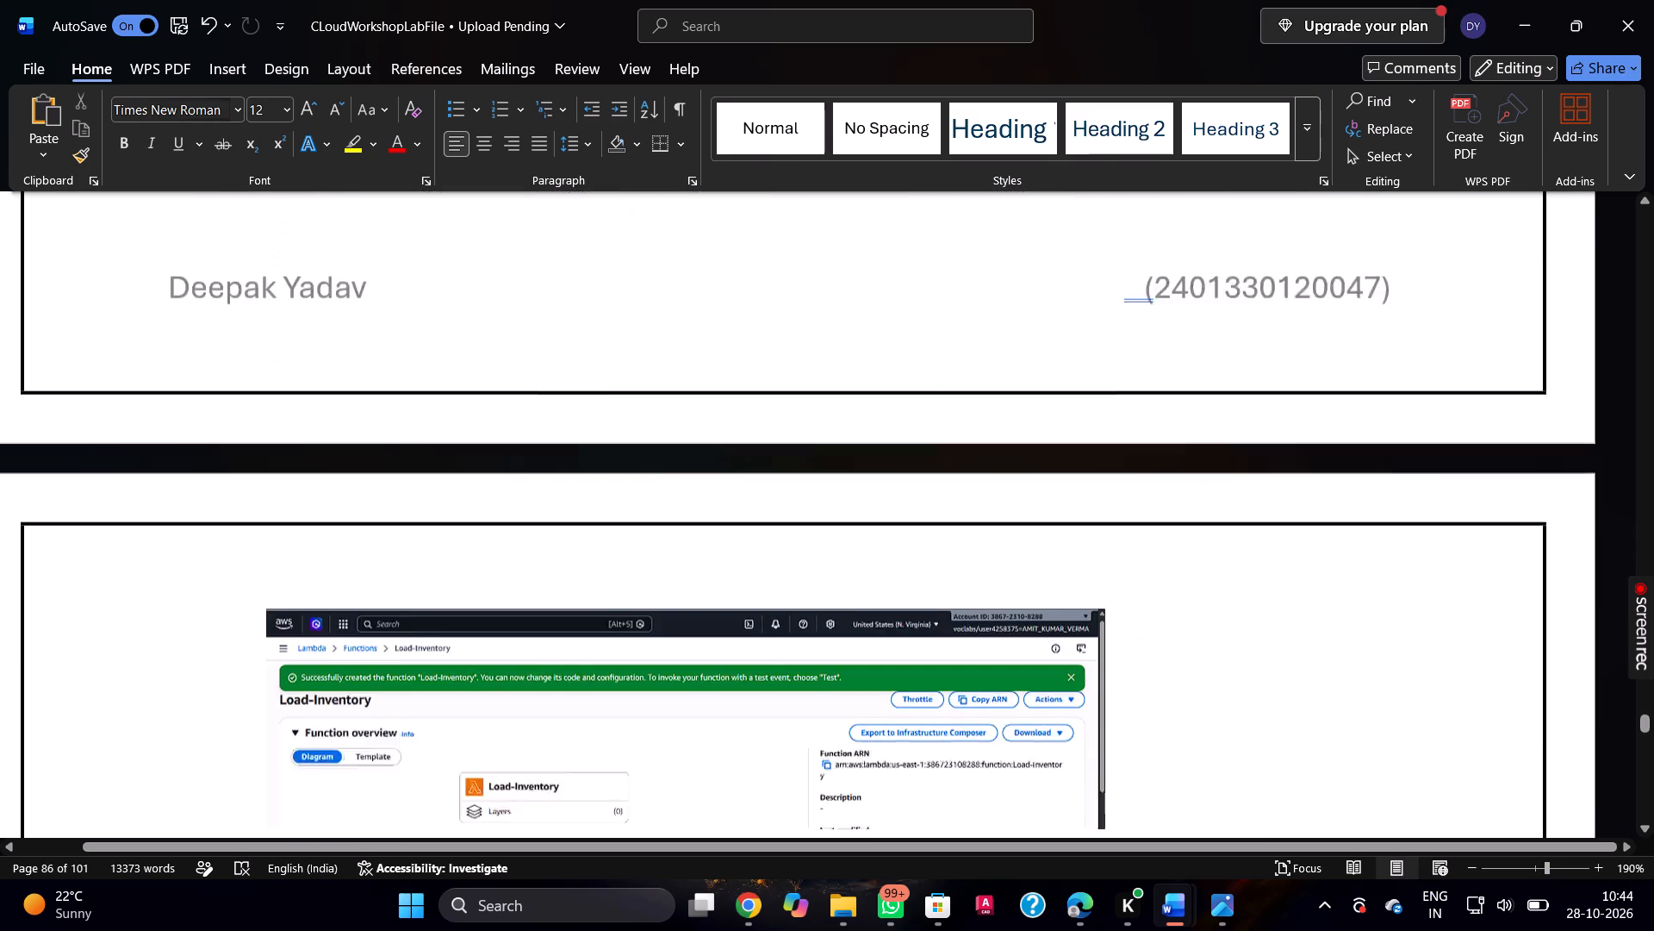
scroll(741, 507, "left", 1)
scroll(741, 507, "up", 3)
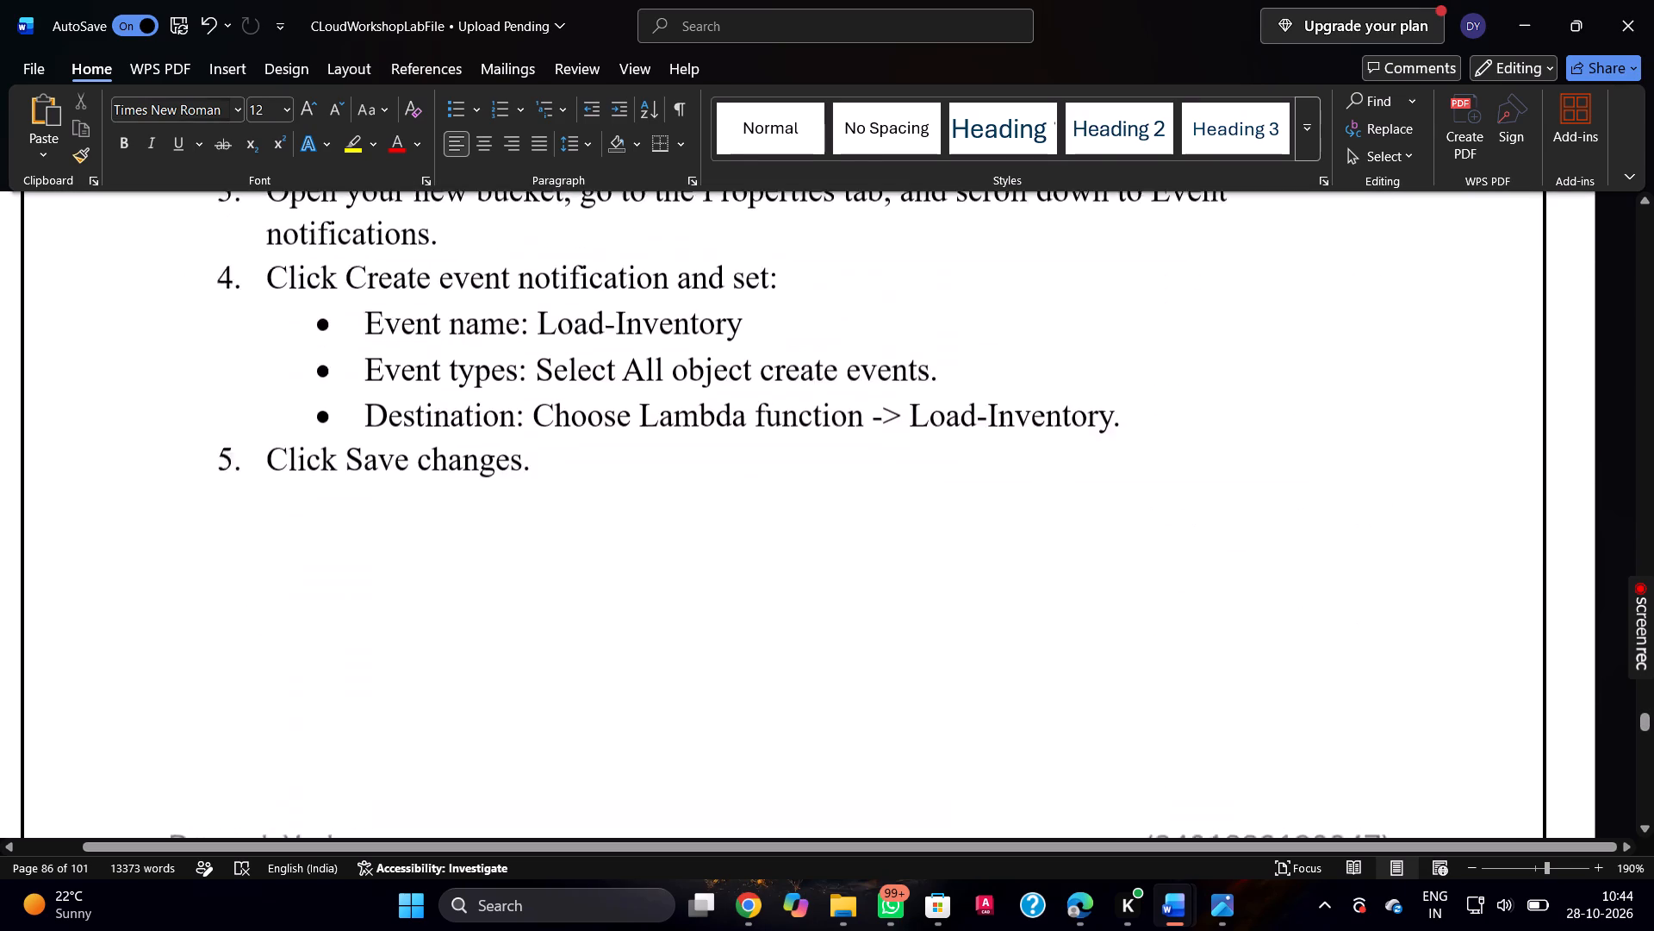
scroll(741, 507, "up", 4)
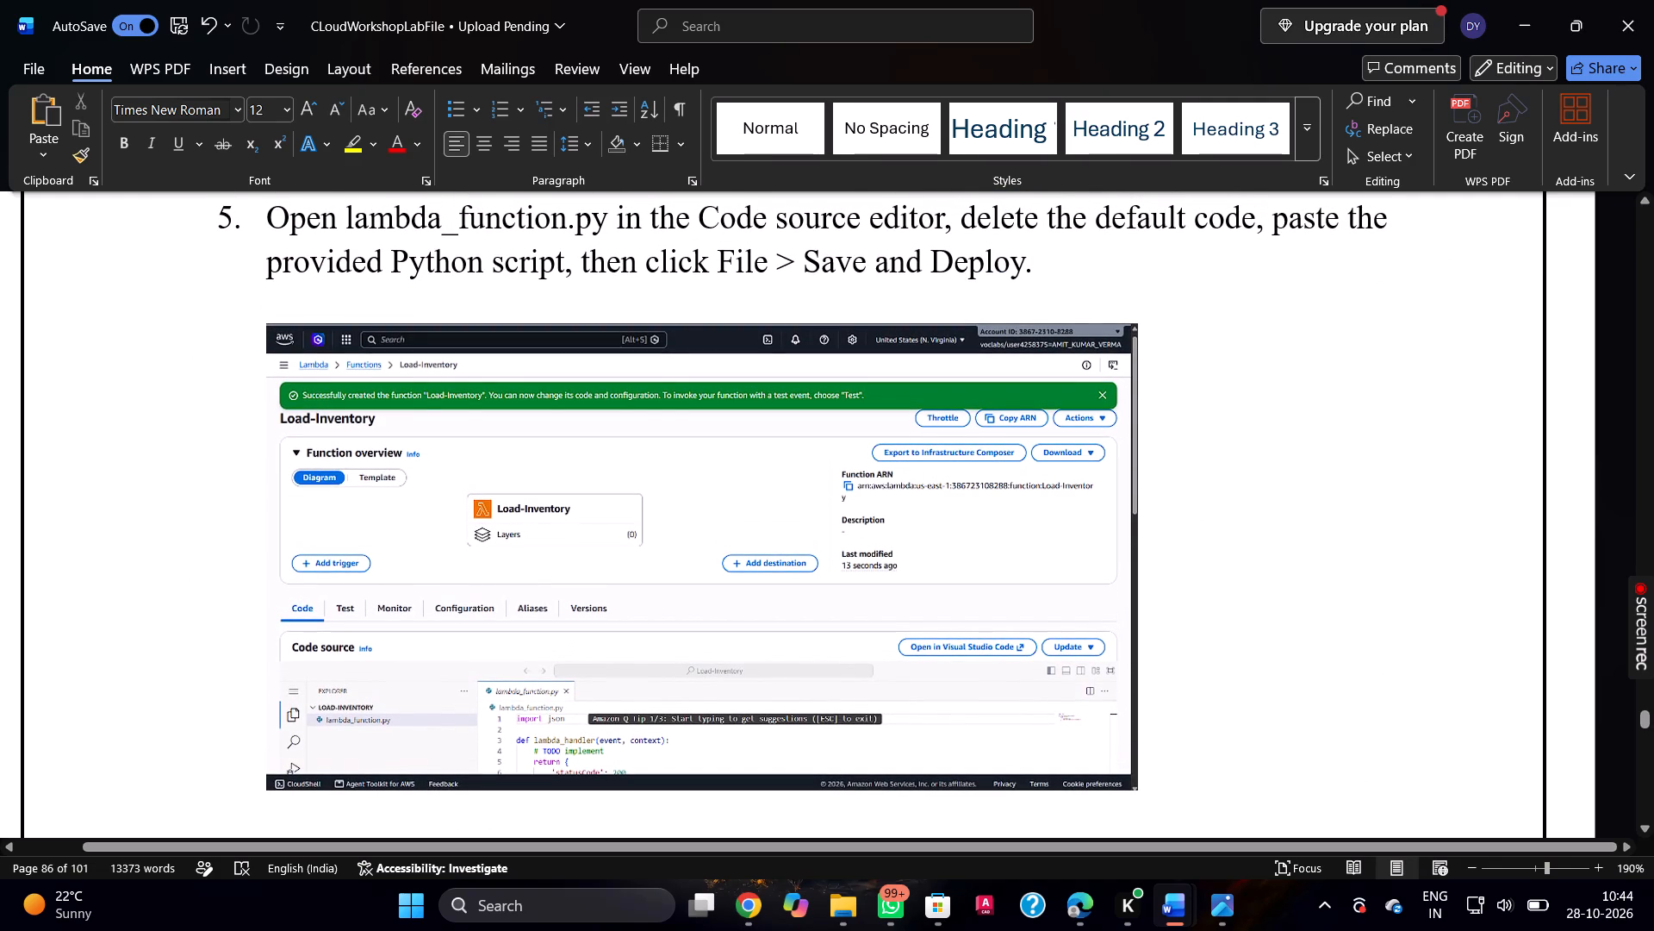
Crop the AWS console header off the top of the Load-Inventory screenshot under Task 1 step 5, keeping the breadcrumb row.
left_click(728, 541)
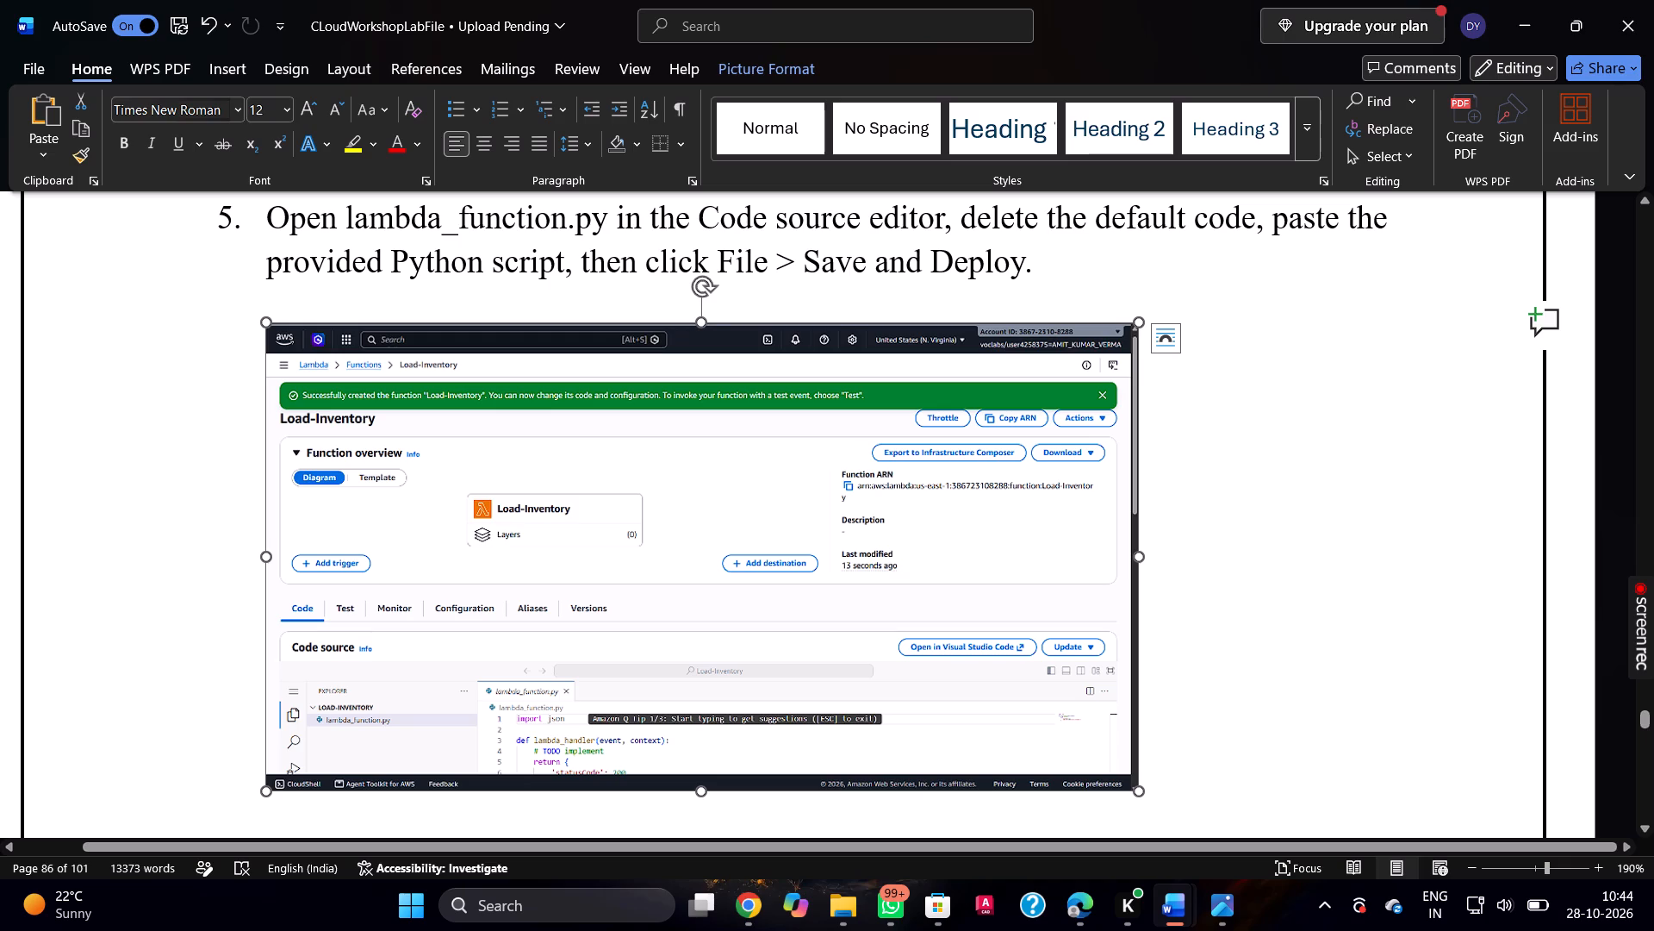
right_click(775, 414)
left_click(855, 200)
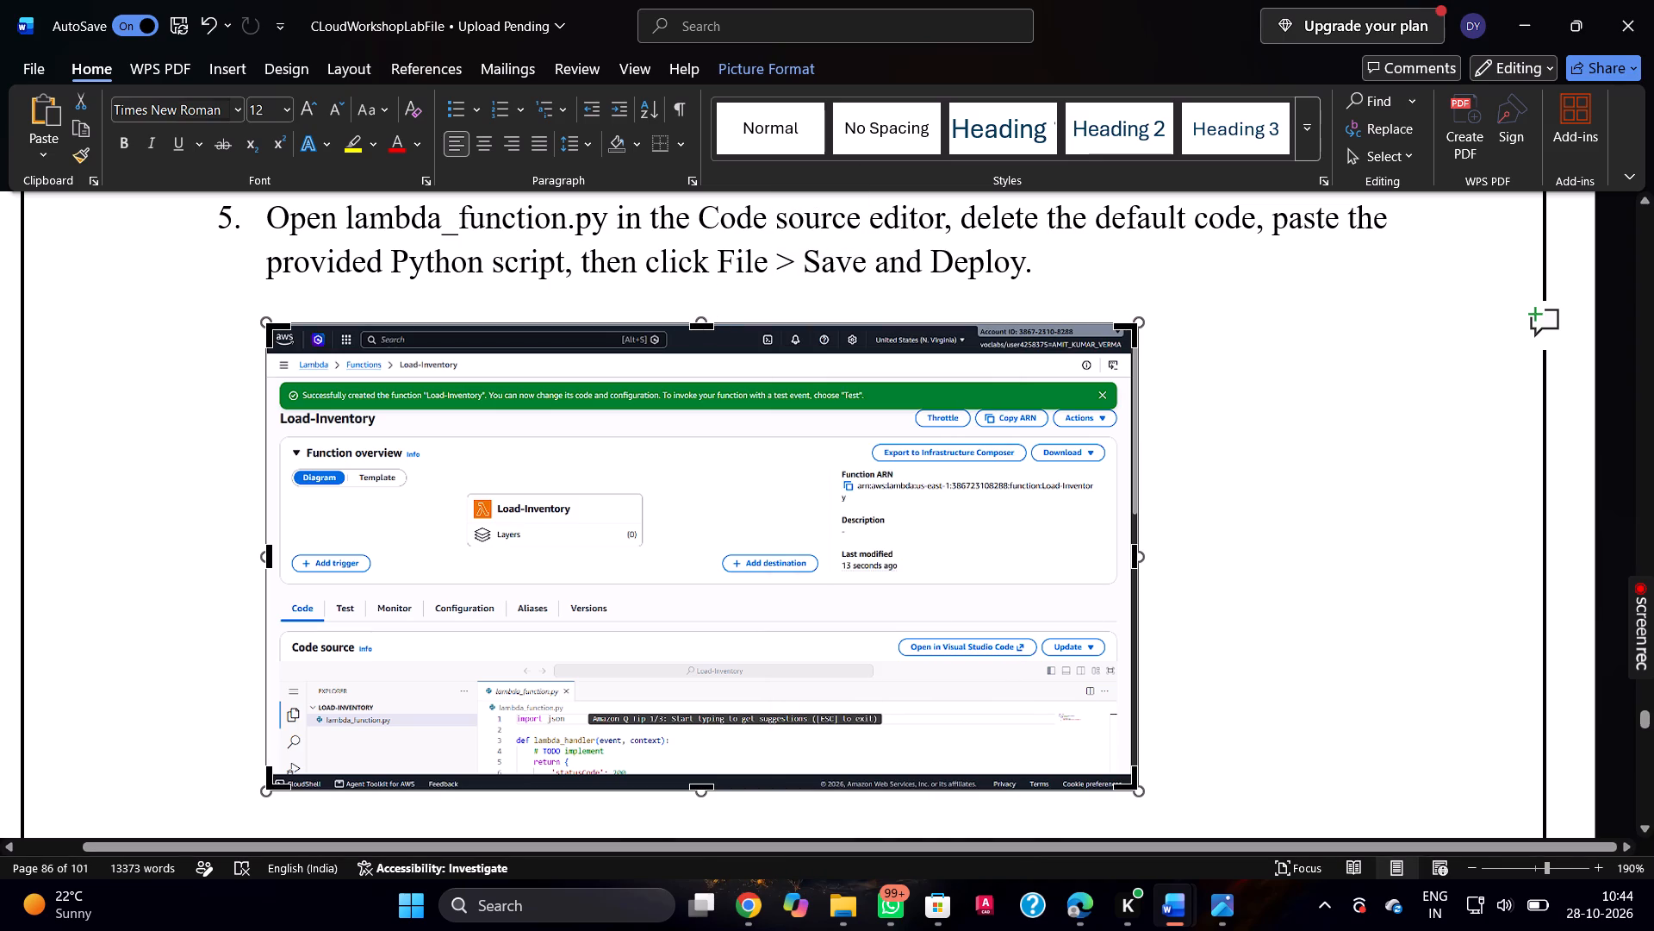
left_click_drag(700, 325, 693, 349)
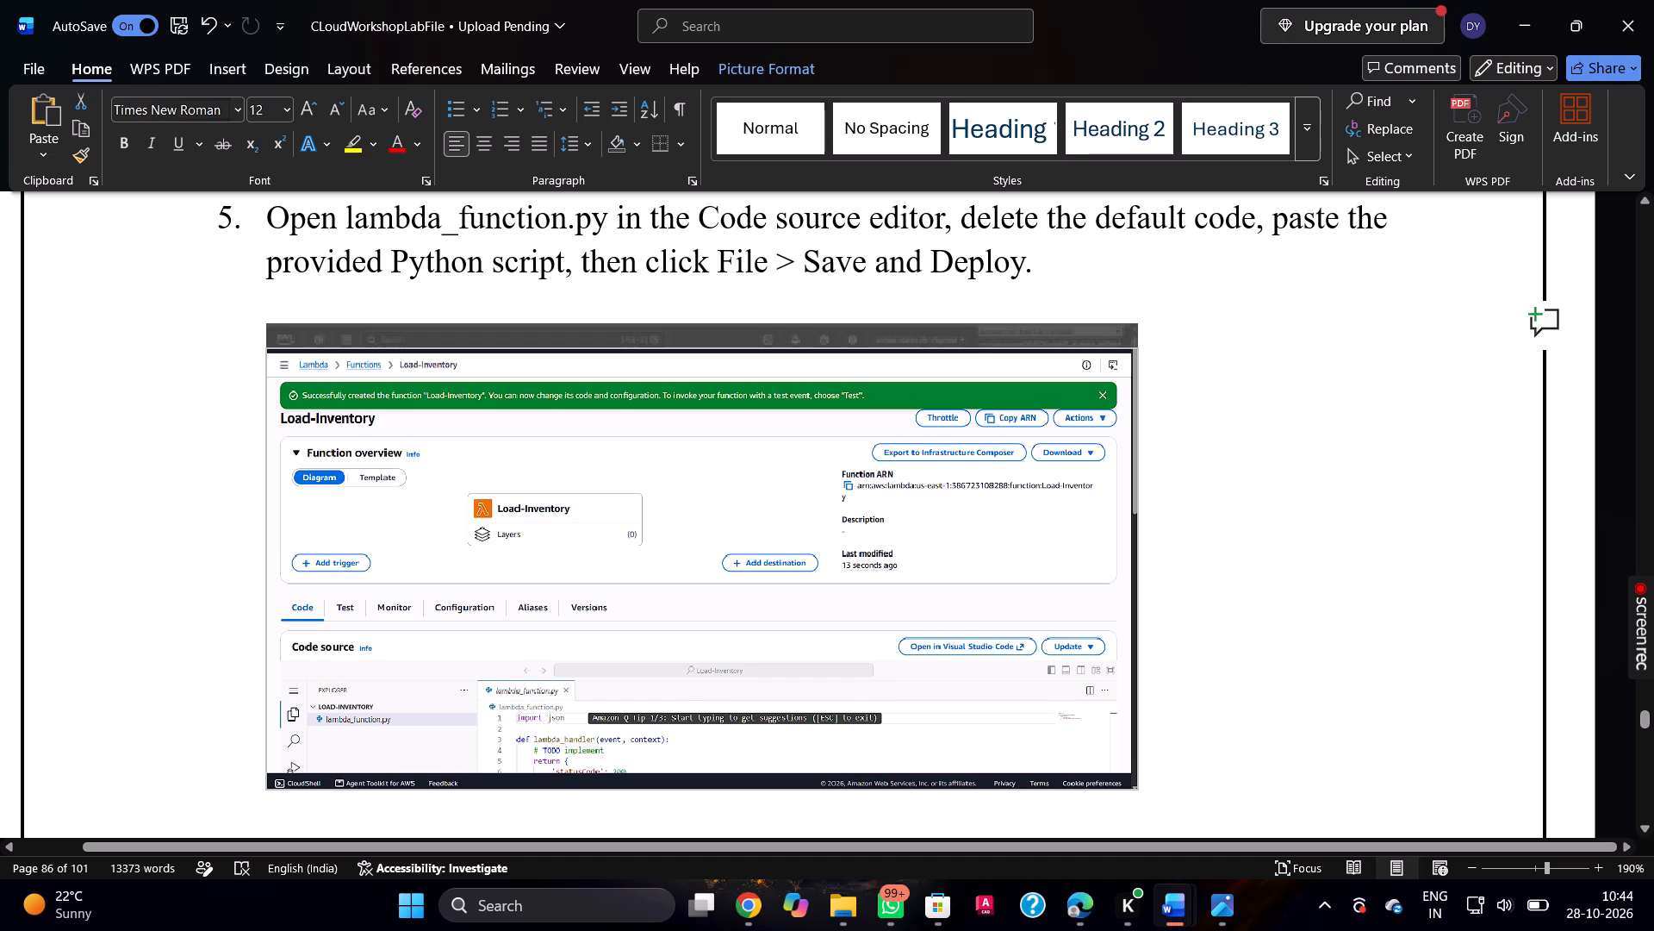
left_click_drag(693, 349, 693, 359)
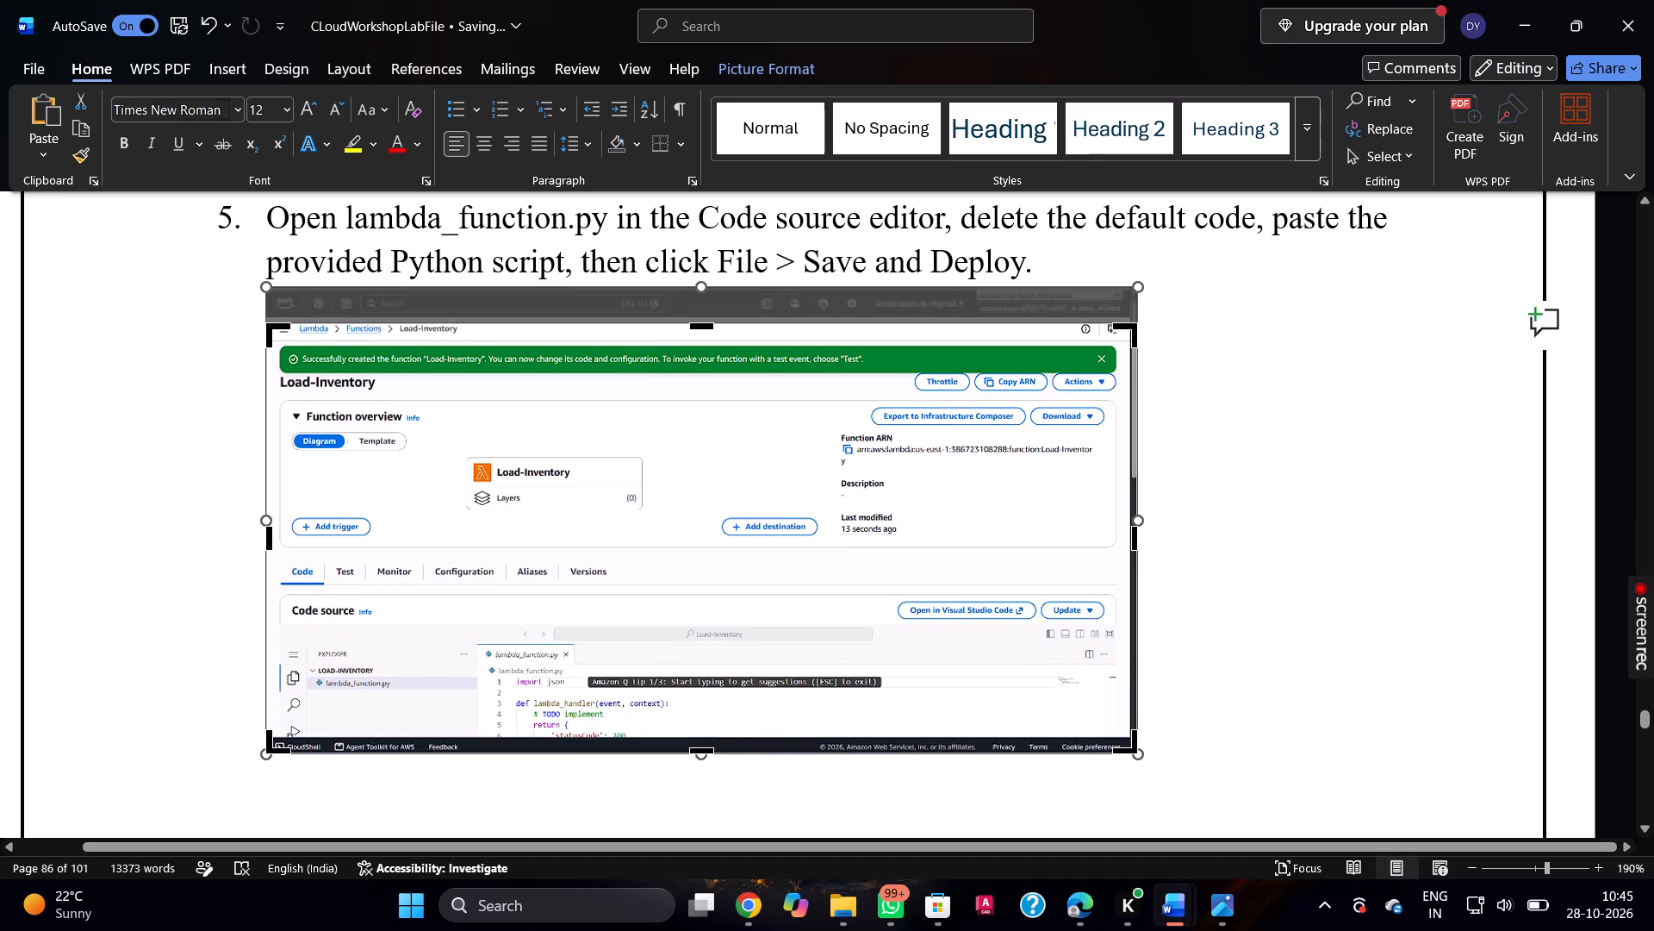
left_click_drag(705, 325, 697, 317)
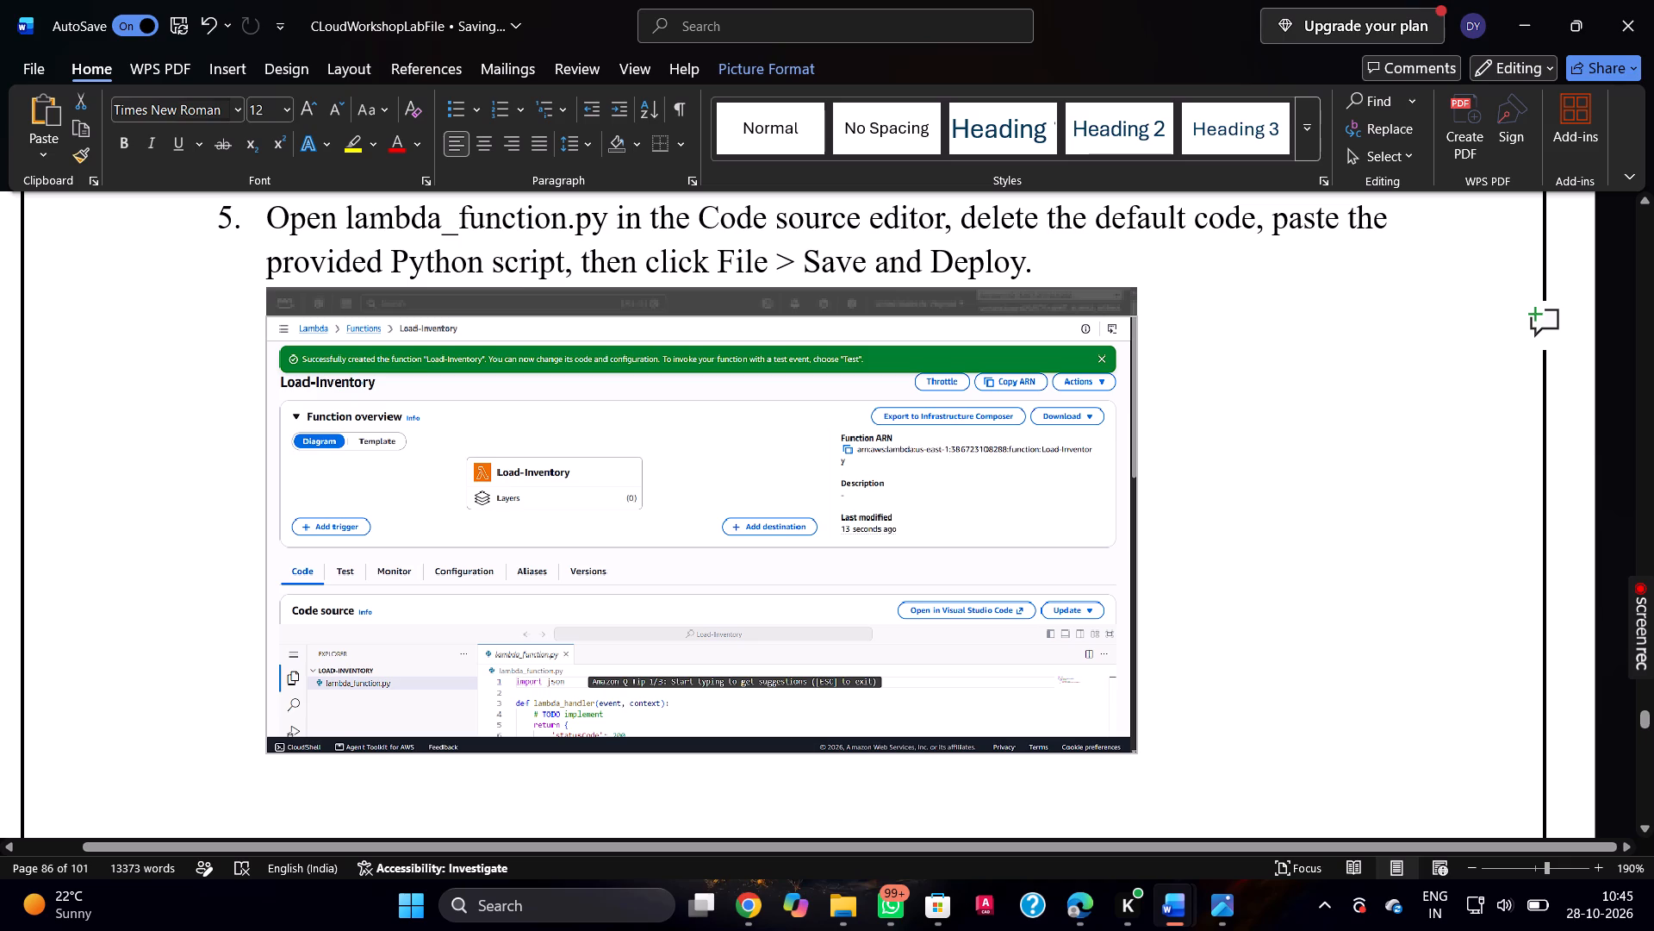
left_click_drag(697, 317, 693, 322)
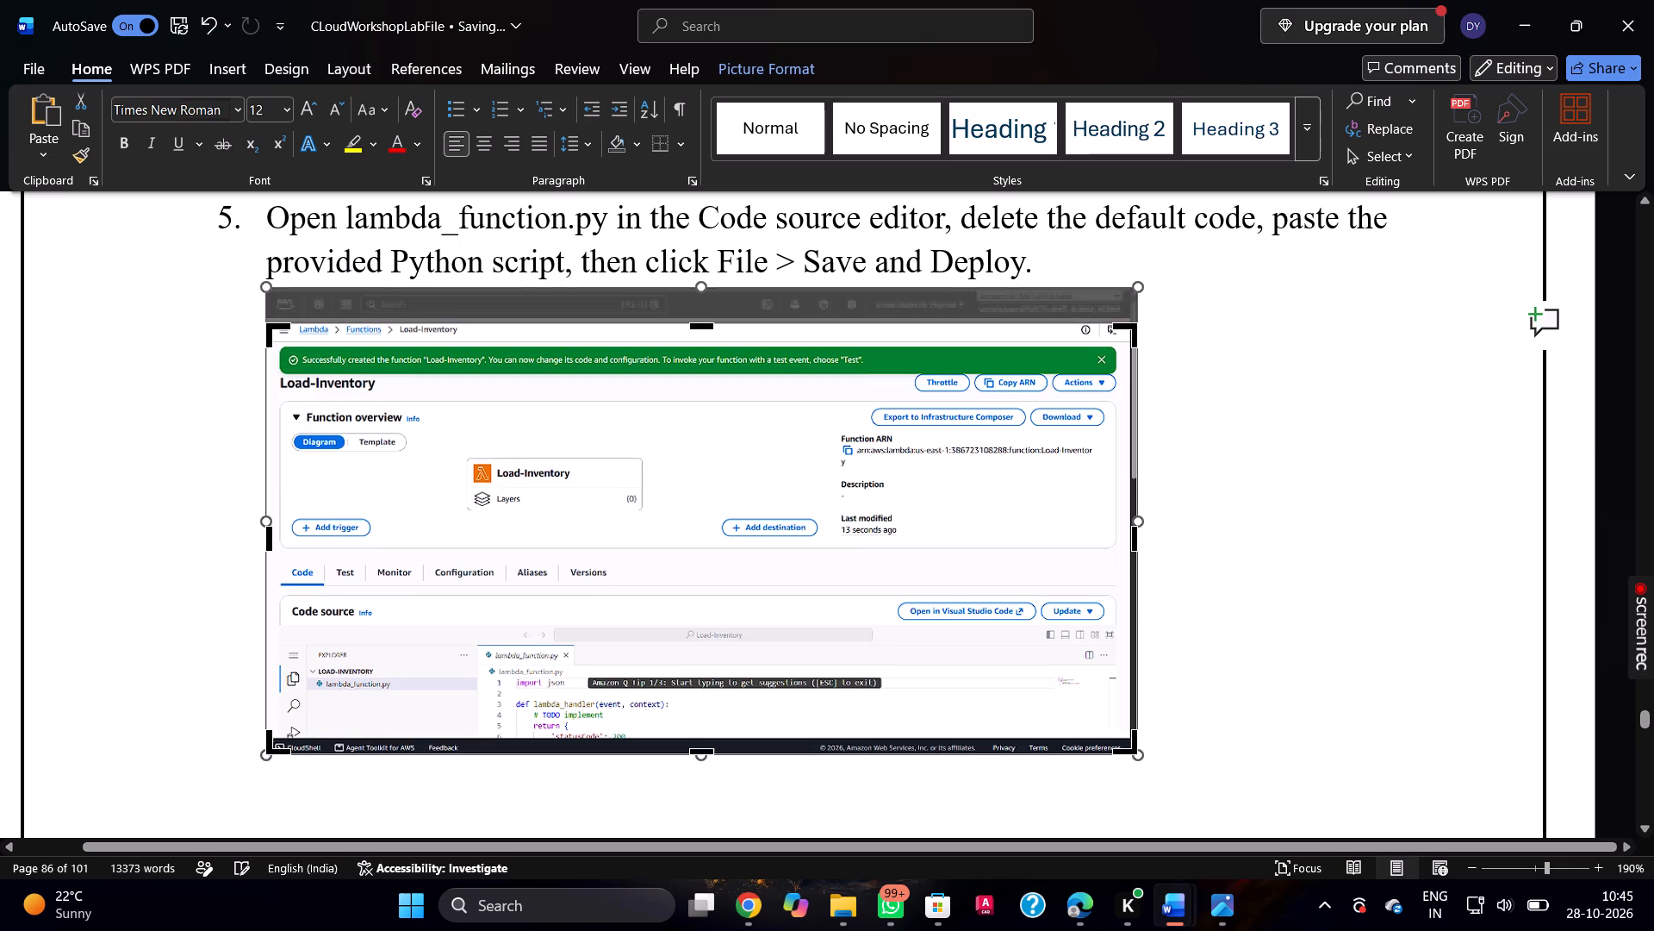
left_click(1188, 397)
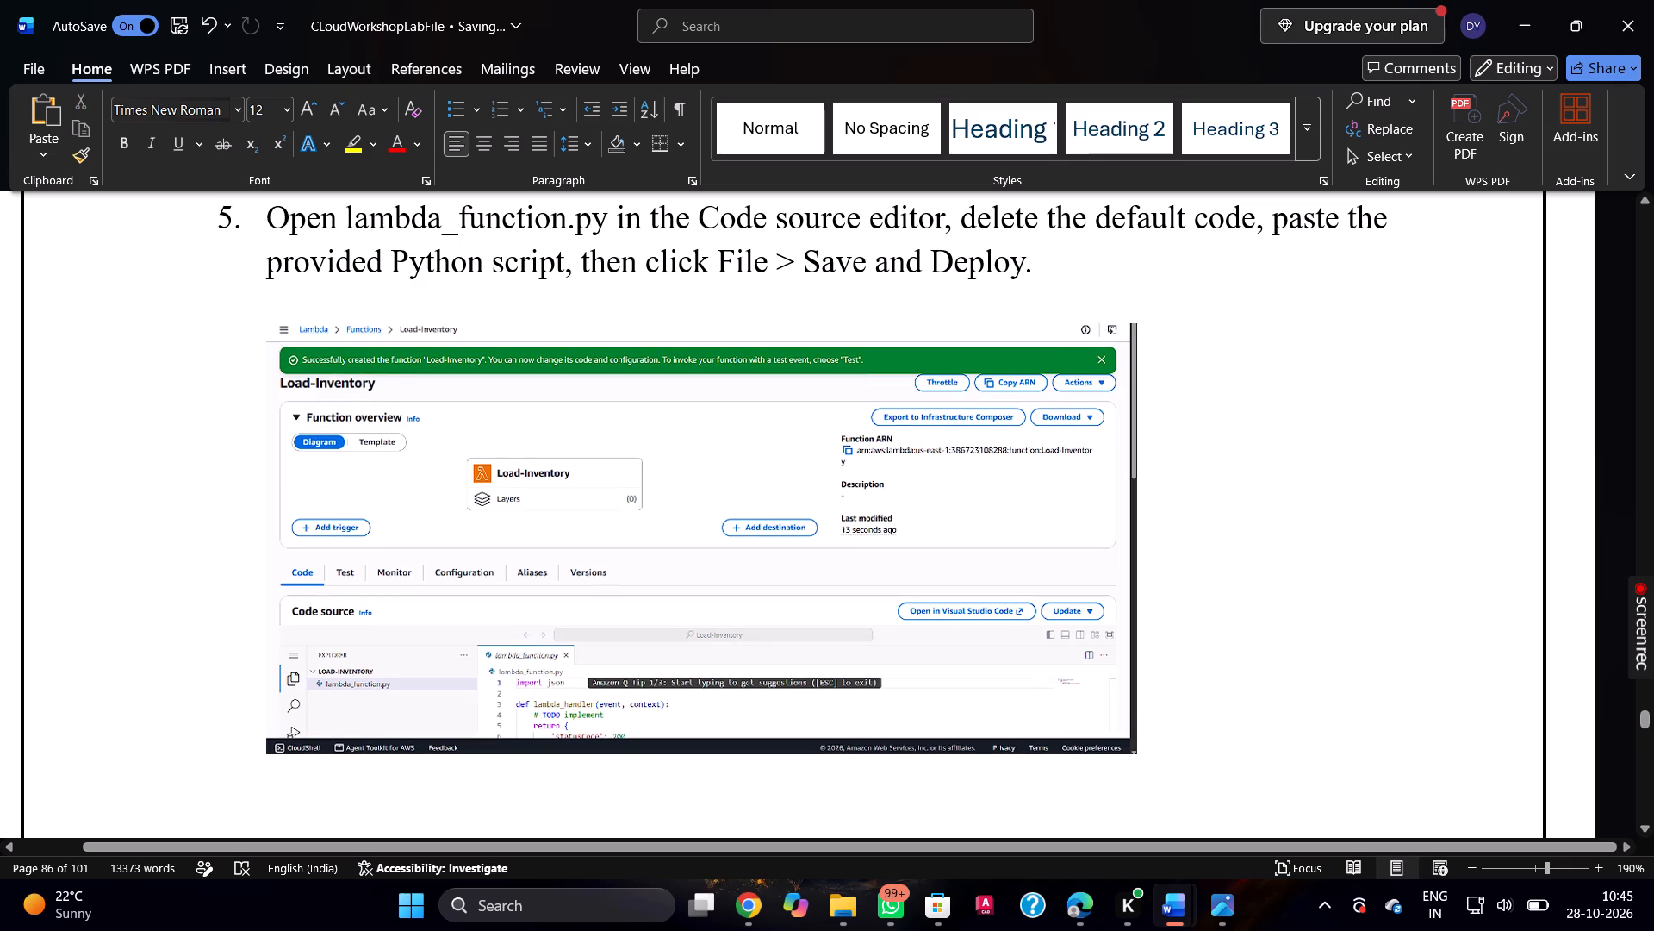
Add an unnumbered line below Task 1 step 5 and paste the copied header strip there, above the Load-Inventory screenshot.
left_click(1060, 272)
key("Return")
key("BackSpace")
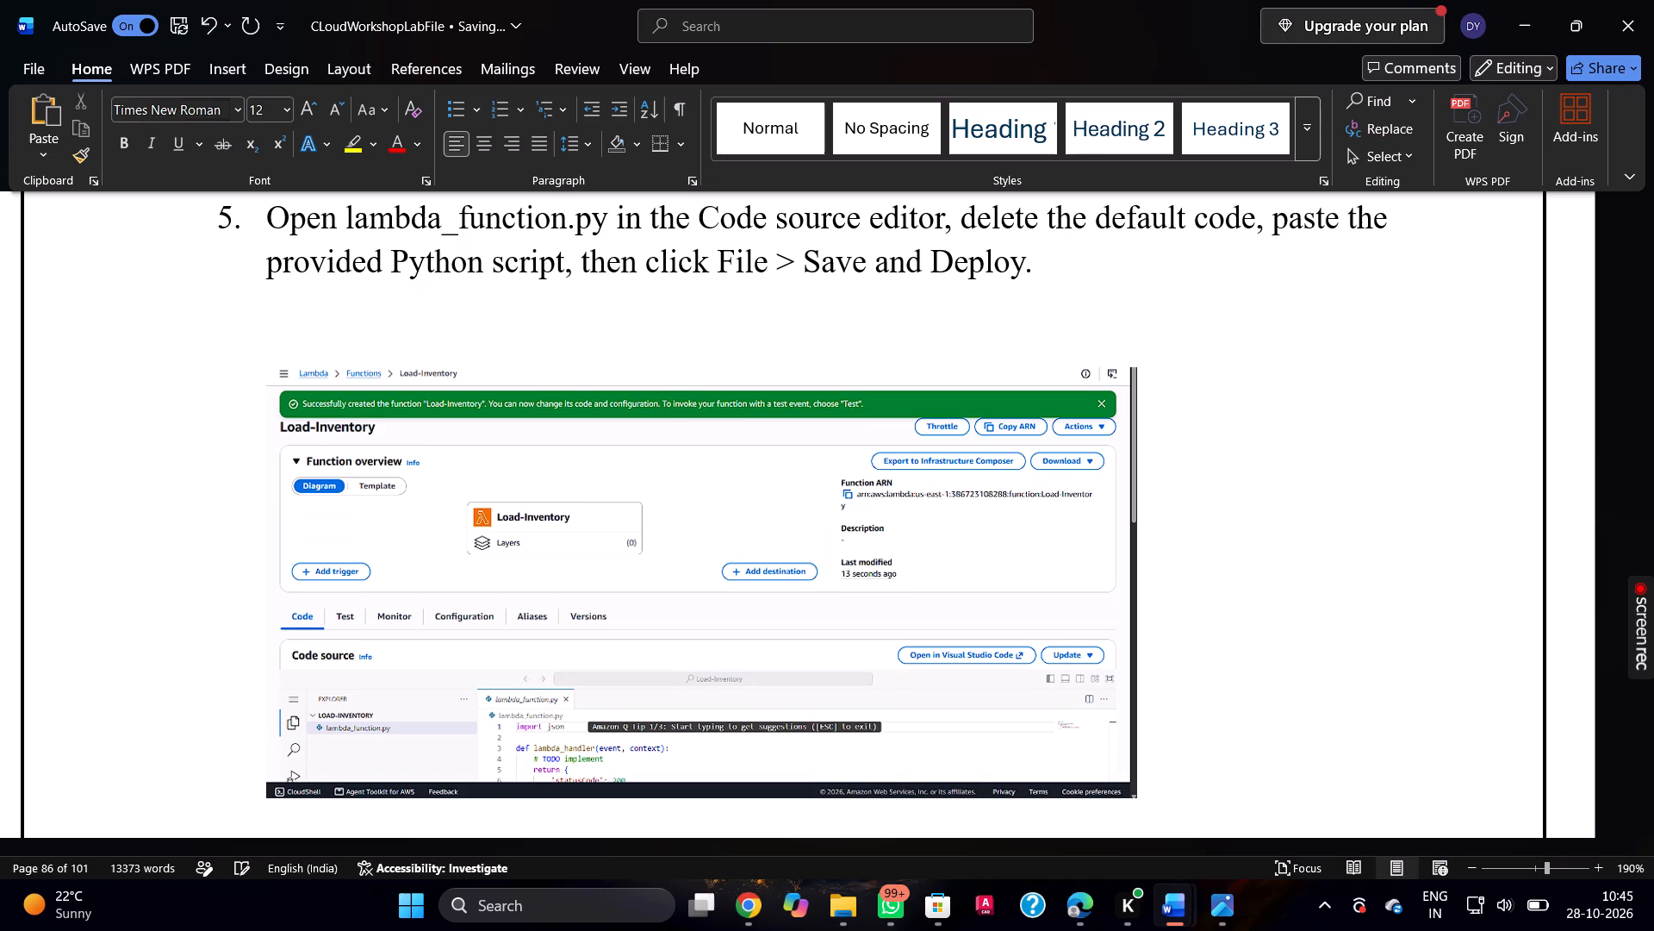
key("BackSpace")
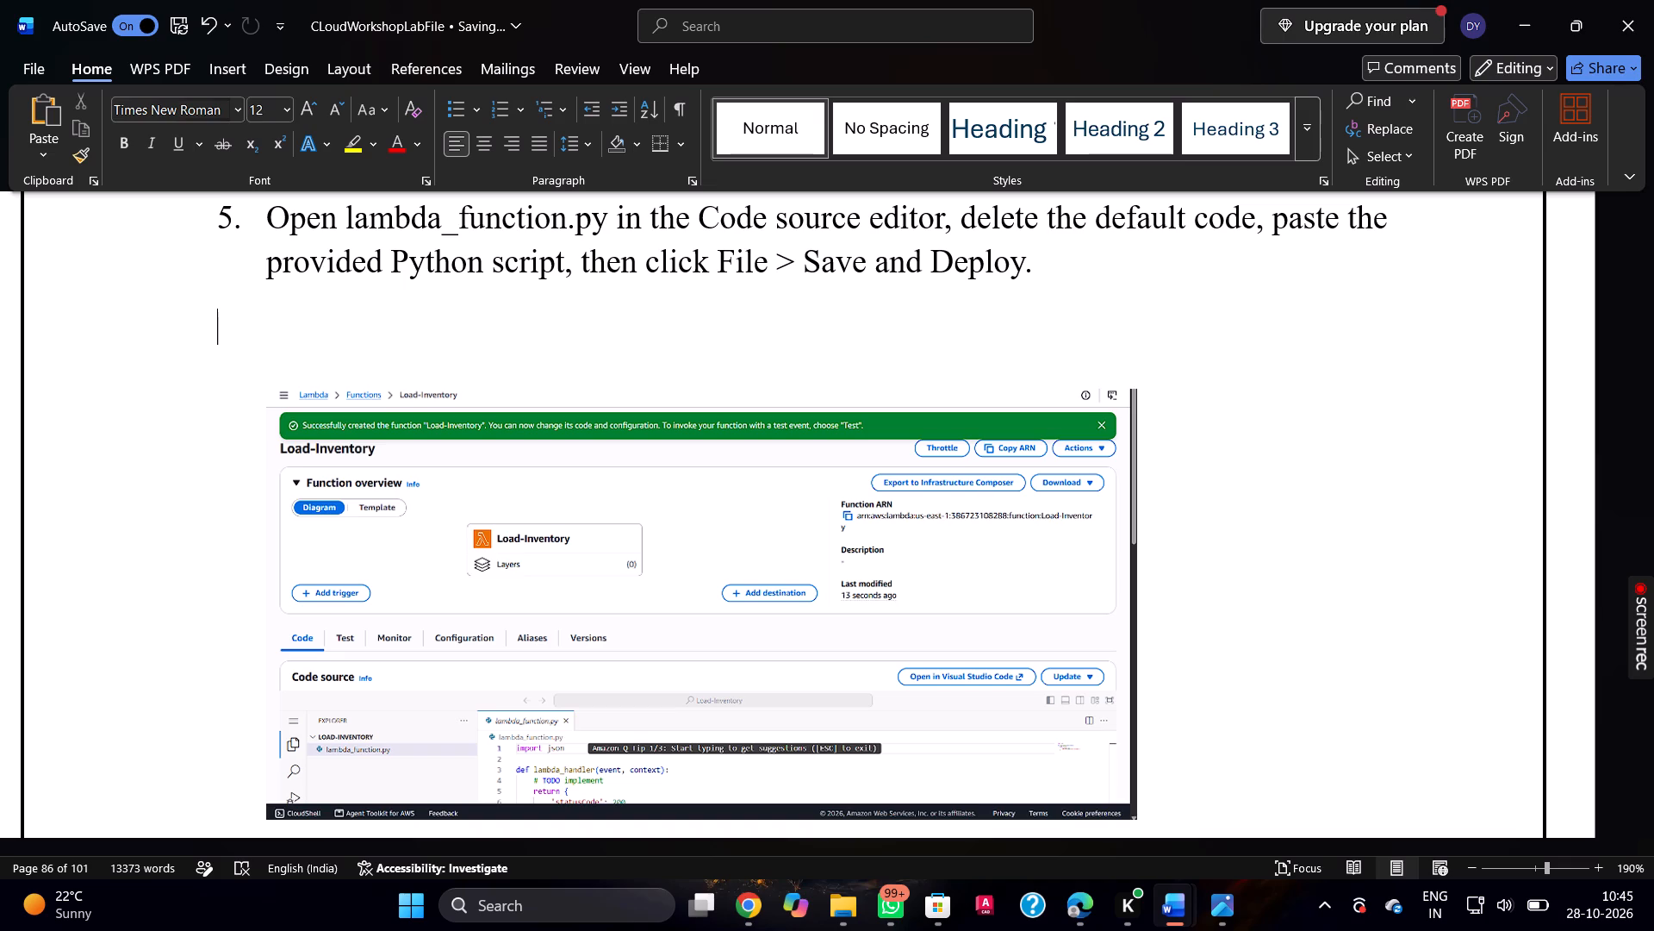
key("ctrl+v")
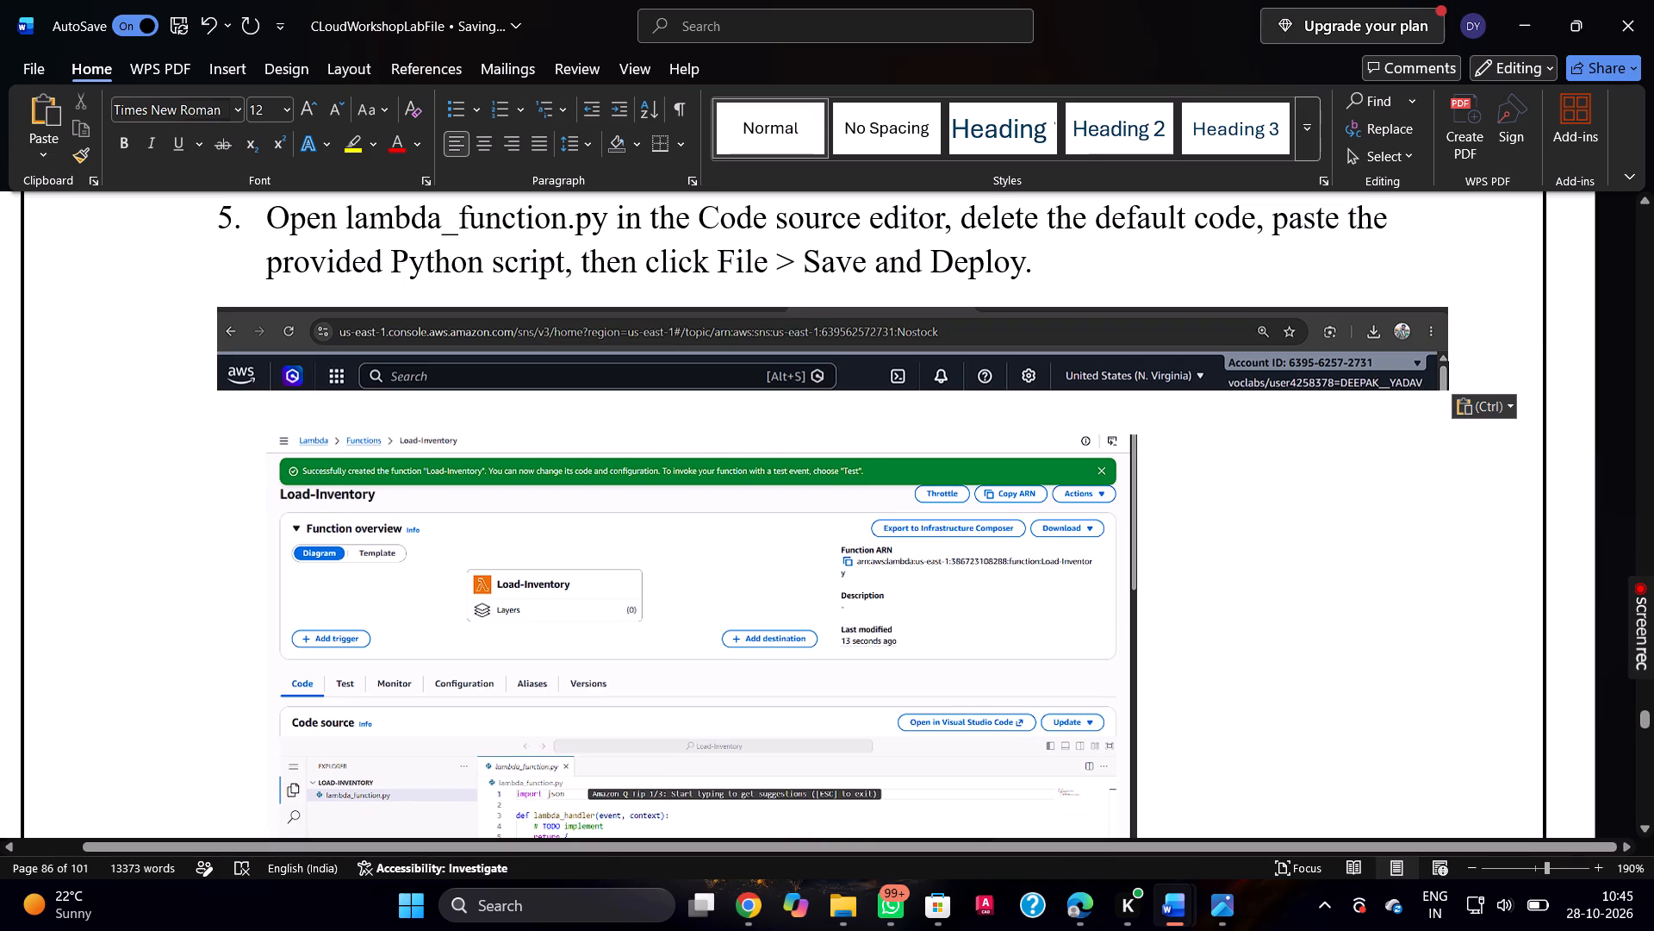
Set the pasted header strip's text wrapping to Behind Text.
left_click(1057, 343)
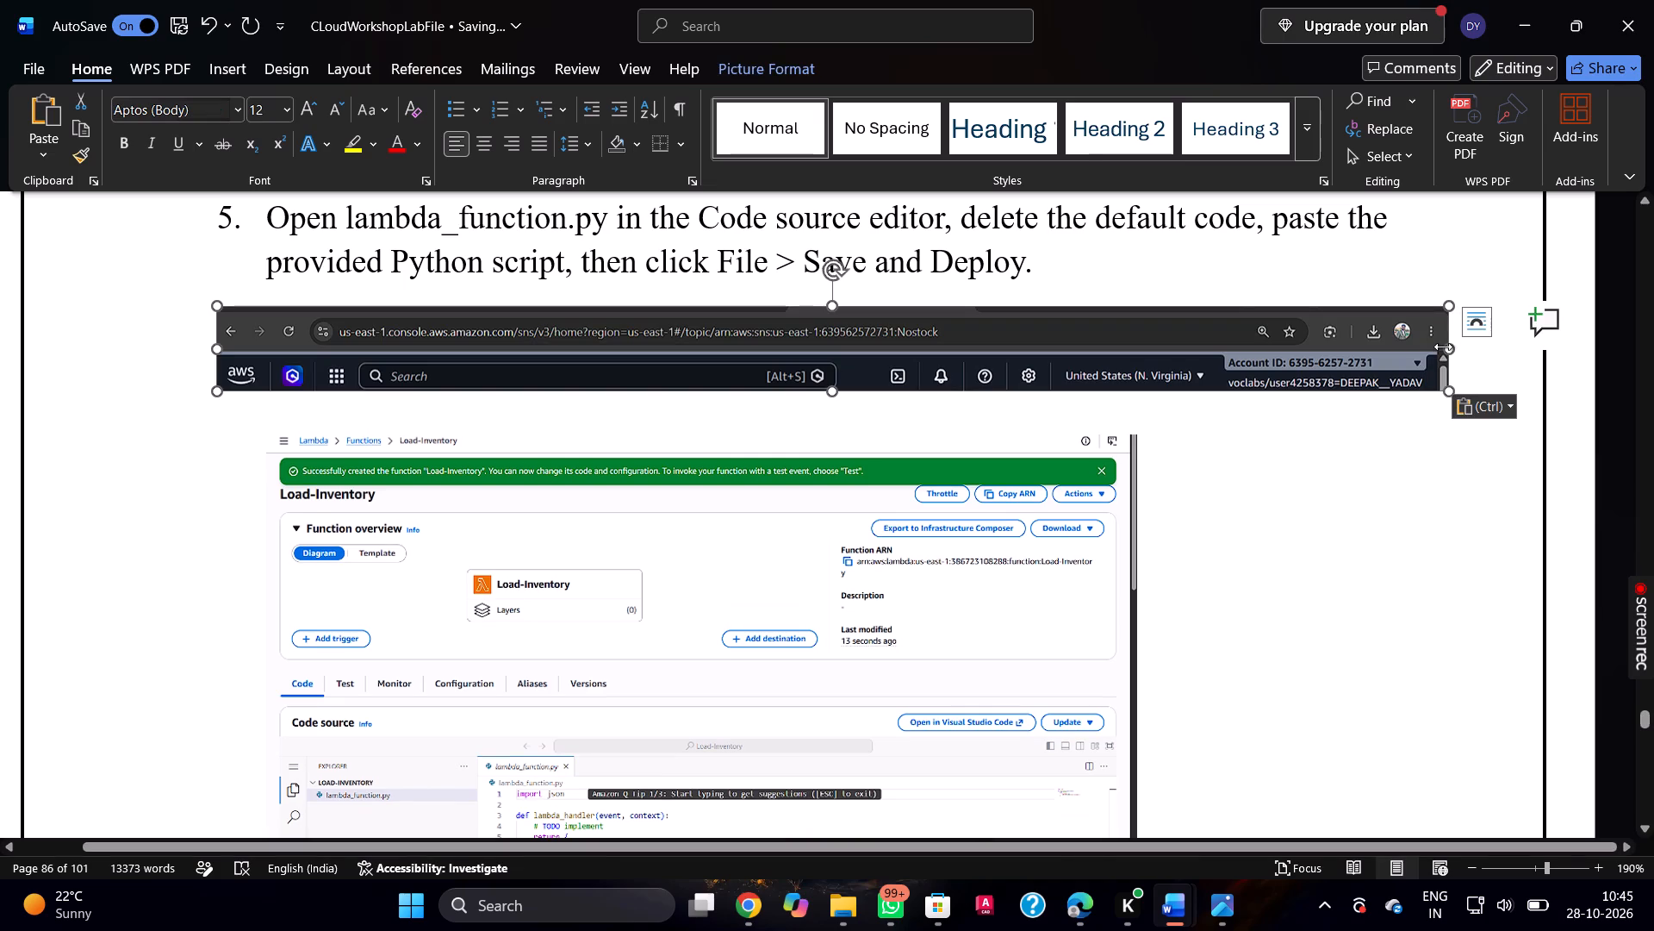
left_click(1476, 330)
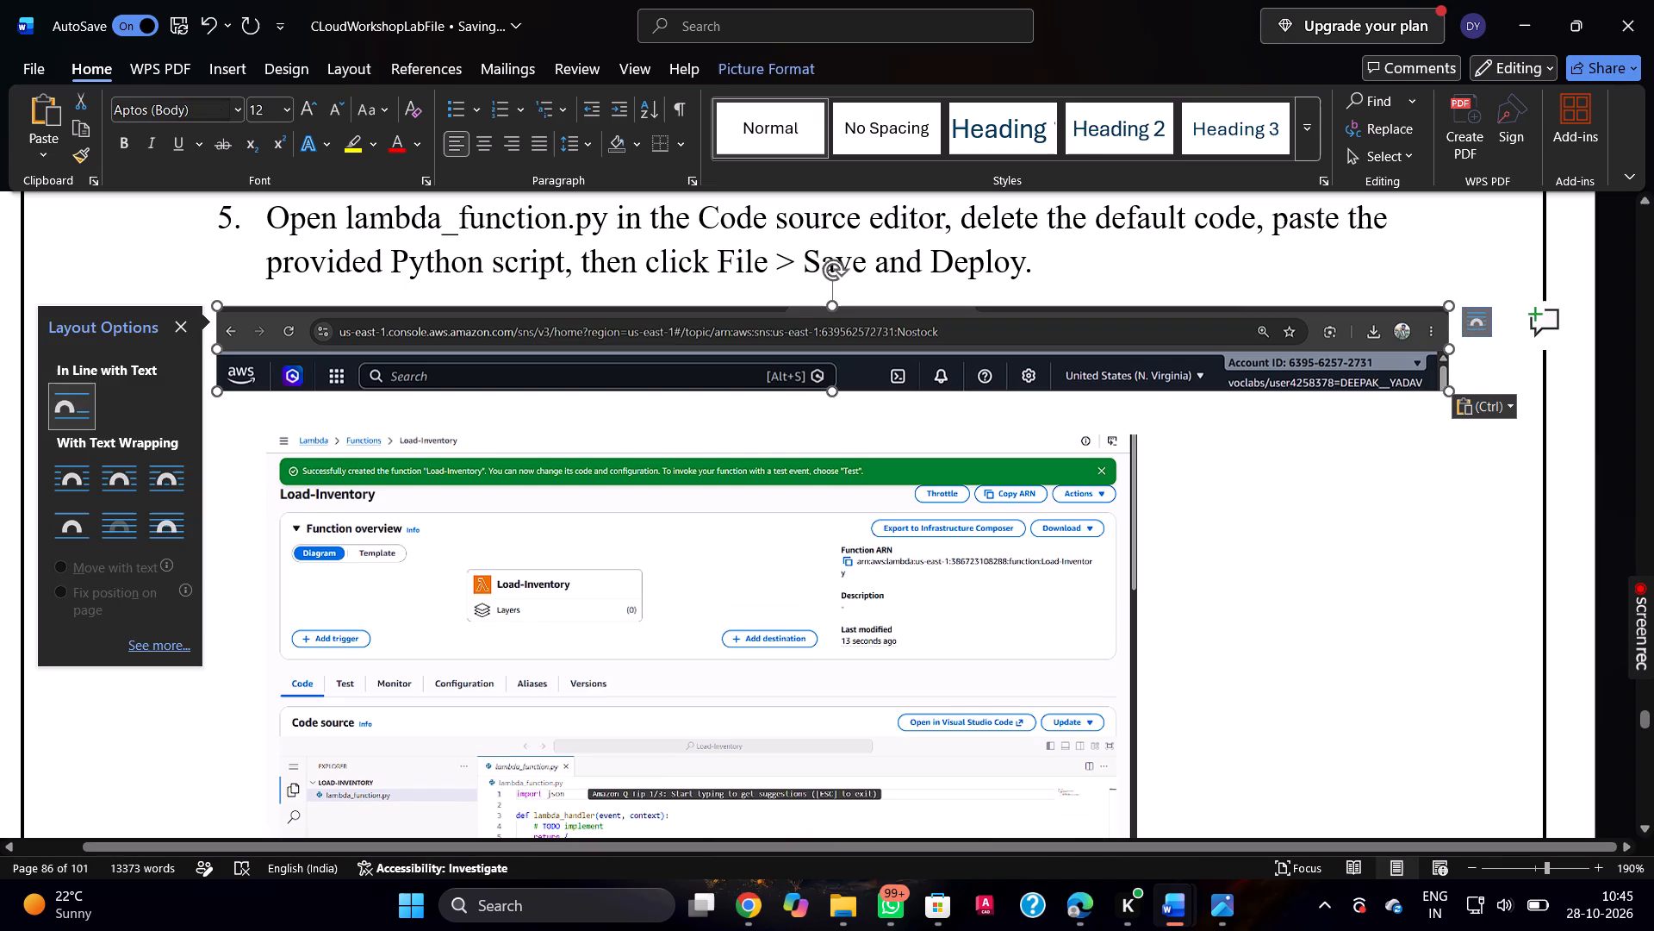
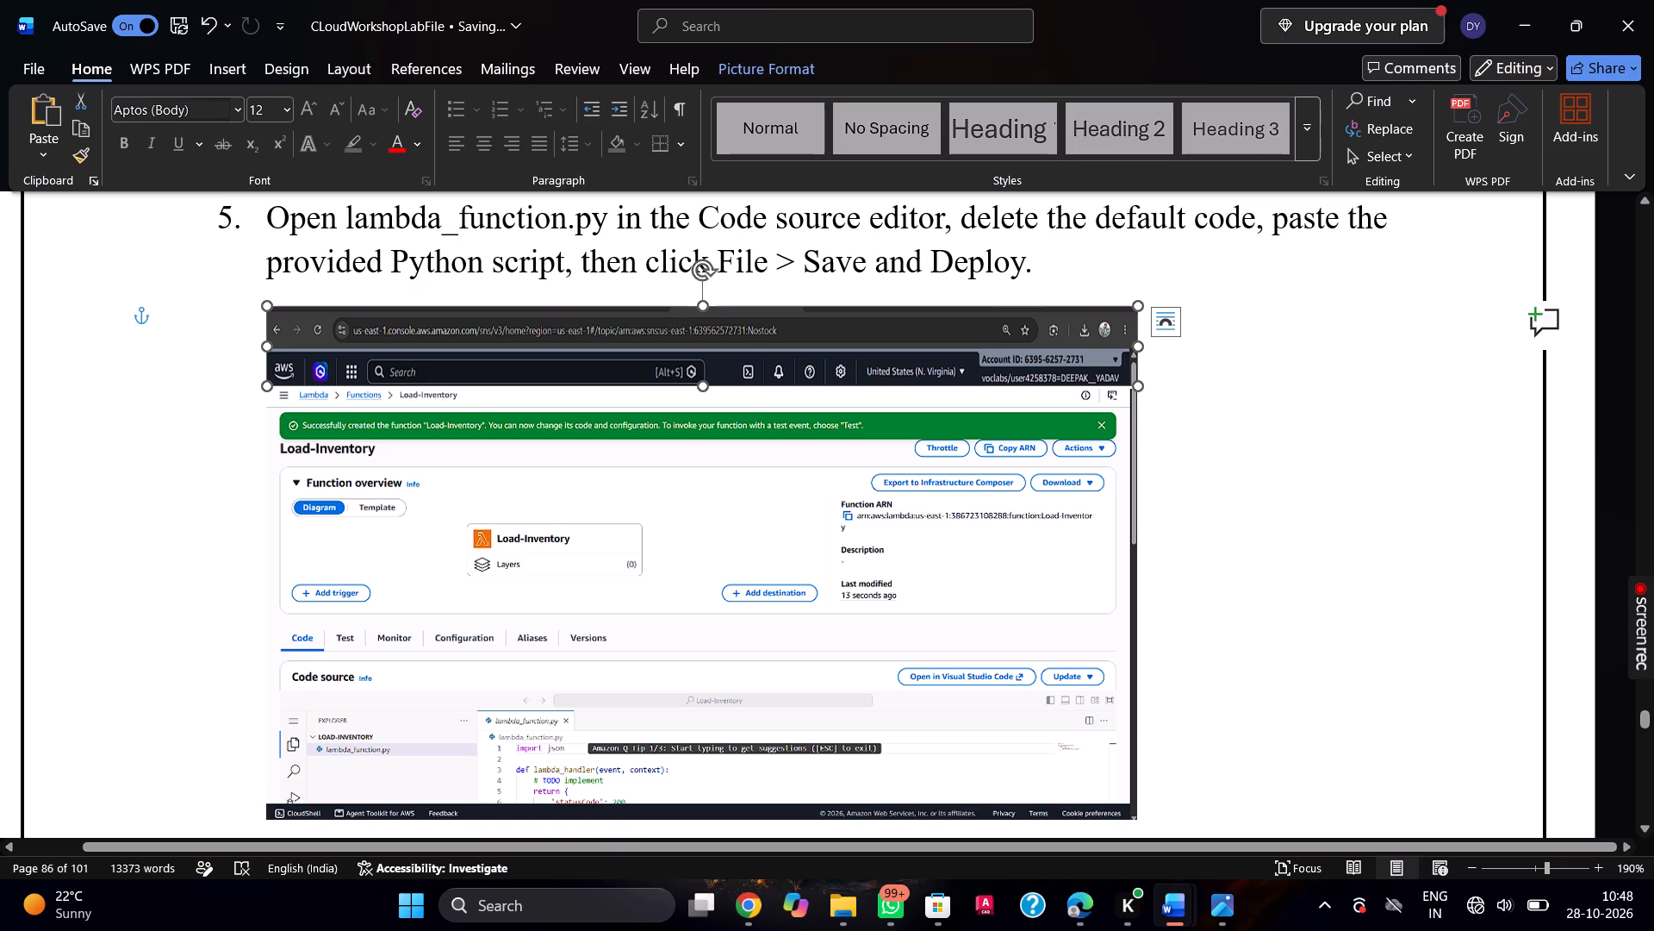
Shorten the header strip from its top edge and match its width to the Load-Inventory screenshot under Task 1 step 5.
left_click(700, 386)
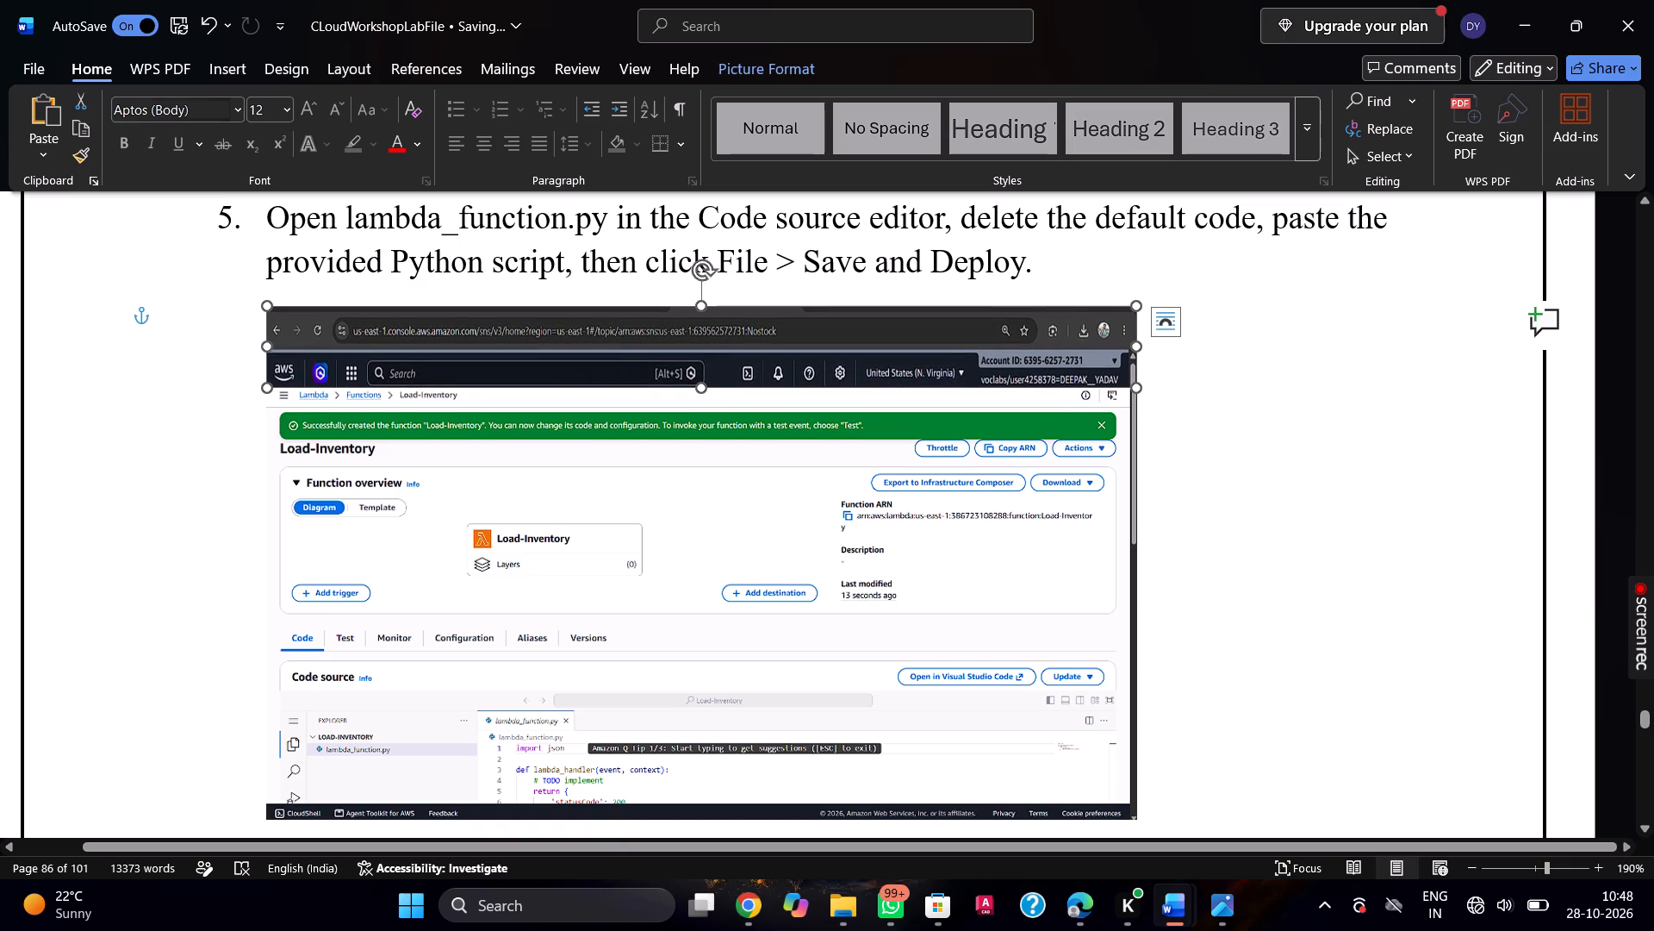
left_click_drag(700, 296, 698, 306)
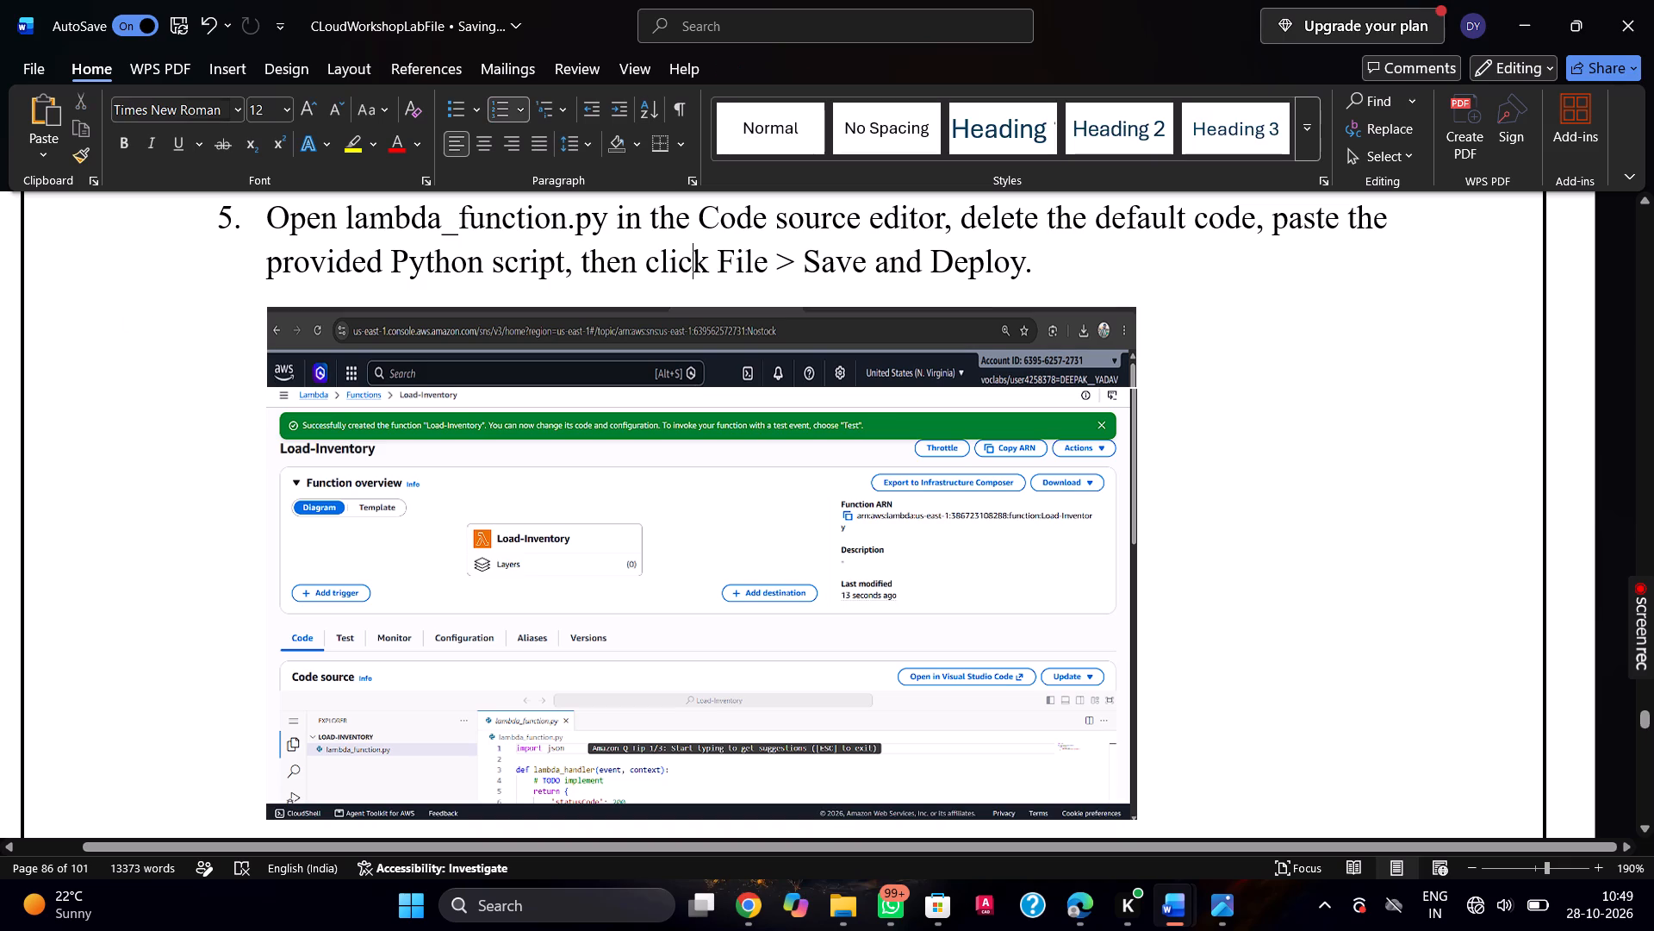
left_click(666, 356)
left_click_drag(700, 299, 695, 334)
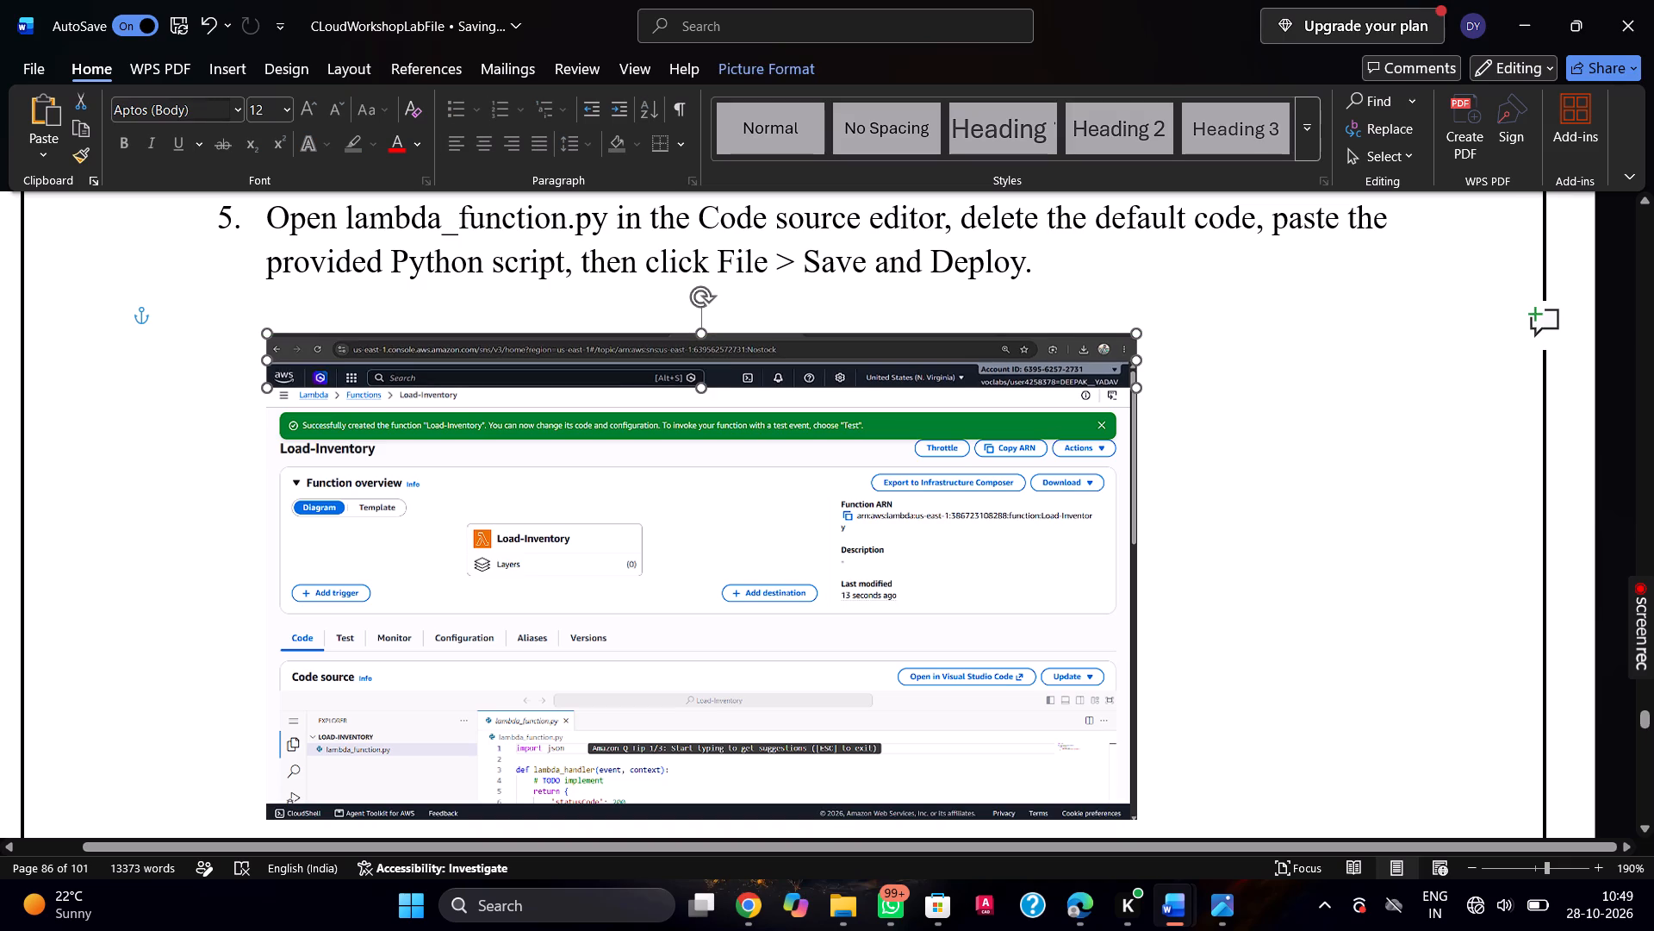
left_click_drag(695, 334, 707, 319)
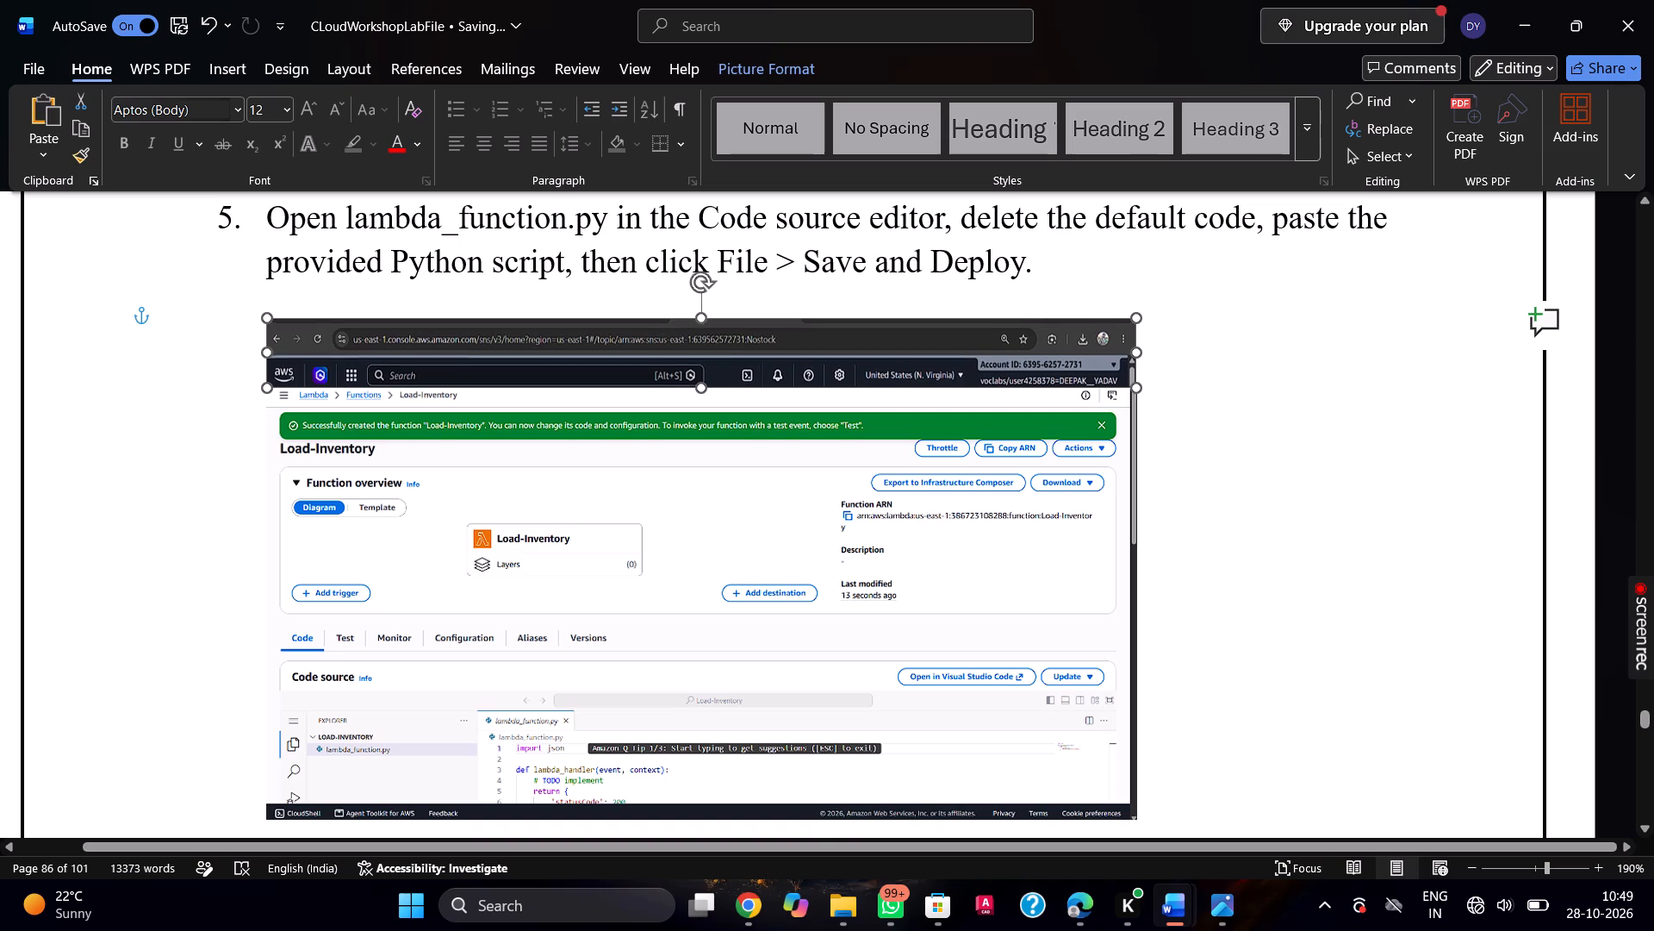
left_click_drag(707, 319, 707, 317)
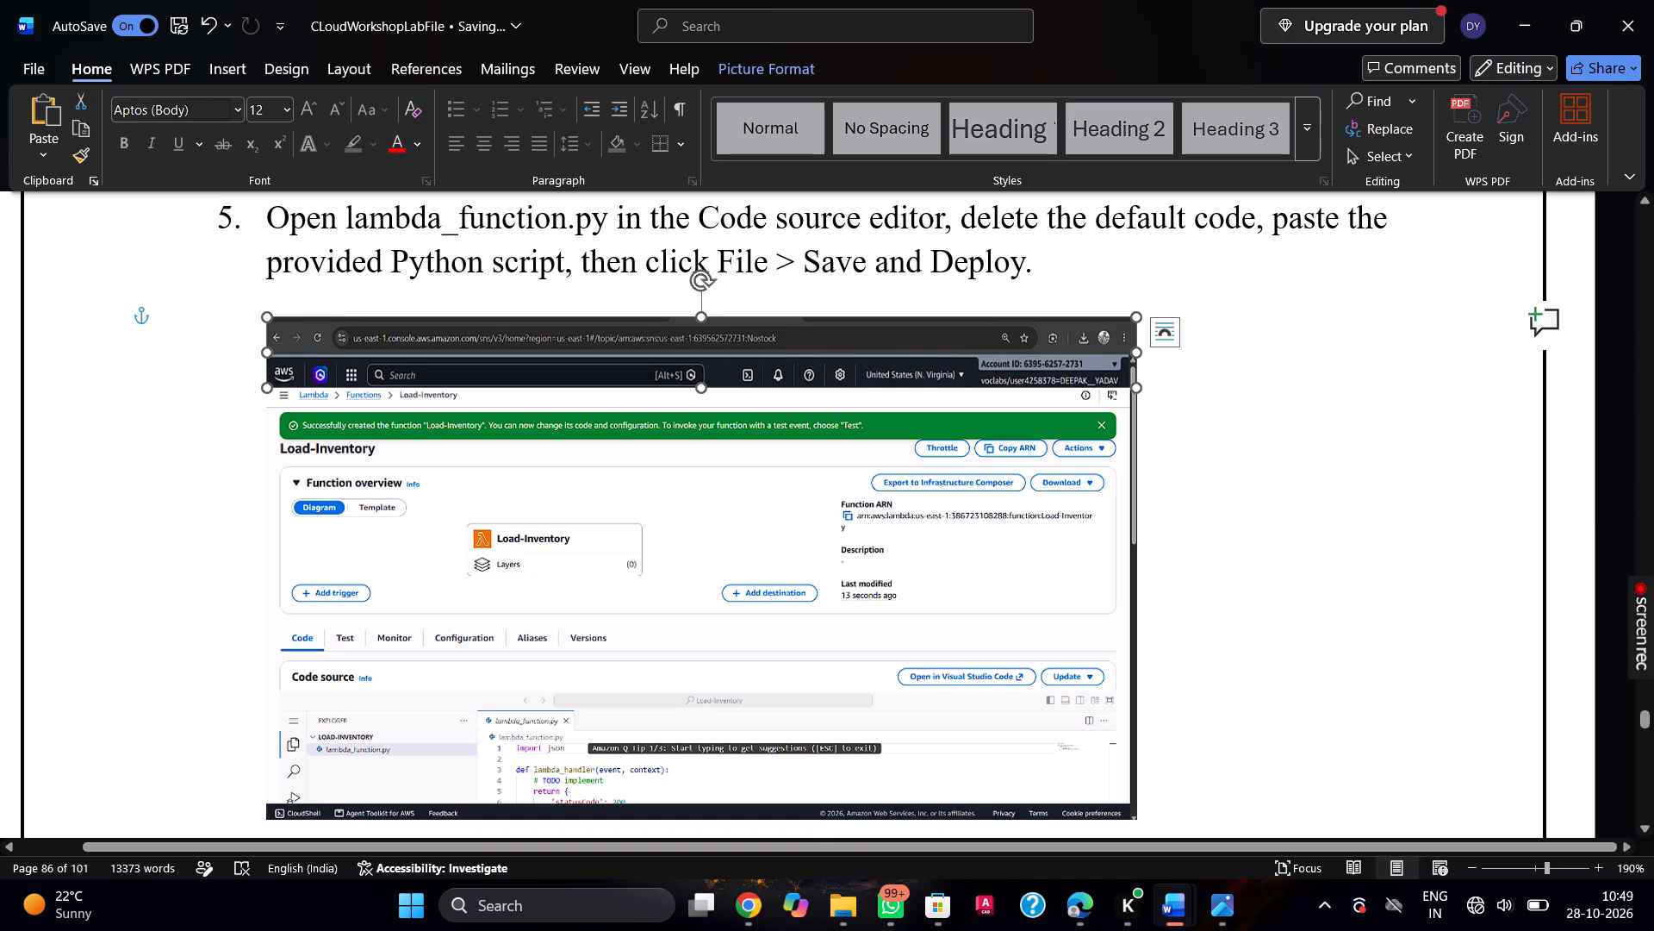
left_click_drag(1136, 352, 1150, 357)
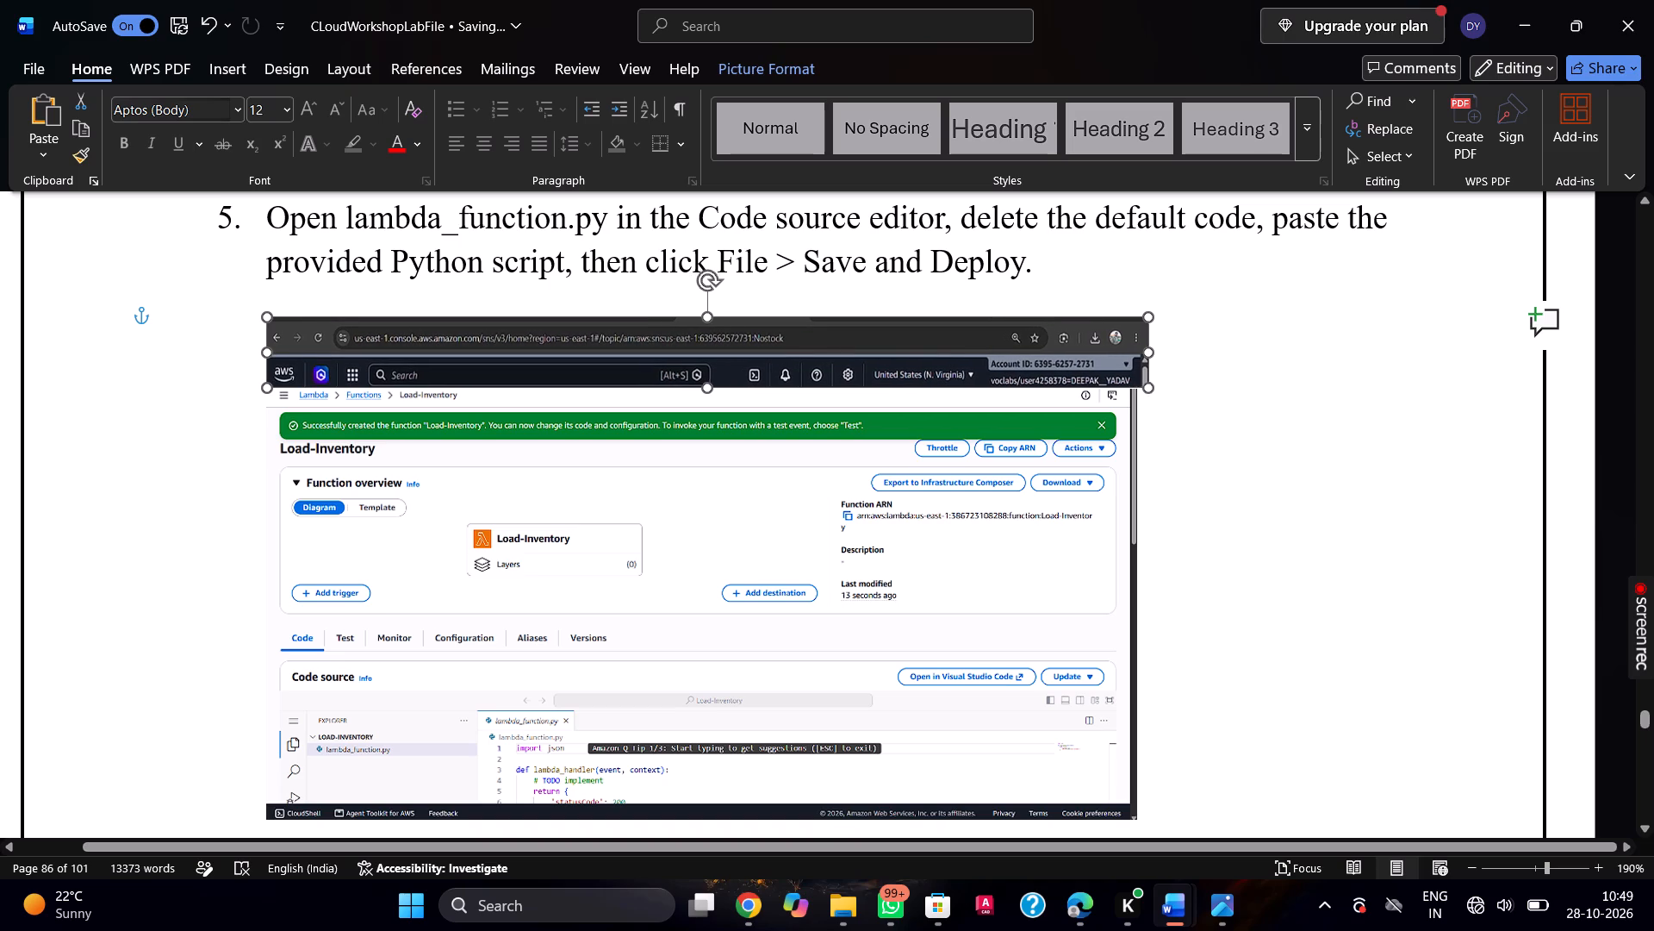
left_click_drag(1150, 357, 1140, 360)
left_click(1196, 429)
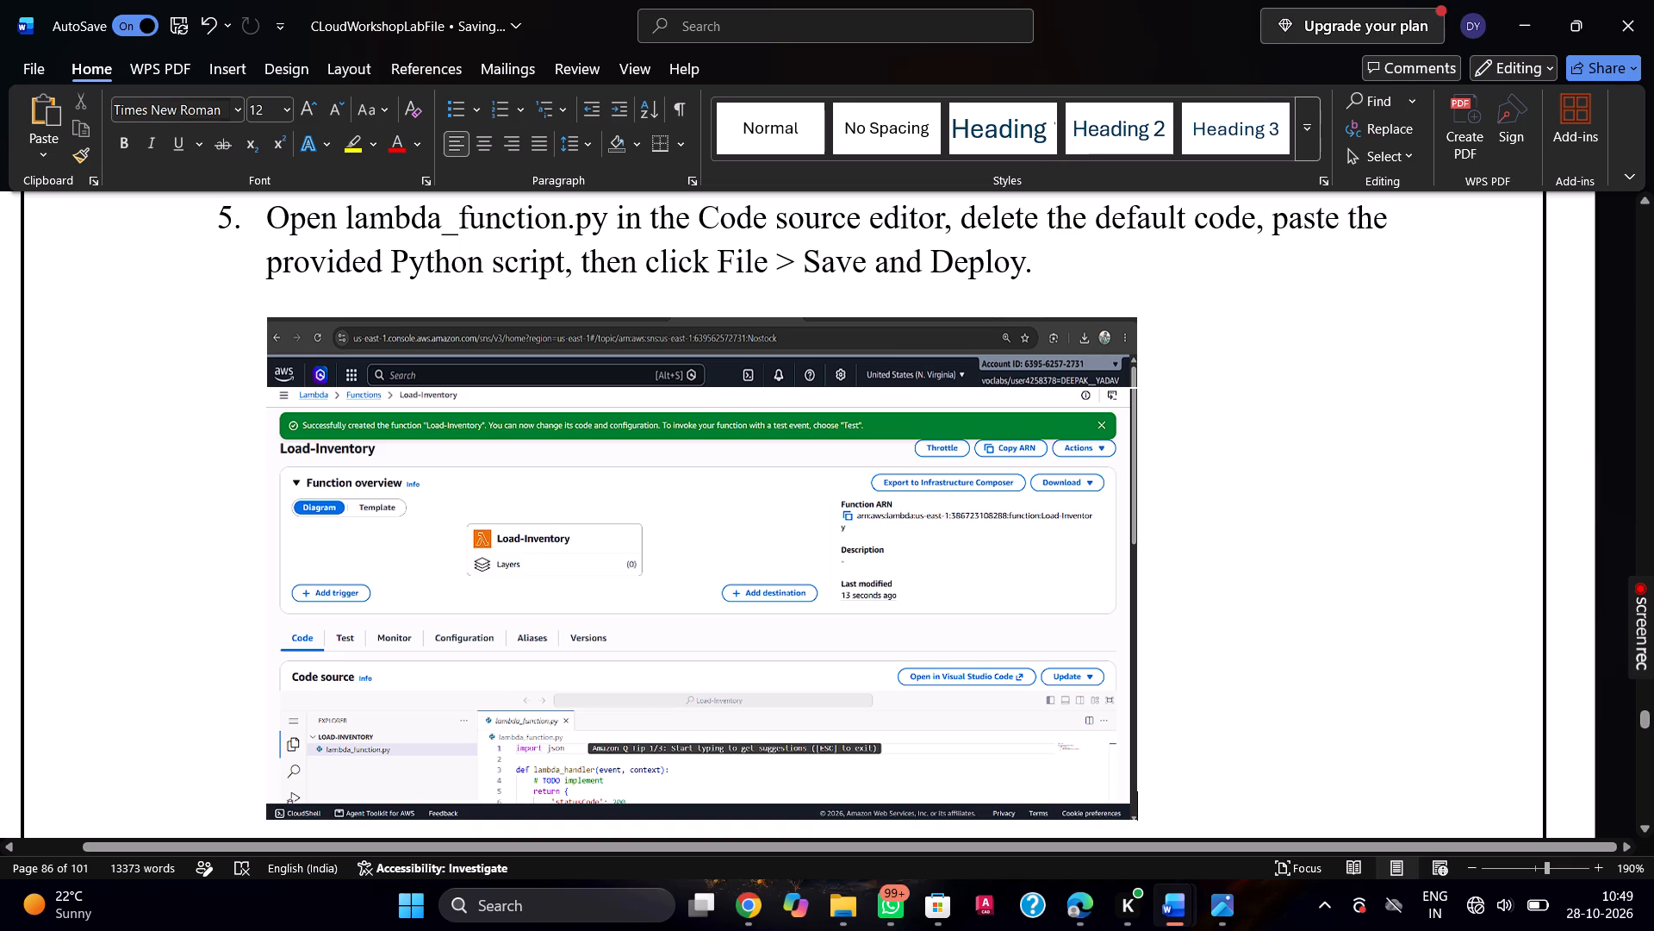
Fine-tune the strip: bring its bottom edge to the breadcrumb row, flatten it slightly from the top, and align its side edge with the screenshot.
left_click(643, 368)
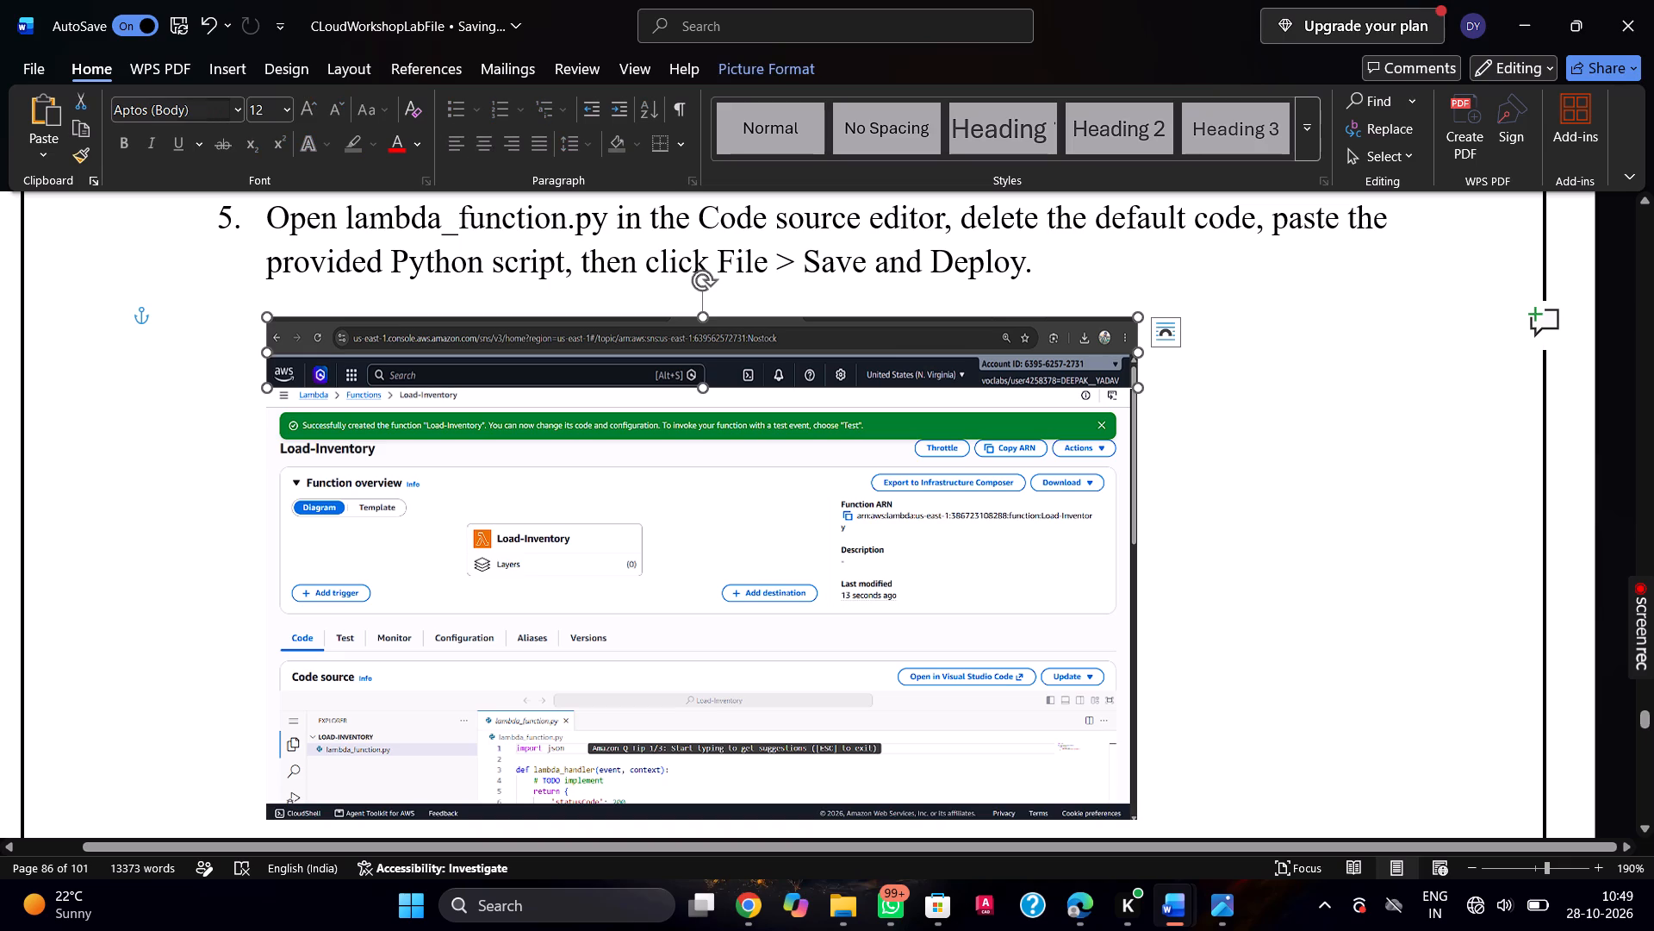
left_click(702, 389)
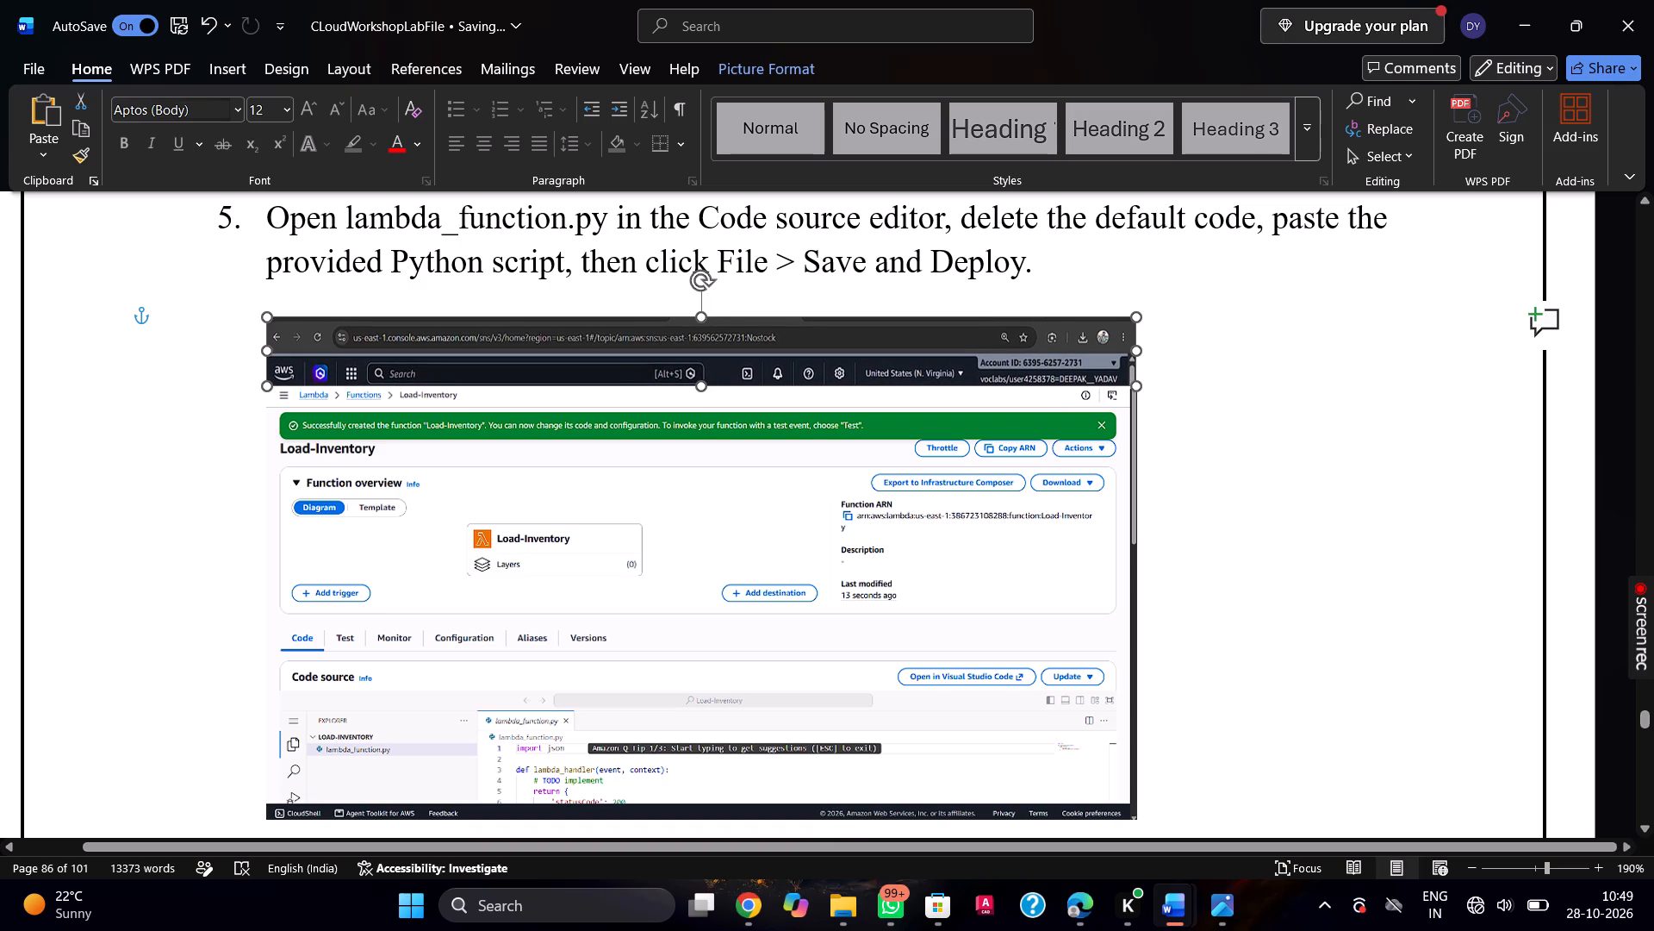
left_click(1222, 397)
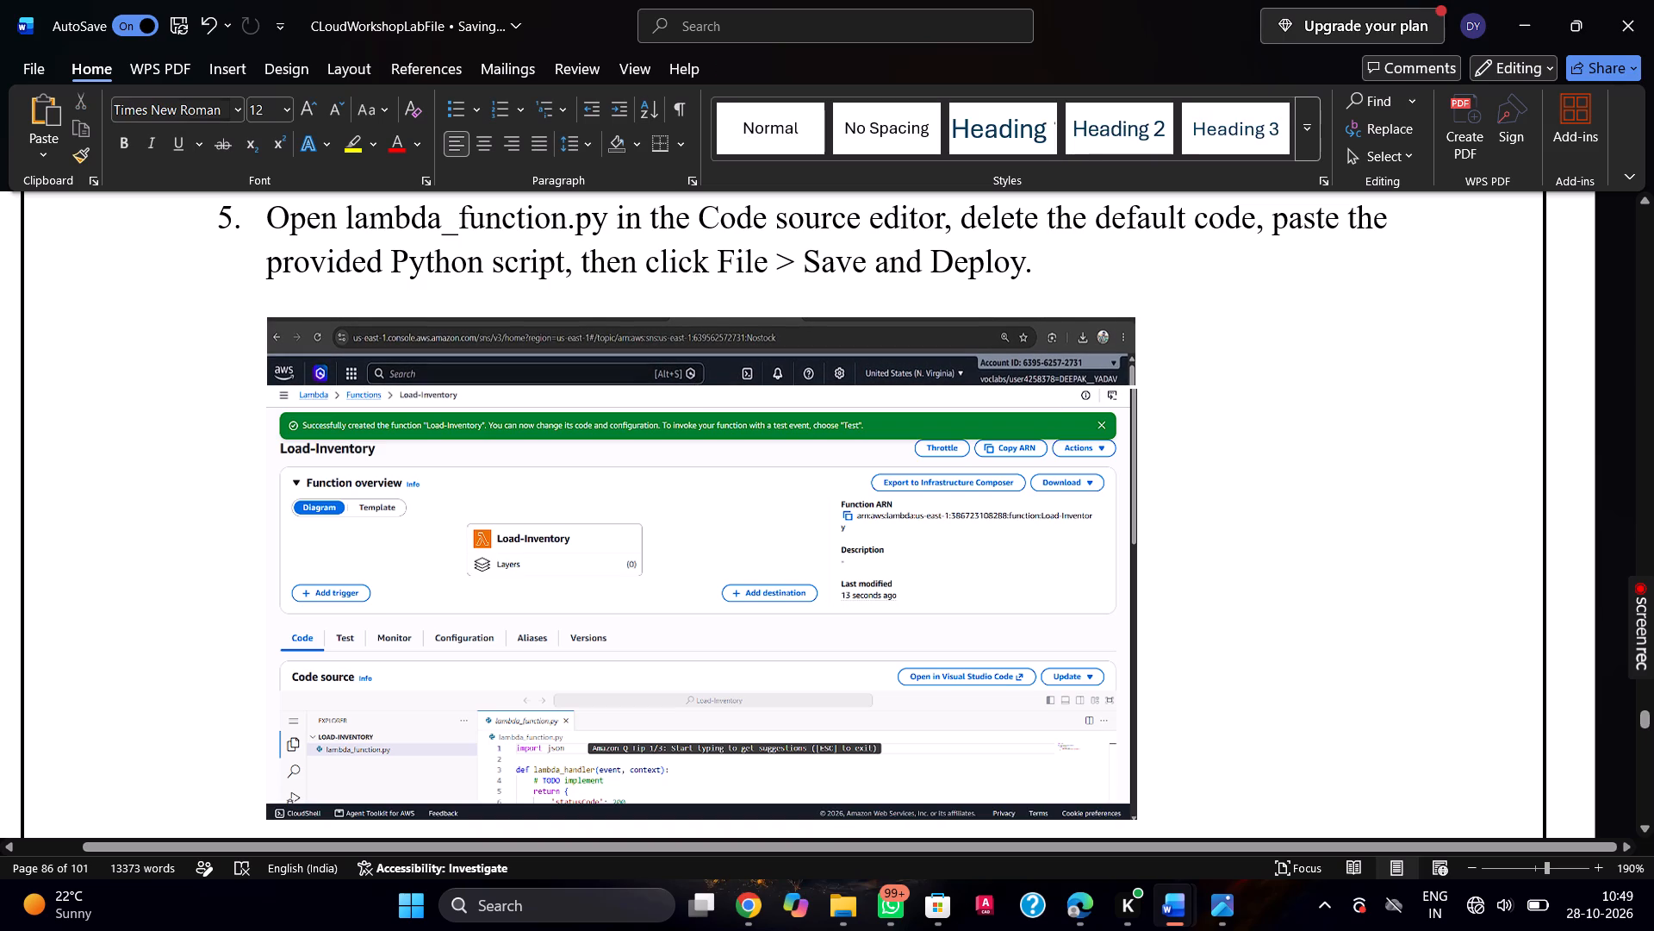
left_click(968, 323)
left_click_drag(1135, 348, 1135, 357)
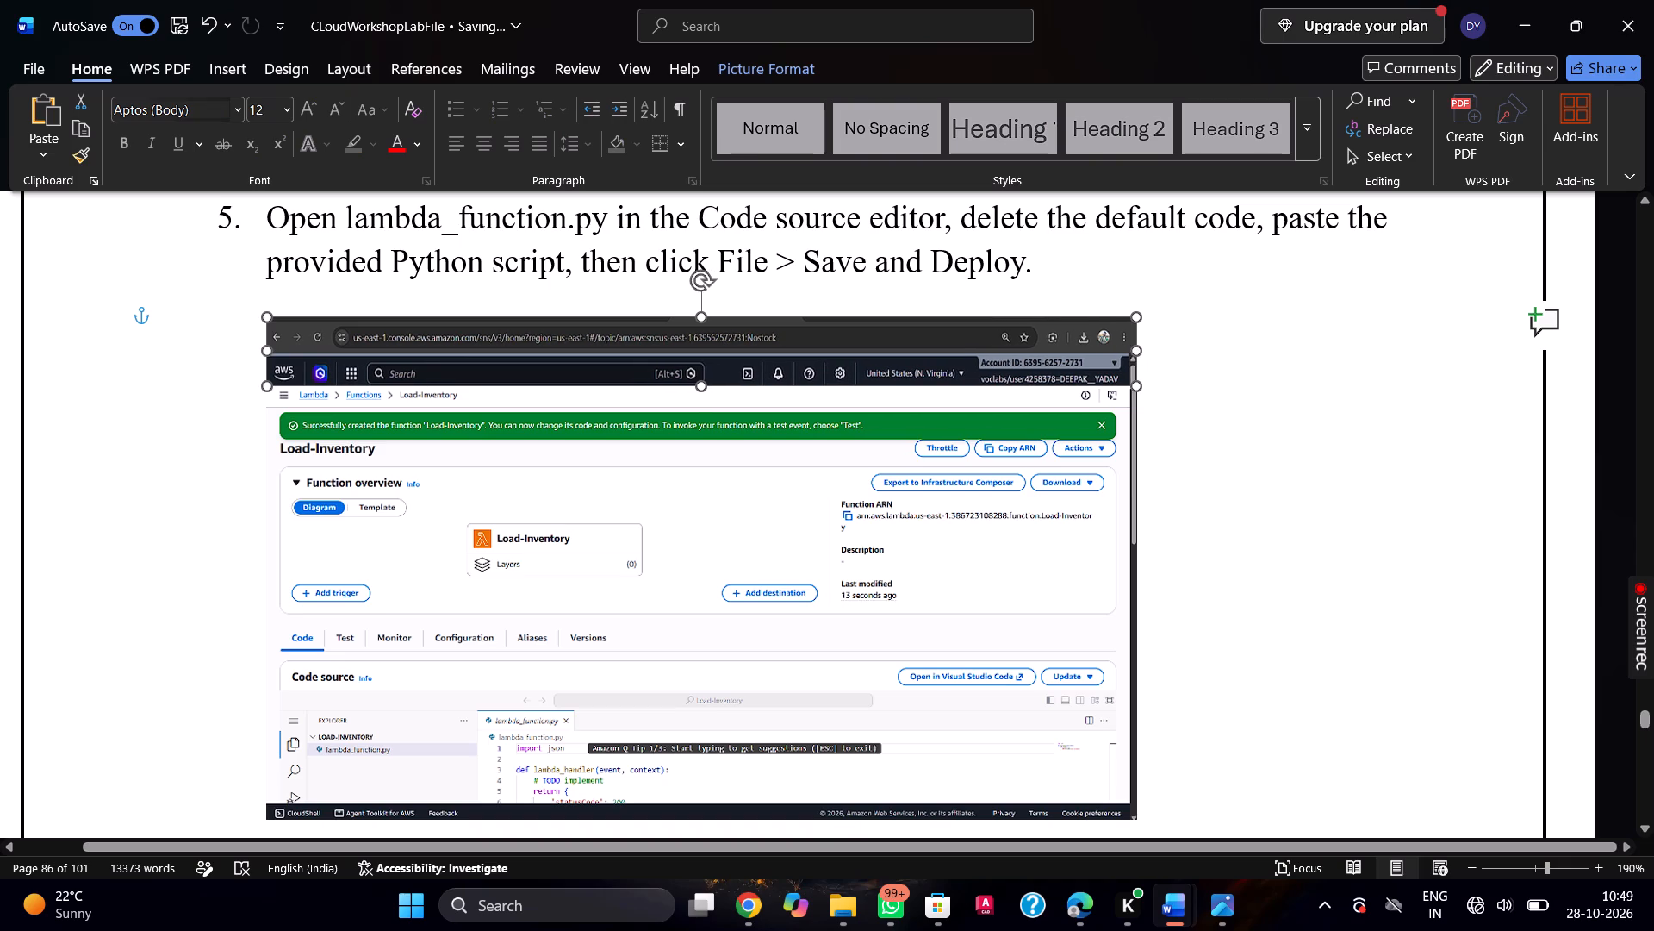
left_click_drag(1135, 357, 1138, 358)
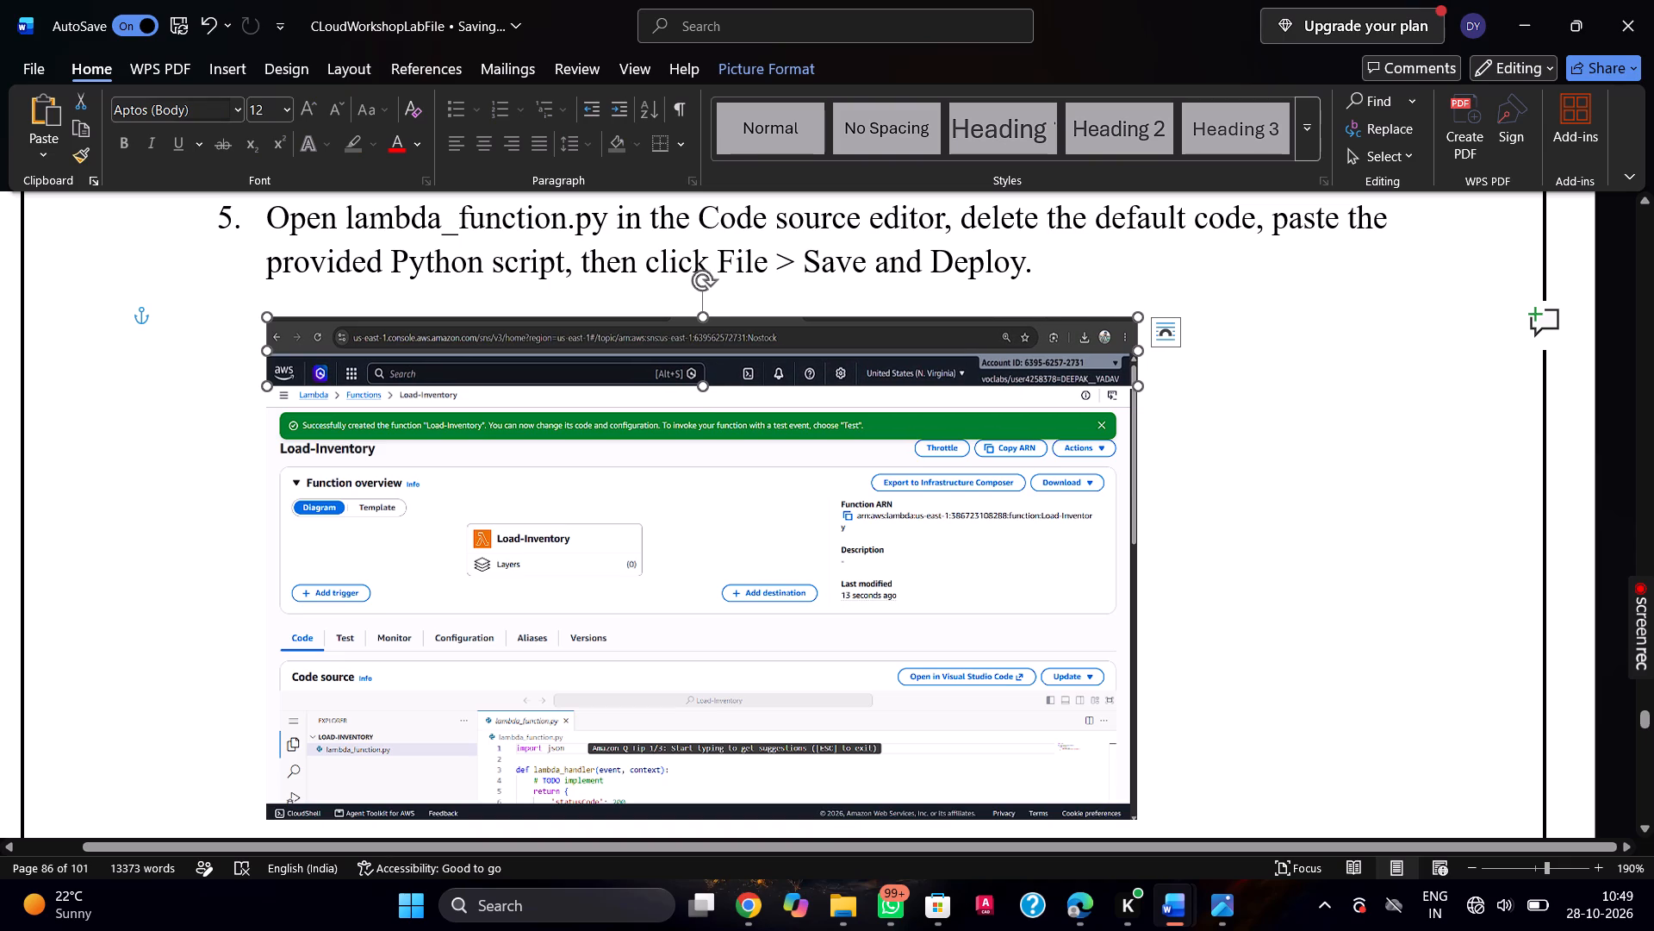
left_click(706, 388)
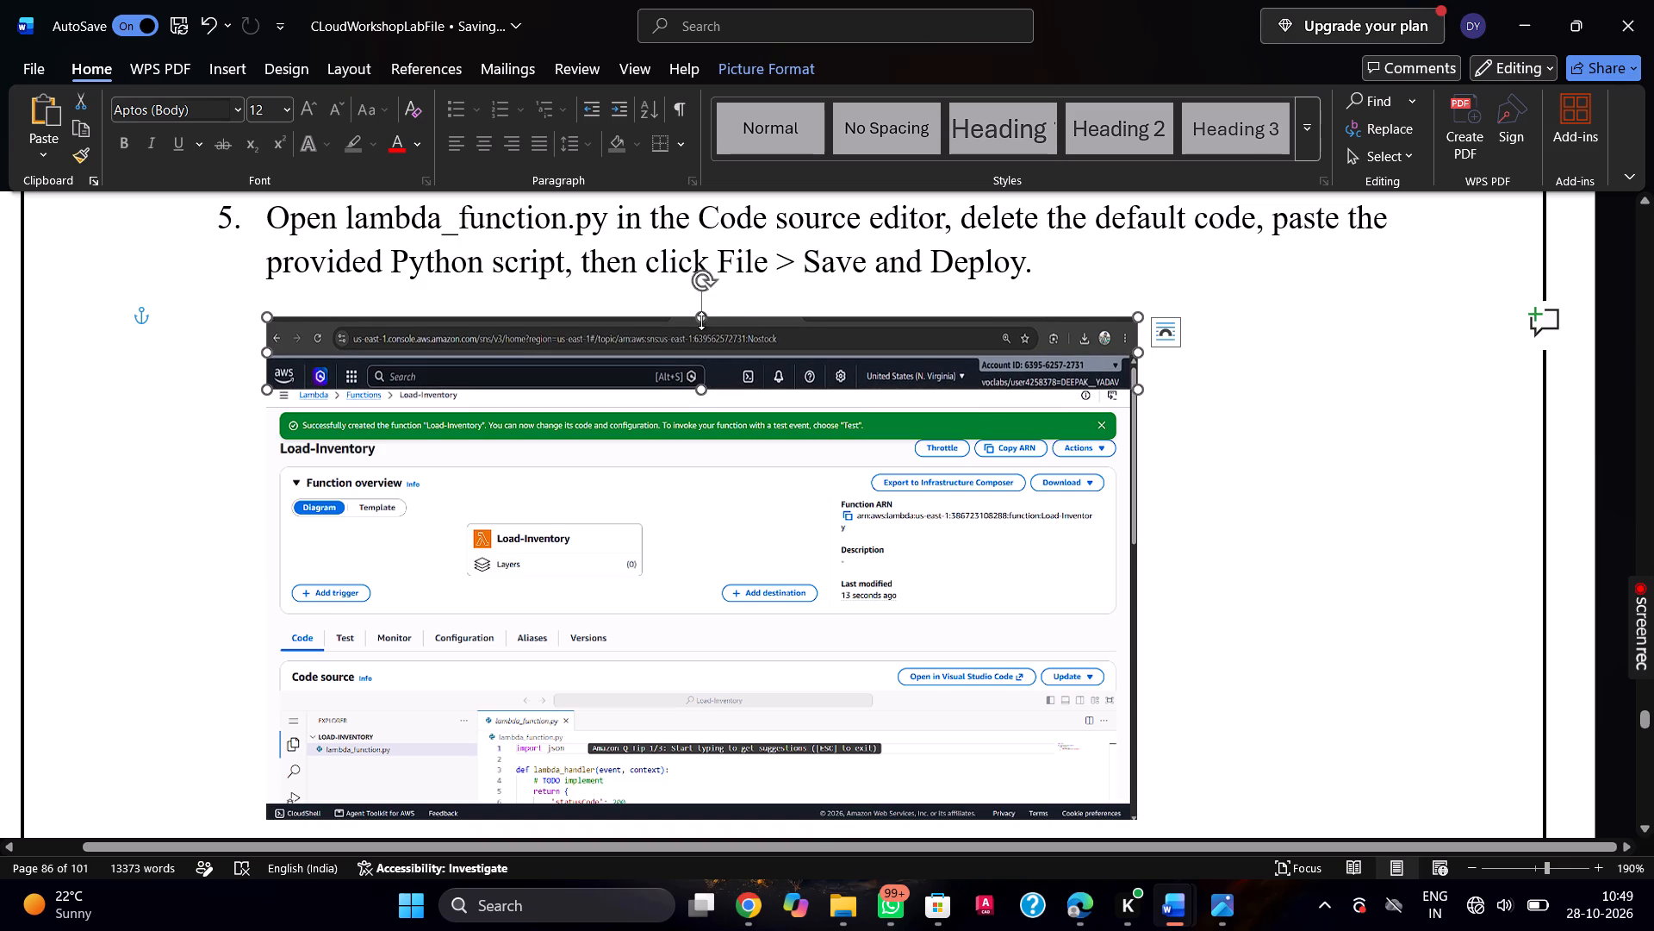
left_click_drag(700, 321, 700, 336)
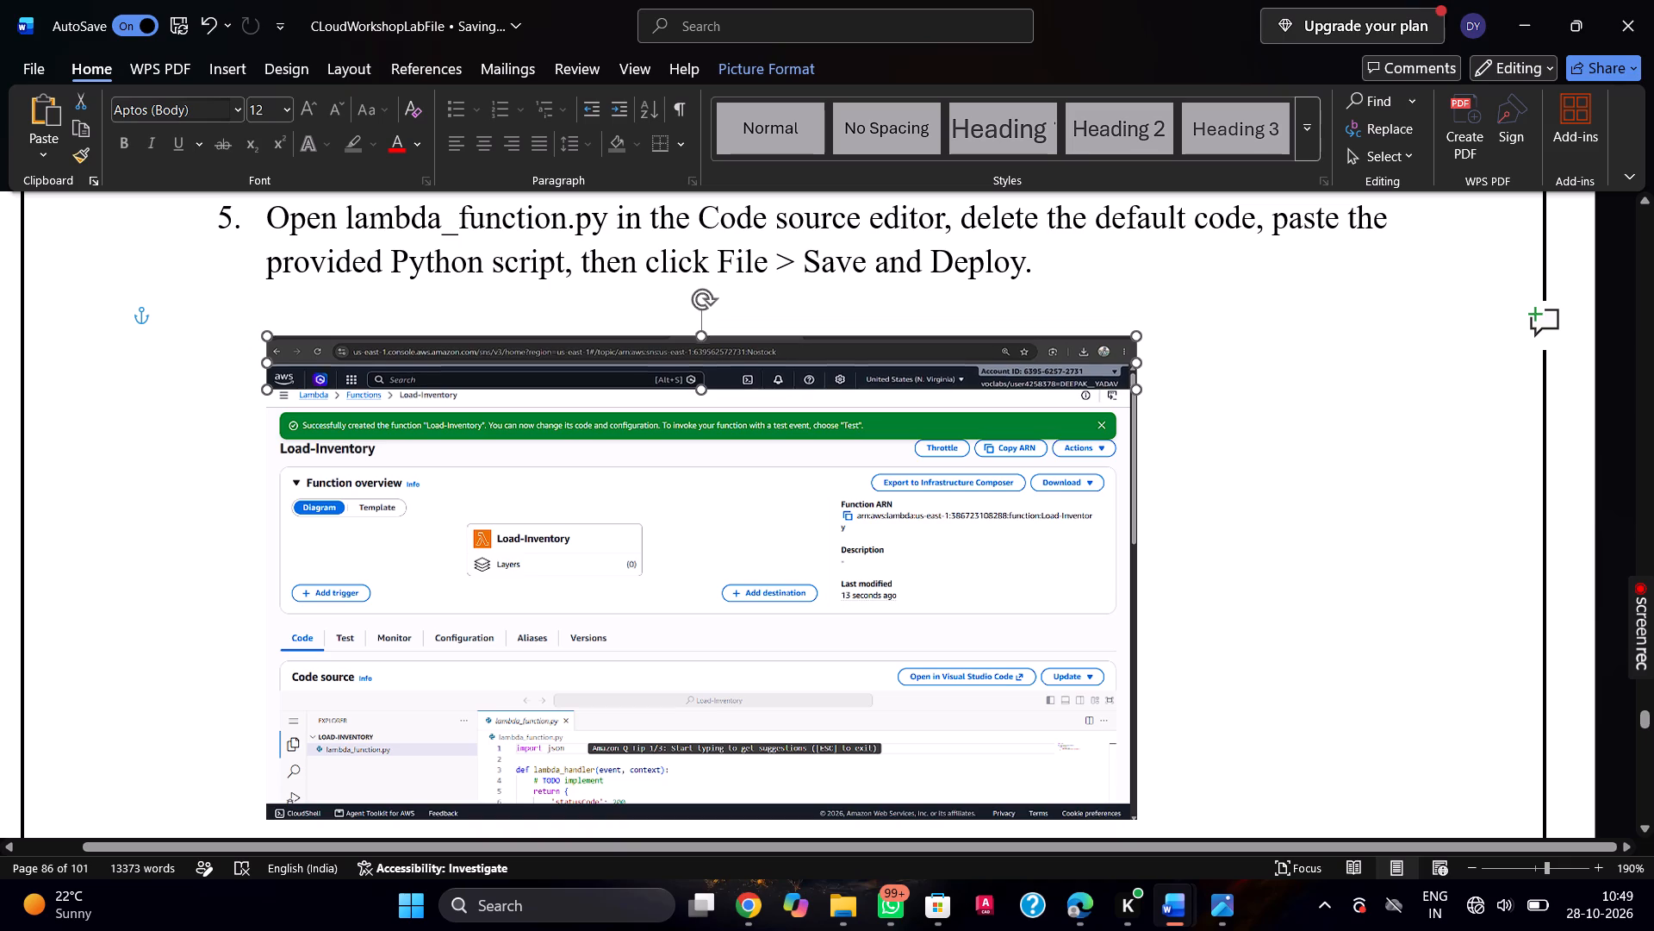
left_click_drag(700, 336, 700, 328)
left_click(1210, 462)
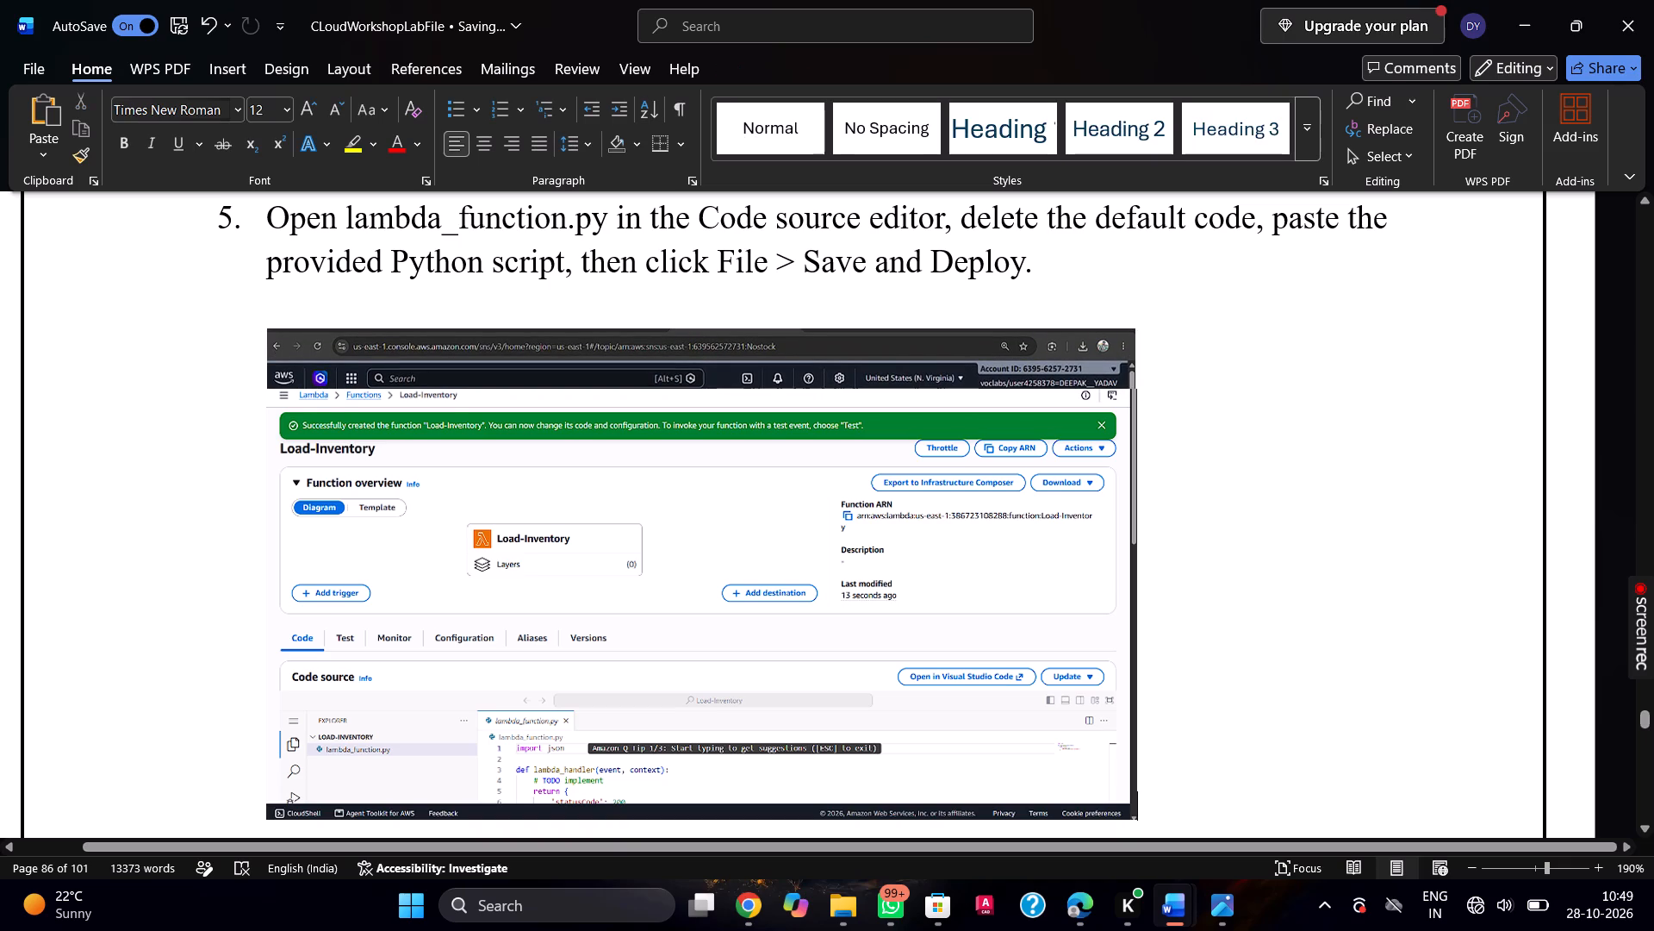
left_click(1062, 367)
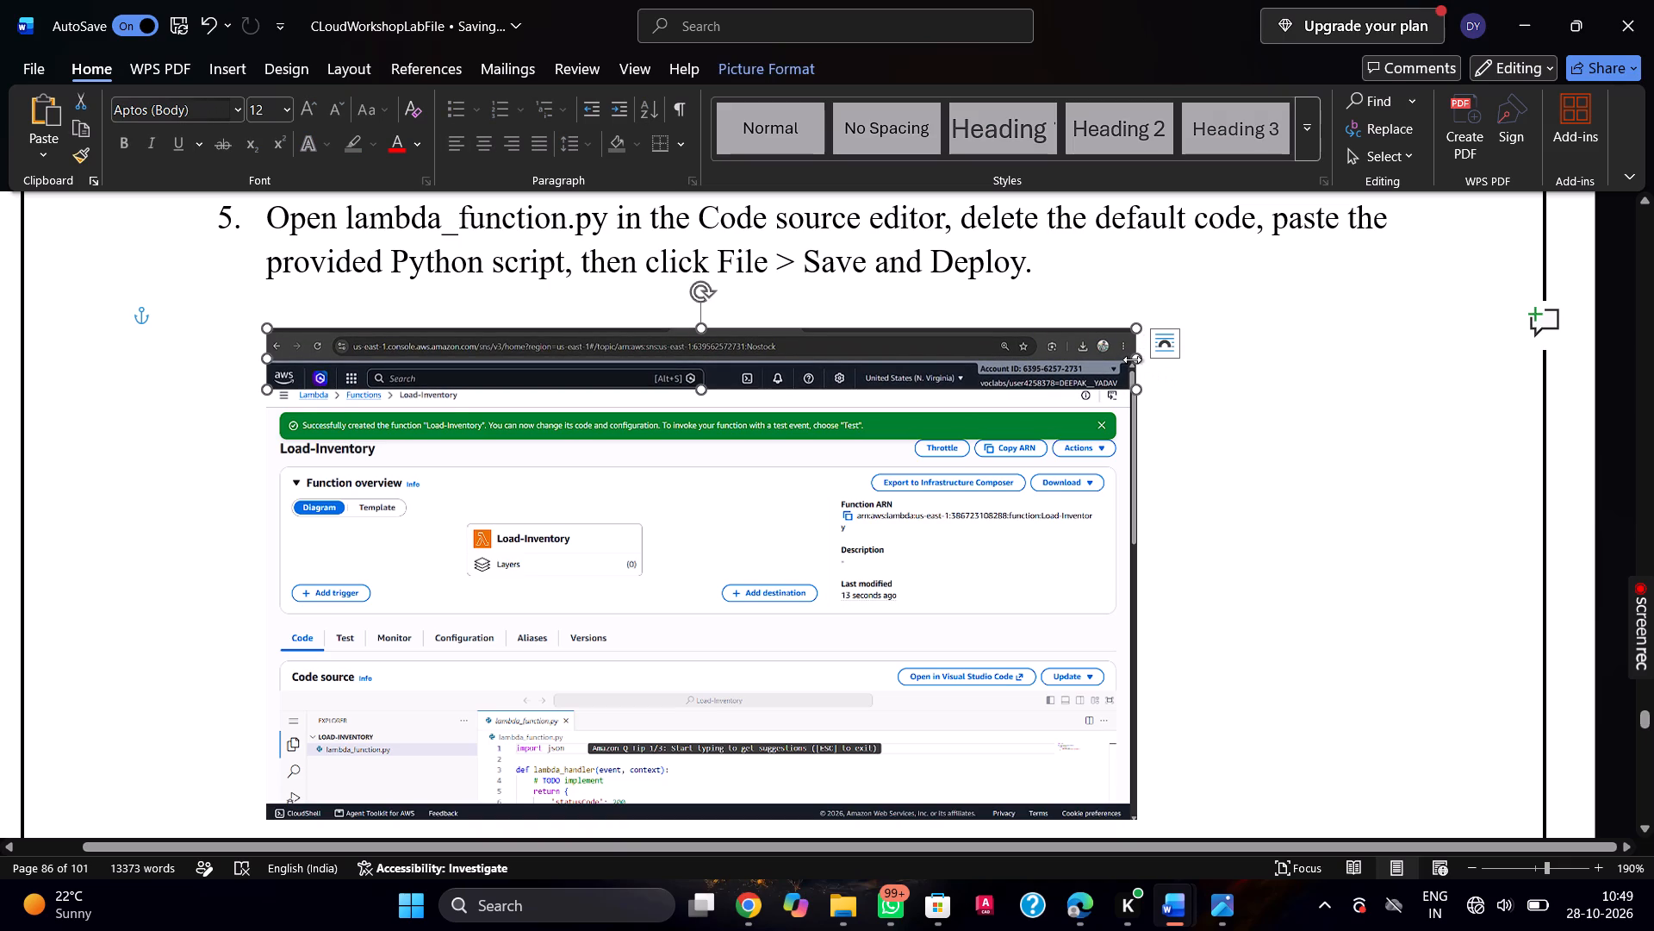
left_click(1131, 359)
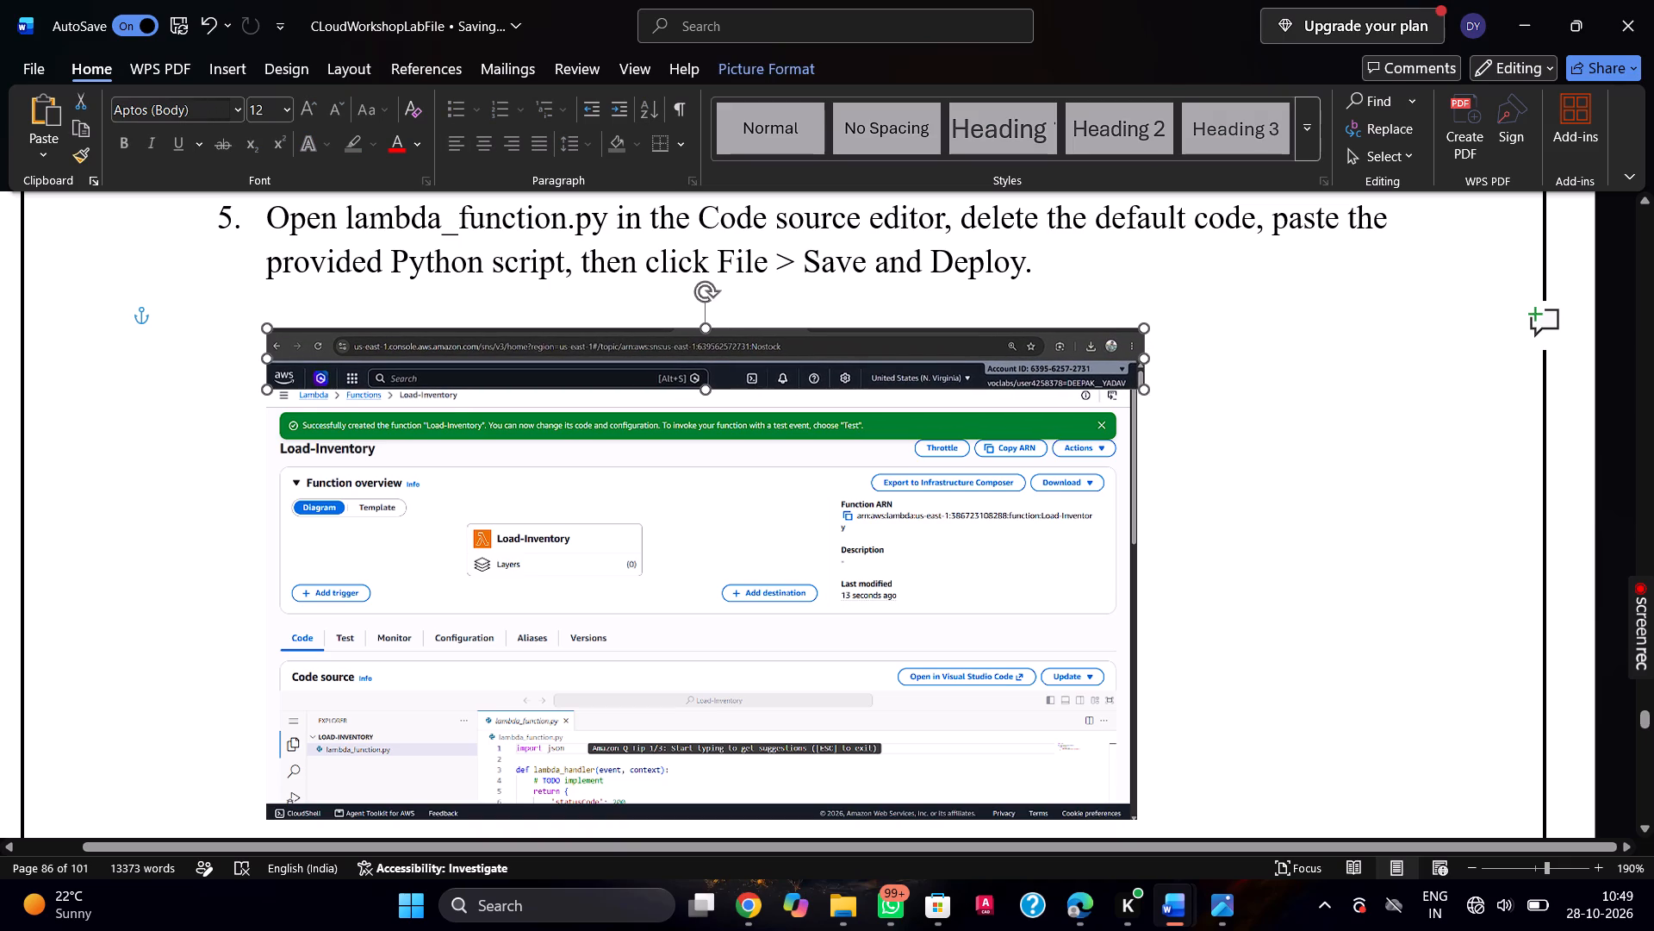
left_click(1189, 432)
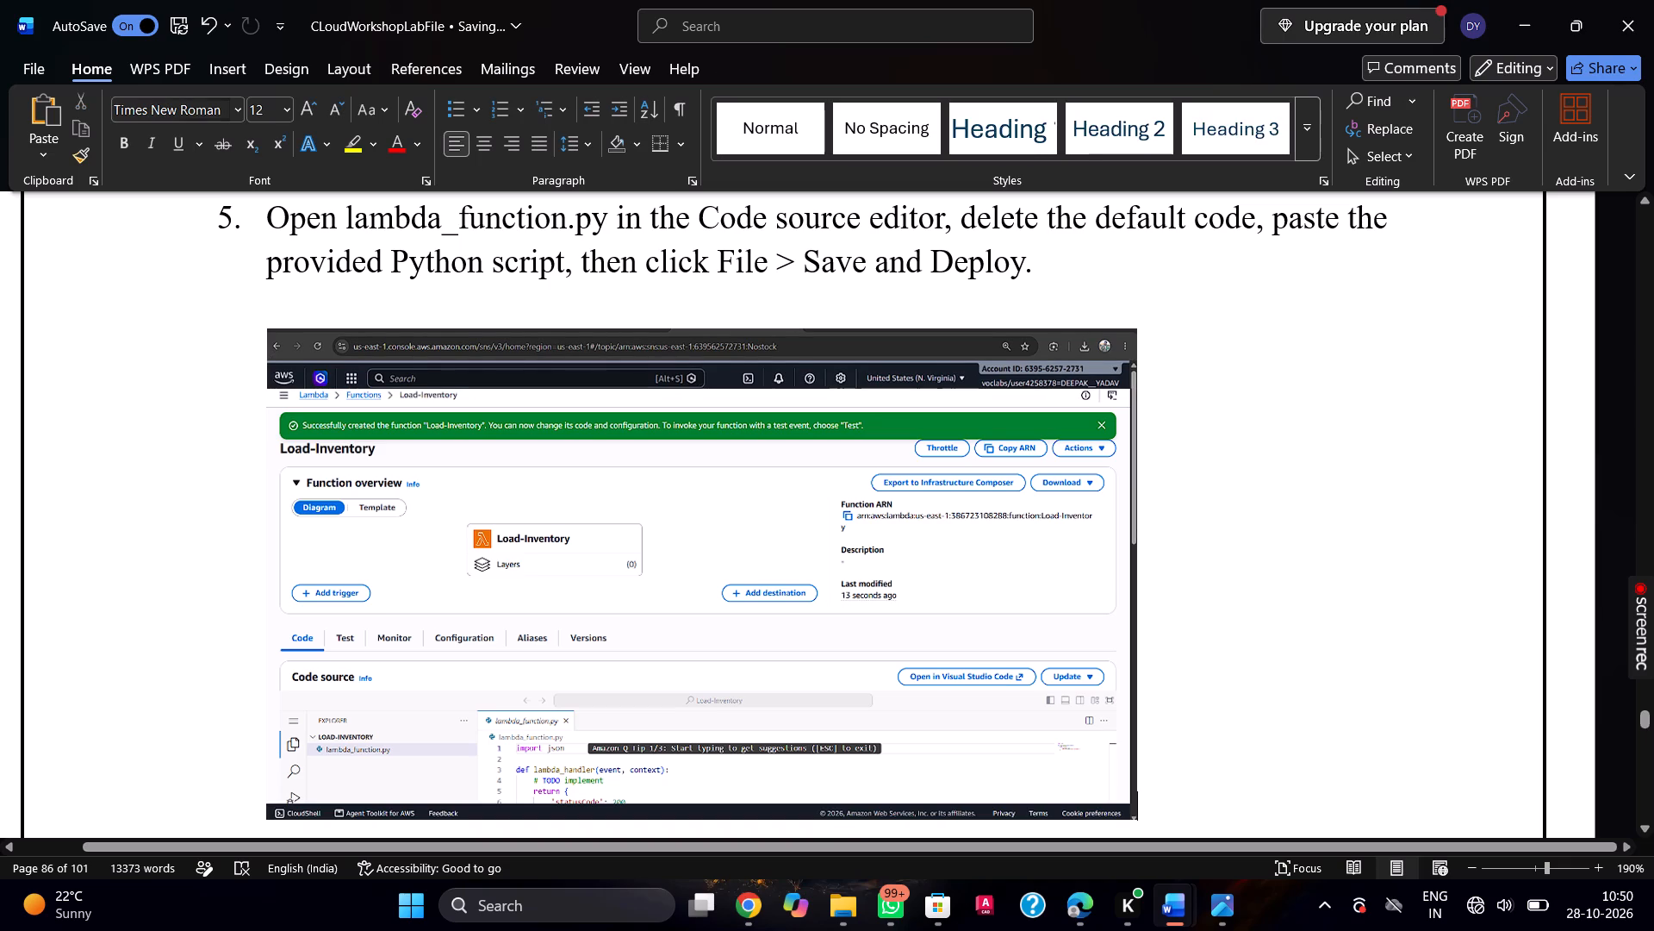
Select the Load-Inventory screenshot on page 87, after the Click Save changes step, for its header replacement.
scroll(1029, 502, "down", 5)
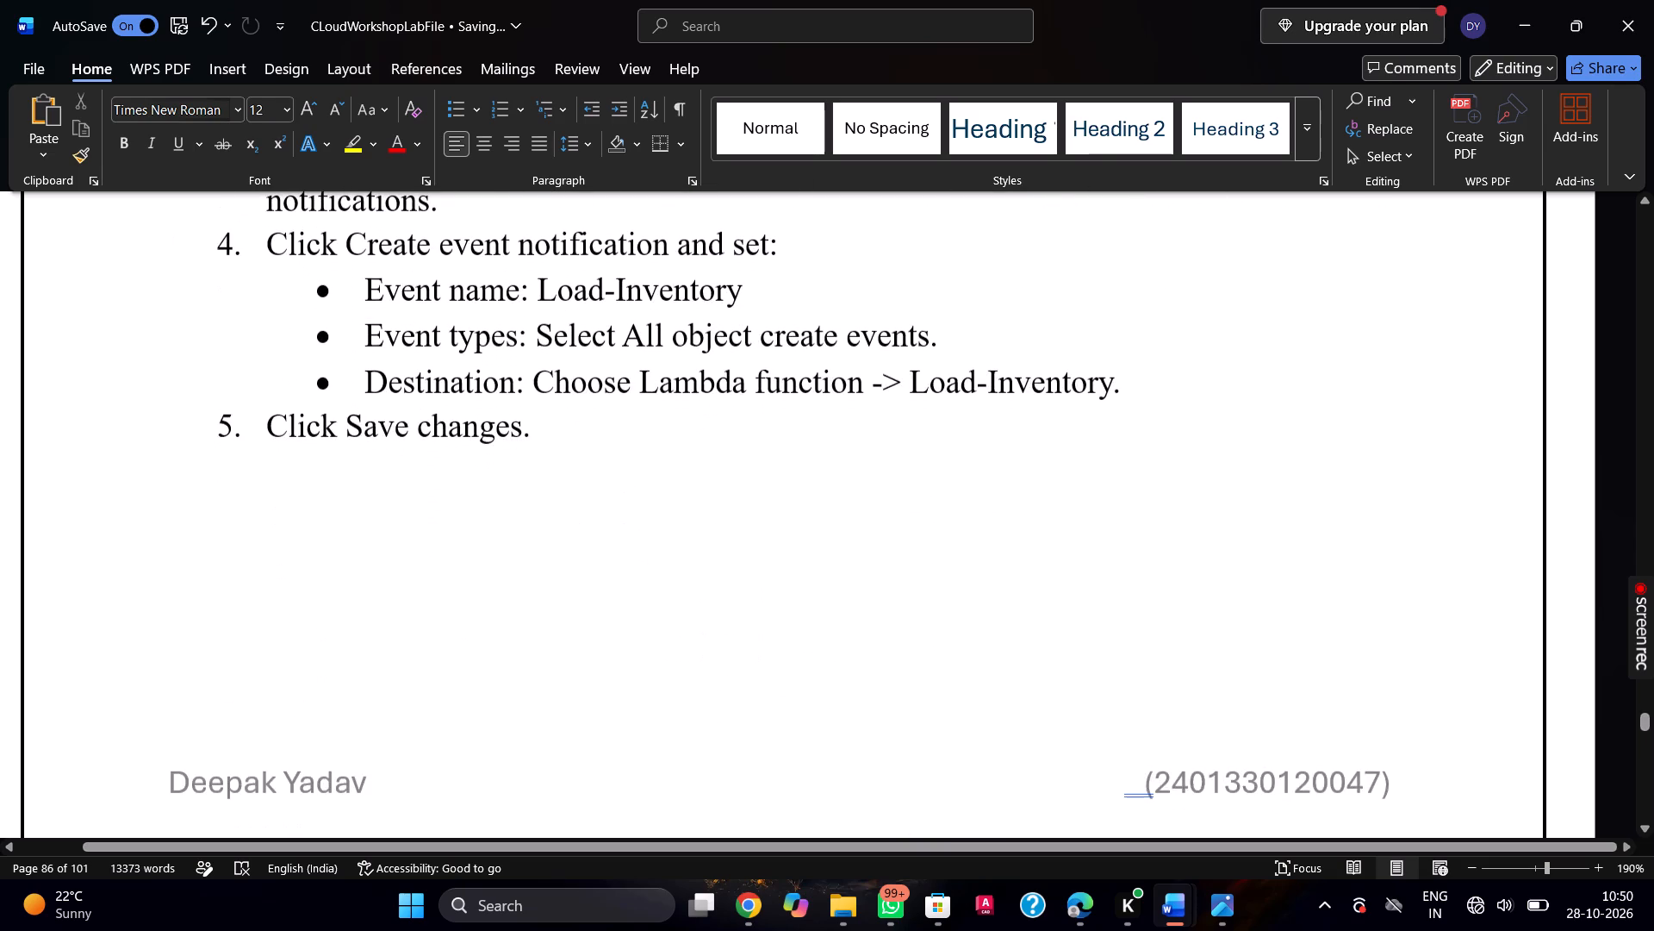
scroll(1029, 502, "down", 1)
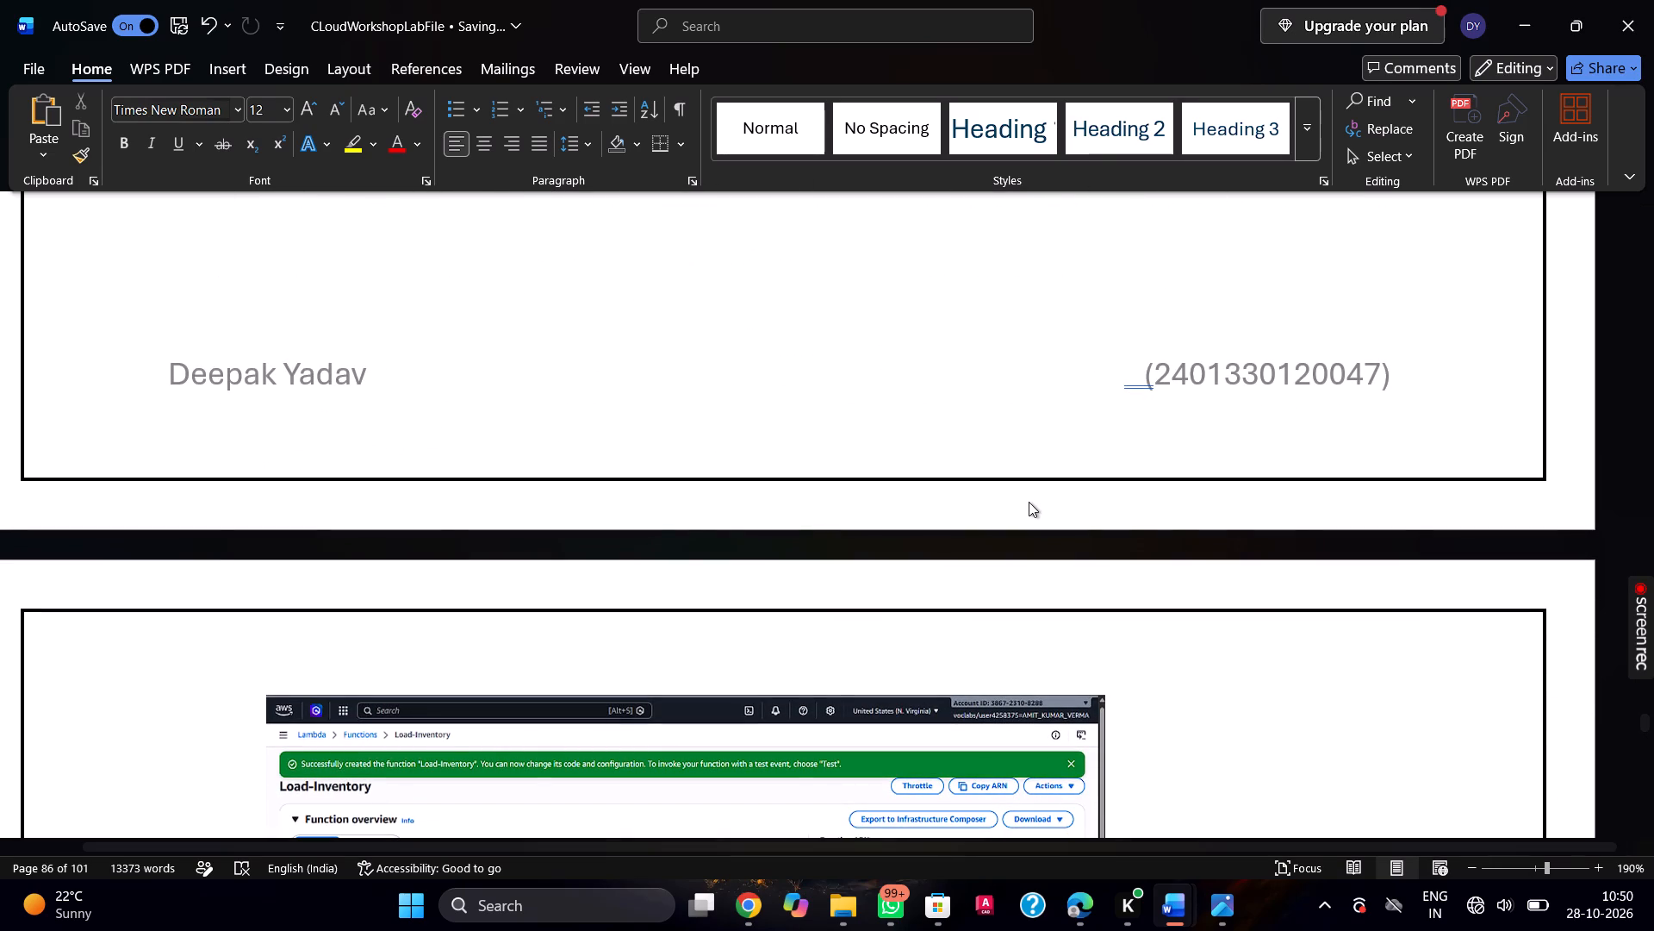
scroll(1029, 502, "down", 1)
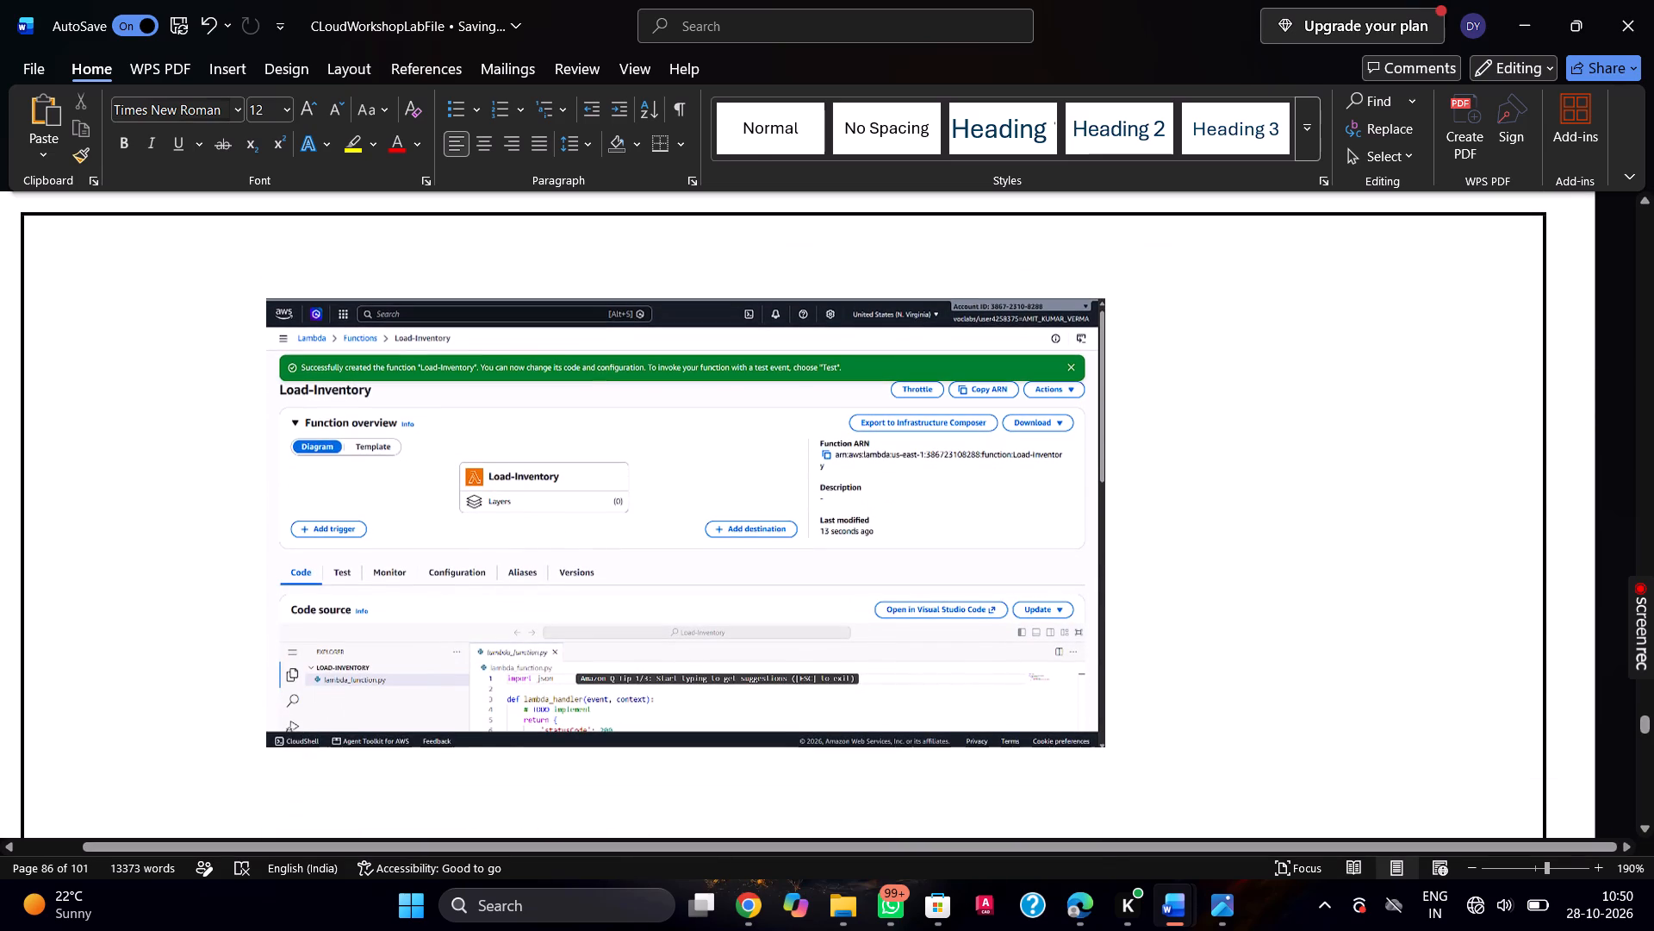
left_click(773, 462)
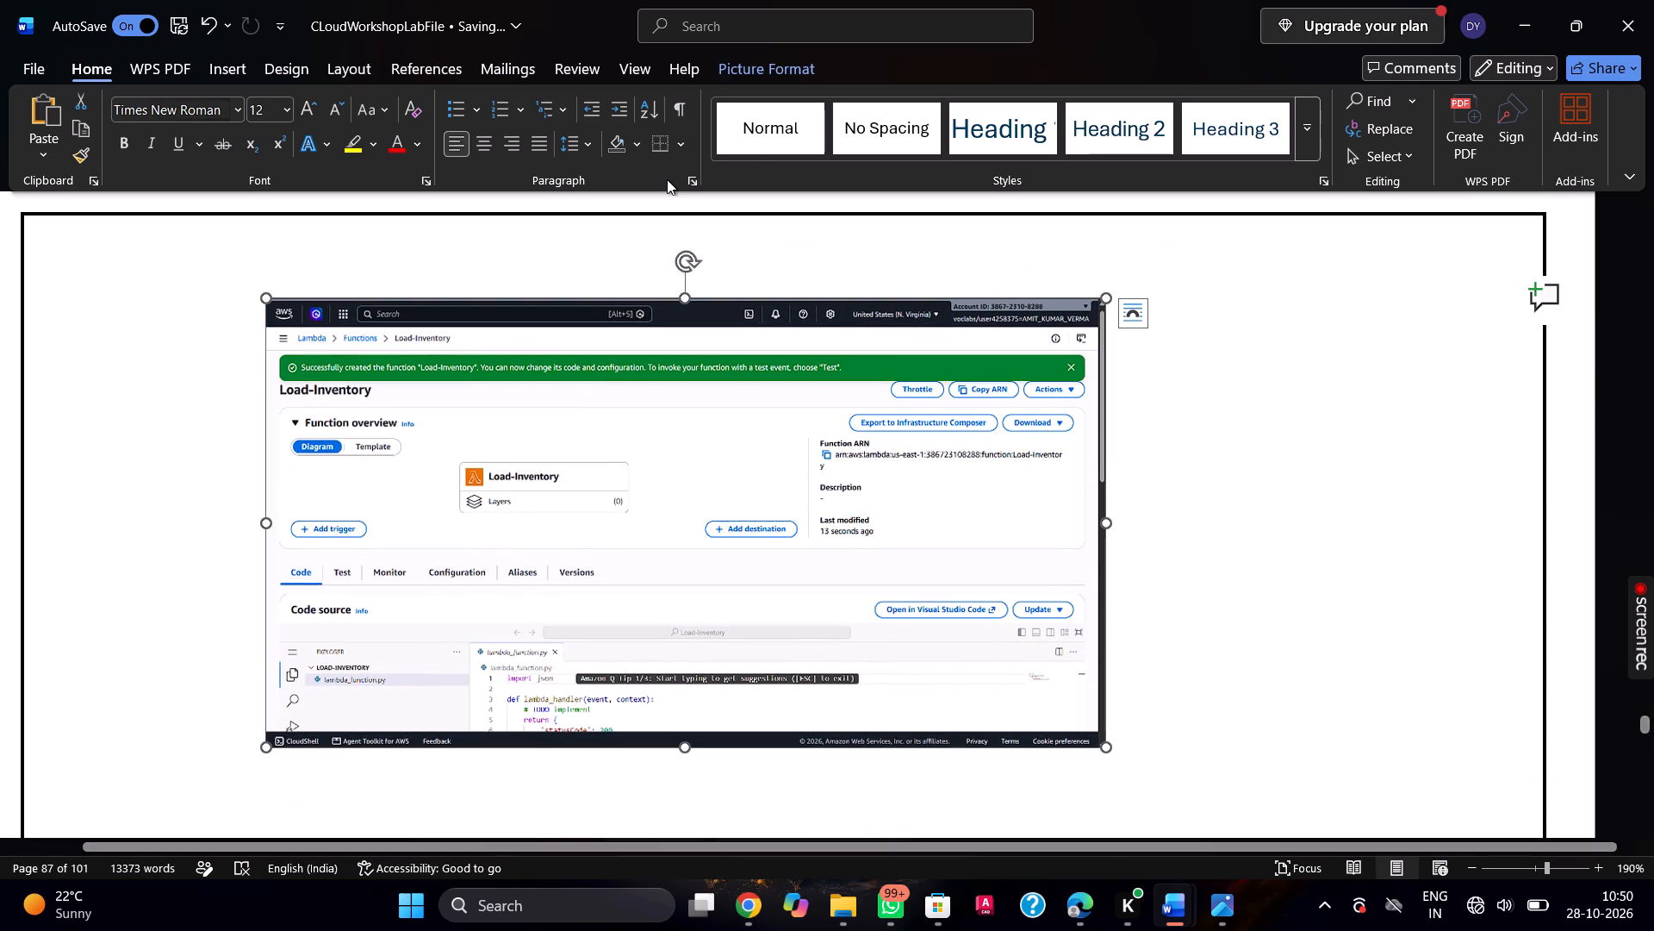
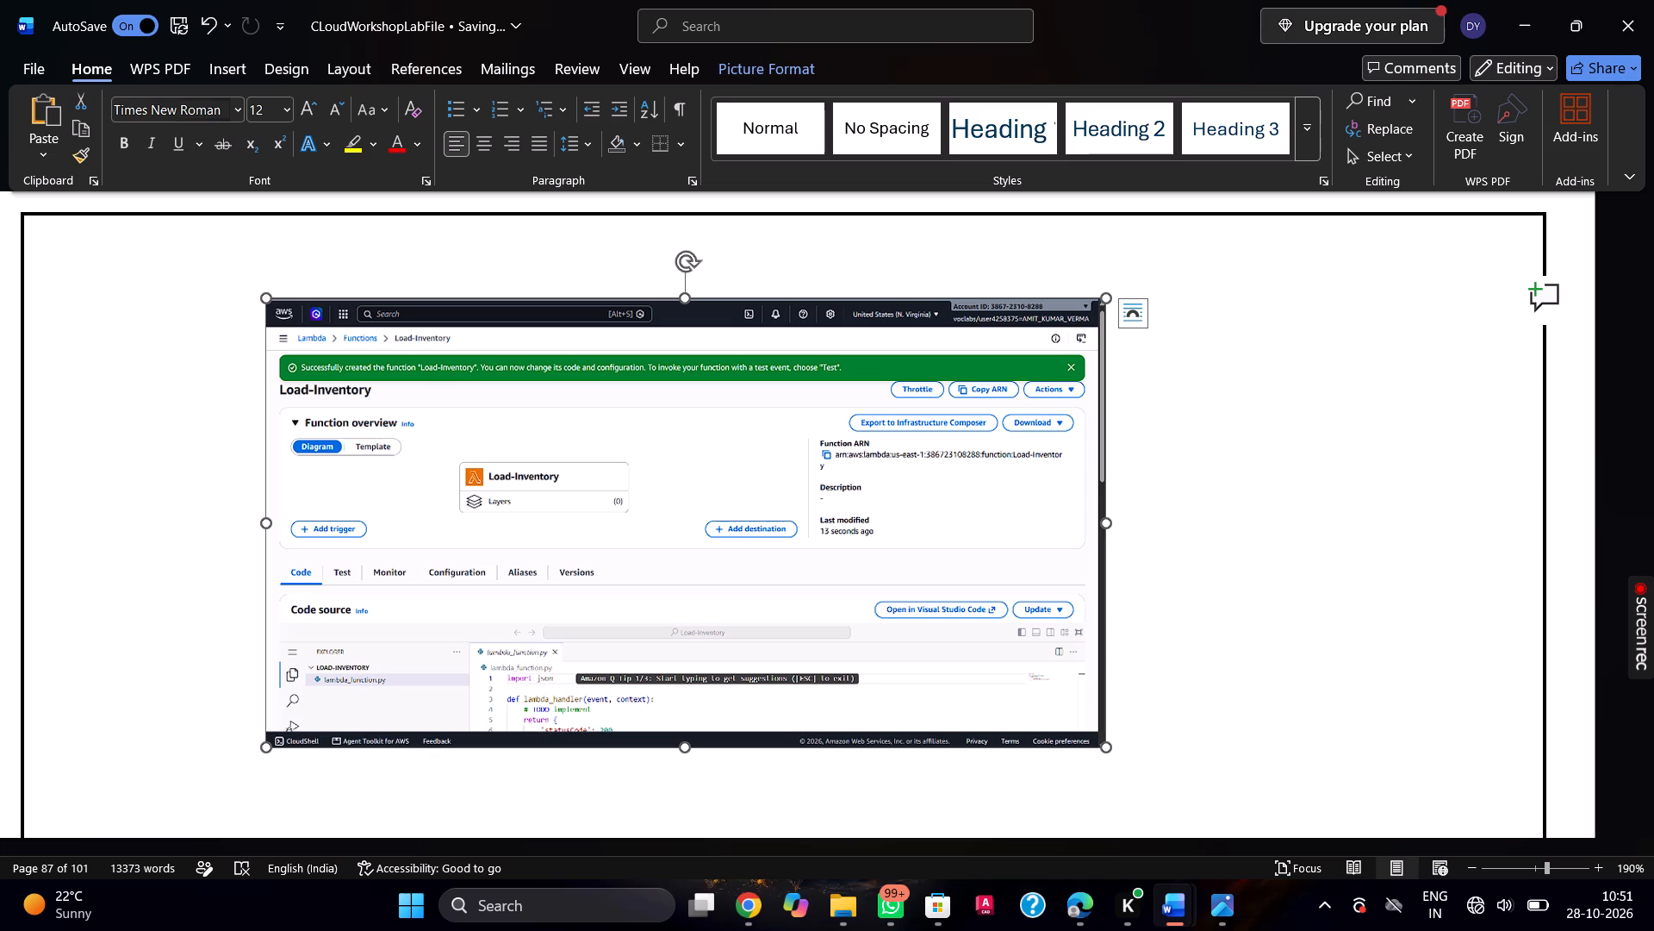
Align both side edges of the header strip on page 86 with the sides of the Load-Inventory screenshot beneath it.
scroll(628, 467, "up", 2)
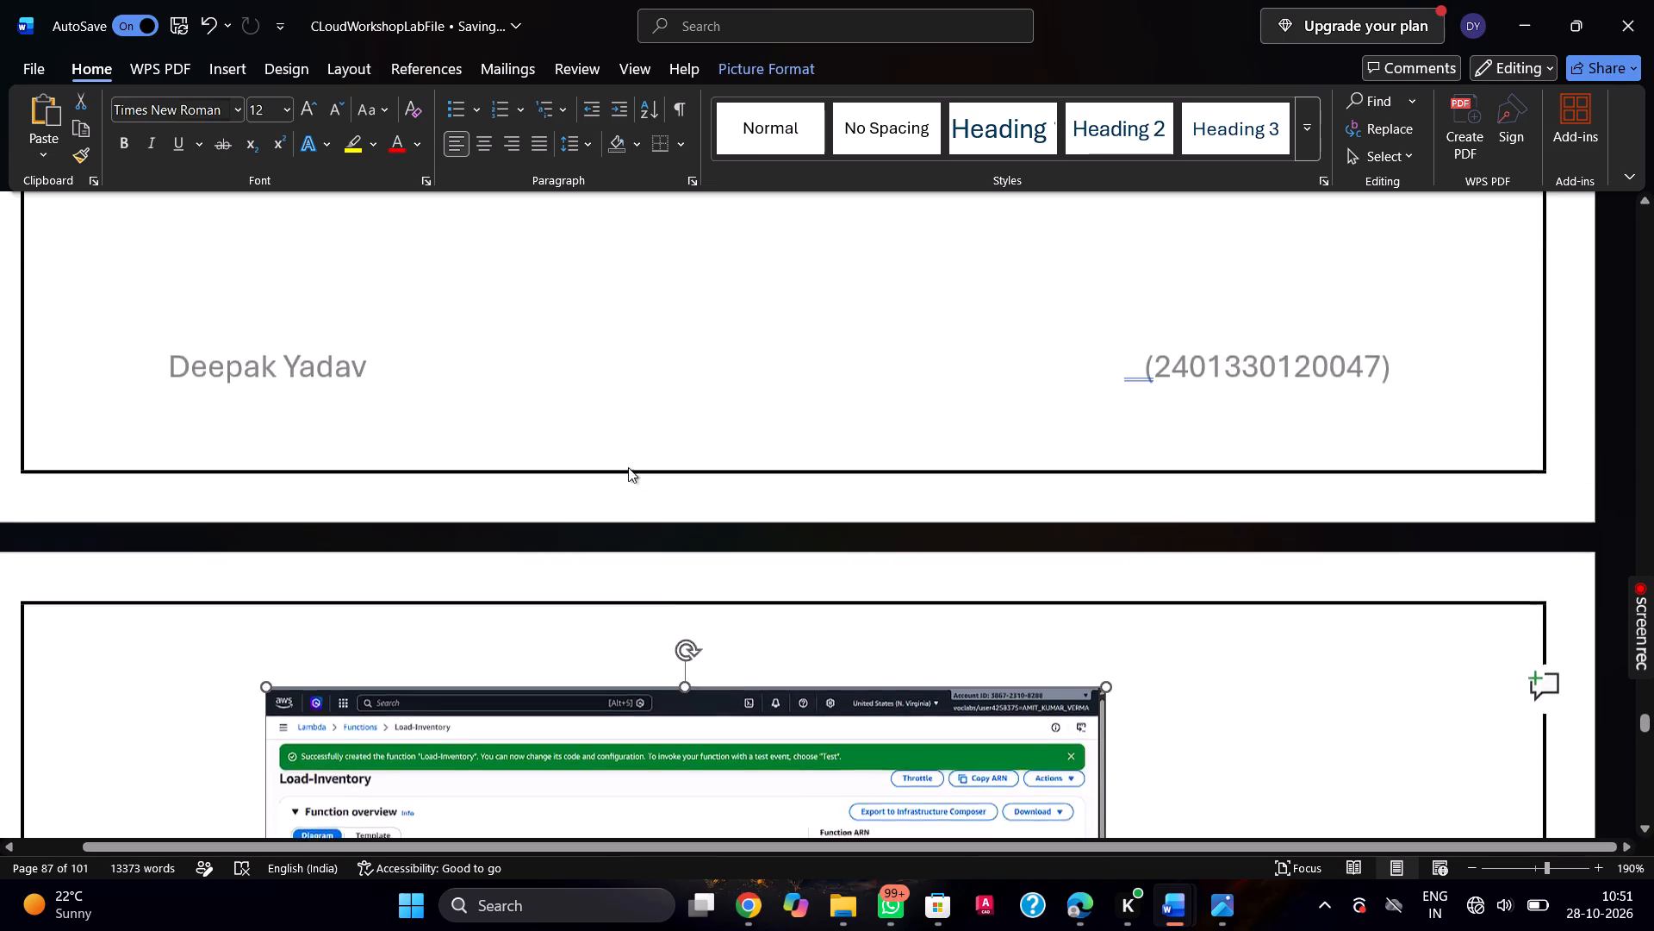
scroll(628, 467, "up", 4)
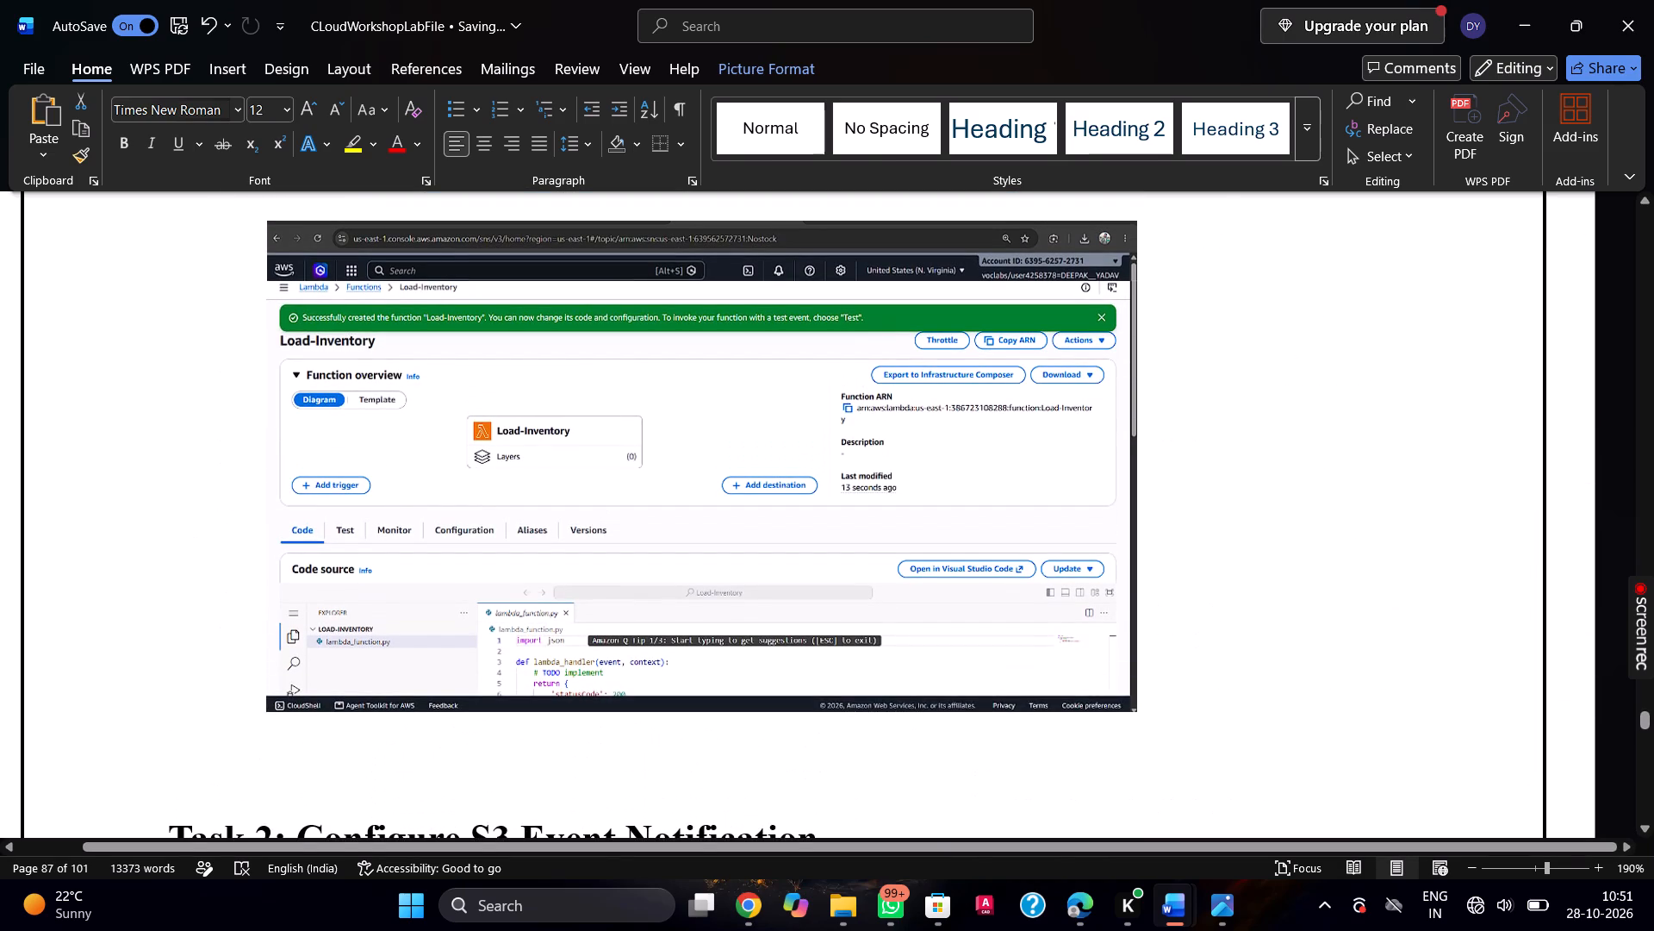
scroll(628, 467, "down", 1)
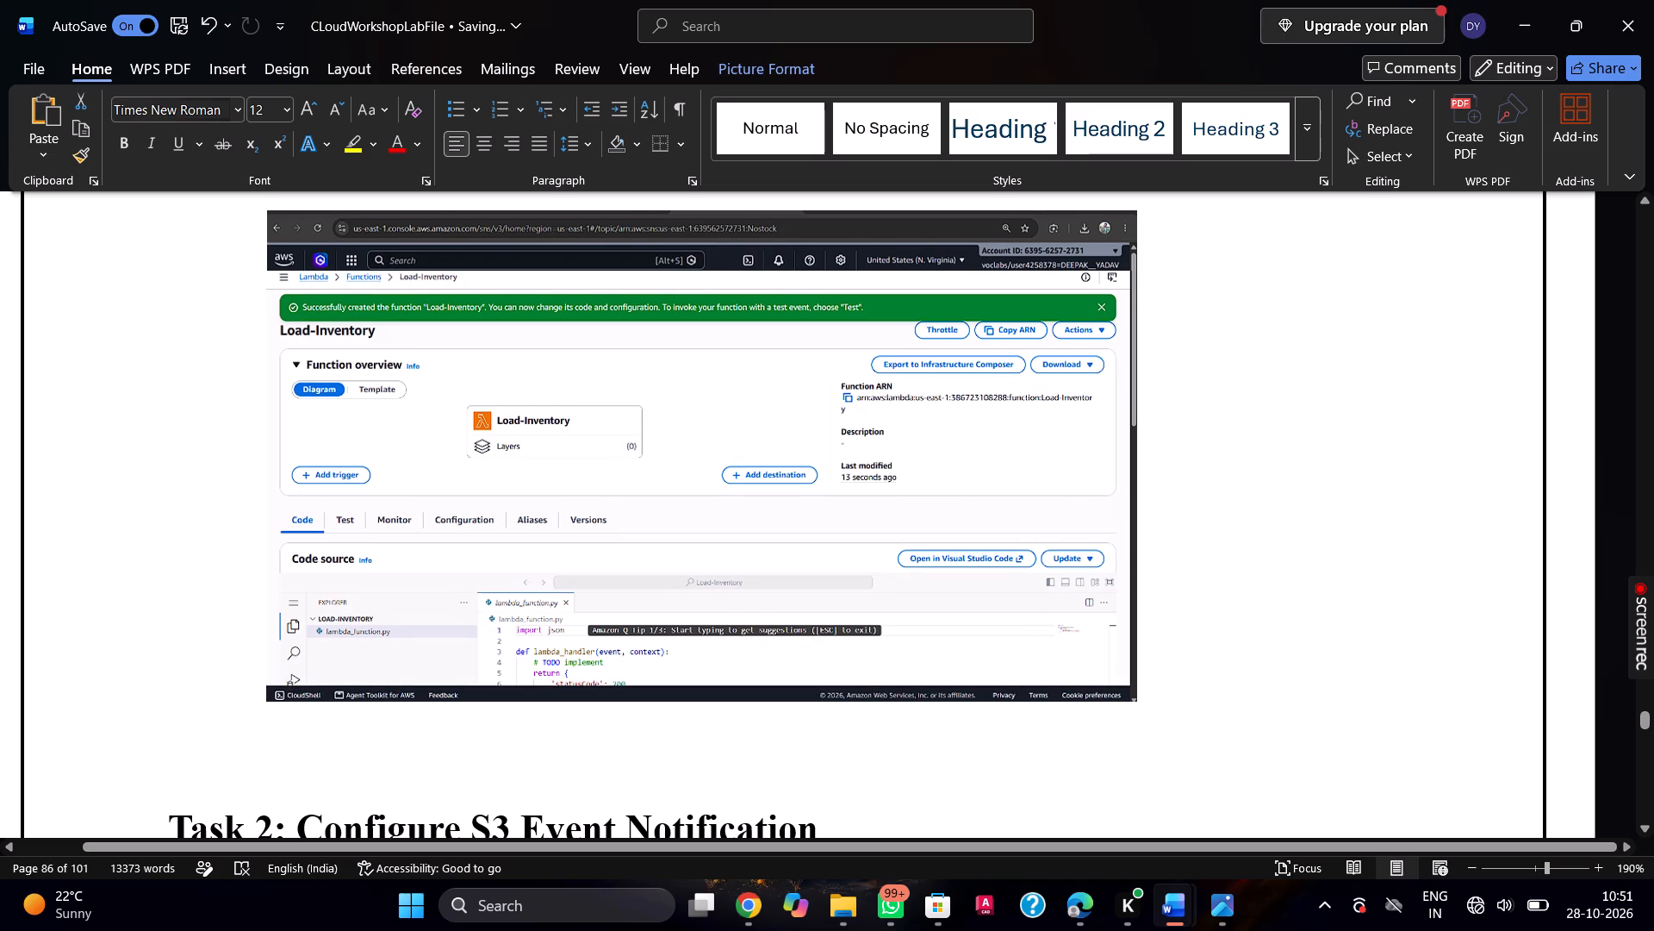
scroll(1006, 307, "up", 6, "ctrl")
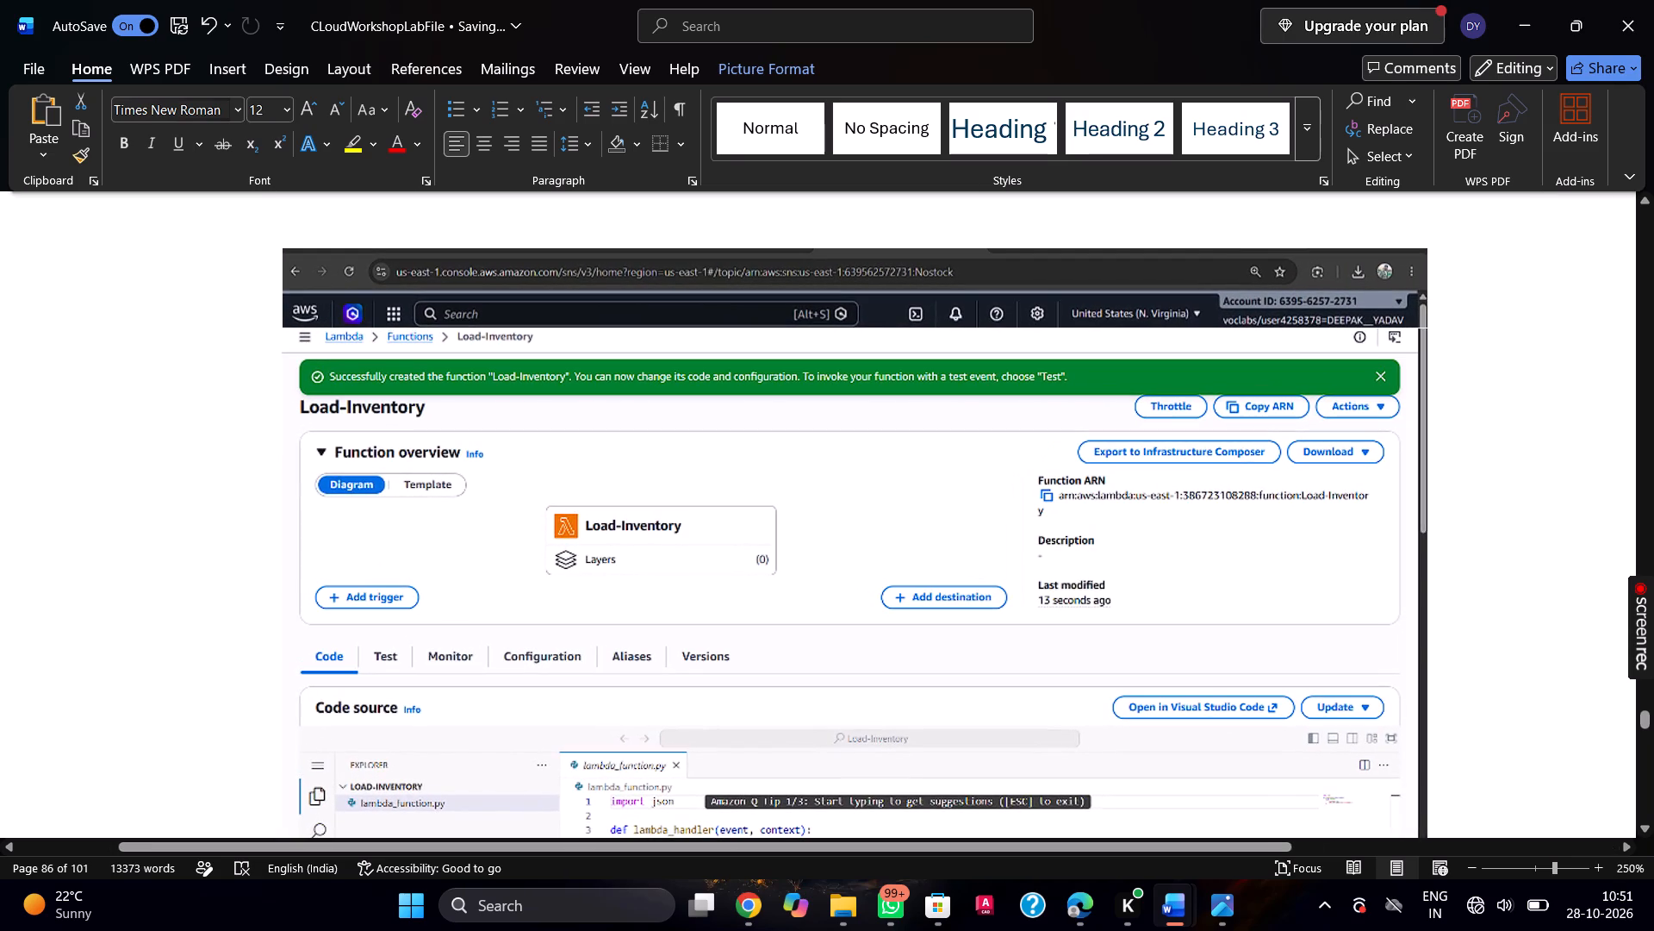
scroll(1006, 307, "up", 3, "ctrl")
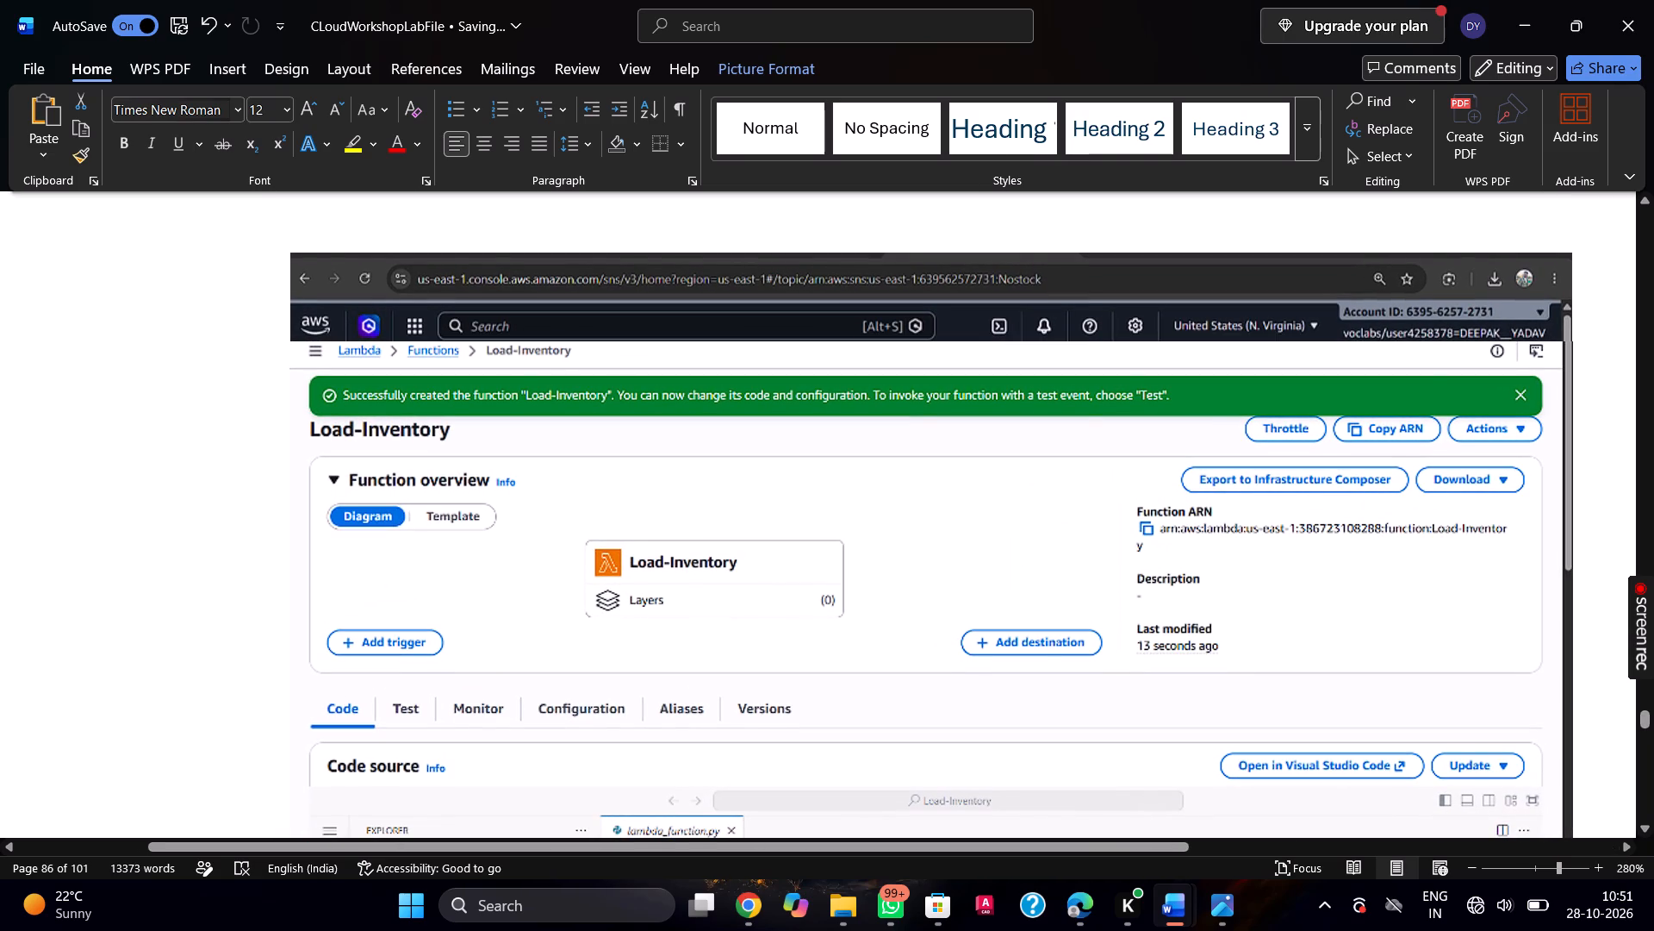
left_click(927, 307)
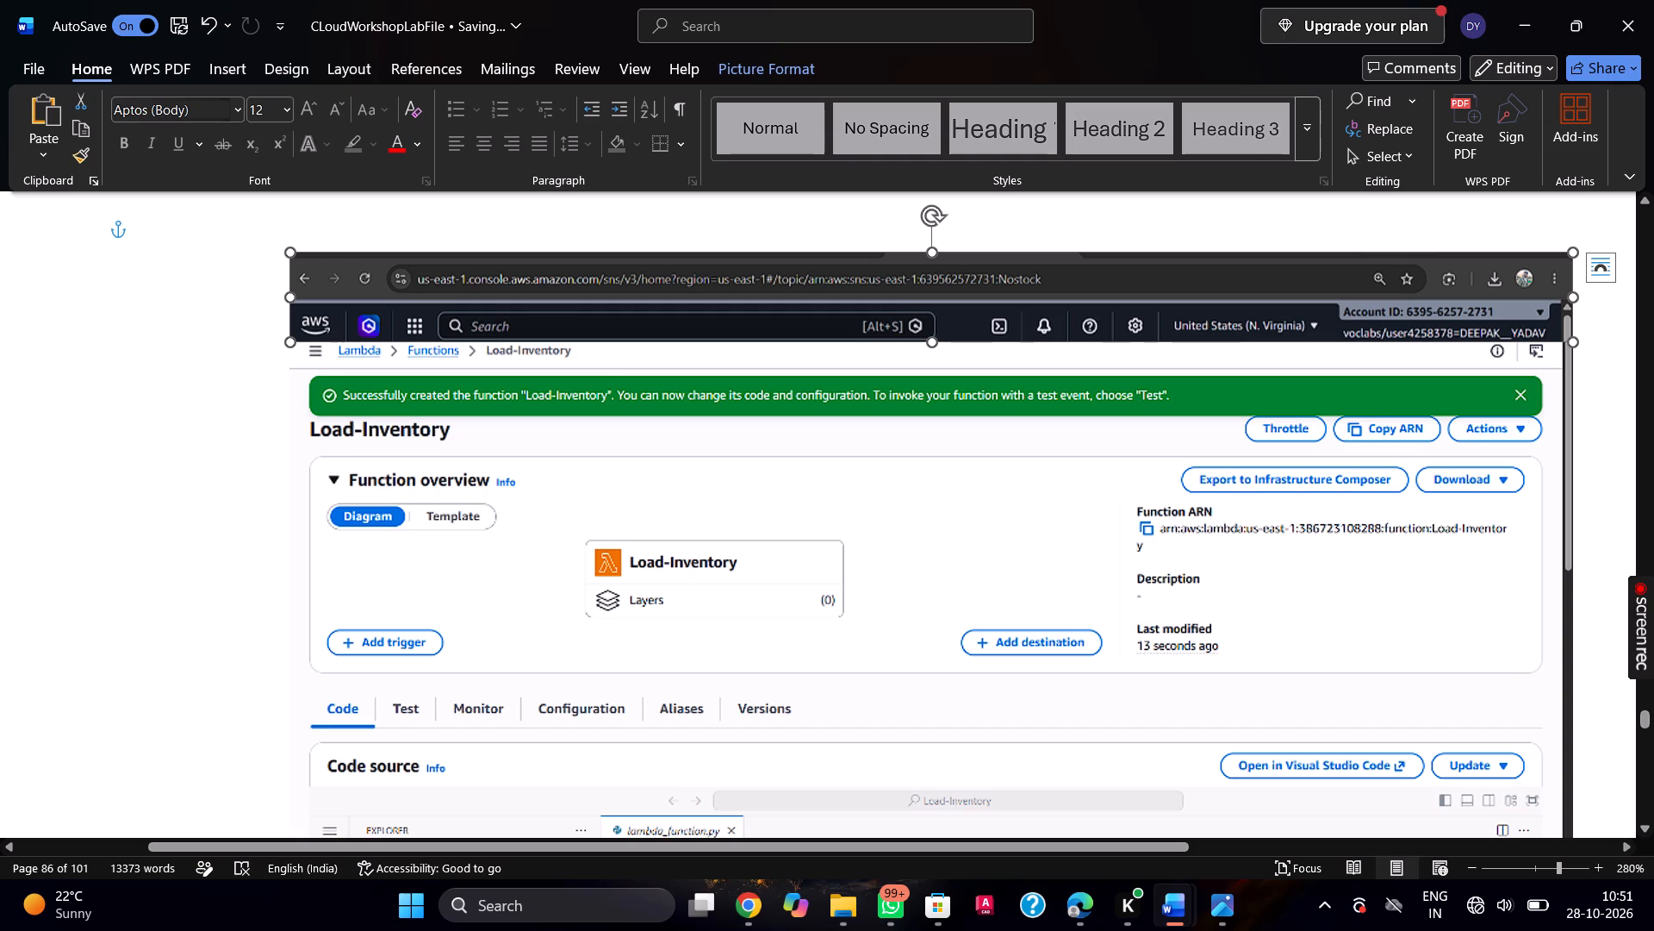
scroll(897, 359, "up", 2, "ctrl")
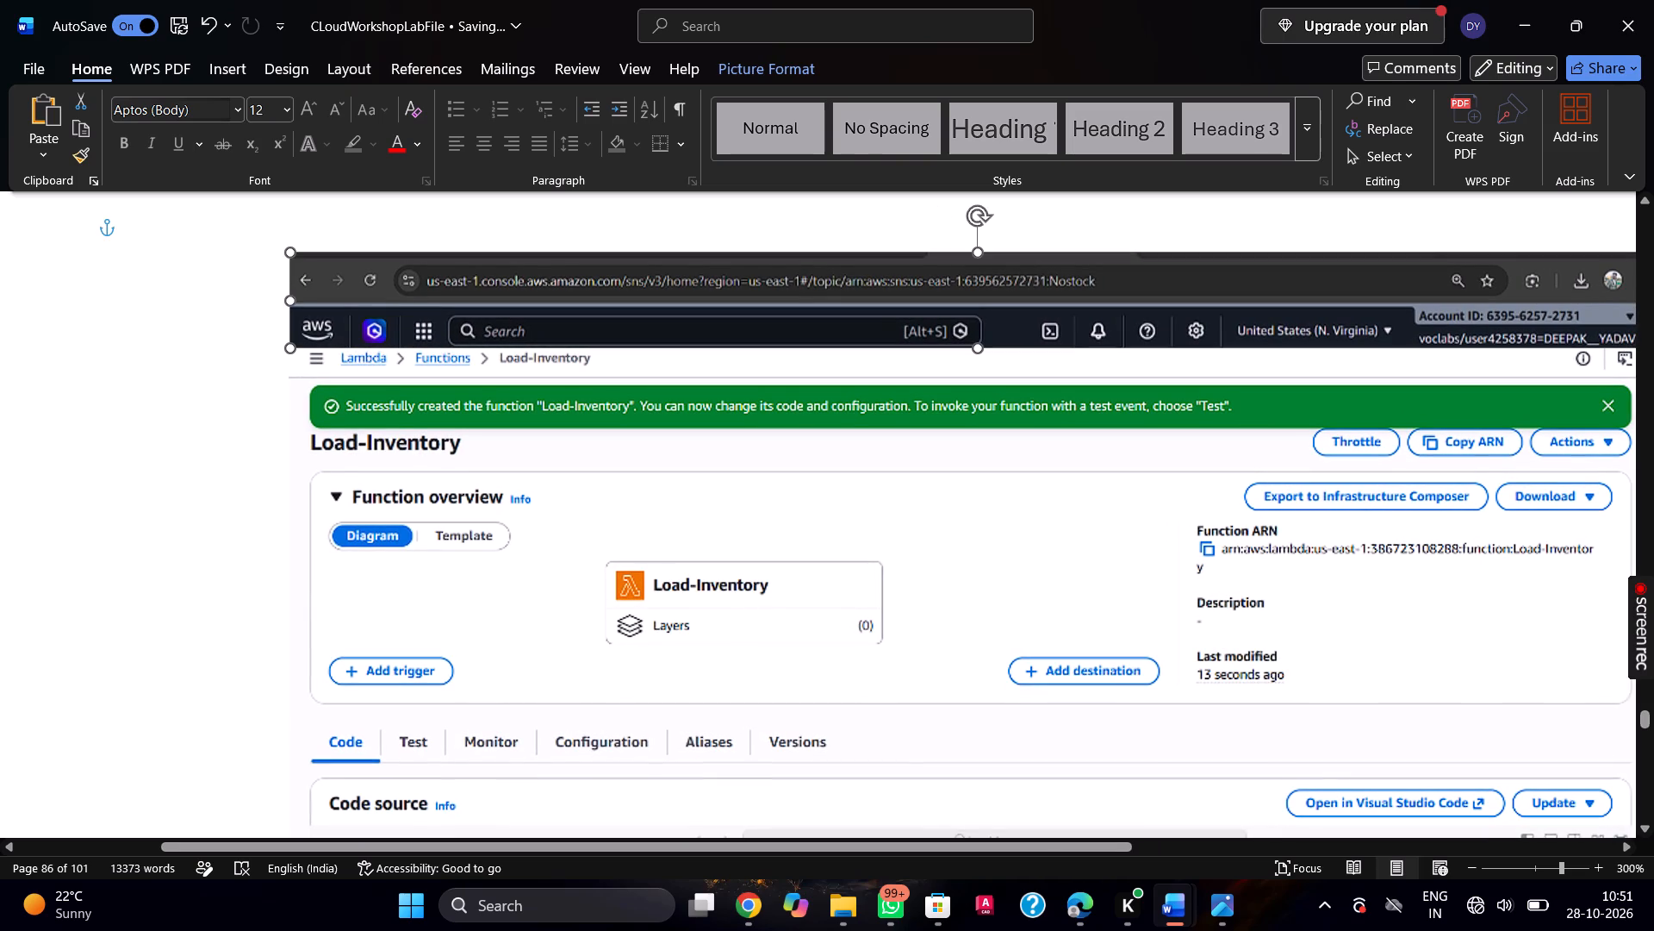
left_click(287, 300)
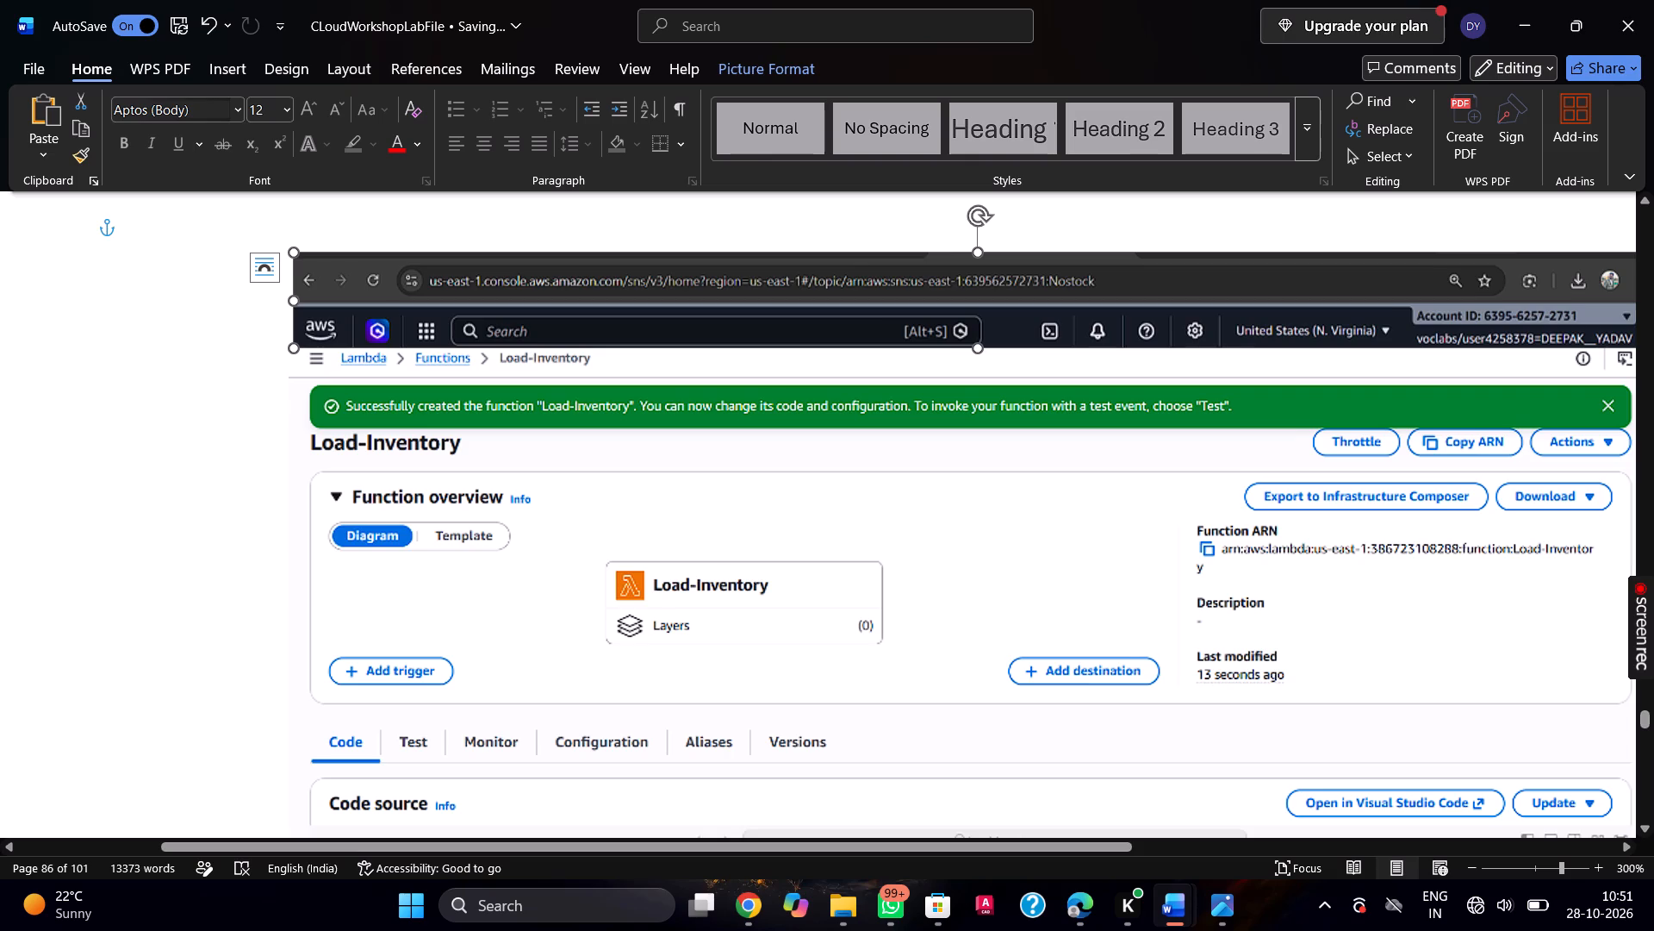
scroll(706, 356, "left", 3)
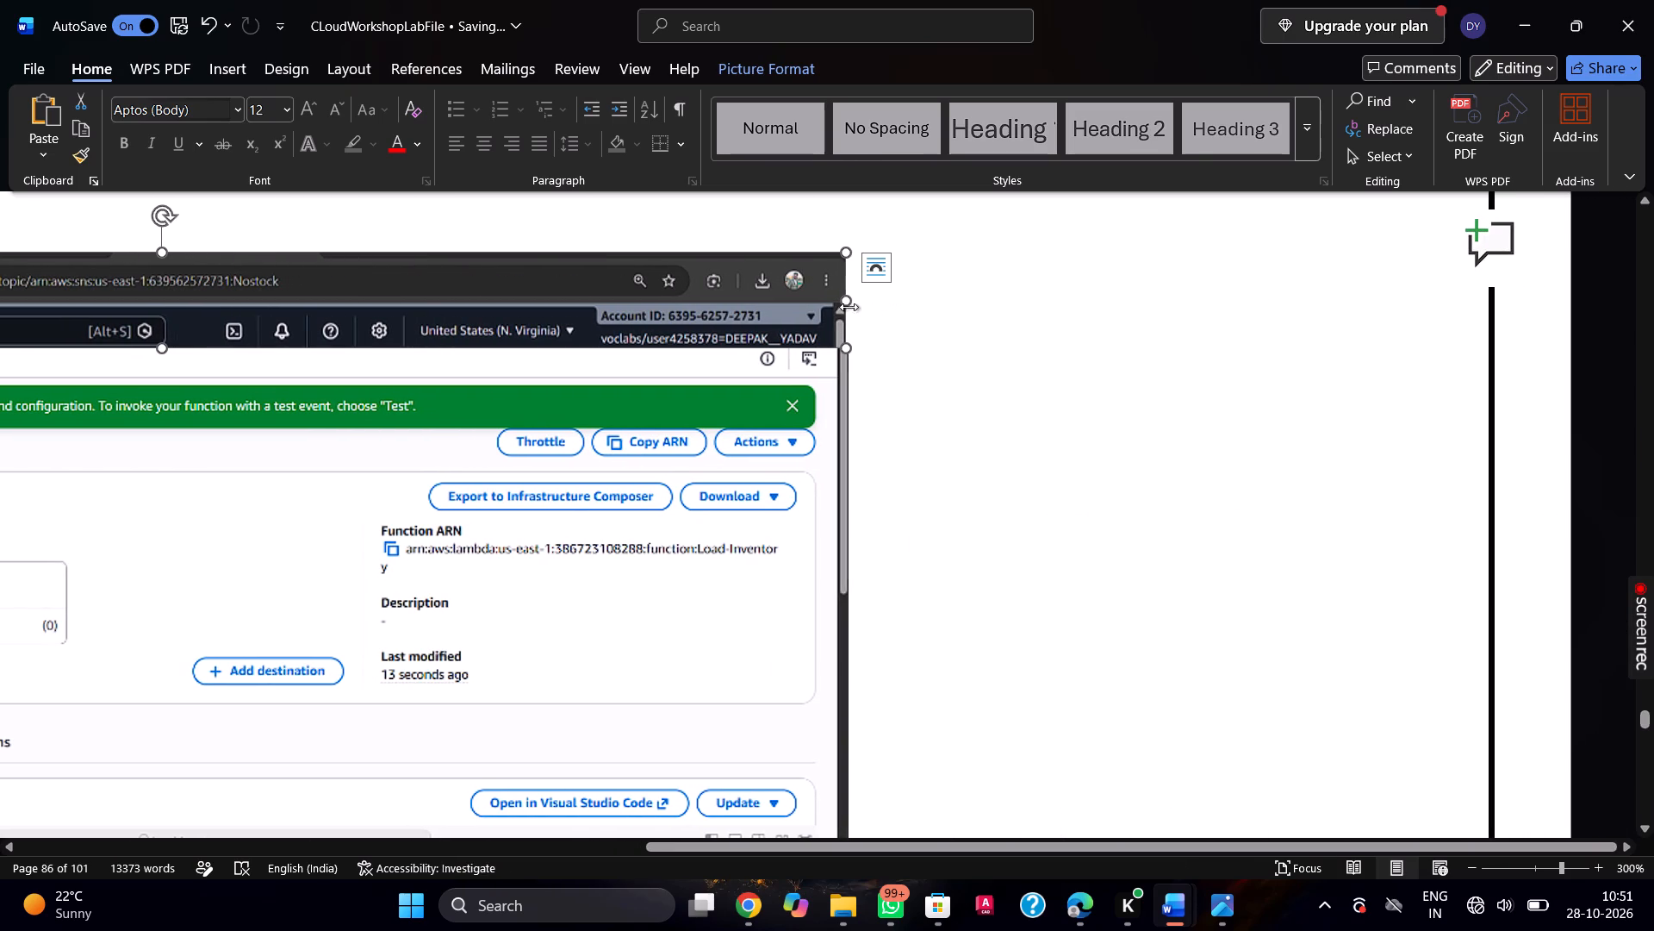
left_click(844, 302)
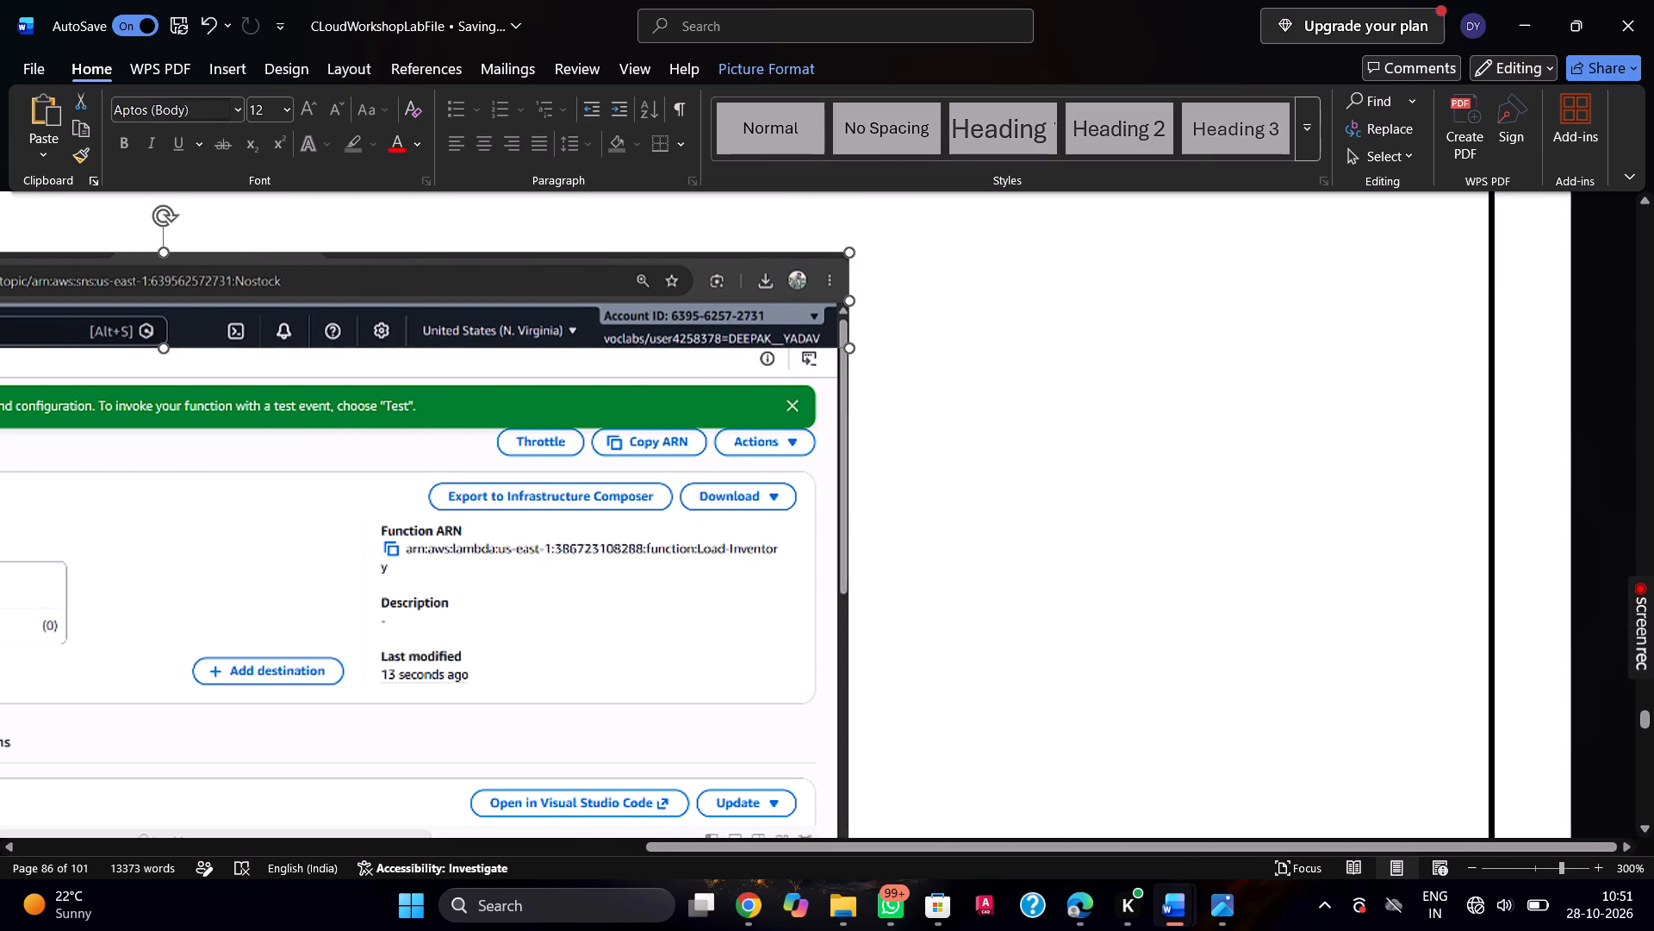
left_click(924, 366)
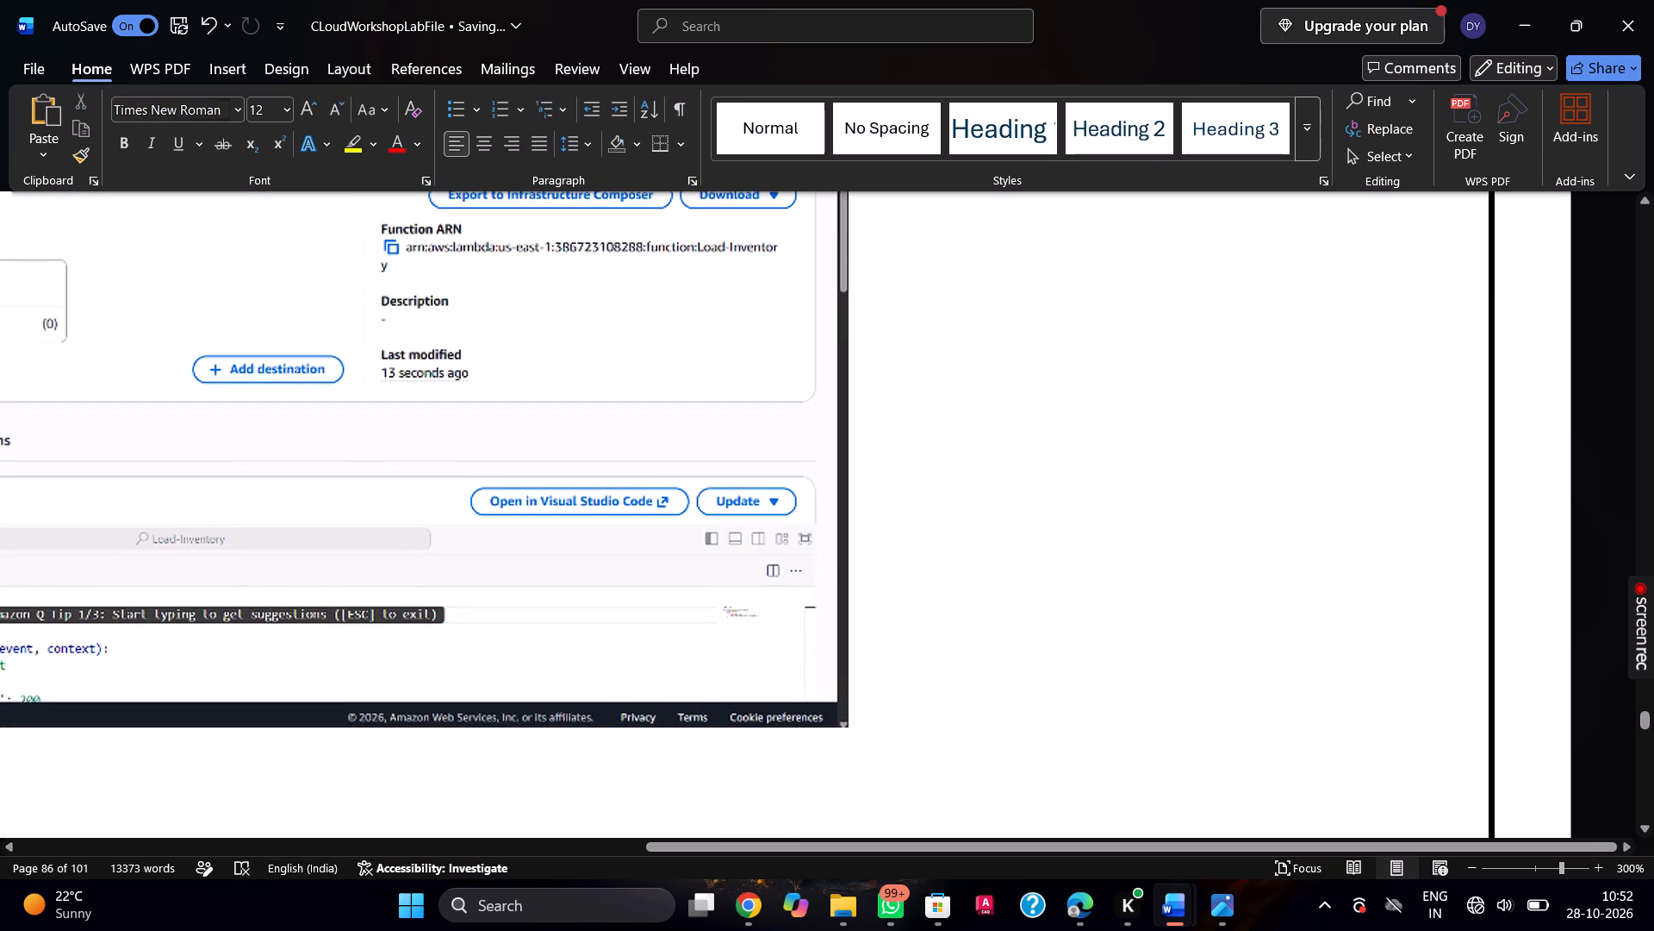
Fine-tune the height of the page 86 header strip so its bottom edge meets the screenshot's breadcrumb row without a gap.
scroll(713, 406, "up", 1)
scroll(733, 533, "down", 1)
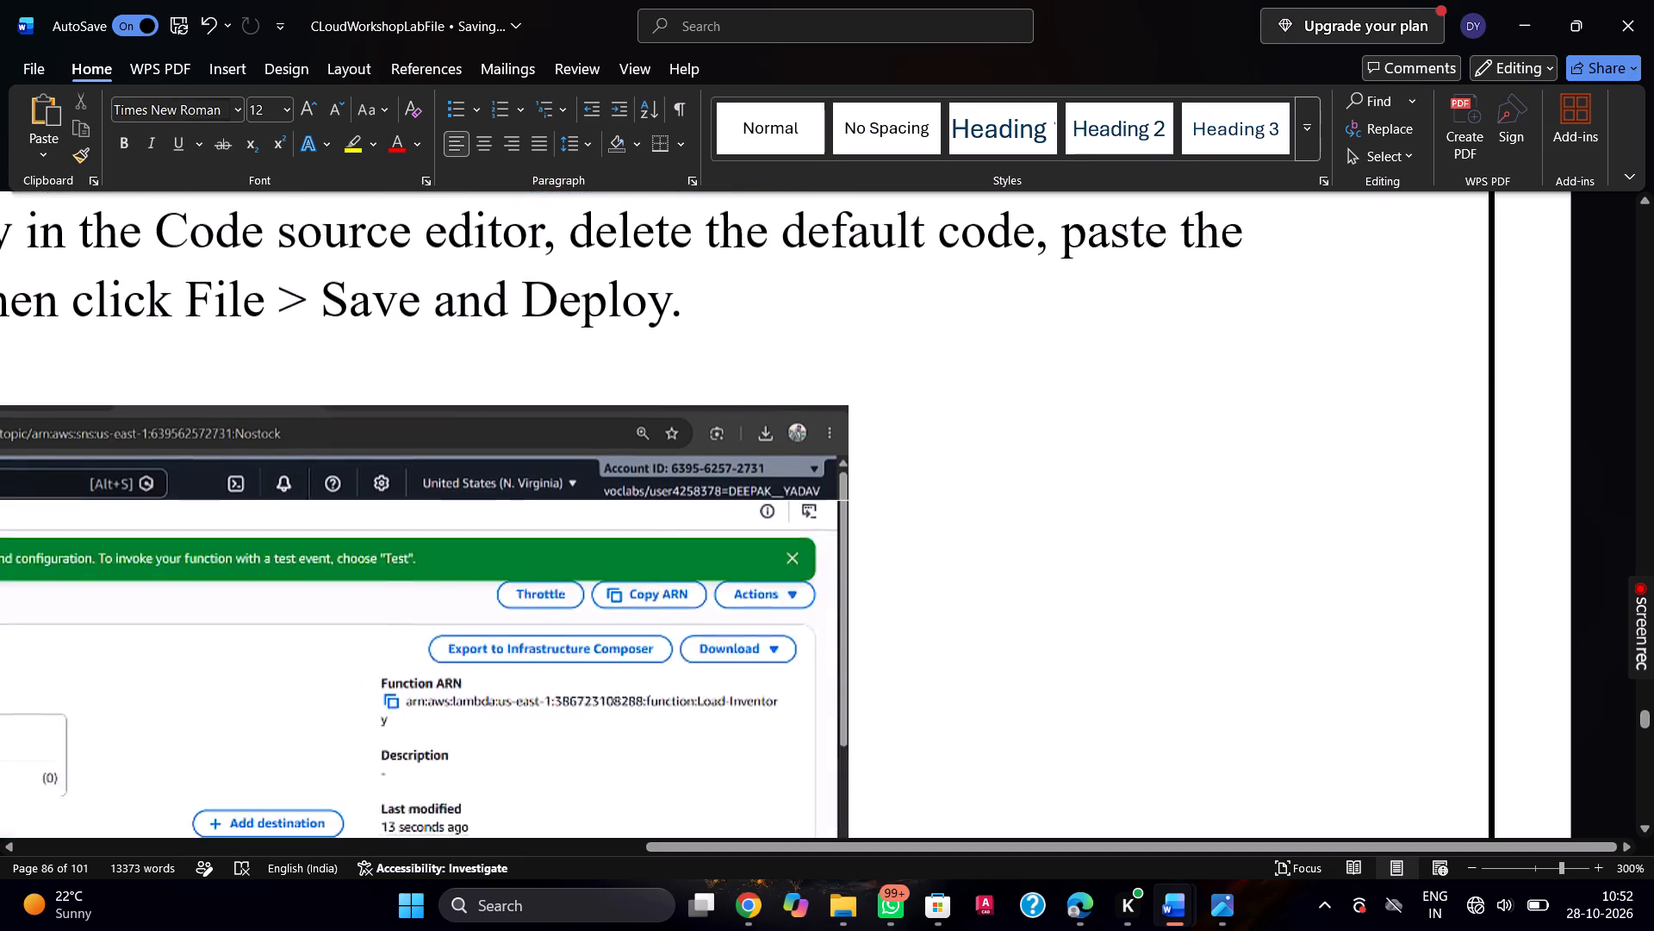
scroll(733, 533, "down", 1)
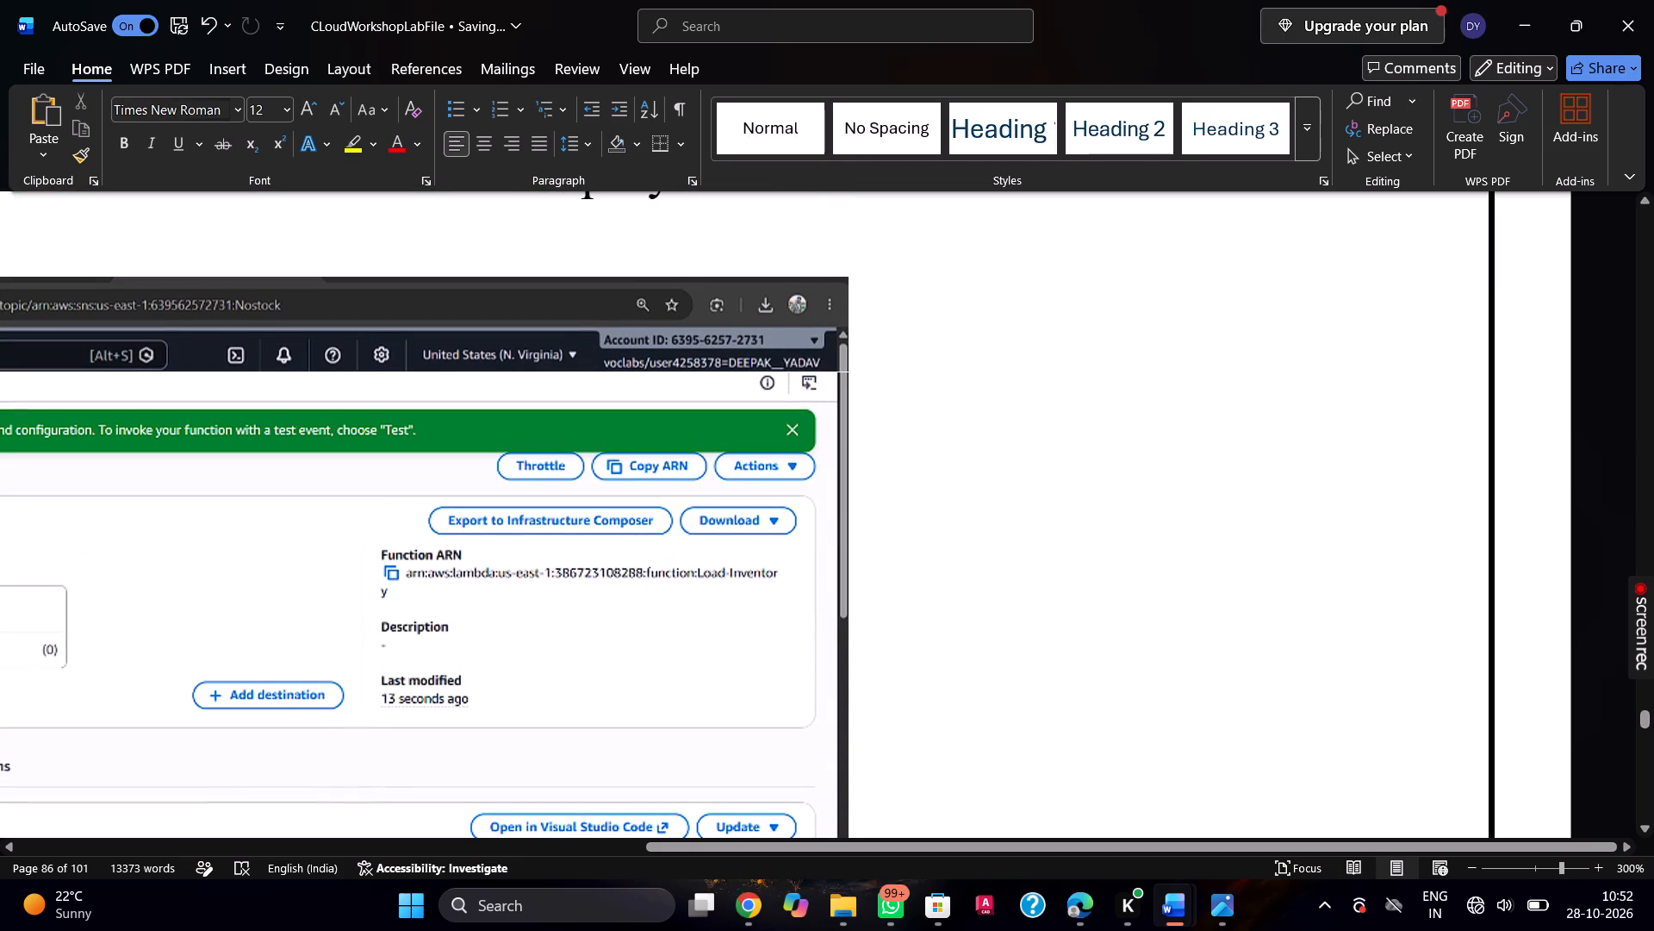
left_click(557, 353)
scroll(557, 353, "up", 1)
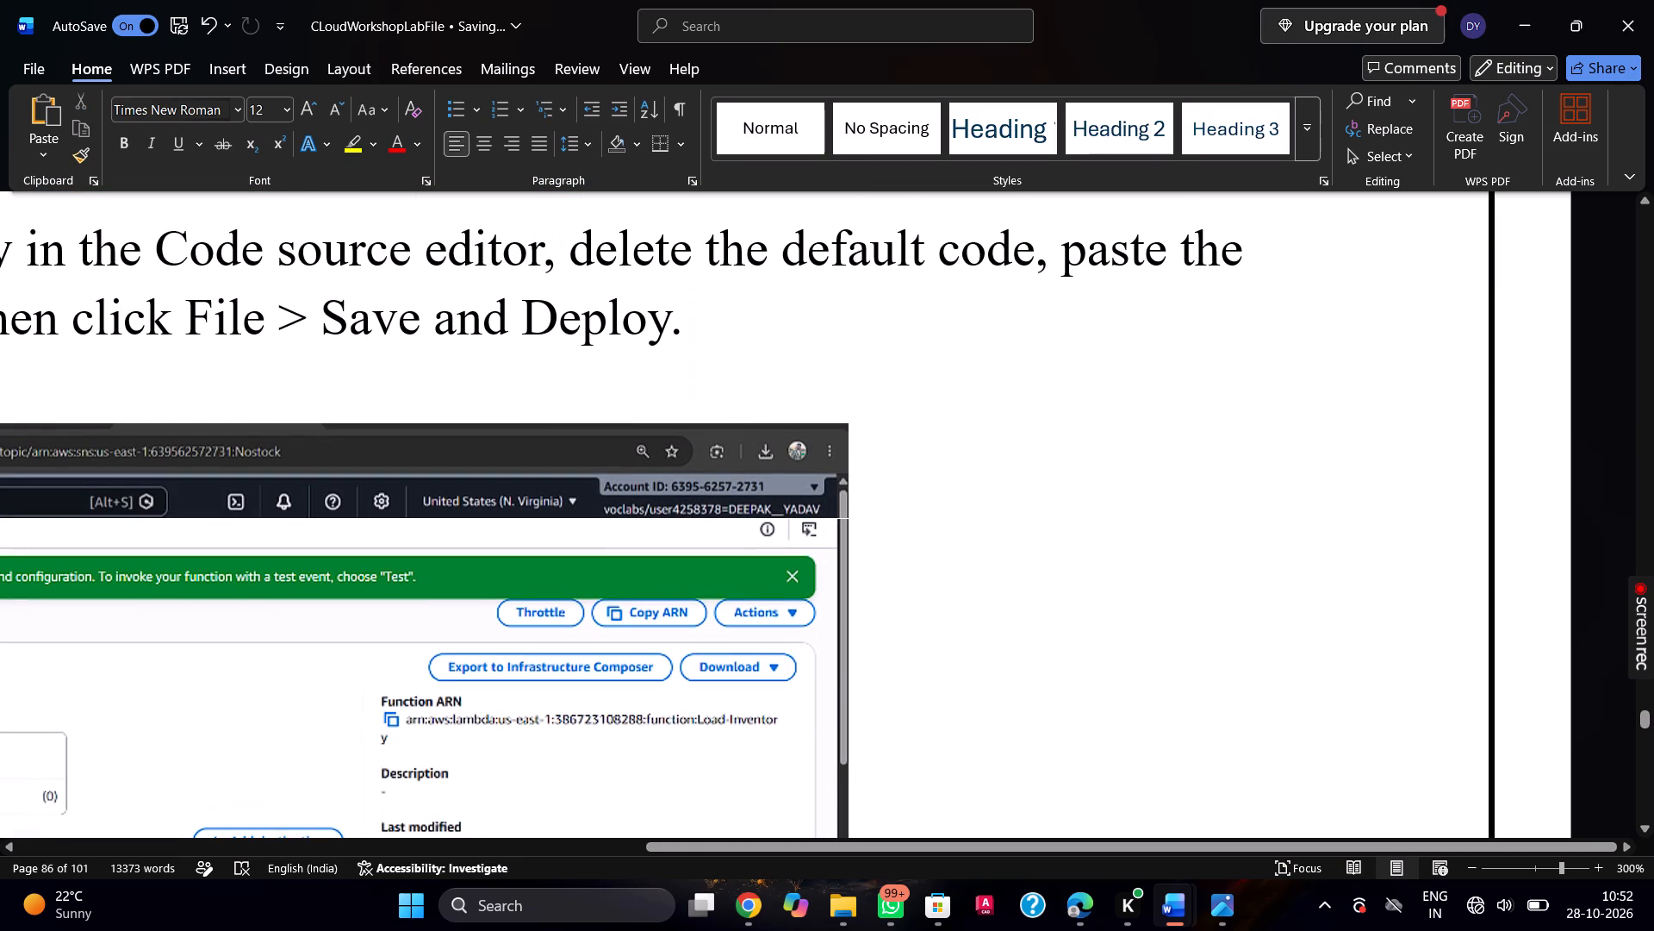
left_click(635, 478)
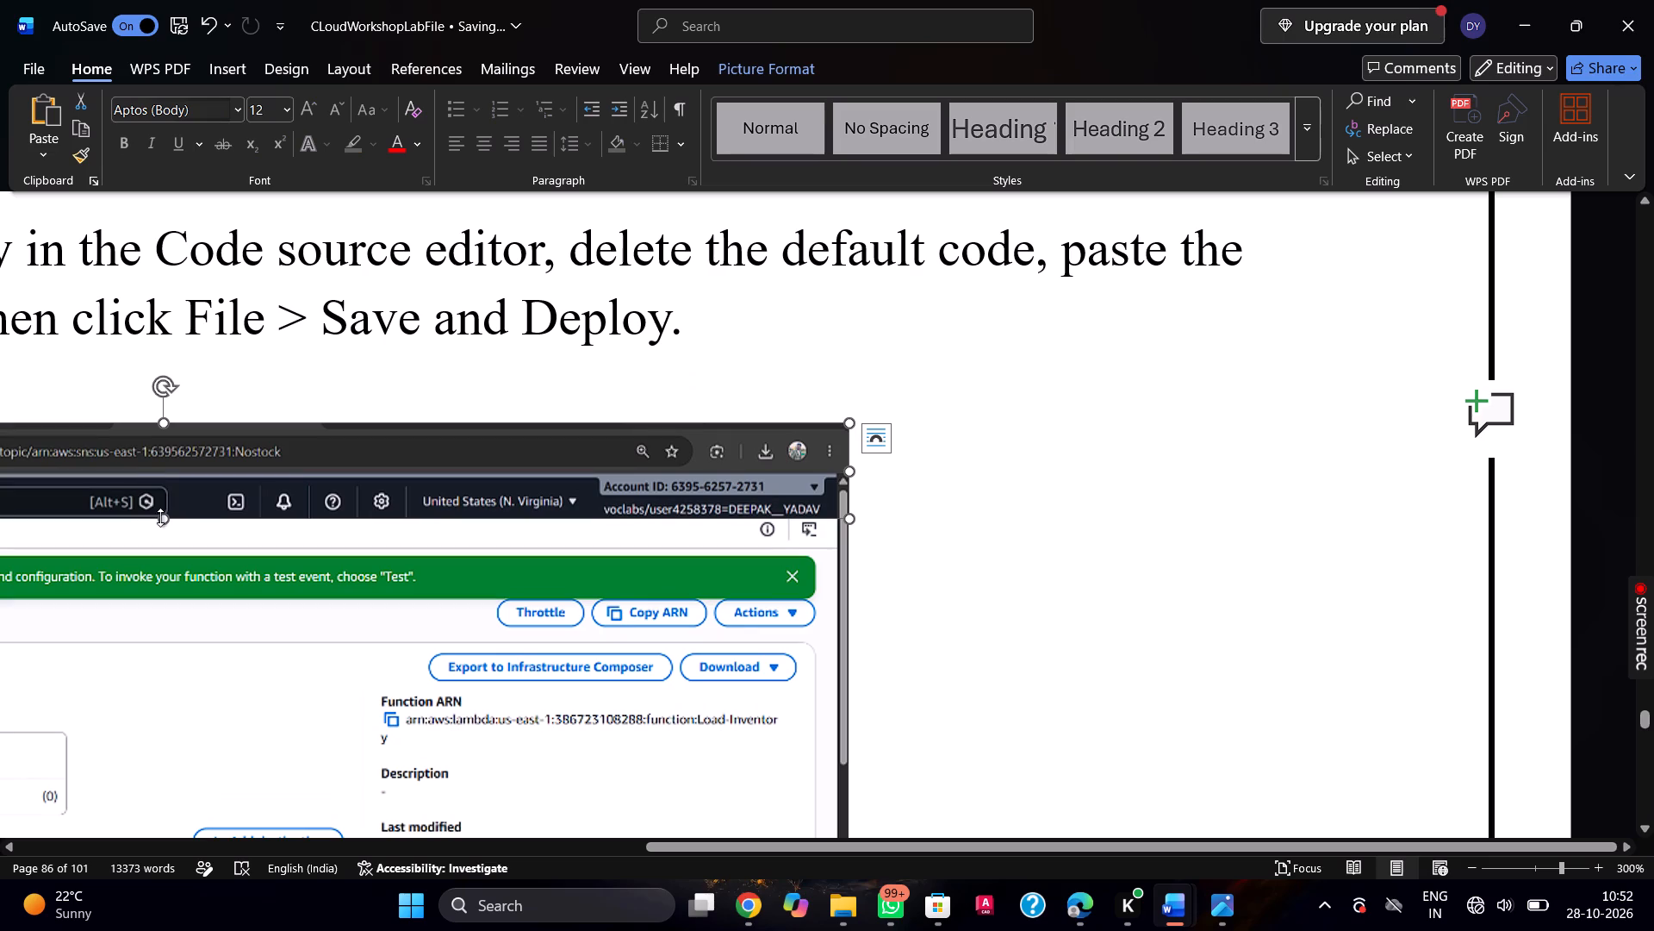
left_click(165, 518)
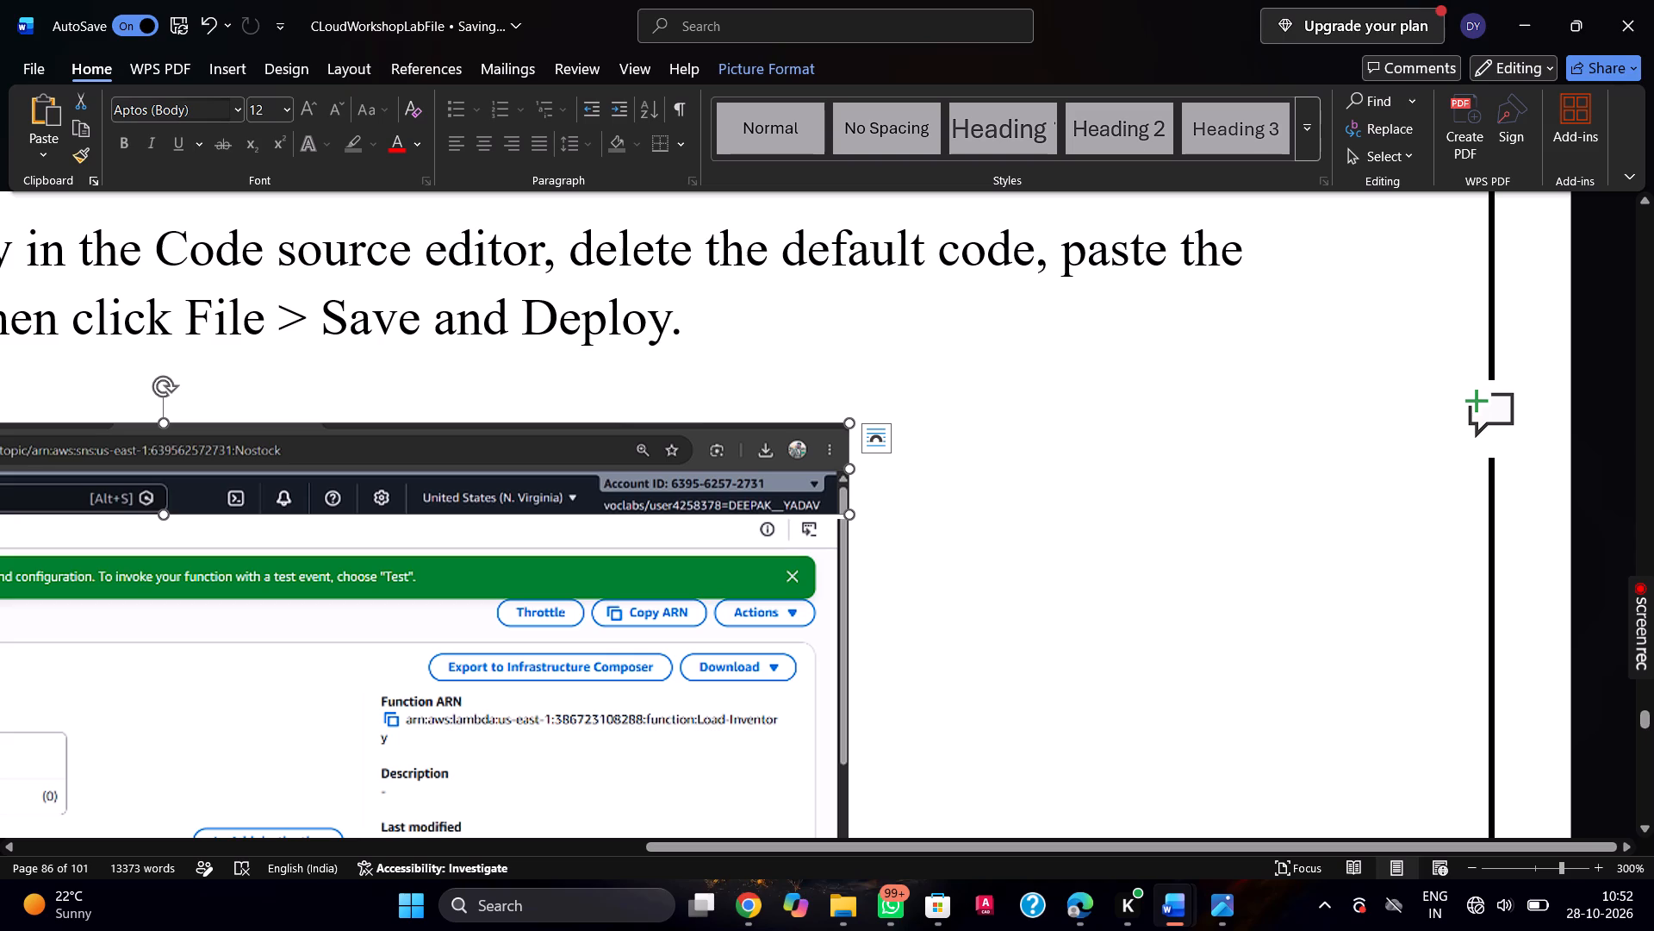
left_click(946, 534)
scroll(801, 521, "up", 1)
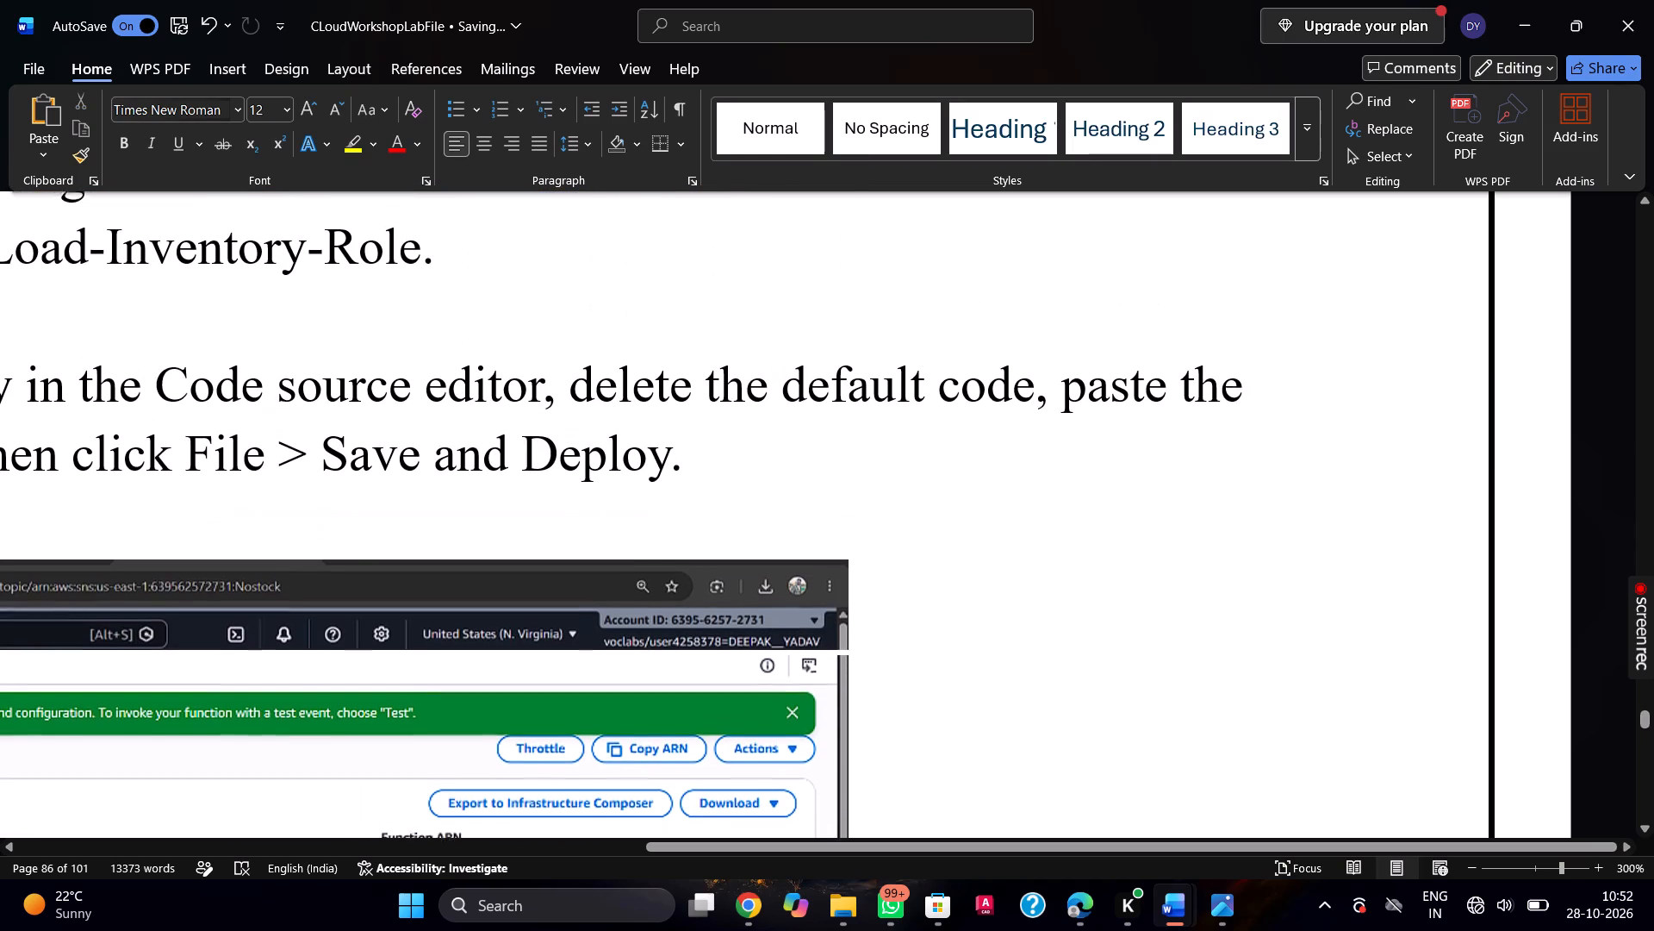
scroll(758, 639, "down", 1)
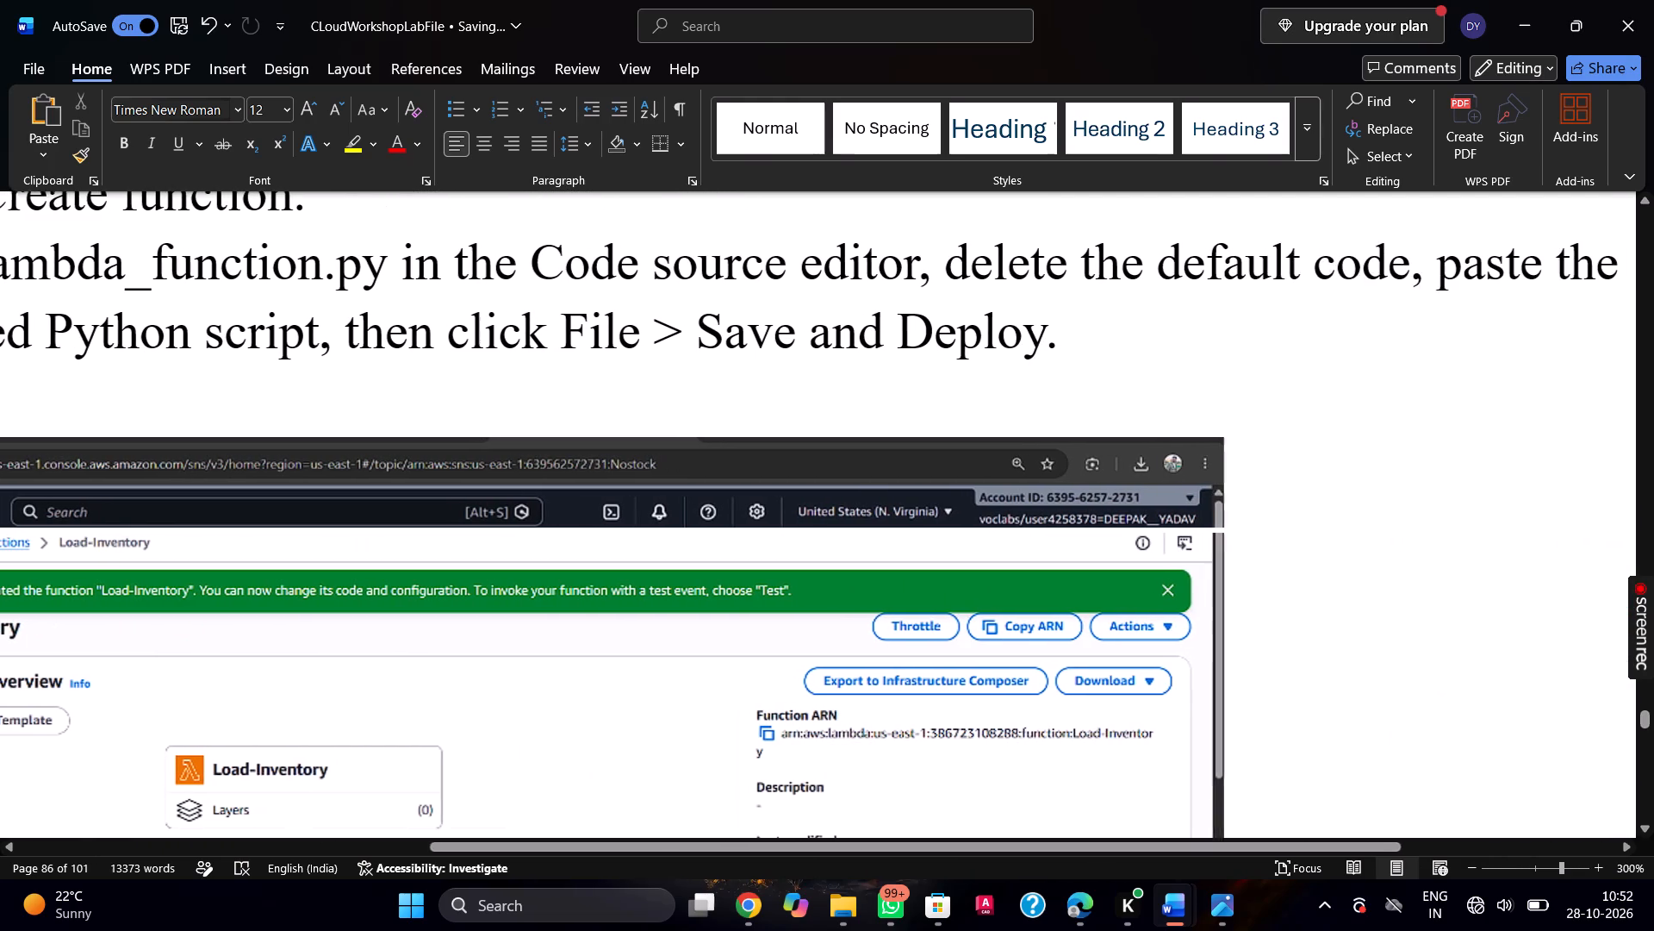
left_click(824, 505)
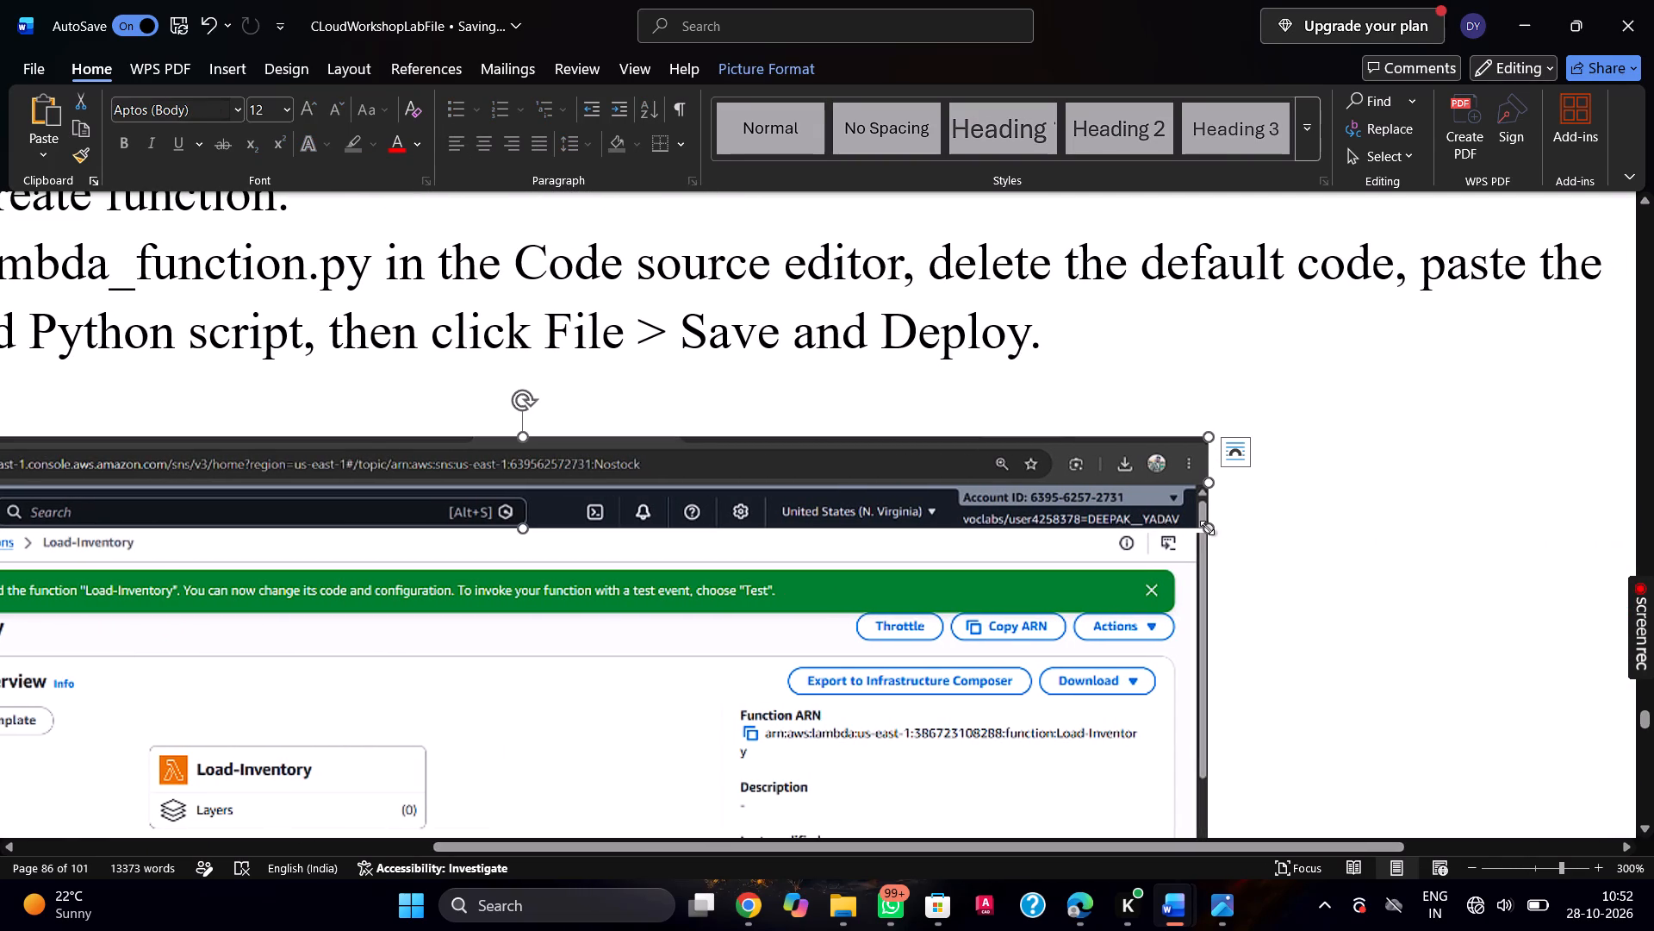
left_click(523, 528)
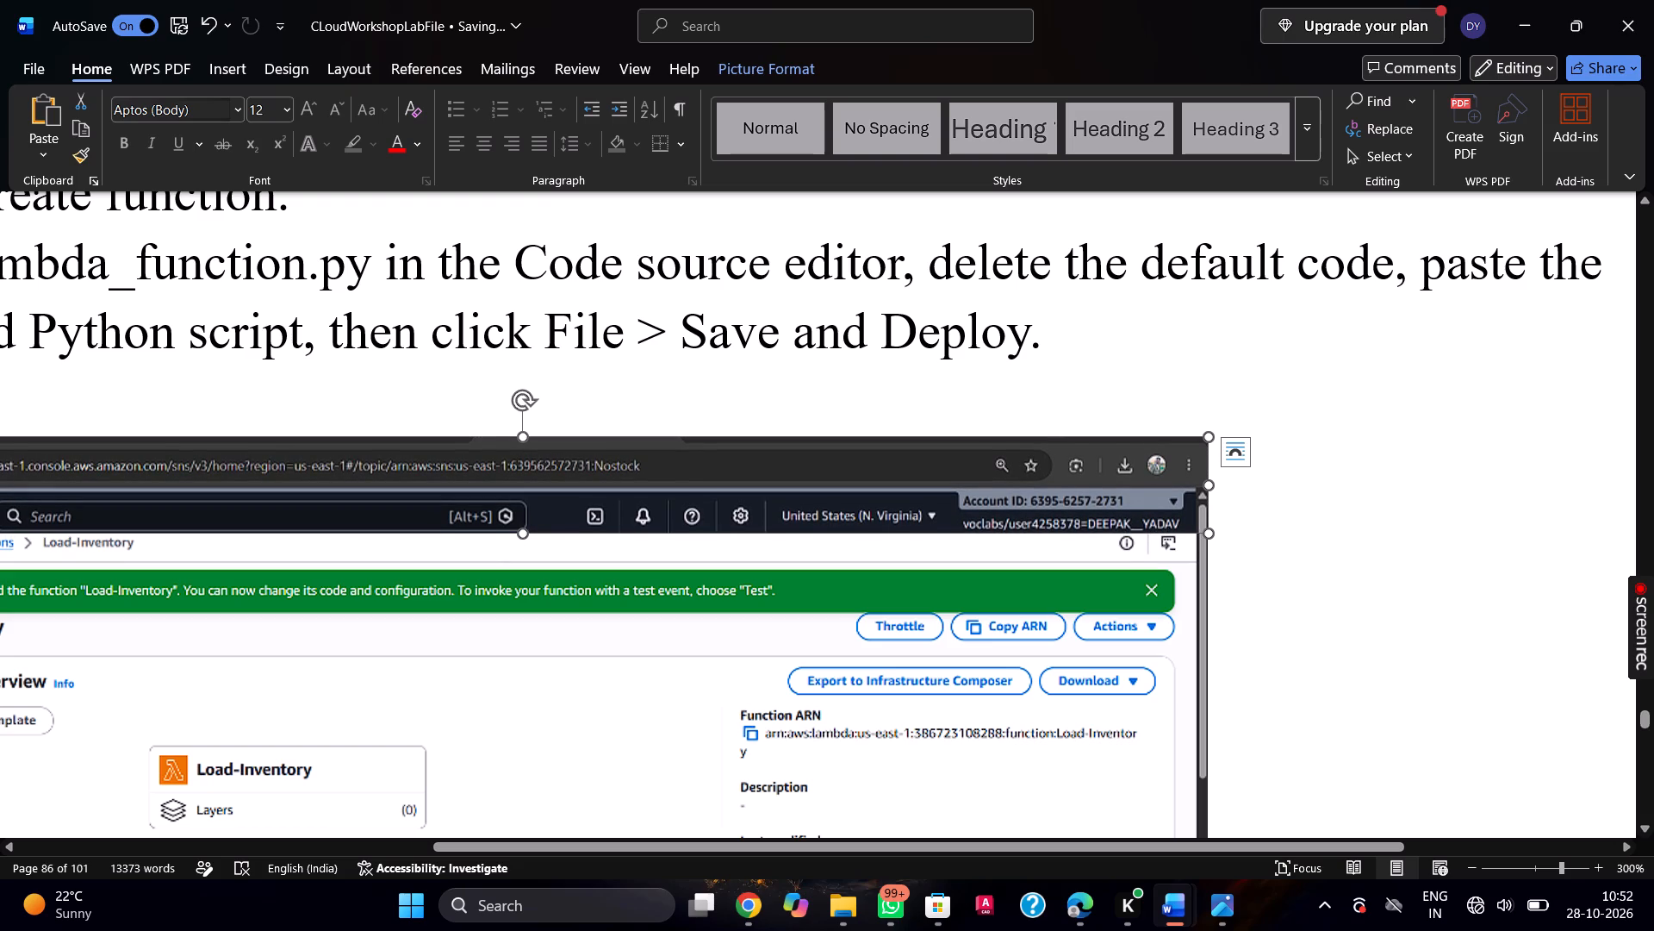
left_click(658, 384)
Crop the old AWS header bar off the Load-Inventory screenshot on page 87, down to just above the breadcrumb row.
scroll(623, 555, "right", 2)
scroll(623, 555, "left", 1)
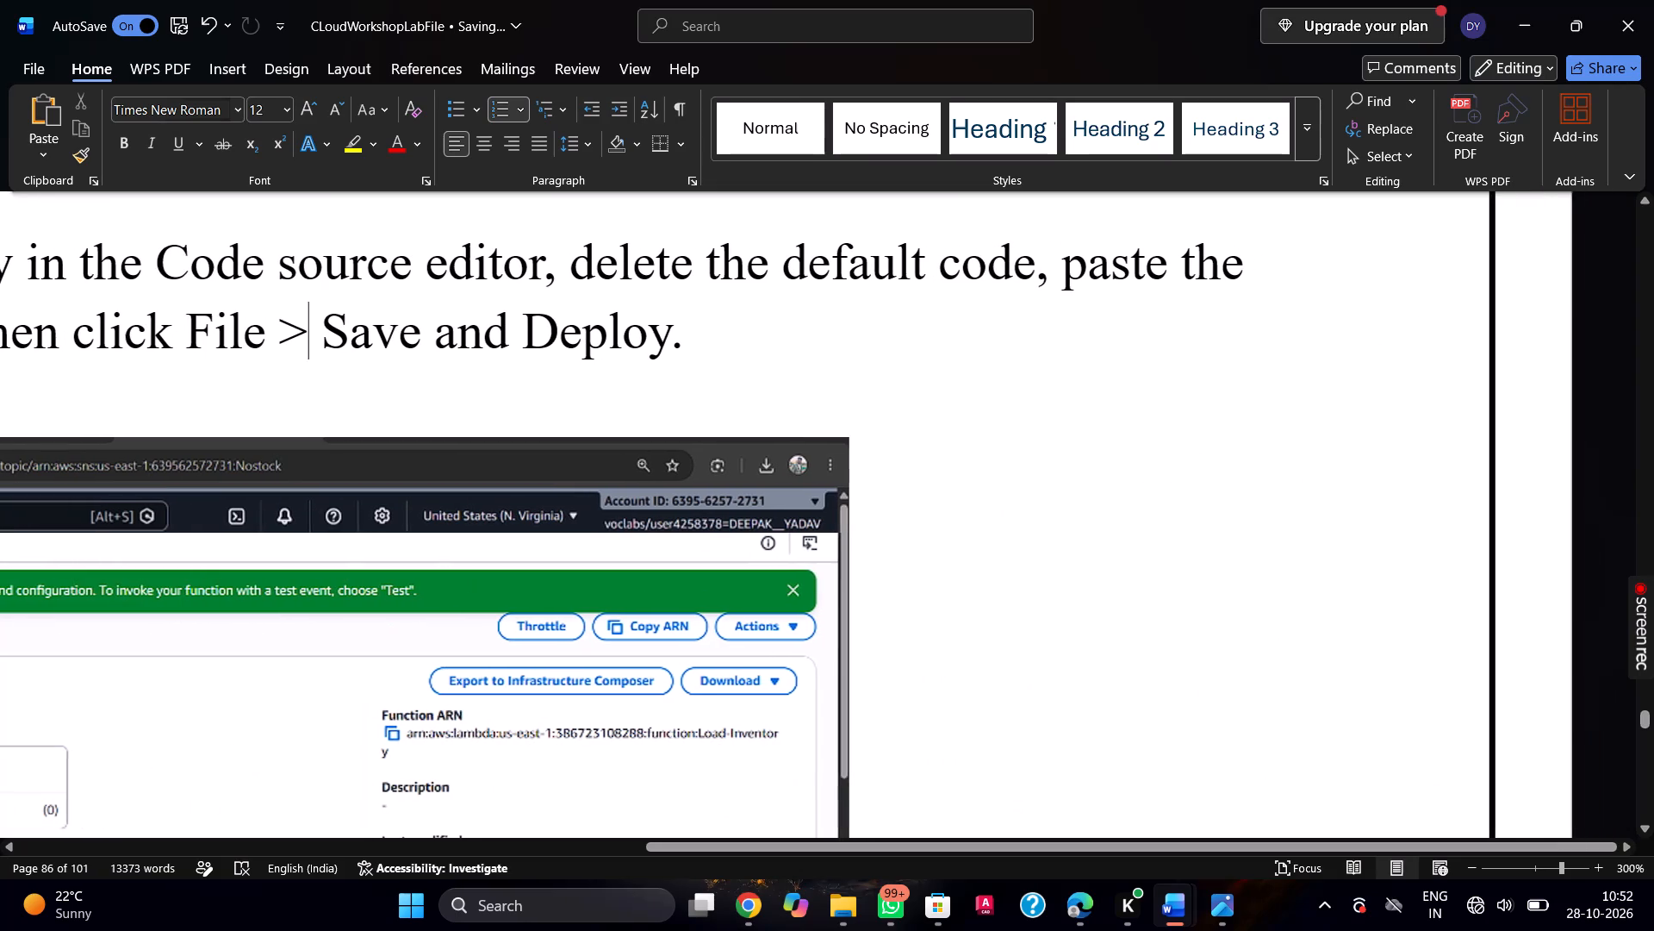
scroll(623, 555, "left", 2)
scroll(623, 555, "down", 2)
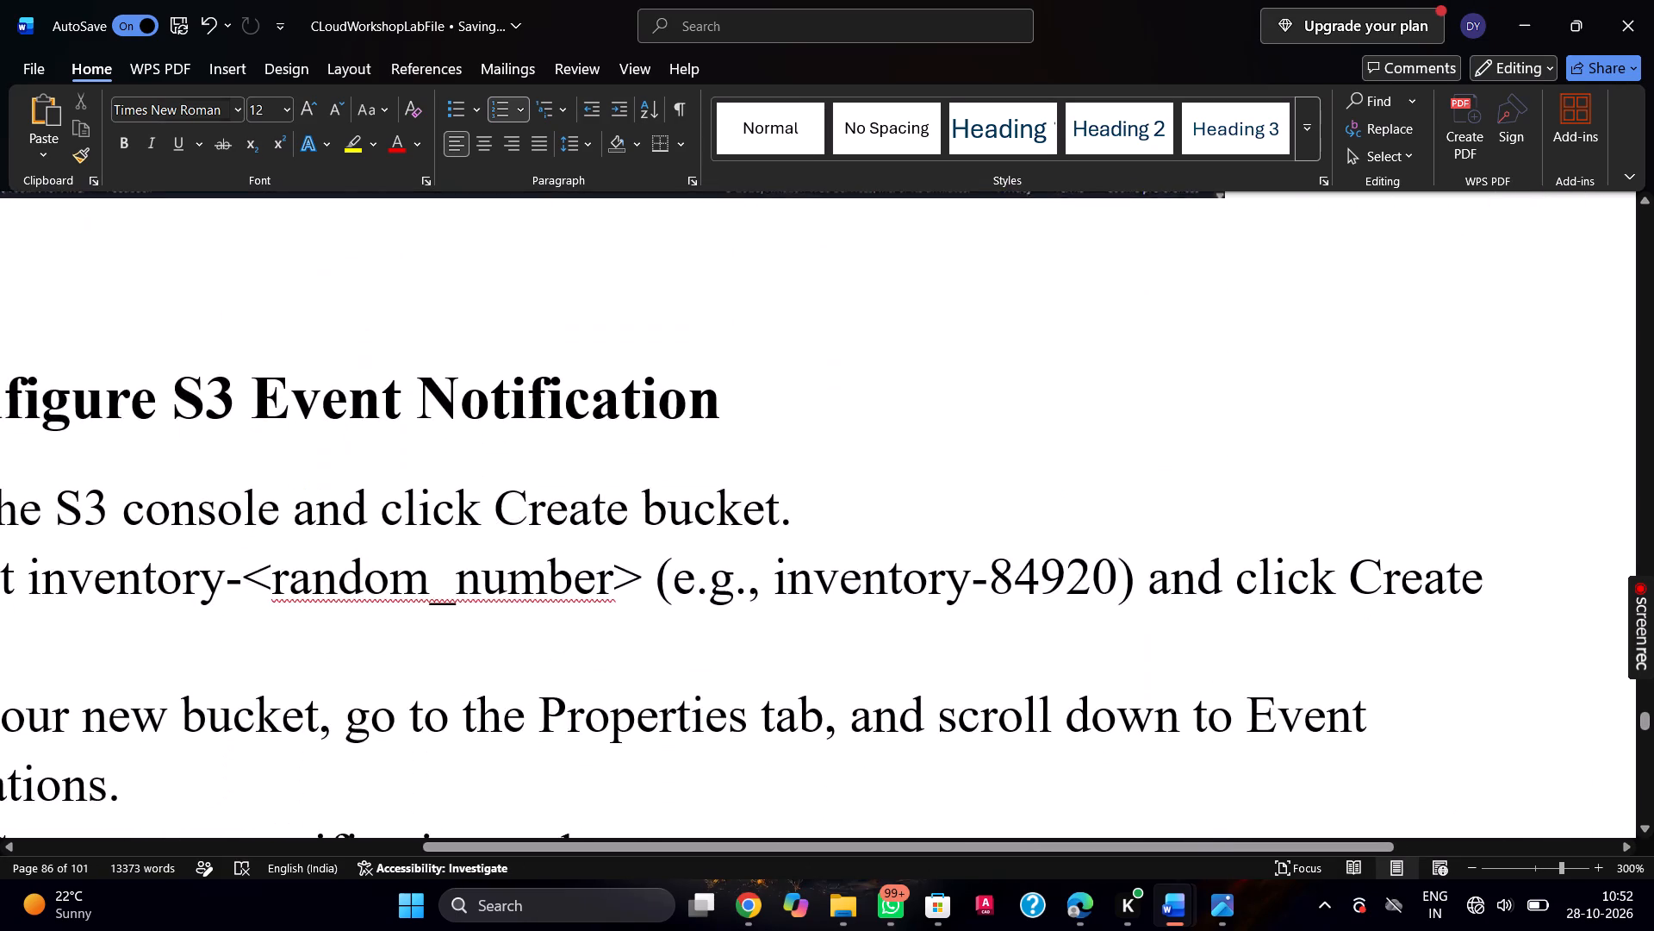
scroll(623, 555, "down", 3)
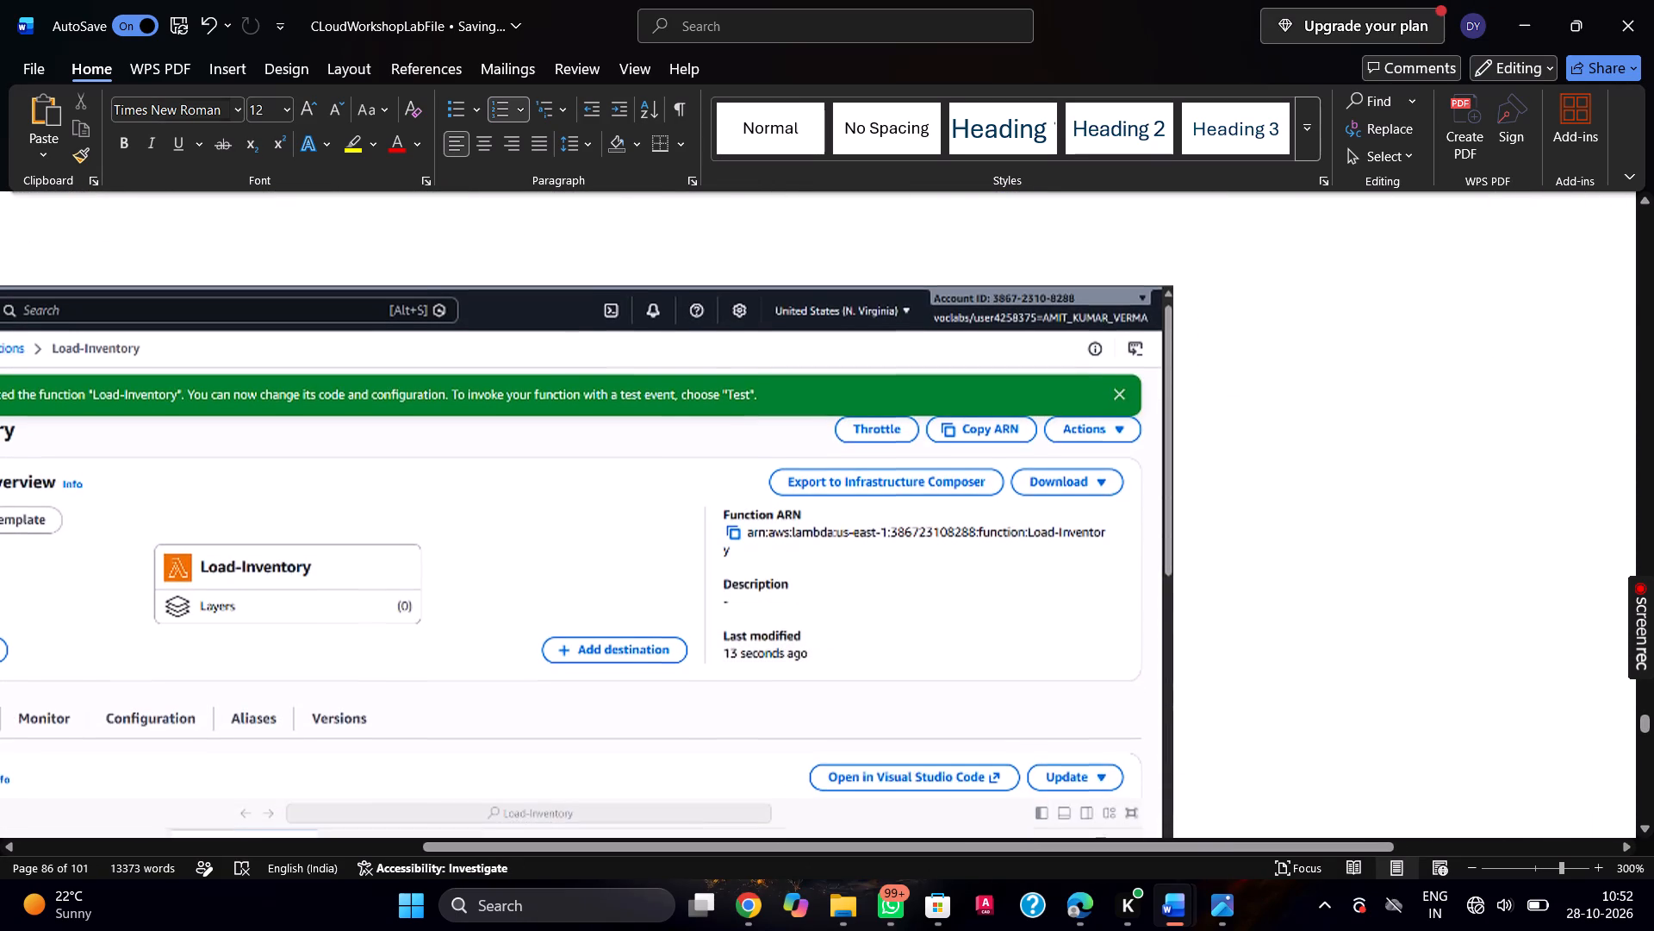
scroll(623, 555, "down", 1)
scroll(623, 555, "right", 1)
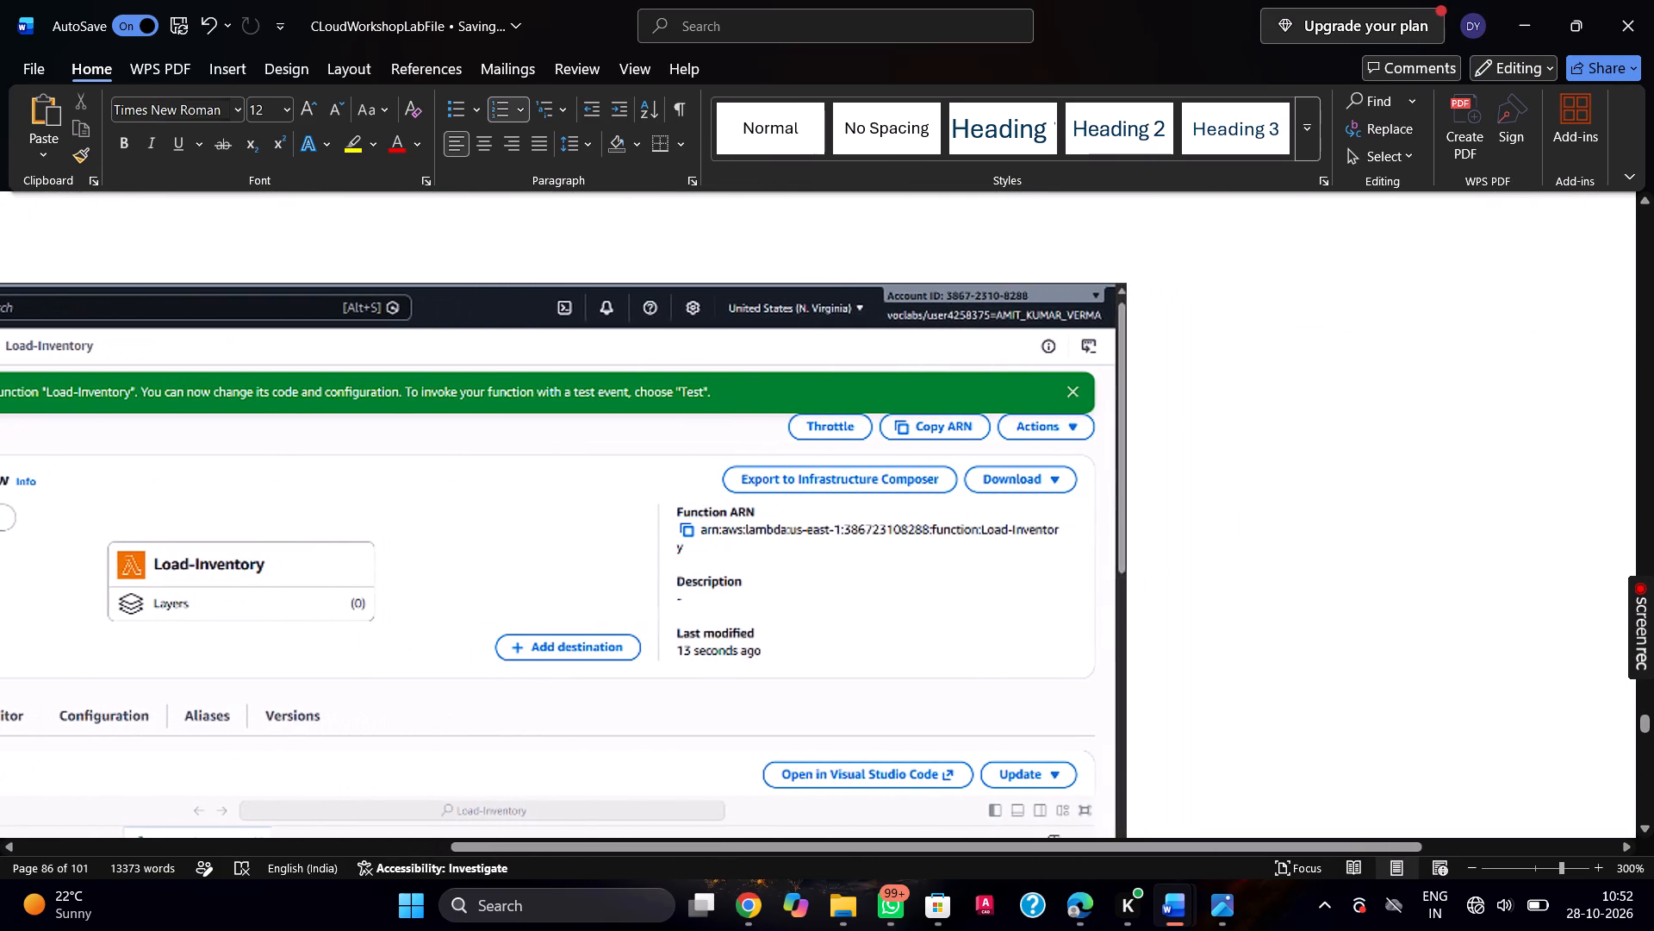
scroll(623, 555, "right", 1)
left_click(747, 455)
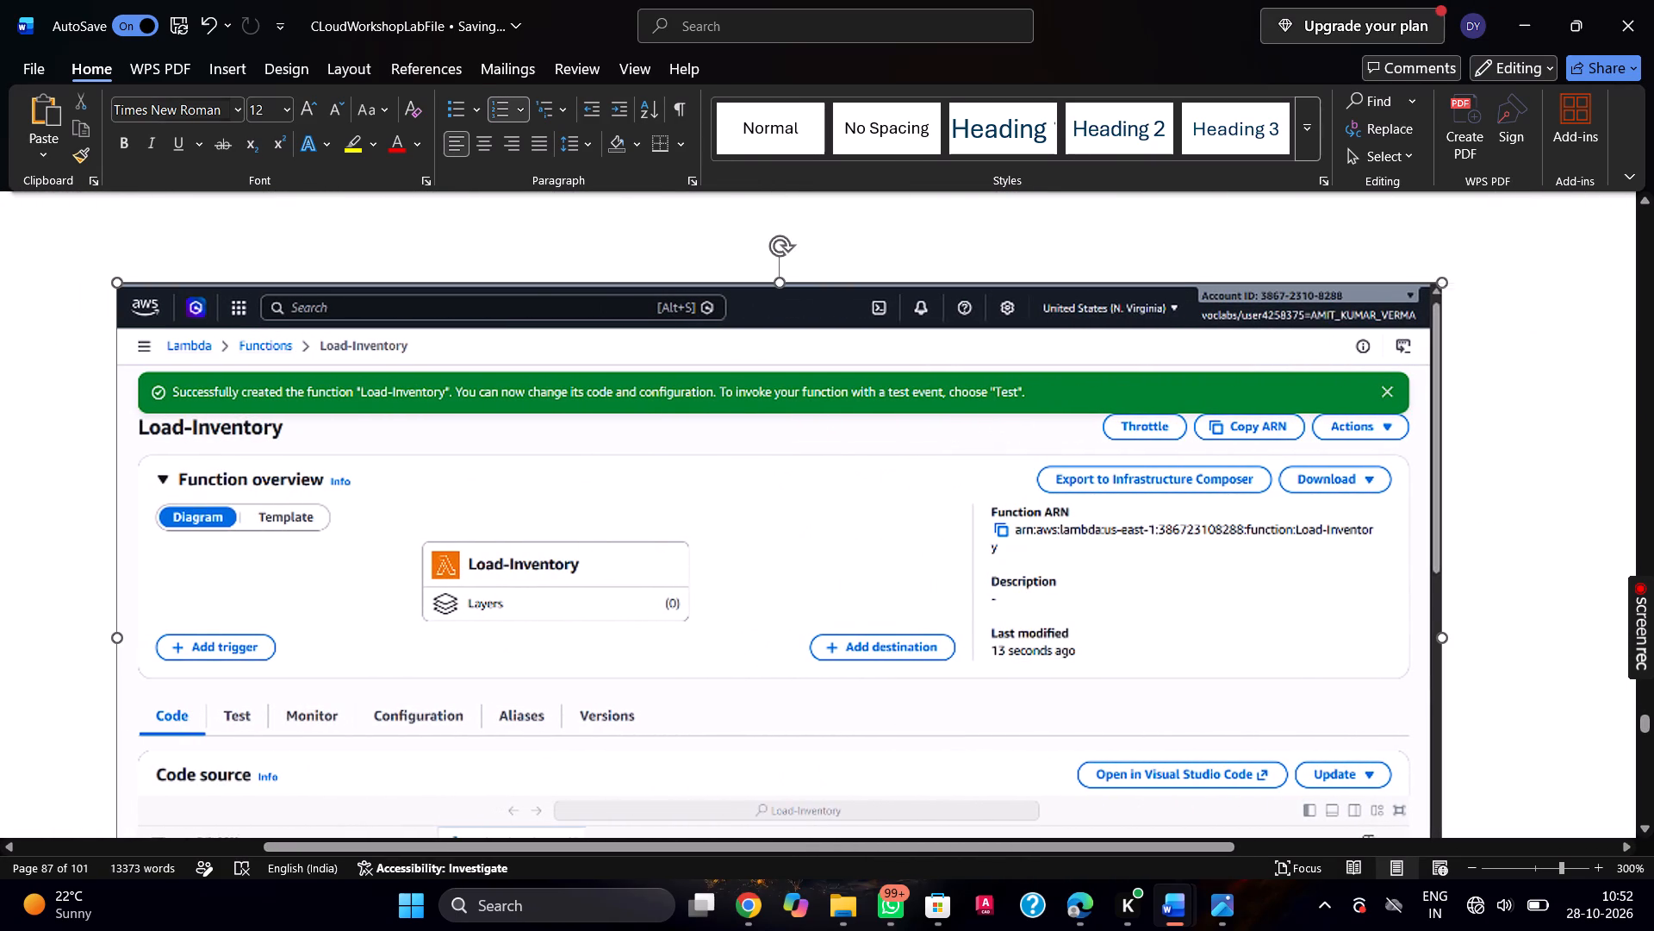
right_click(747, 455)
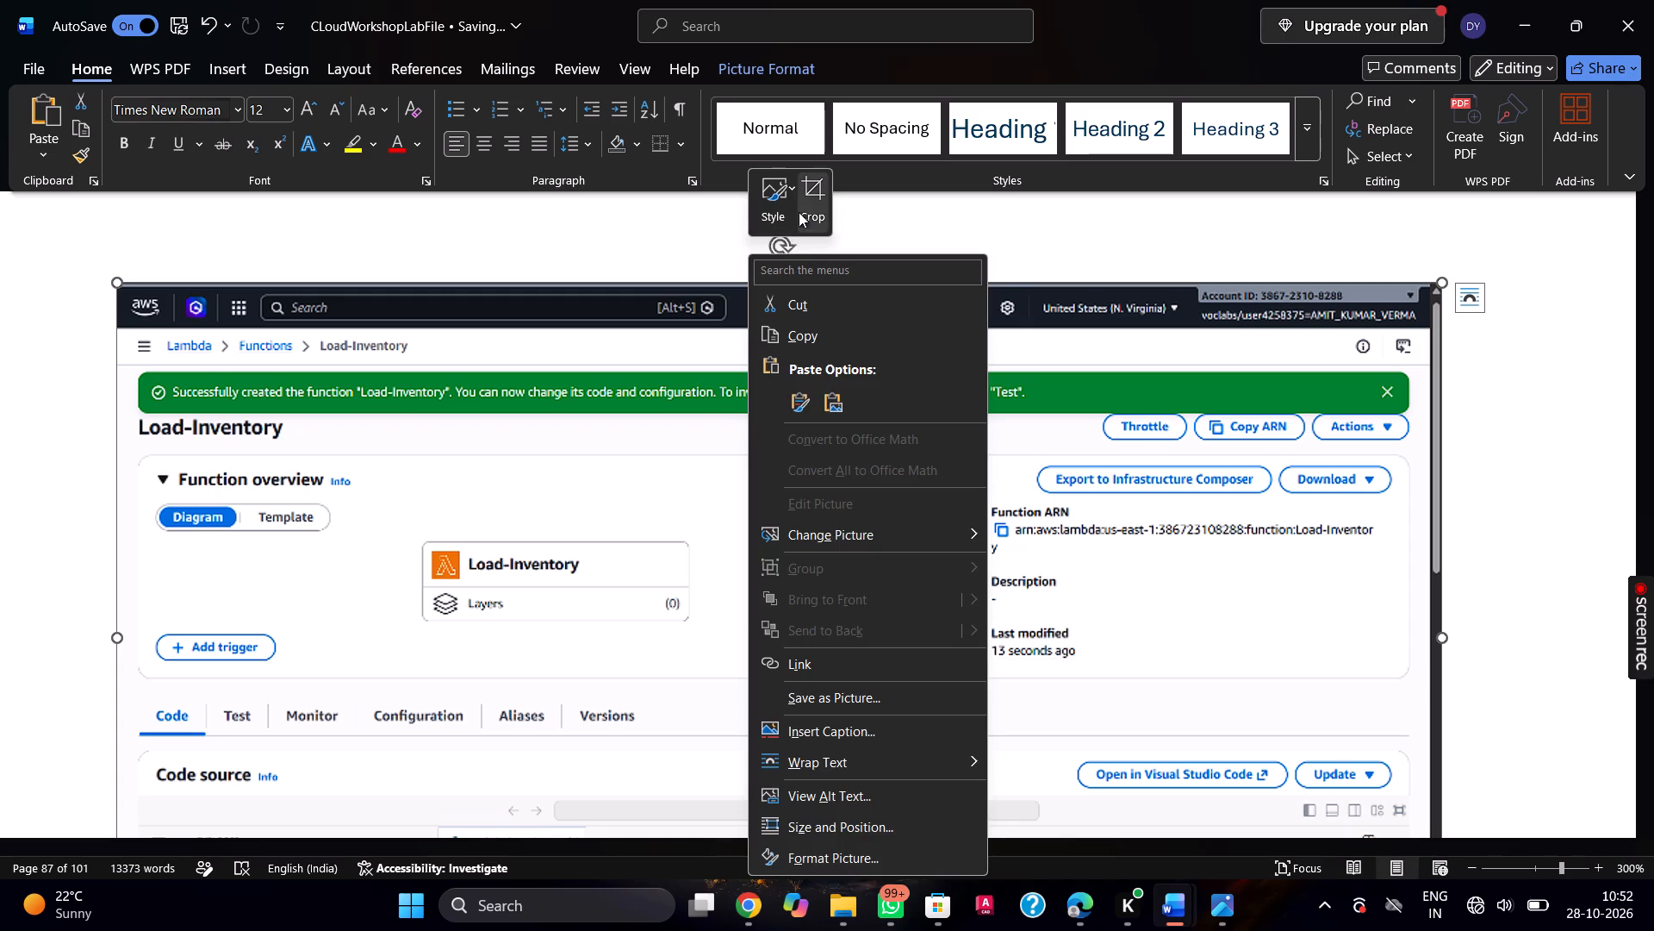
left_click(800, 207)
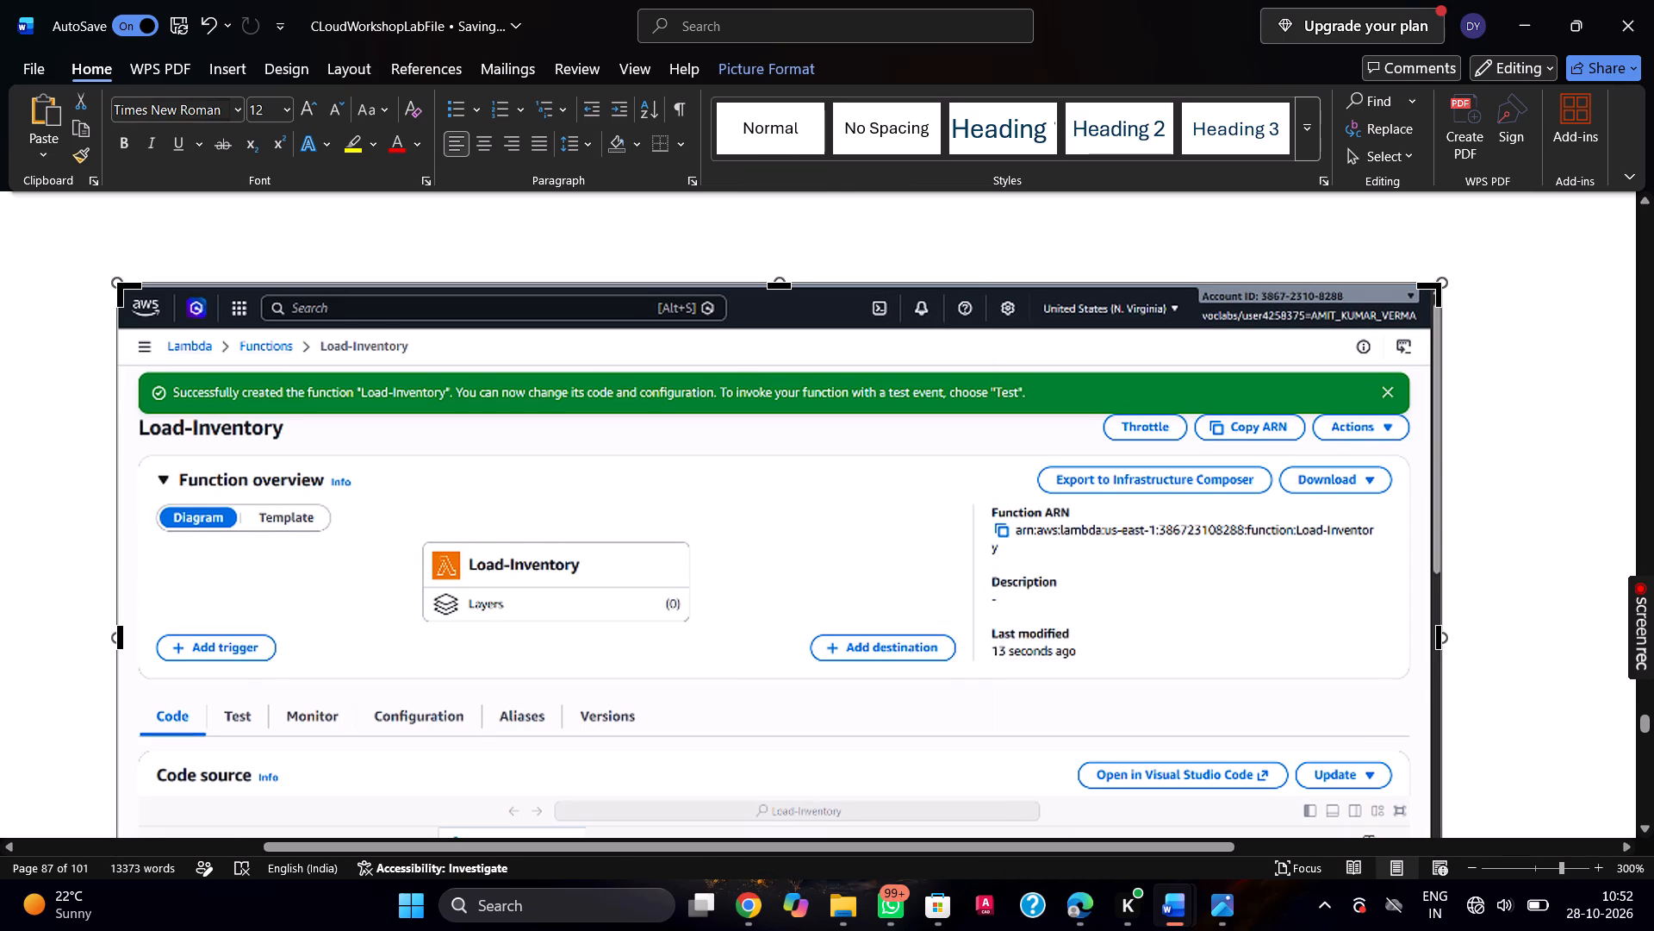
left_click_drag(779, 284, 774, 324)
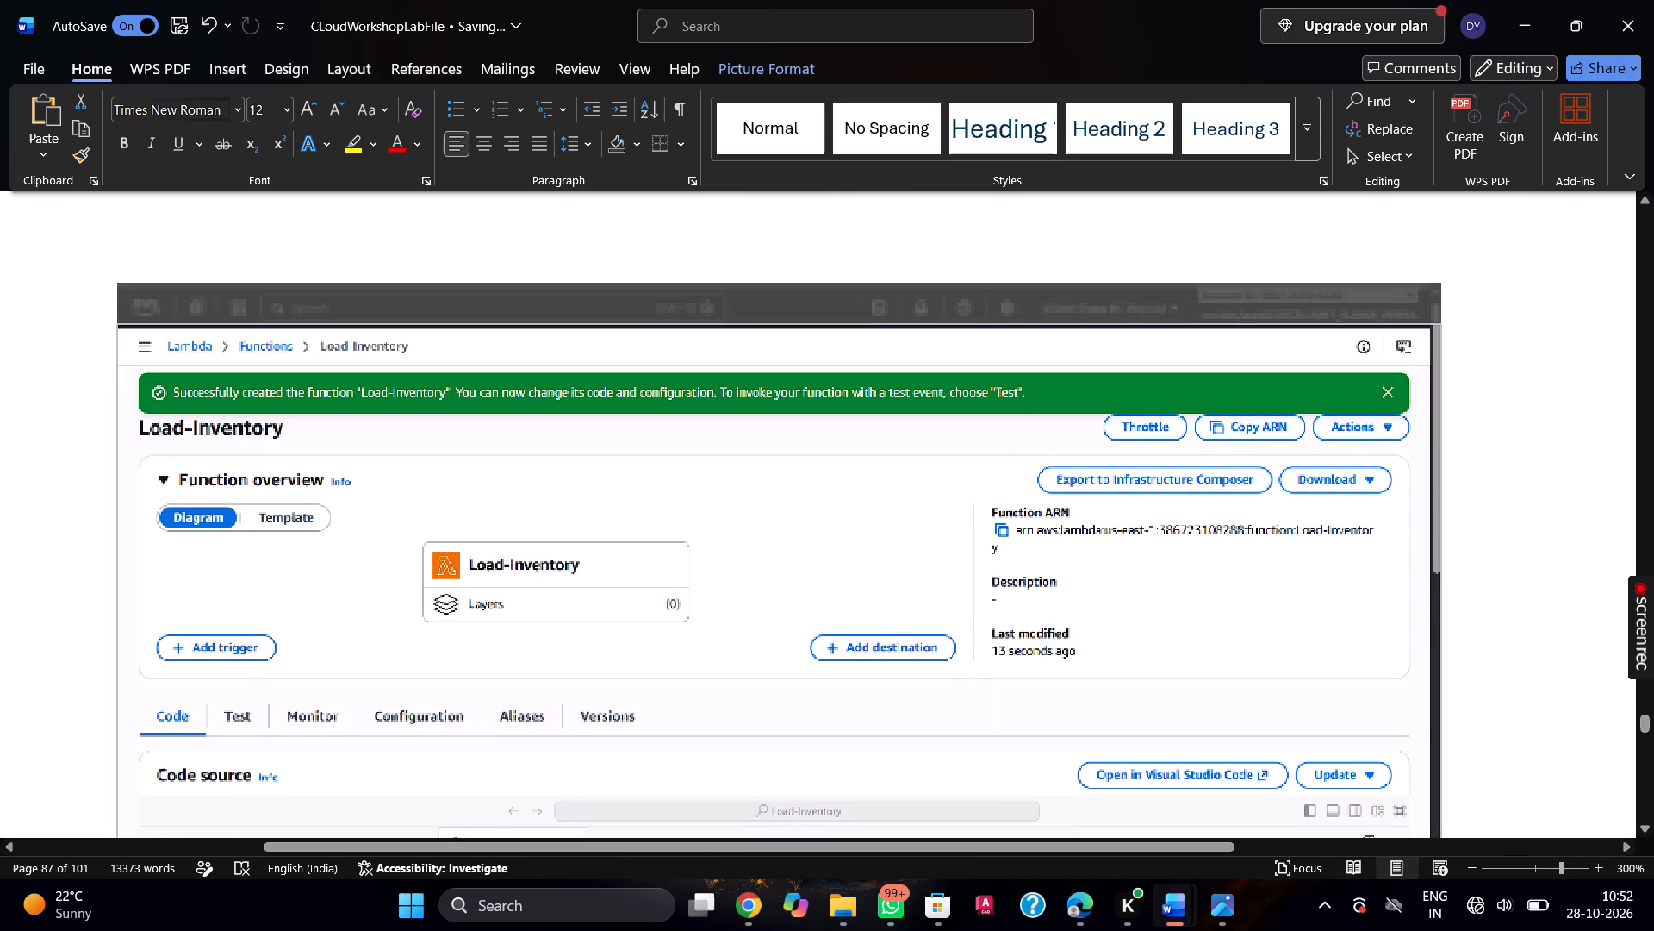
left_click_drag(774, 324, 766, 339)
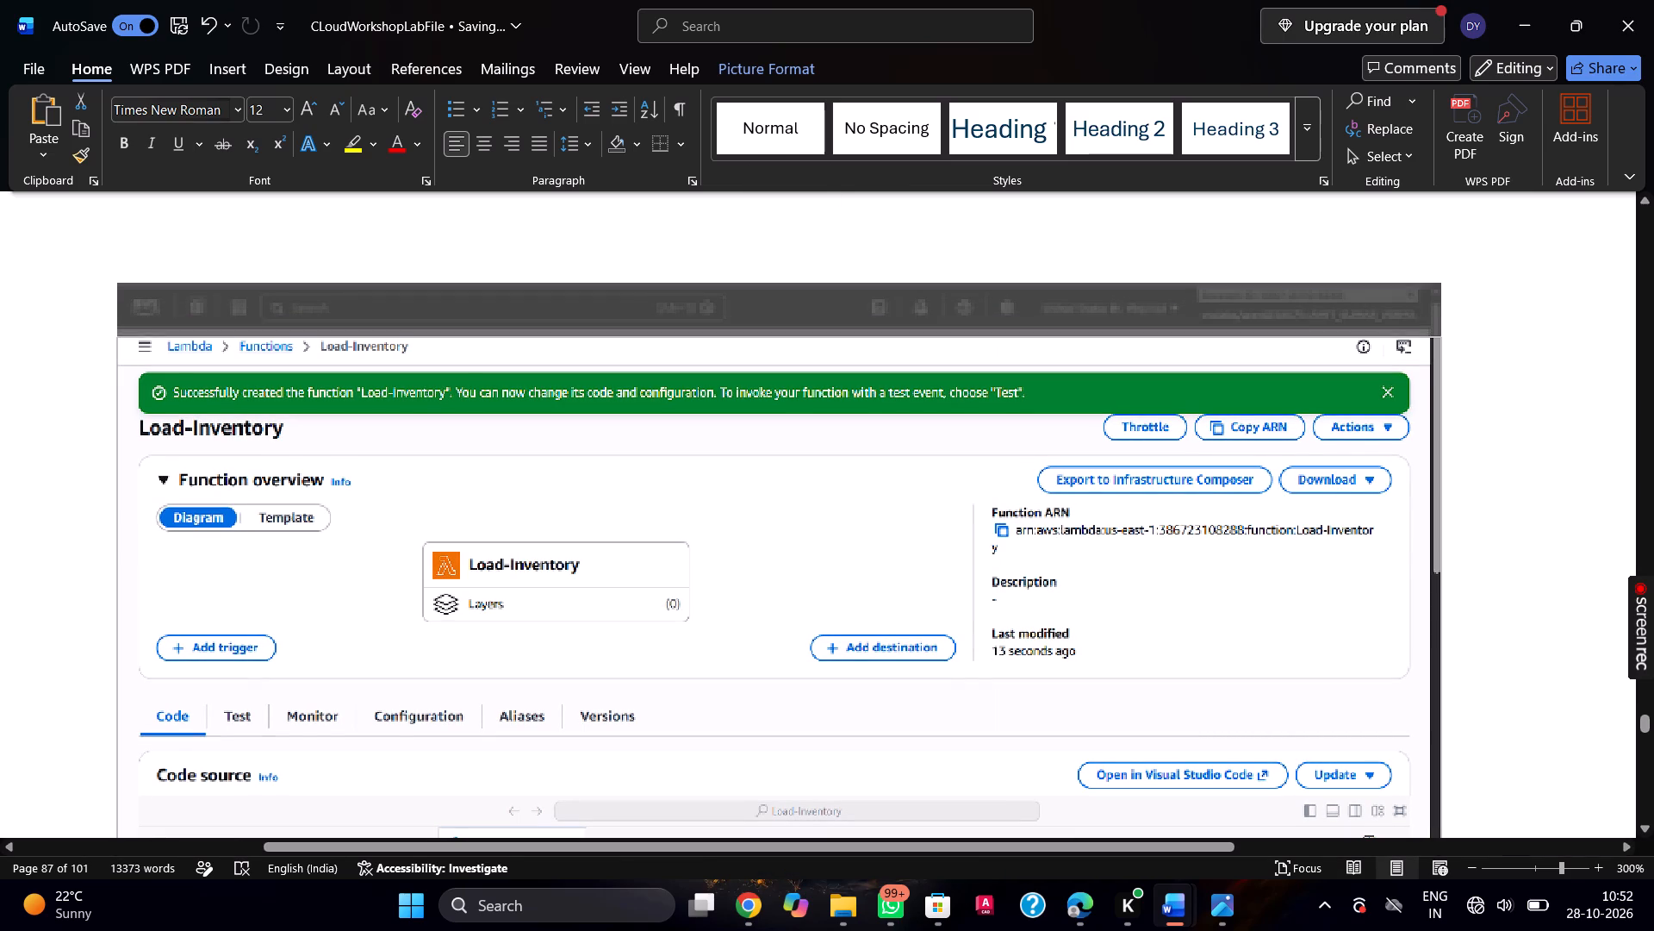
left_click_drag(766, 339, 762, 331)
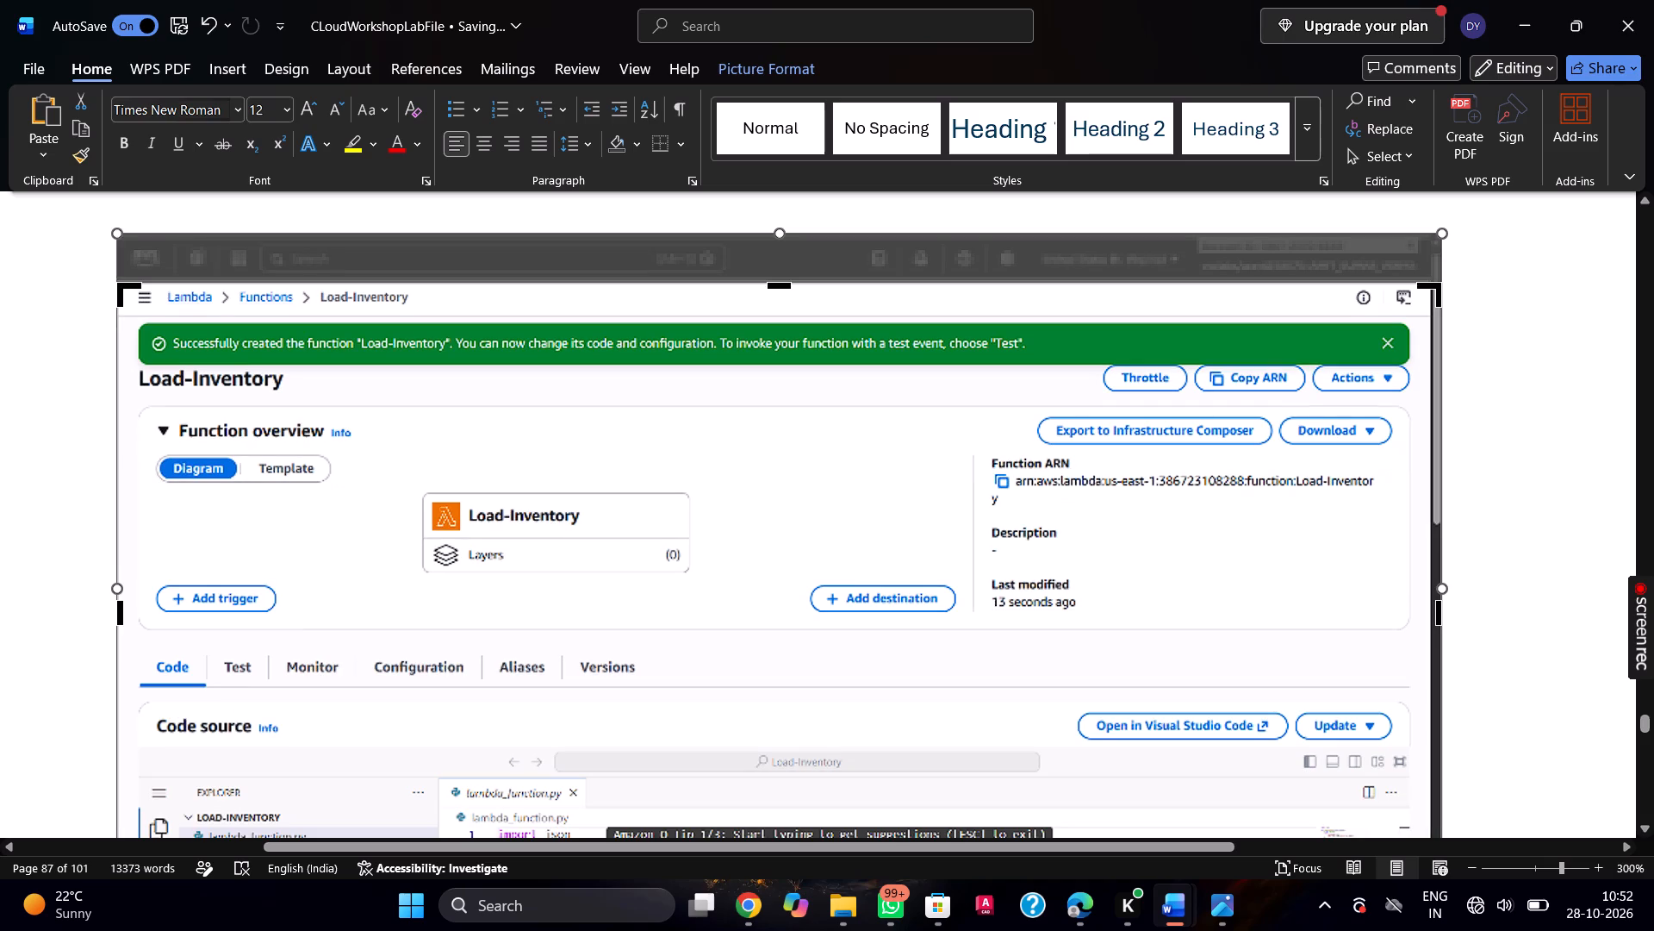
Add an empty, unnumbered line below step 5, "Click Save changes.", ahead of the page 87 screenshot.
scroll(993, 270, "up", 1)
scroll(594, 400, "up", 1)
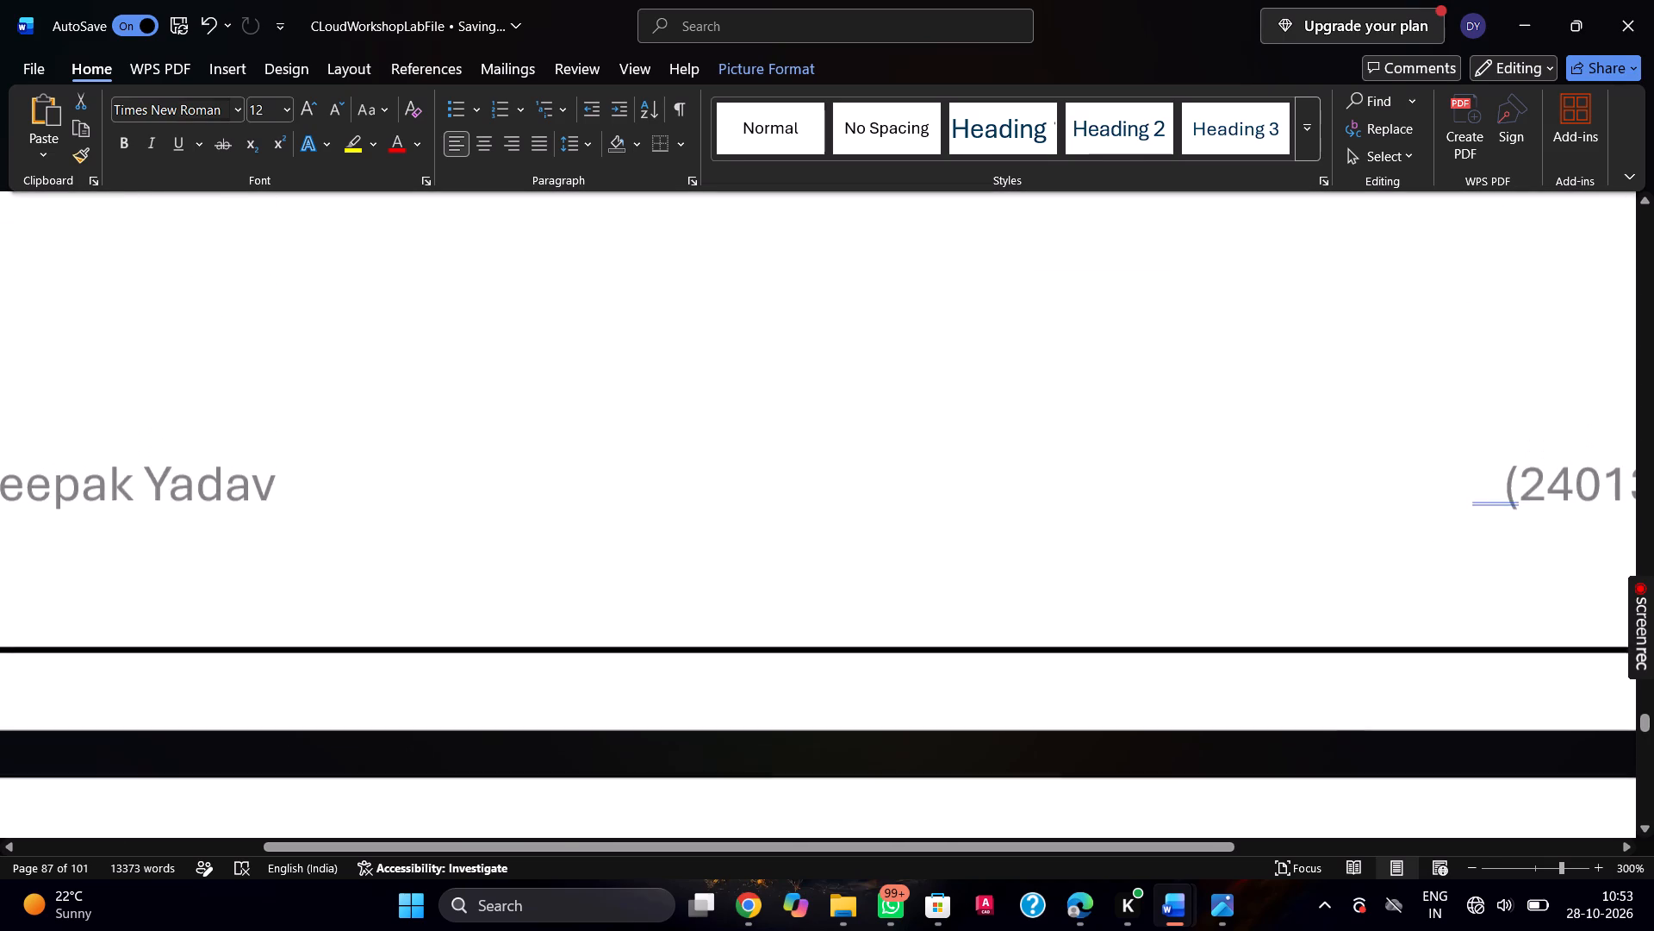
scroll(594, 400, "up", 1)
left_click(308, 484)
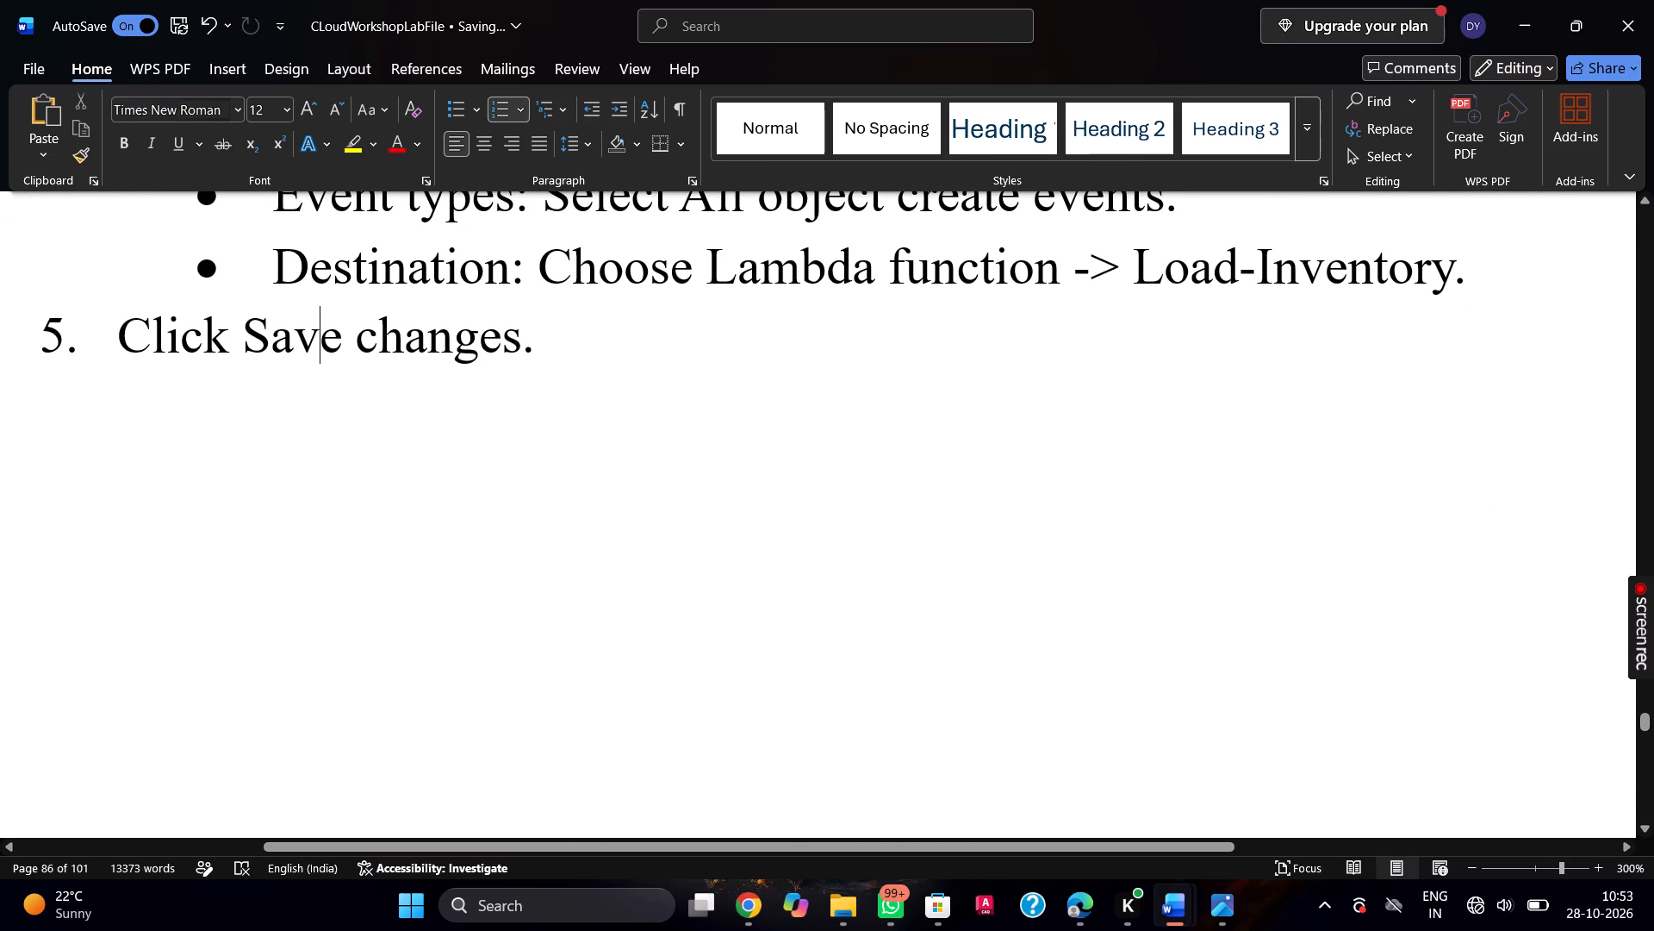
left_click(557, 341)
key("Return")
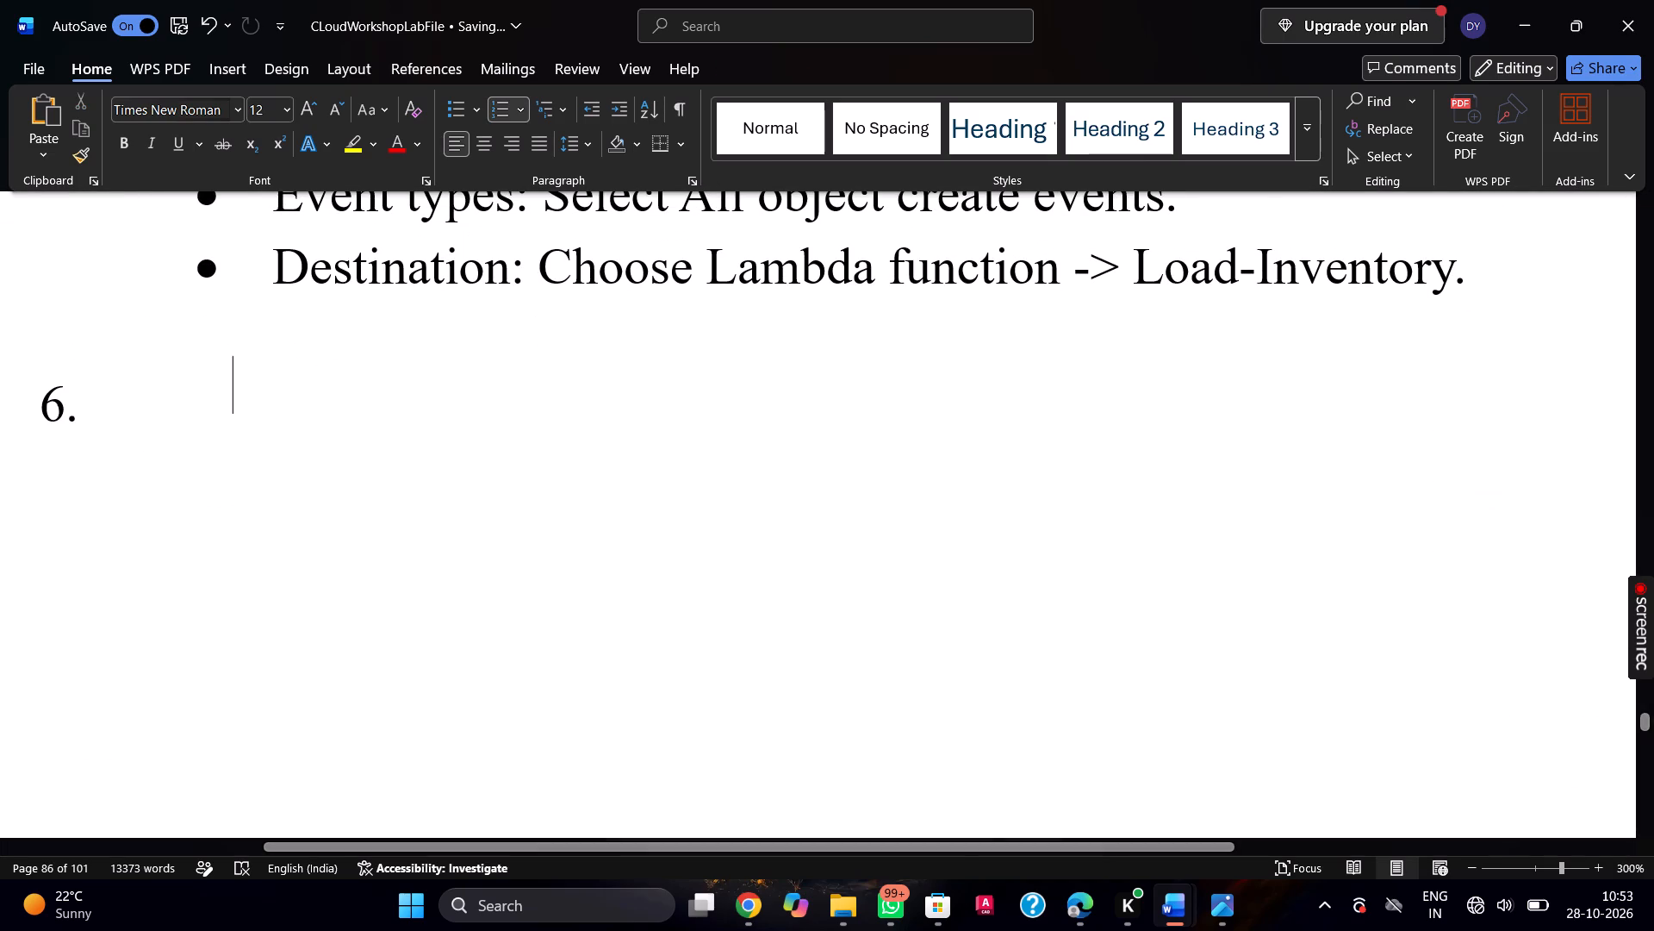
key("BackSpace")
key("BackSpace")
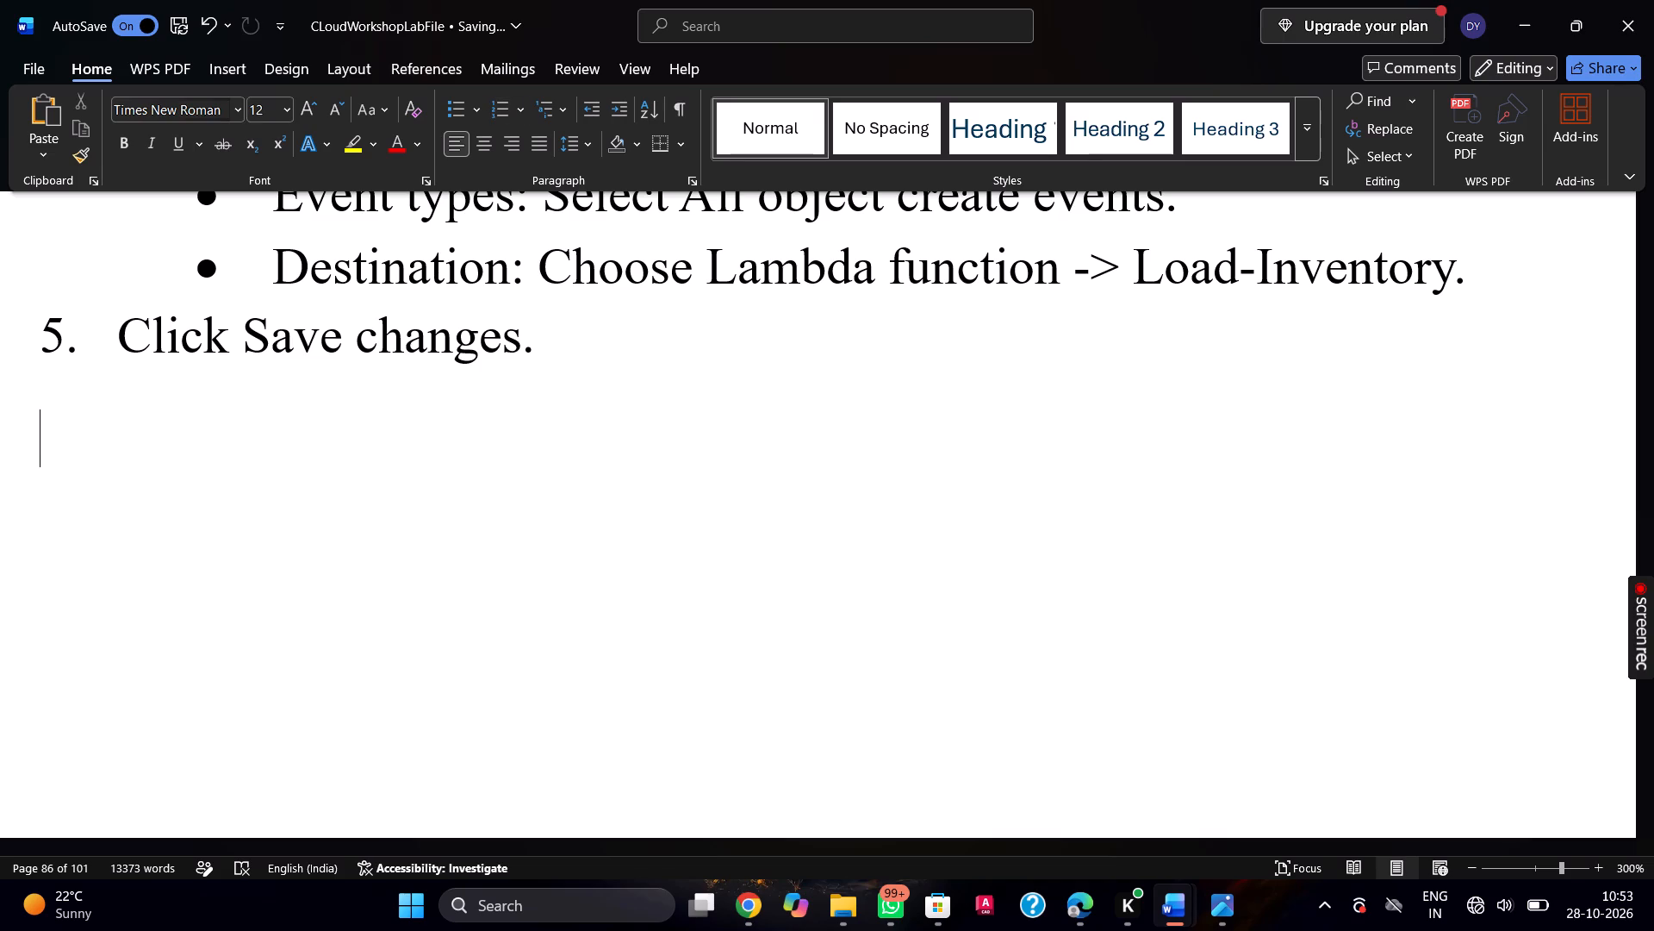
Add more empty lines below step 5, "Click Save changes.", until a blank line sits above the Load-Inventory screenshot on page 87.
key("BackSpace")
key("Return")
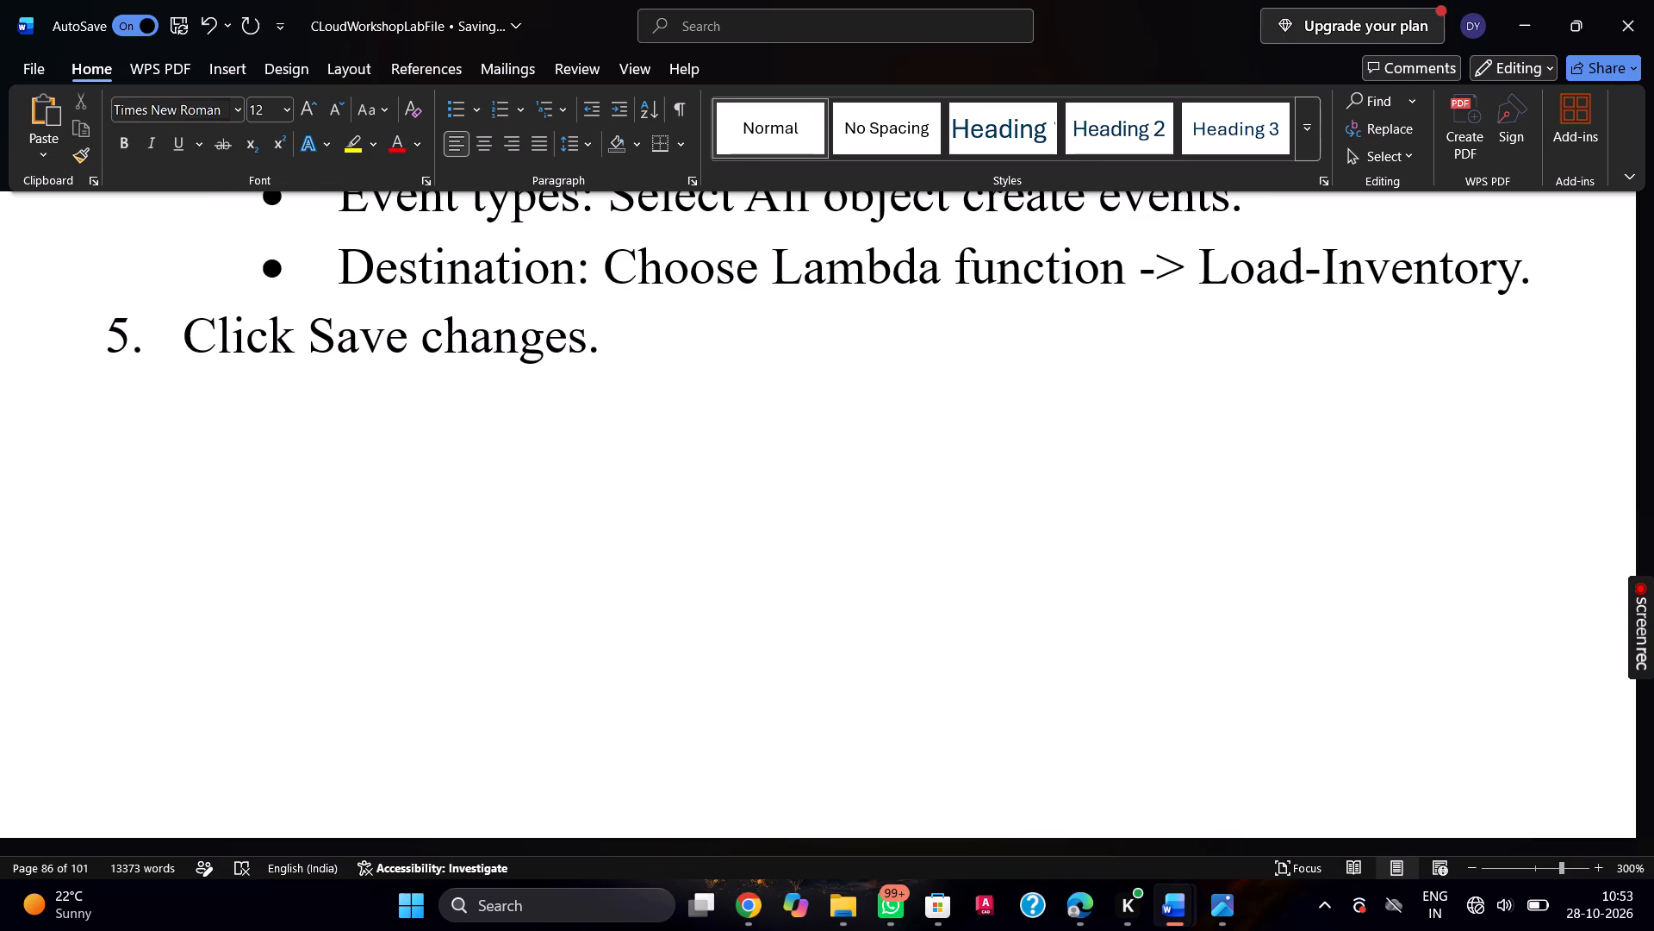
scroll(557, 341, "down", 1)
key("Return")
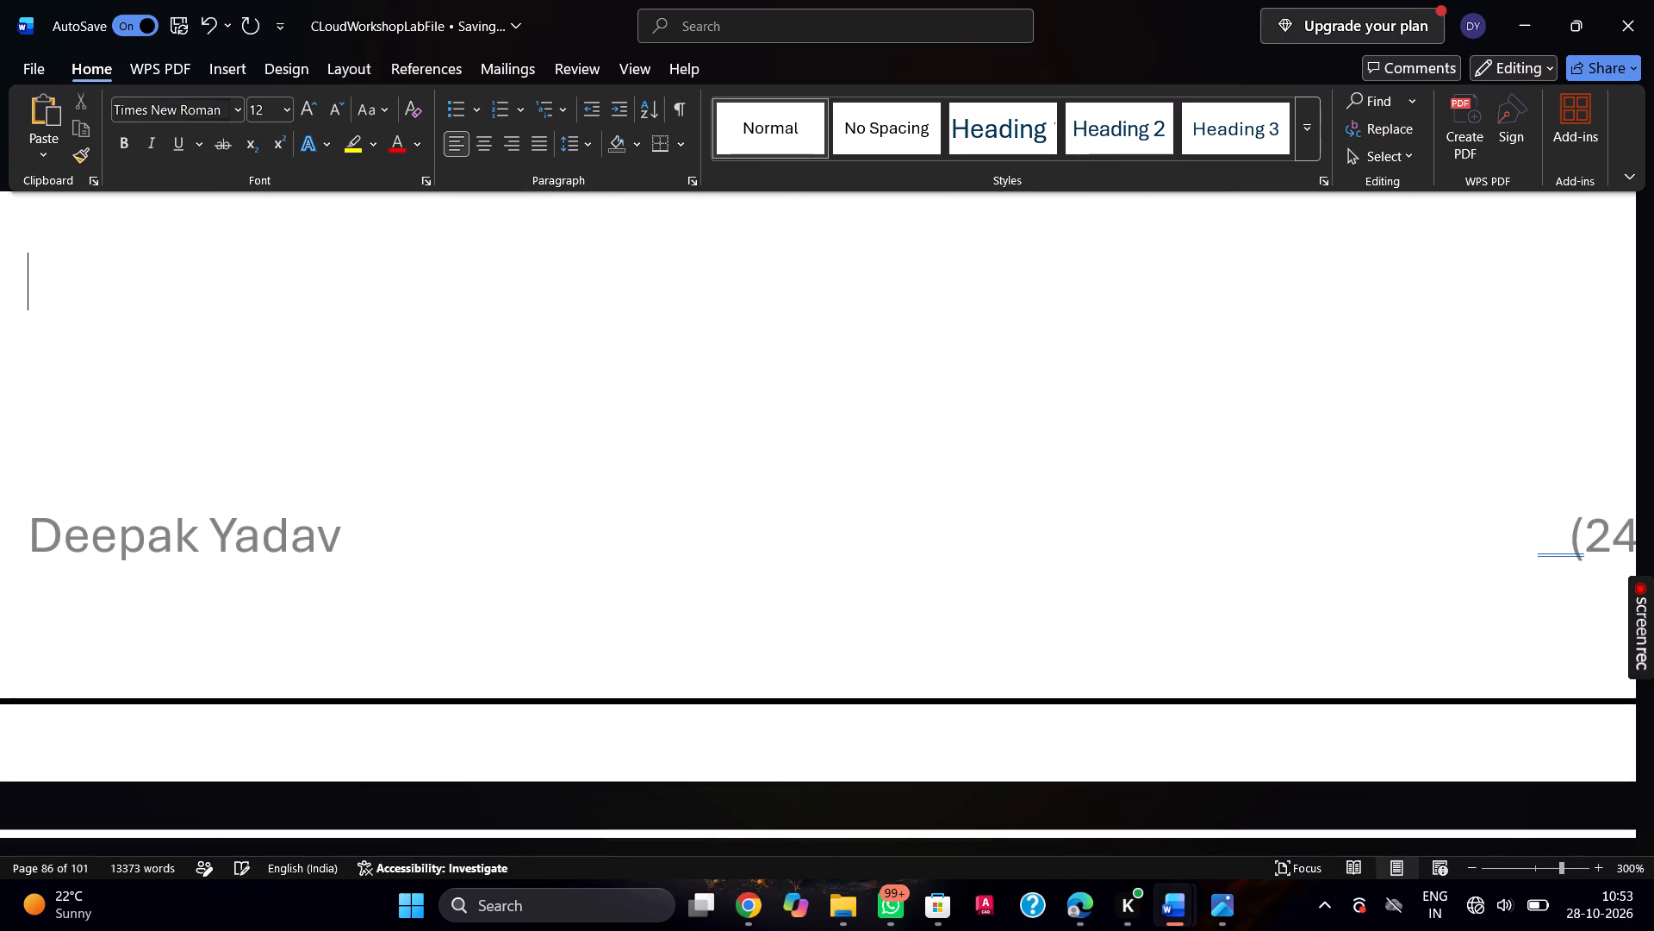
key("Return")
key("Return")
scroll(557, 341, "down", 1)
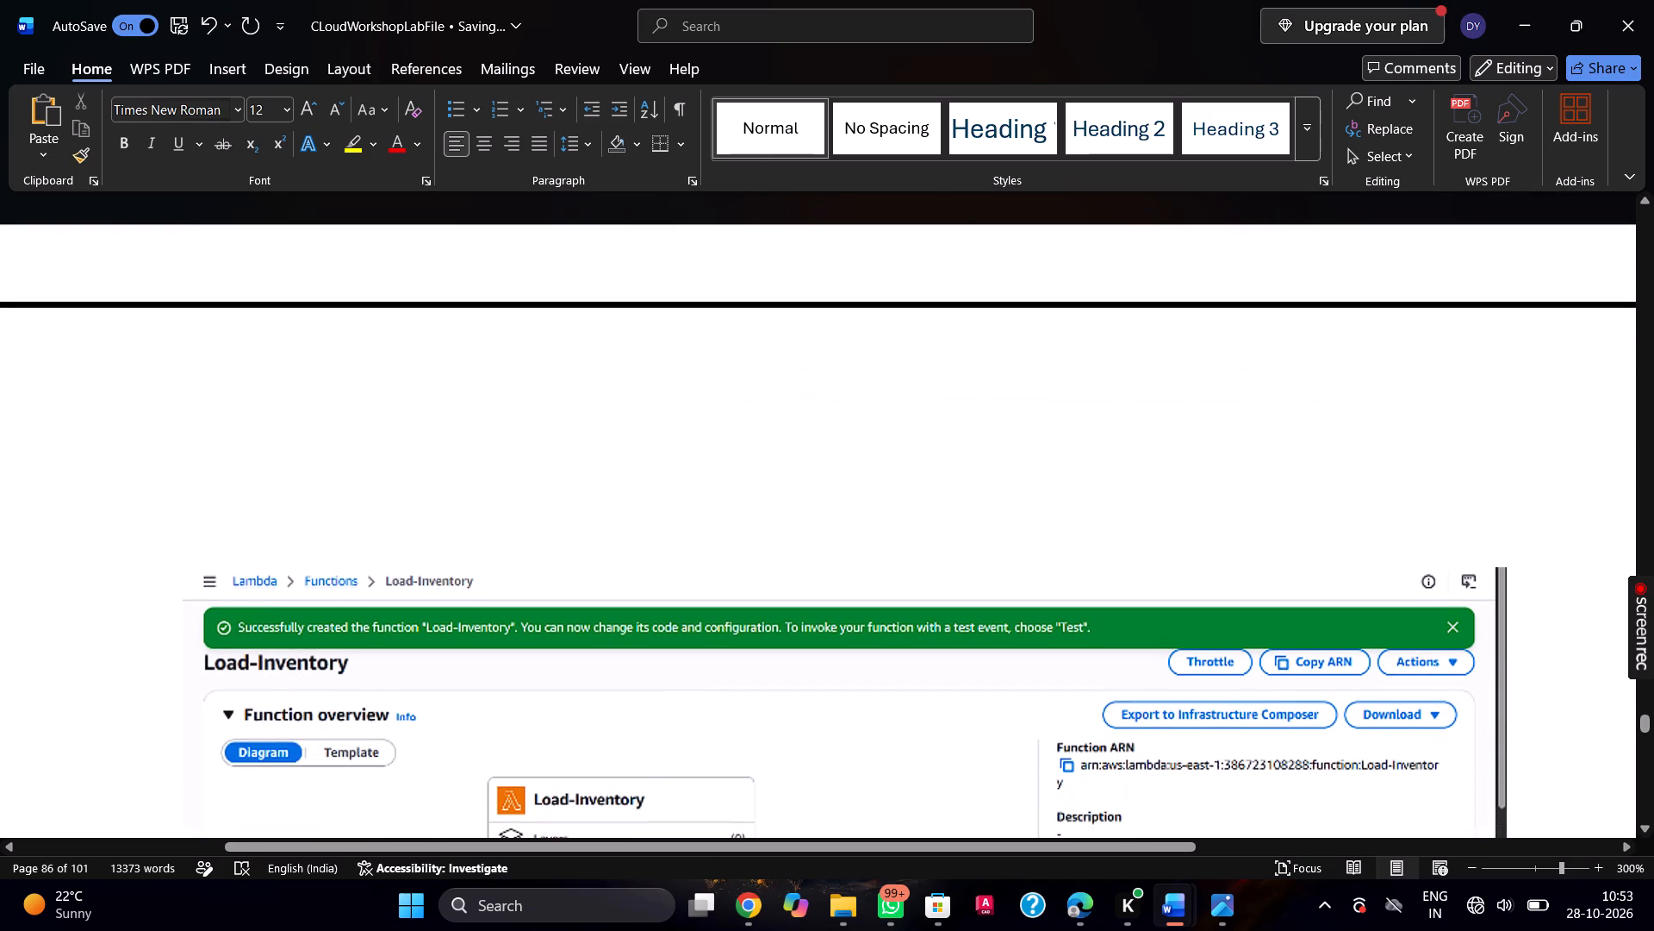
scroll(557, 341, "down", 1)
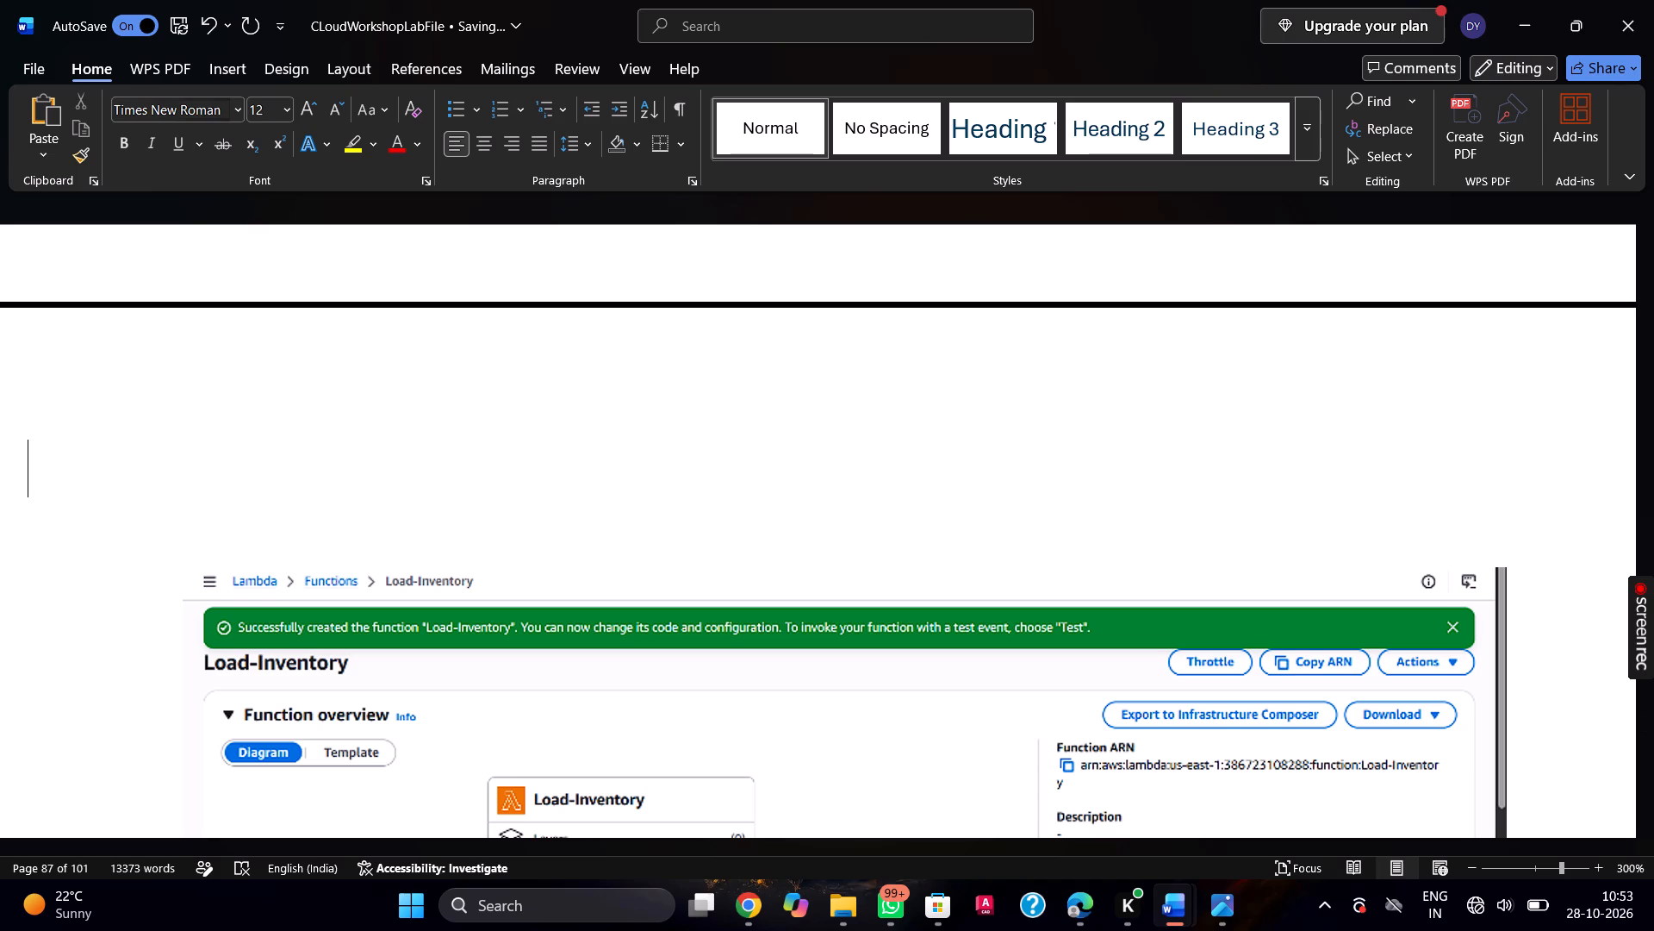
Paste the captured header strip on the blank line above the Load-Inventory screenshot on page 87.
key("ctrl+v")
Narrow the page 87 header strip to roughly the width of the Load-Inventory screenshot beneath it.
scroll(557, 341, "right", 2)
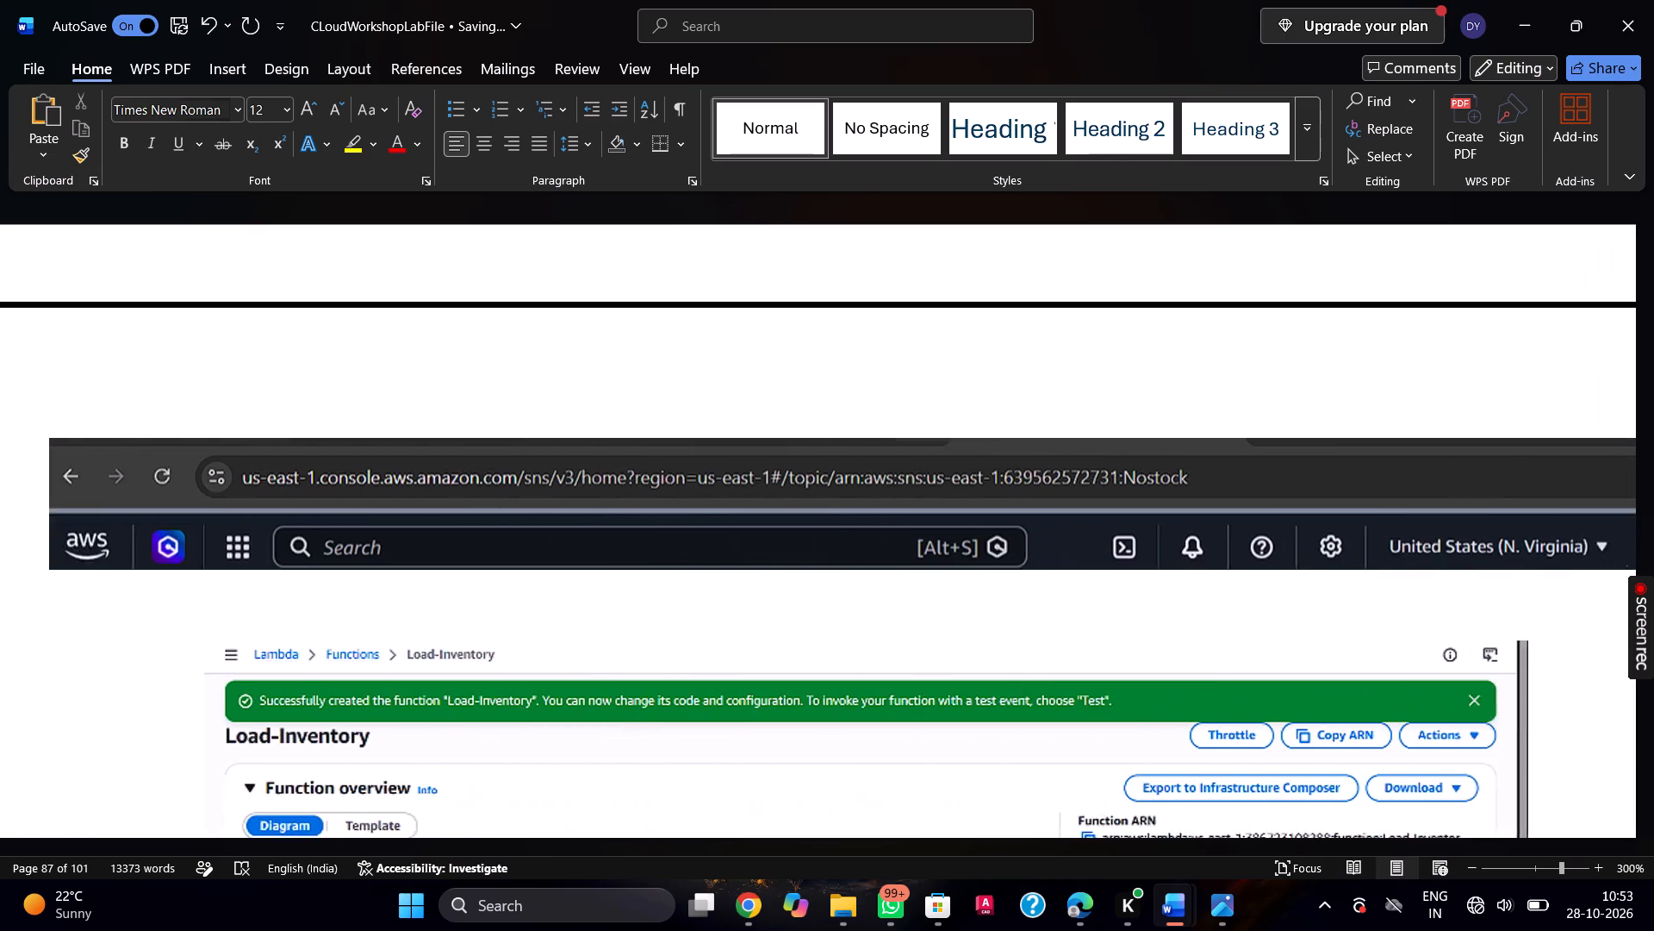
scroll(557, 341, "right", 1)
left_click(788, 485)
scroll(788, 485, "left", 1)
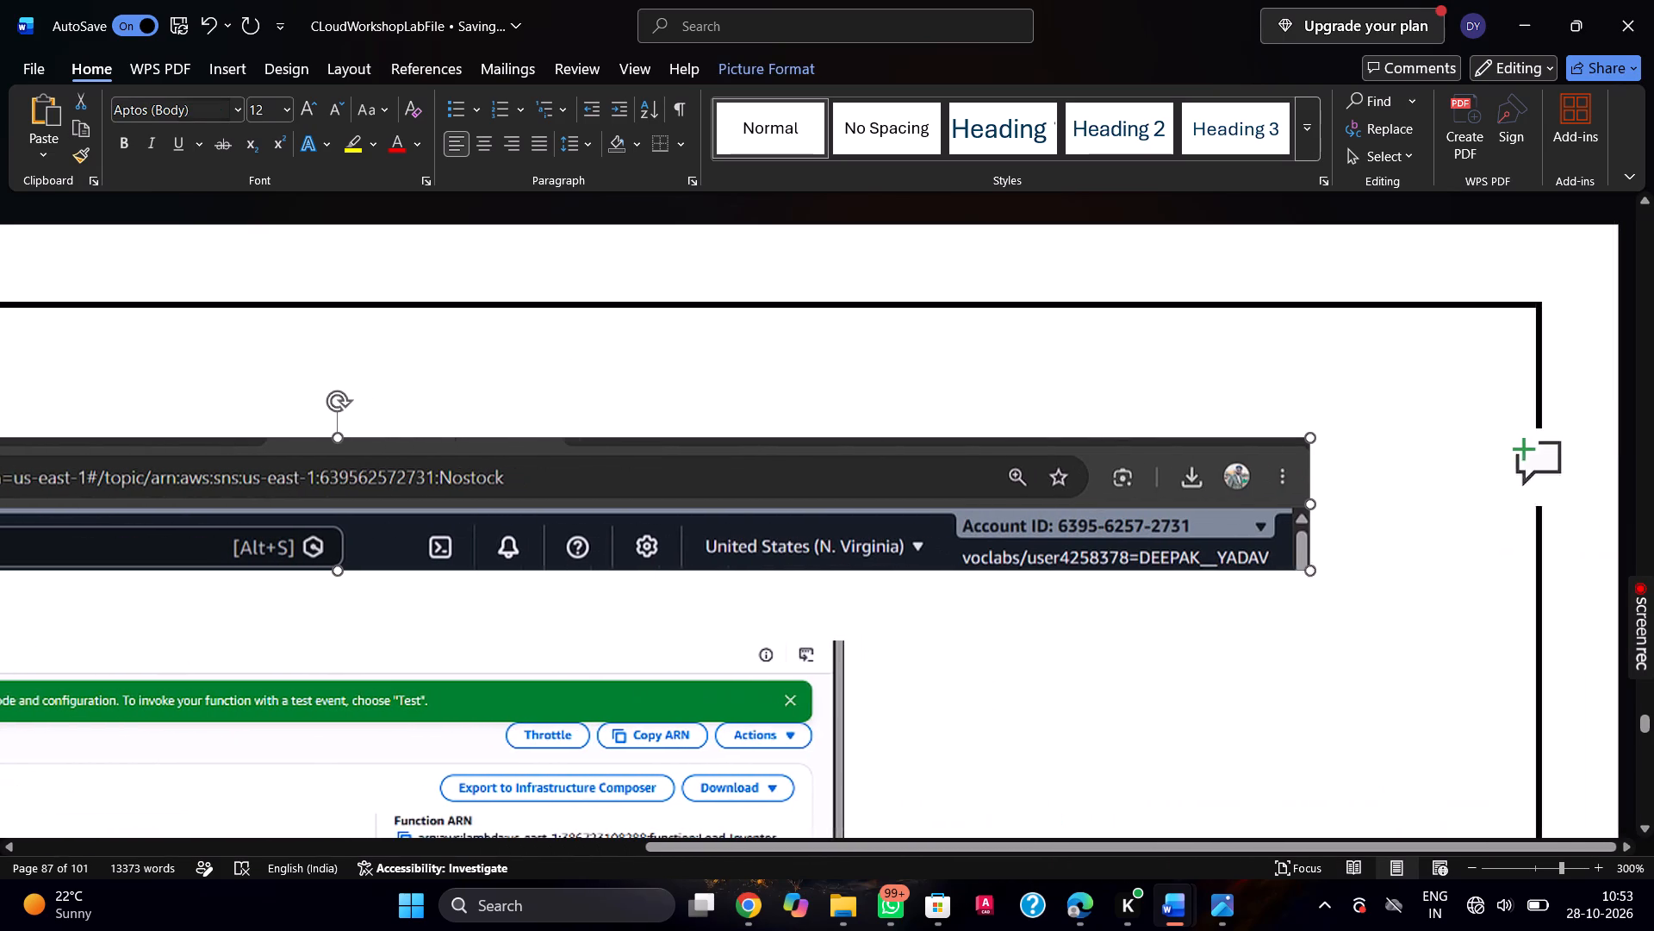
scroll(788, 485, "left", 1)
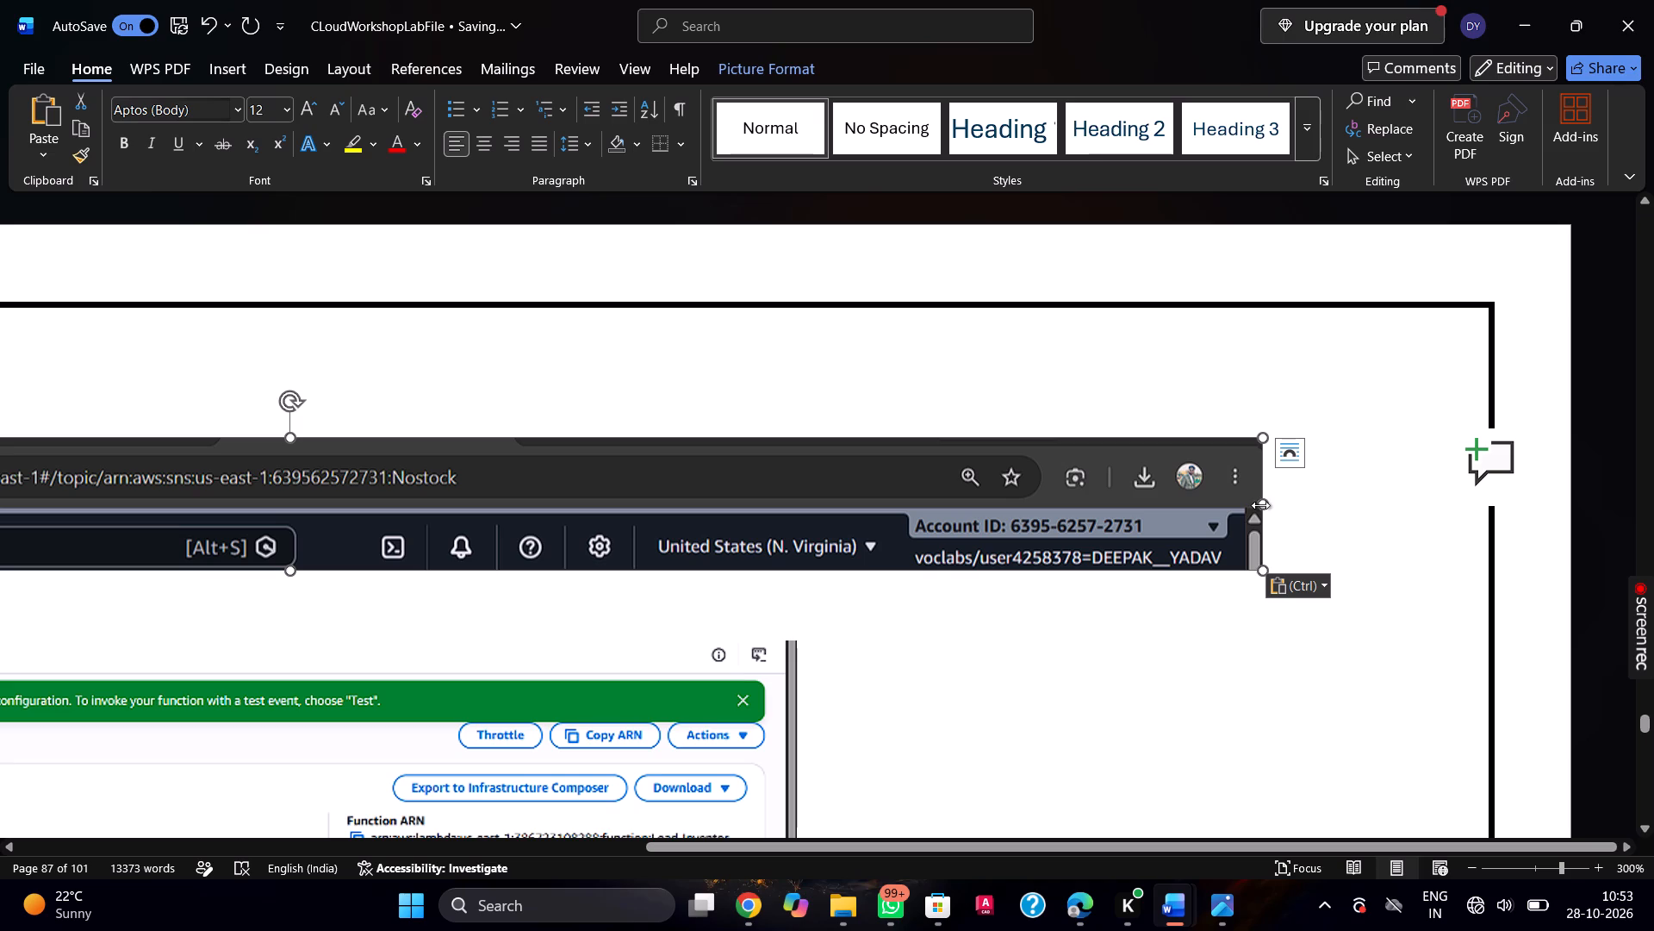
left_click_drag(1257, 502, 856, 544)
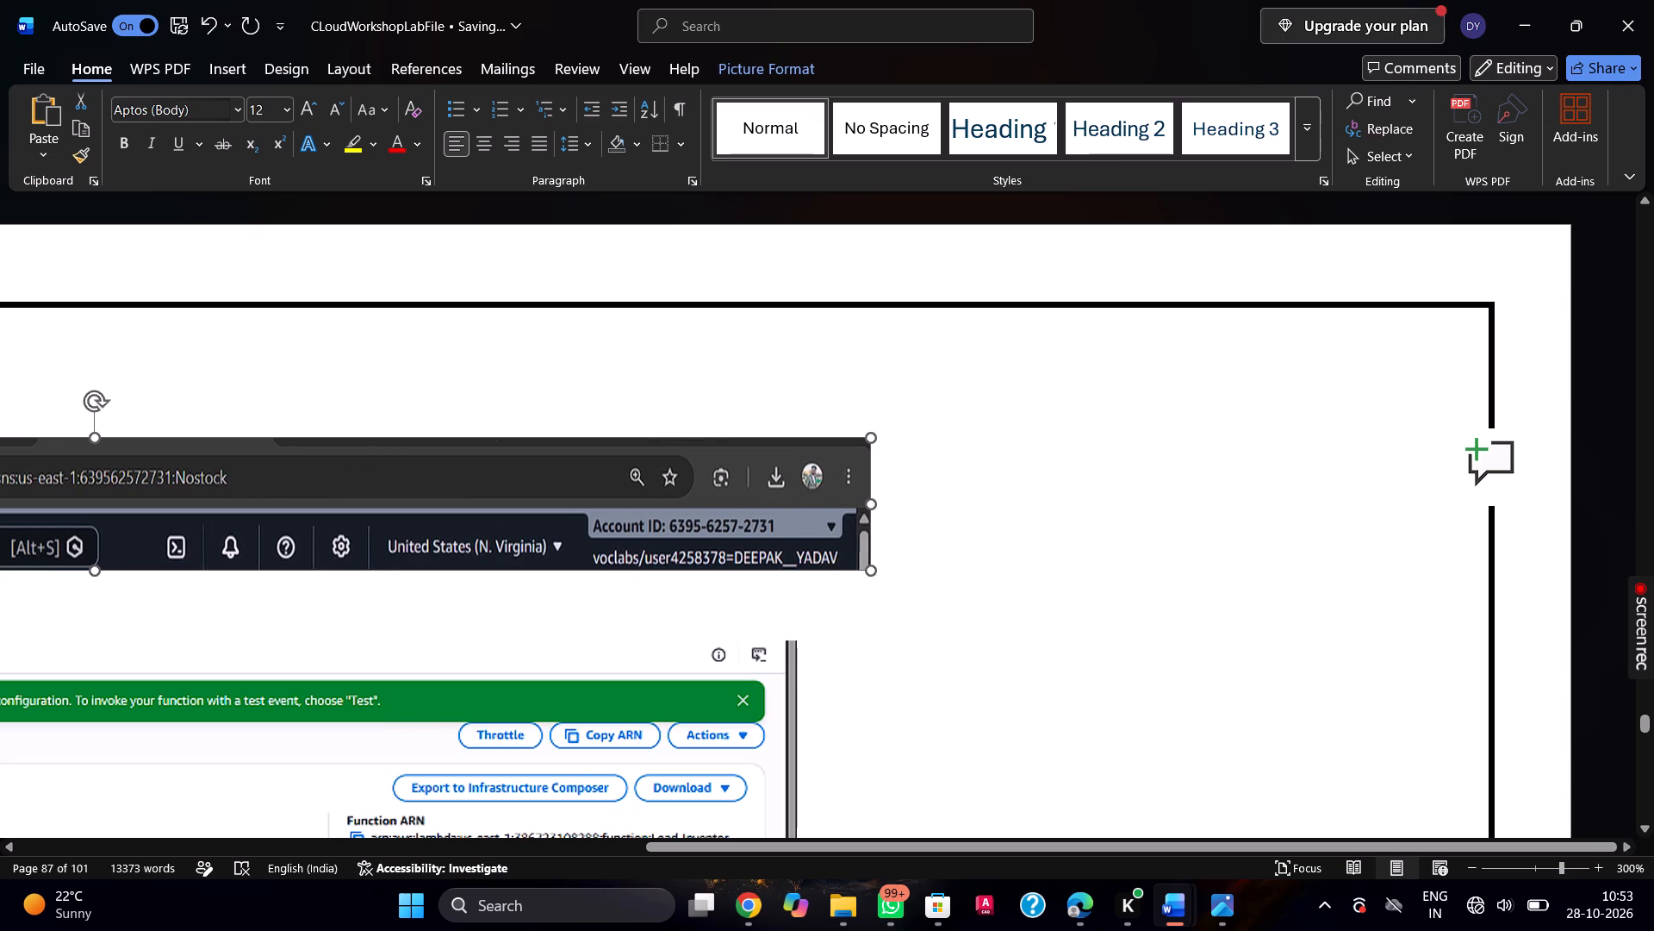
left_click_drag(856, 544, 802, 549)
scroll(802, 549, "right", 2)
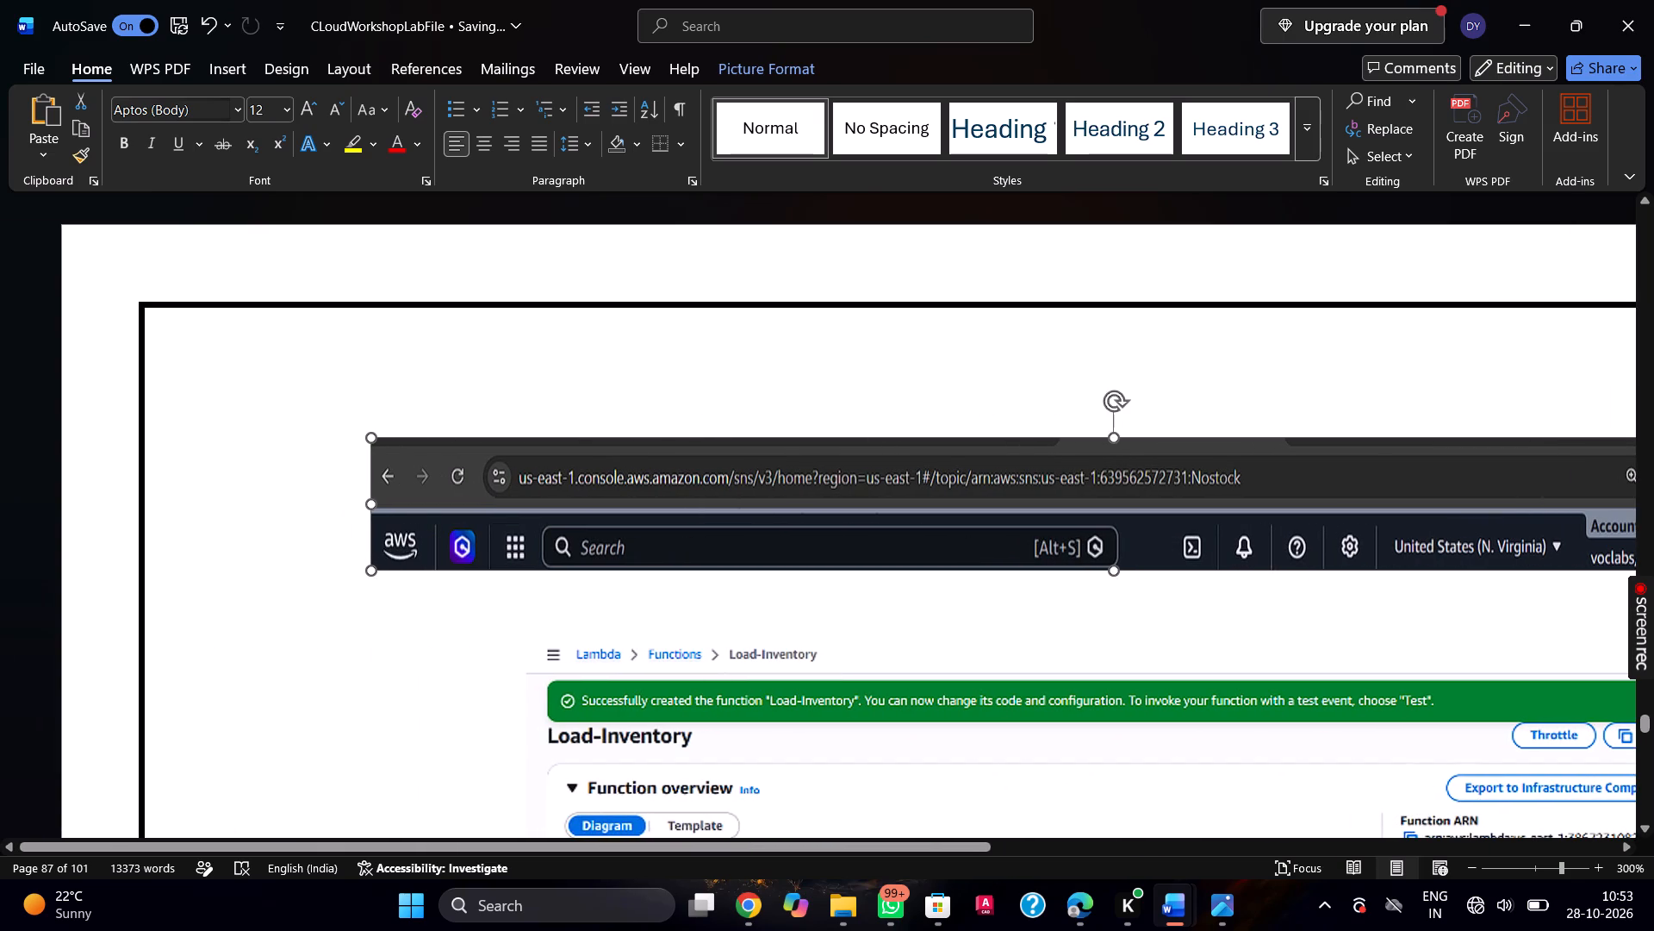
left_click_drag(368, 503, 482, 514)
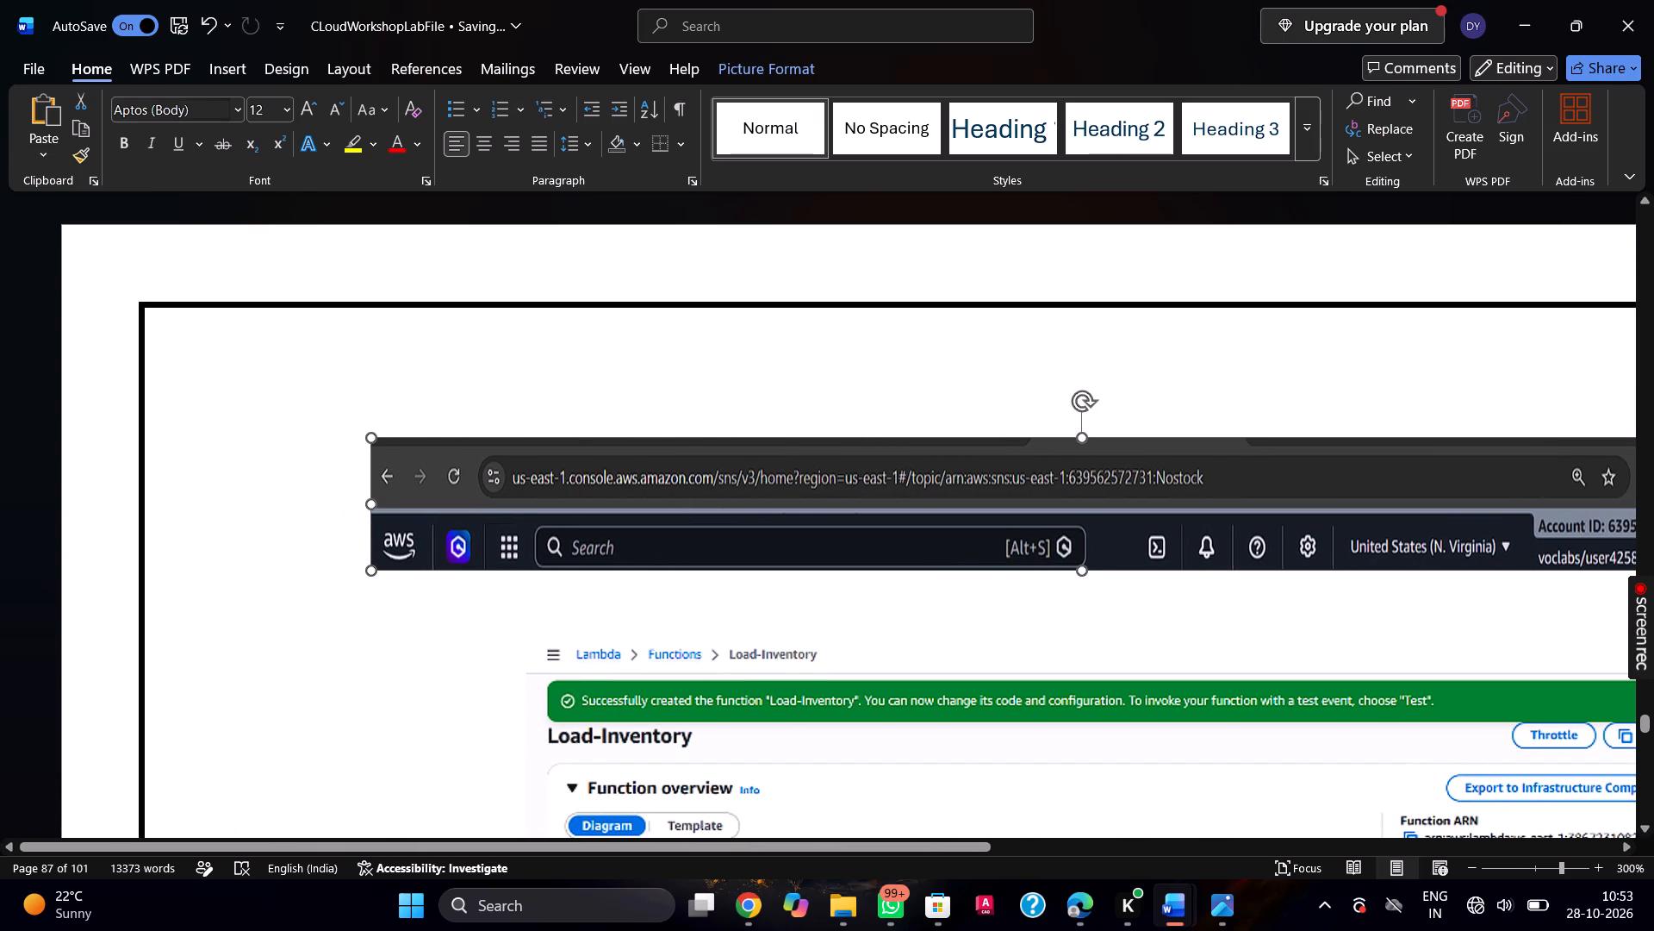
left_click_drag(482, 514, 492, 514)
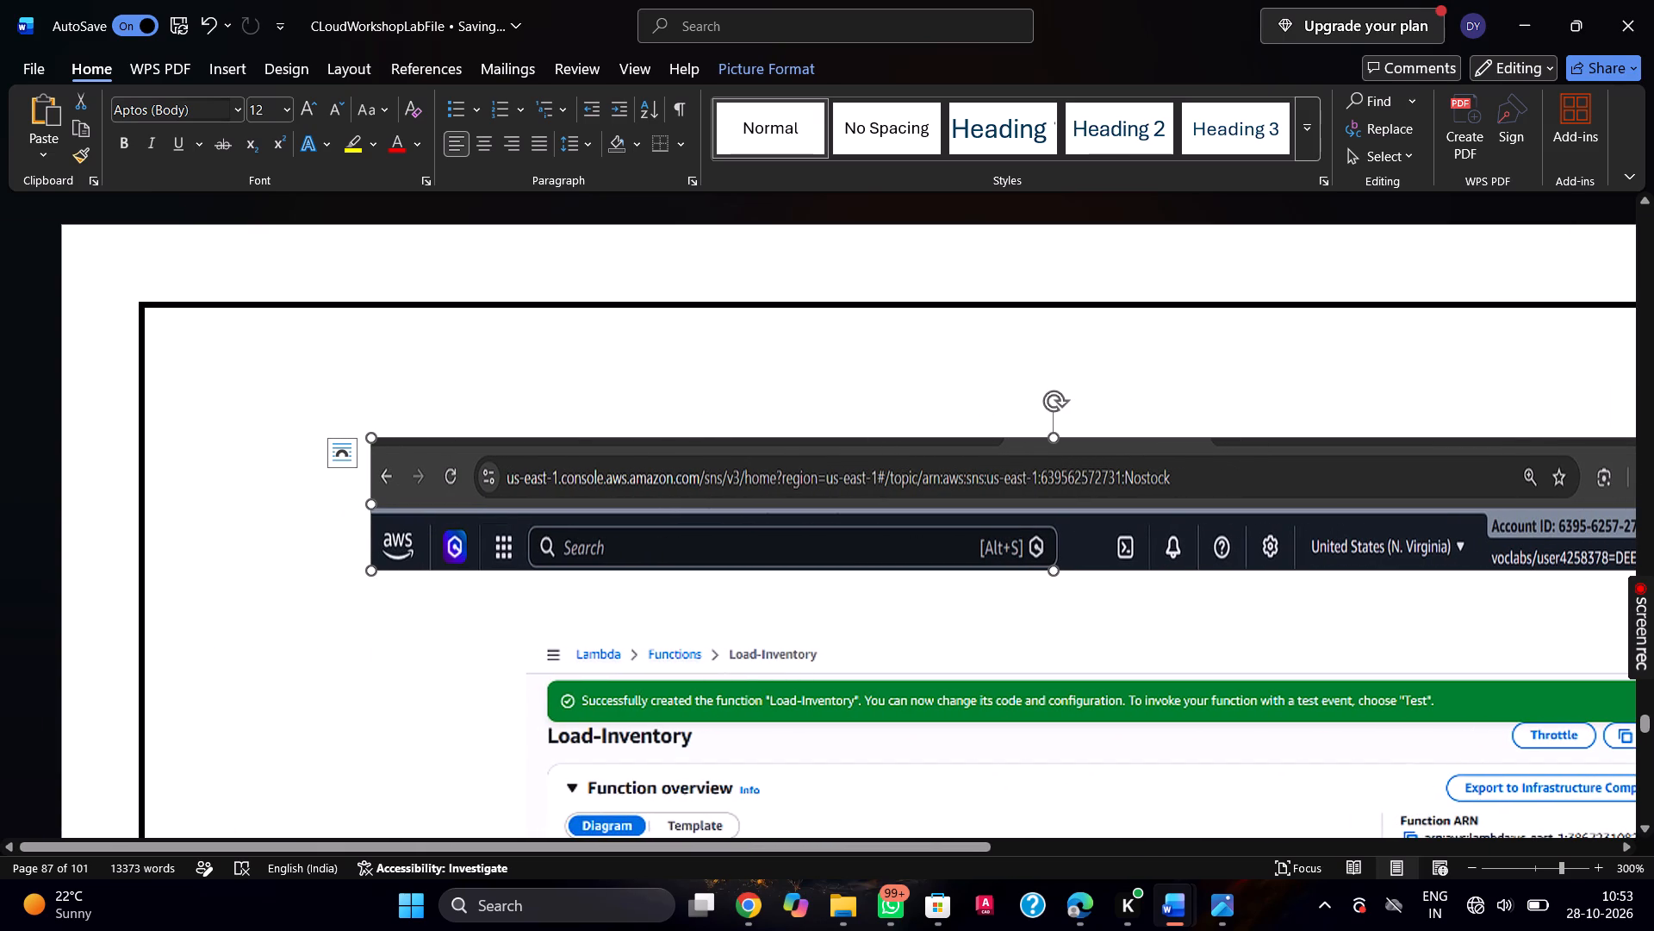
left_click_drag(370, 505, 447, 517)
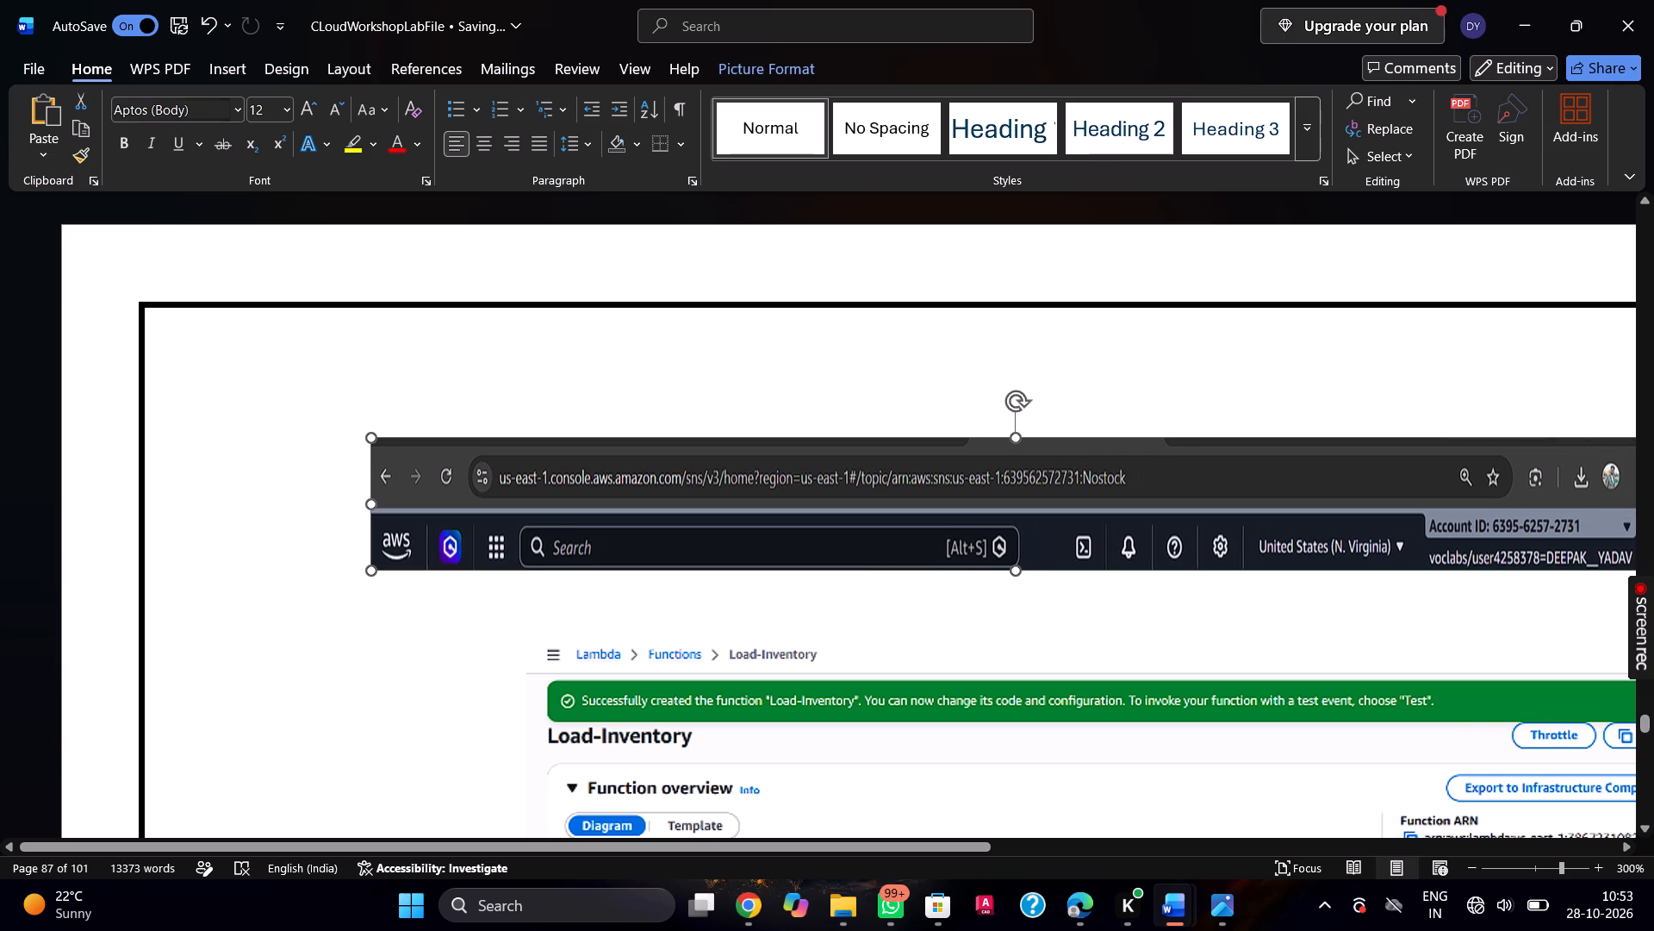
scroll(629, 554, "left", 1)
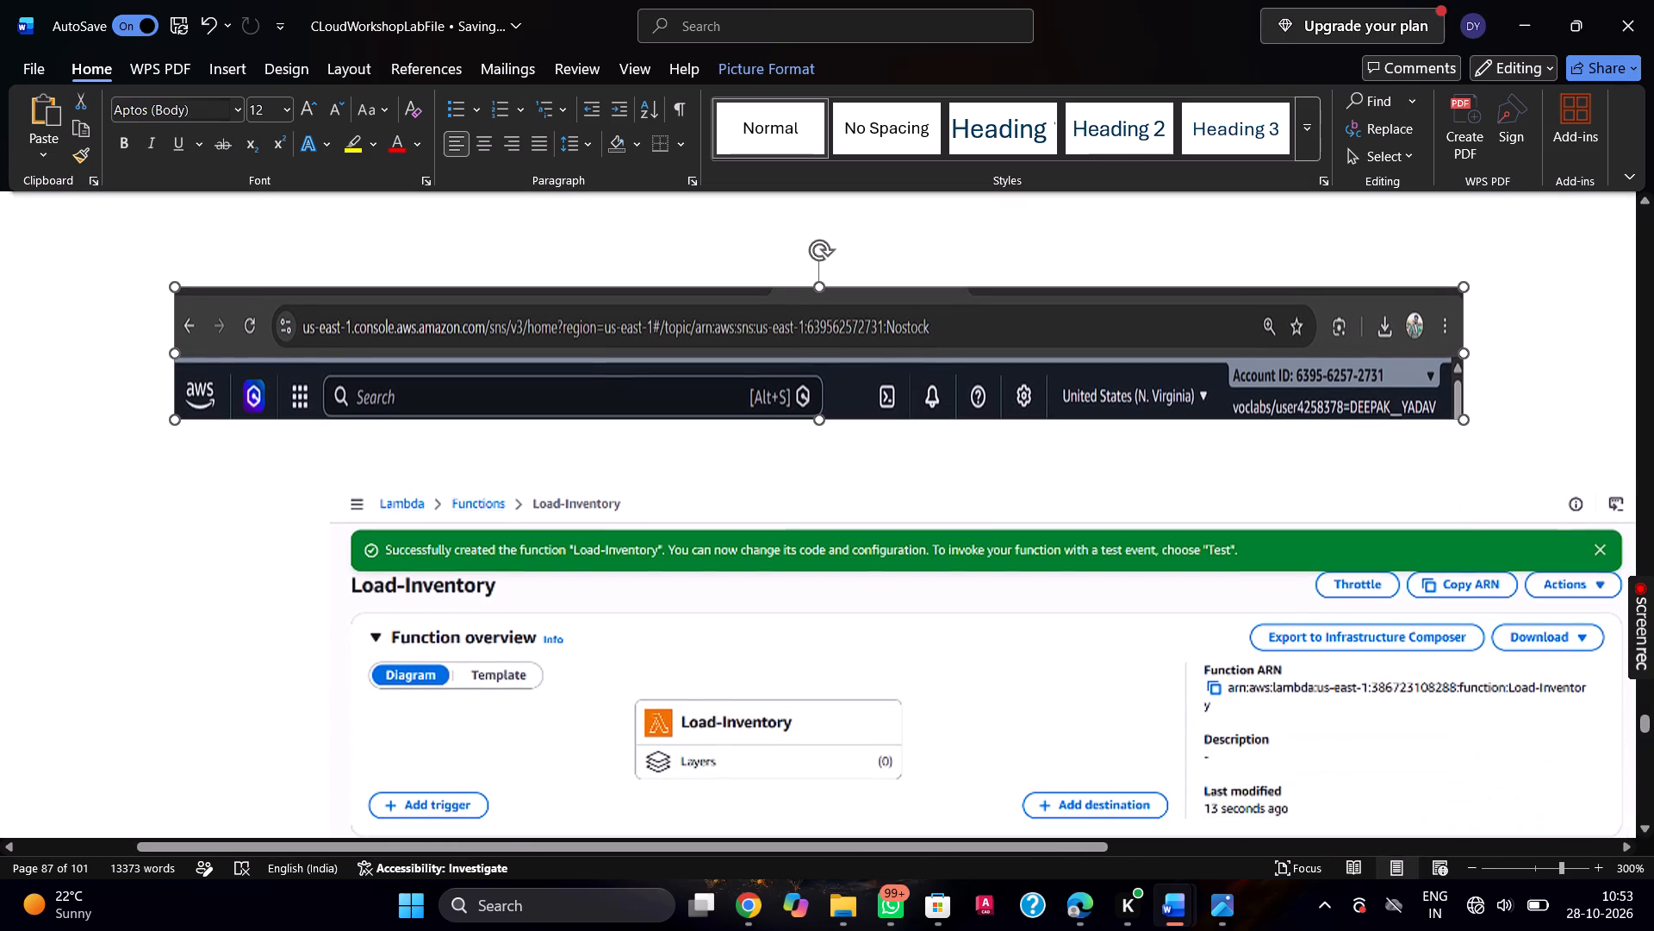
left_click(809, 391)
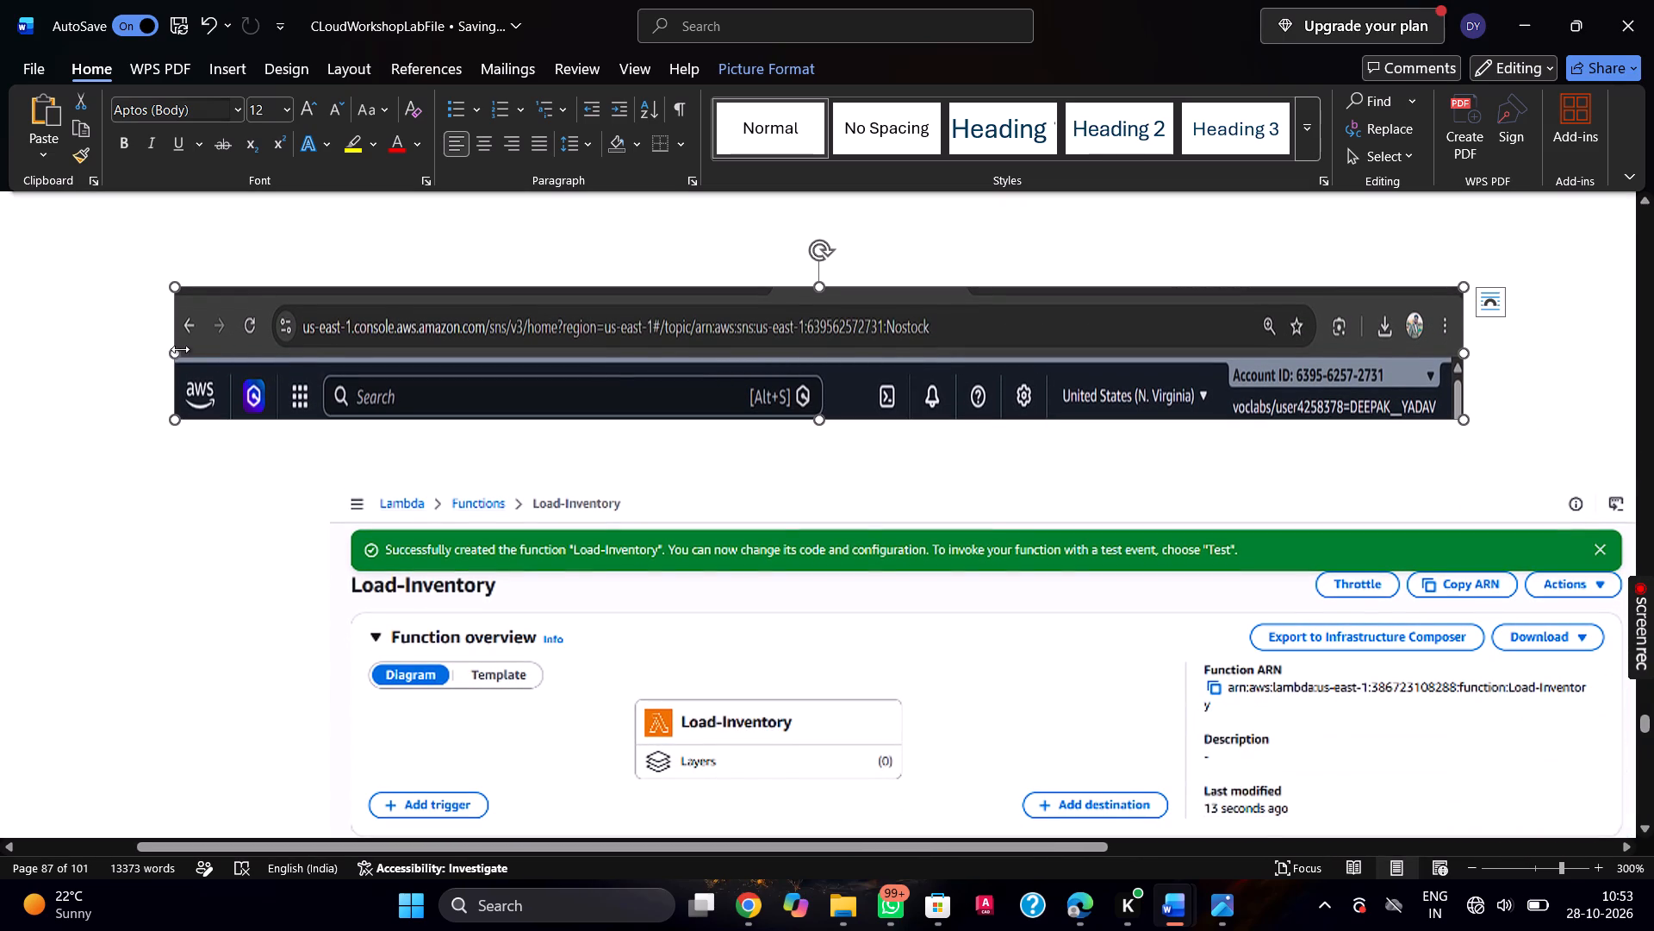
left_click_drag(175, 356, 301, 361)
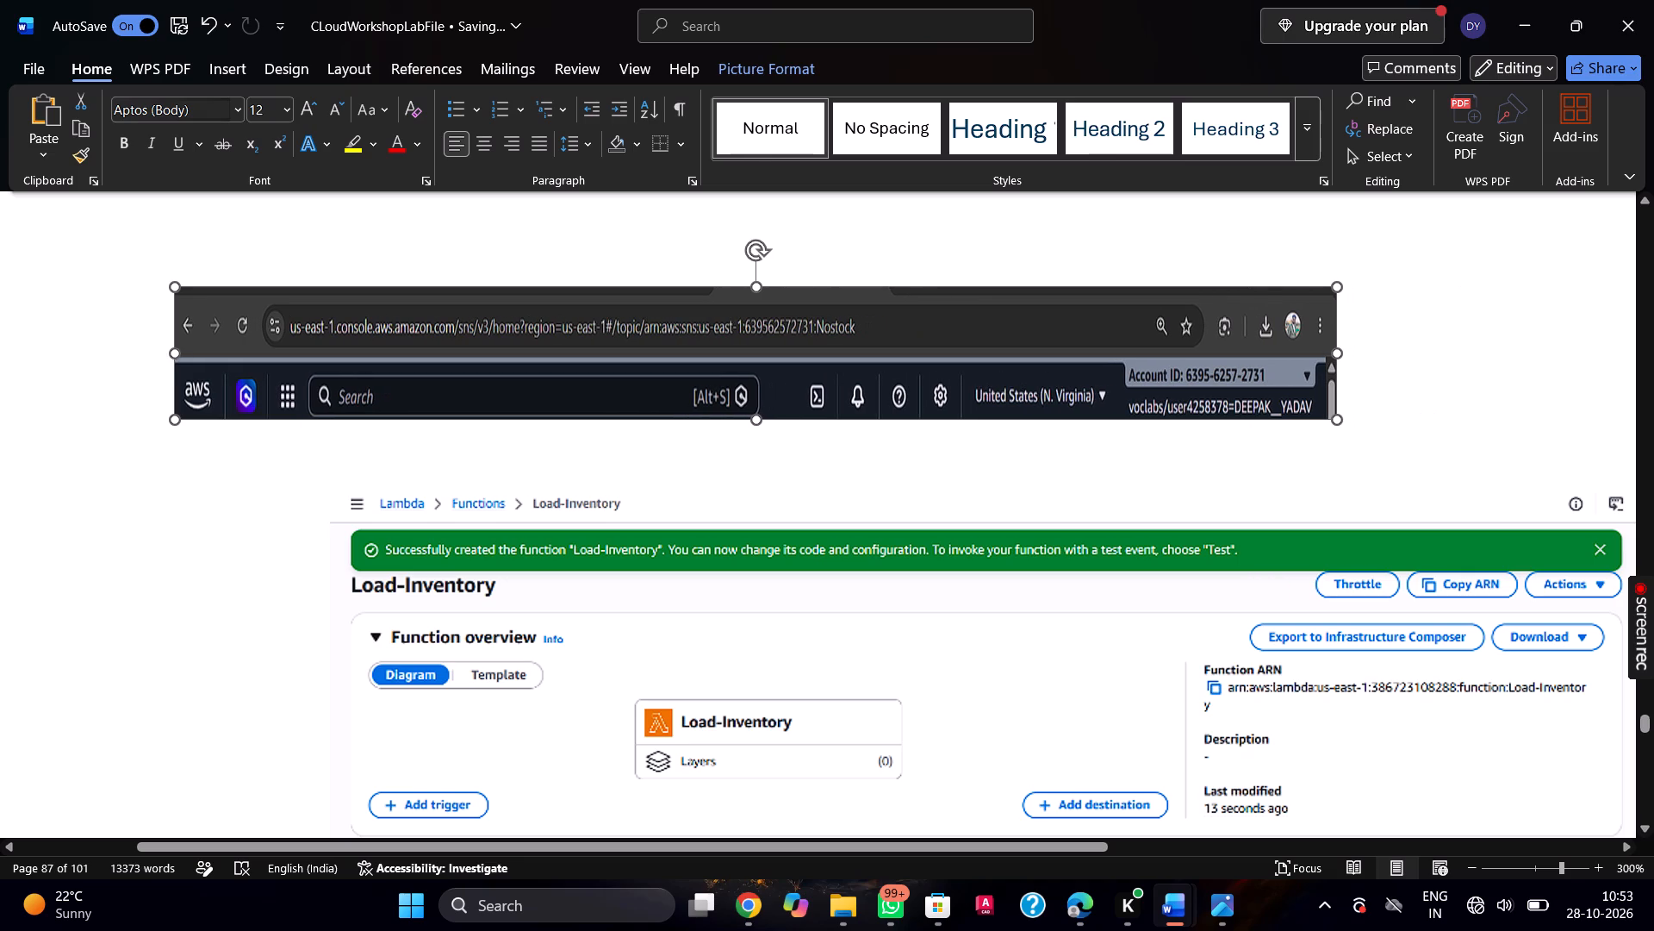
left_click_drag(301, 361, 189, 360)
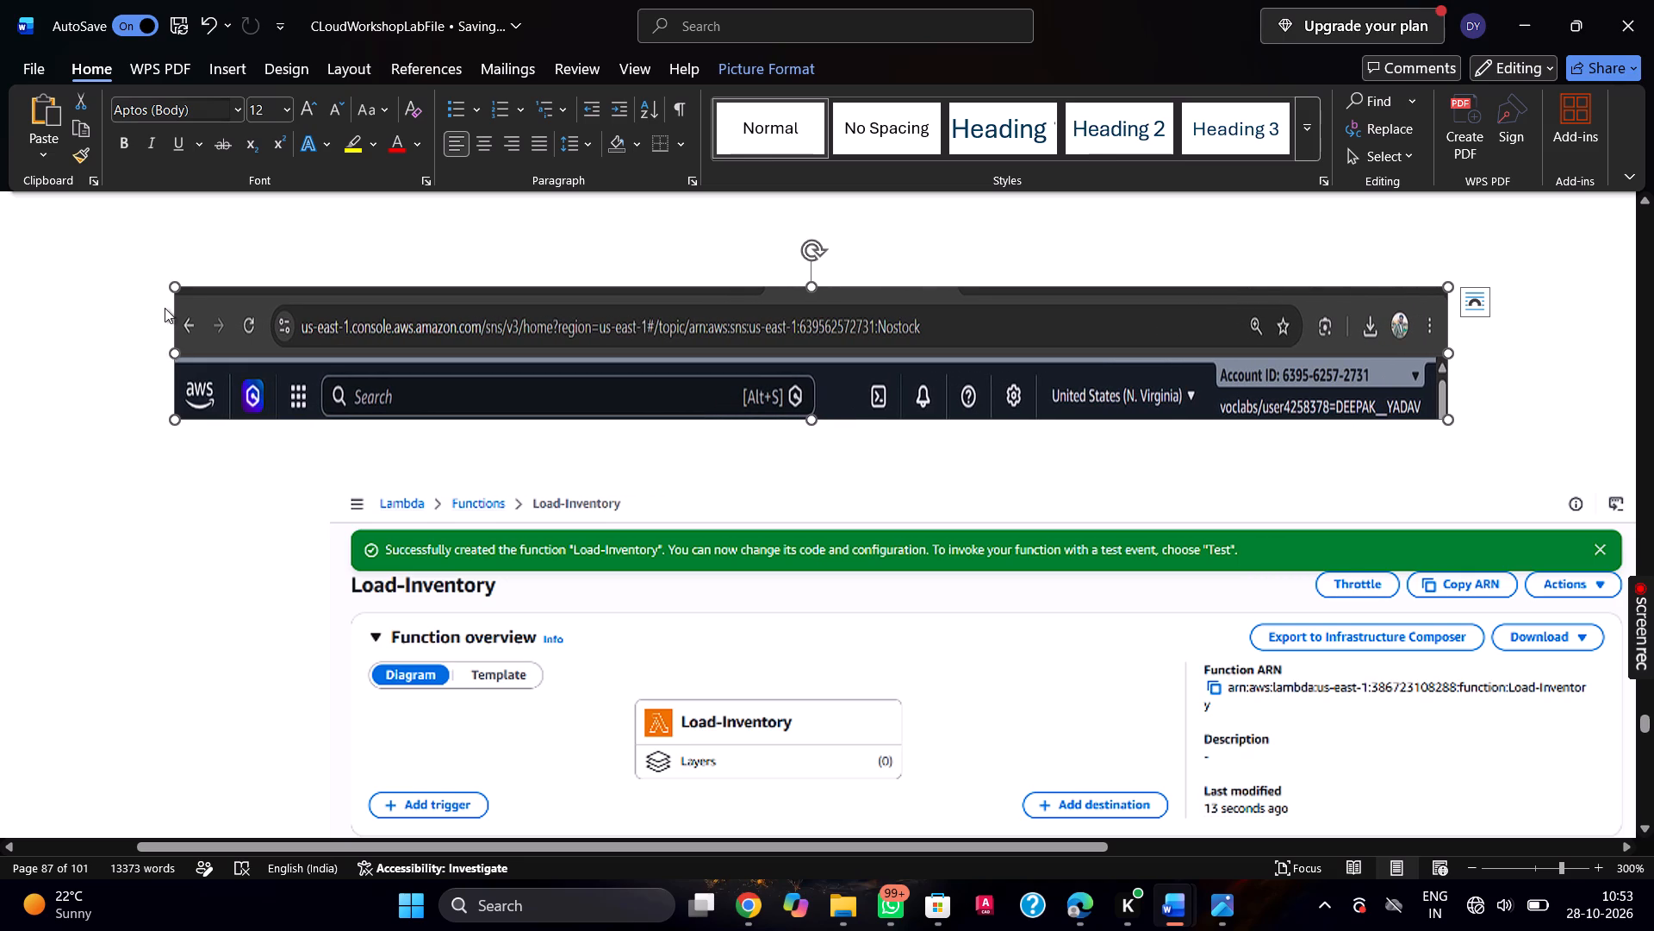
Indent the page 87 header strip with spaces so it lines up with the left edge of the Load-Inventory screenshot.
left_click(164, 308)
key("space")
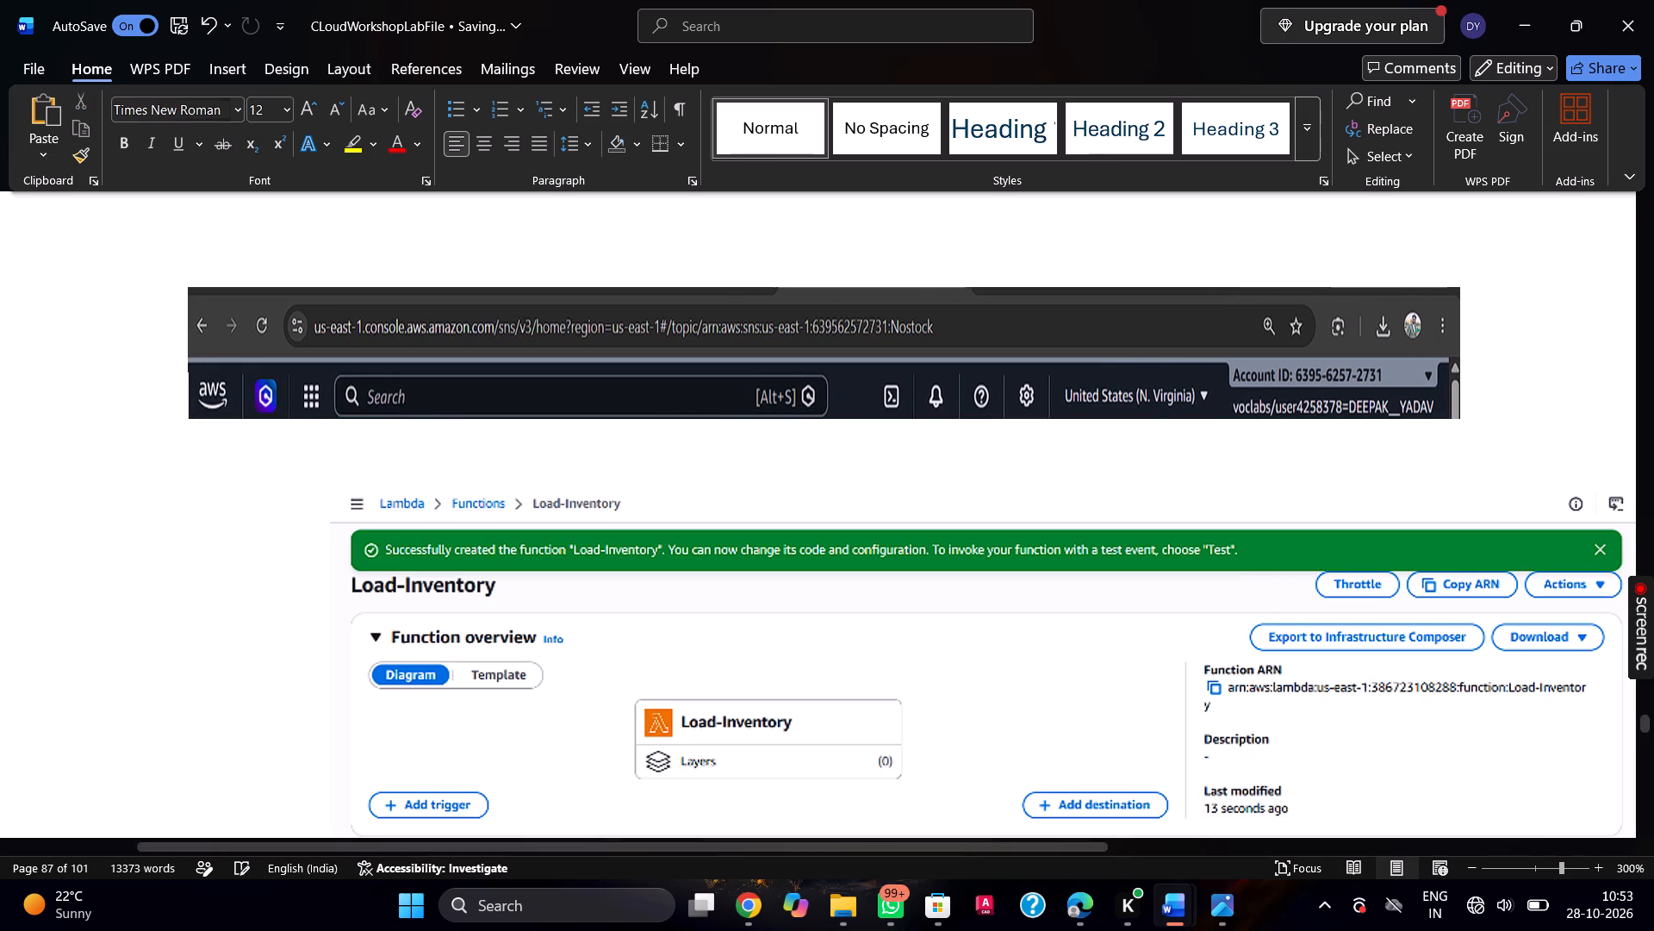
key("space")
key("space")
key("space")
key("space")
key("space")
key("space")
key("space")
key("space")
key("space")
key("space")
key("space")
key("space")
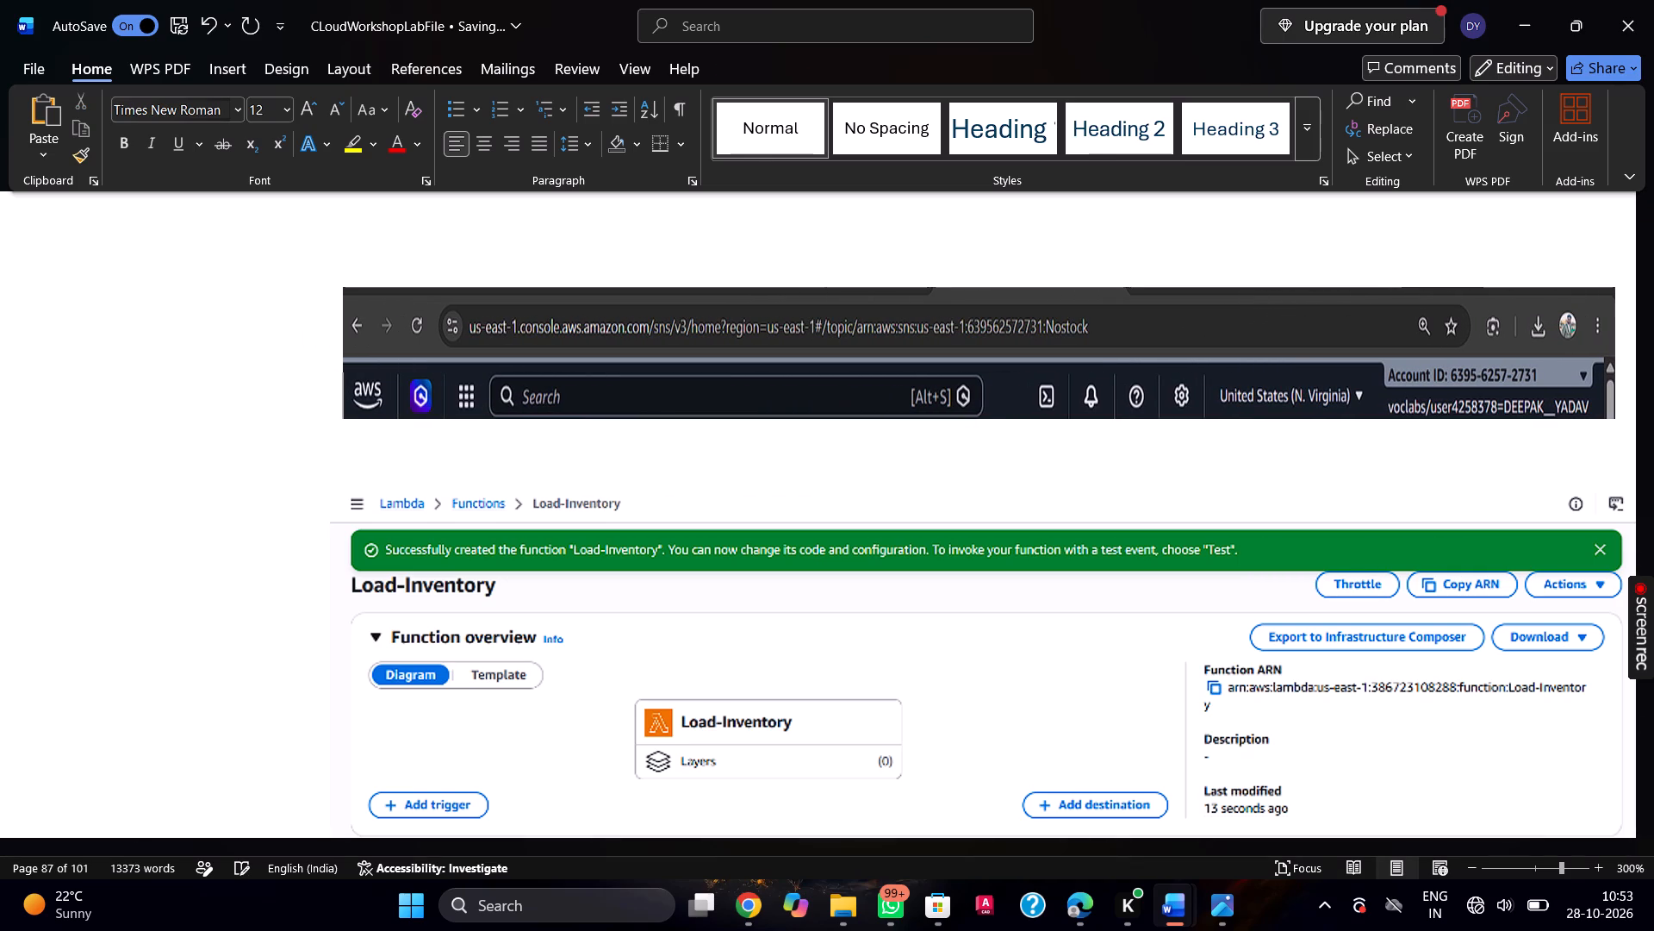
Set the page 87 header strip's text wrapping to Behind Text so the Load-Inventory screenshot moves up against it.
scroll(423, 341, "left", 1)
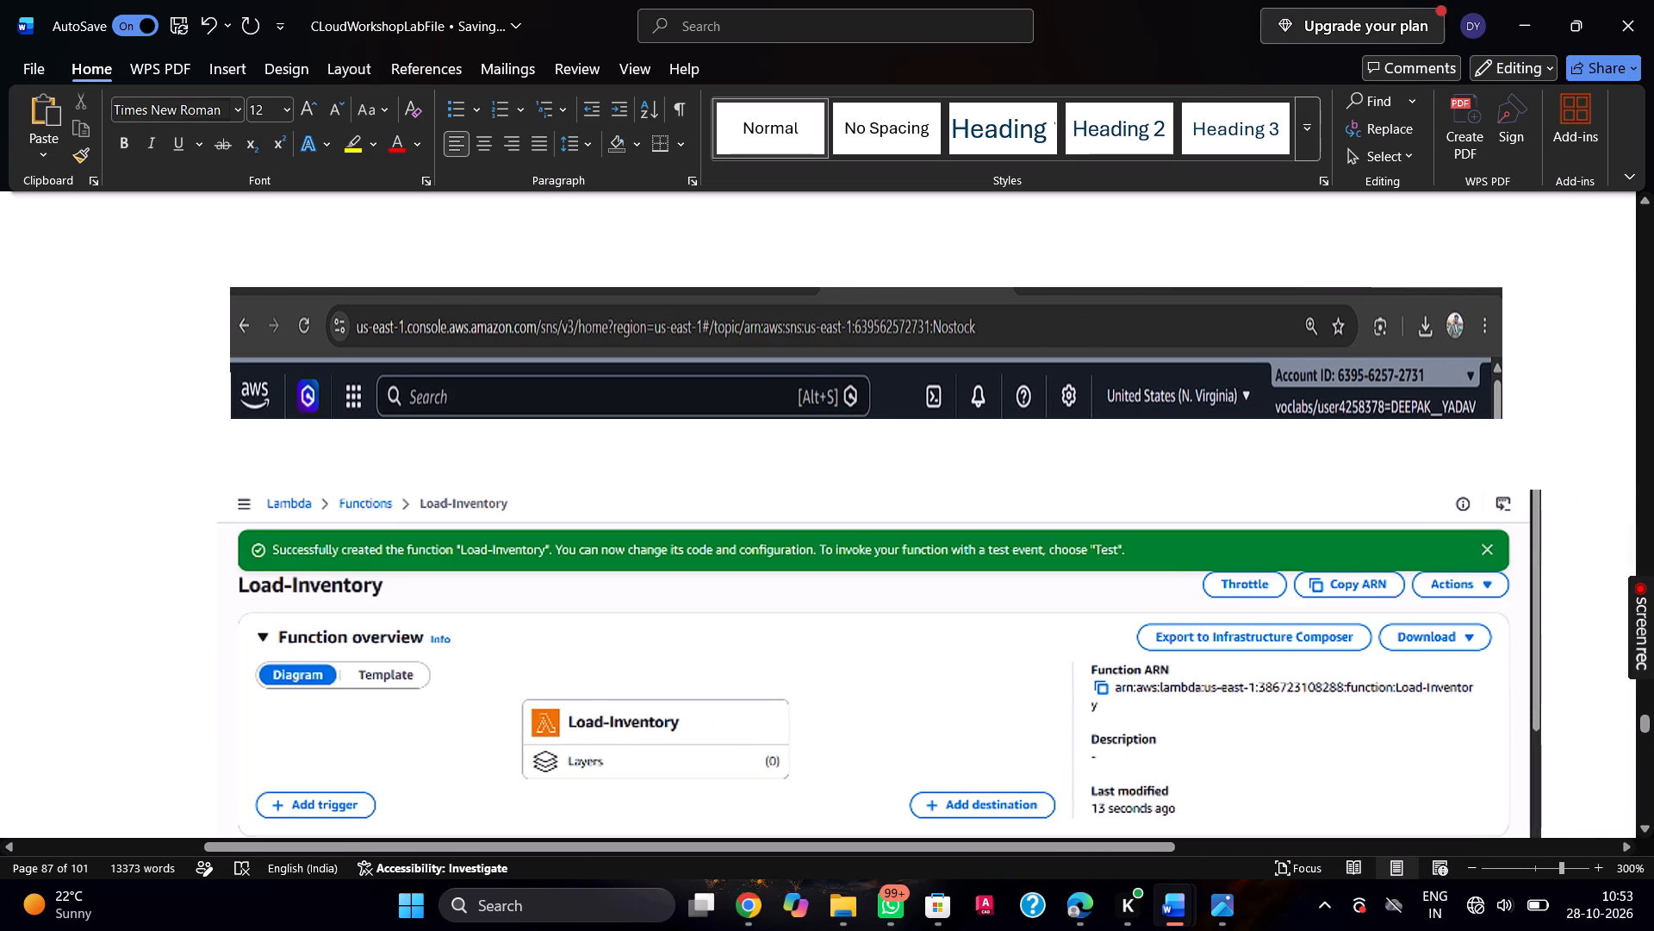
scroll(870, 350, "left", 1)
left_click(982, 373)
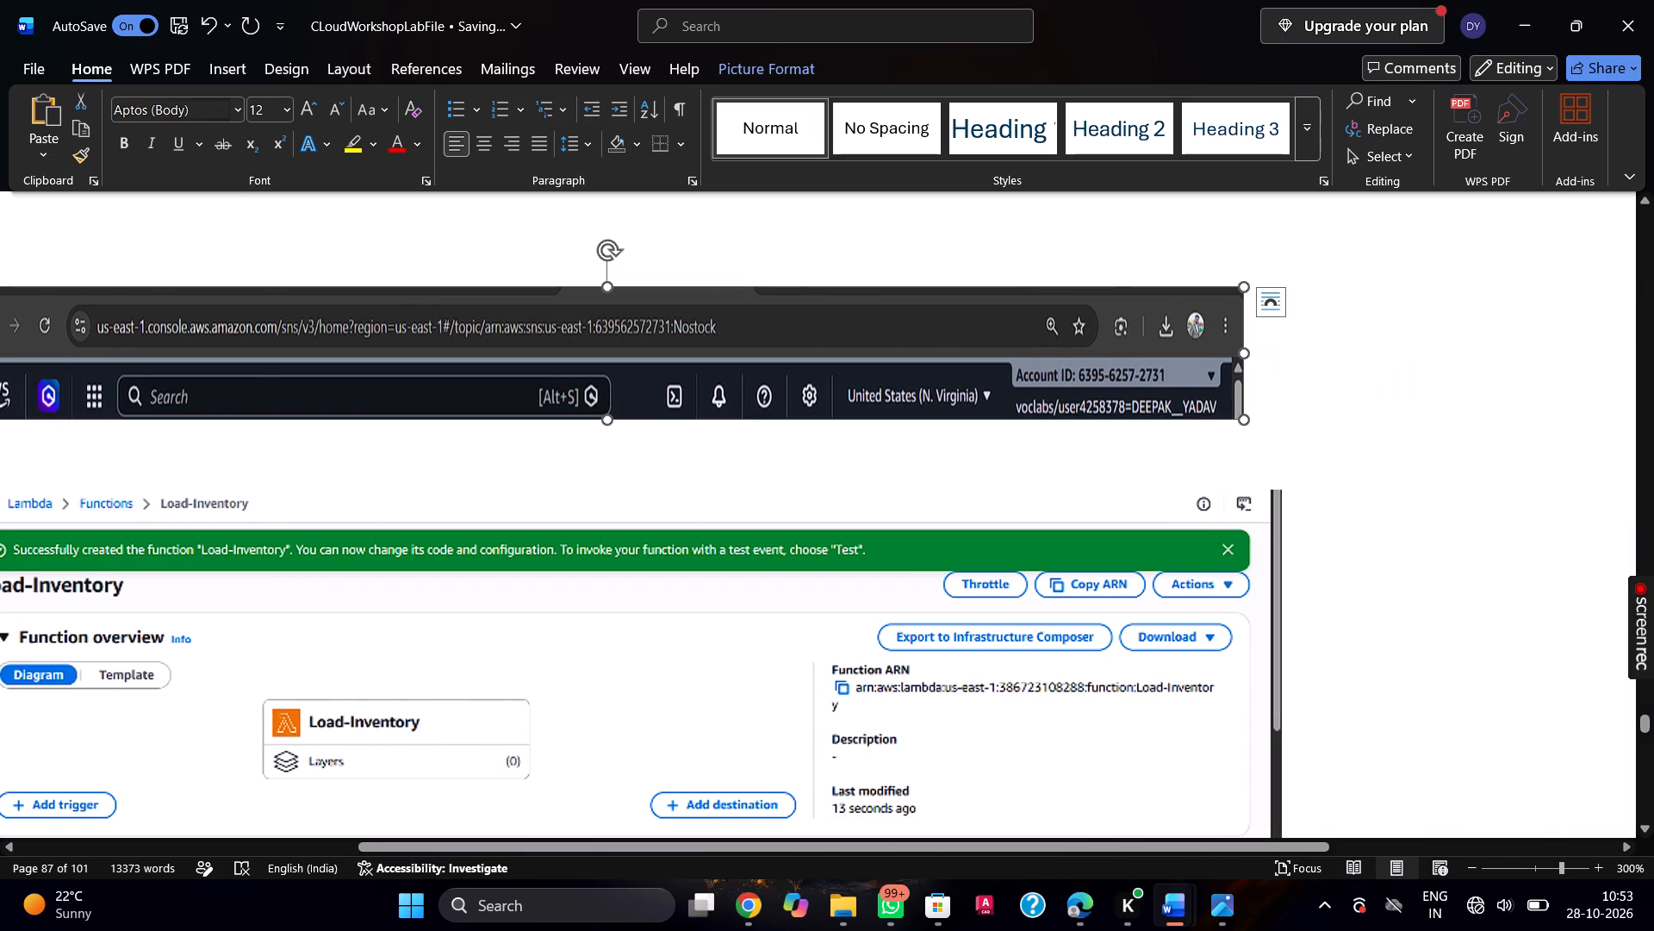
left_click(1267, 305)
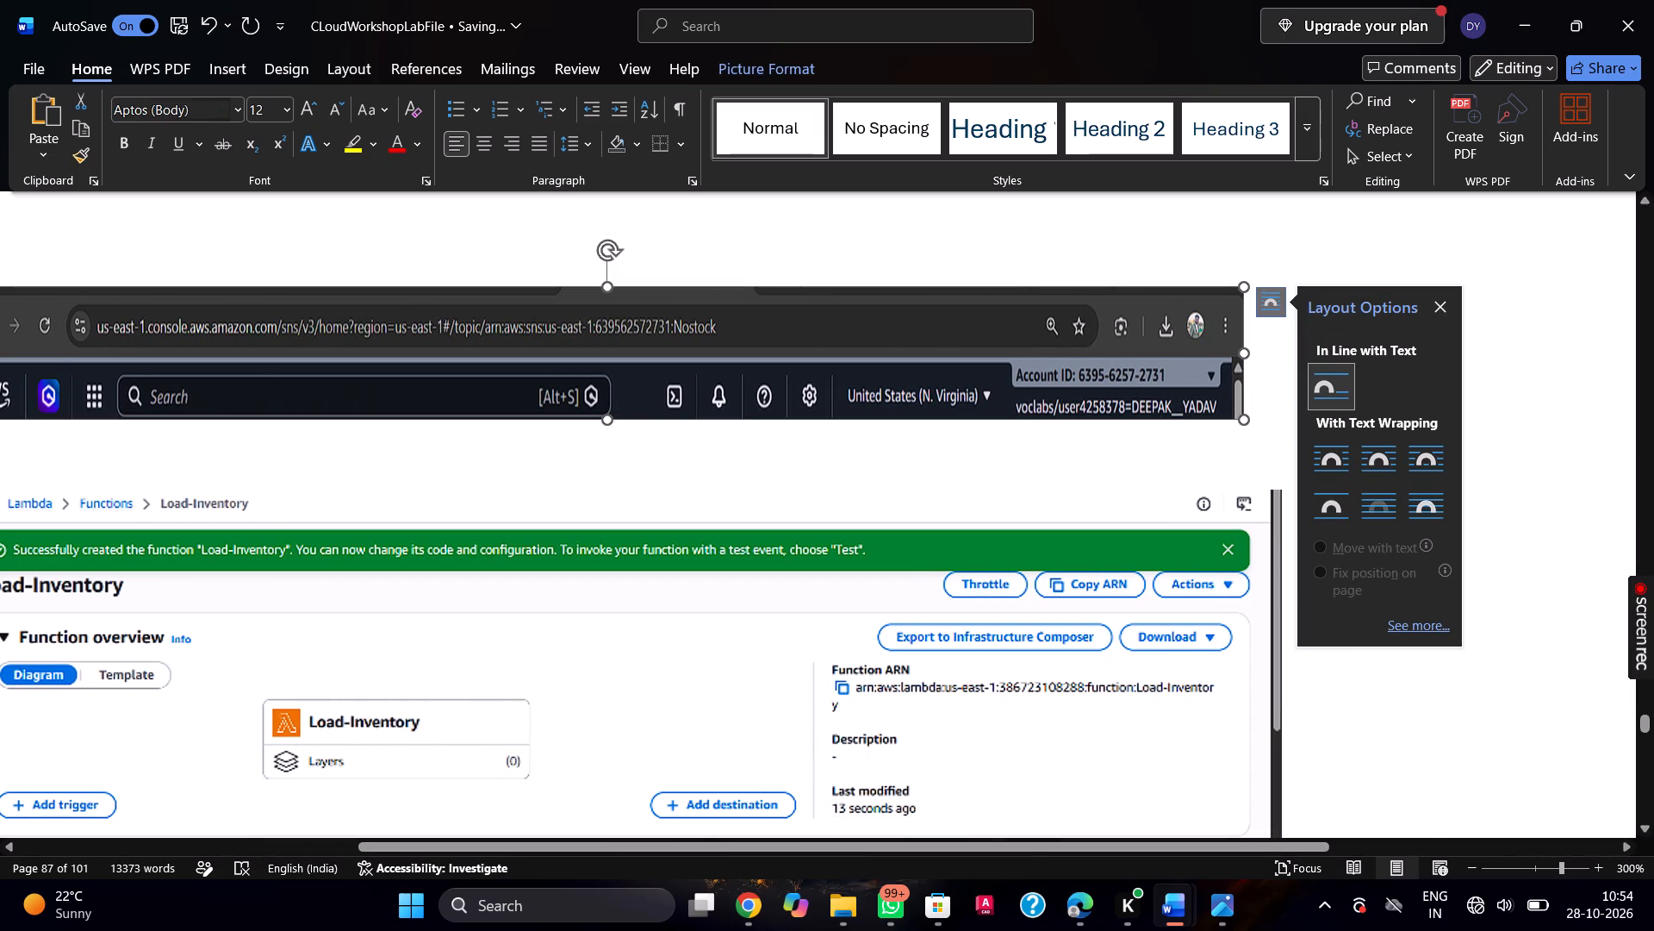
left_click(1359, 508)
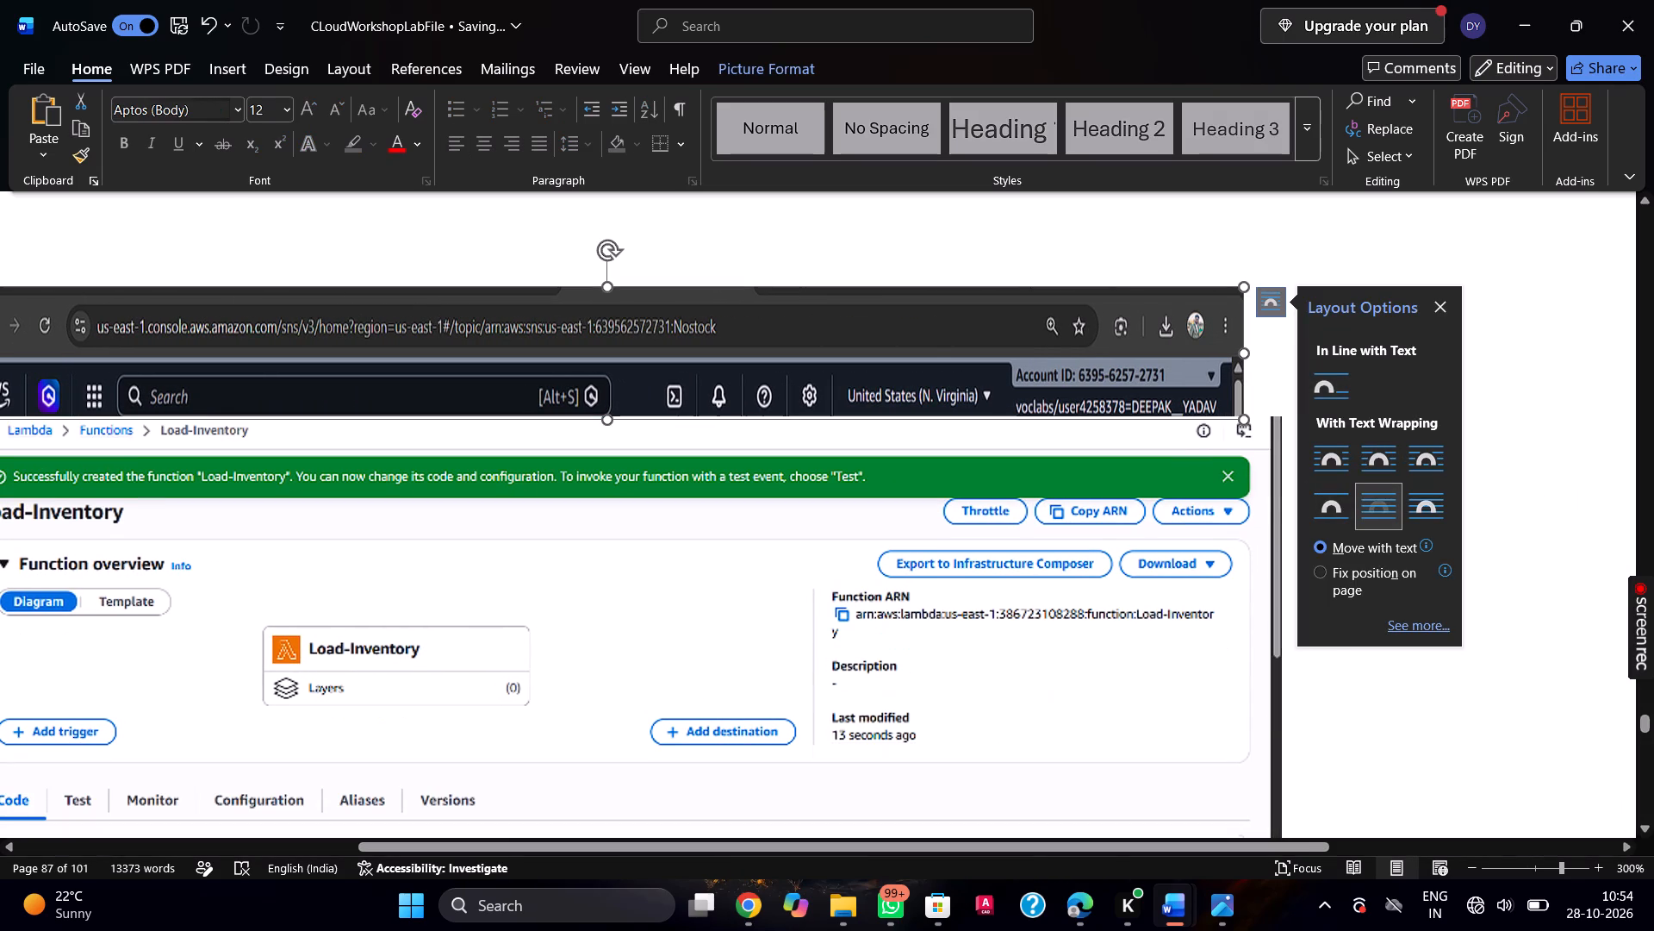
left_click(1109, 355)
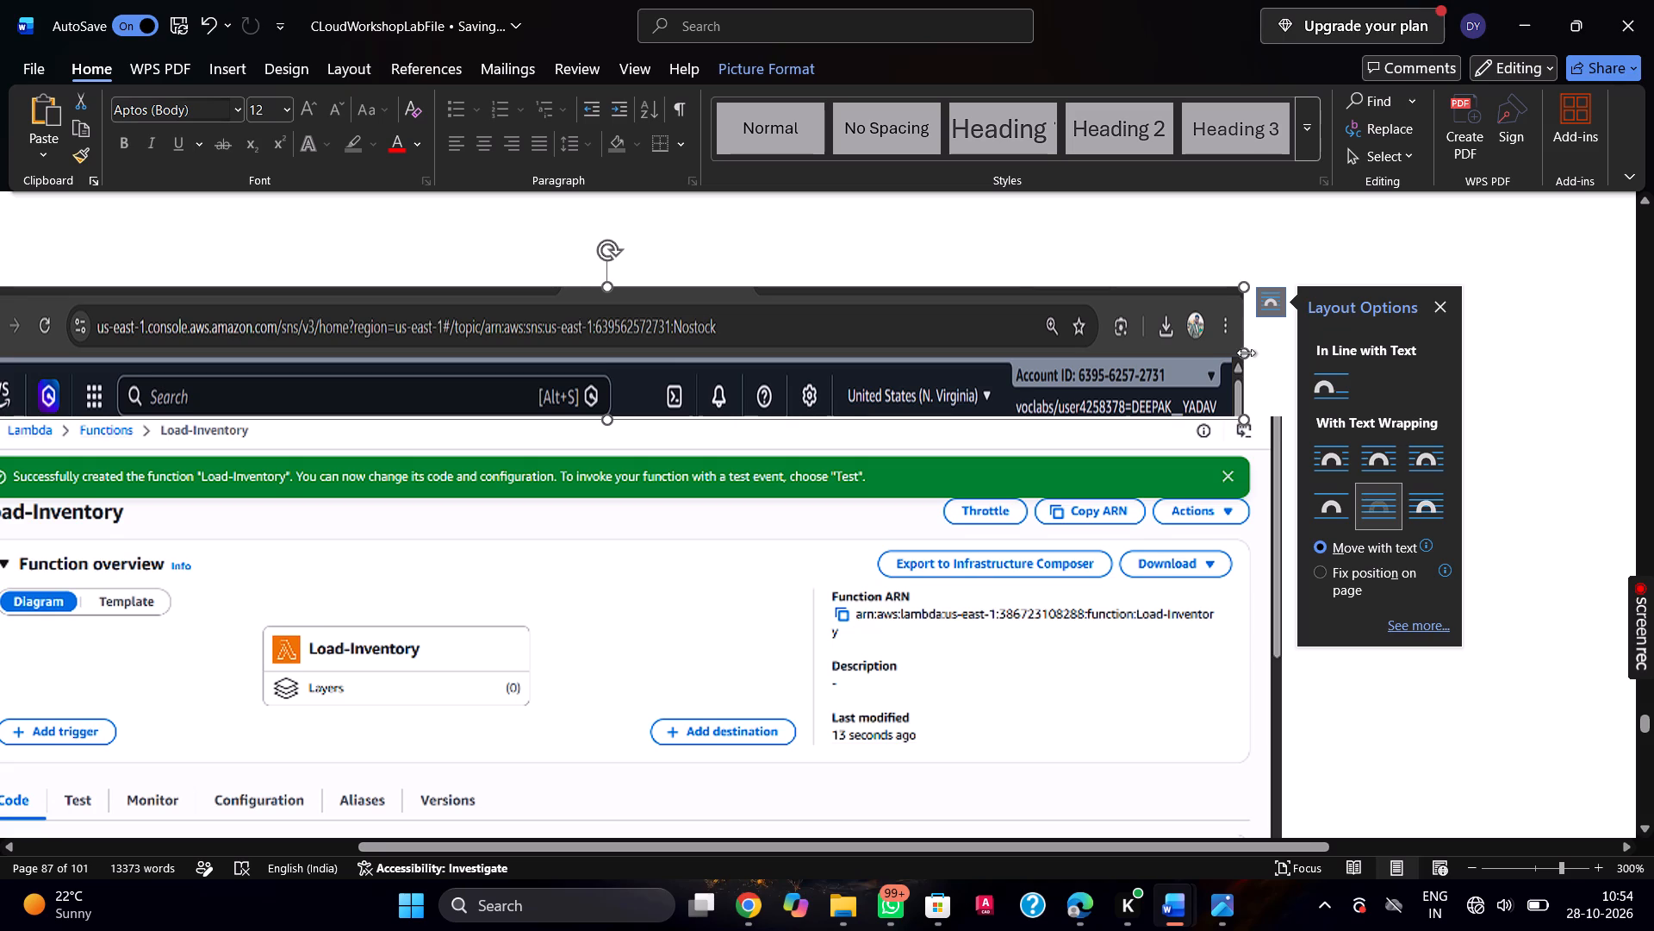
Widen the page 87 header strip until its right edge is flush with the Load-Inventory screenshot's right edge.
left_click_drag(1246, 353, 1281, 349)
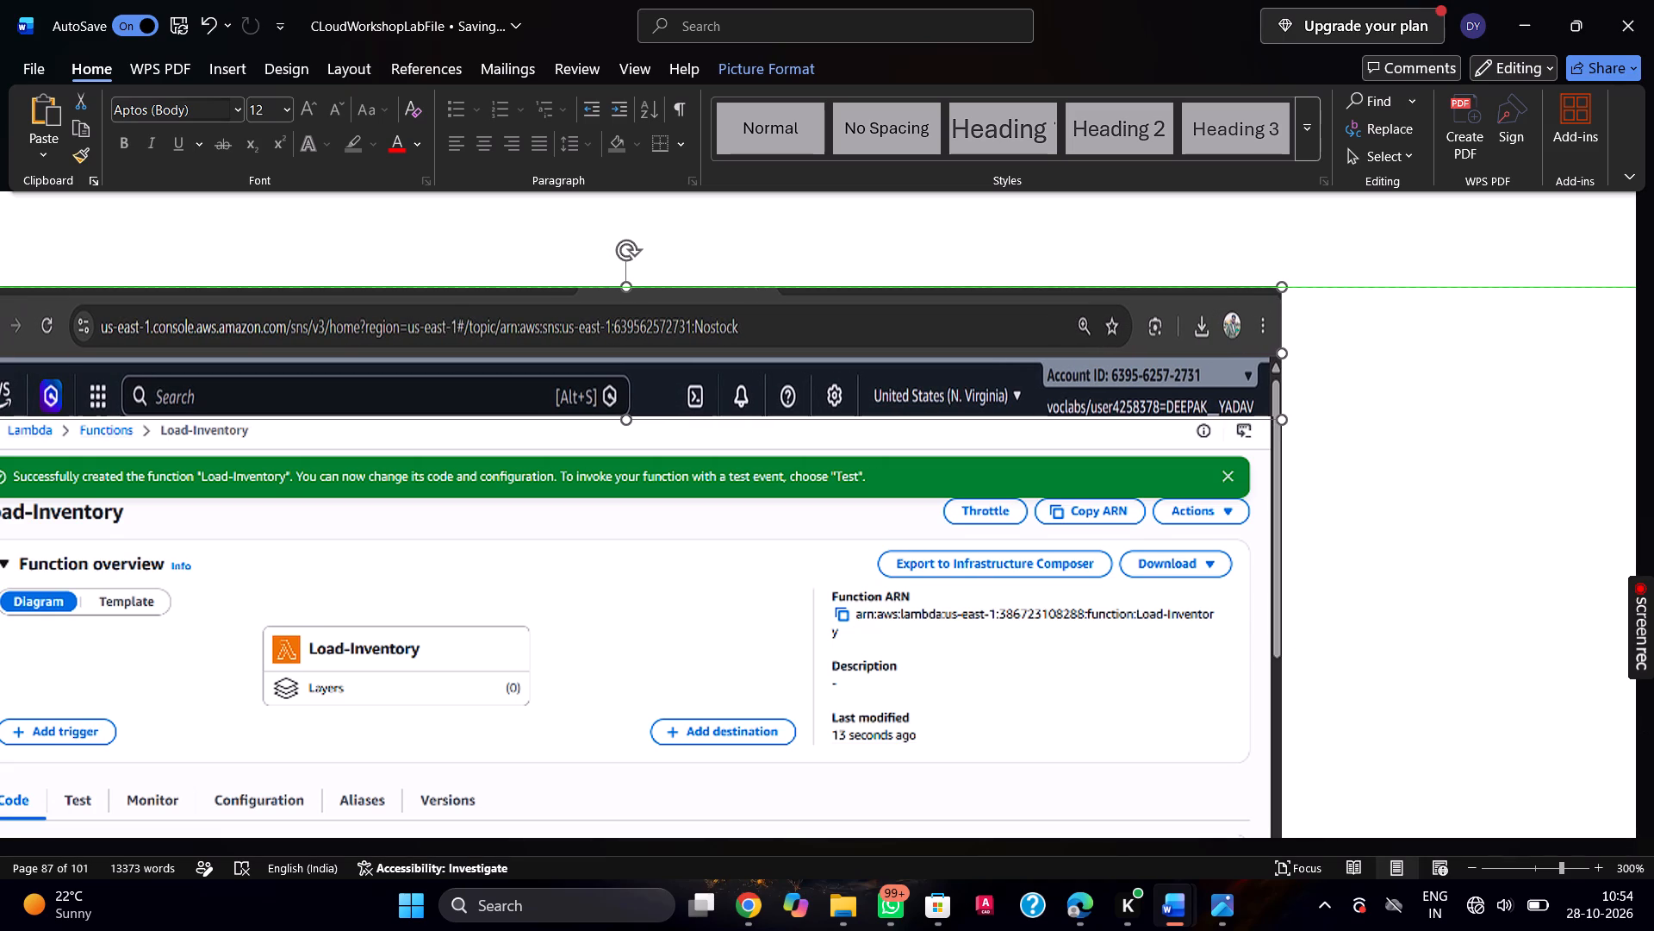
left_click_drag(1281, 349, 1280, 352)
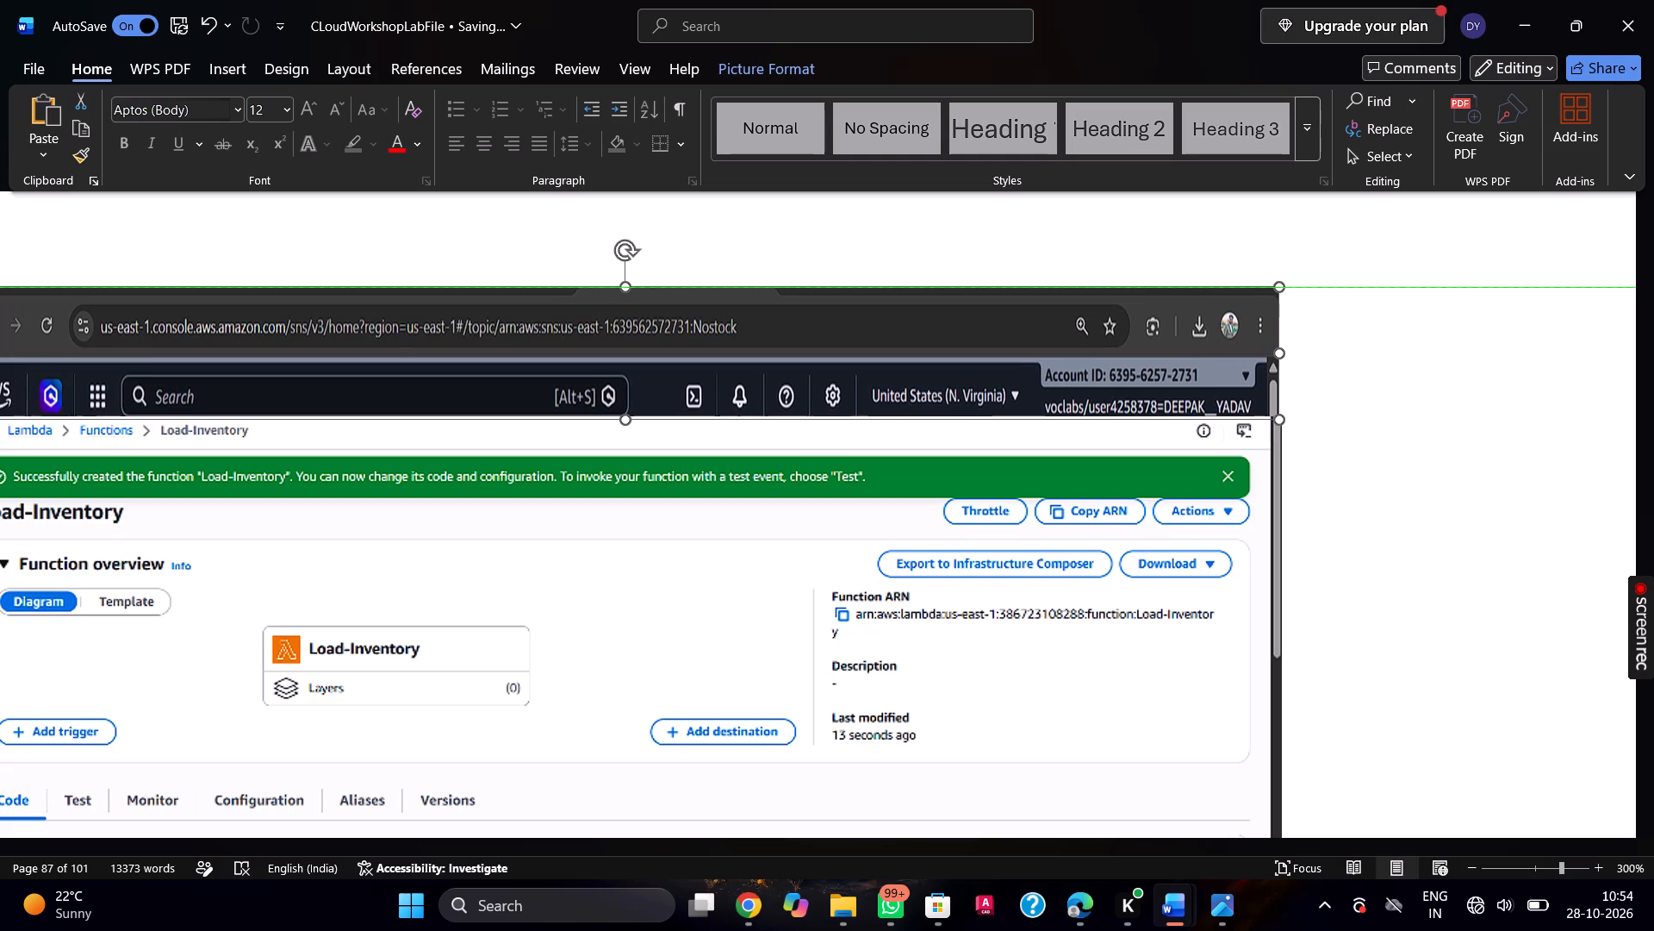
left_click_drag(1280, 352, 1282, 350)
left_click(1361, 400)
Check both side edges of the page 87 header strip against the Load-Inventory screenshot.
scroll(1063, 412, "up", 1)
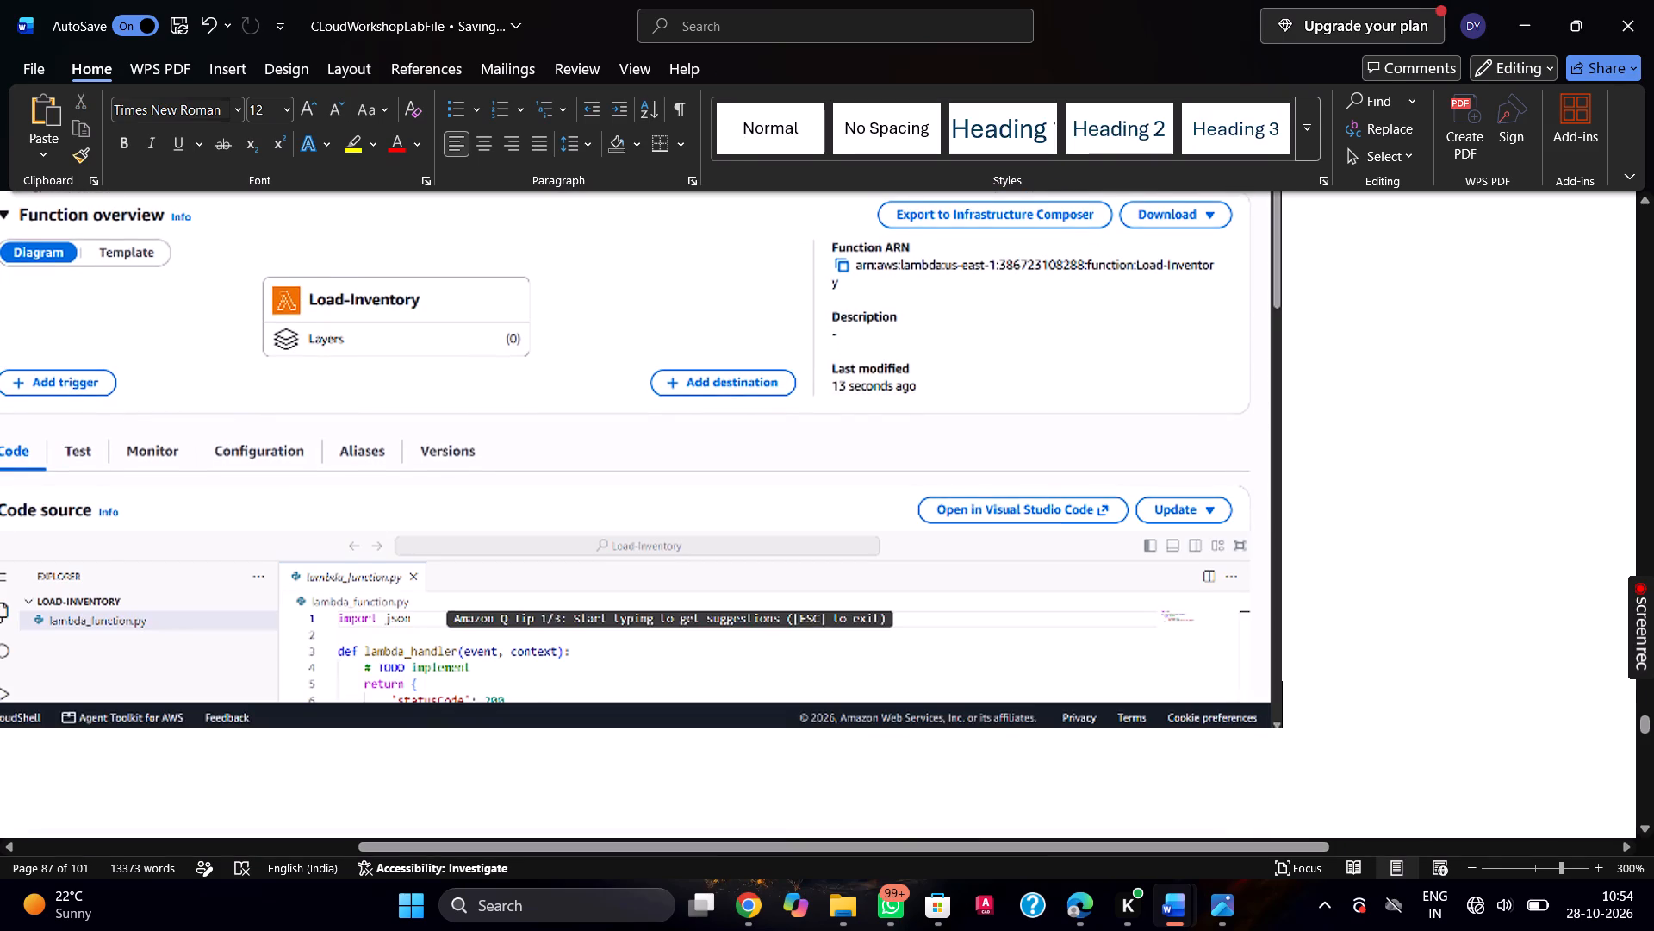
scroll(1063, 412, "up", 1)
scroll(1090, 484, "right", 1)
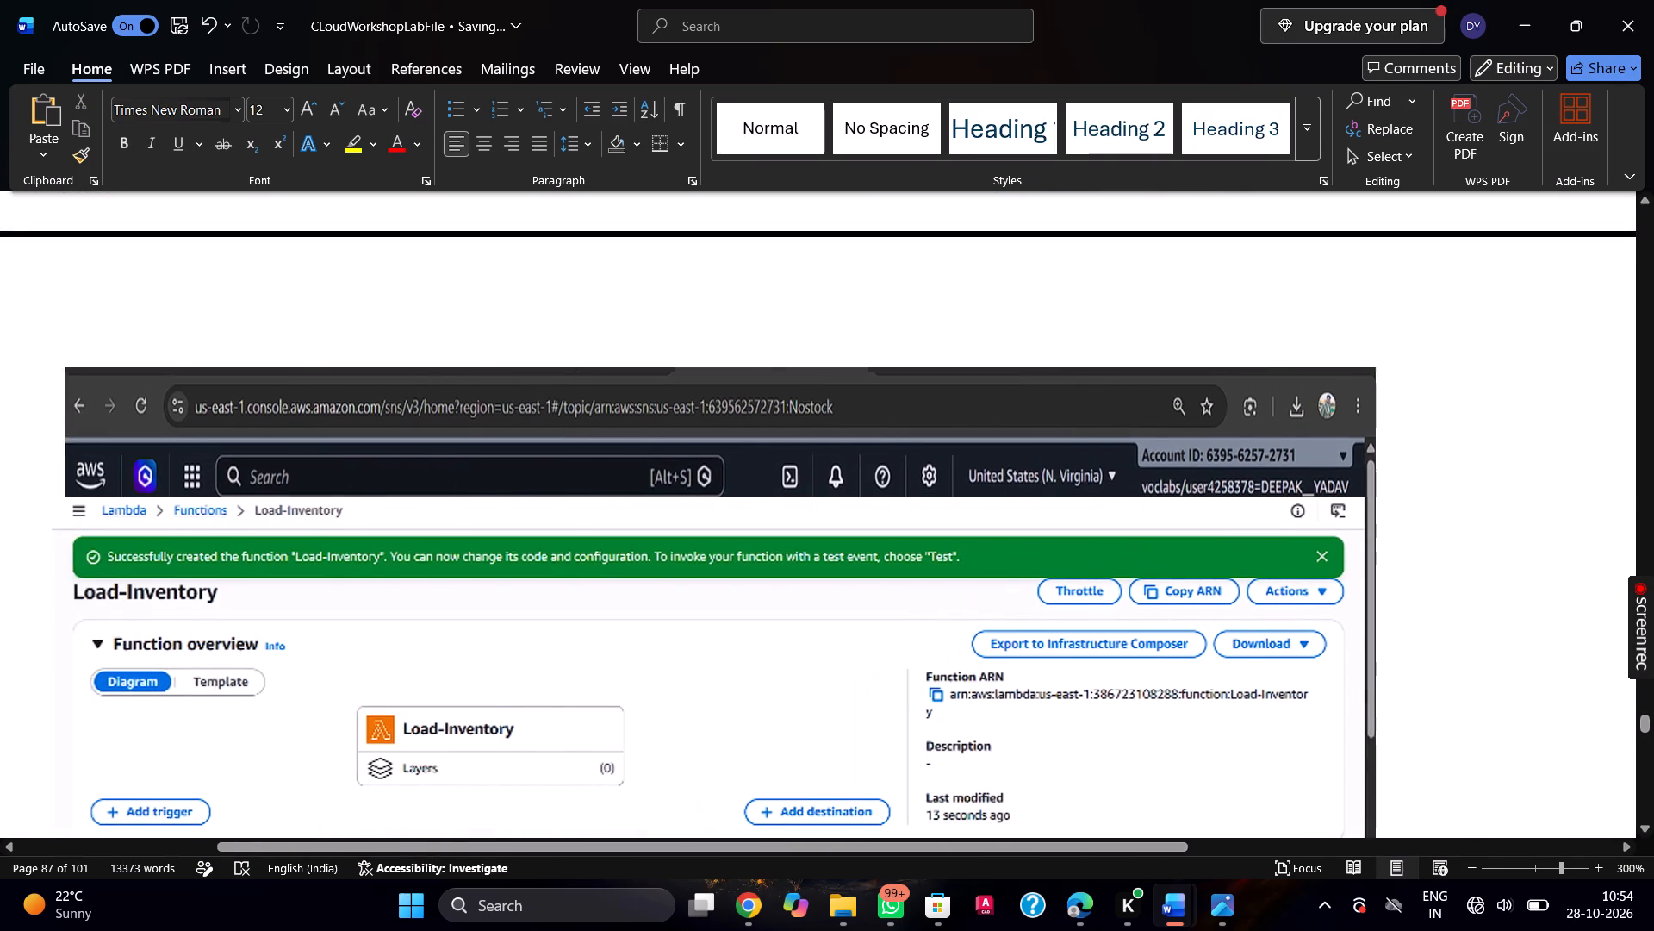
scroll(1090, 484, "right", 1)
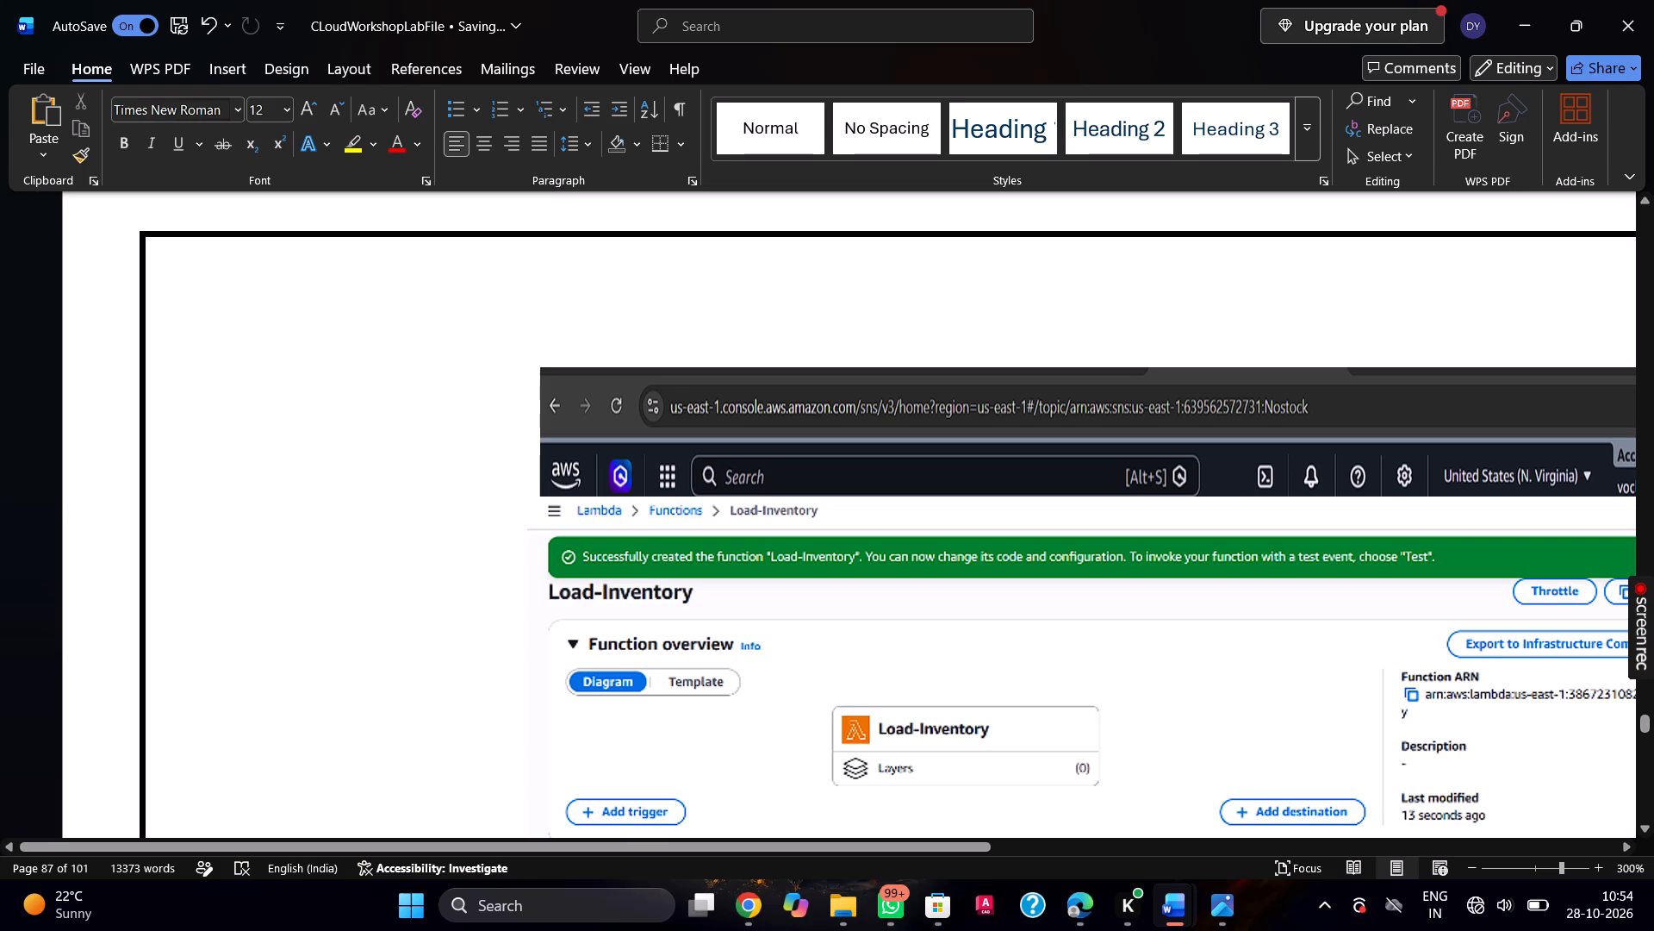
scroll(1088, 484, "left", 1)
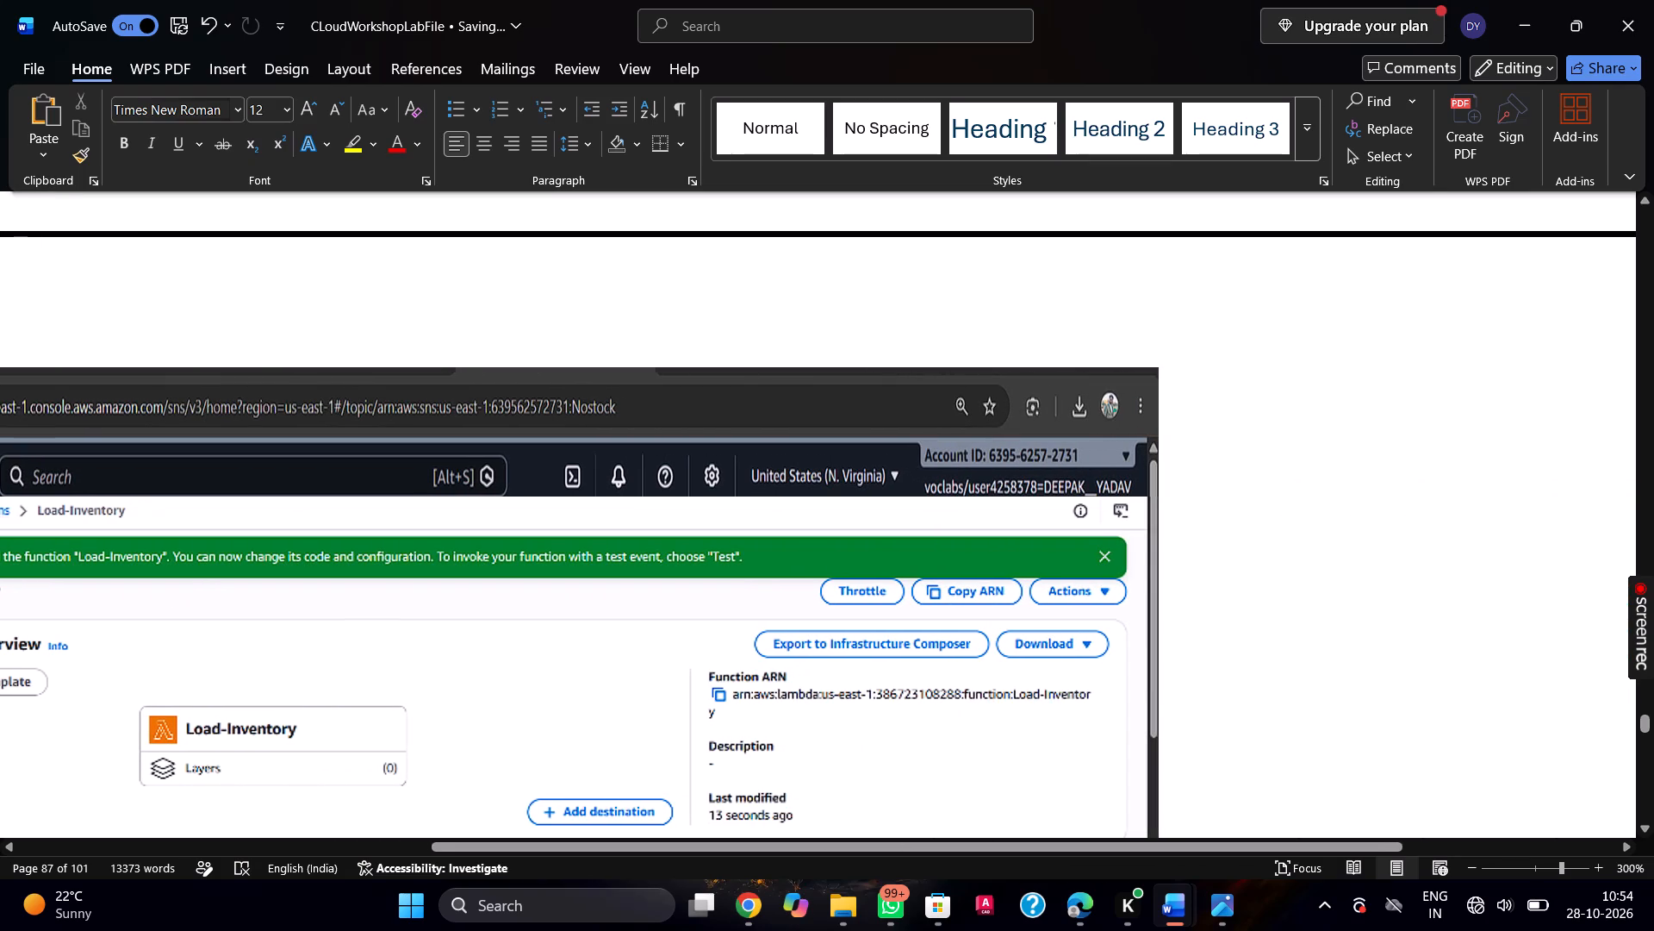
scroll(1088, 484, "left", 1)
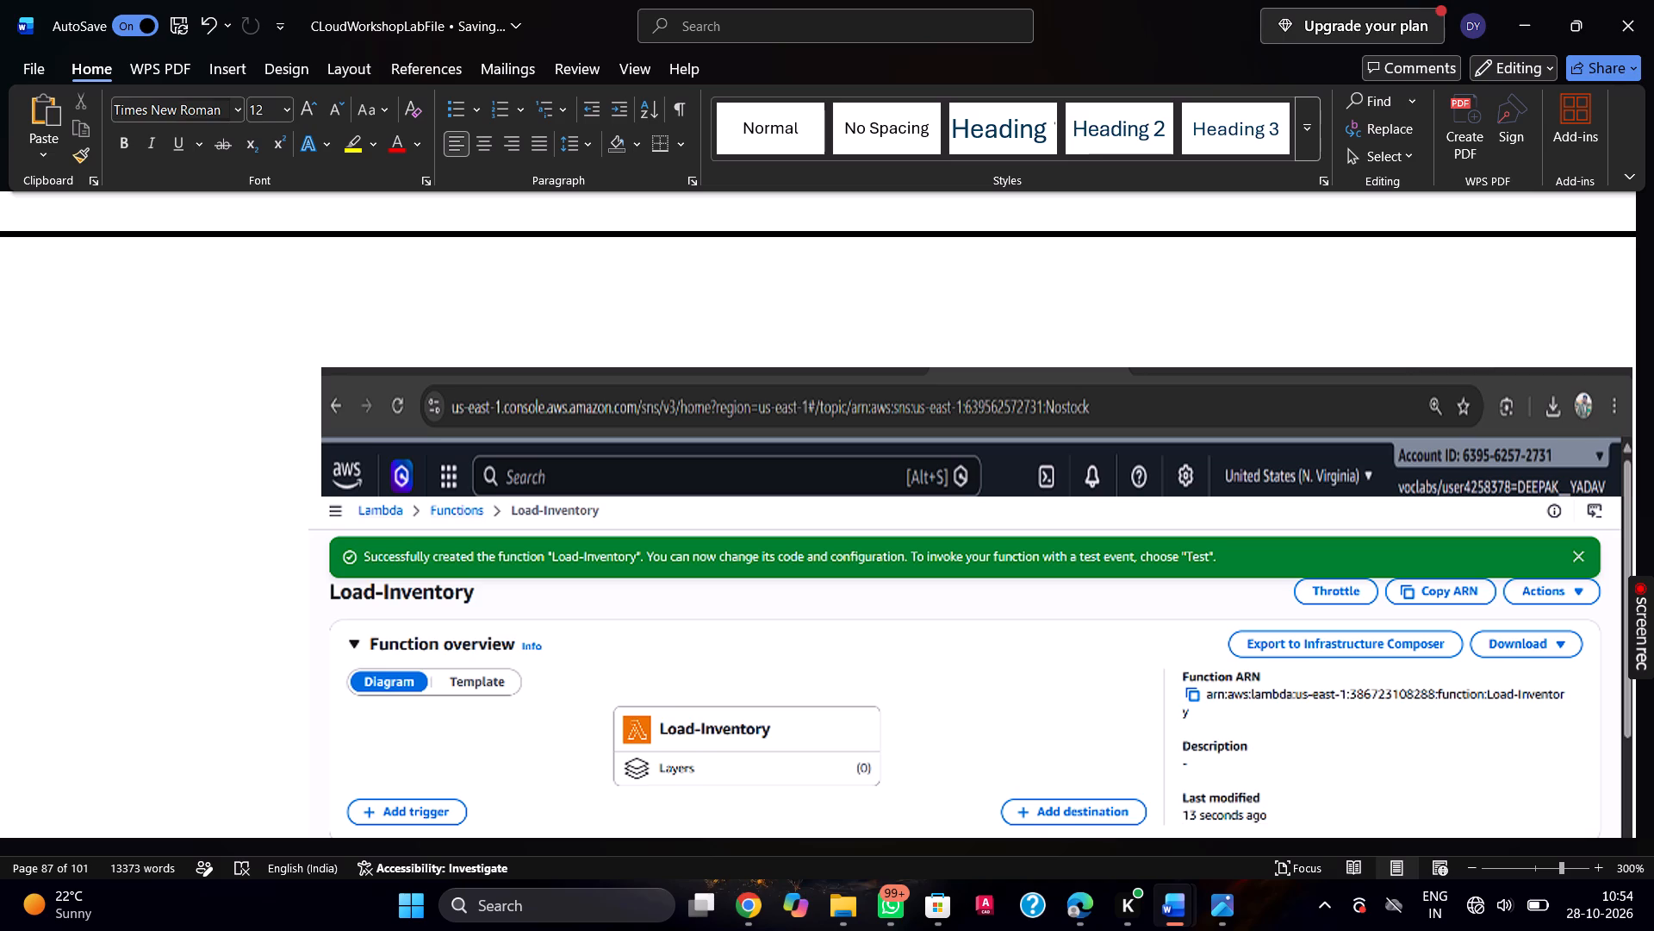
scroll(1278, 547, "left", 1)
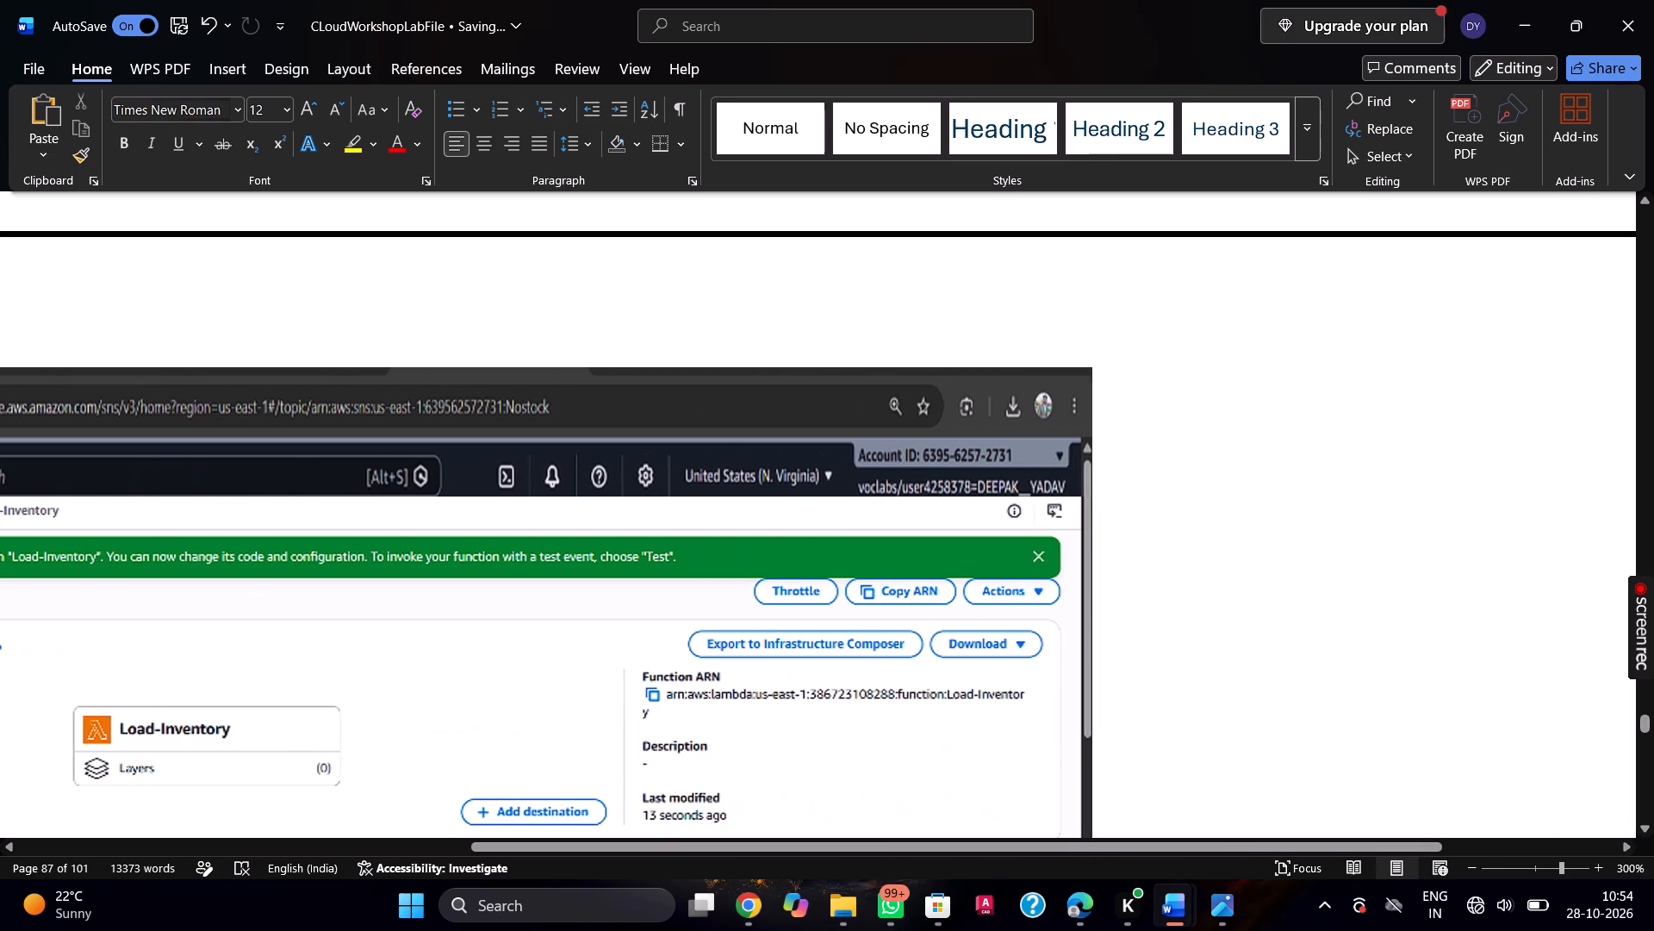
Crop the dark AWS console header off the top of the Amazon S3 "Upload: status" screenshot on page 87.
scroll(1278, 547, "down", 3)
scroll(1278, 547, "left", 1)
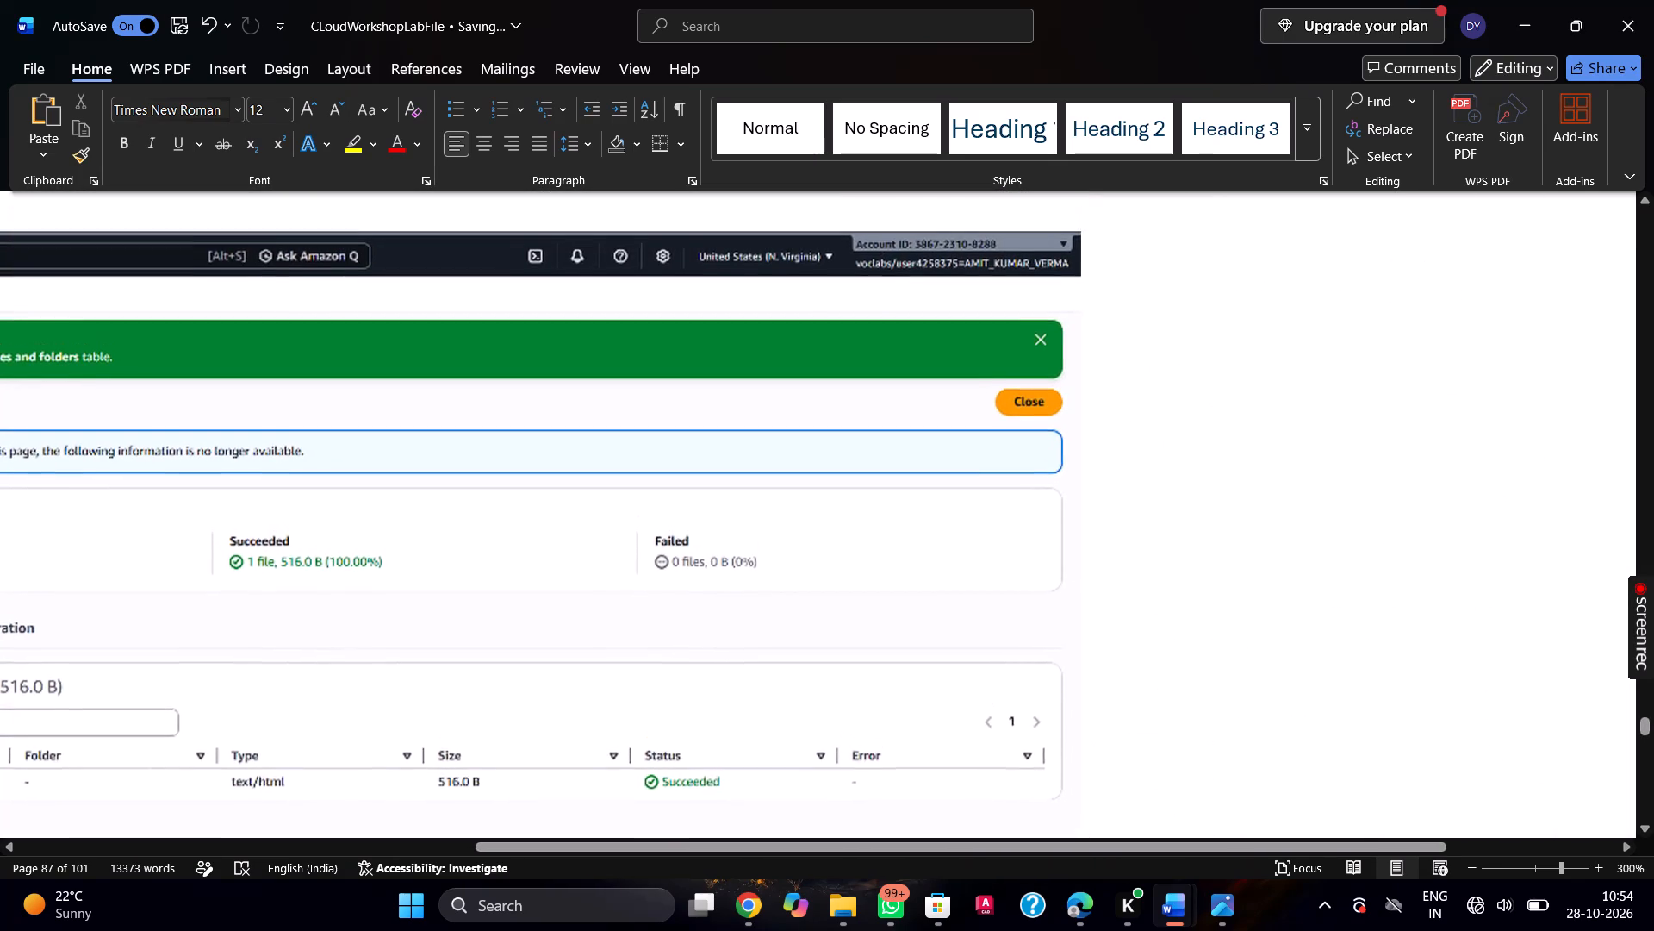
scroll(761, 617, "right", 1)
scroll(761, 617, "left", 1)
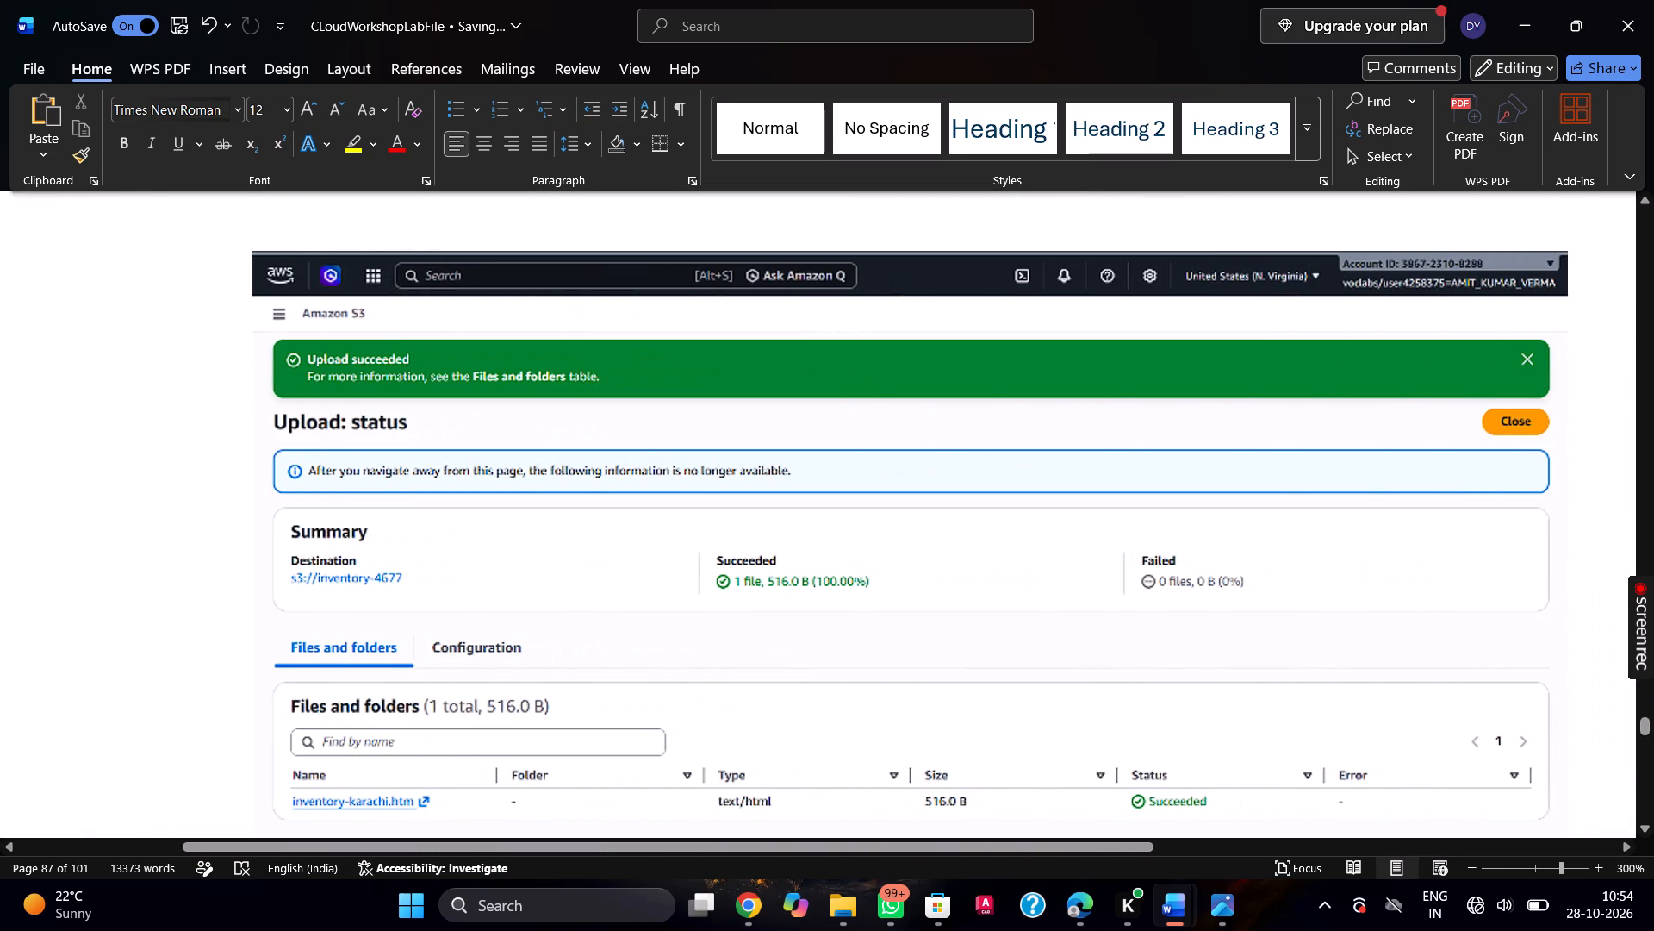
left_click(836, 468)
right_click(836, 468)
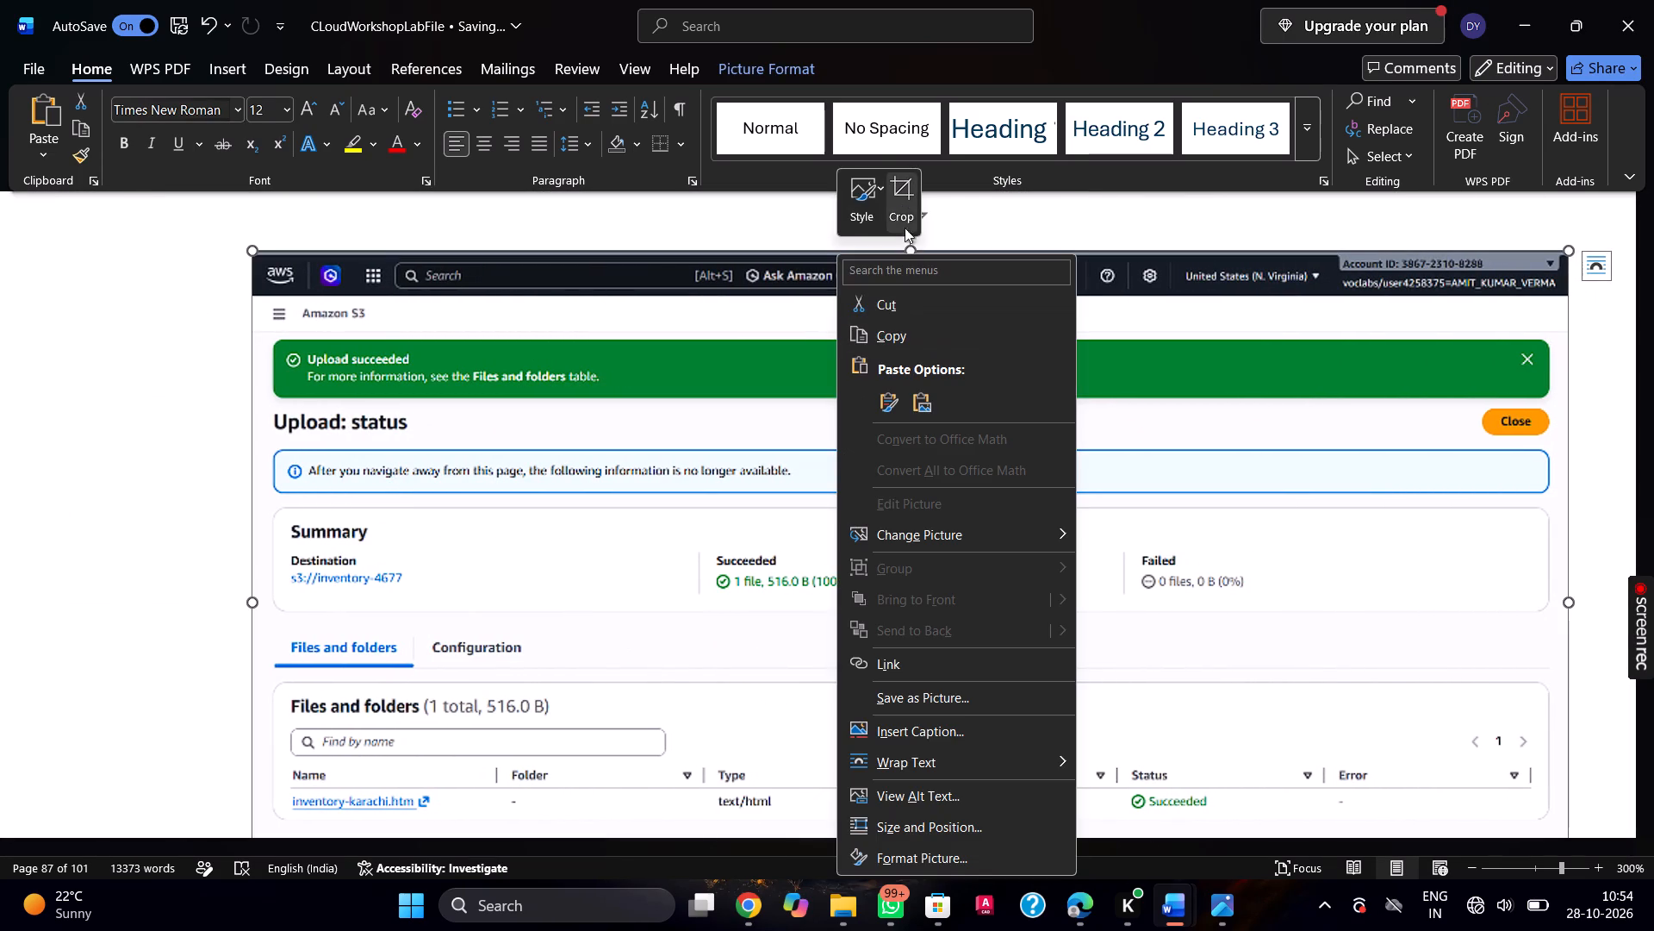
left_click(901, 199)
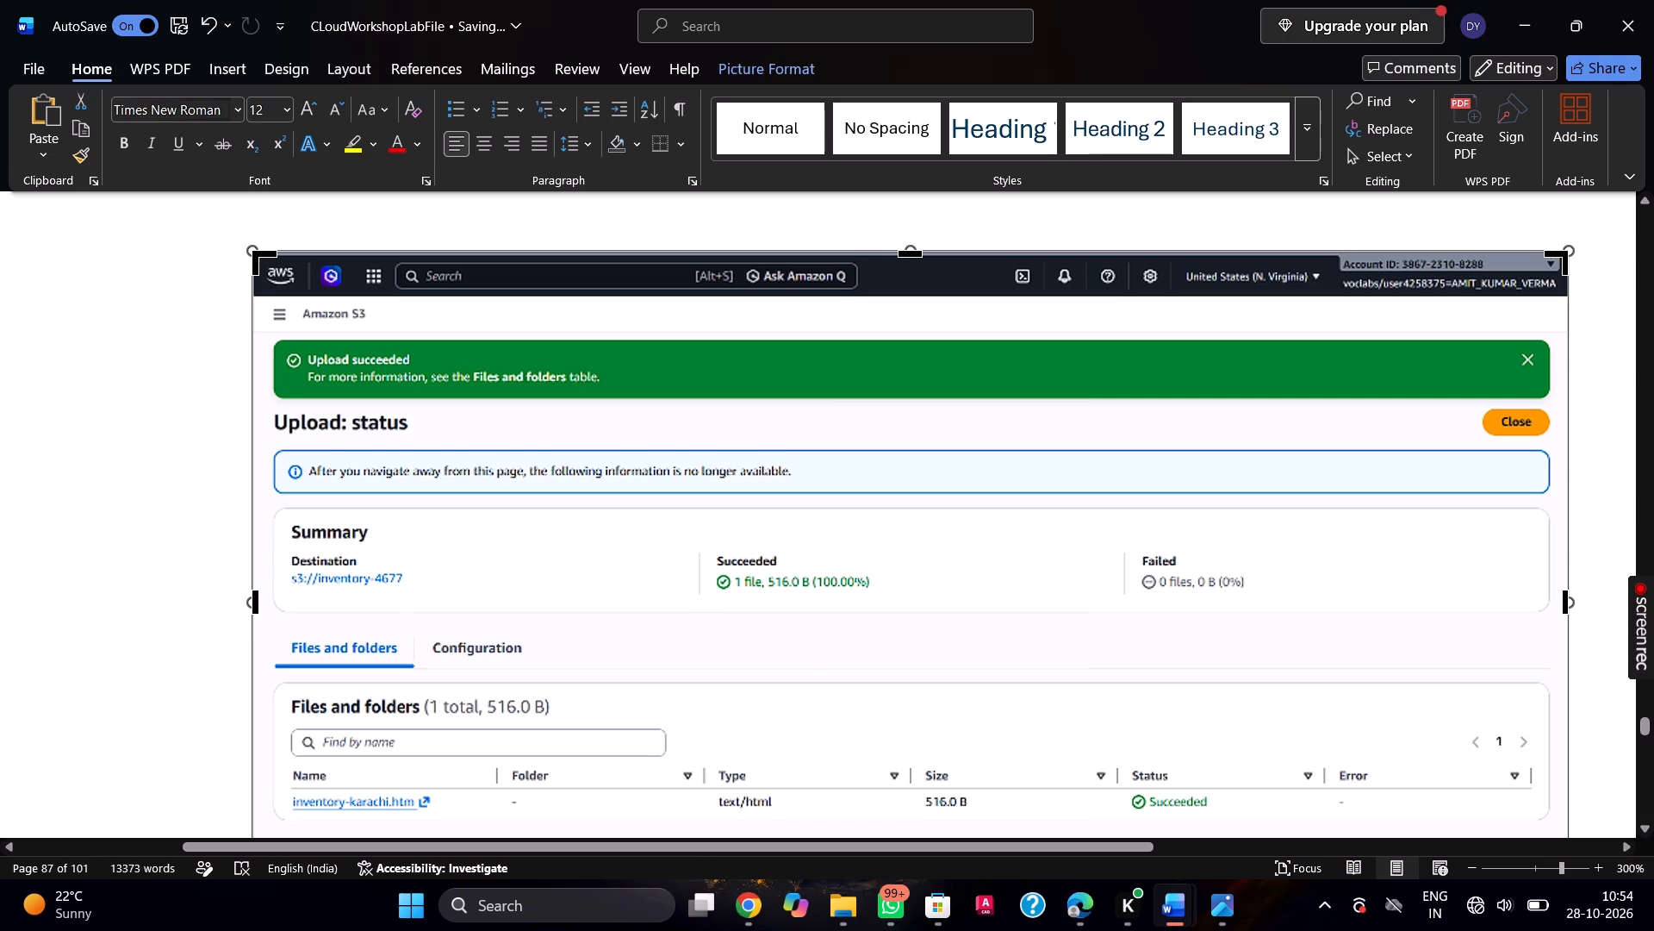
left_click_drag(907, 255, 903, 271)
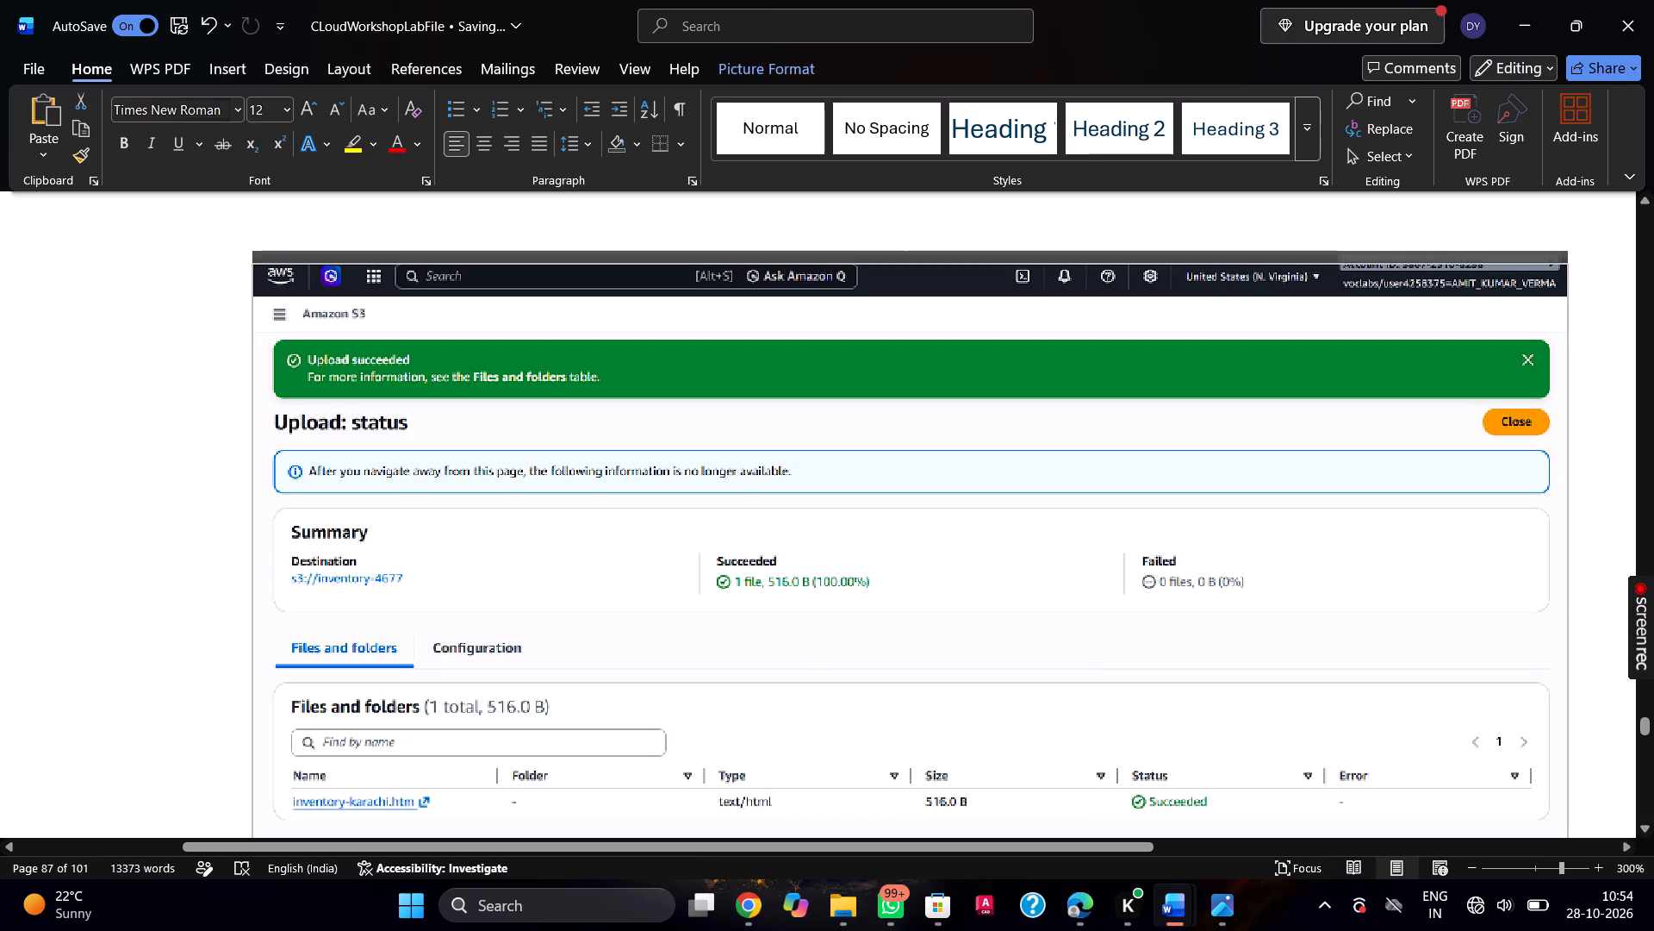
left_click_drag(903, 271, 893, 298)
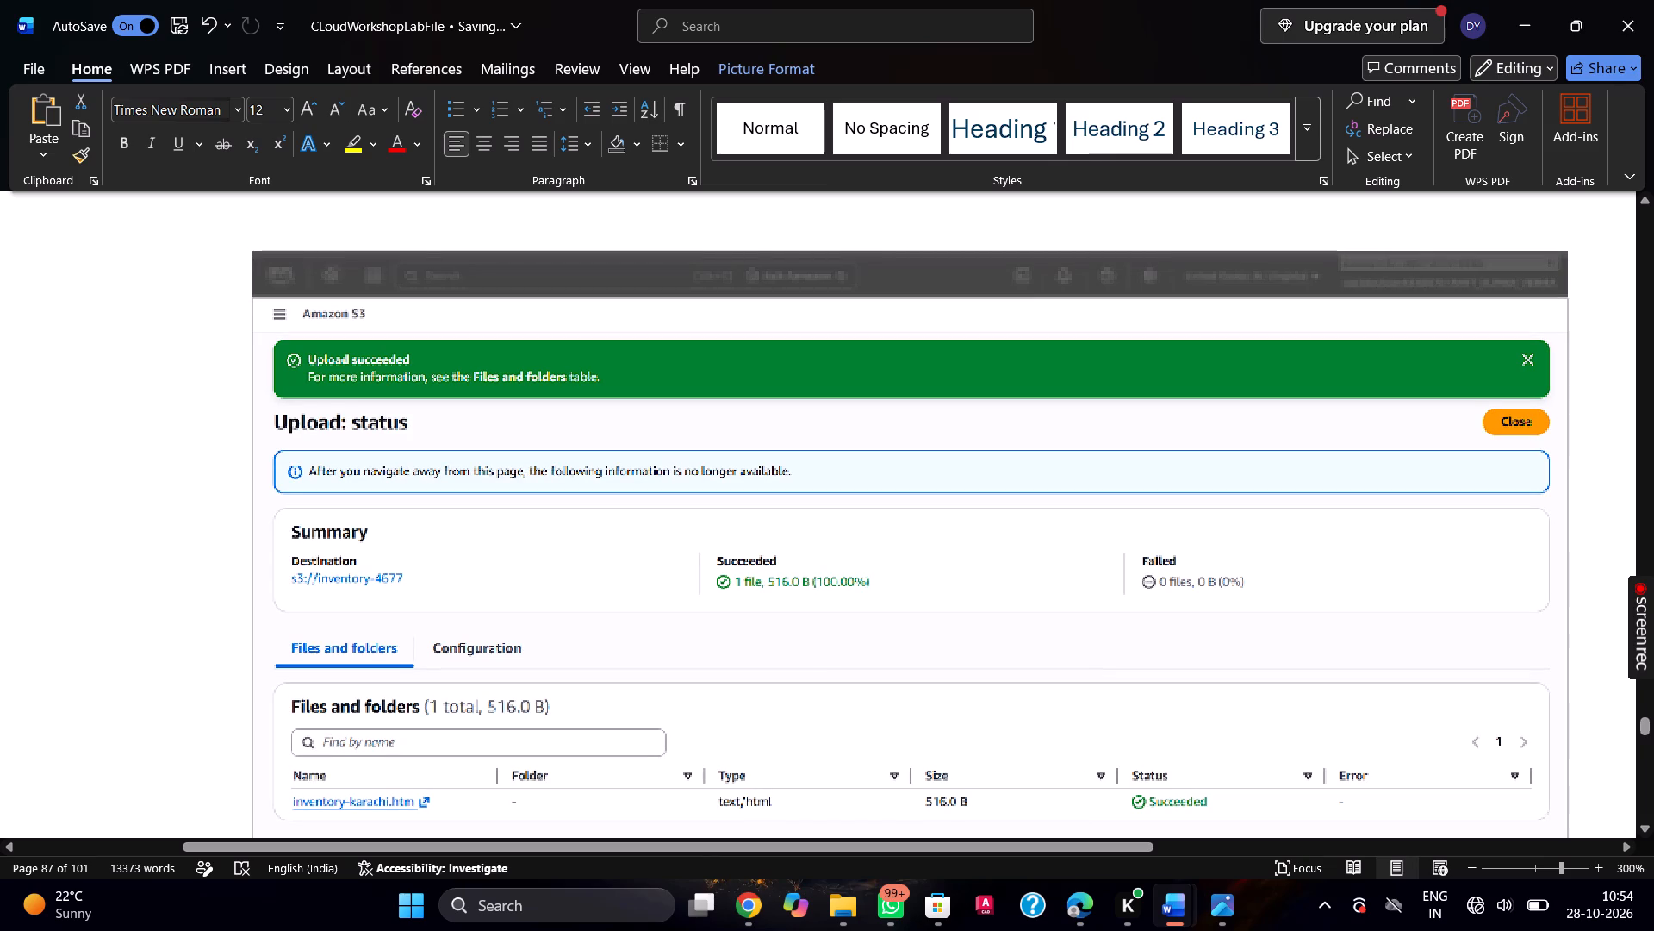
left_click_drag(893, 298, 895, 297)
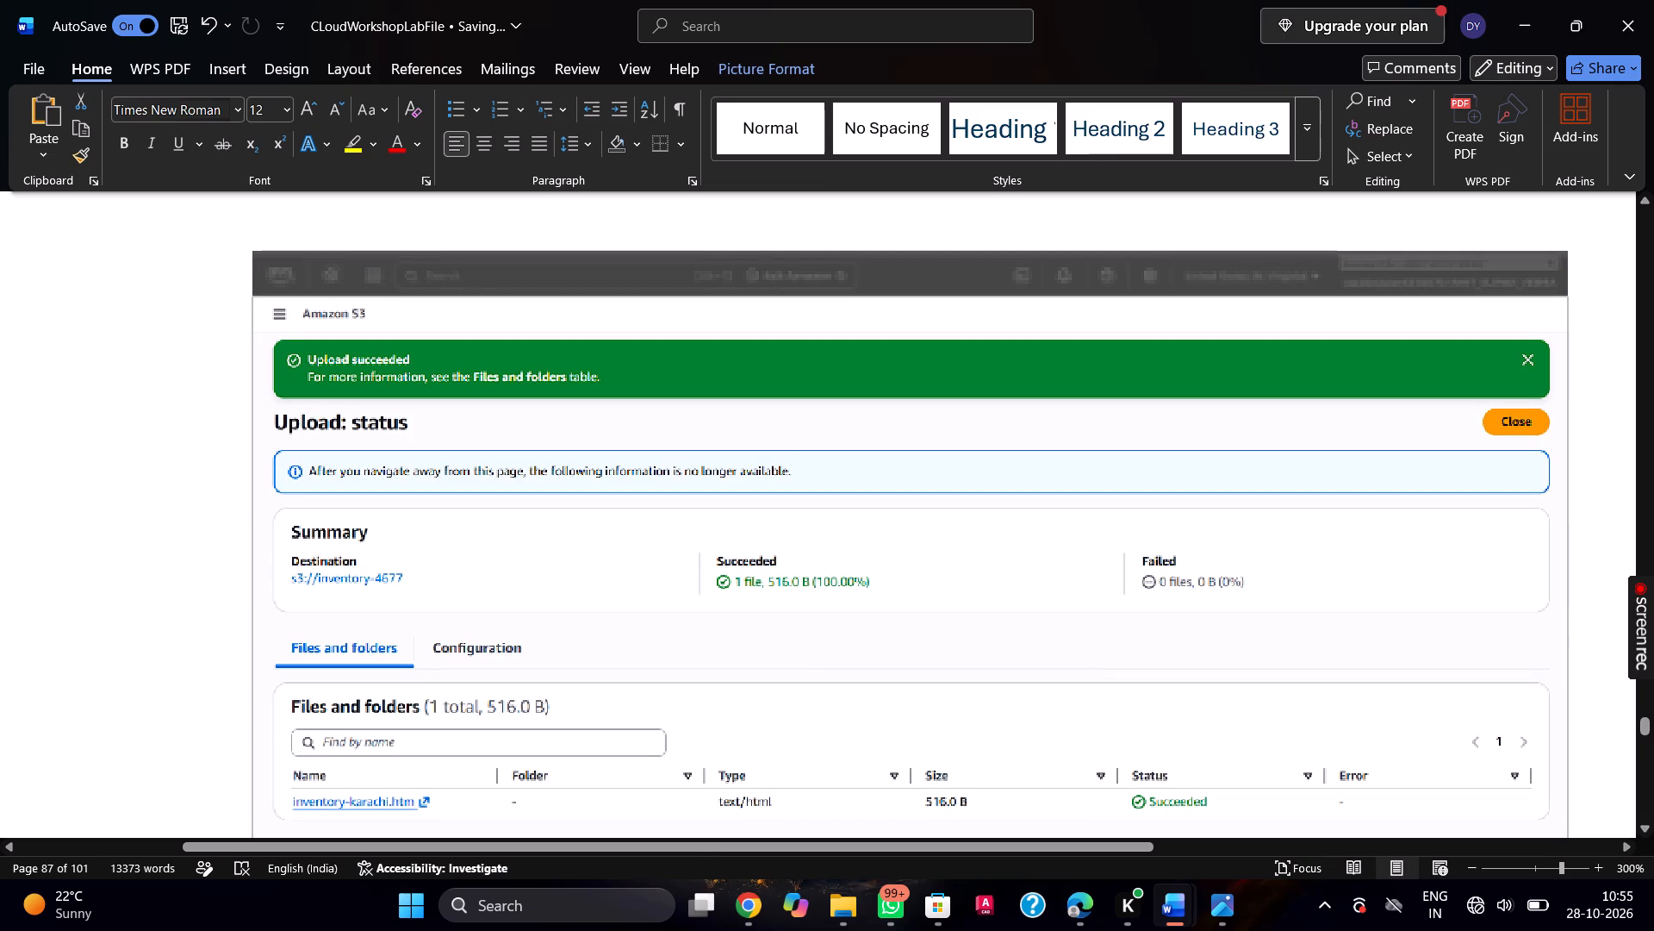
left_click_drag(895, 297, 895, 300)
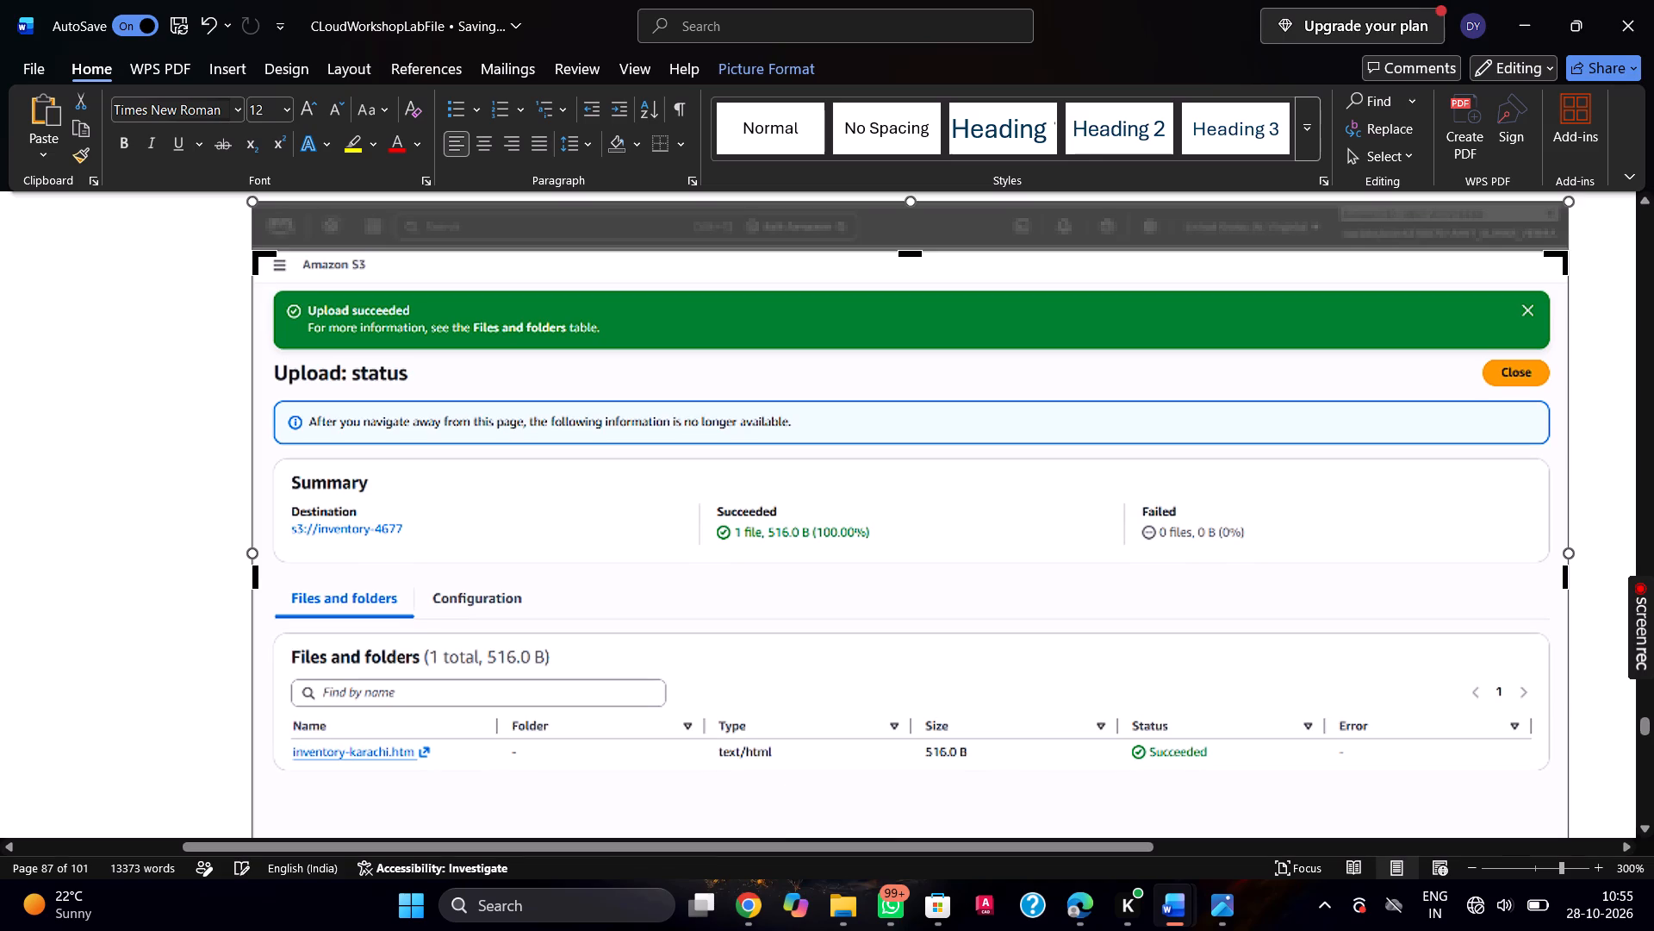
Add an unnumbered blank line after item 5 and paste the captured header strip there, above the S3 upload screenshot.
scroll(985, 322, "left", 1)
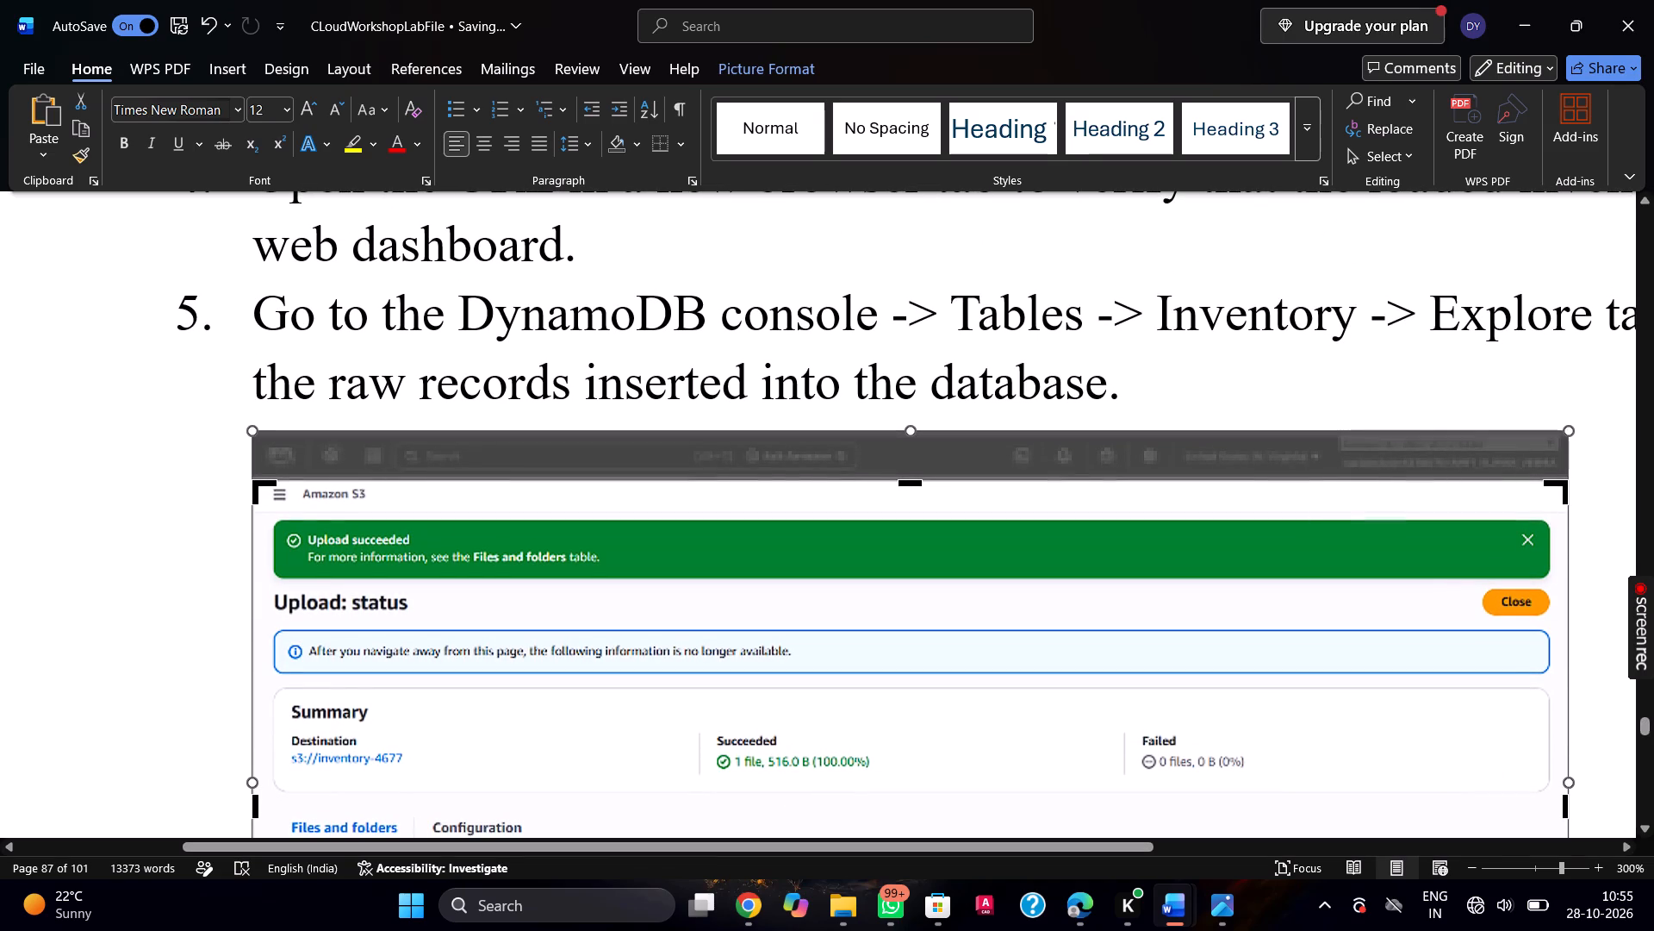
left_click(1125, 399)
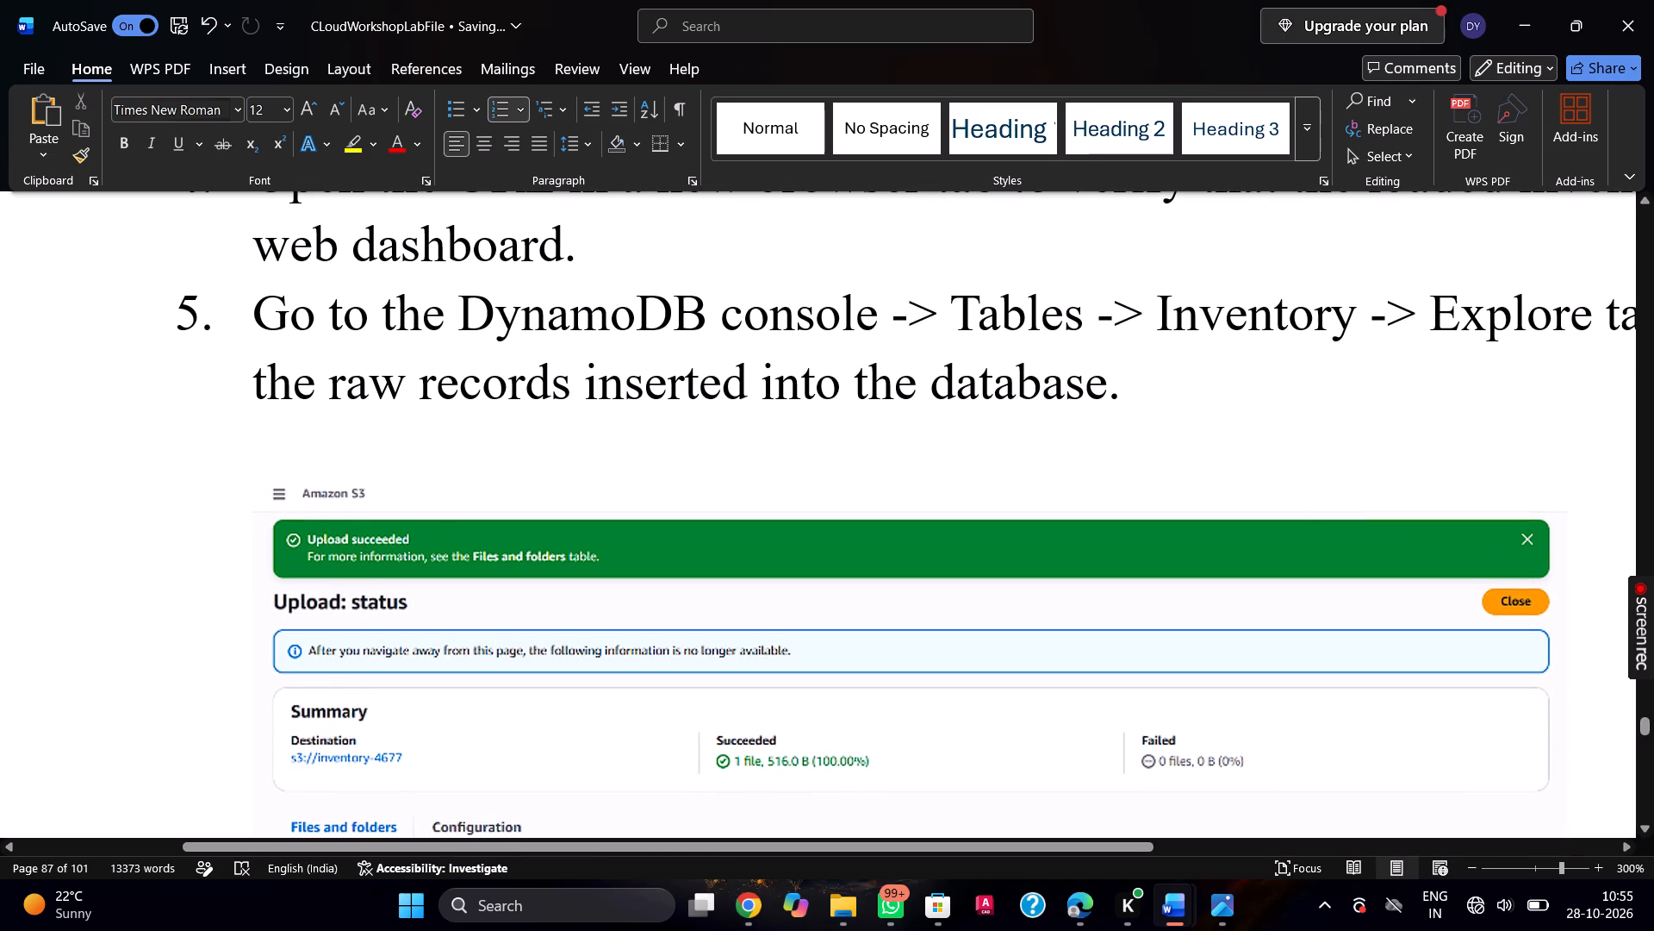
key("Return")
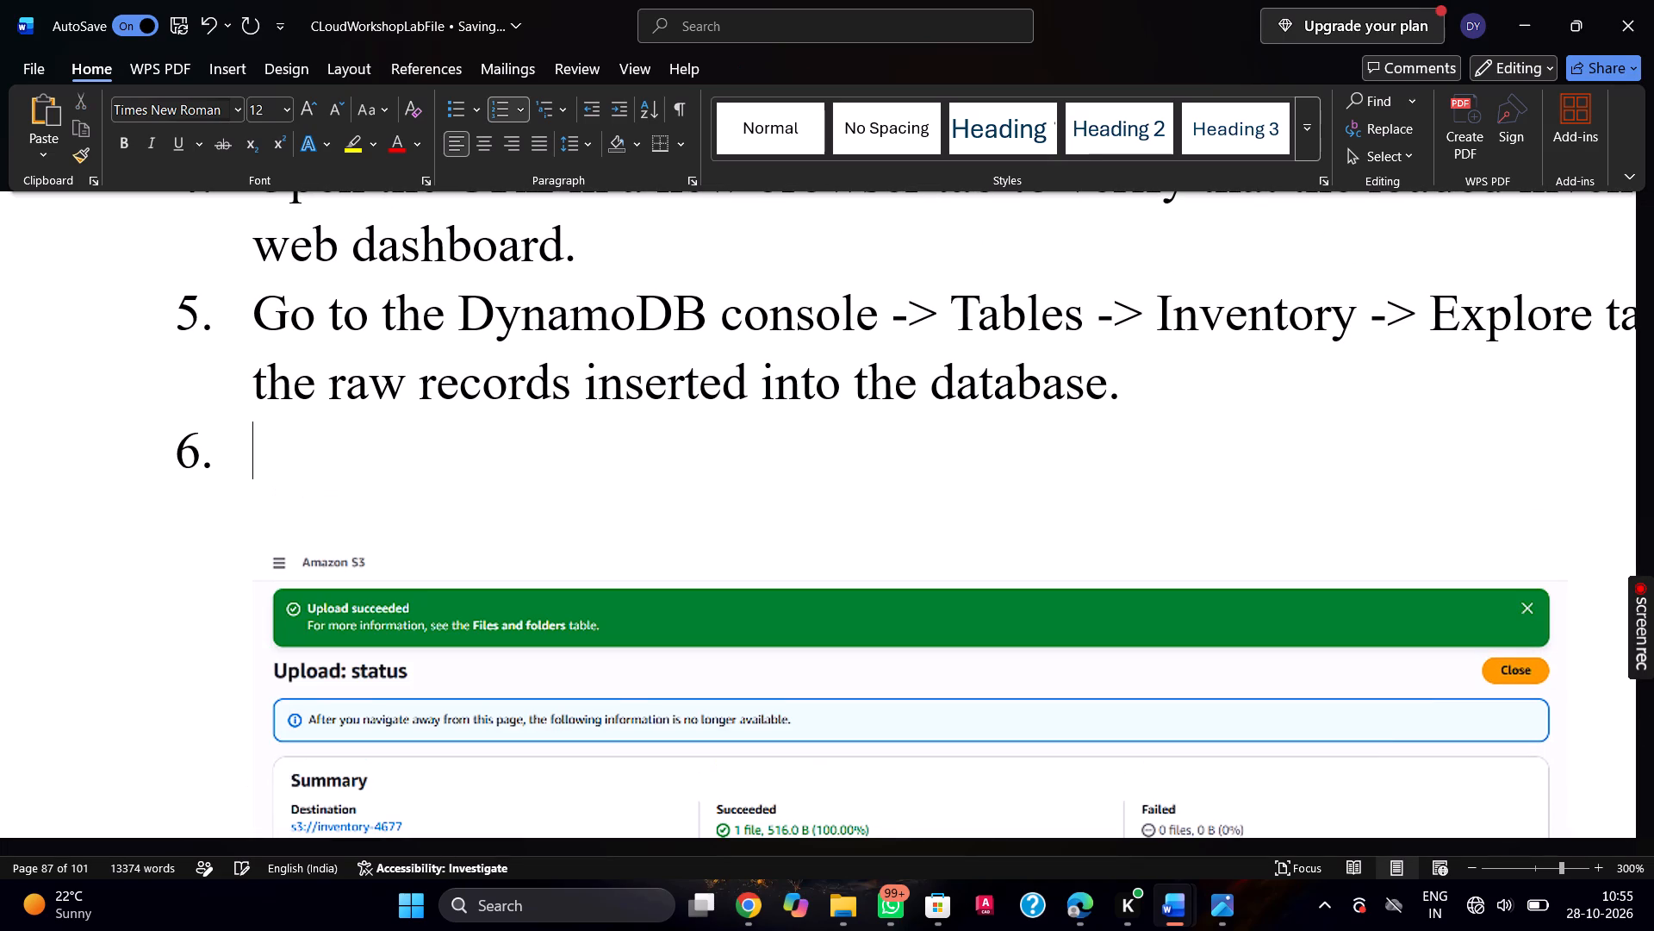
key("BackSpace")
key("BackSpace")
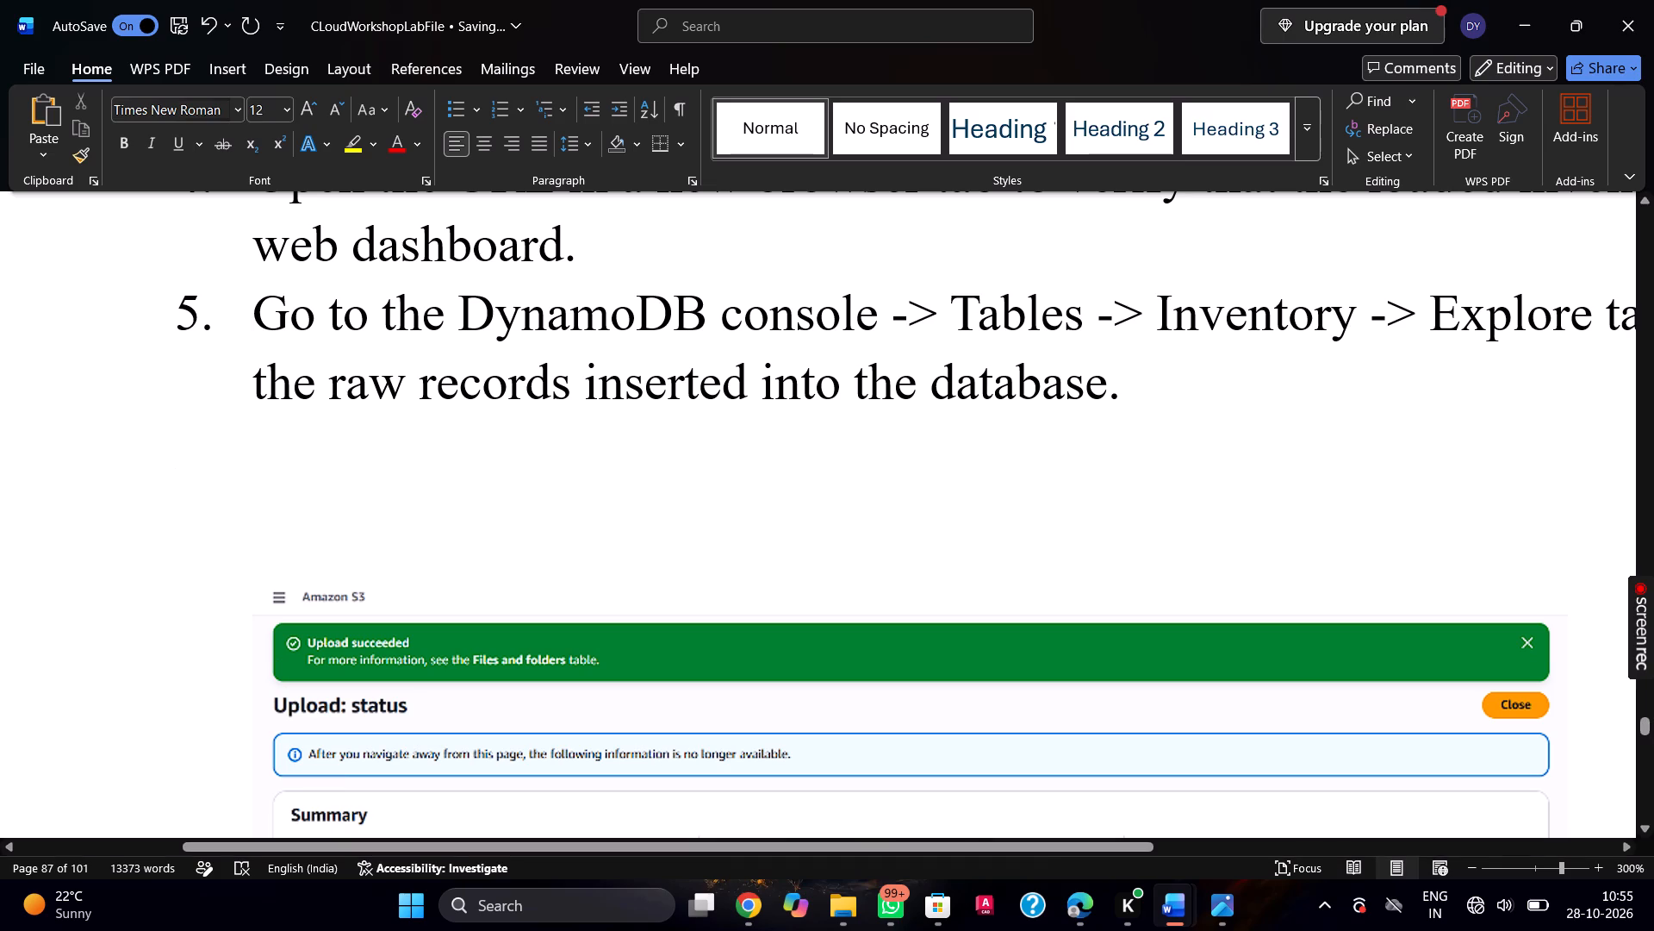
key("ctrl+v")
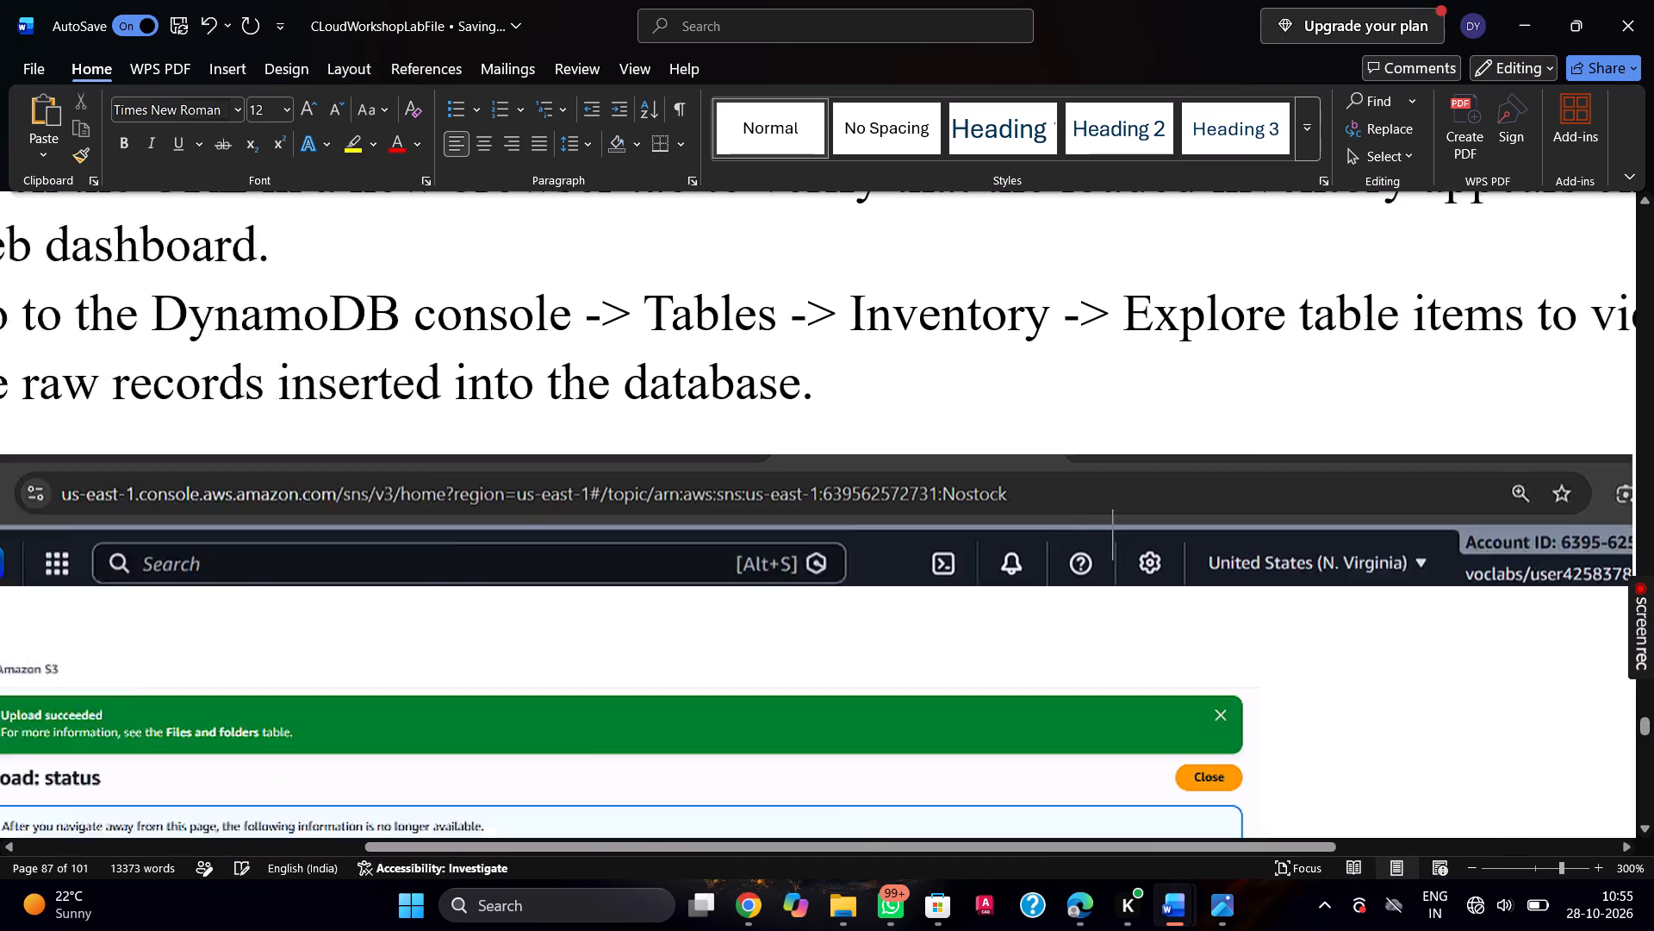
Narrow the pasted header strip slightly from its left edge and put one space in front of it.
scroll(848, 498, "right", 2)
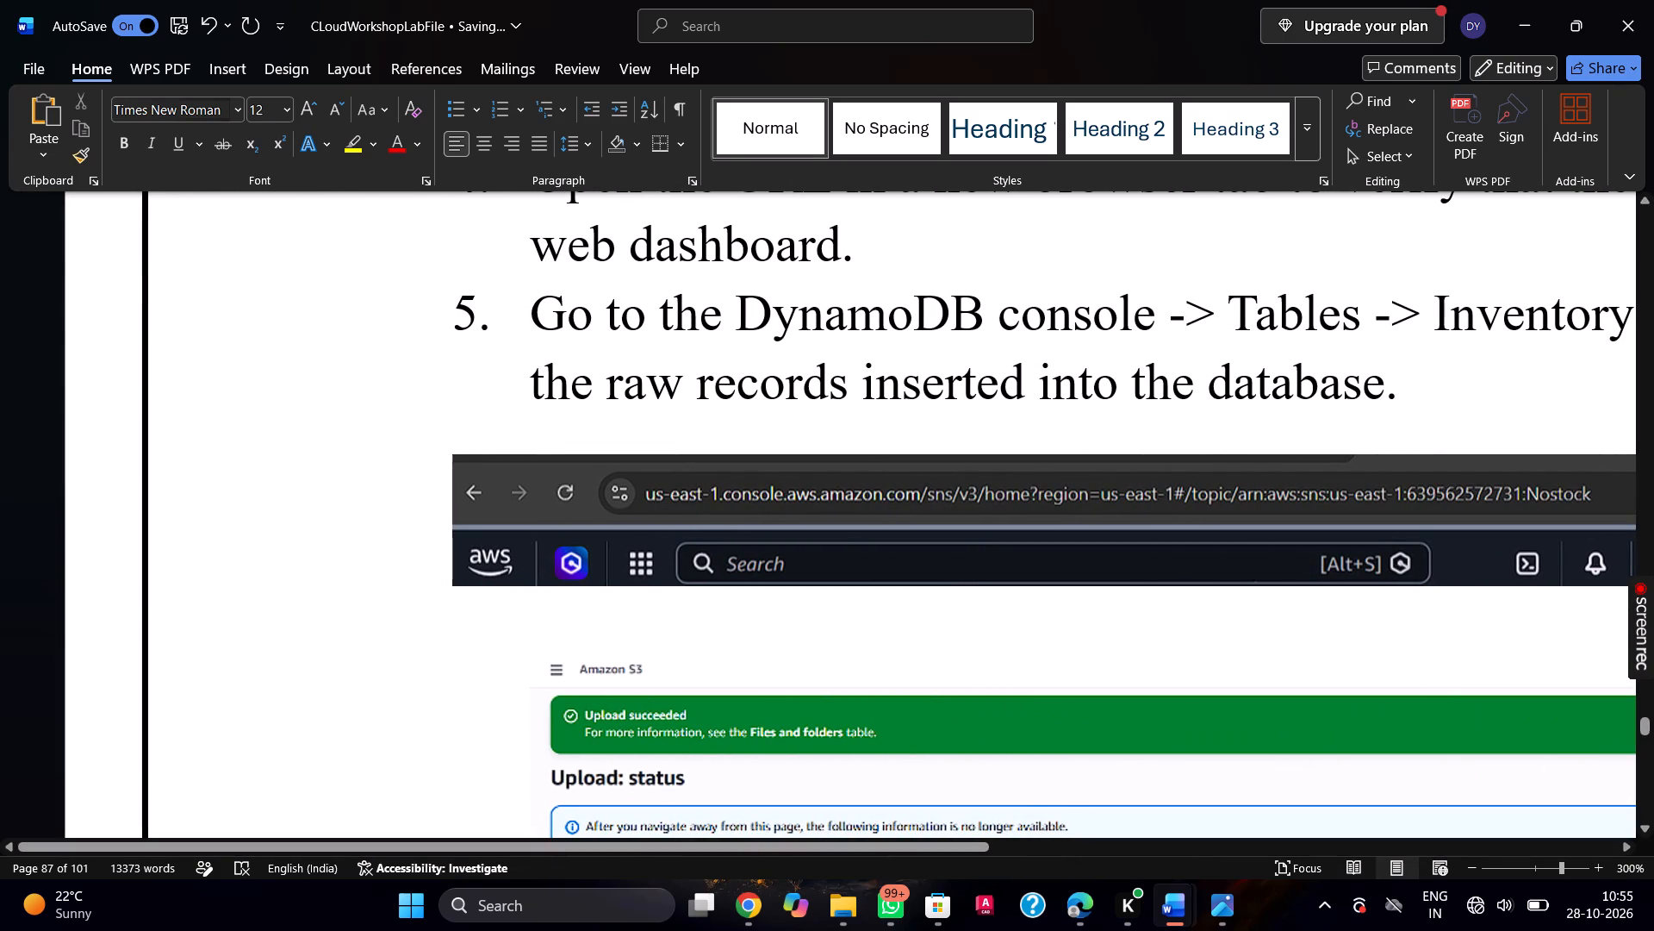
left_click(523, 502)
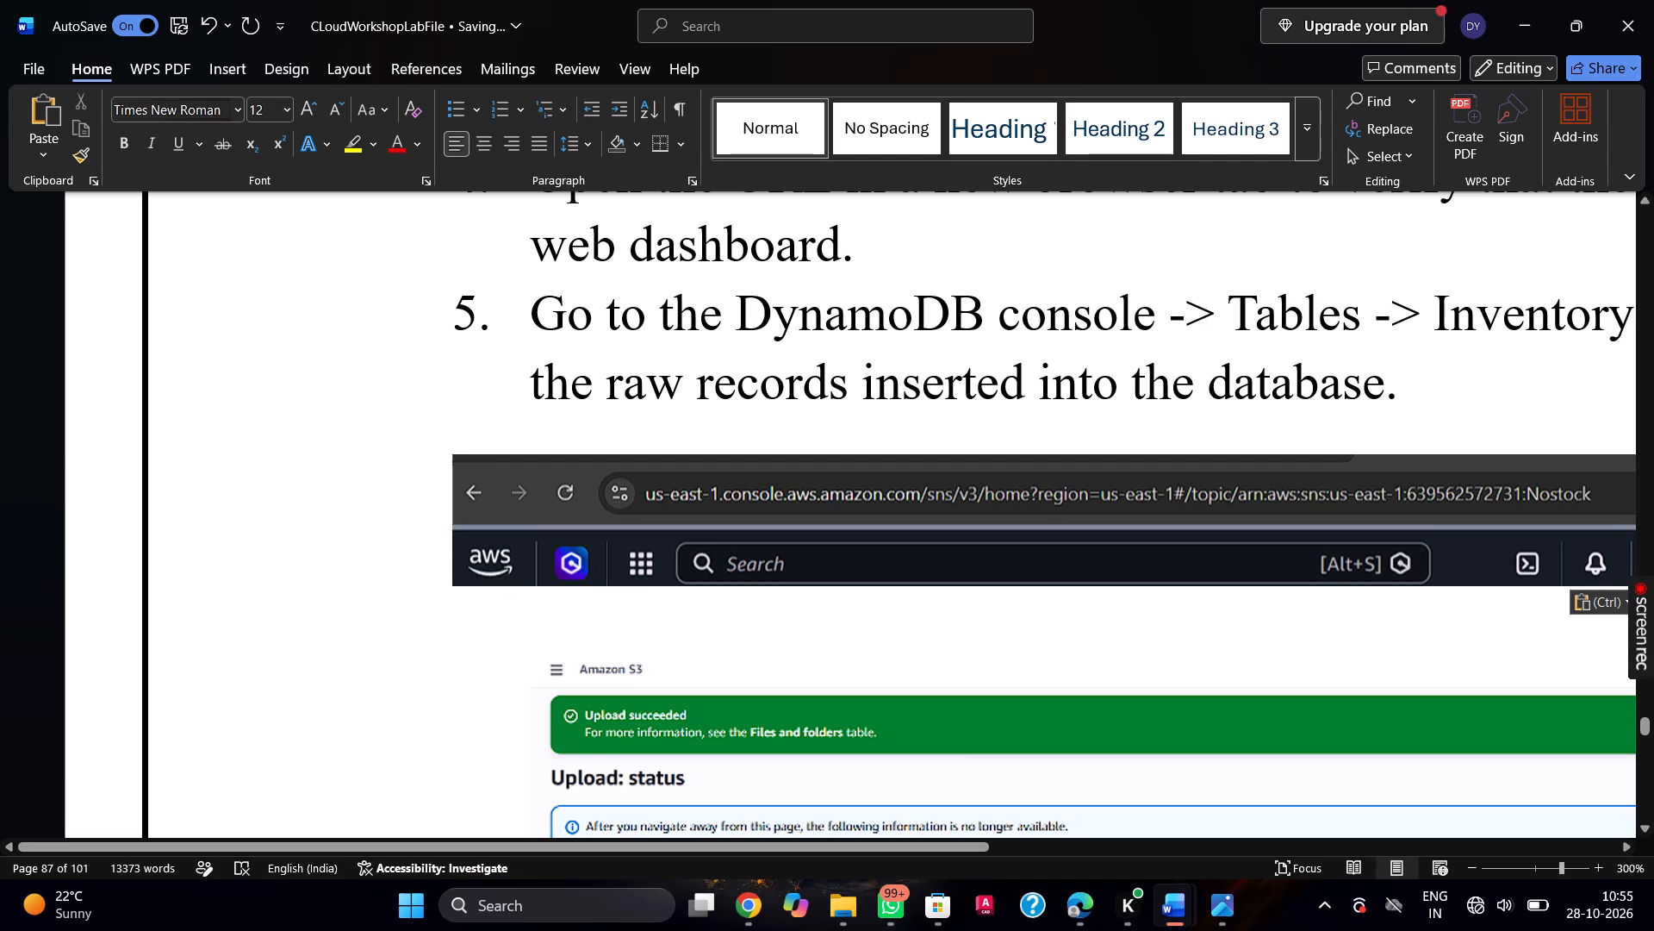
left_click_drag(450, 521, 512, 528)
left_click(441, 509)
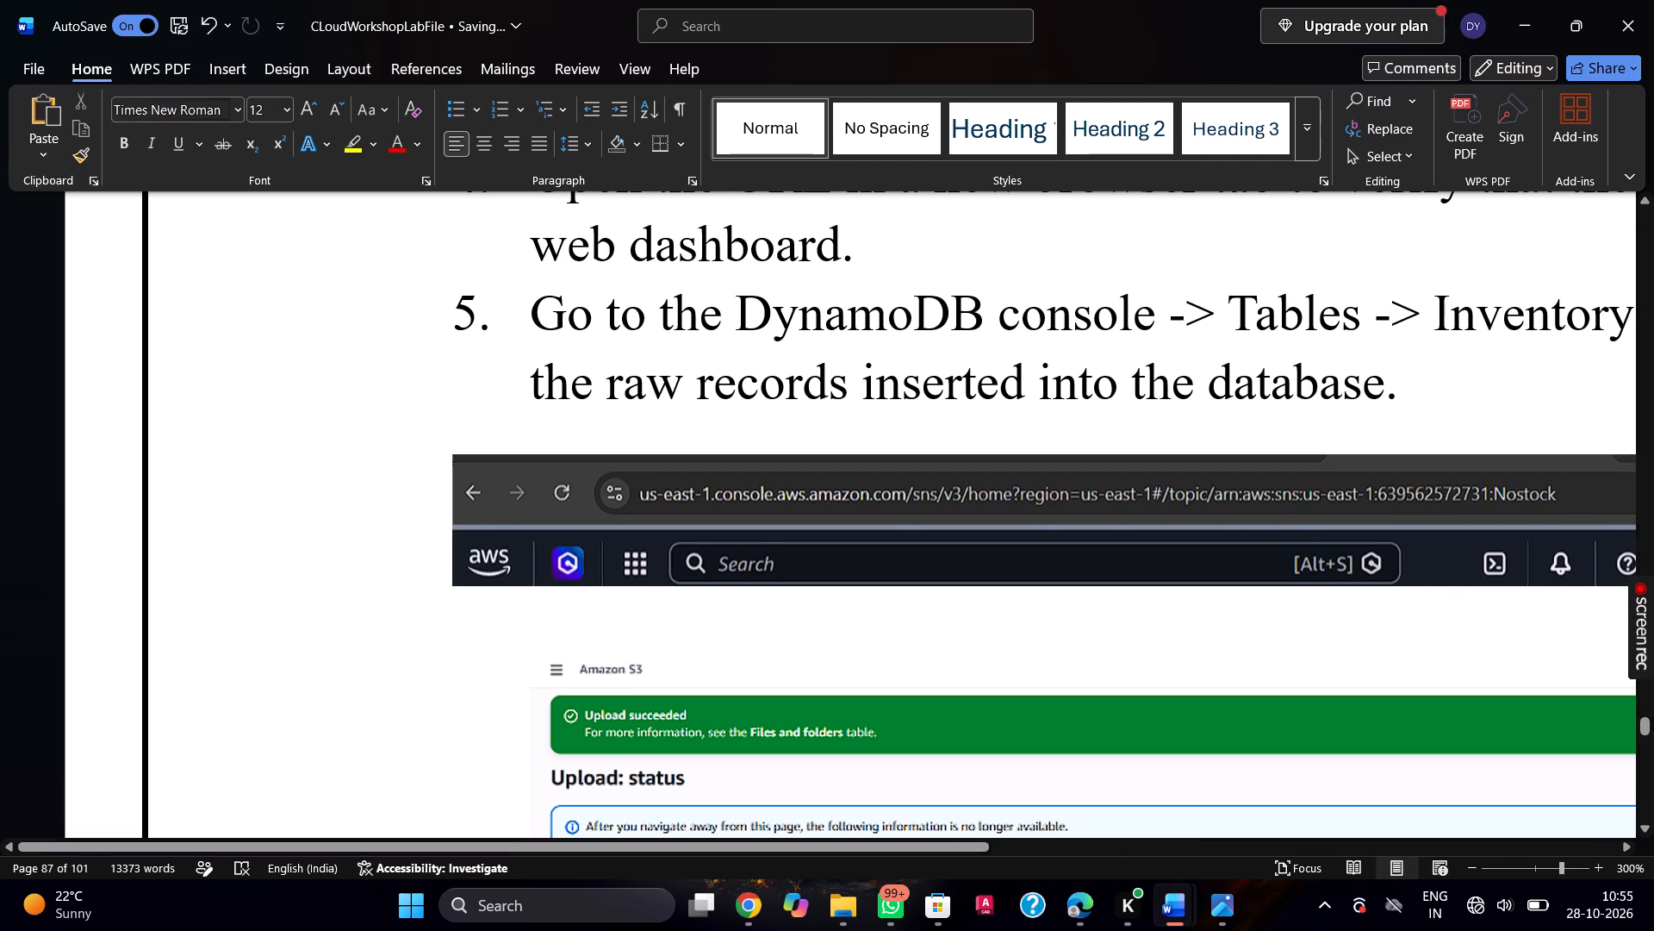
key("space")
key("space")
key("space")
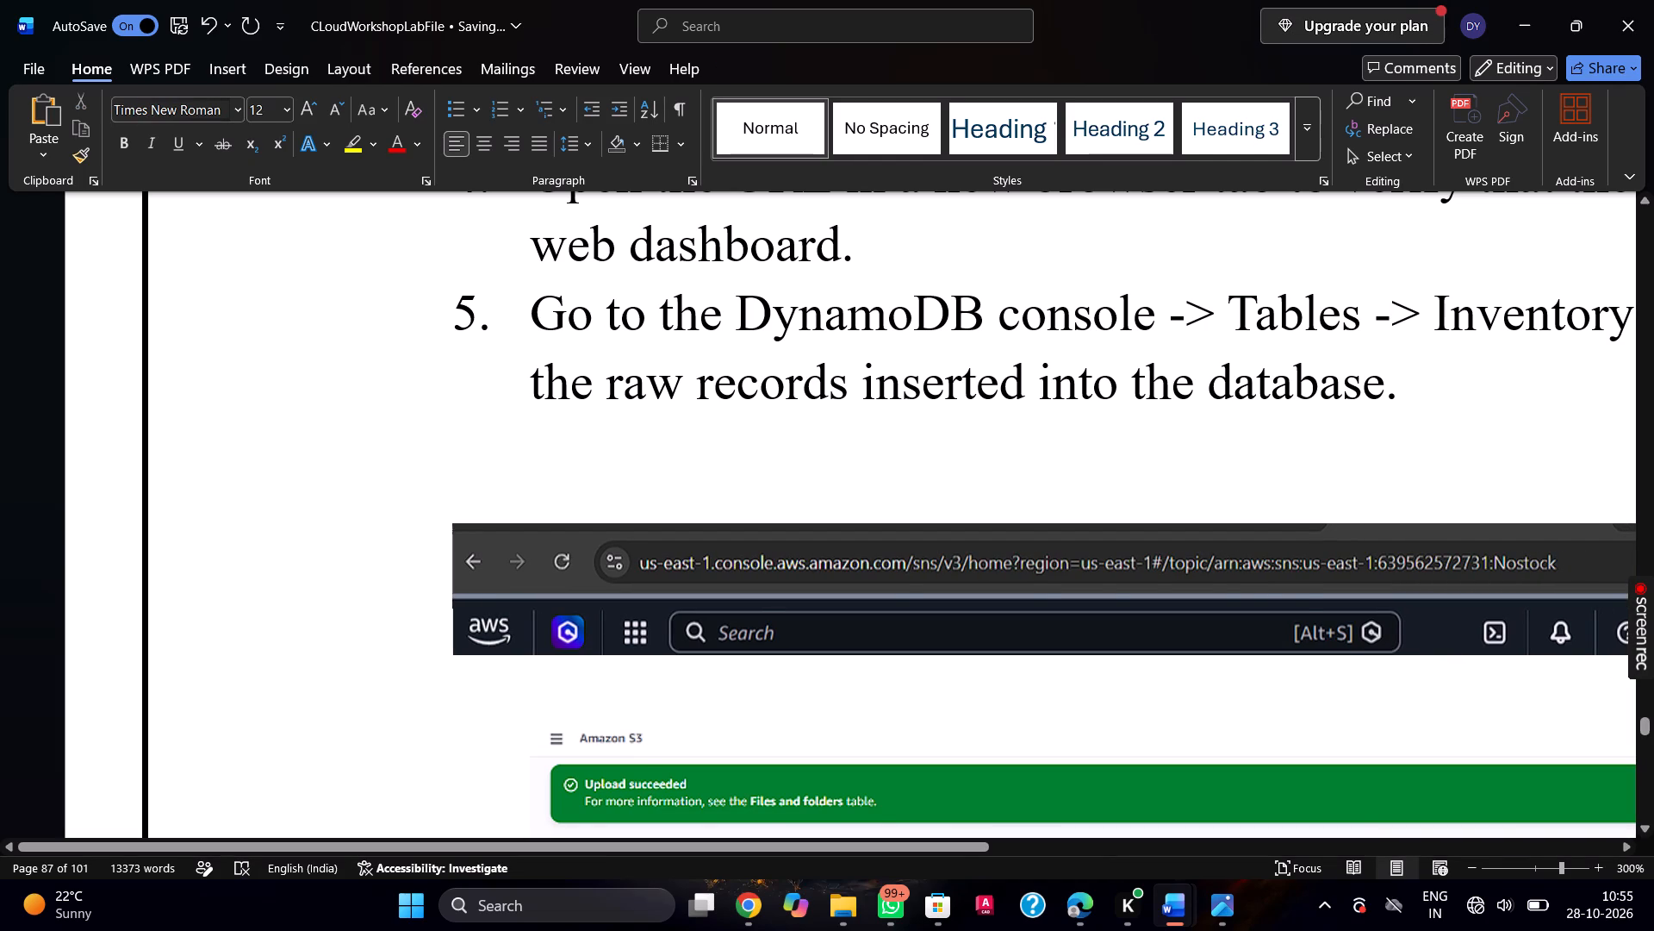
key("BackSpace")
key("BackSpace")
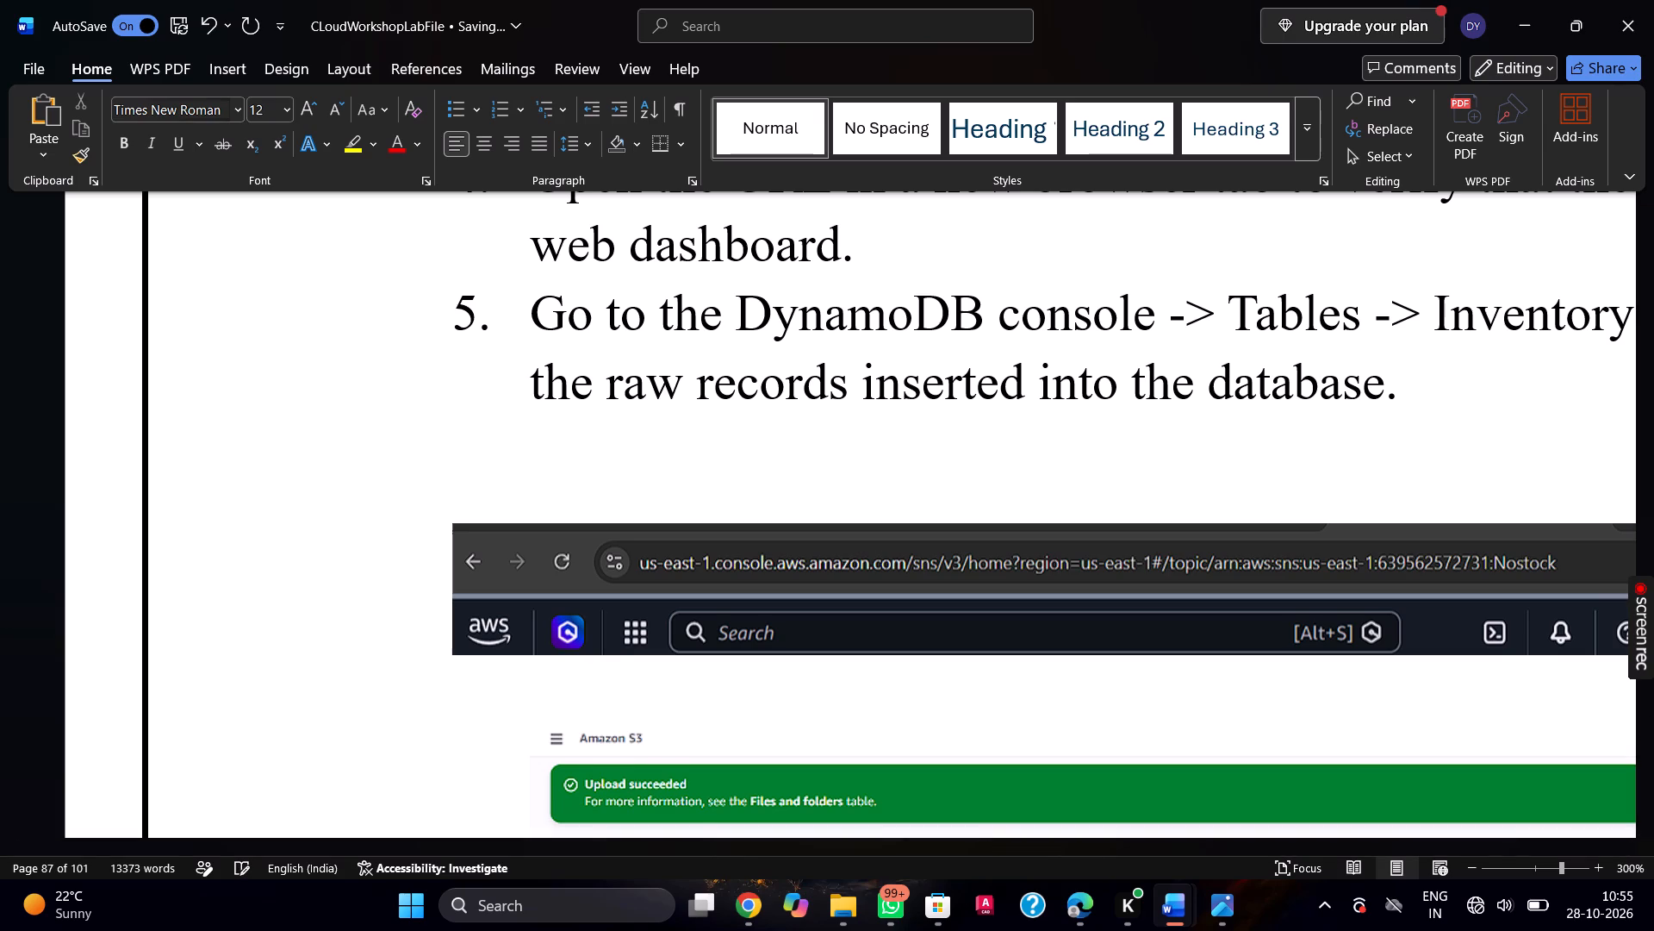
Narrow the header strip from its right edge until it ends just beyond the S3 upload screenshot's right edge.
scroll(445, 509, "down", 1)
left_click(664, 414)
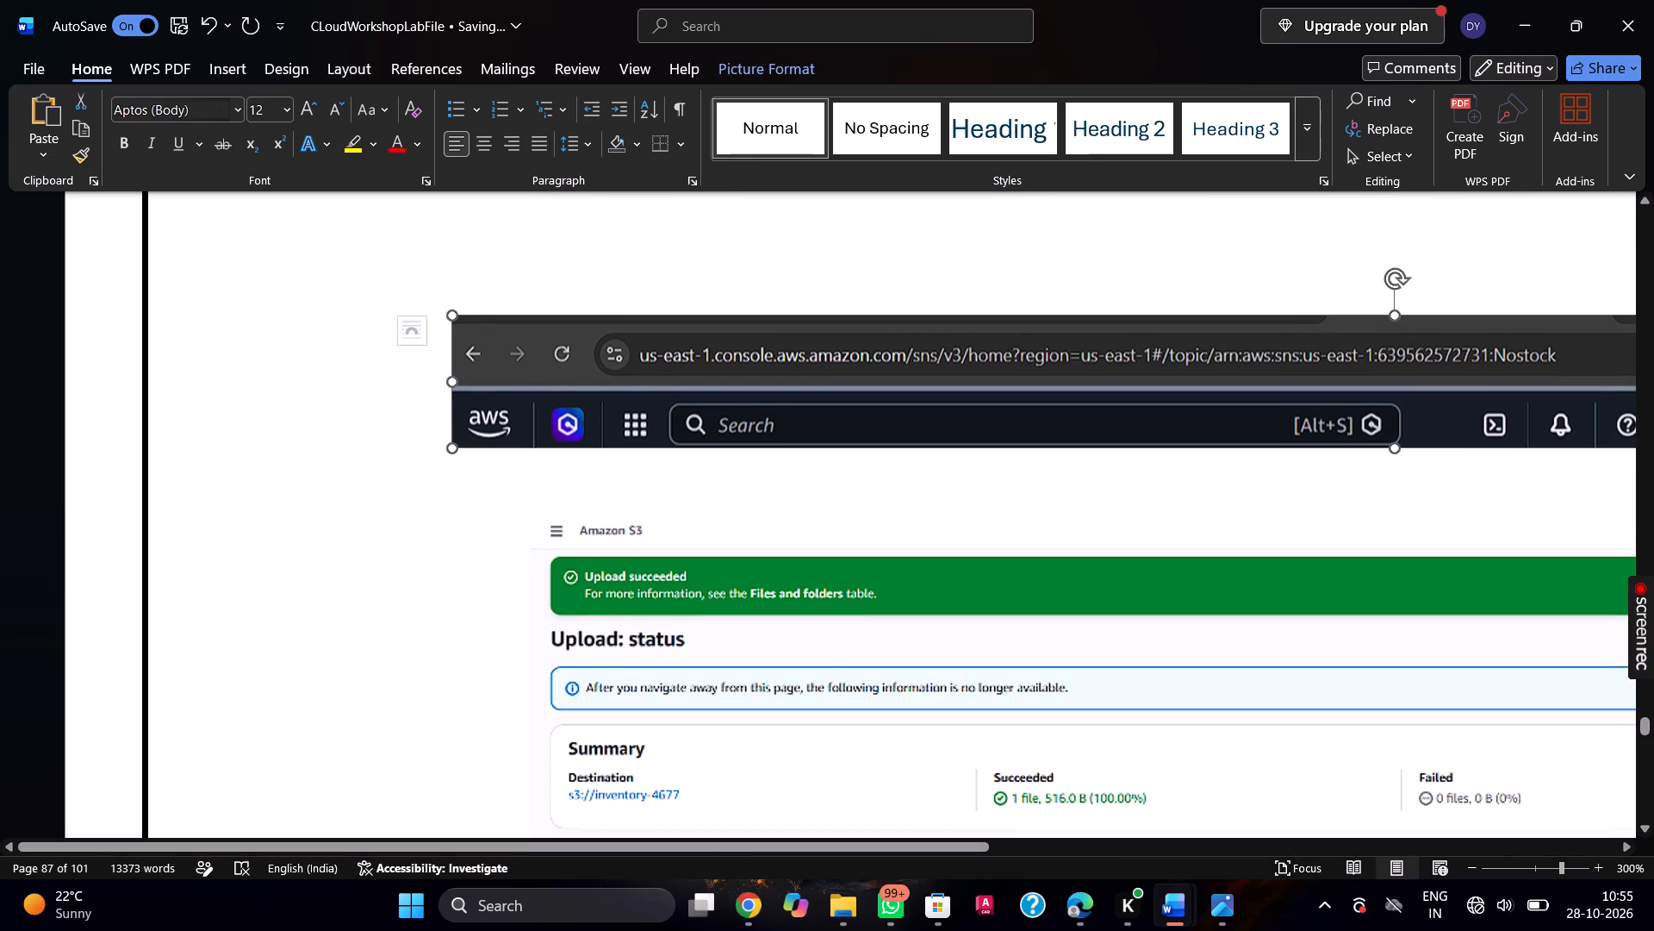
scroll(1005, 384, "left", 1)
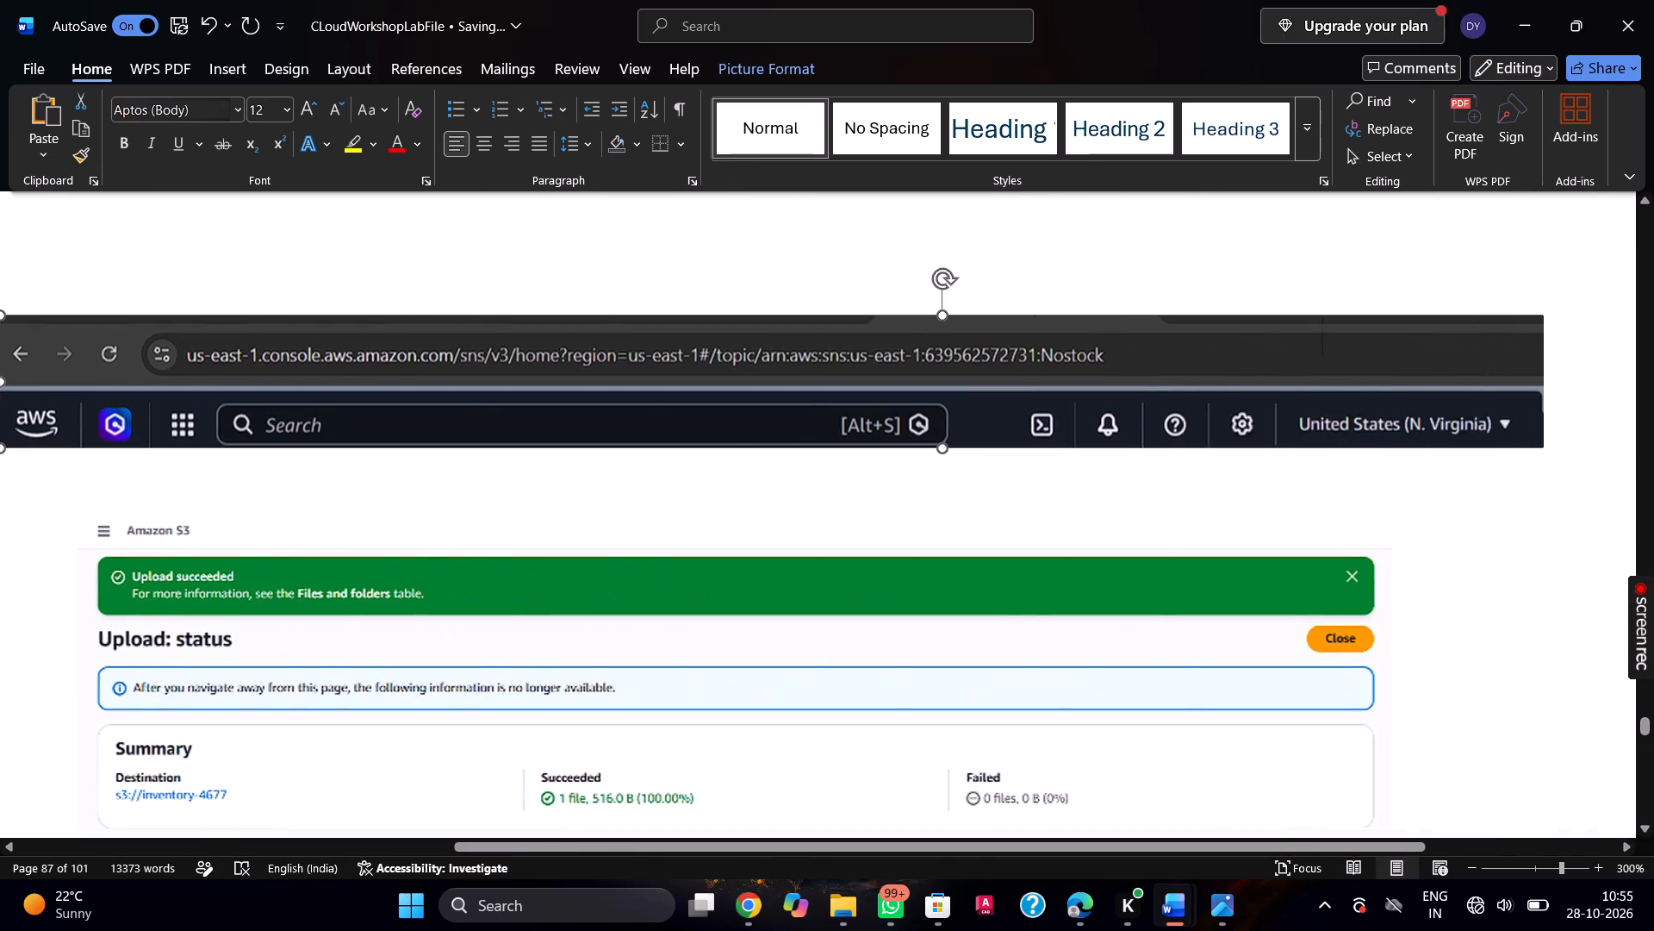
scroll(1005, 384, "left", 1)
scroll(1095, 397, "left", 2)
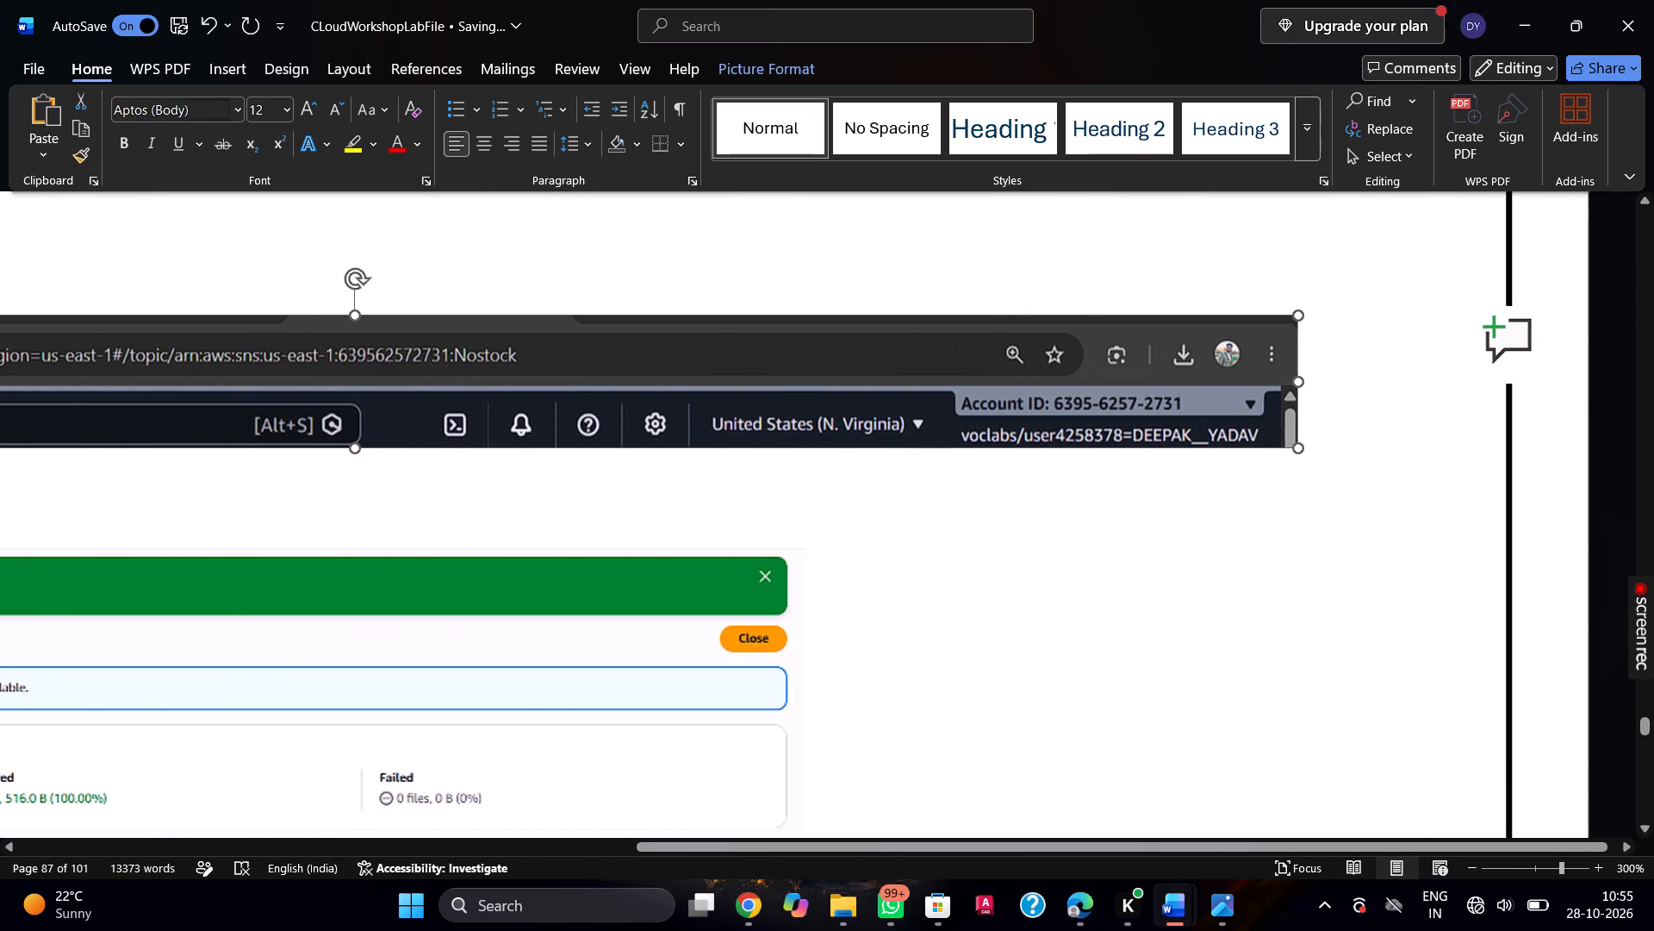
left_click_drag(1292, 382, 874, 422)
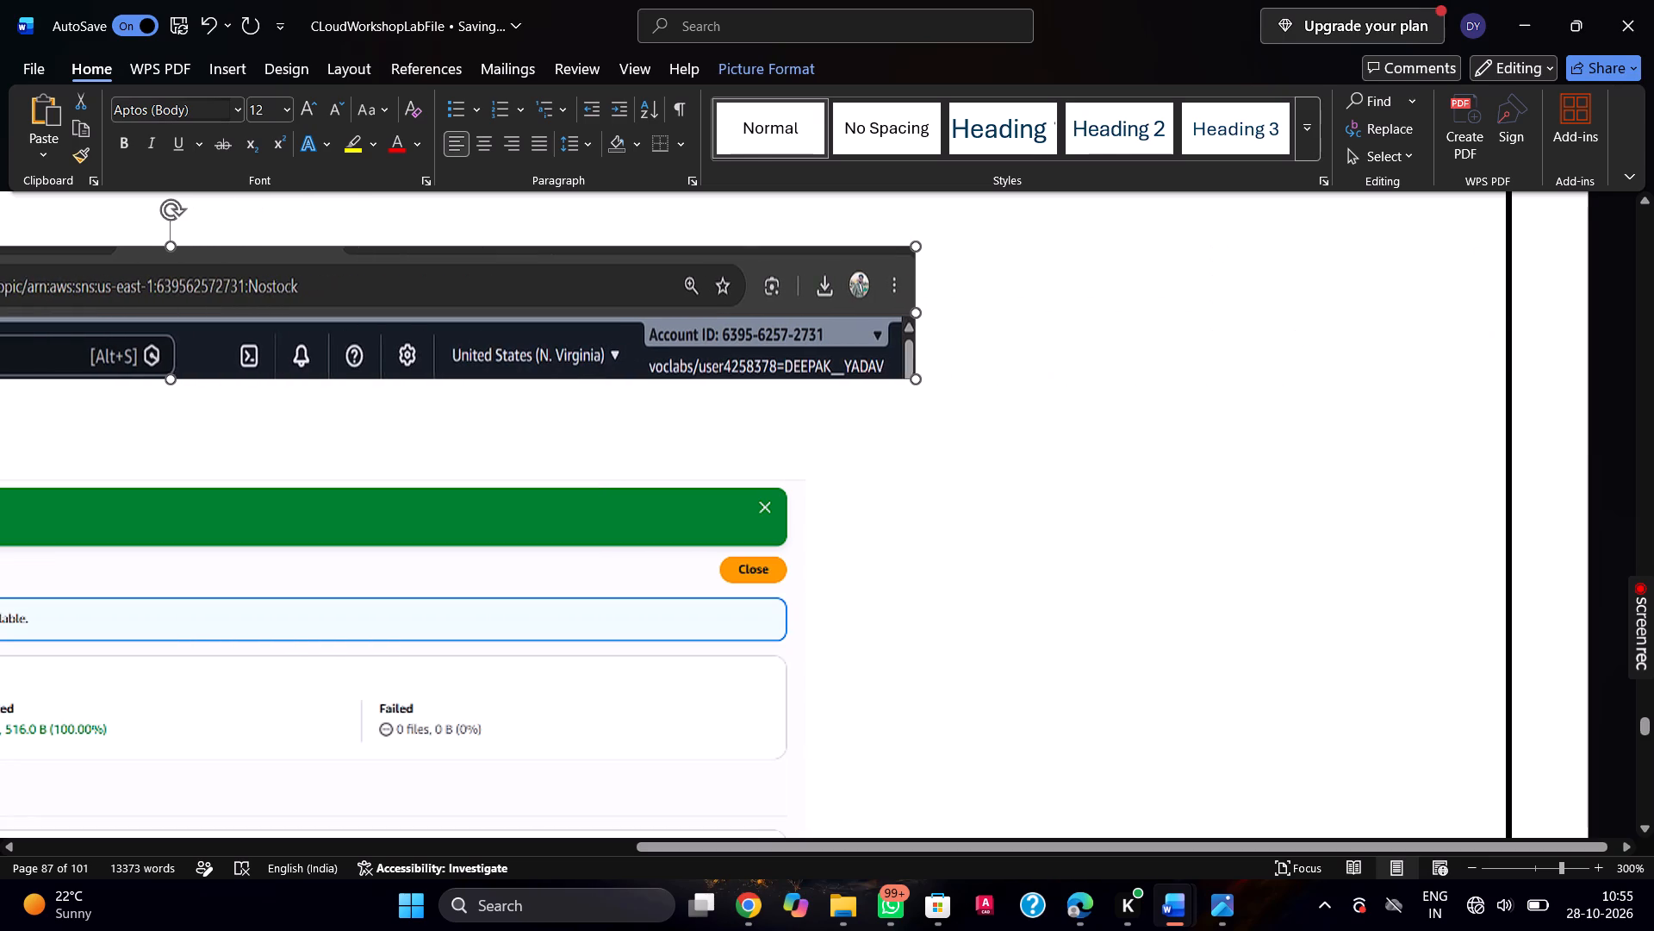
left_click_drag(874, 422, 829, 429)
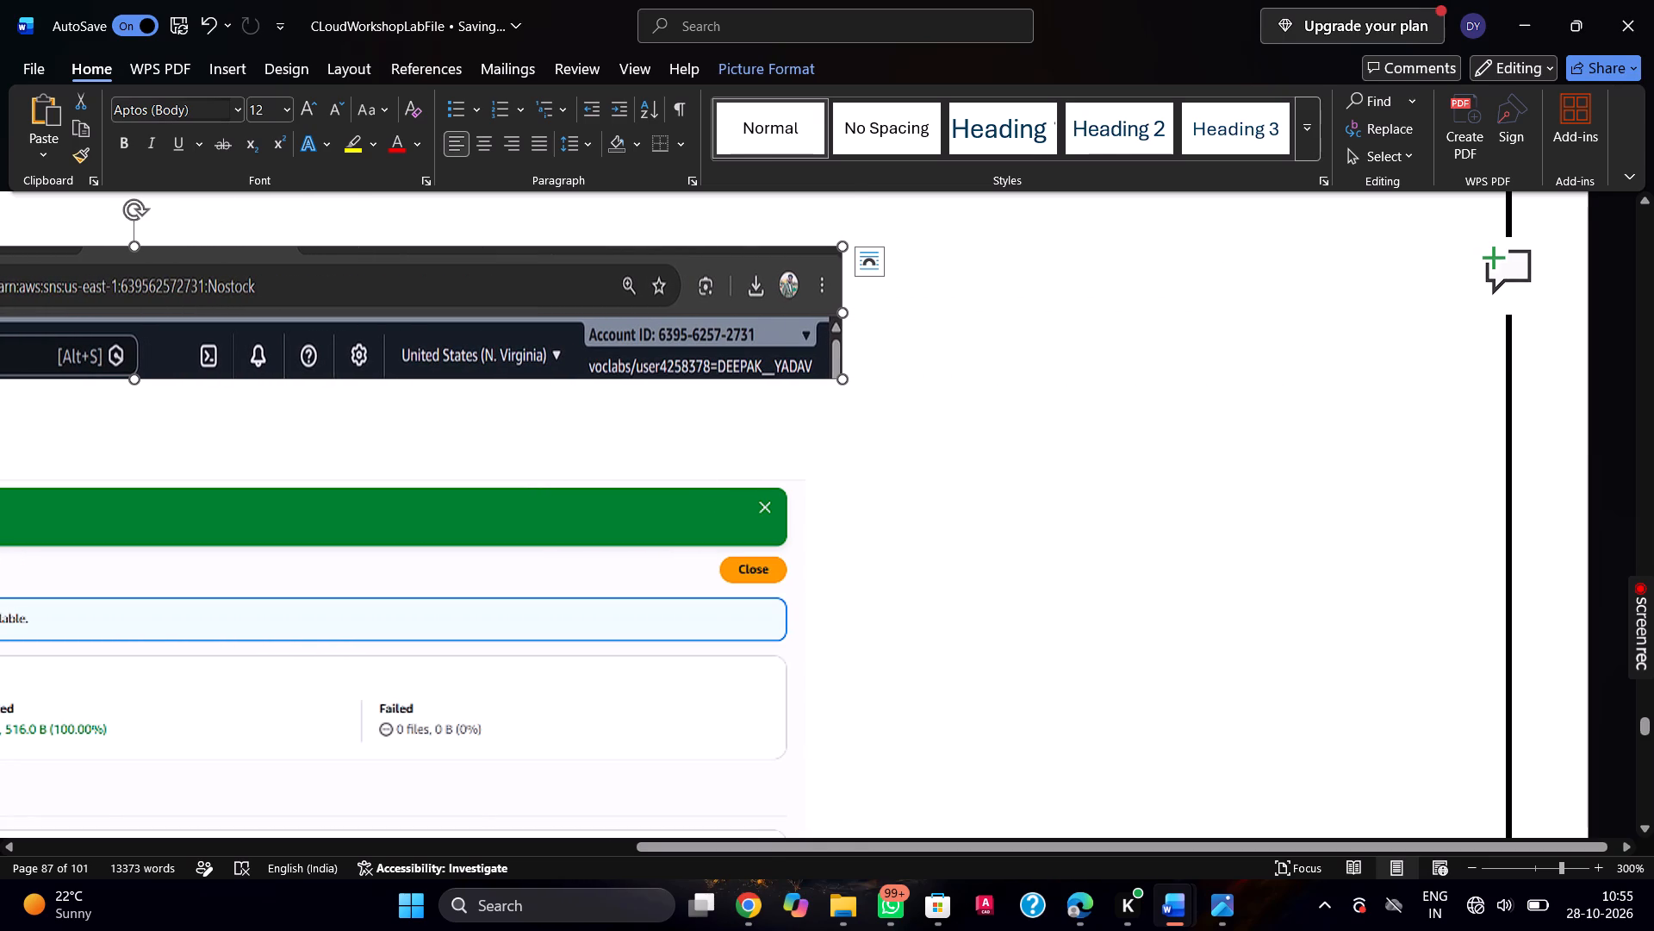
Crop the browser scrollbar remnant off the right end of the header strip above the S3 upload screenshot.
right_click(770, 318)
left_click(846, 198)
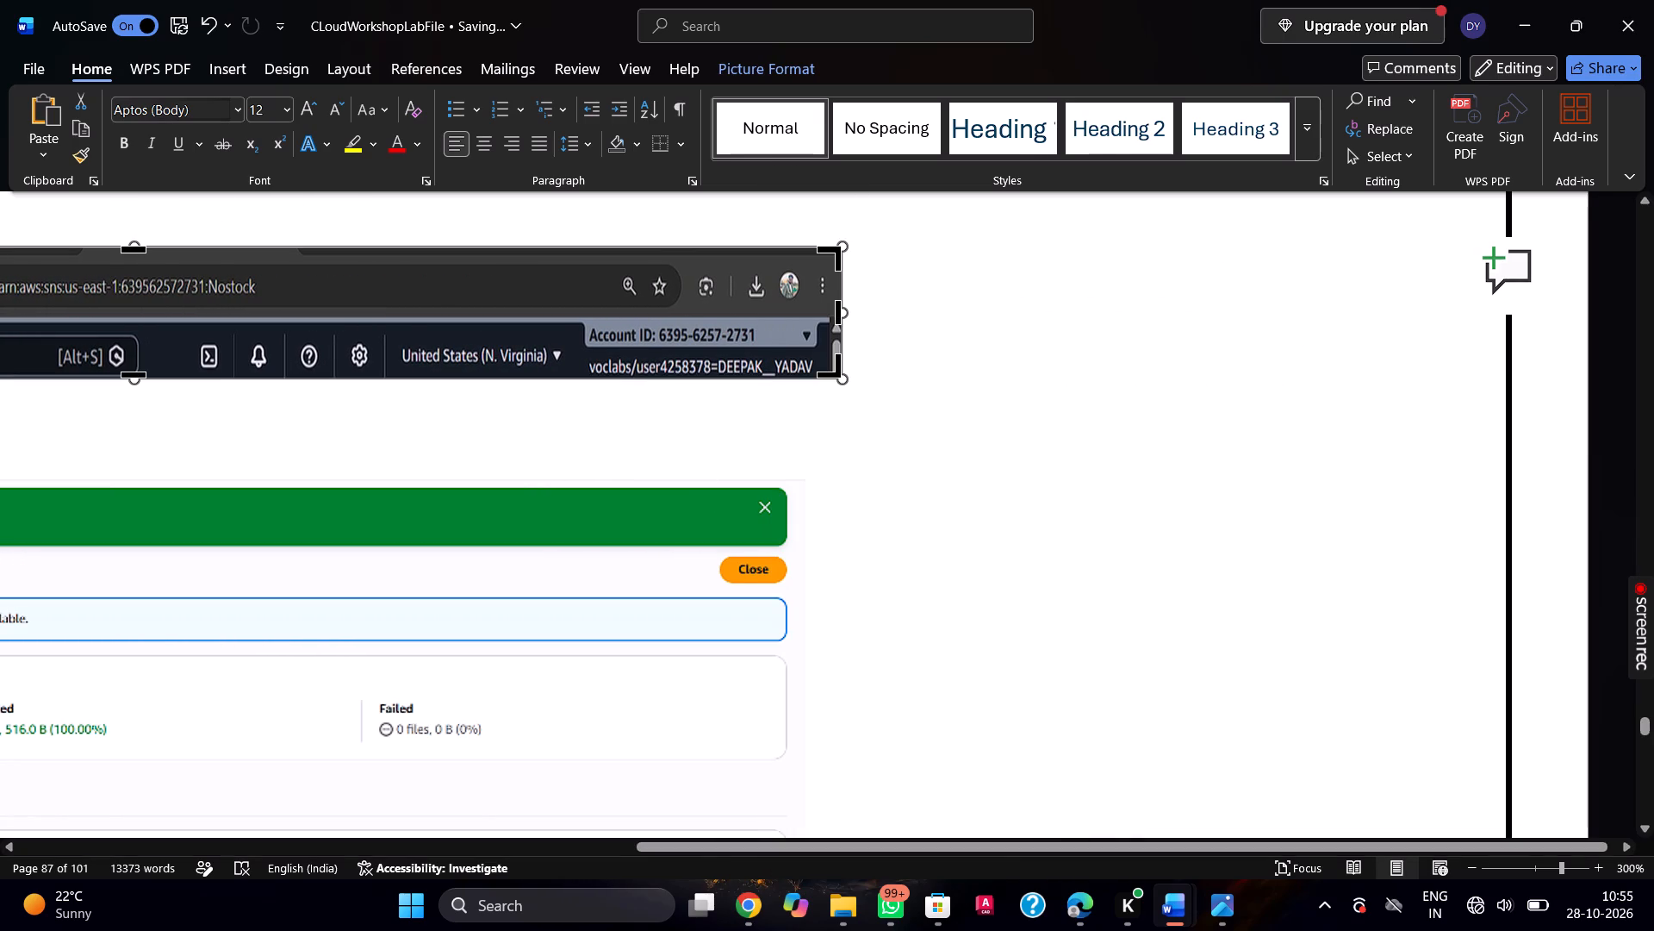
left_click_drag(841, 311, 809, 312)
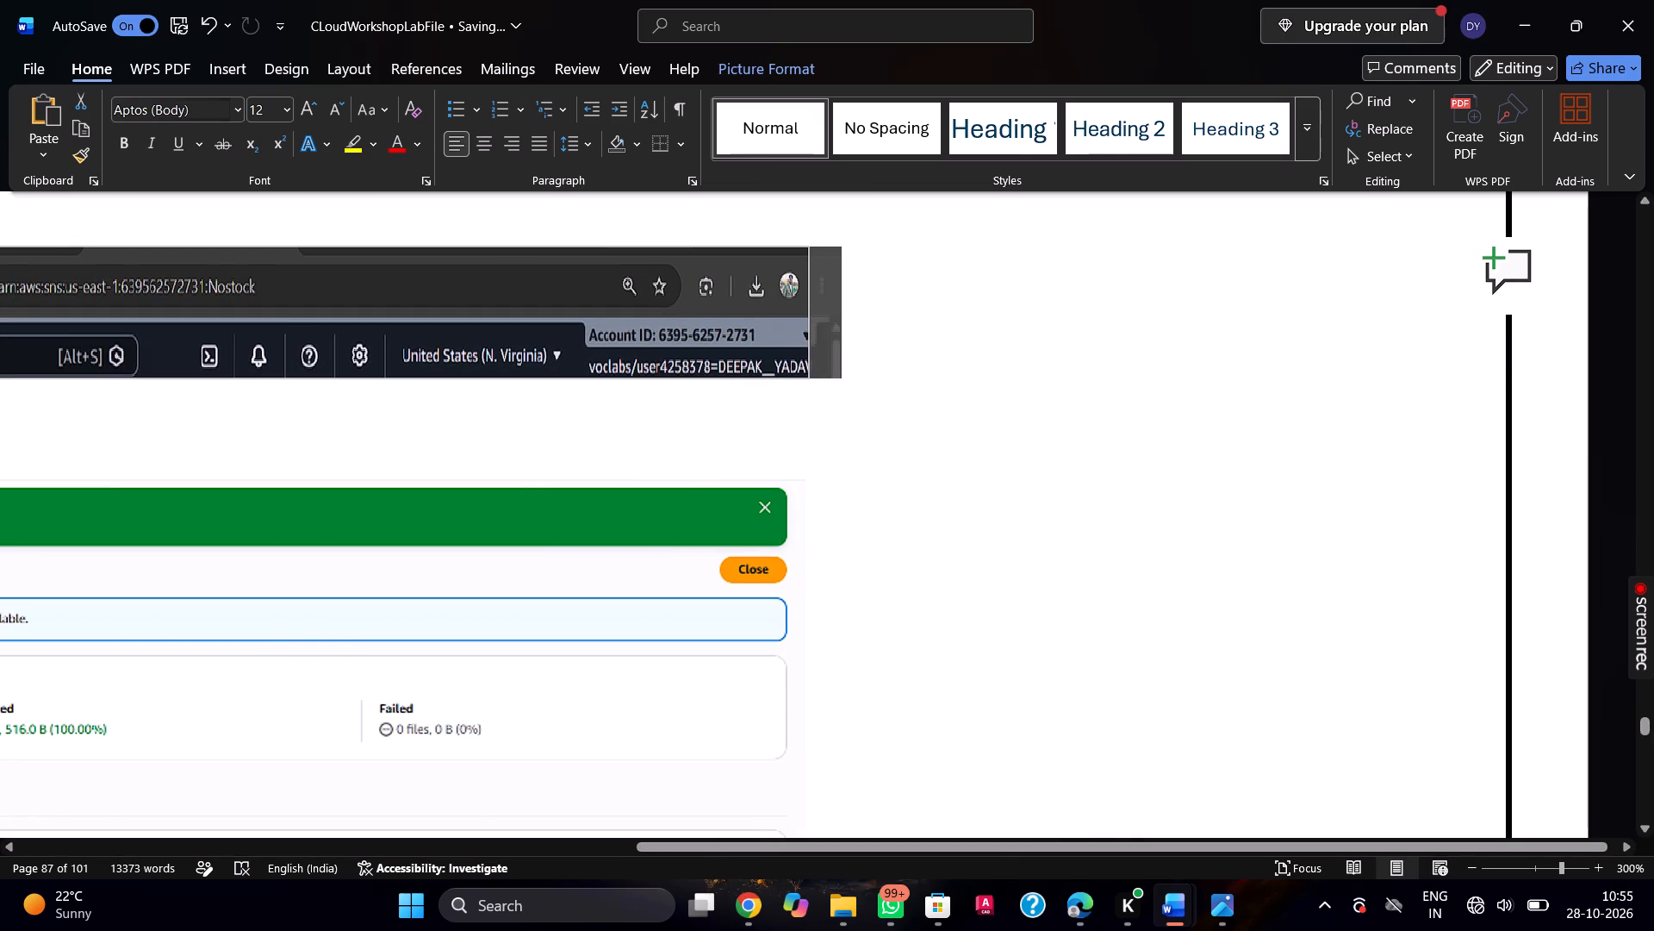
left_click_drag(809, 312, 836, 311)
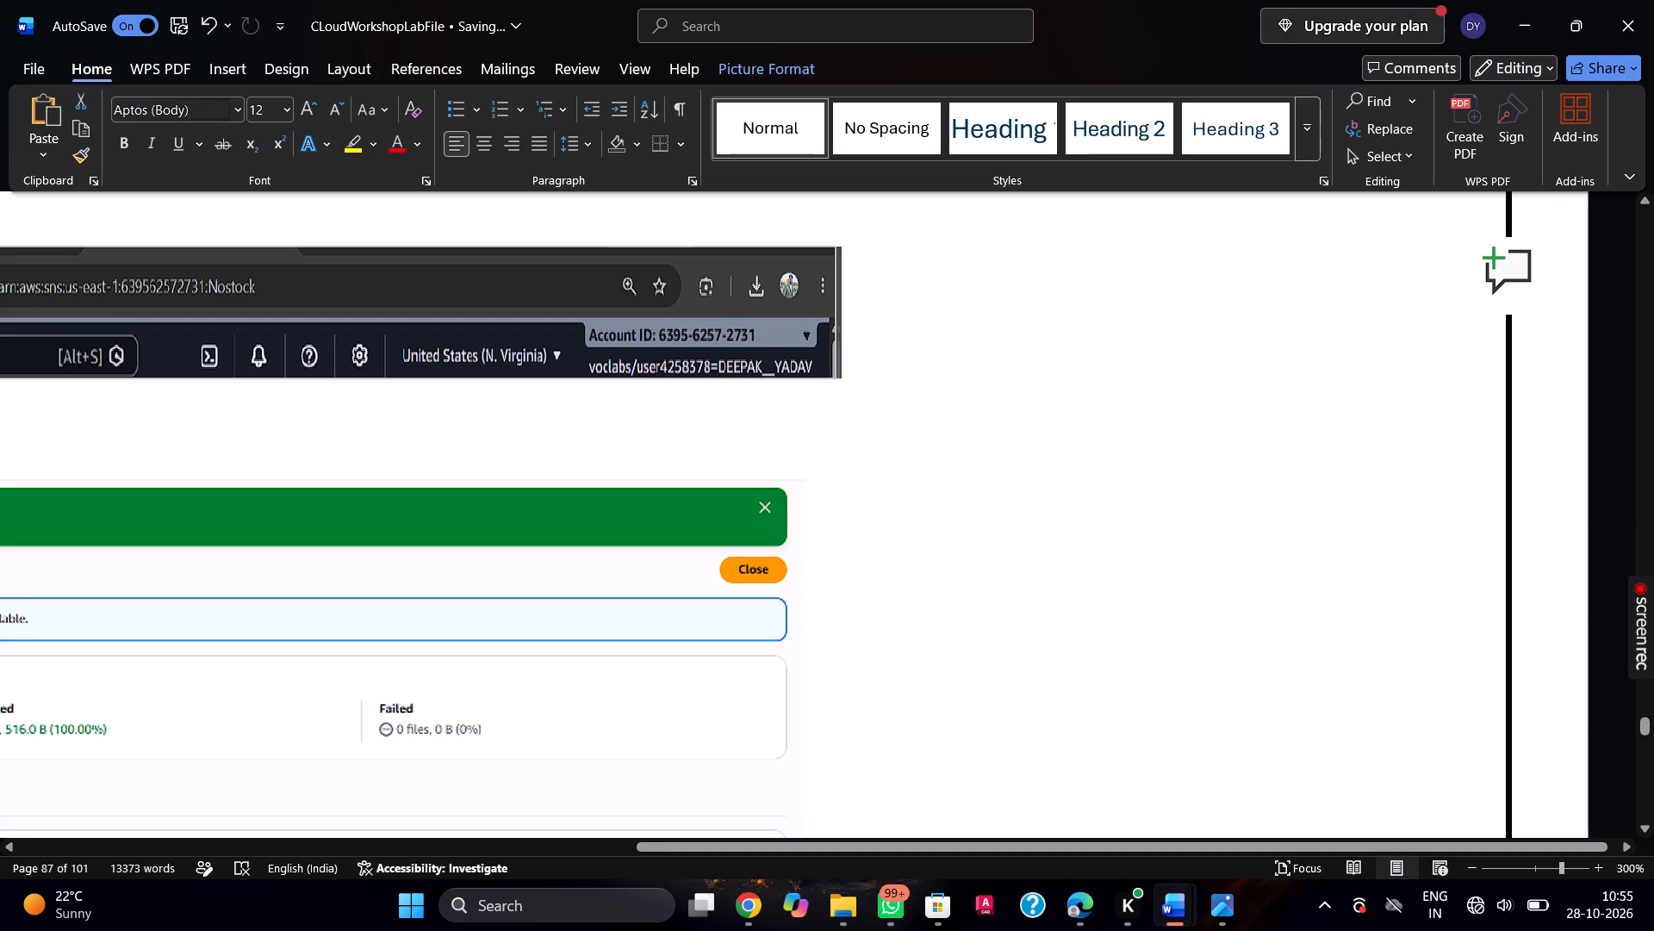
left_click_drag(836, 311, 831, 307)
left_click(925, 438)
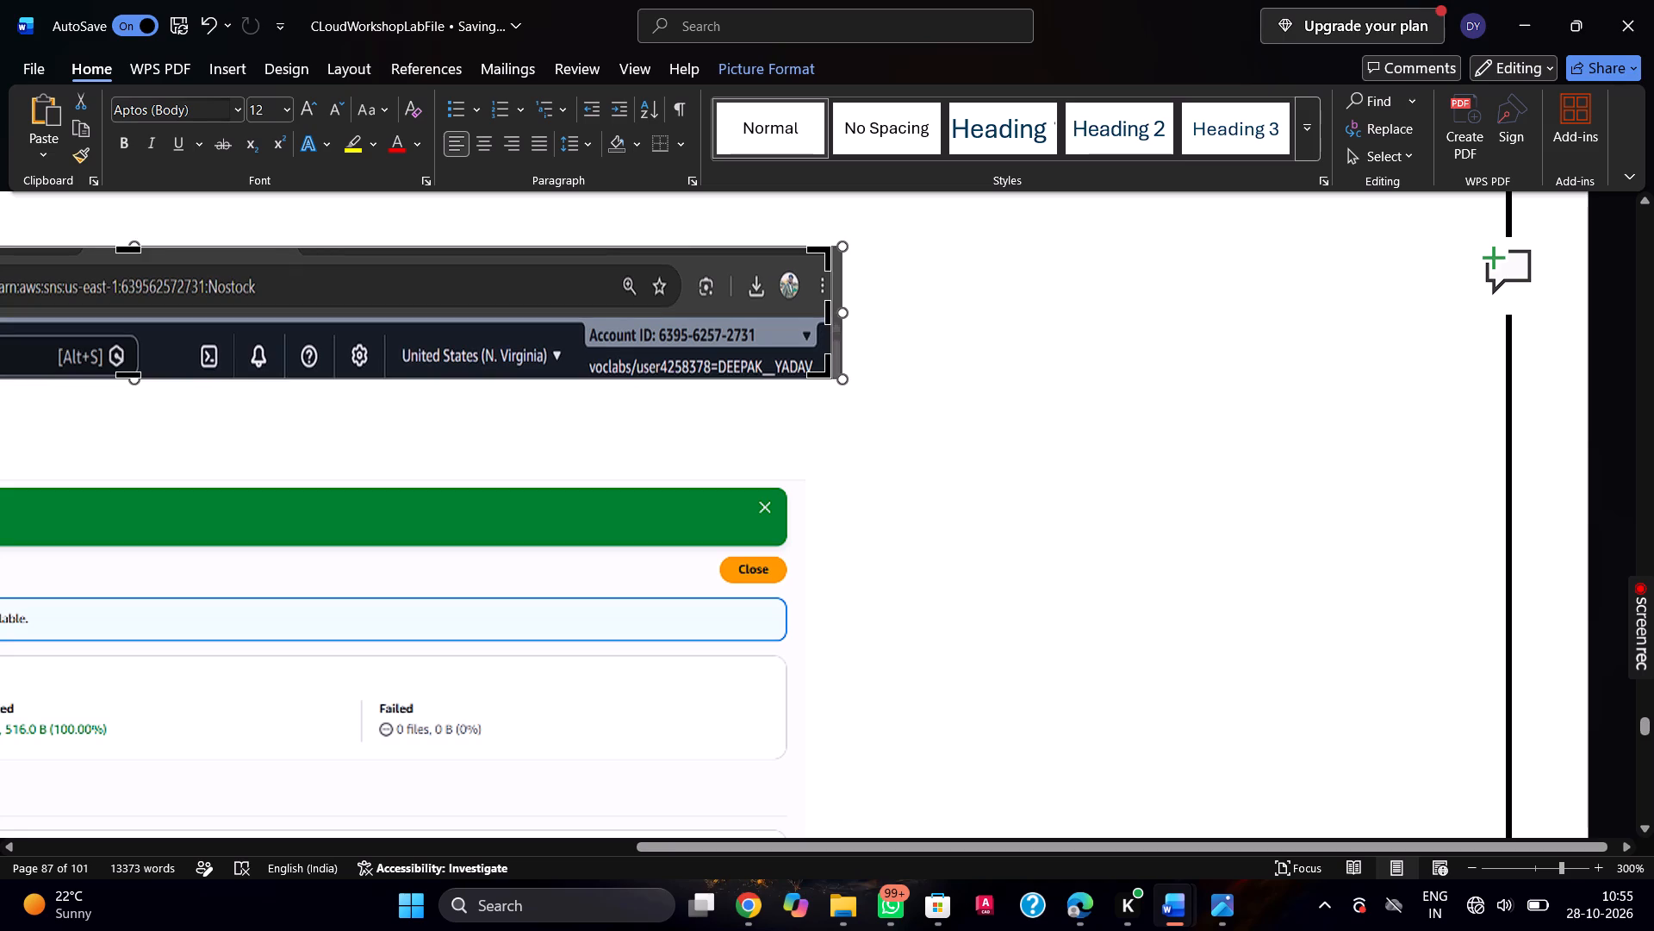
Set the header strip's text wrapping to Behind Text so the S3 upload screenshot moves up against it.
scroll(508, 461, "right", 2)
scroll(508, 461, "up", 1)
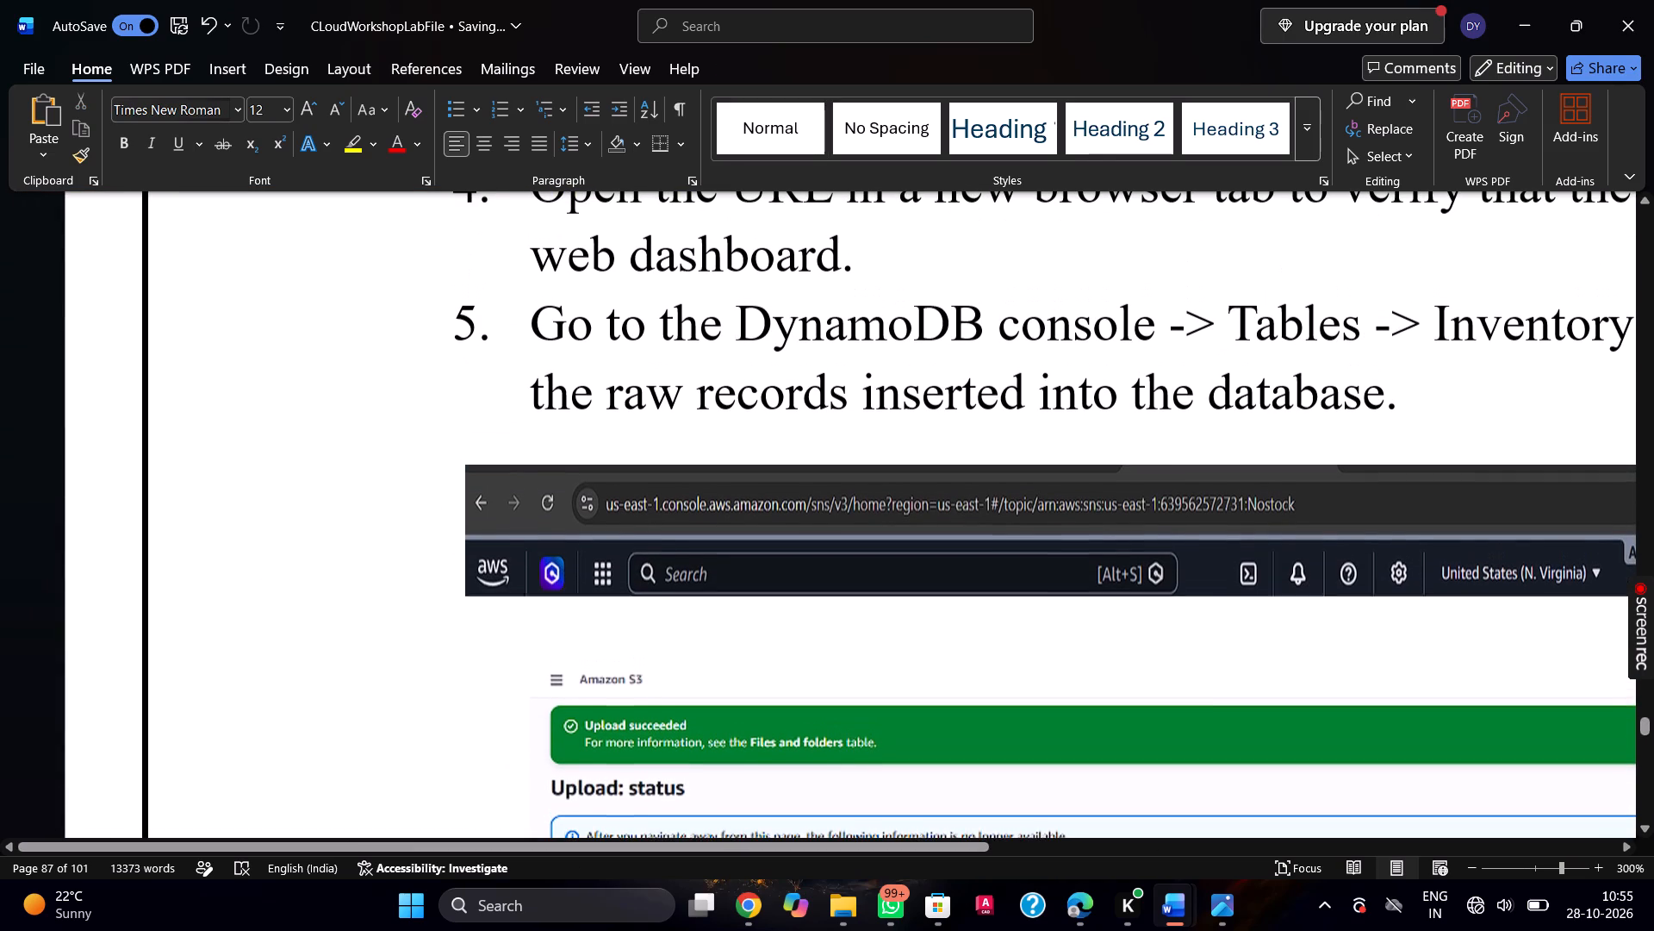
left_click(824, 528)
scroll(1048, 547, "left", 1)
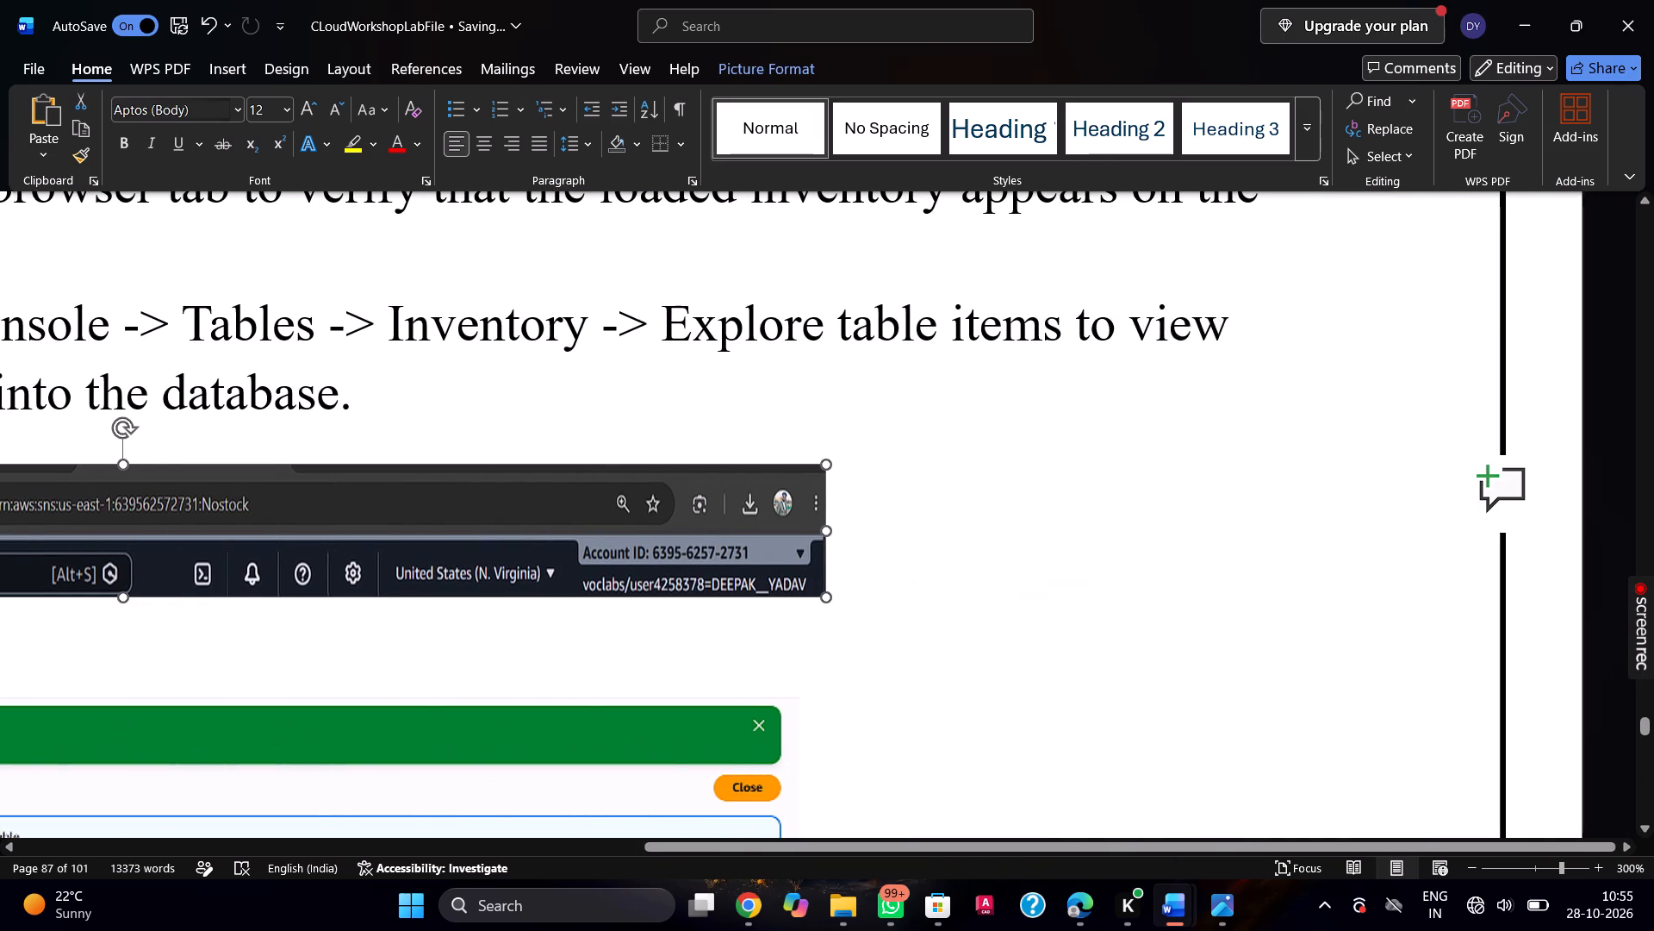
left_click(709, 548)
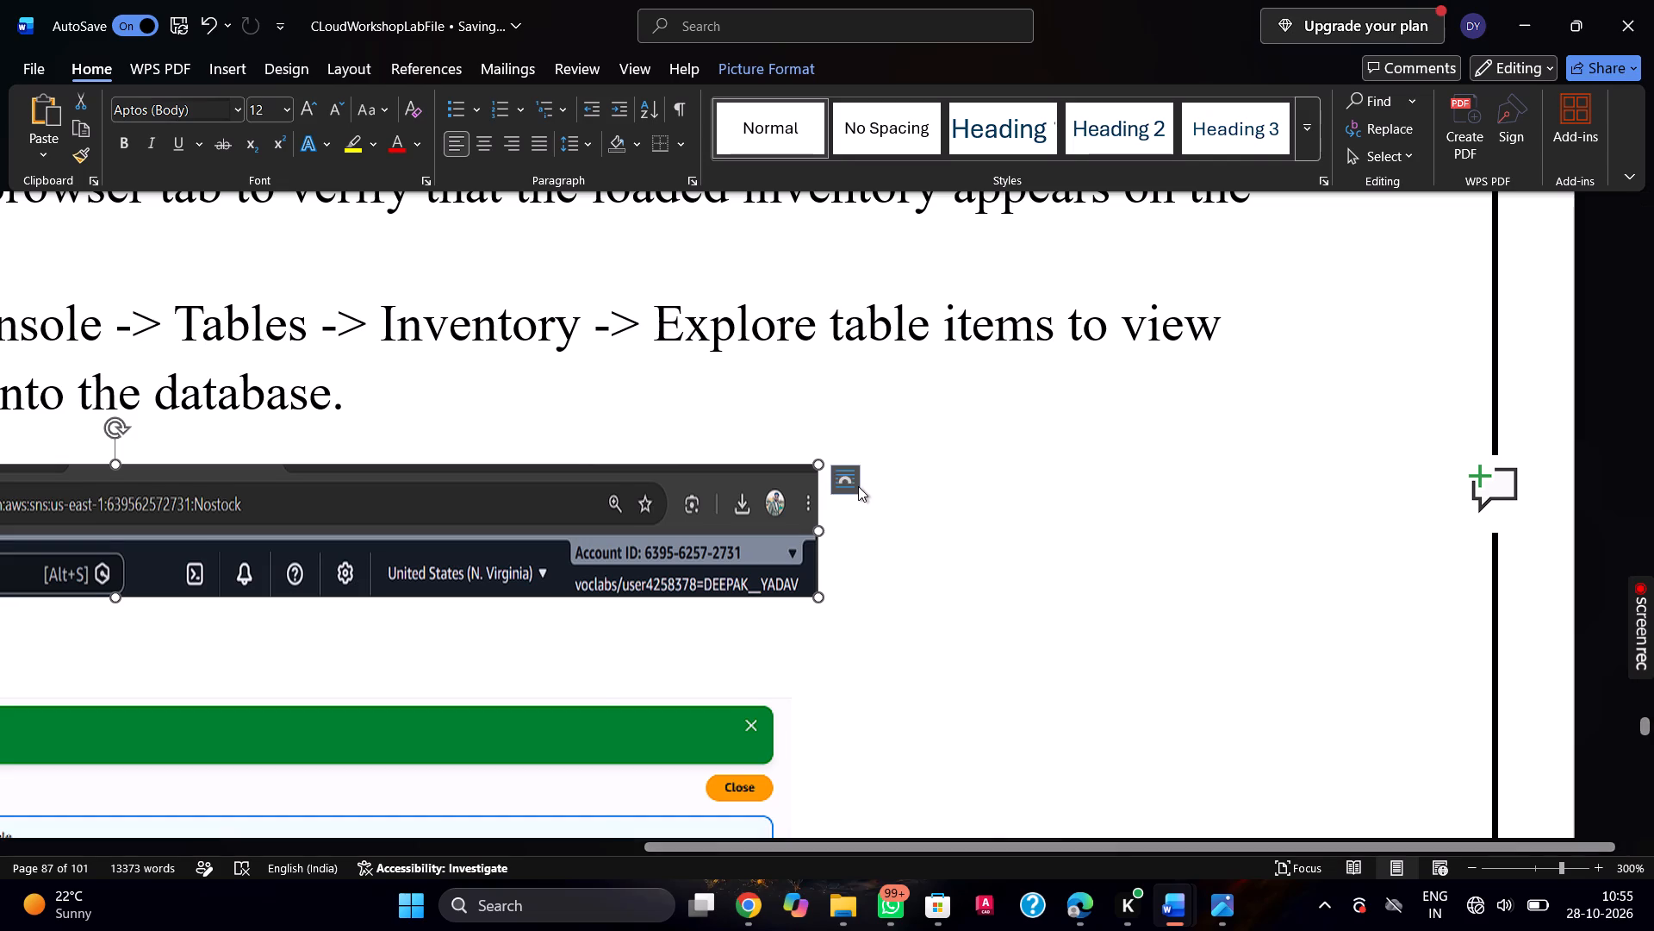
left_click(855, 486)
left_click(956, 684)
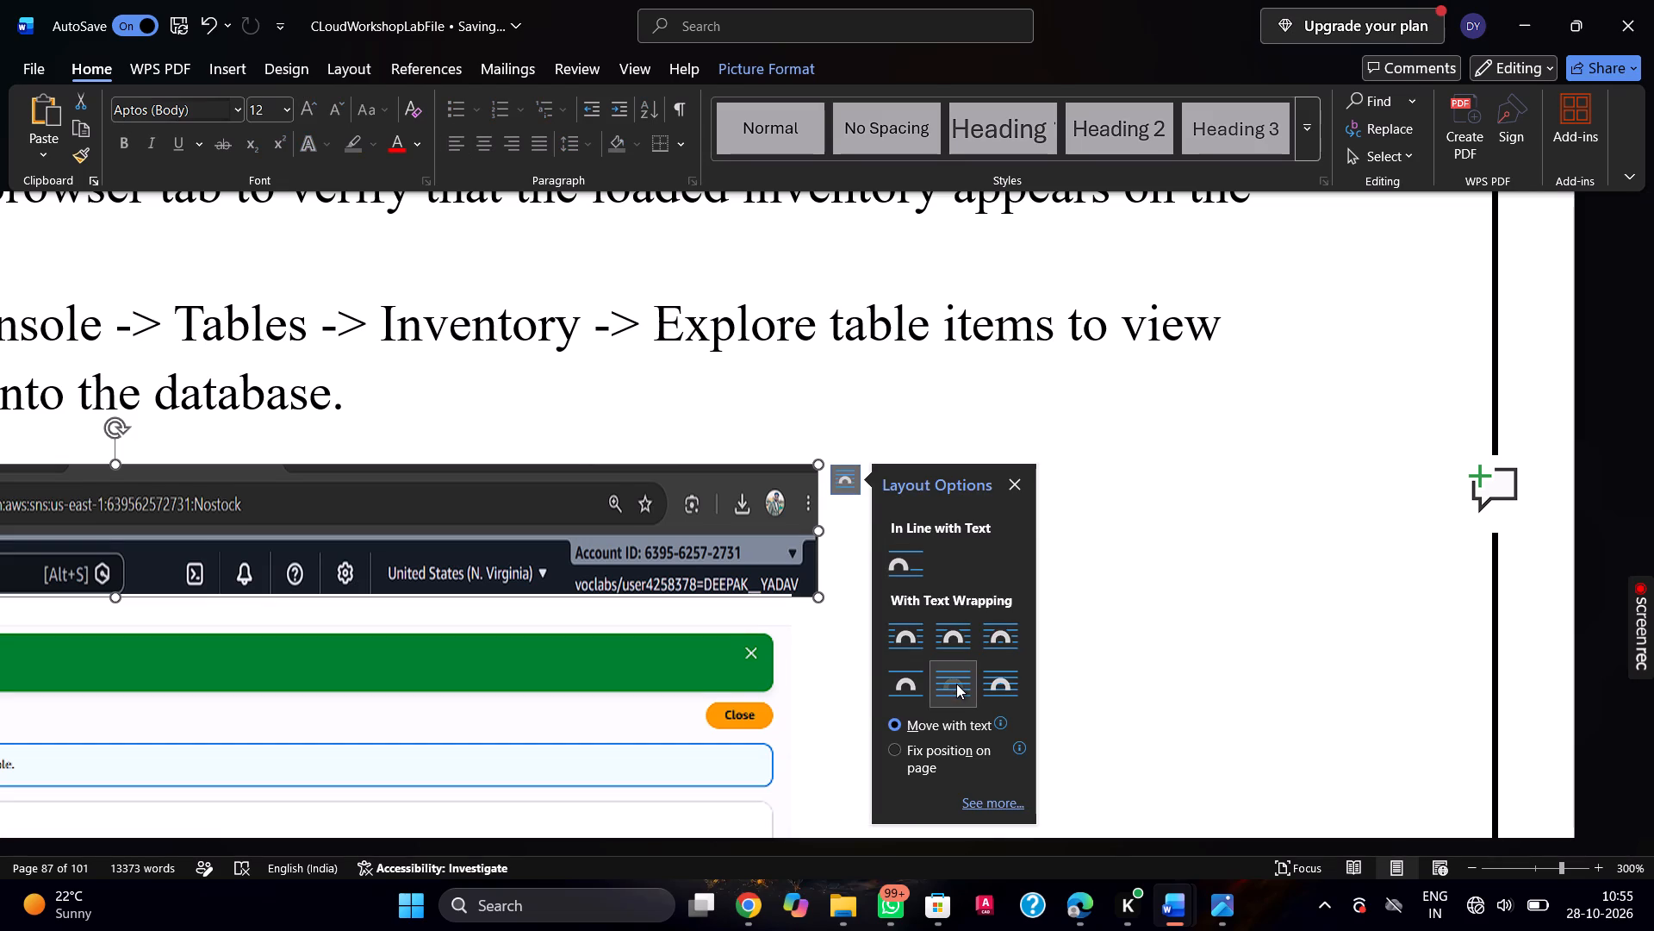
Narrow the header strip from both ends so it roughly matches the width of the S3 upload screenshot.
scroll(700, 654, "right", 1)
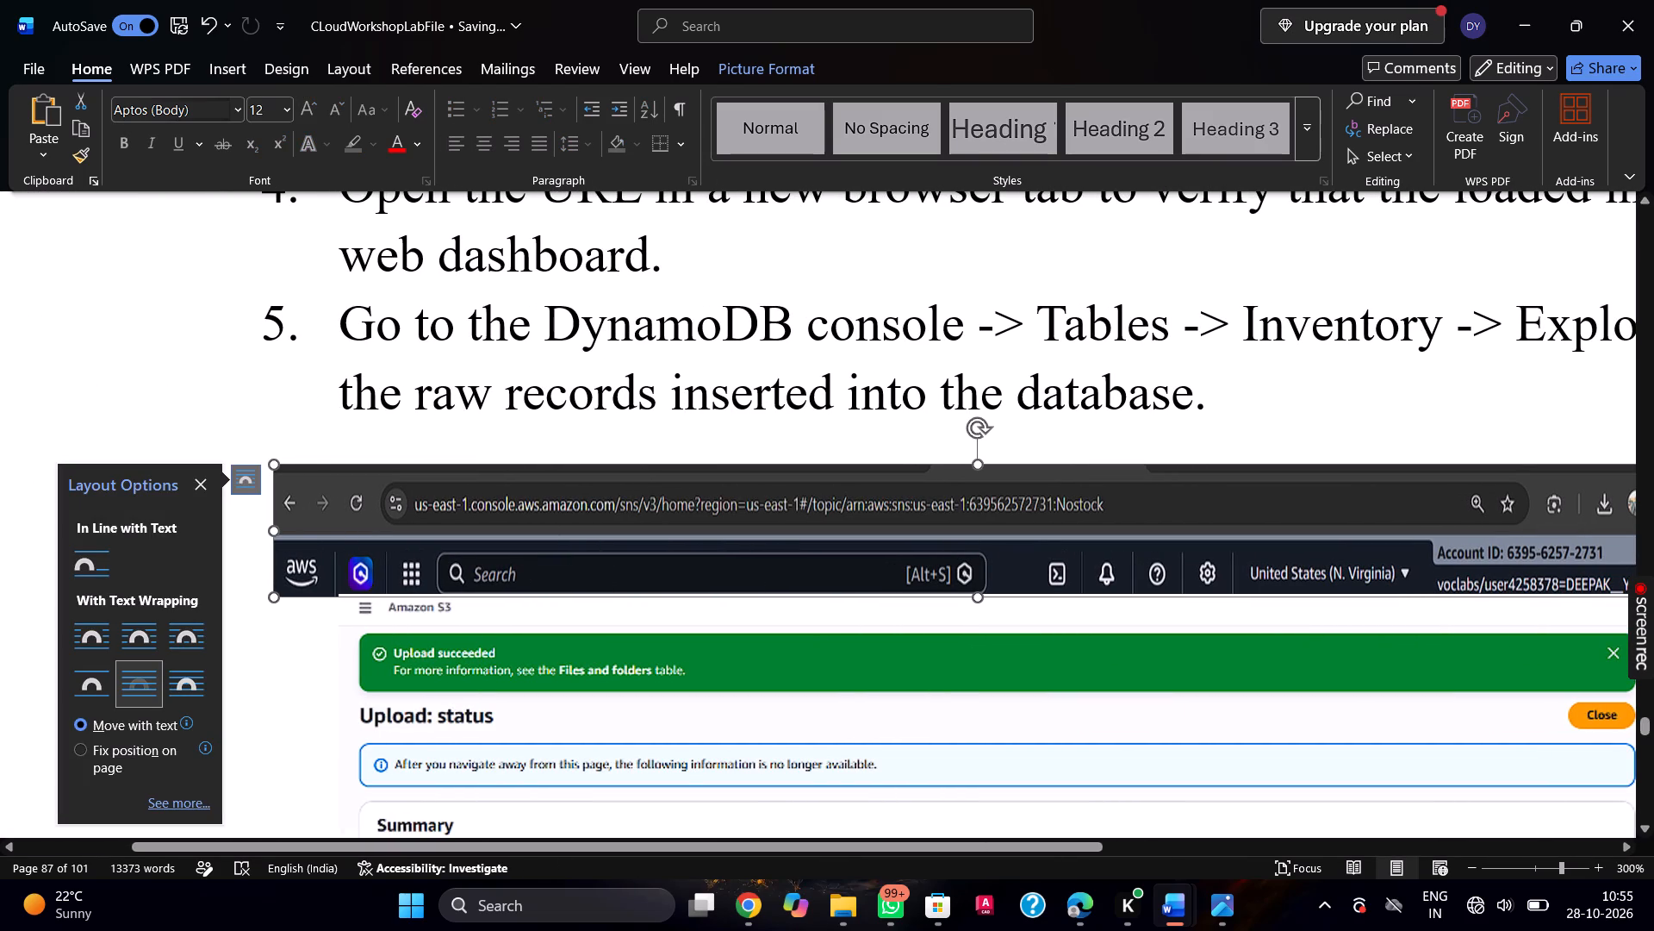
left_click(277, 516)
left_click(542, 553)
left_click_drag(270, 534, 358, 538)
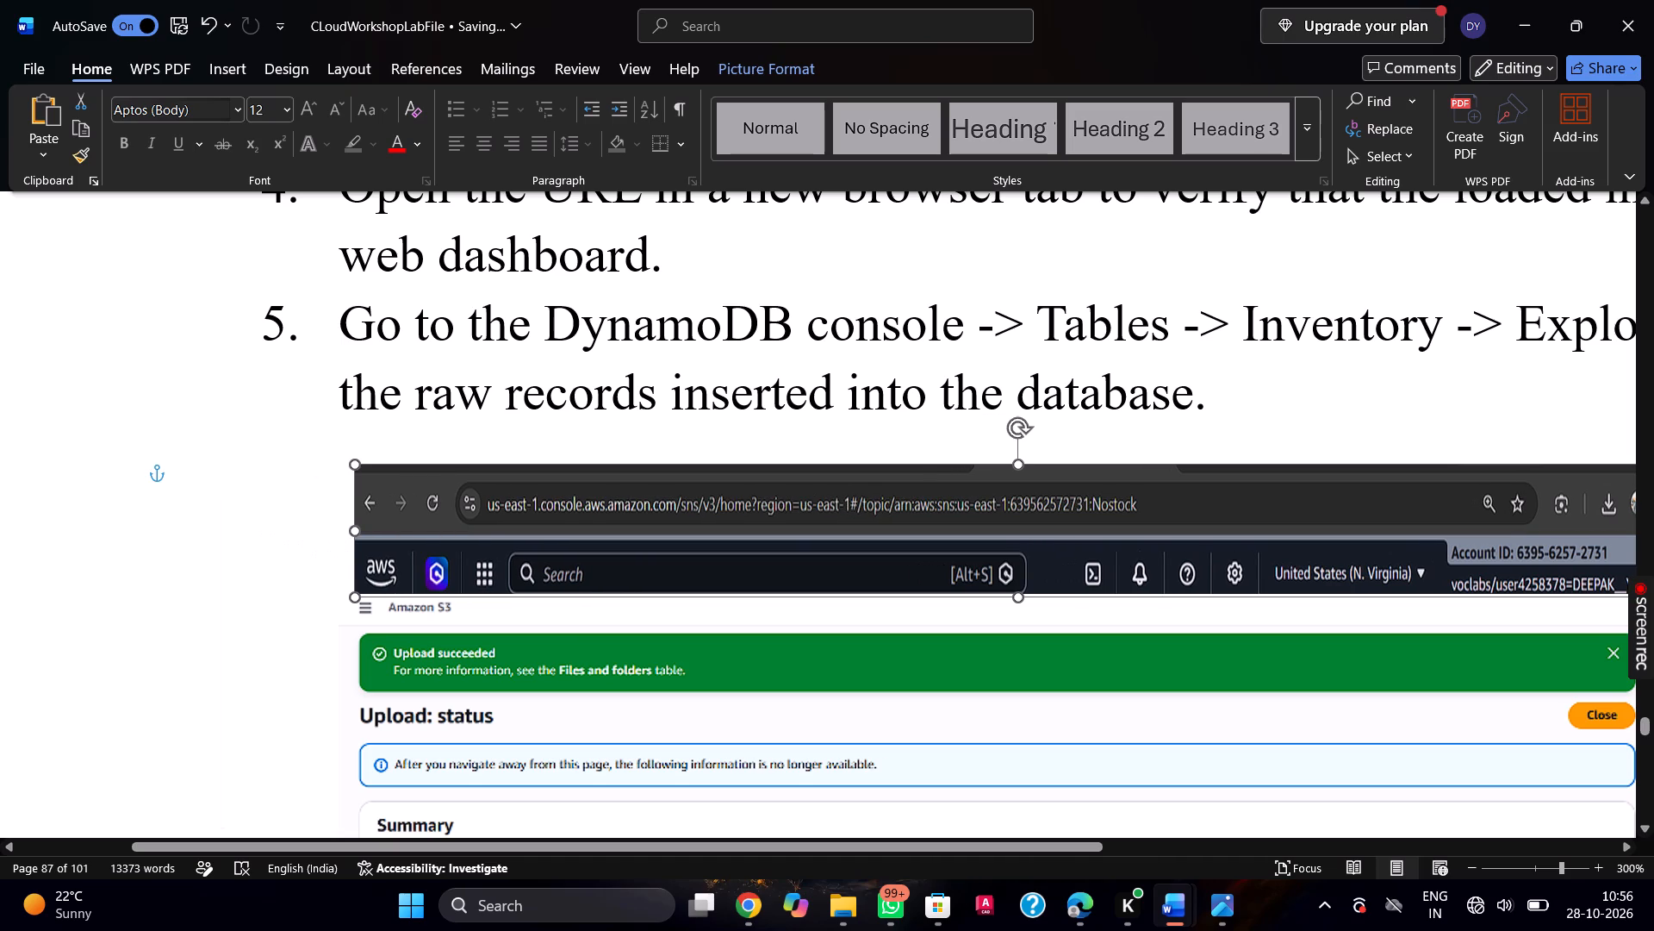
left_click_drag(358, 538, 351, 534)
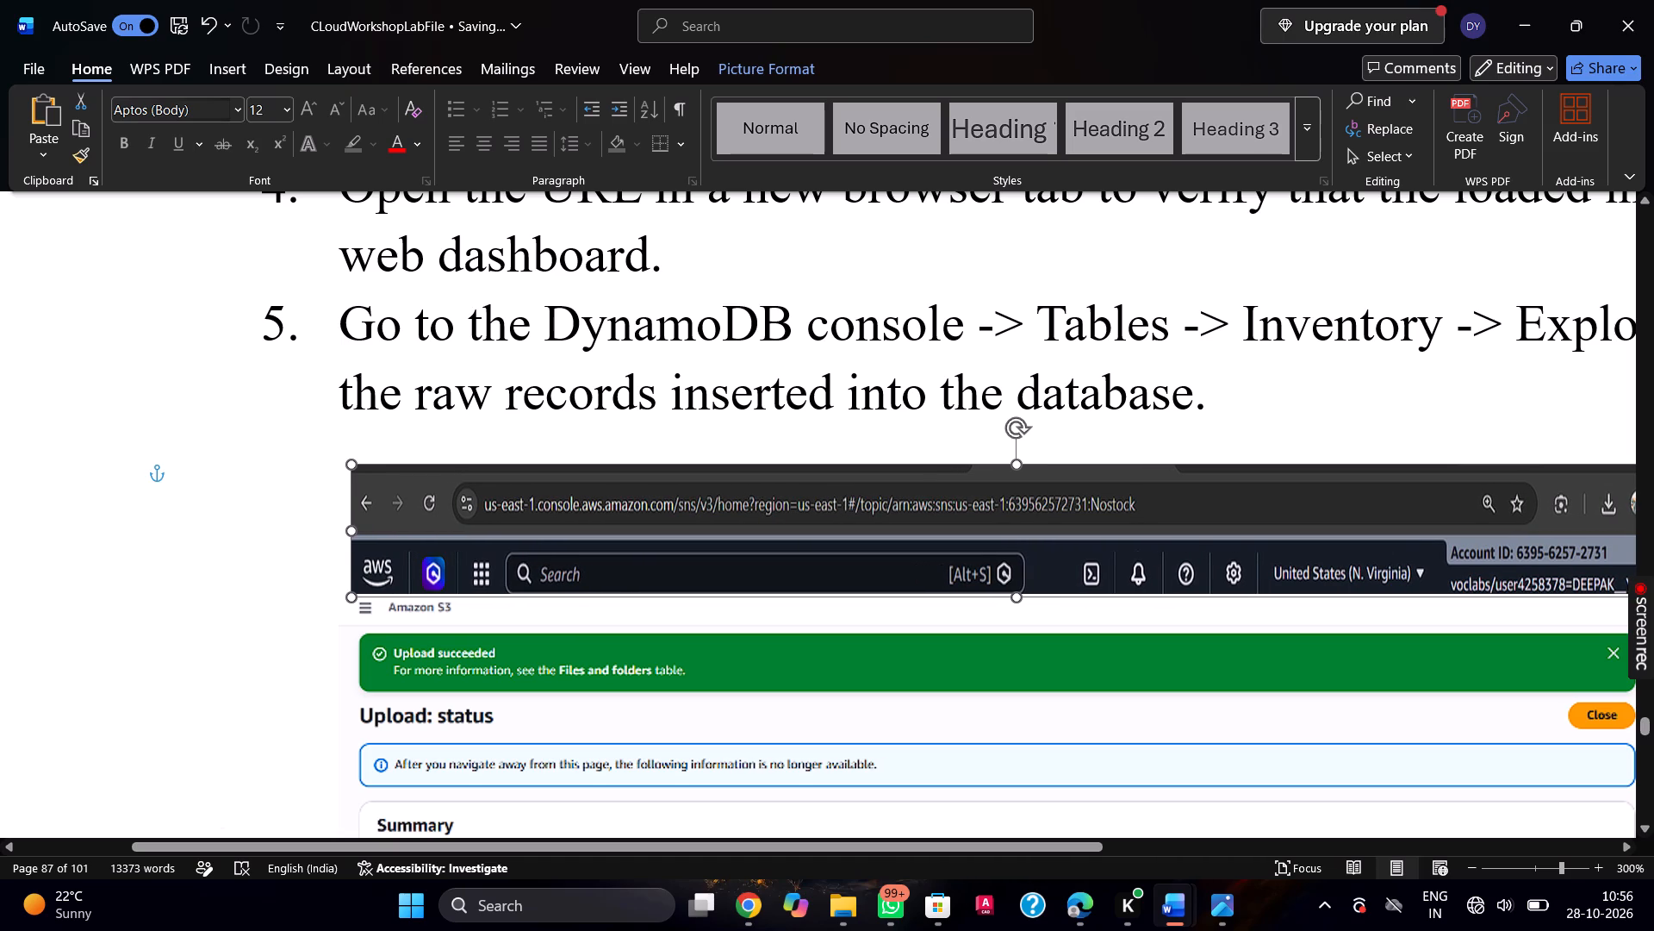
left_click_drag(351, 534, 354, 524)
scroll(560, 550, "left", 2)
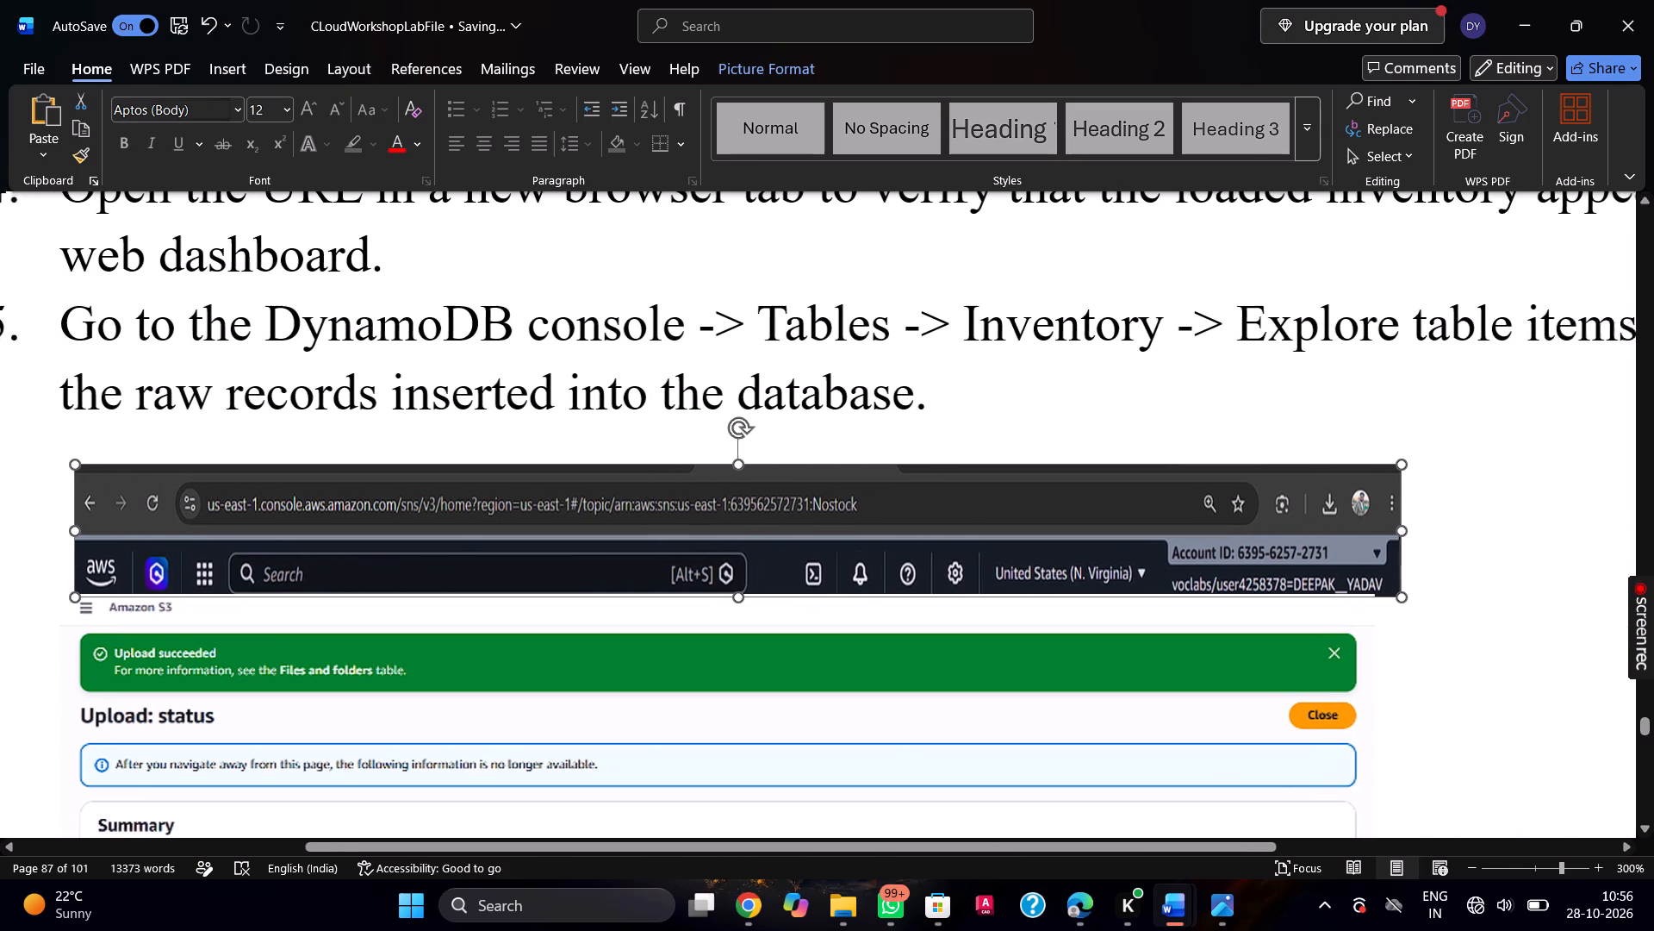
left_click_drag(1389, 530, 1350, 533)
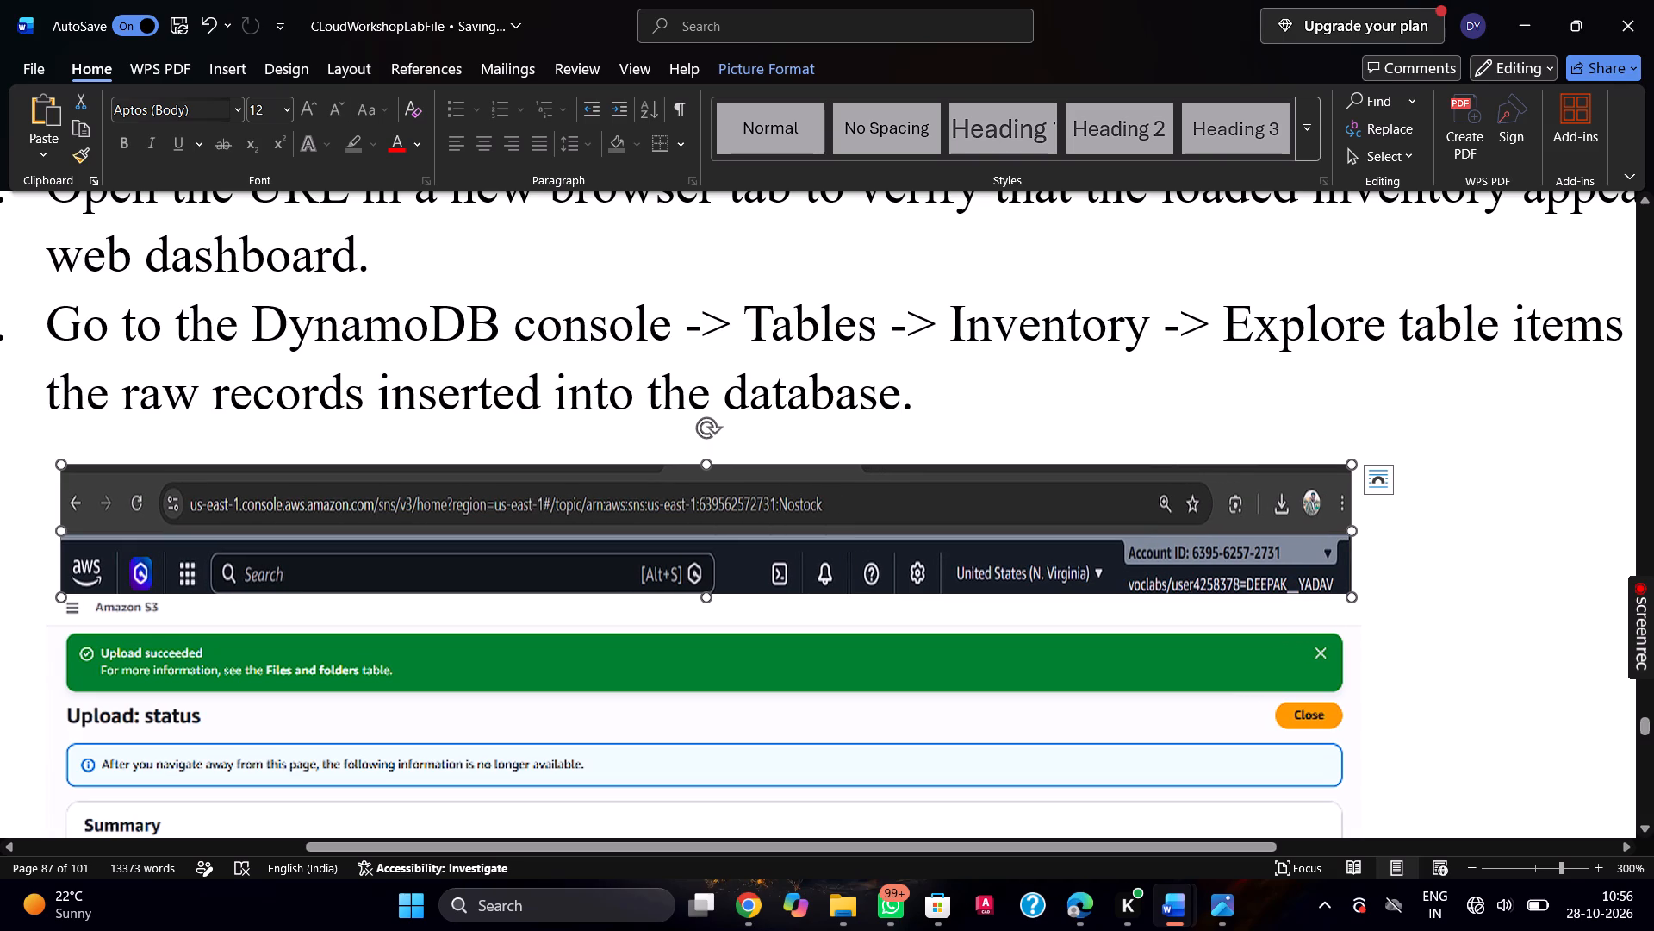
Reduce the header strip's height from its top edge, keeping its bottom edge against the S3 upload screenshot.
left_click_drag(706, 465, 706, 469)
left_click_drag(706, 469, 696, 495)
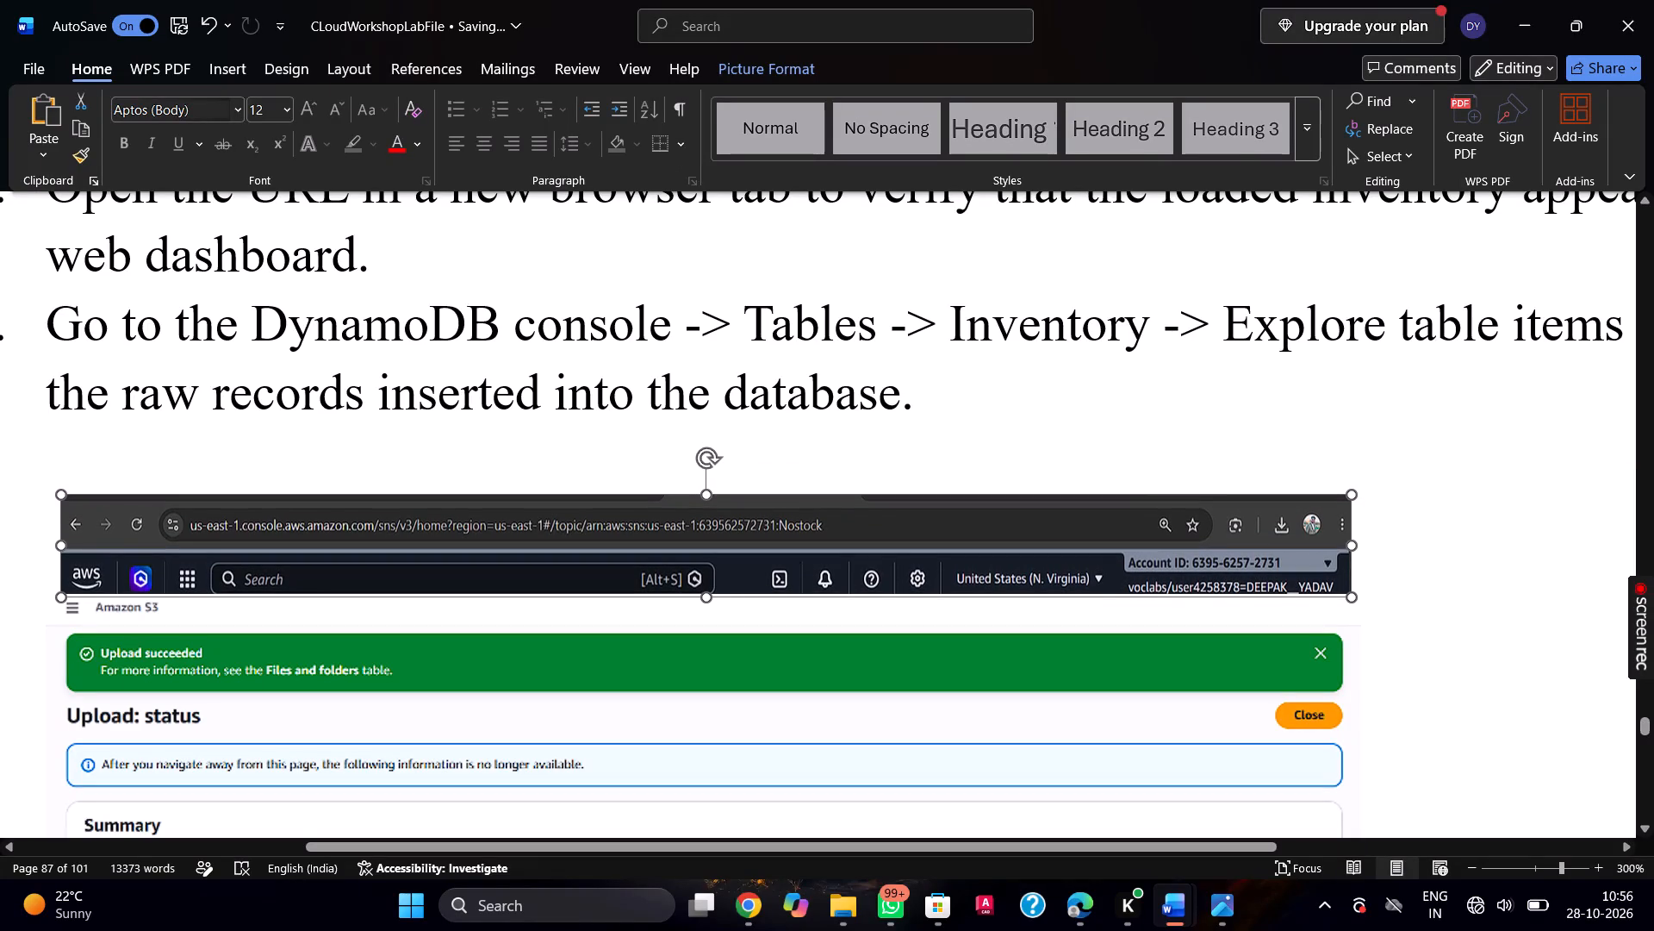
left_click_drag(696, 495, 696, 493)
left_click(1369, 571)
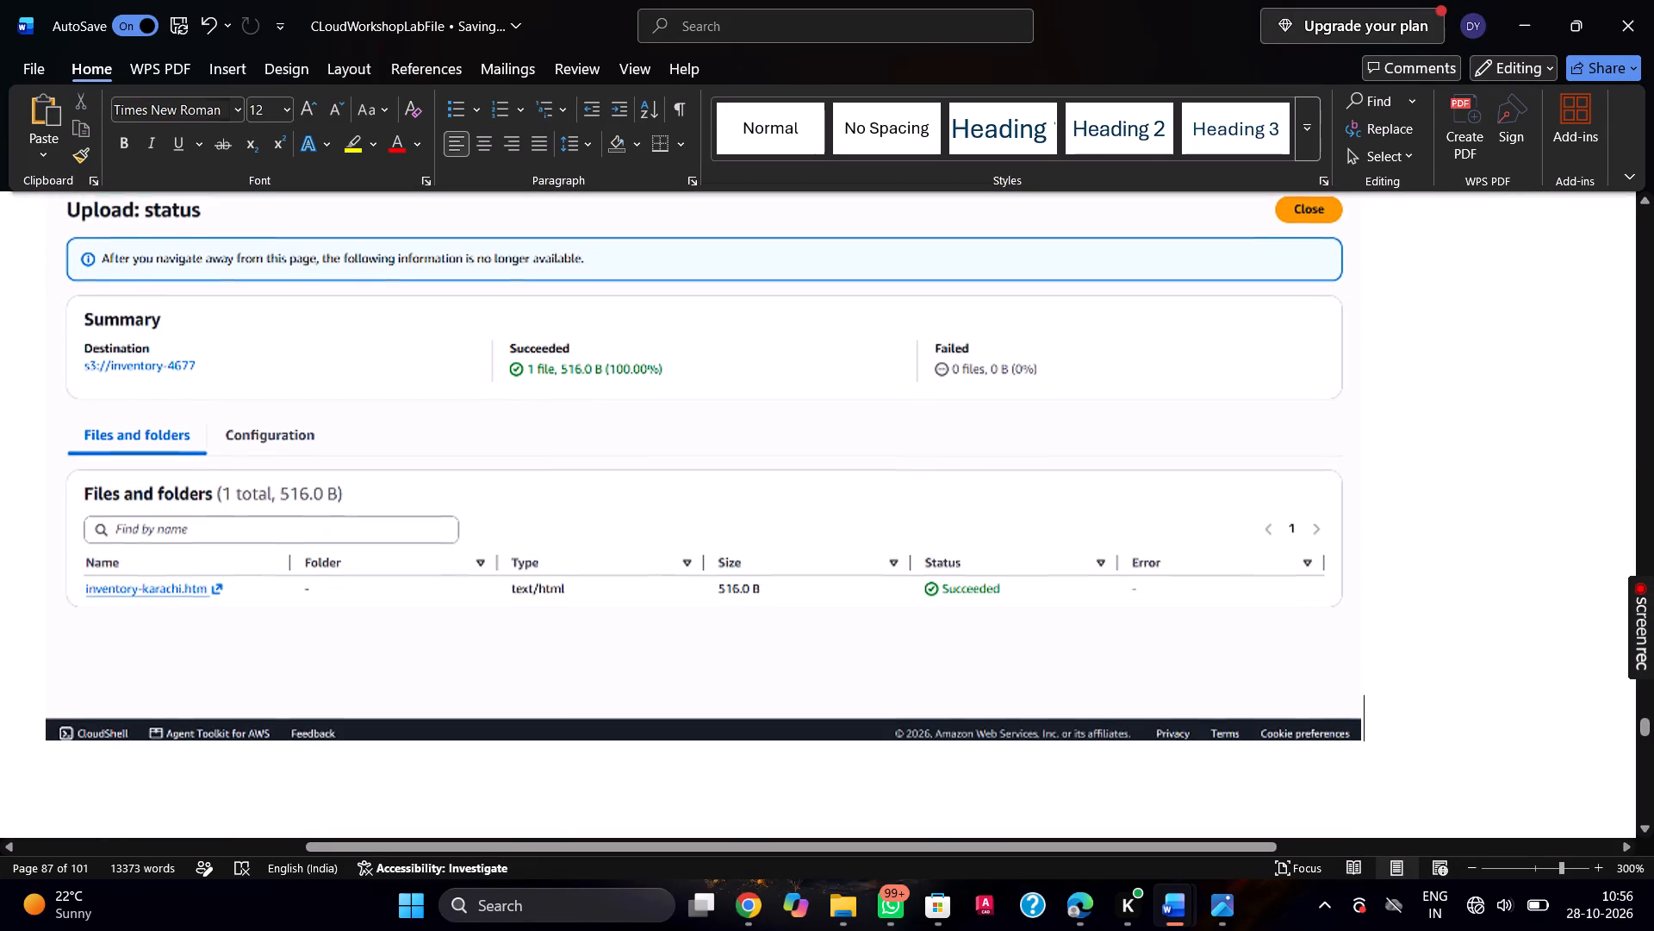
Crop the old AWS console header off the top of the NoStock SNS topic screenshot under the Confirm subscription instruction.
scroll(1177, 572, "up", 1)
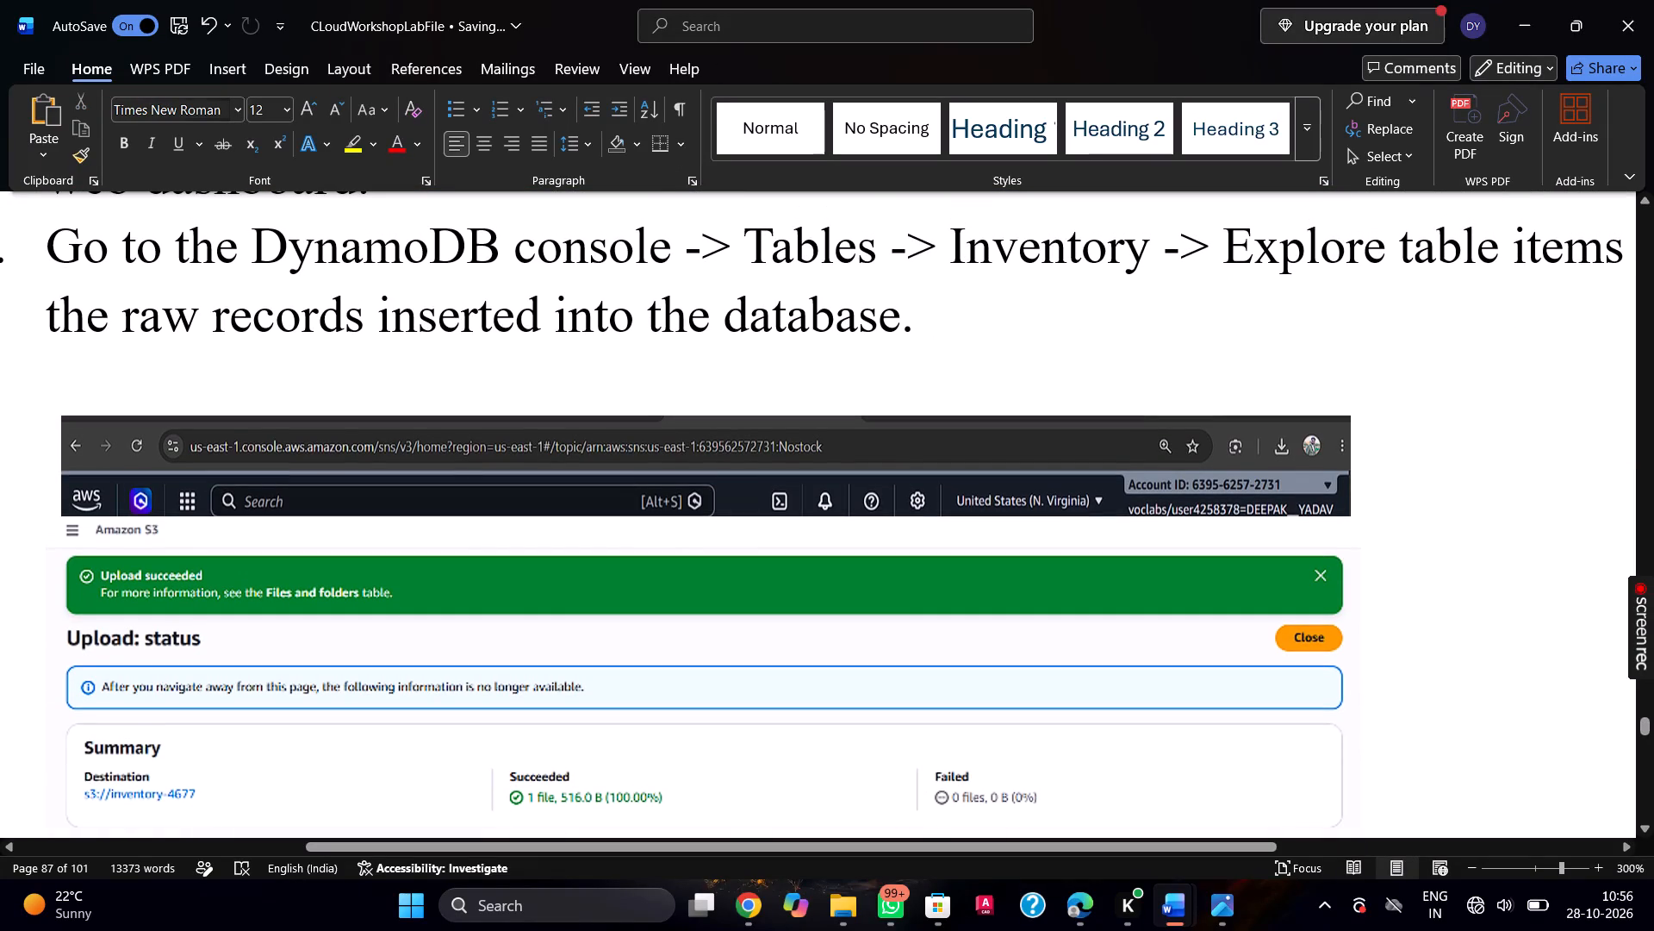
scroll(881, 572, "down", 1)
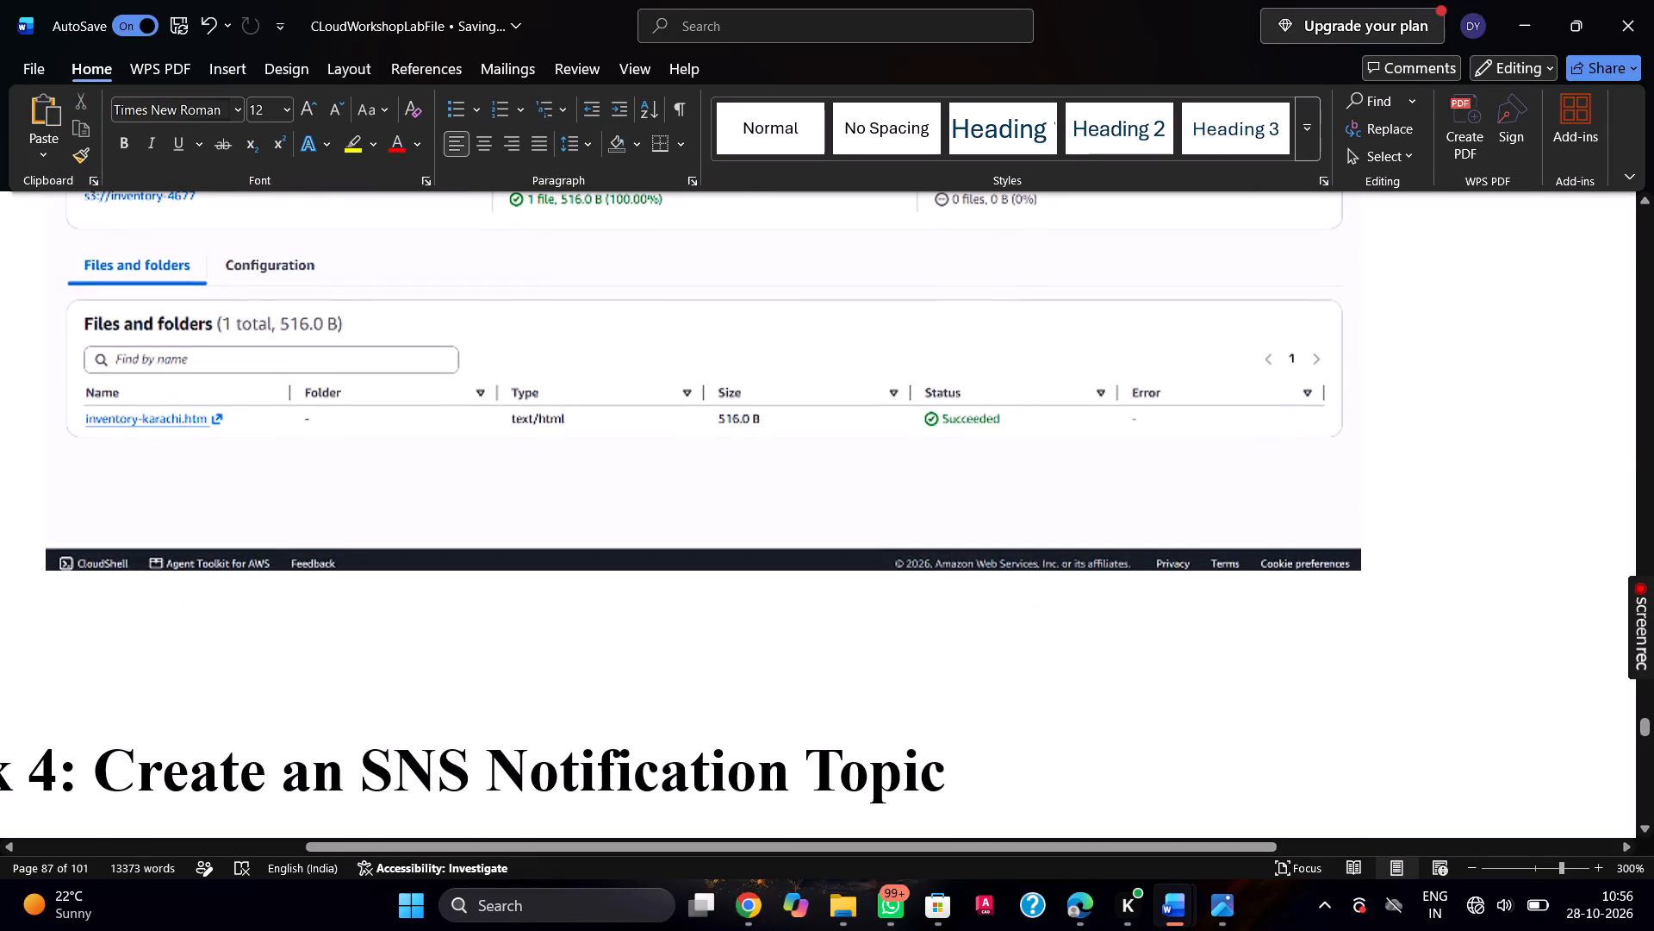
scroll(881, 572, "down", 4)
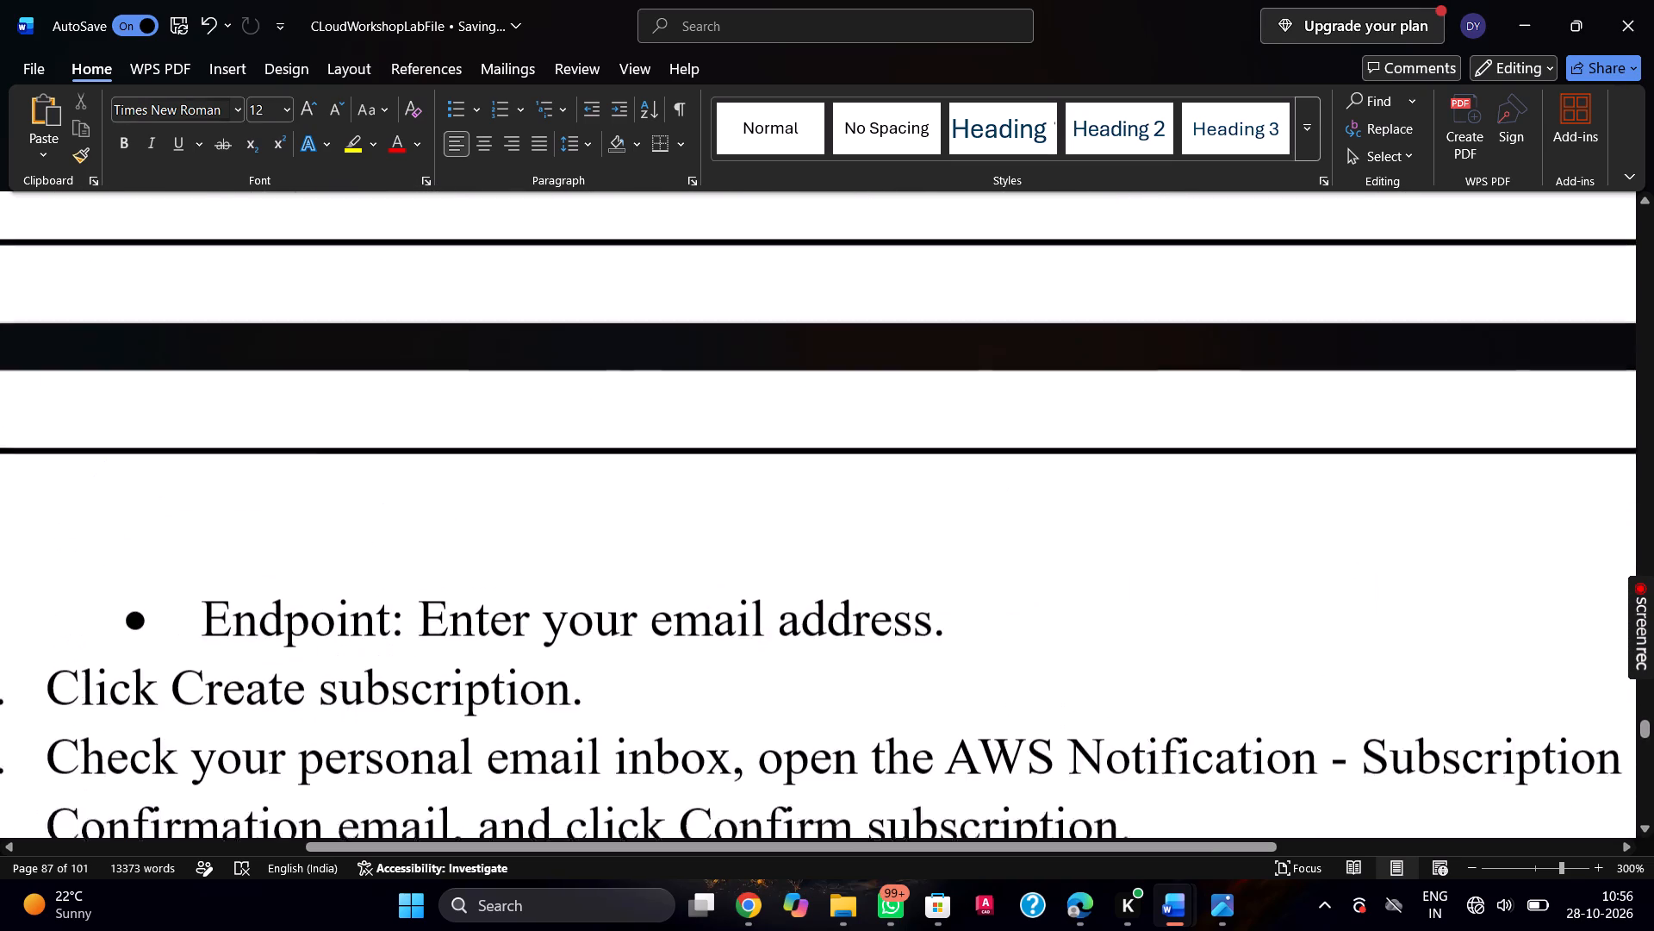
scroll(881, 572, "down", 1)
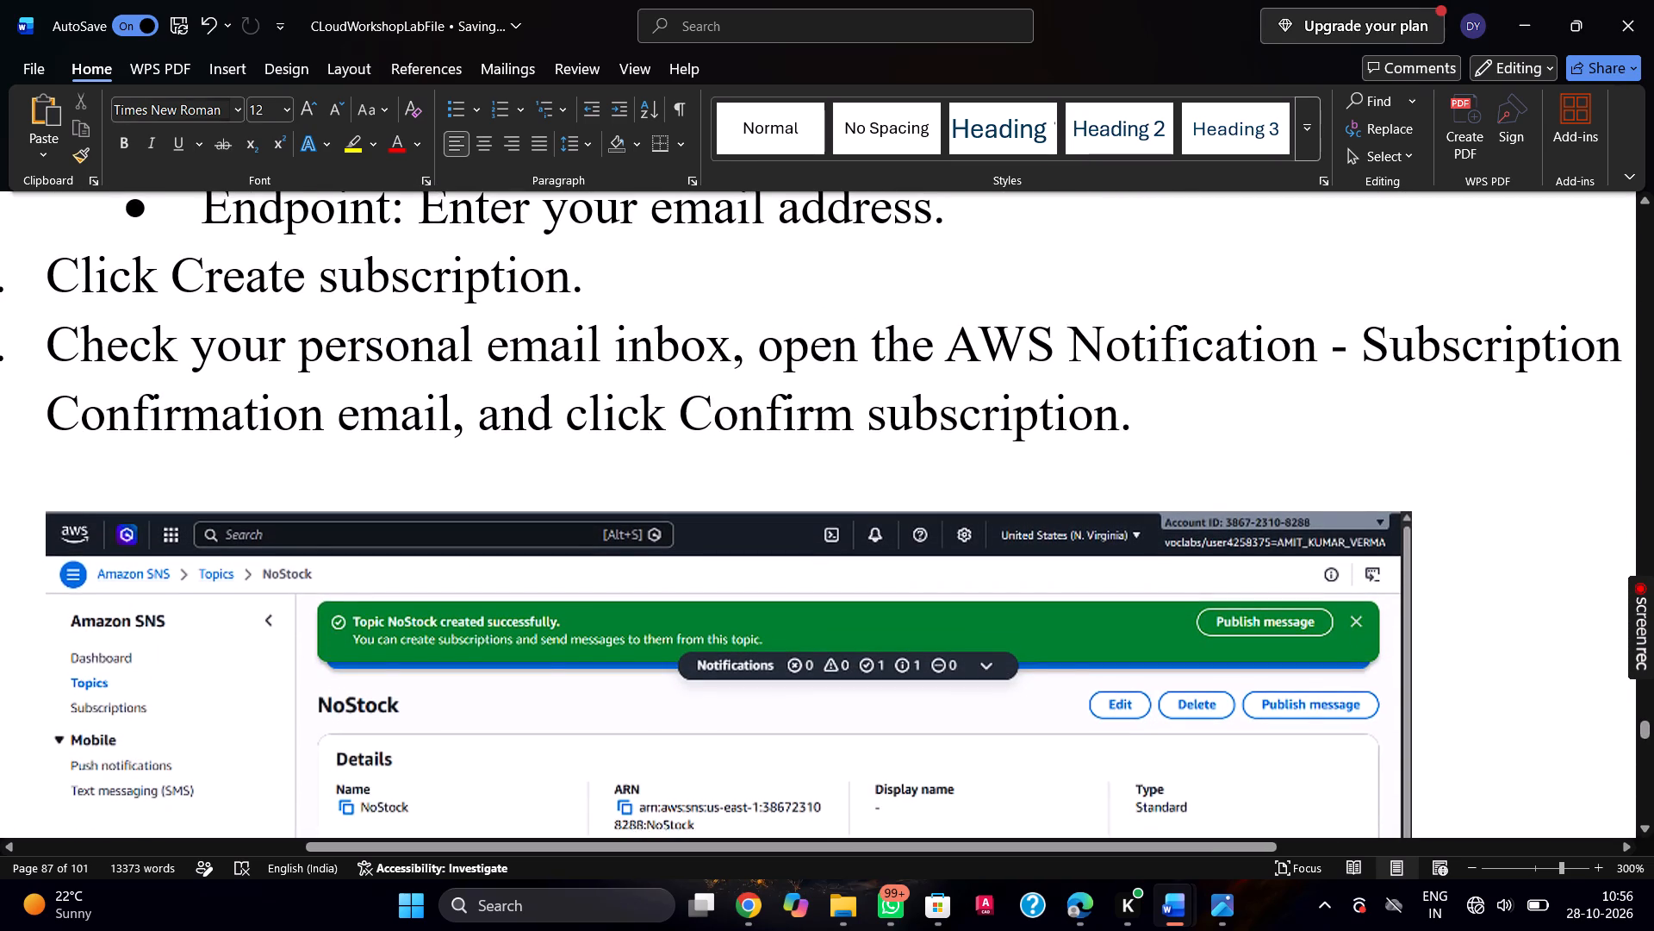
scroll(795, 637, "down", 1)
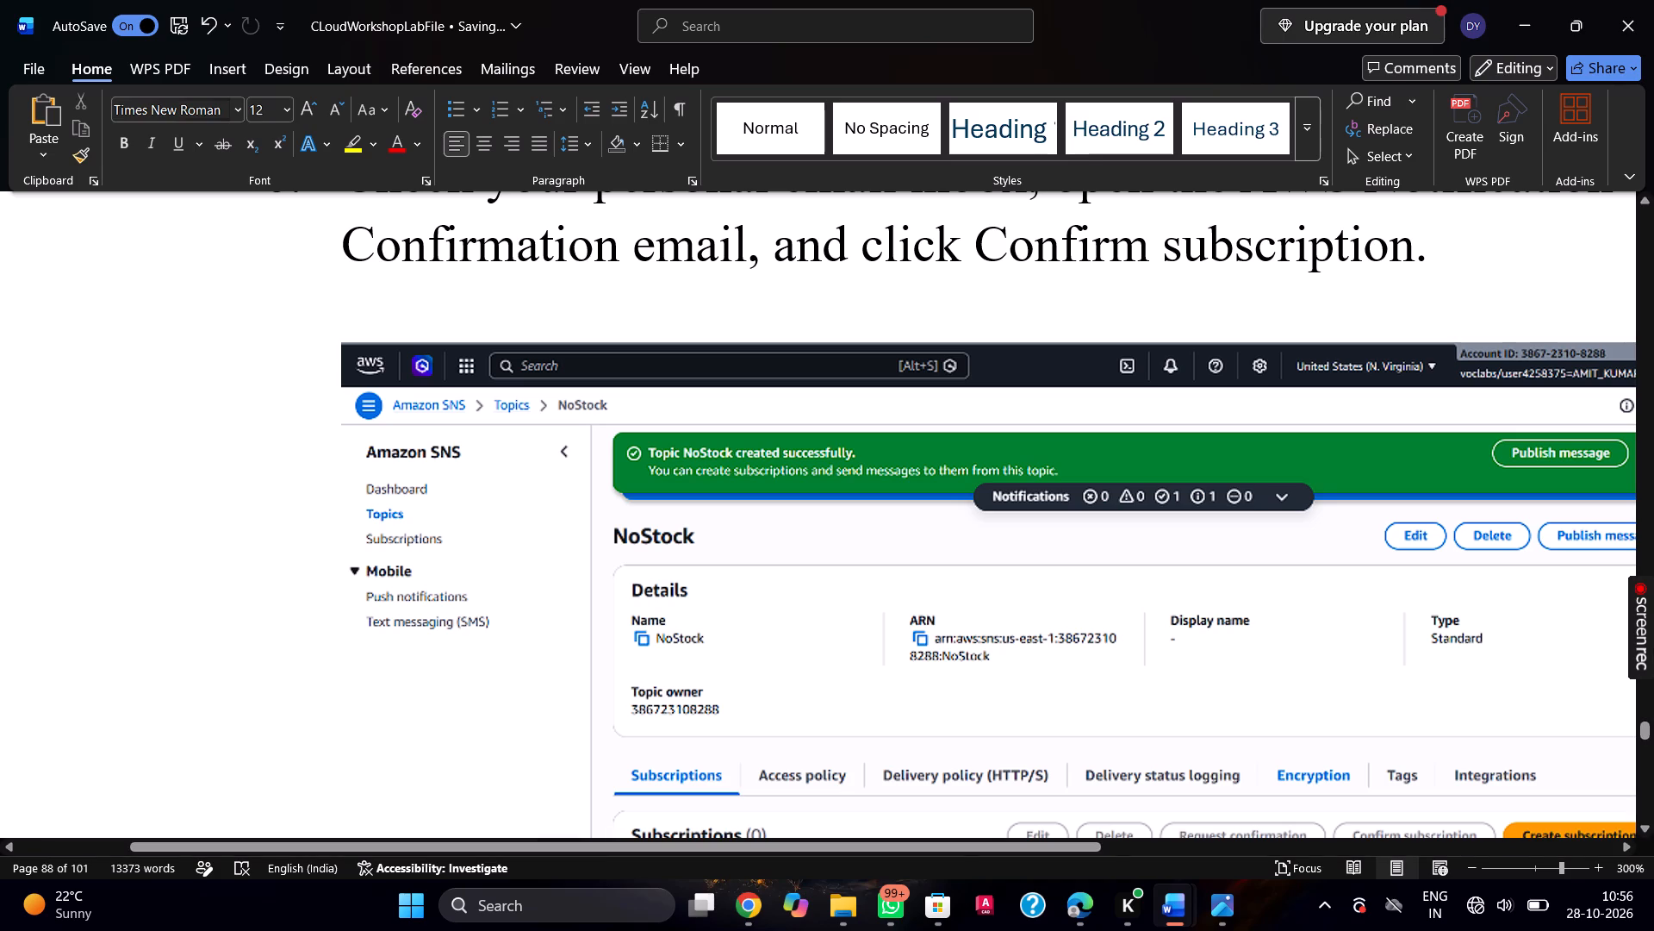
scroll(1293, 646, "left", 1)
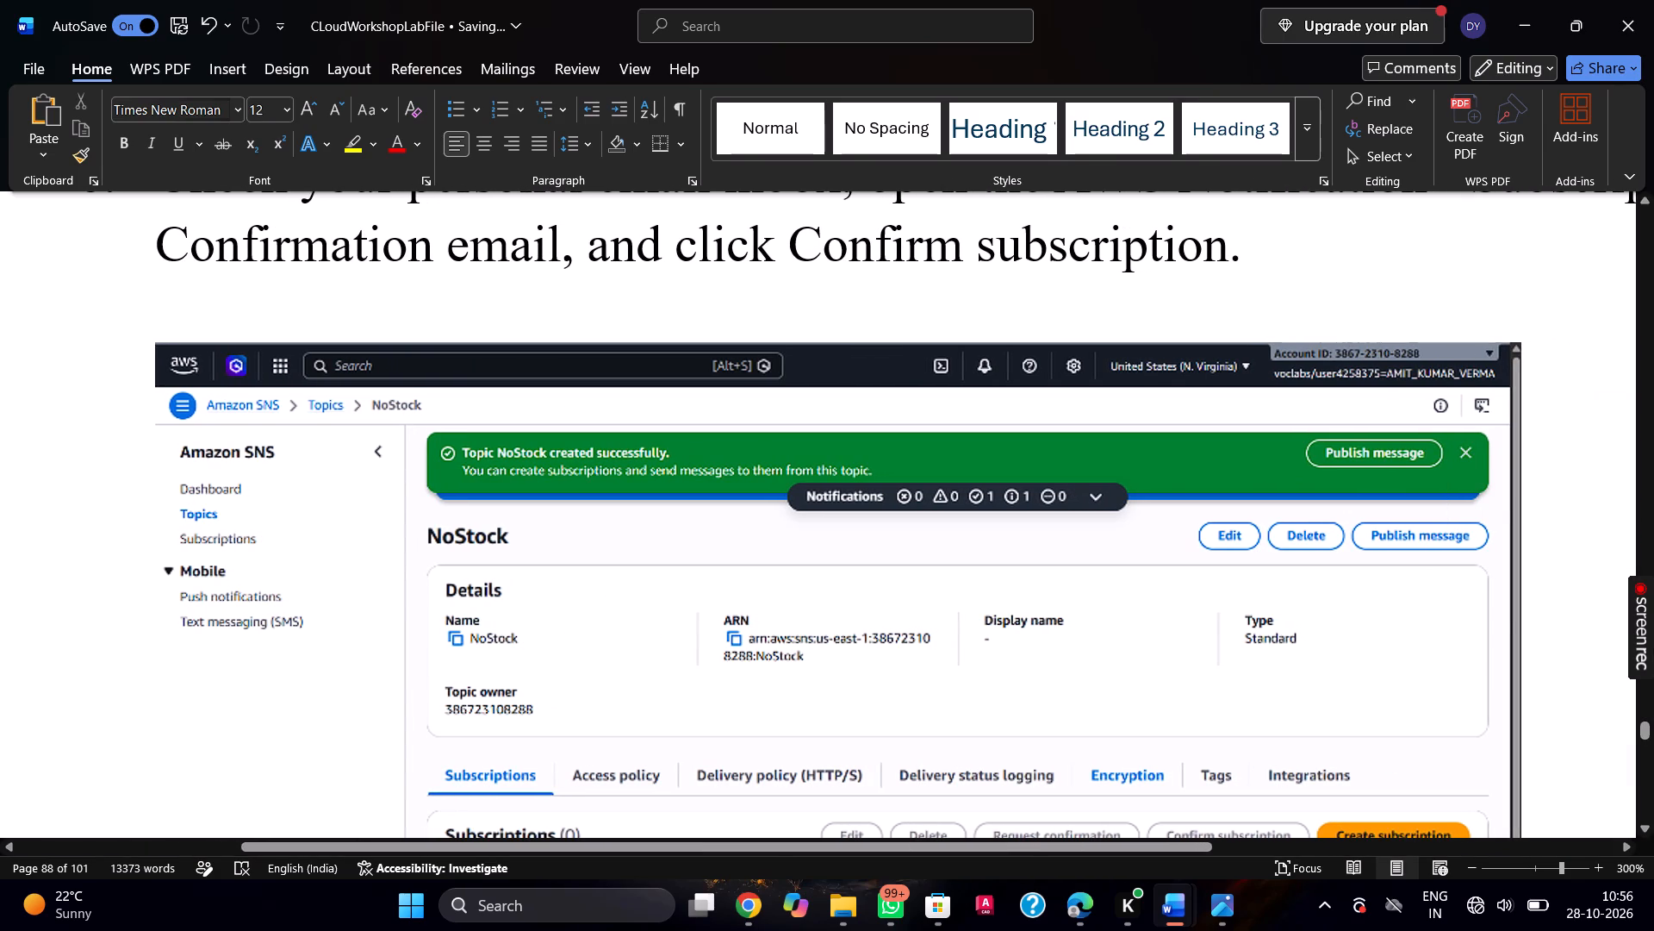
left_click(1027, 571)
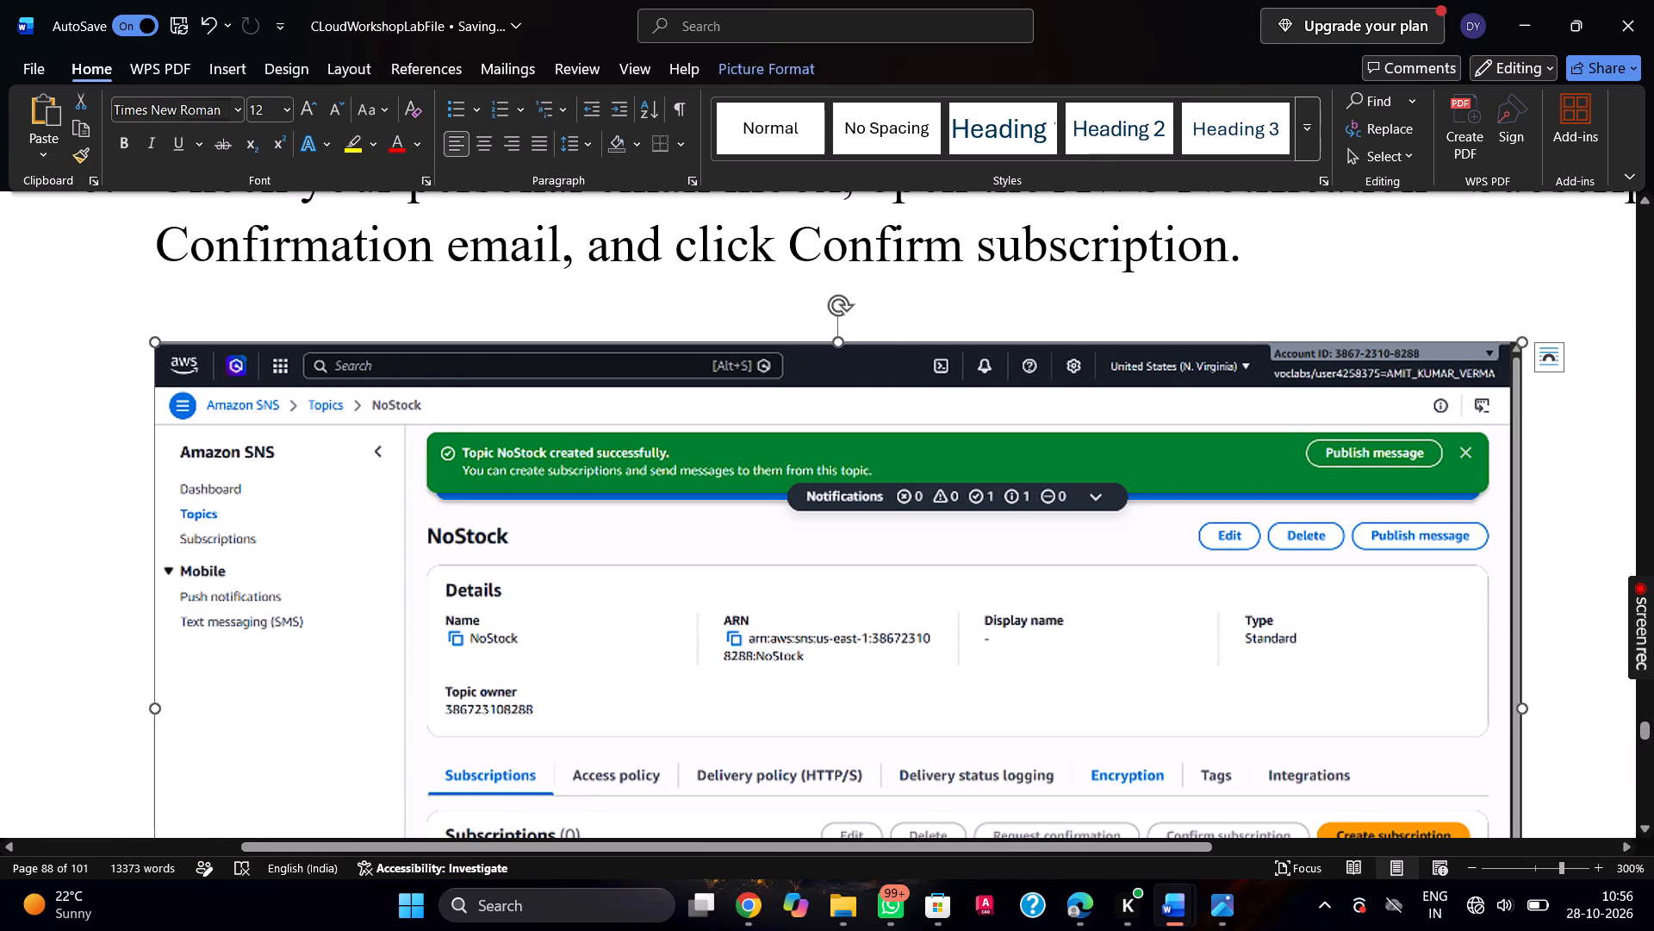
right_click(875, 454)
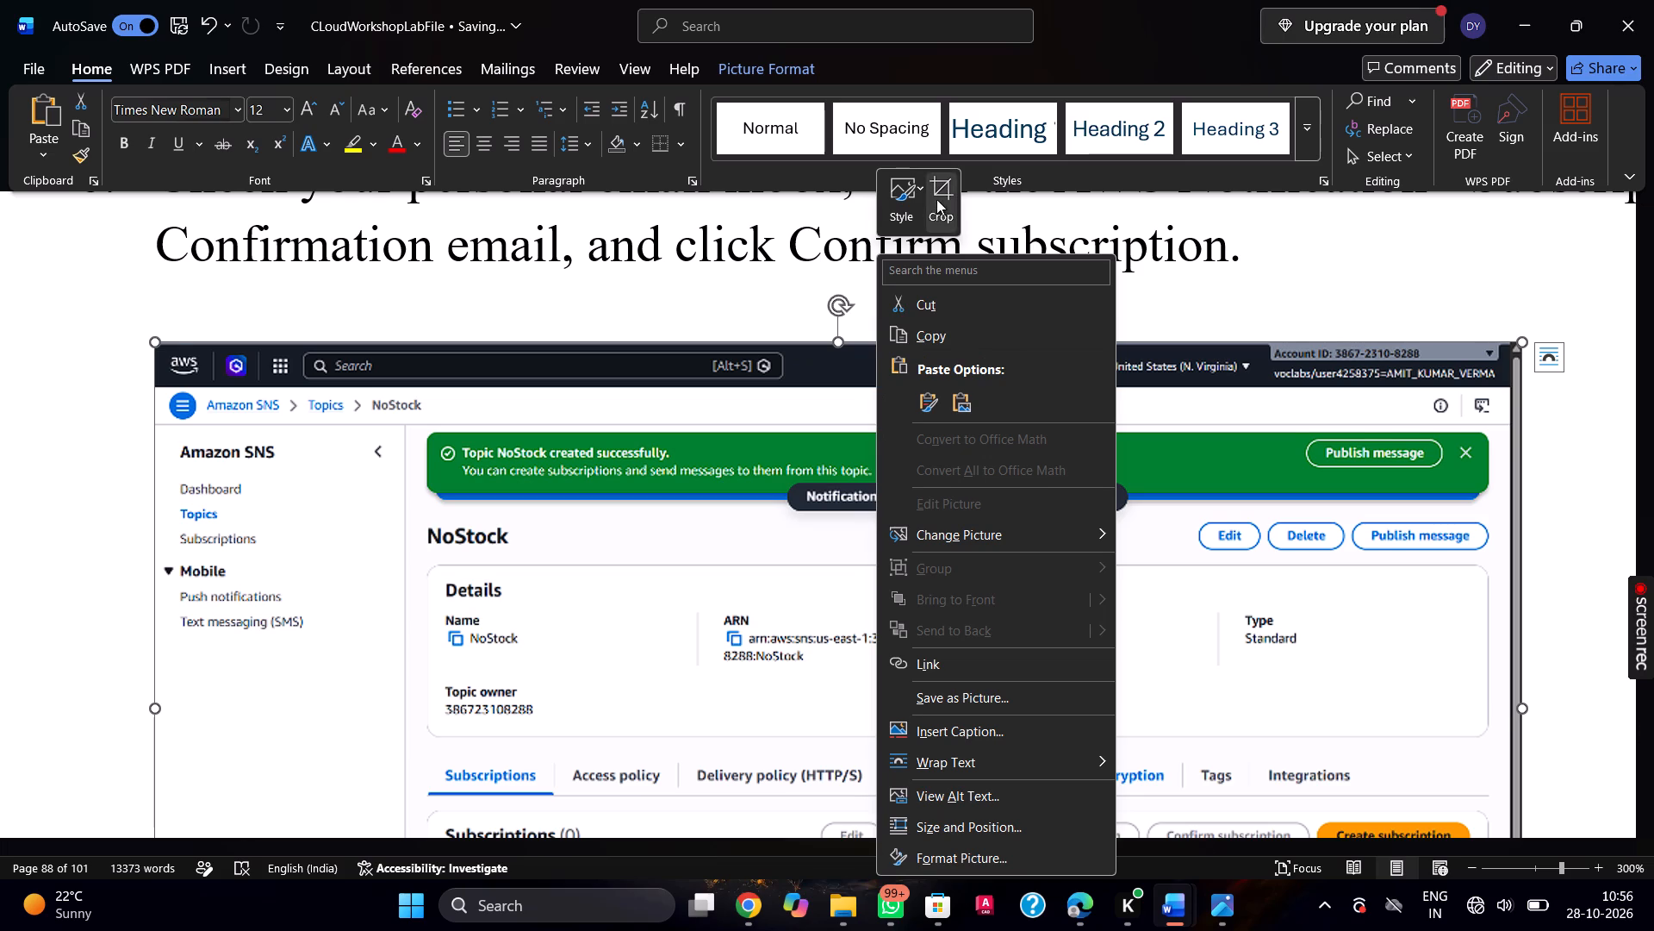
left_click(936, 199)
left_click_drag(838, 347, 829, 389)
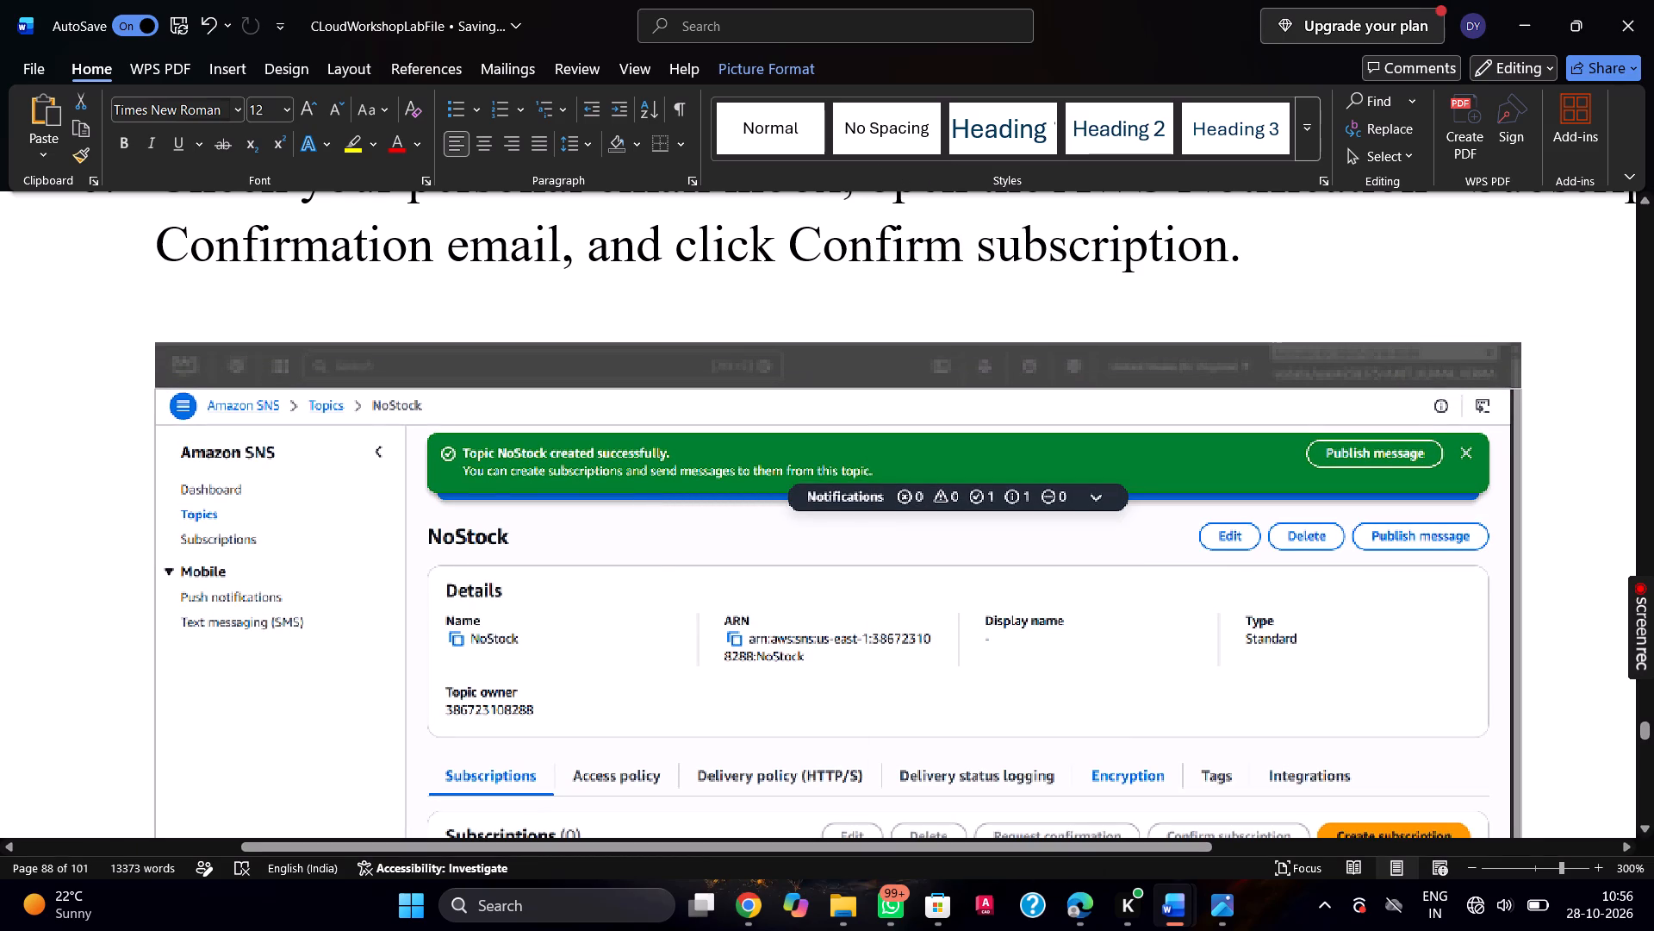
left_click_drag(829, 389, 824, 393)
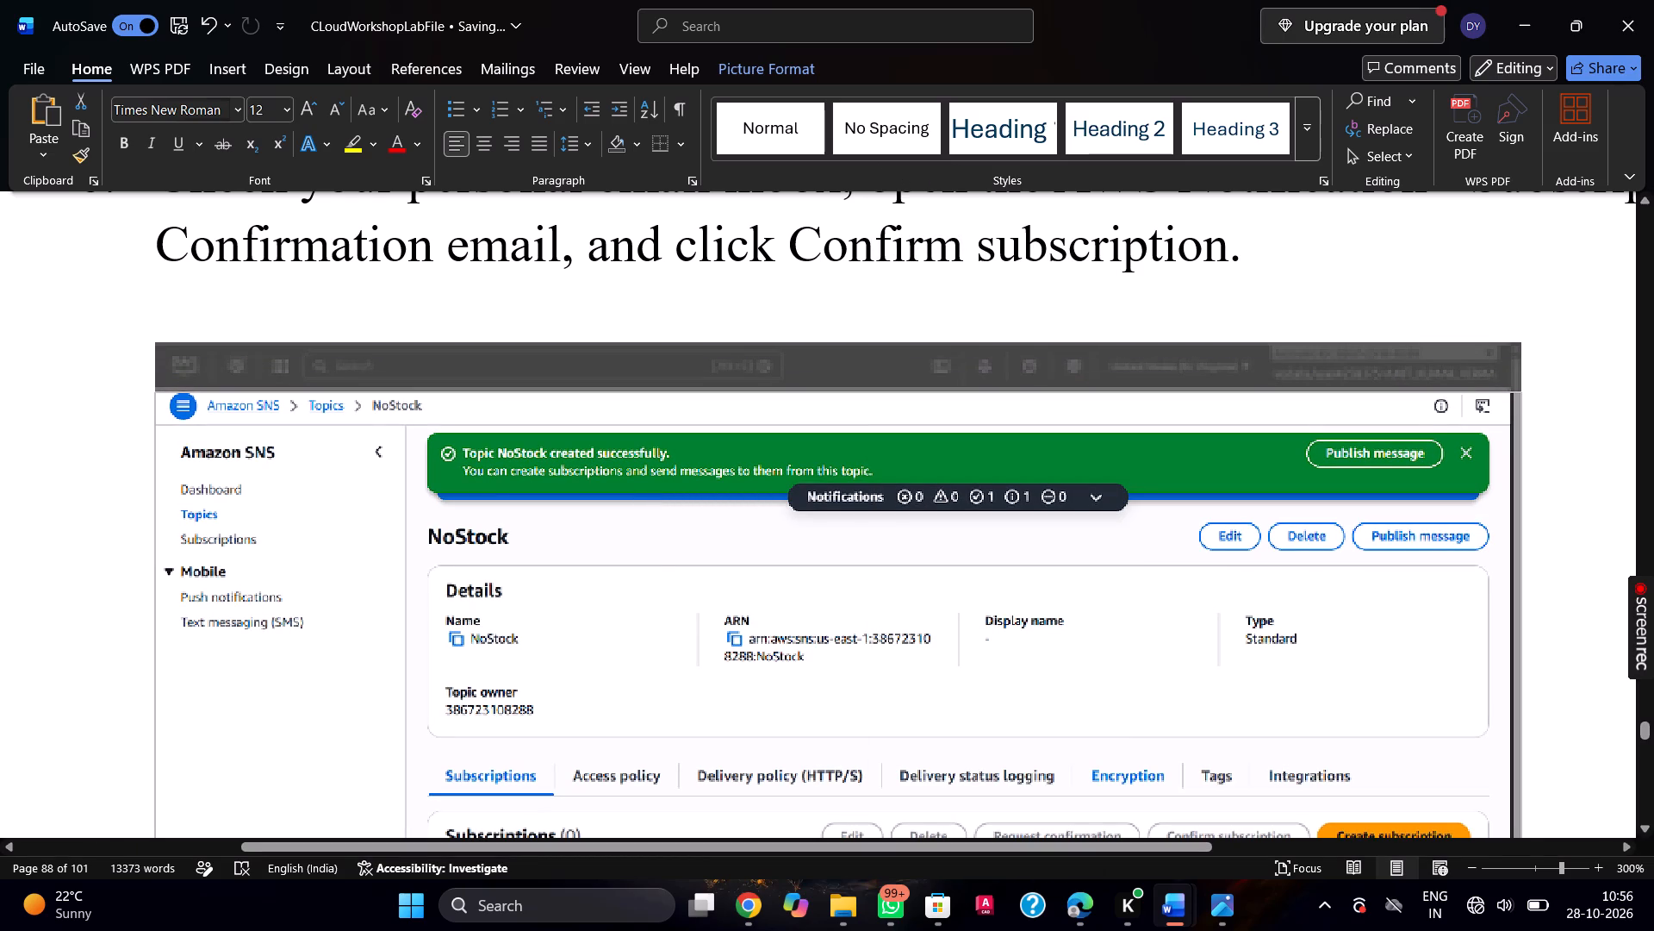
left_click_drag(824, 393, 824, 388)
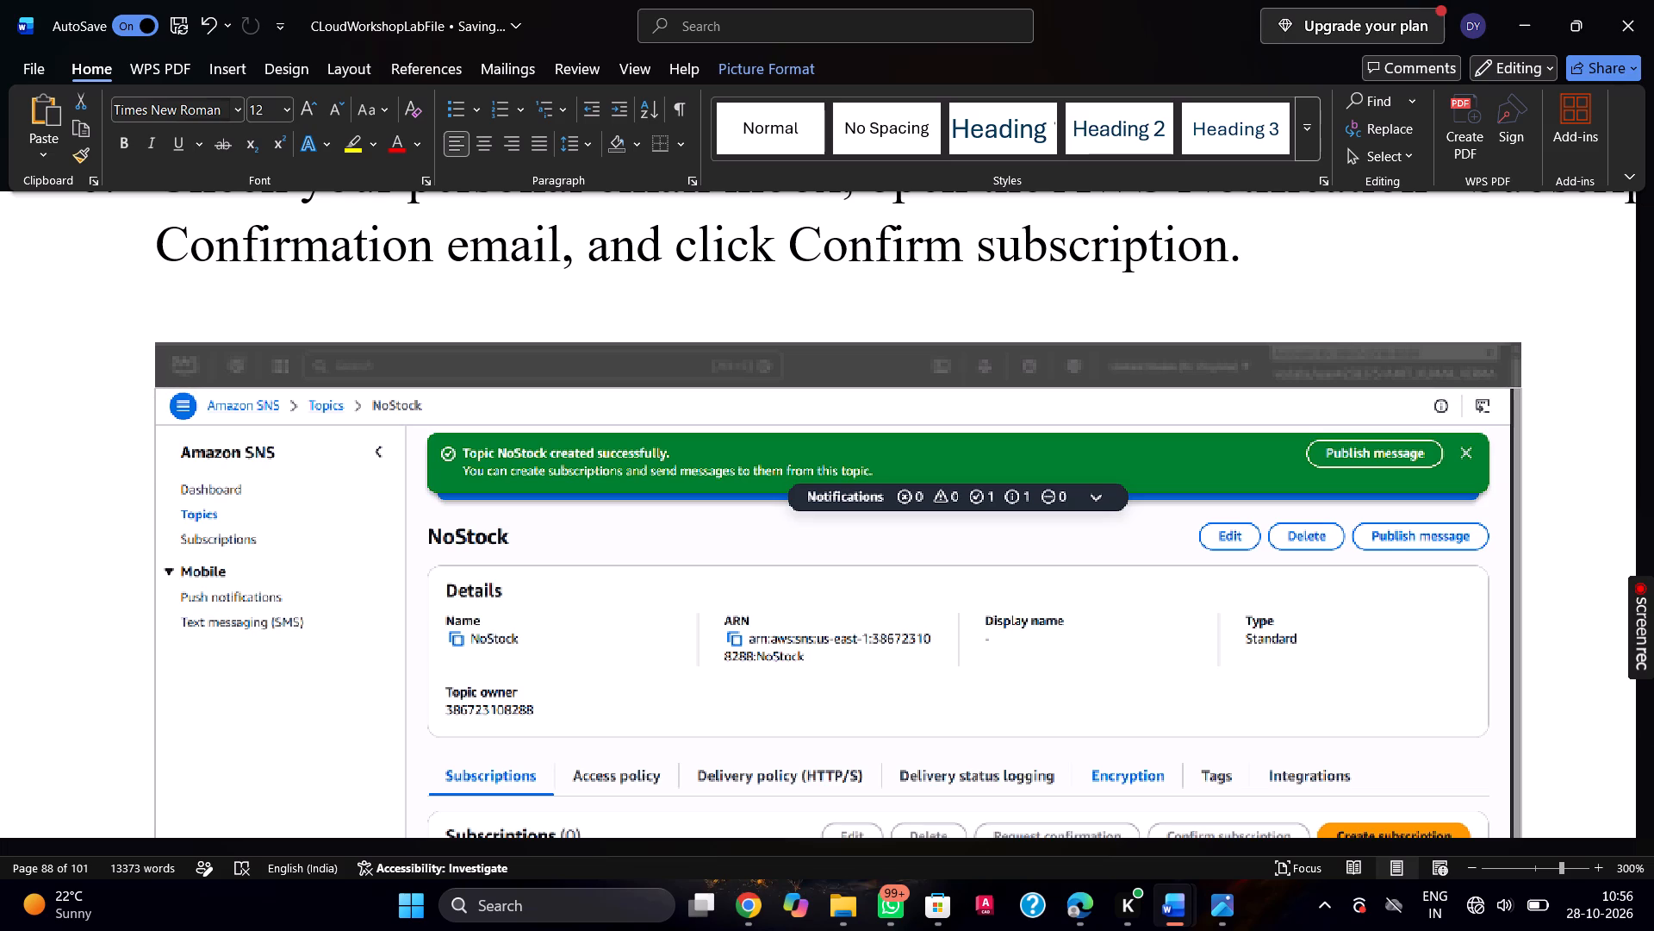
left_click_drag(824, 388, 824, 390)
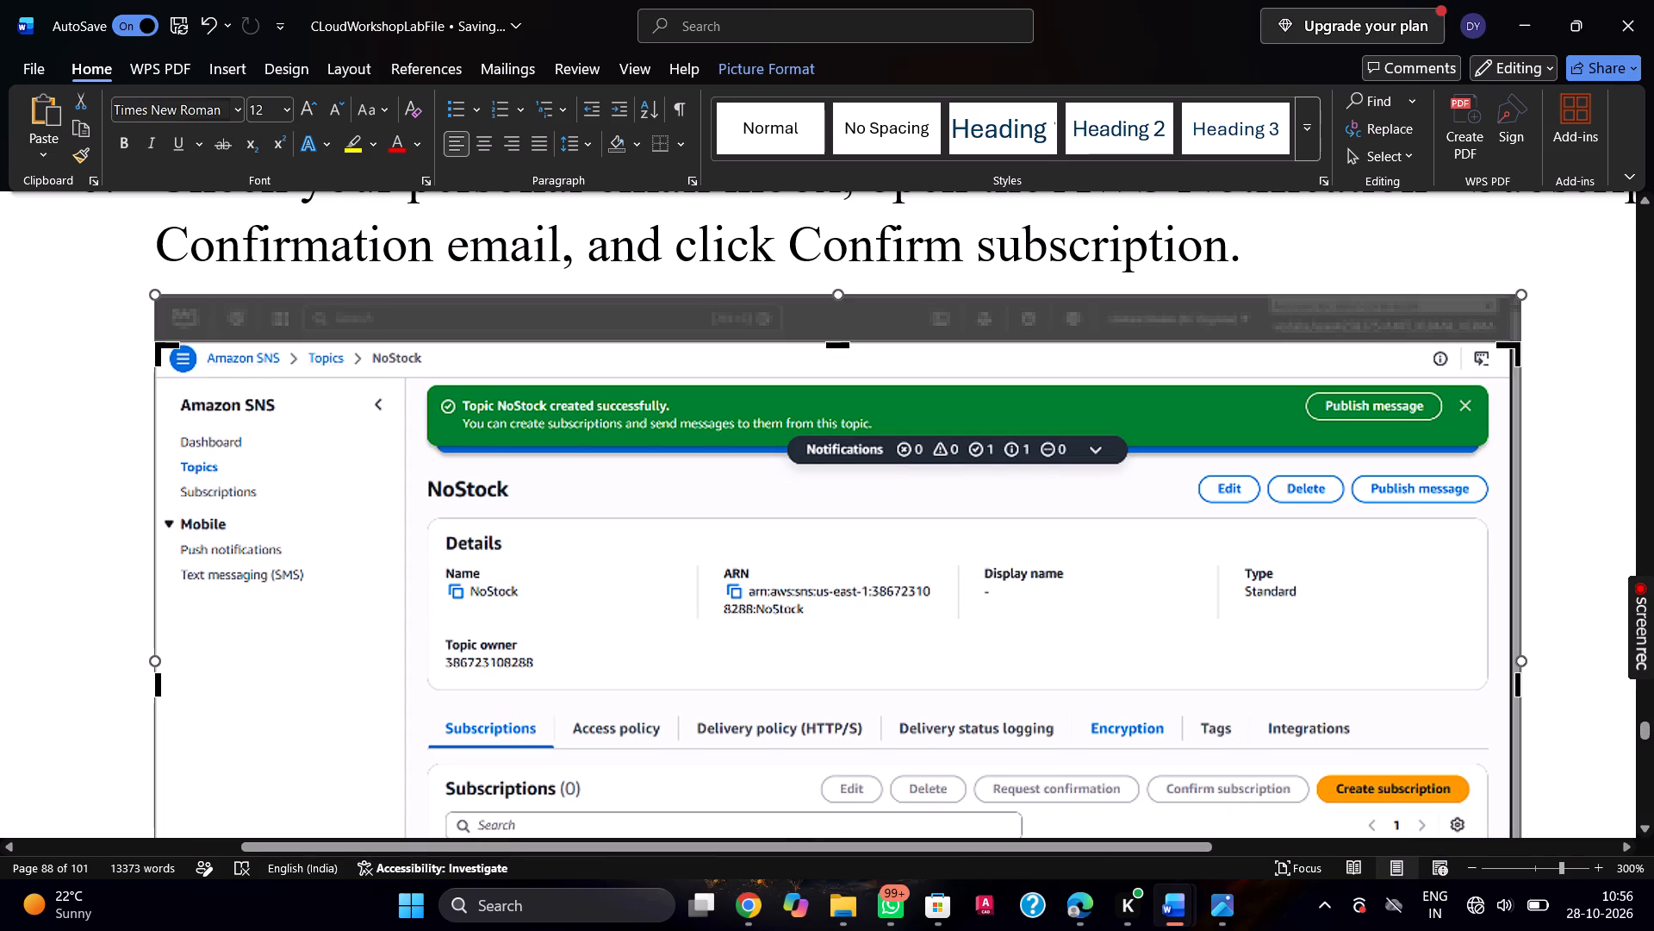
left_click(1253, 248)
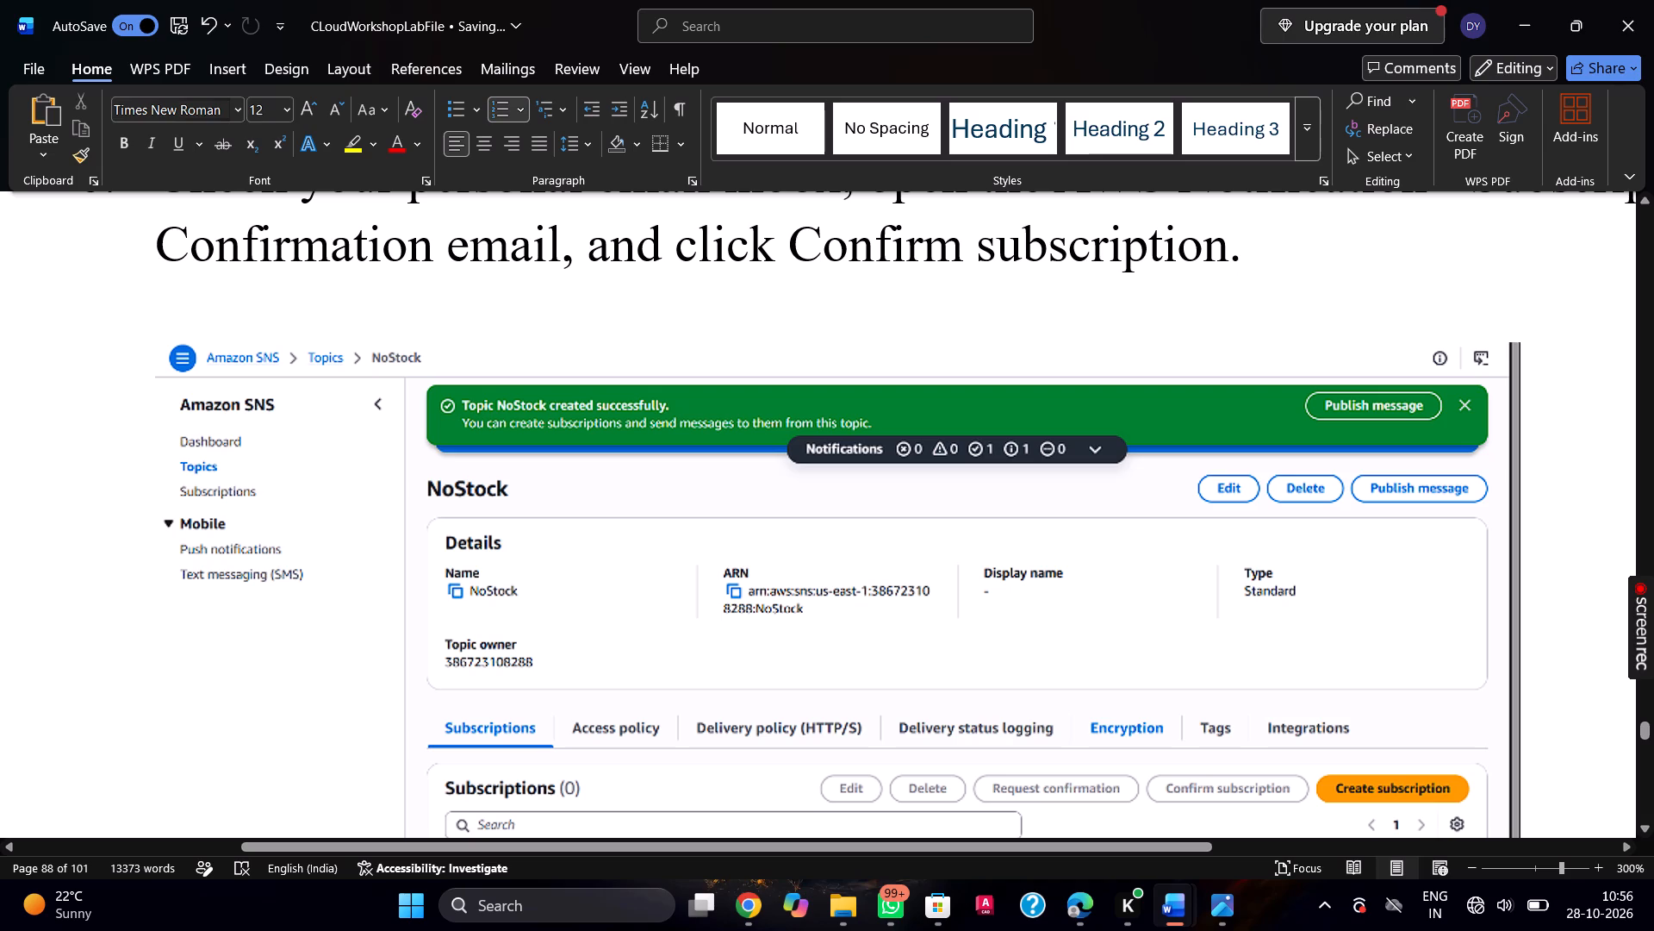
Paste the captured header strip above the NoStock topic screenshot and add a paragraph break after it.
left_click(188, 326)
left_click(186, 321)
key("ctrl+v")
scroll(186, 321, "up", 1)
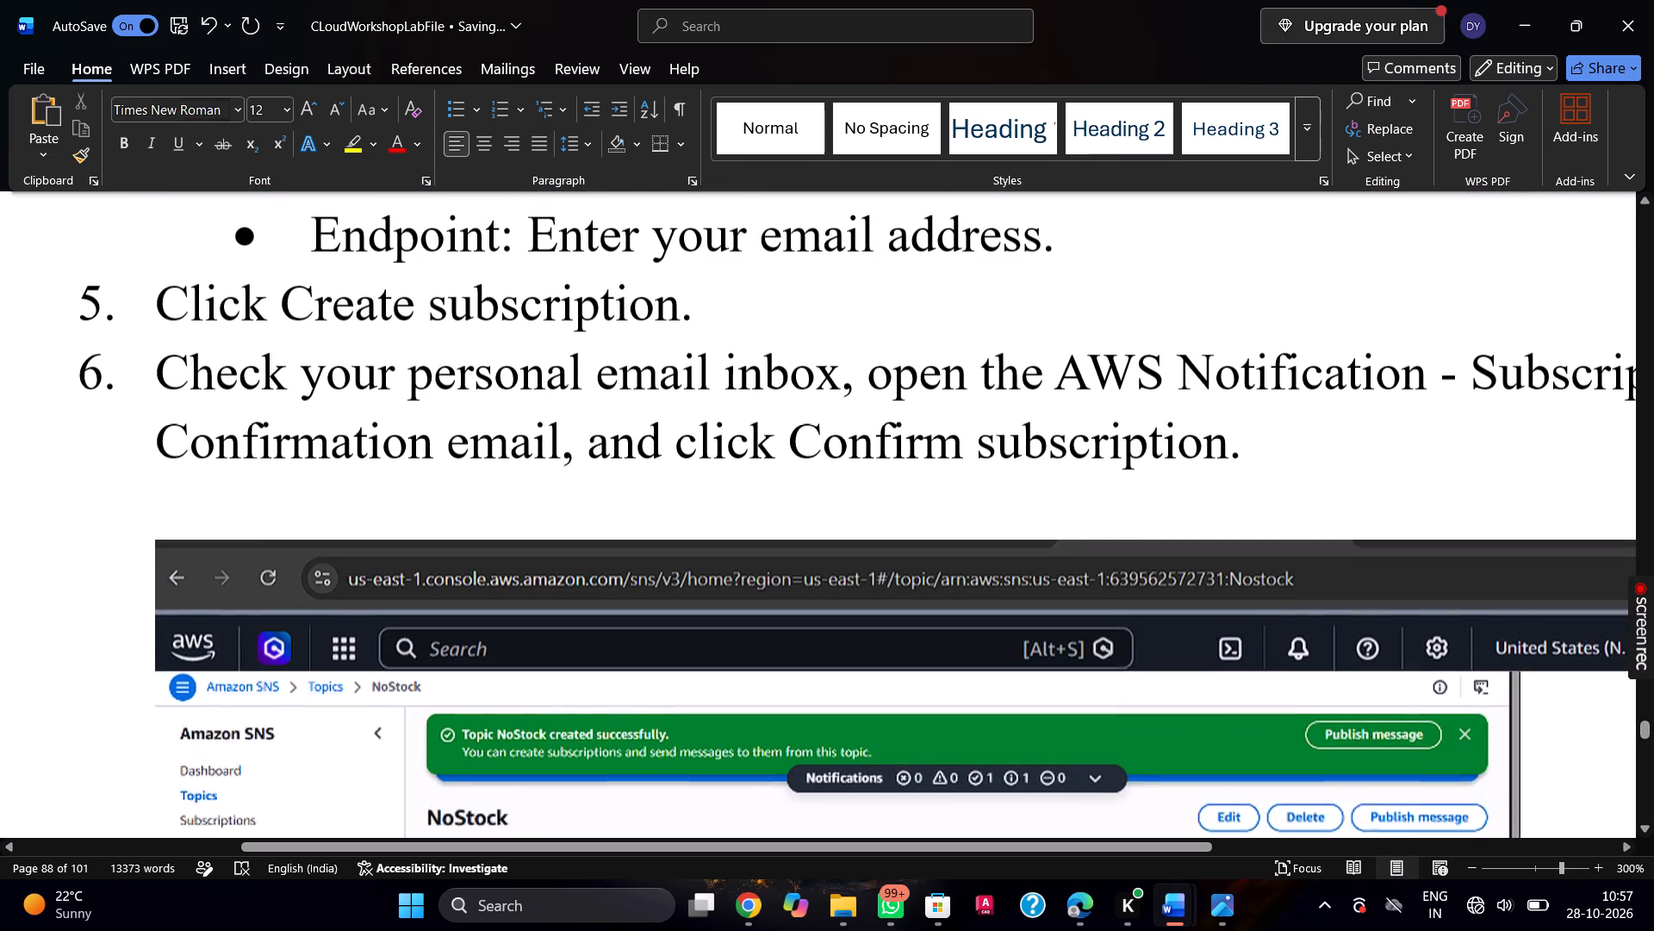
scroll(186, 321, "up", 1)
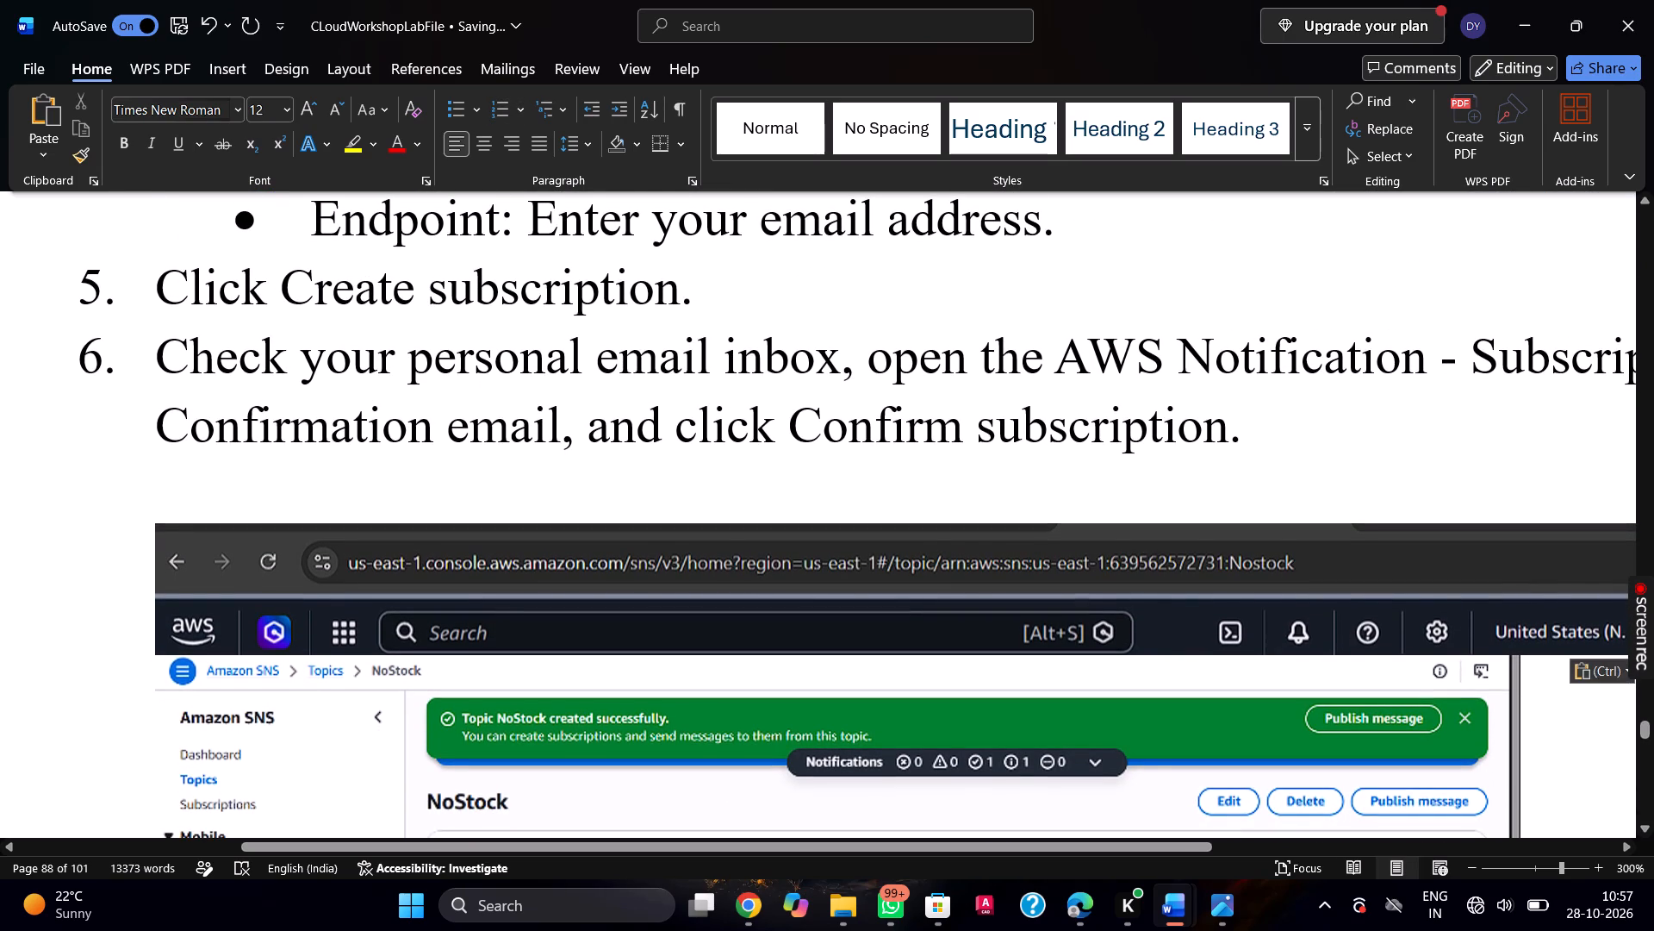
scroll(545, 561, "left", 1)
scroll(836, 587, "left", 1)
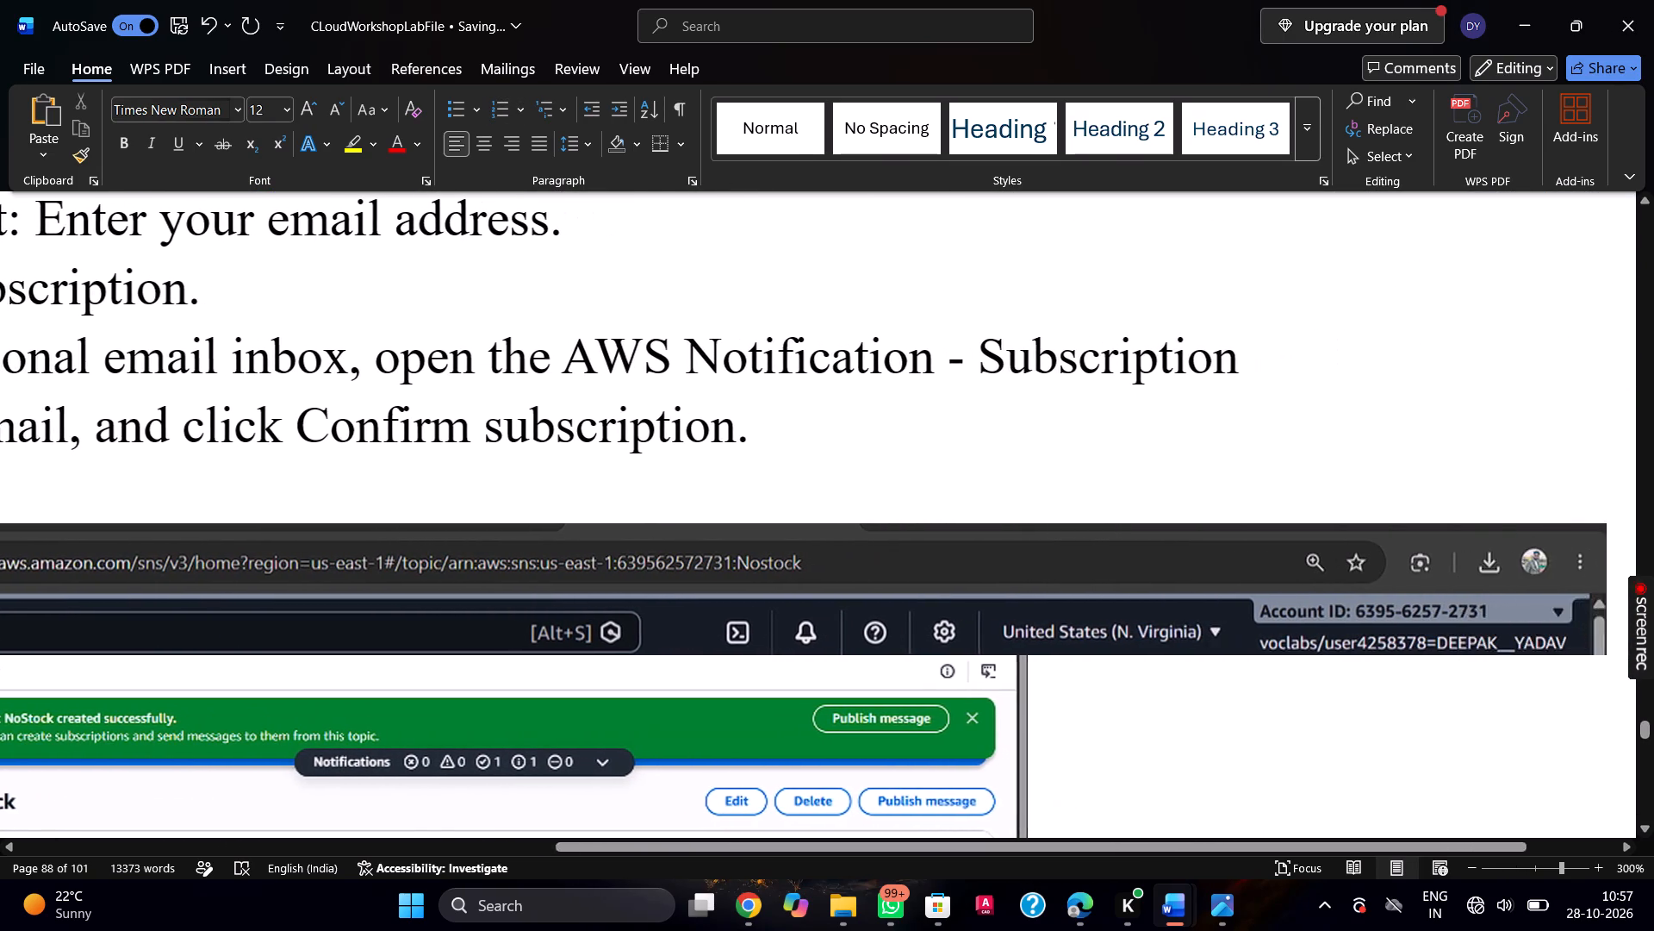
scroll(836, 587, "left", 1)
key("Return")
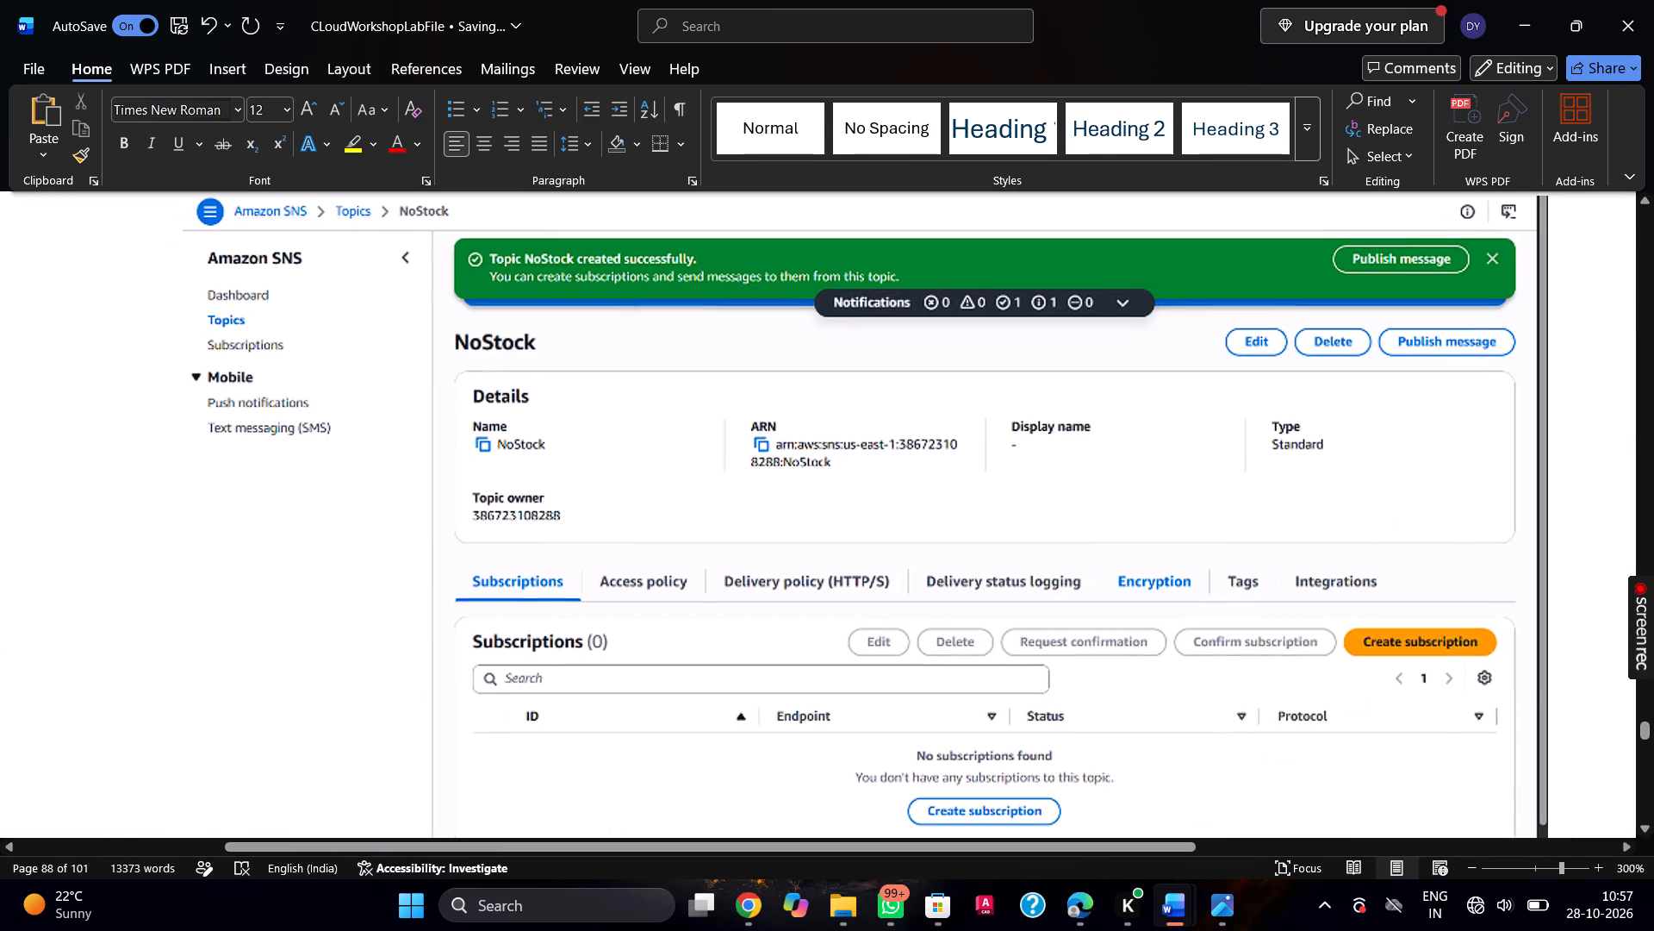
Narrow the pasted header strip from its right edge until it ends level with the NoStock topic screenshot's right edge.
scroll(1131, 639, "up", 1)
scroll(1131, 639, "down", 1)
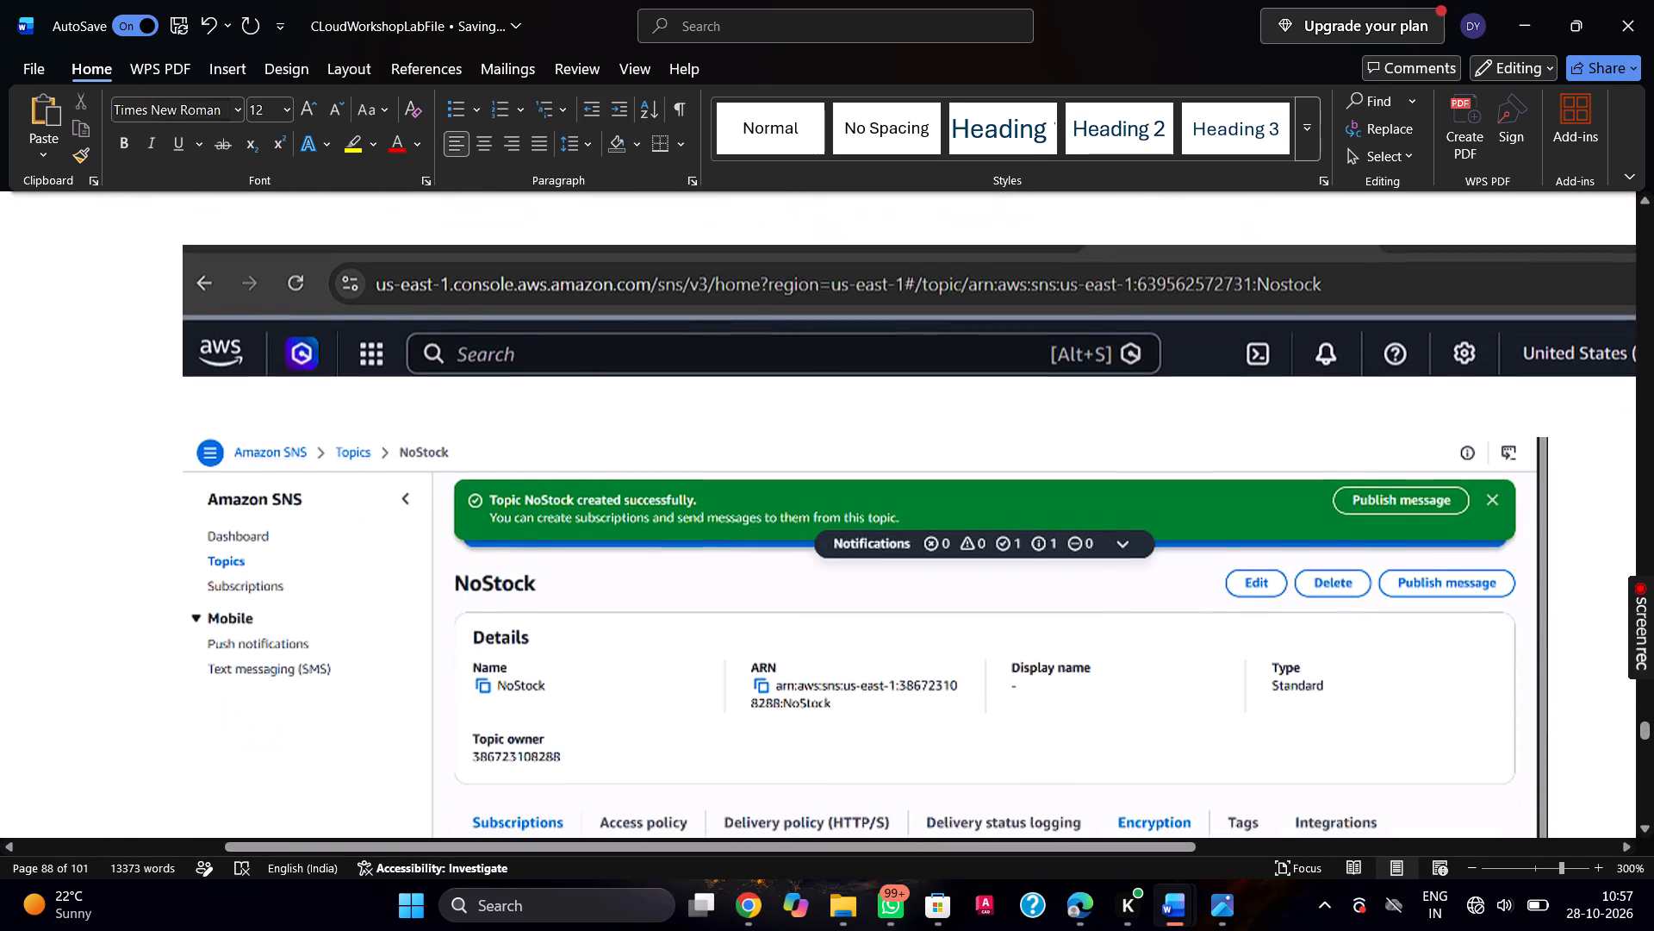
scroll(1131, 639, "down", 1)
scroll(1107, 465, "left", 1)
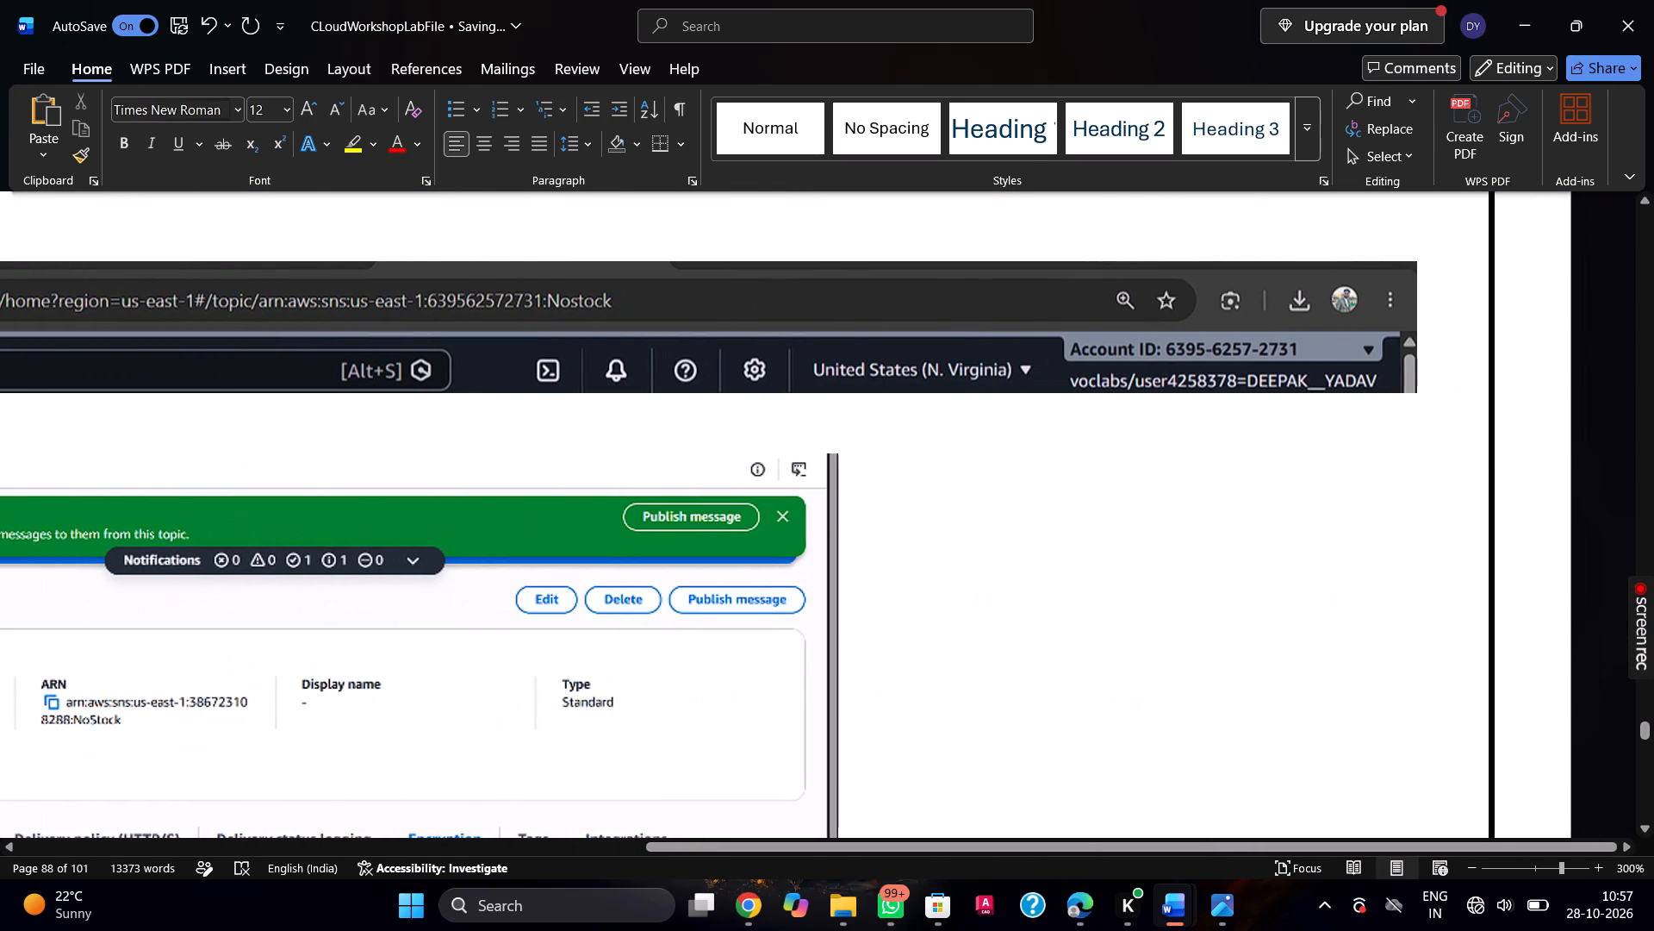
left_click(1211, 332)
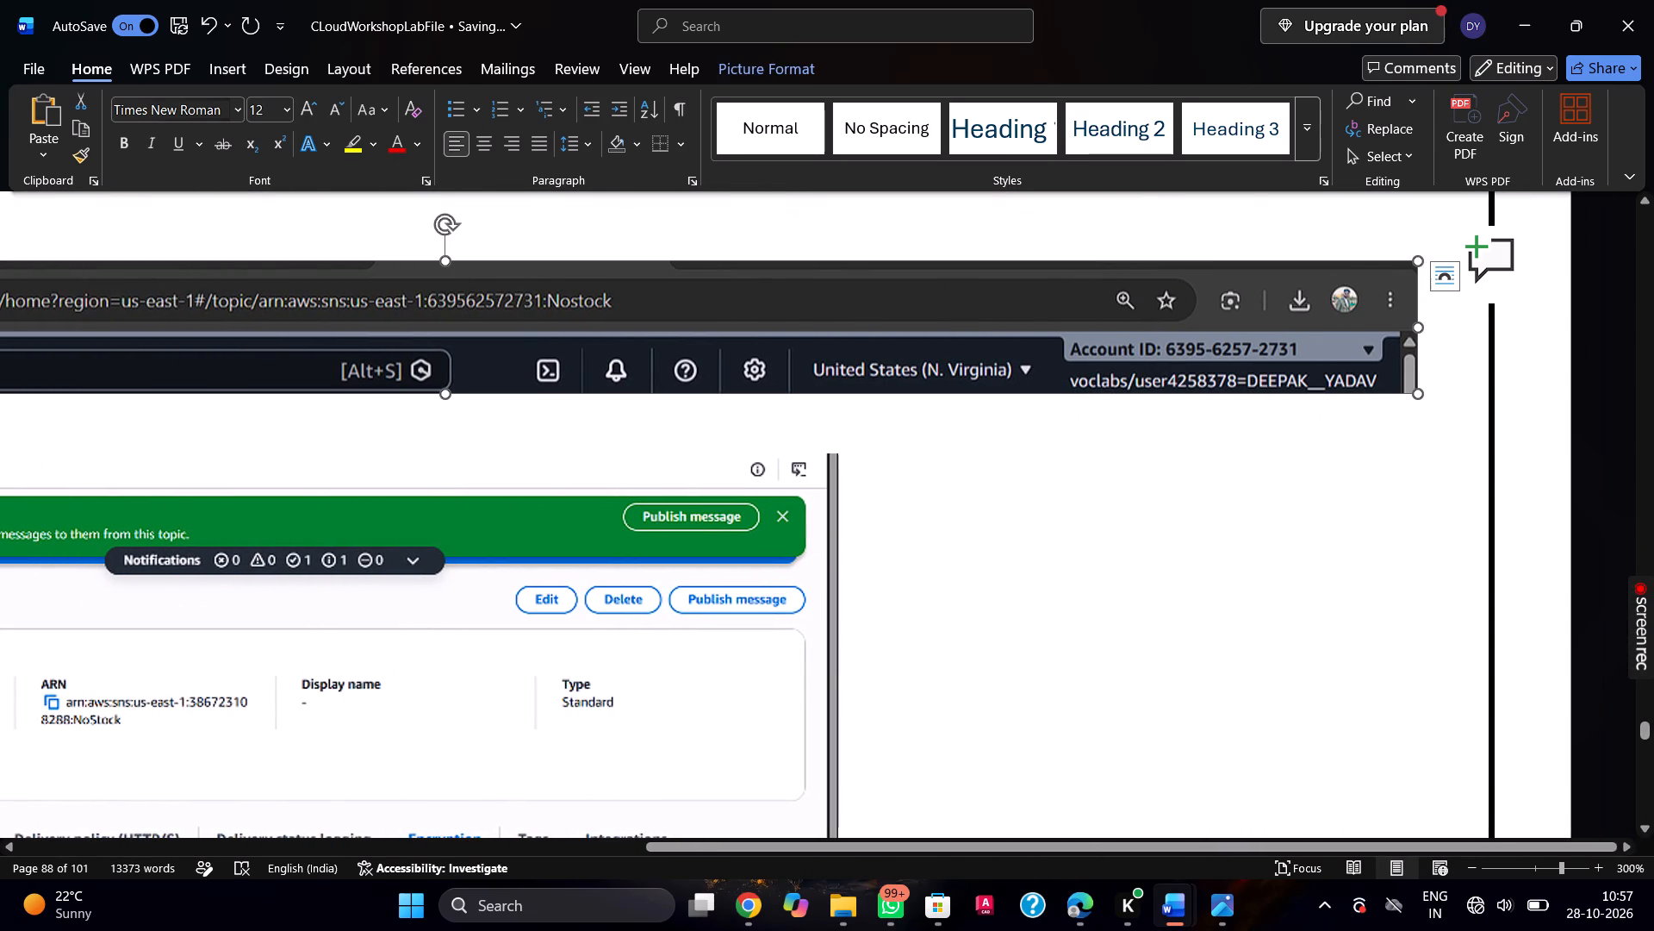
left_click_drag(1418, 326, 900, 391)
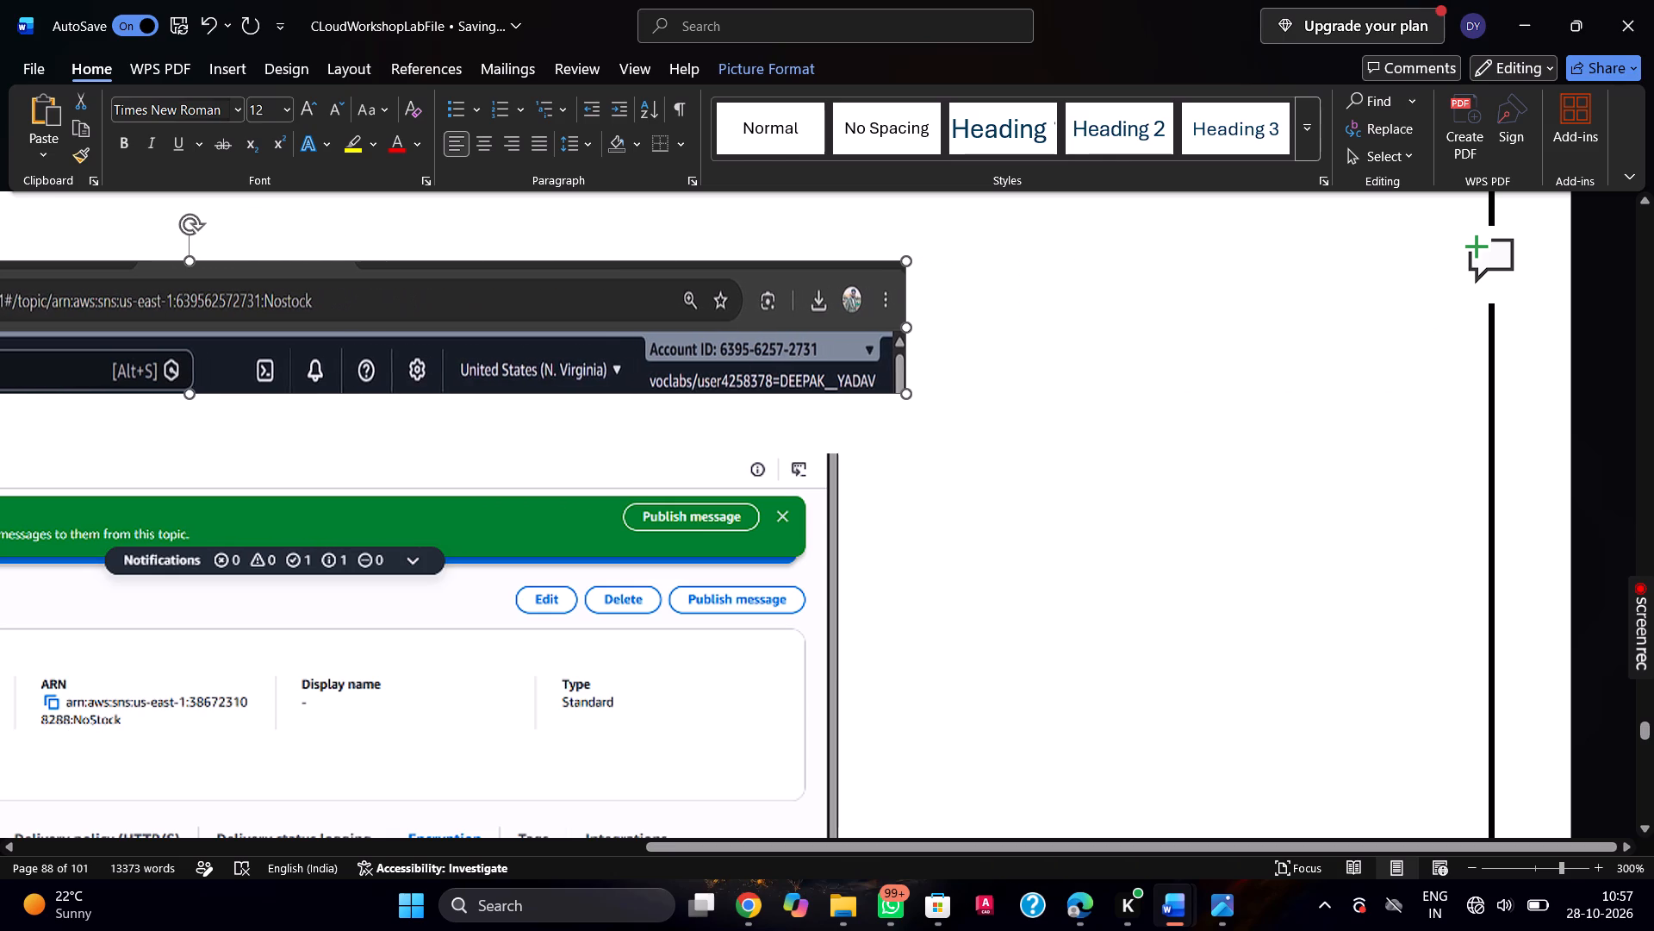
left_click_drag(900, 391, 834, 401)
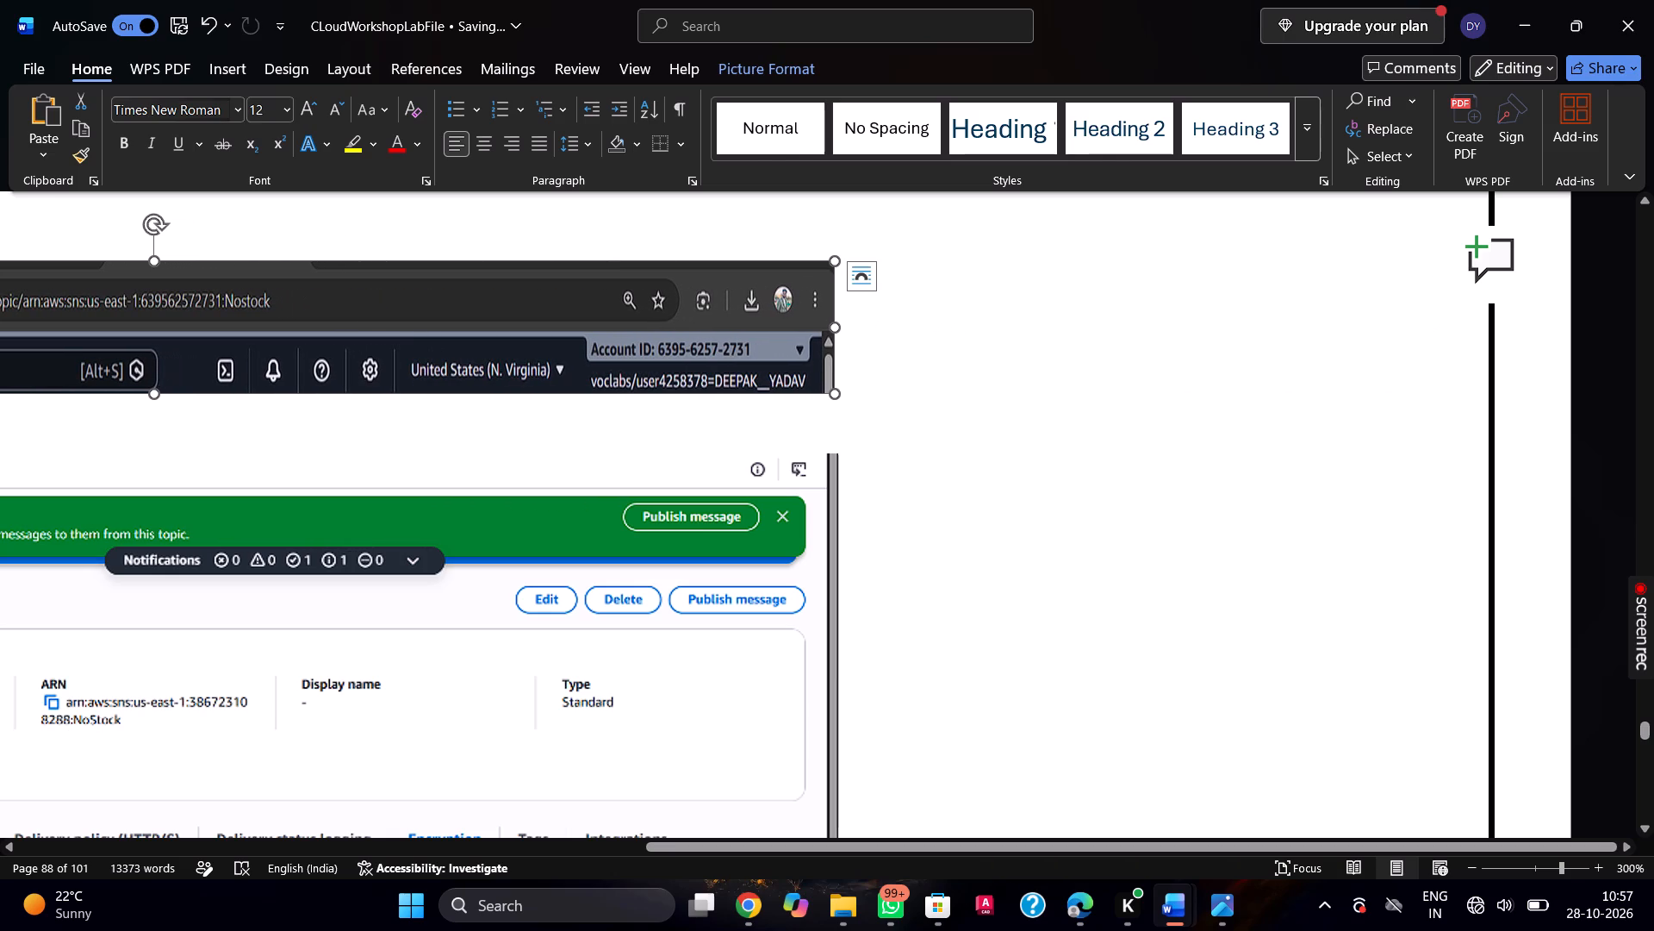
Set the header strip's text wrapping to Behind Text and fine-tune its right edge to the NoStock topic screenshot's edge.
left_click(858, 284)
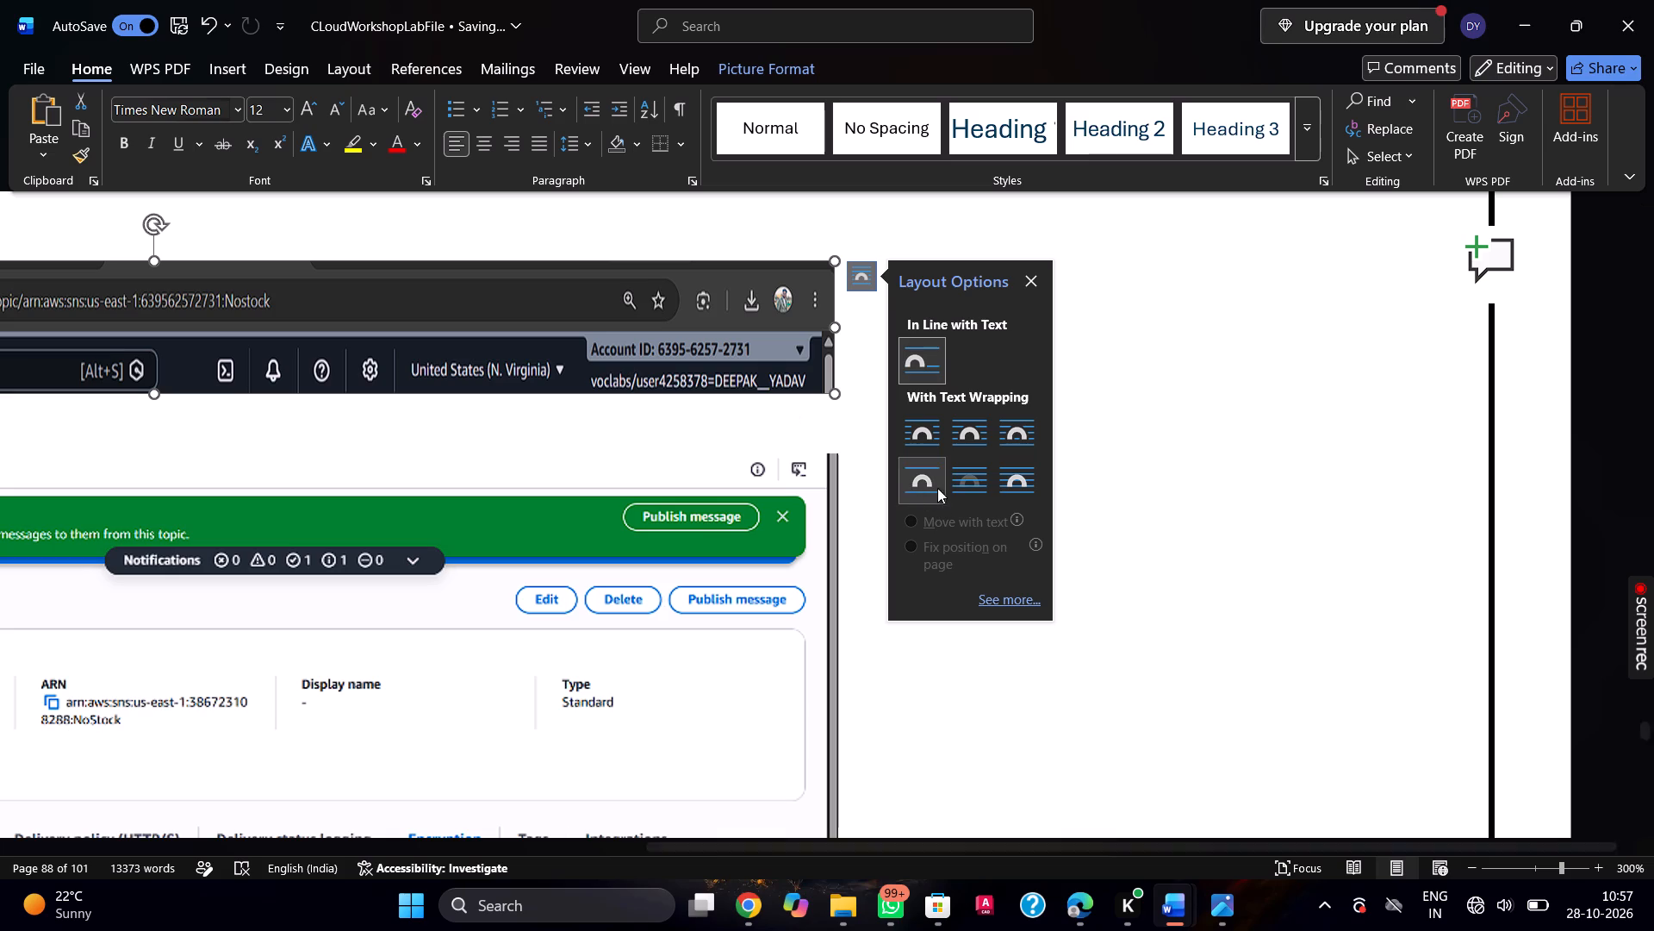
left_click(954, 471)
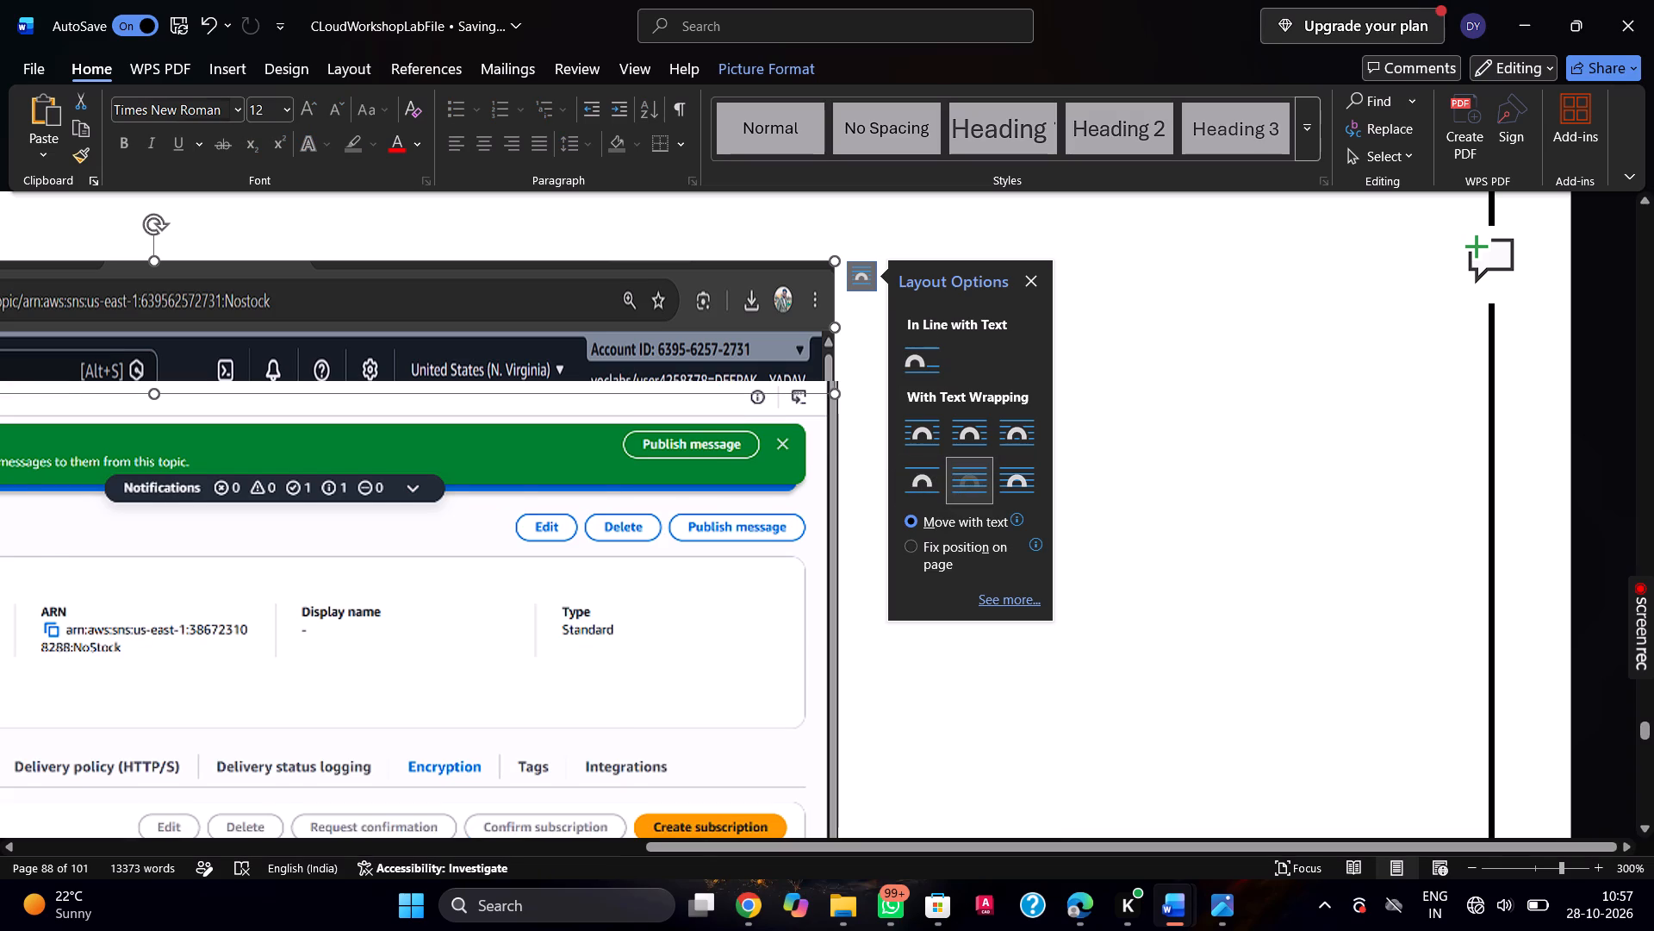
left_click(692, 344)
left_click_drag(836, 328, 836, 326)
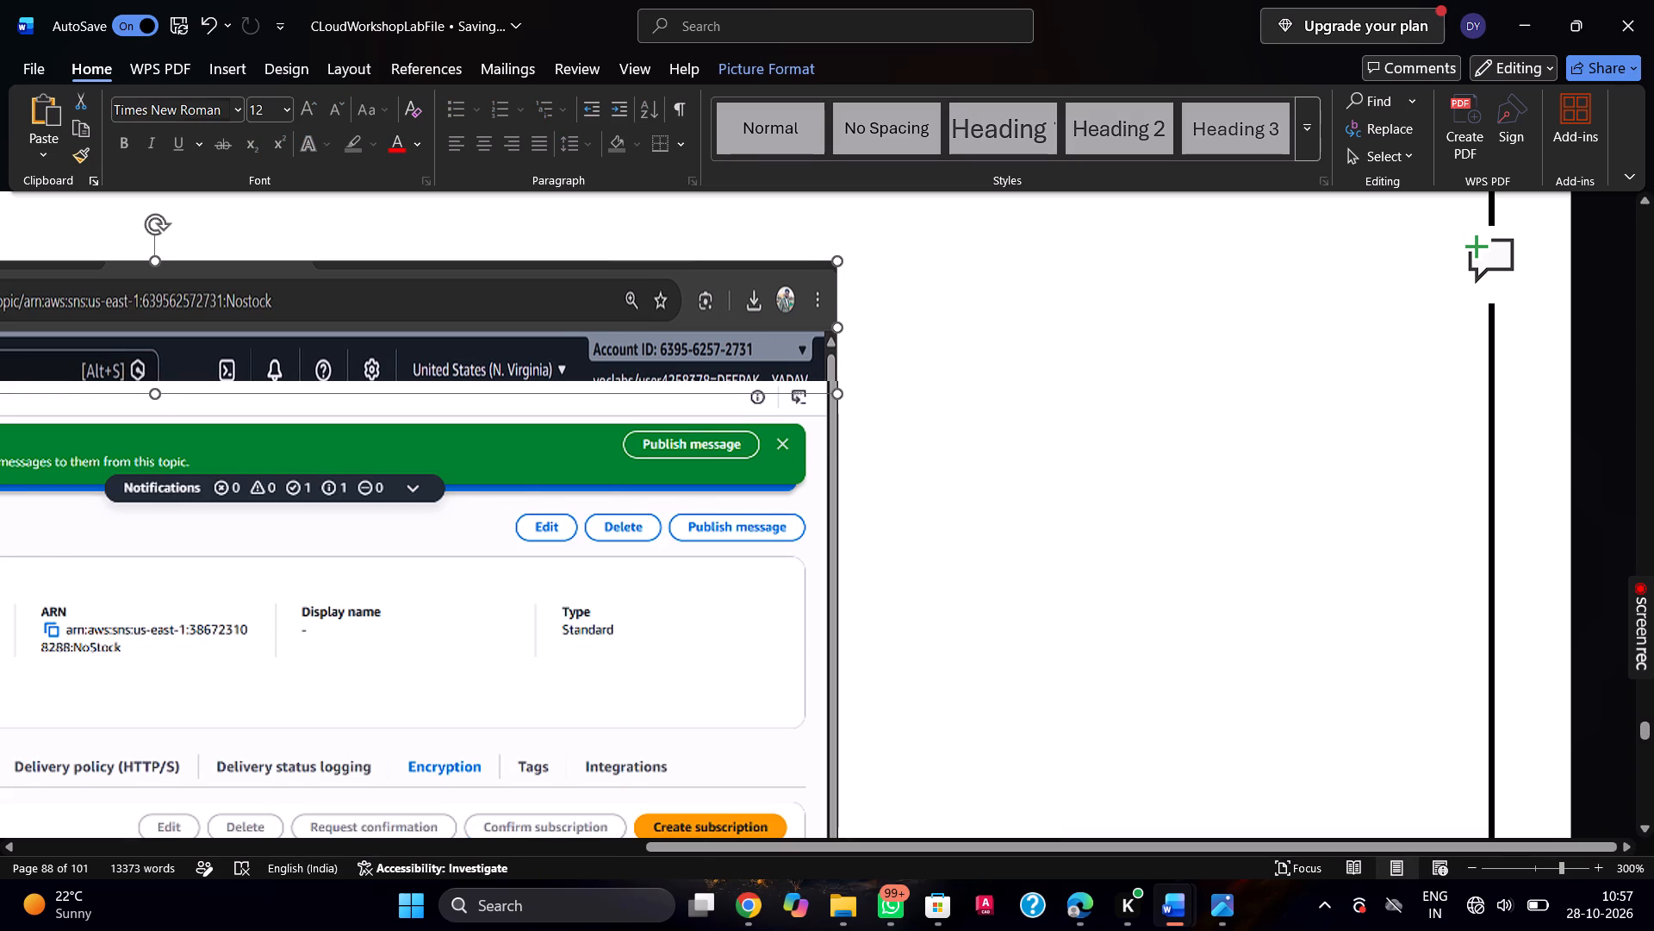
Fine-tune the header strip's right edge to line up with the NoStock topic screenshot's right edge.
left_click_drag(836, 326, 836, 322)
left_click_drag(836, 322, 836, 320)
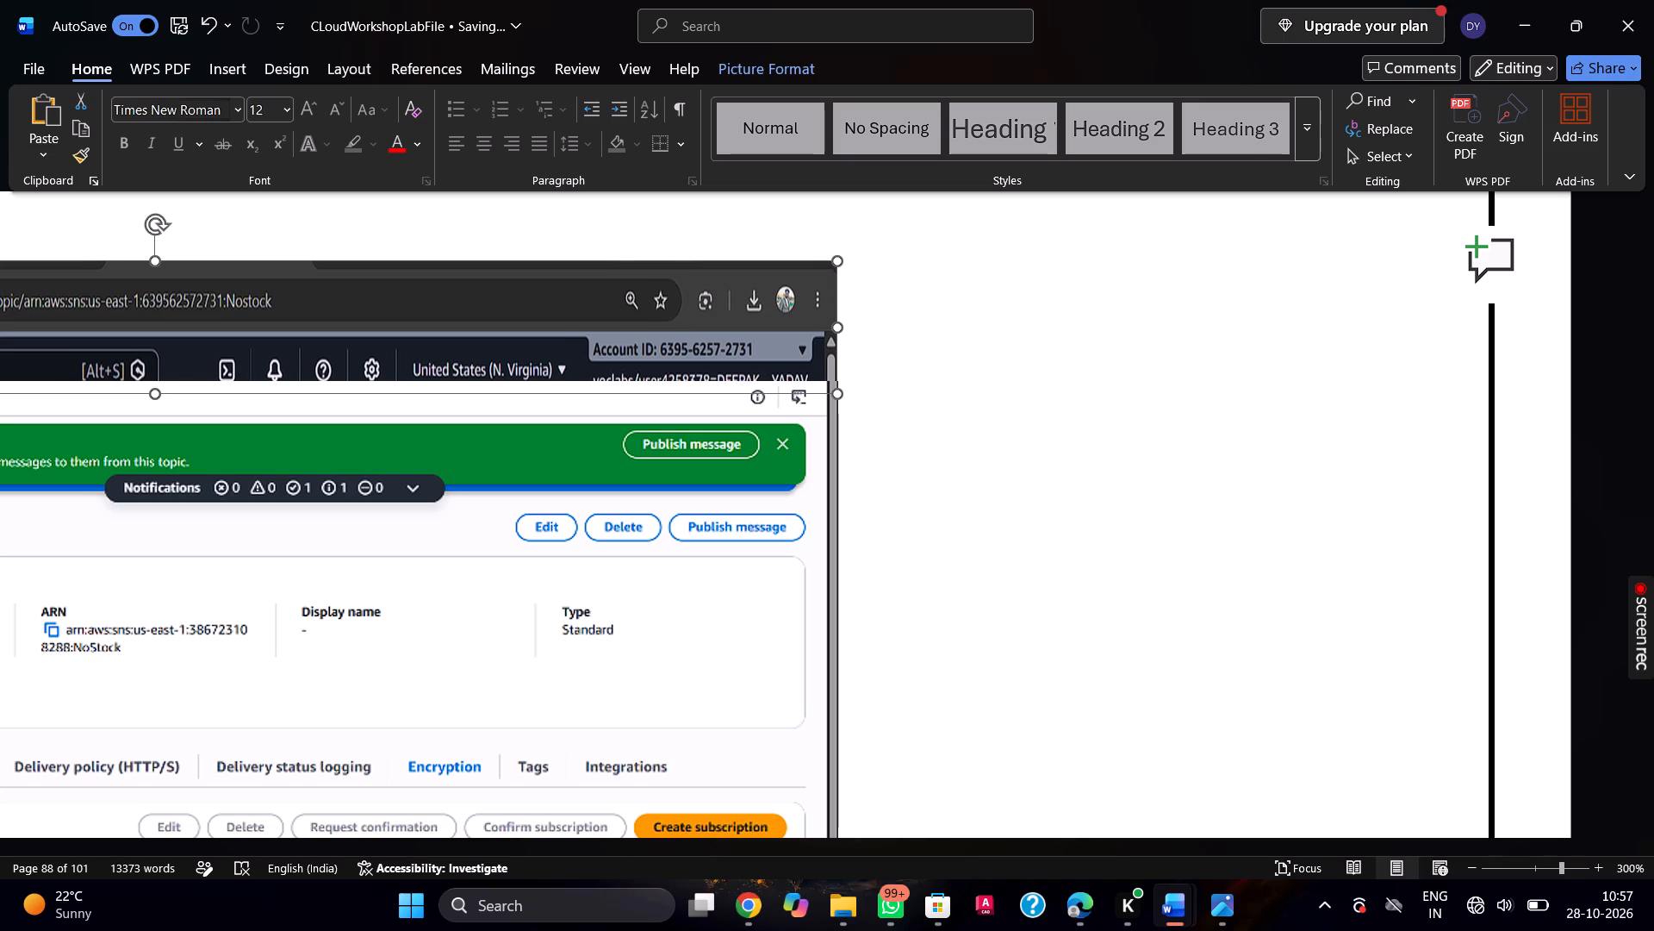
left_click_drag(836, 320, 839, 320)
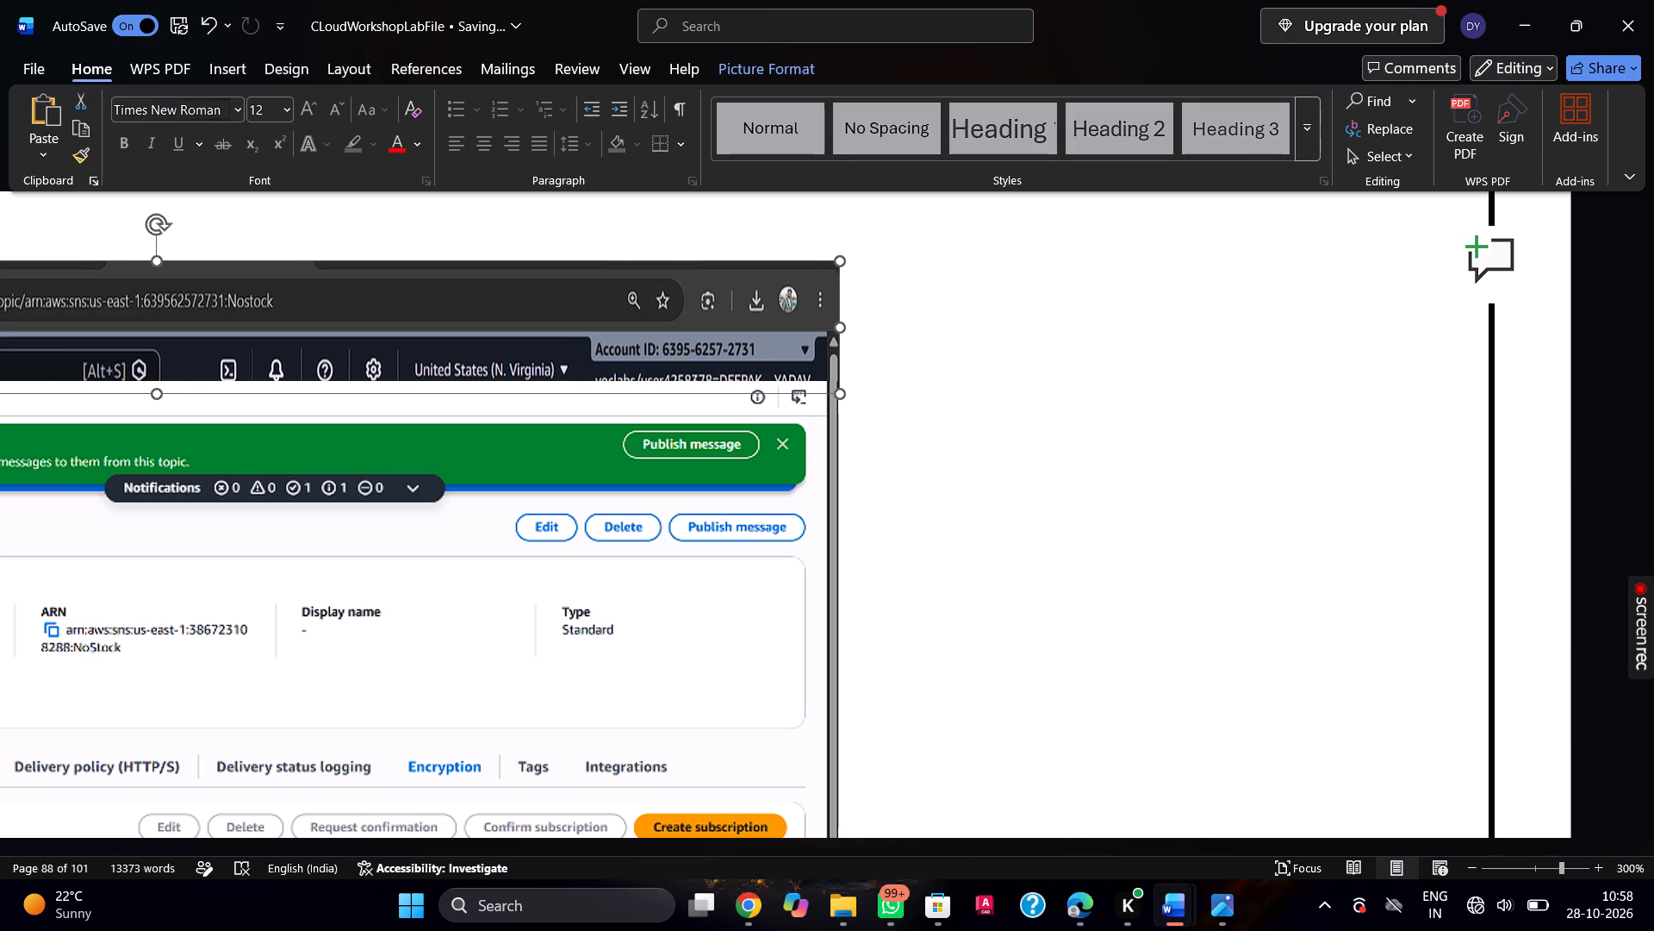
left_click_drag(839, 320, 840, 320)
left_click(887, 386)
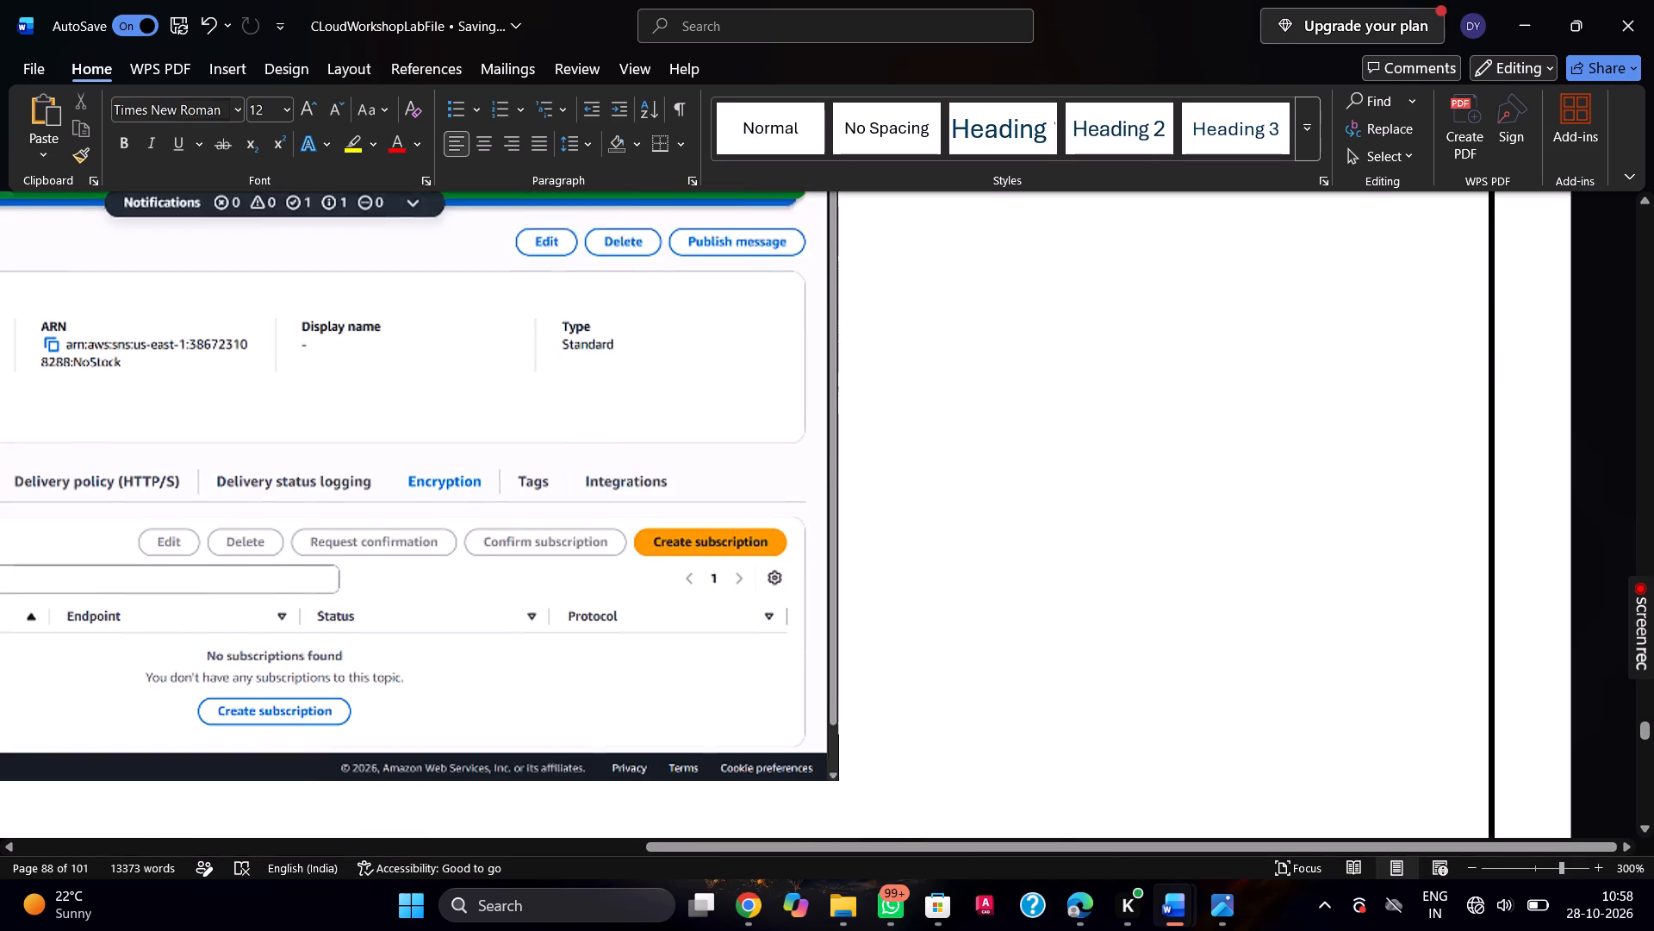
Raise the header strip's bottom edge toward the top of the NoStock topic screenshot and nudge its left edge slightly inward.
scroll(719, 400, "up", 1)
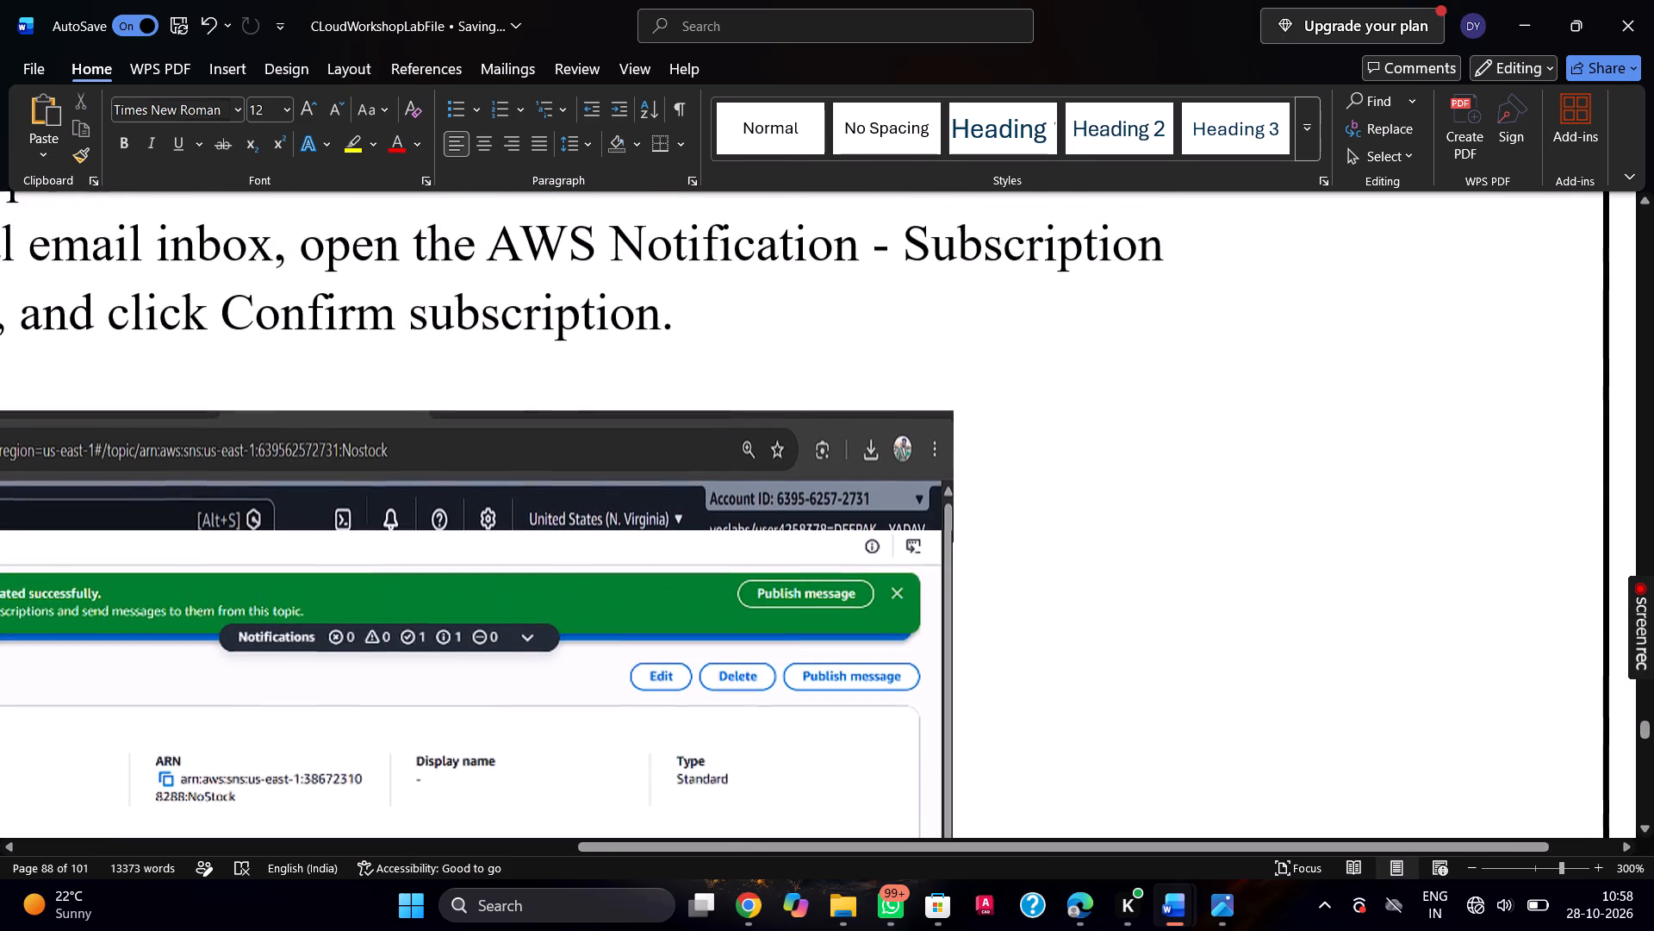
scroll(719, 400, "up", 1)
left_click(656, 428)
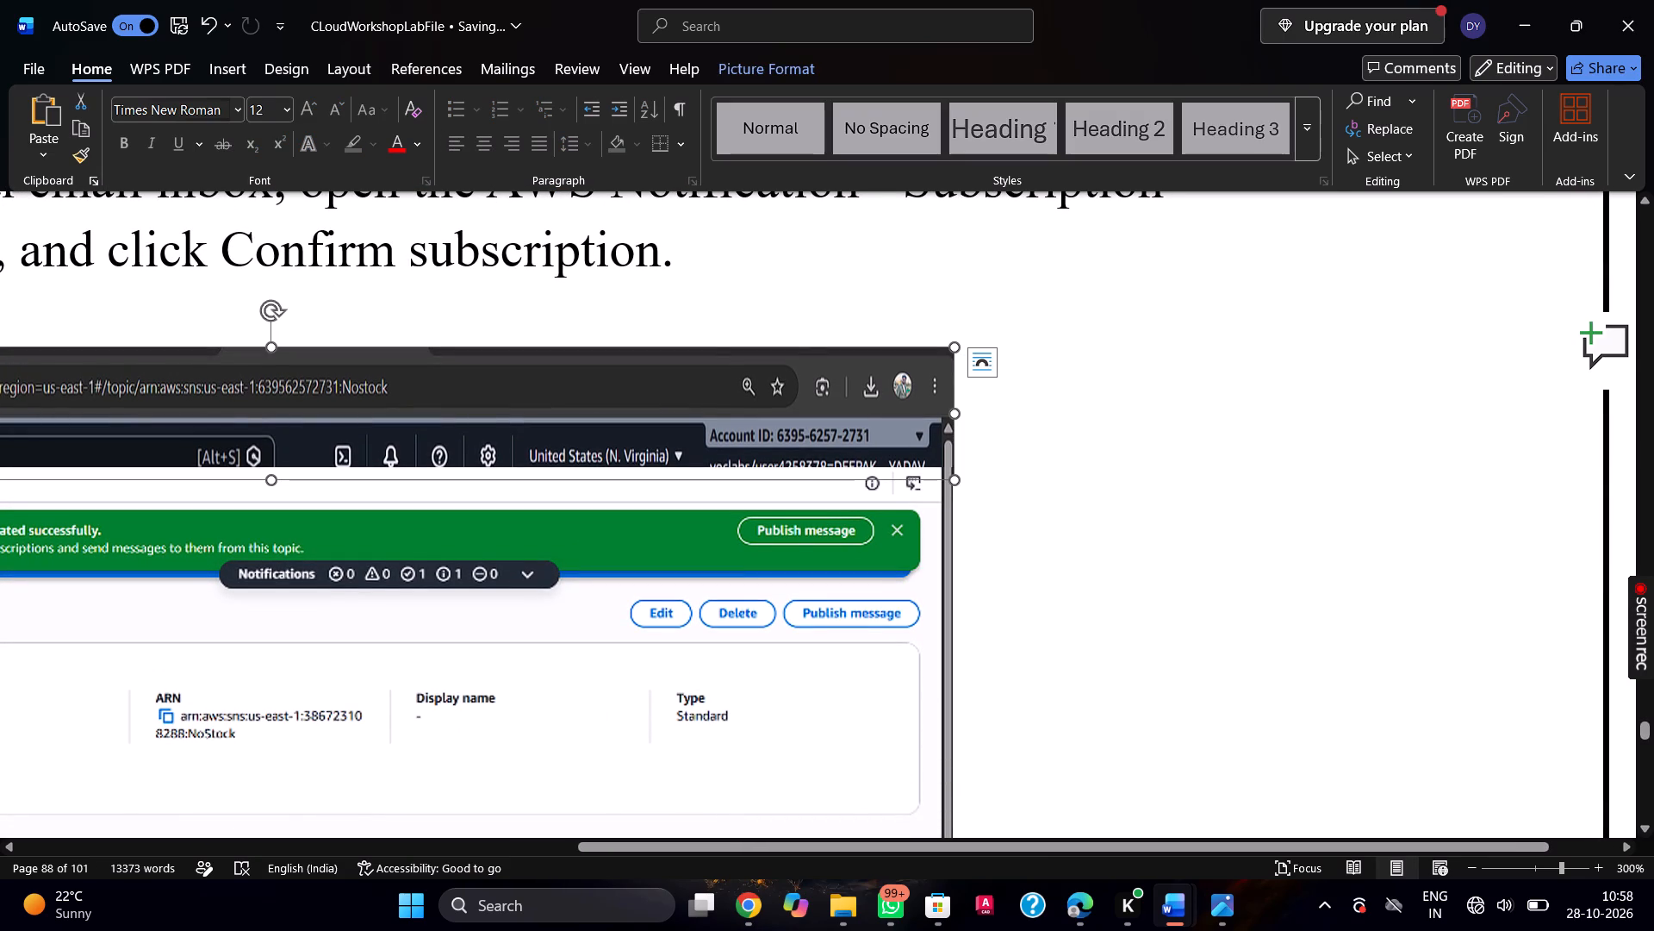
scroll(386, 484, "right", 1)
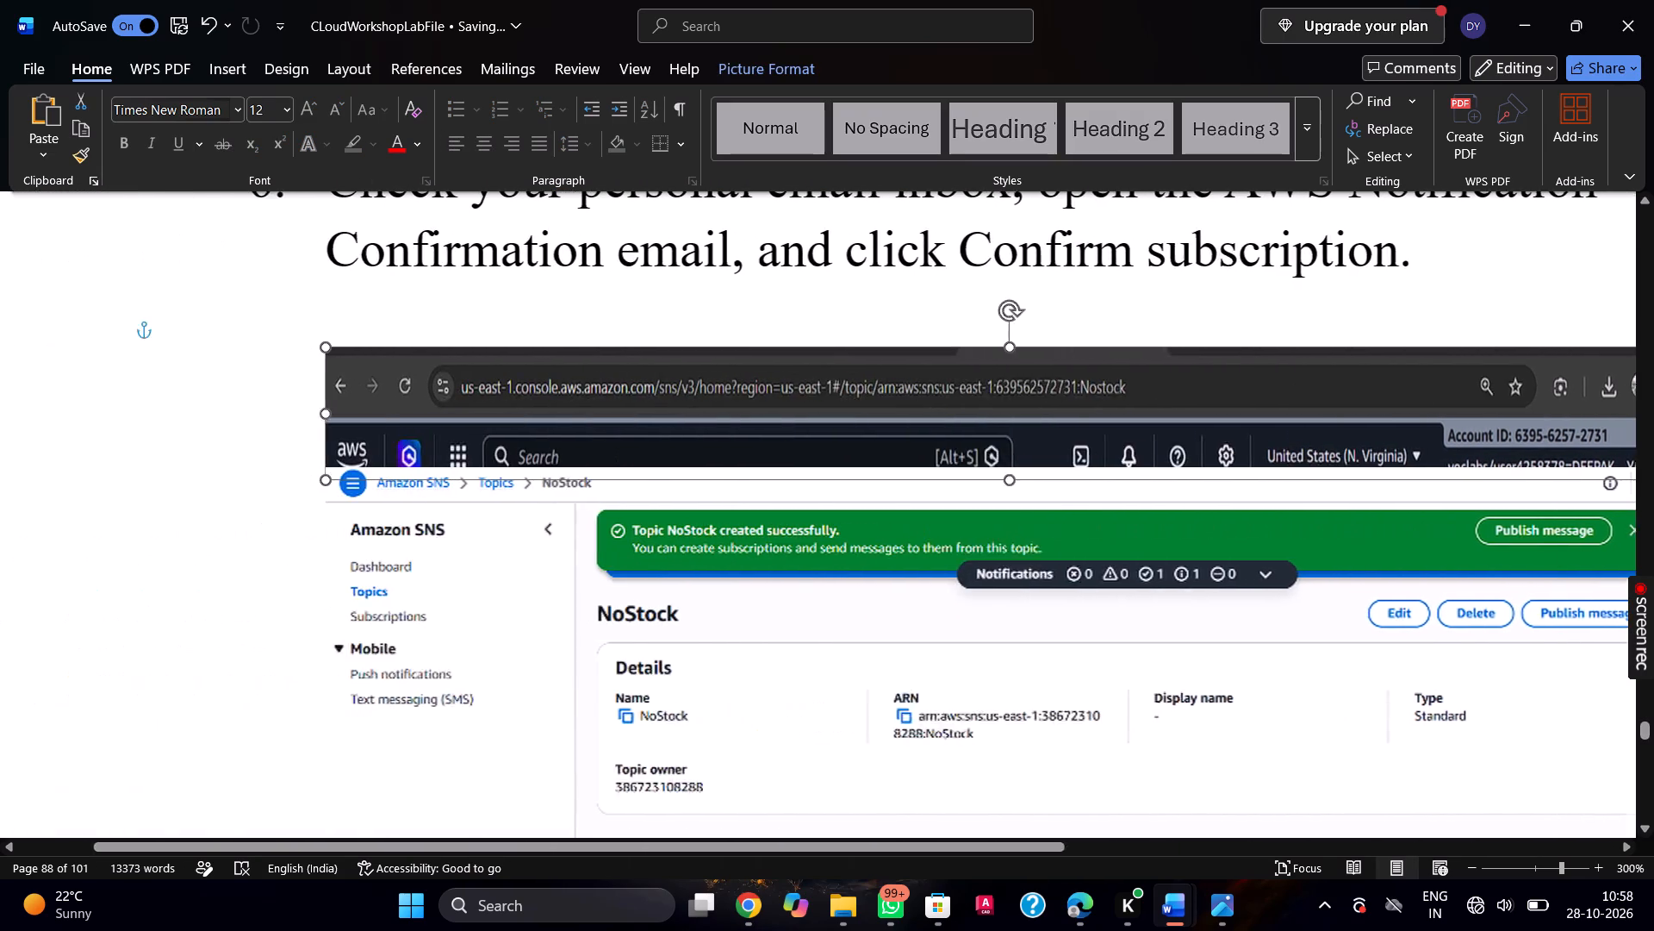
scroll(386, 484, "right", 1)
scroll(709, 473, "left", 1)
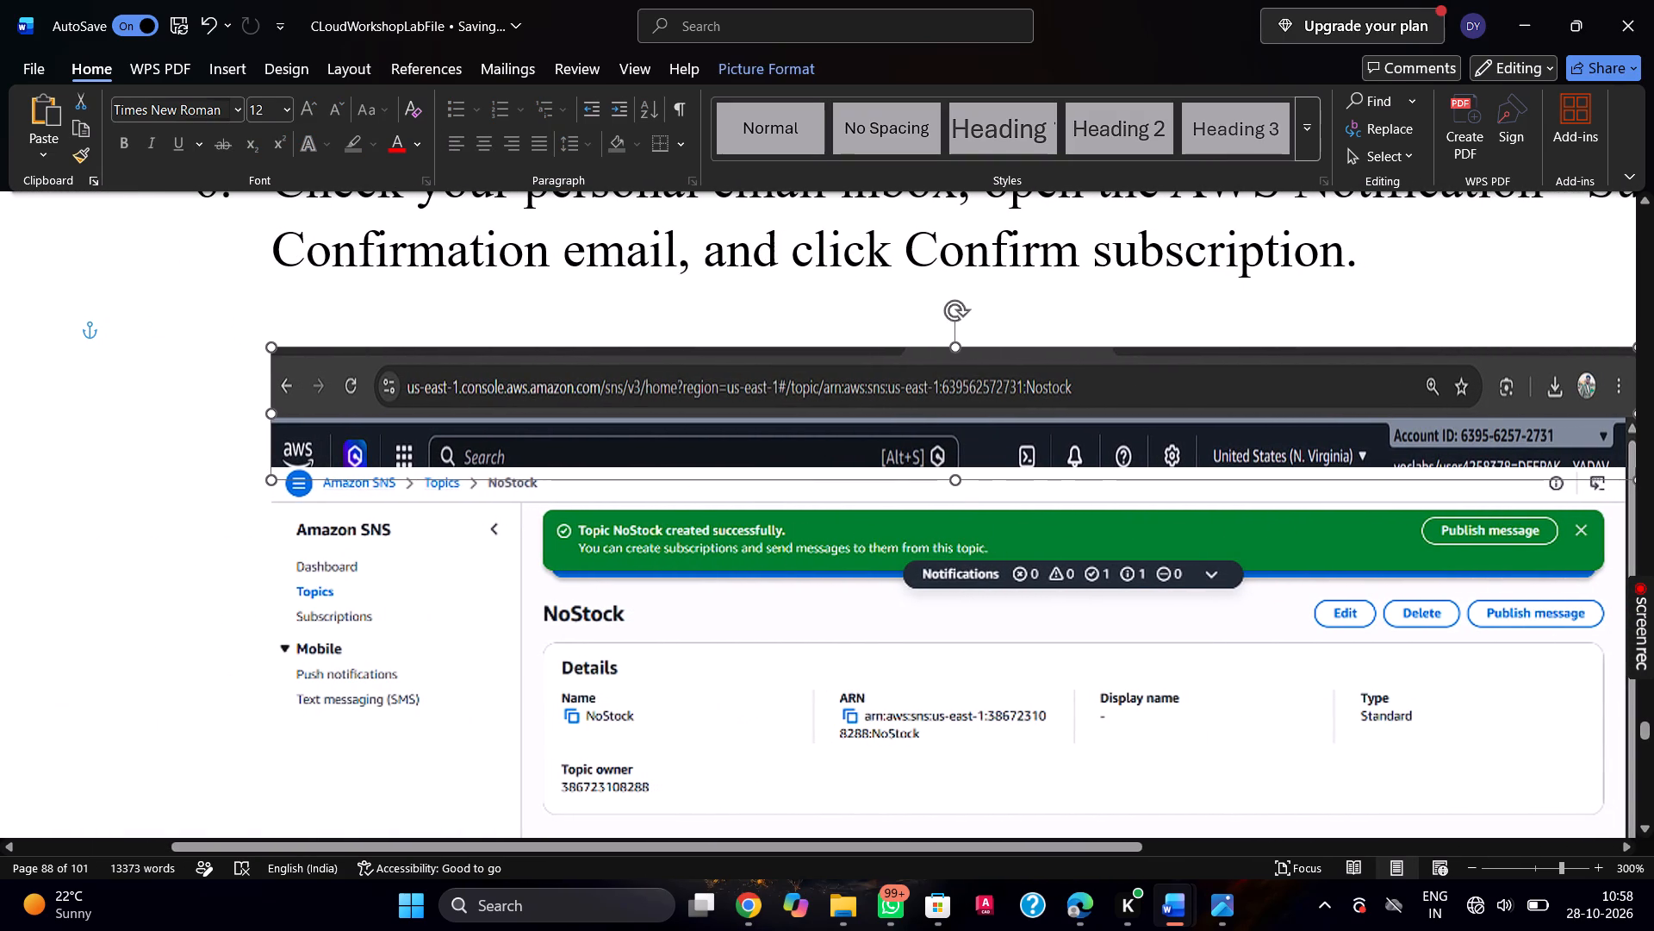
left_click(957, 480)
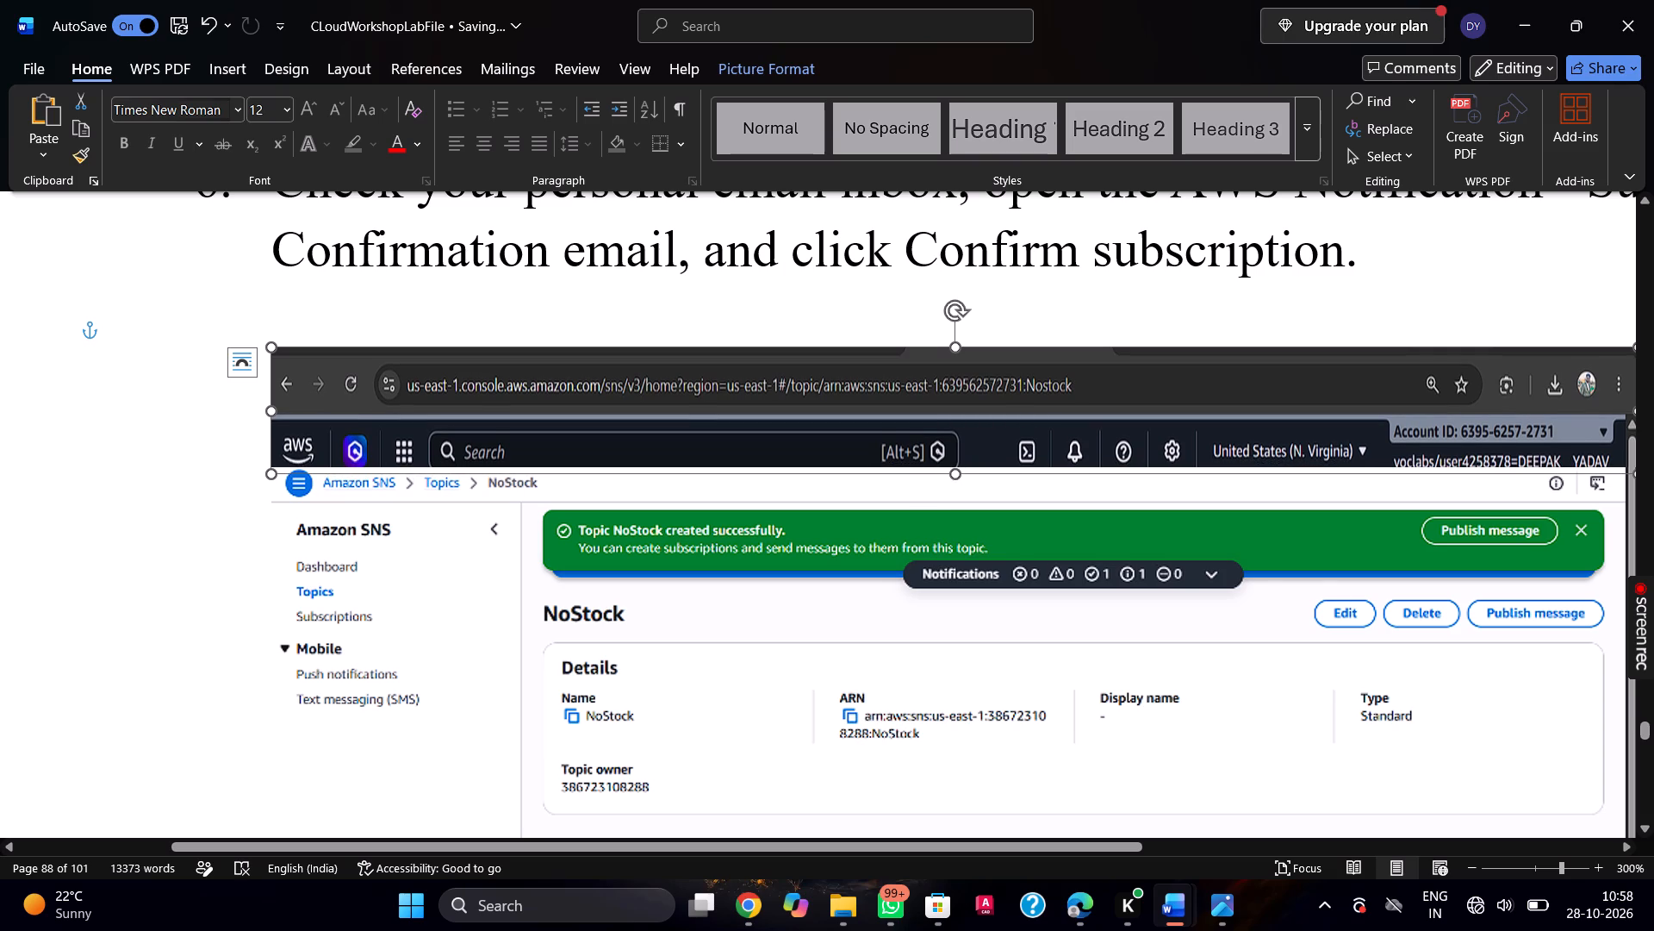
left_click(270, 411)
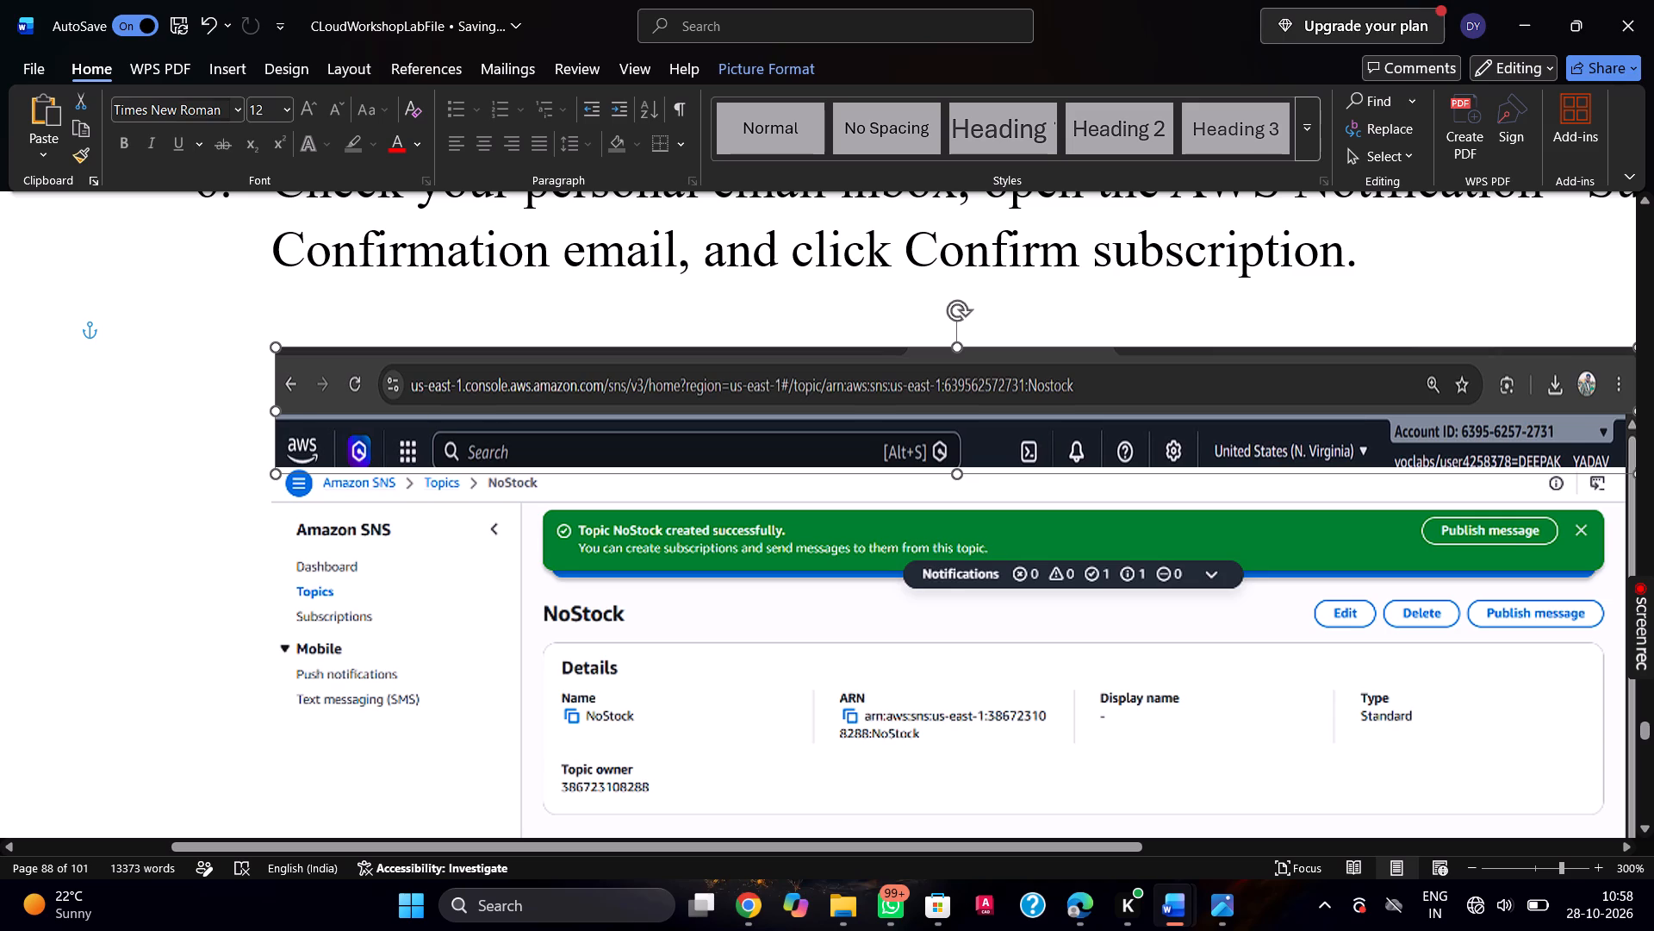
scroll(642, 462, "left", 1)
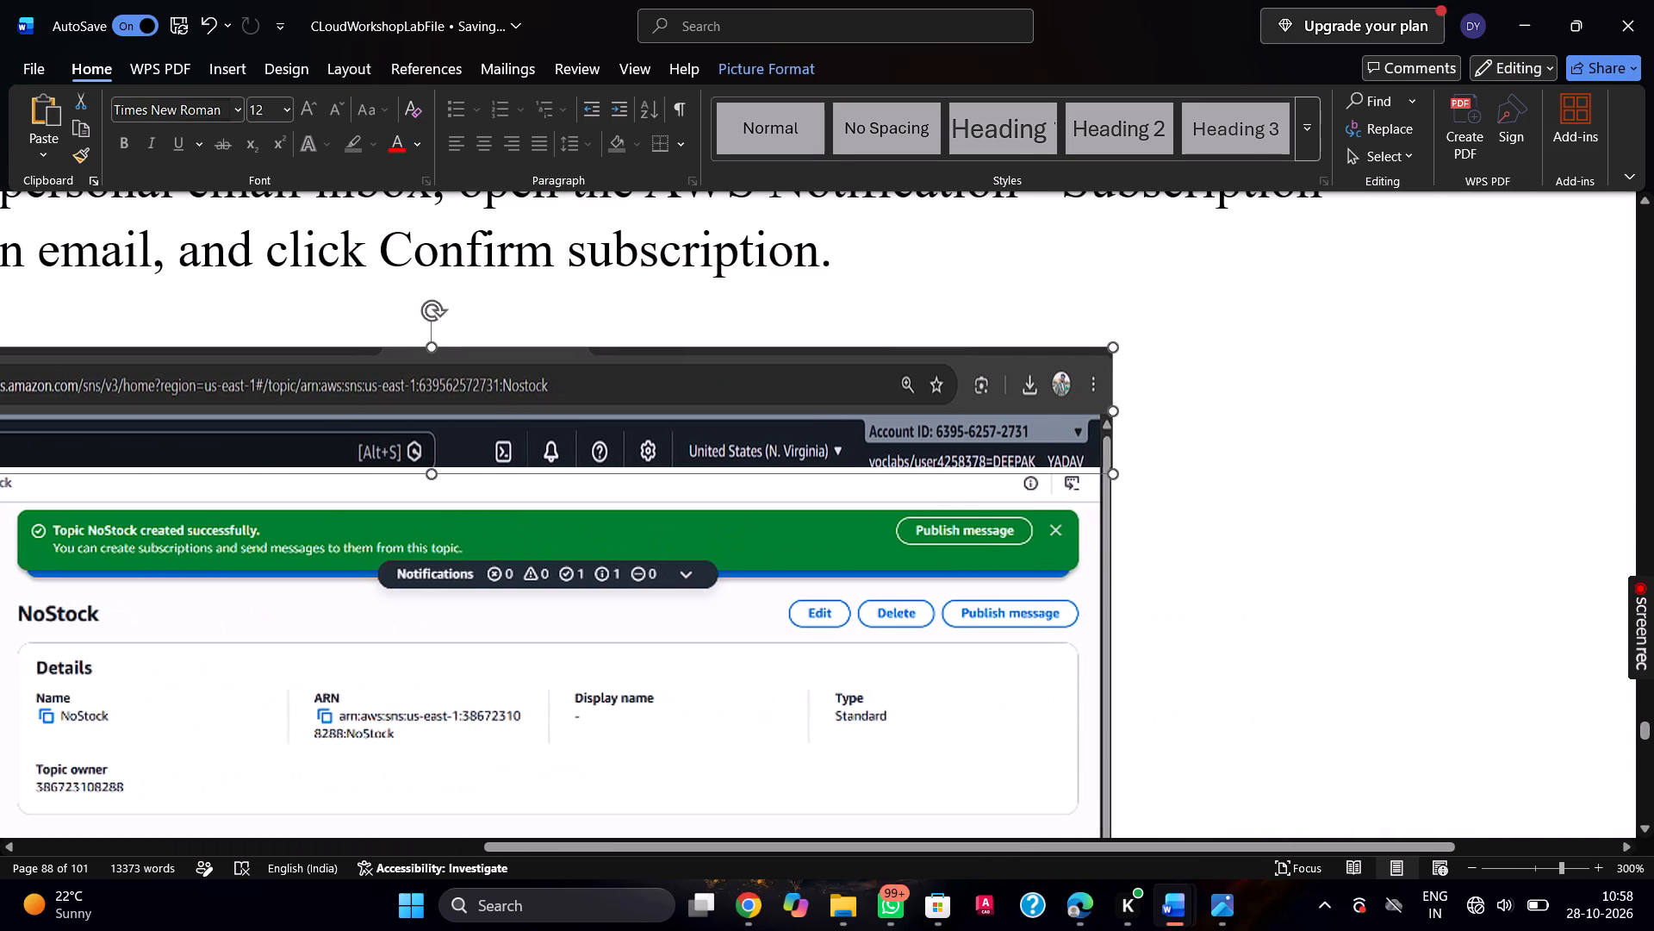
left_click(1234, 556)
Raise the header strip's bottom edge slightly more so the strip sits flush against the NoStock topic screenshot.
scroll(922, 504, "up", 1)
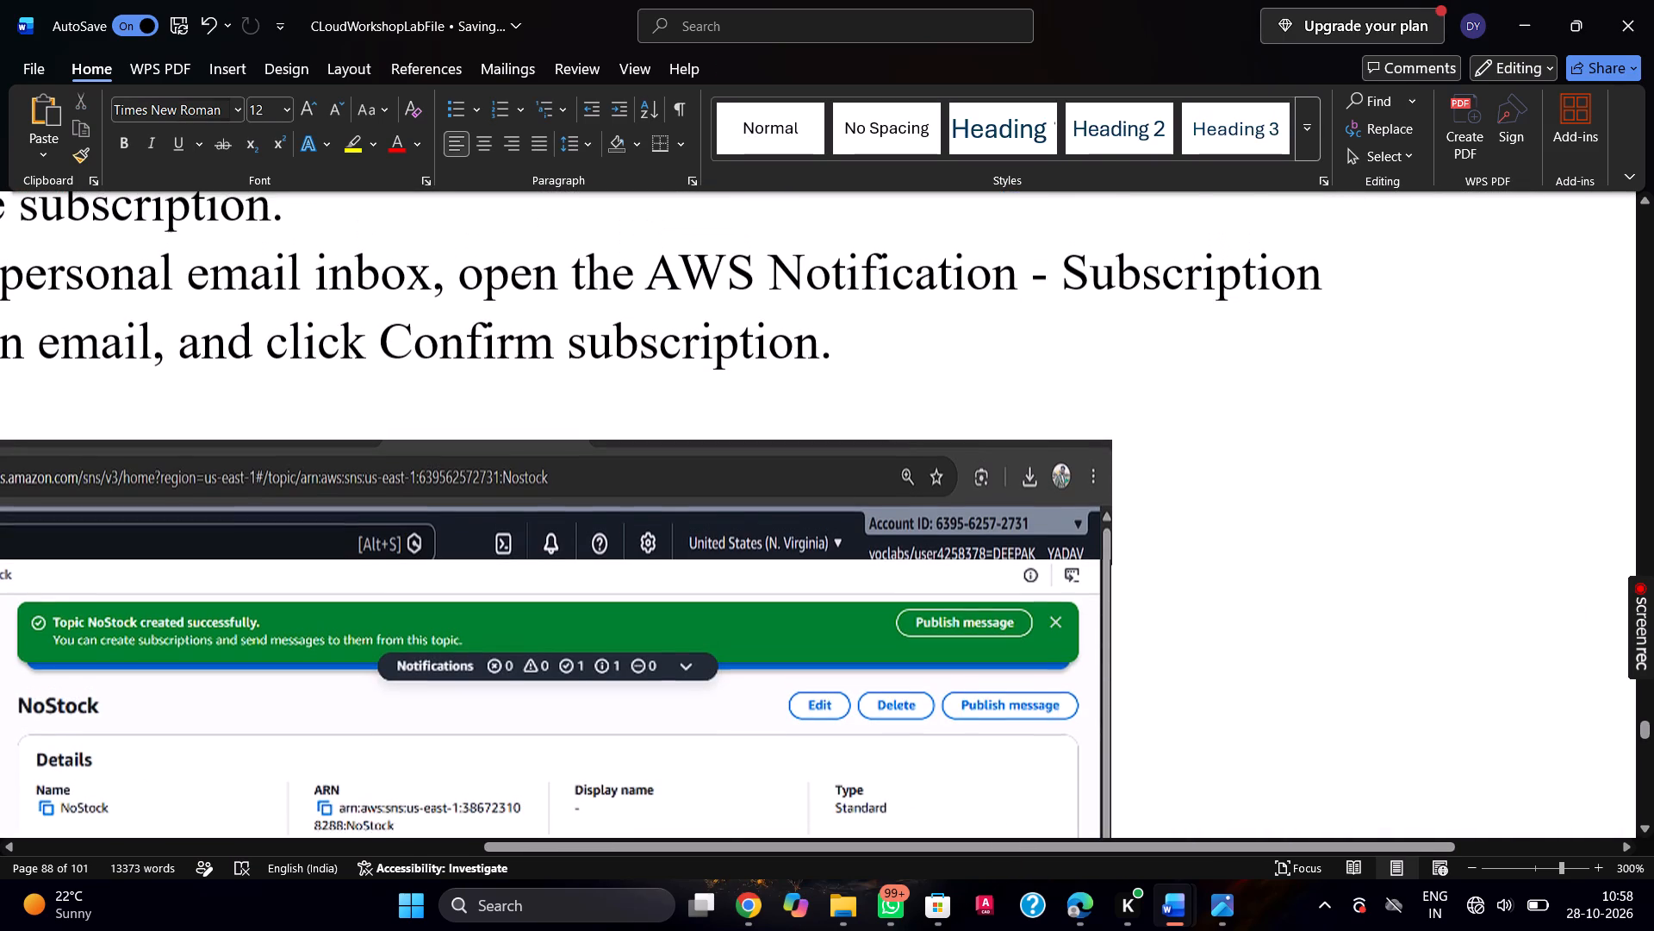
scroll(922, 504, "up", 1)
left_click(792, 528)
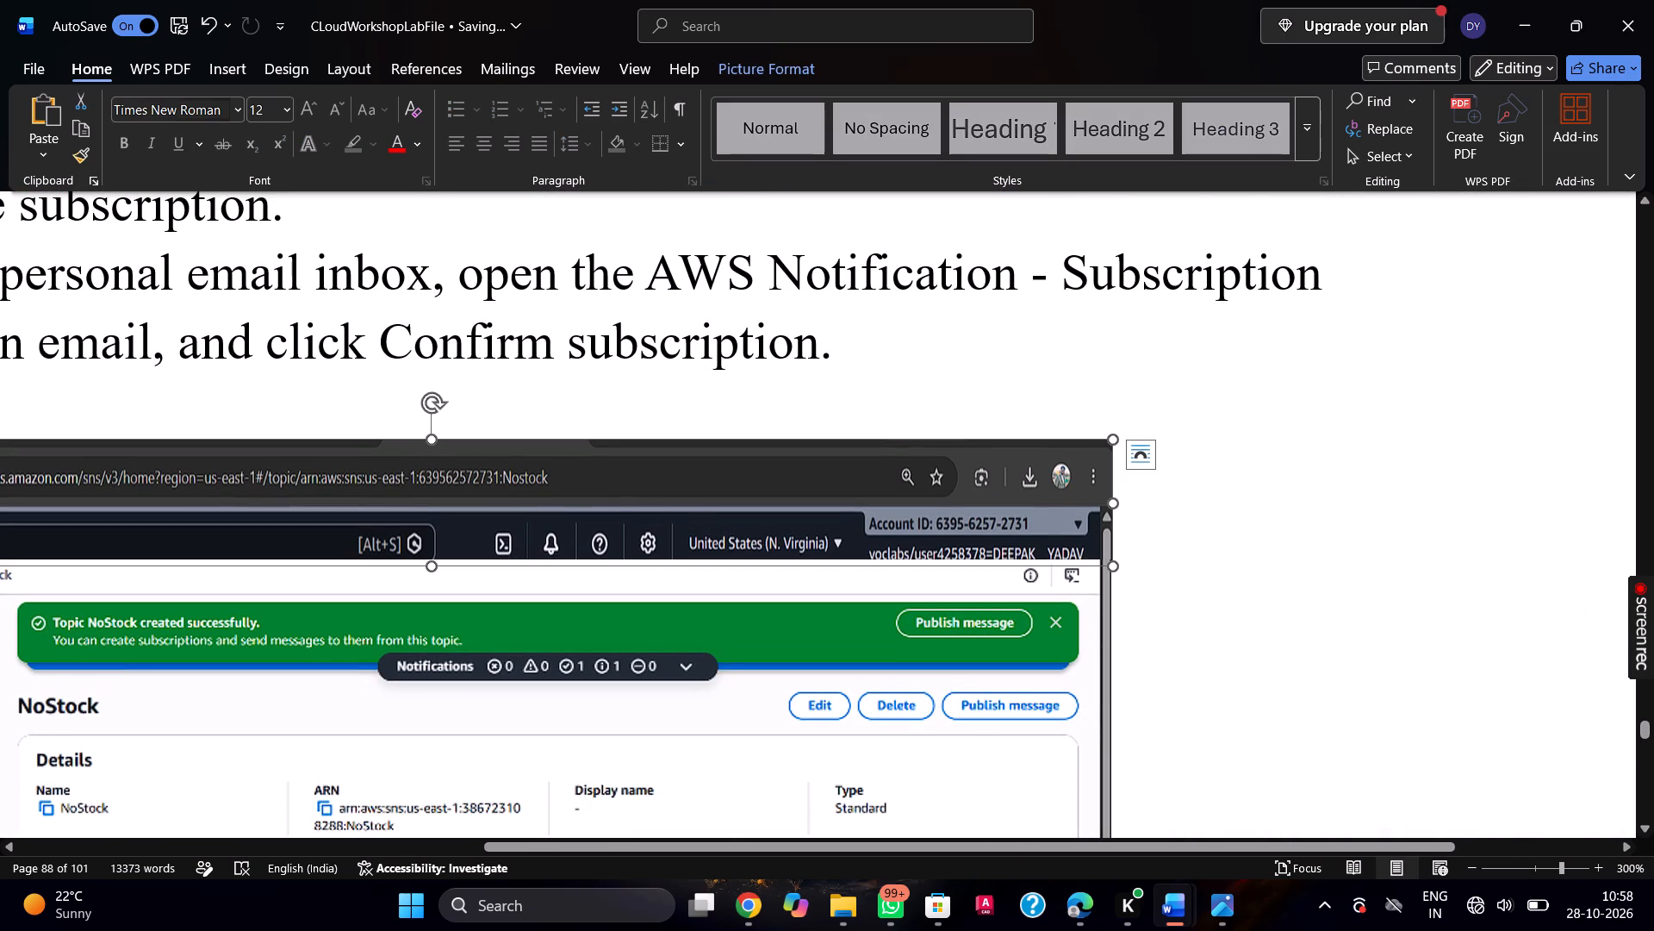
left_click(432, 565)
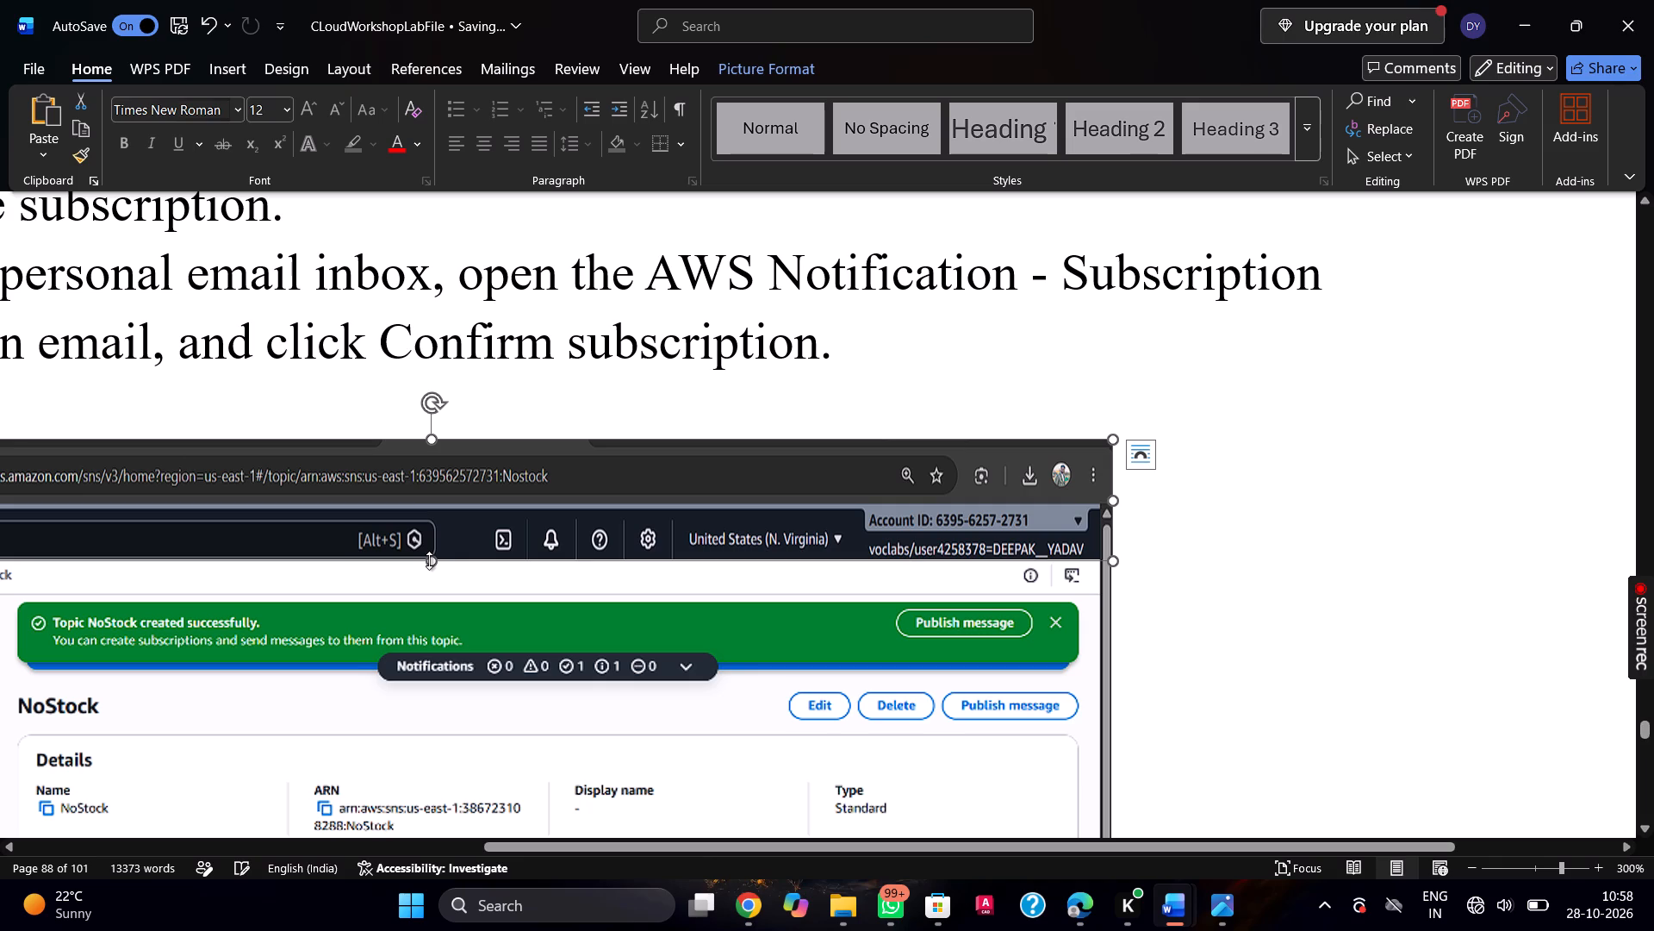
left_click(1187, 597)
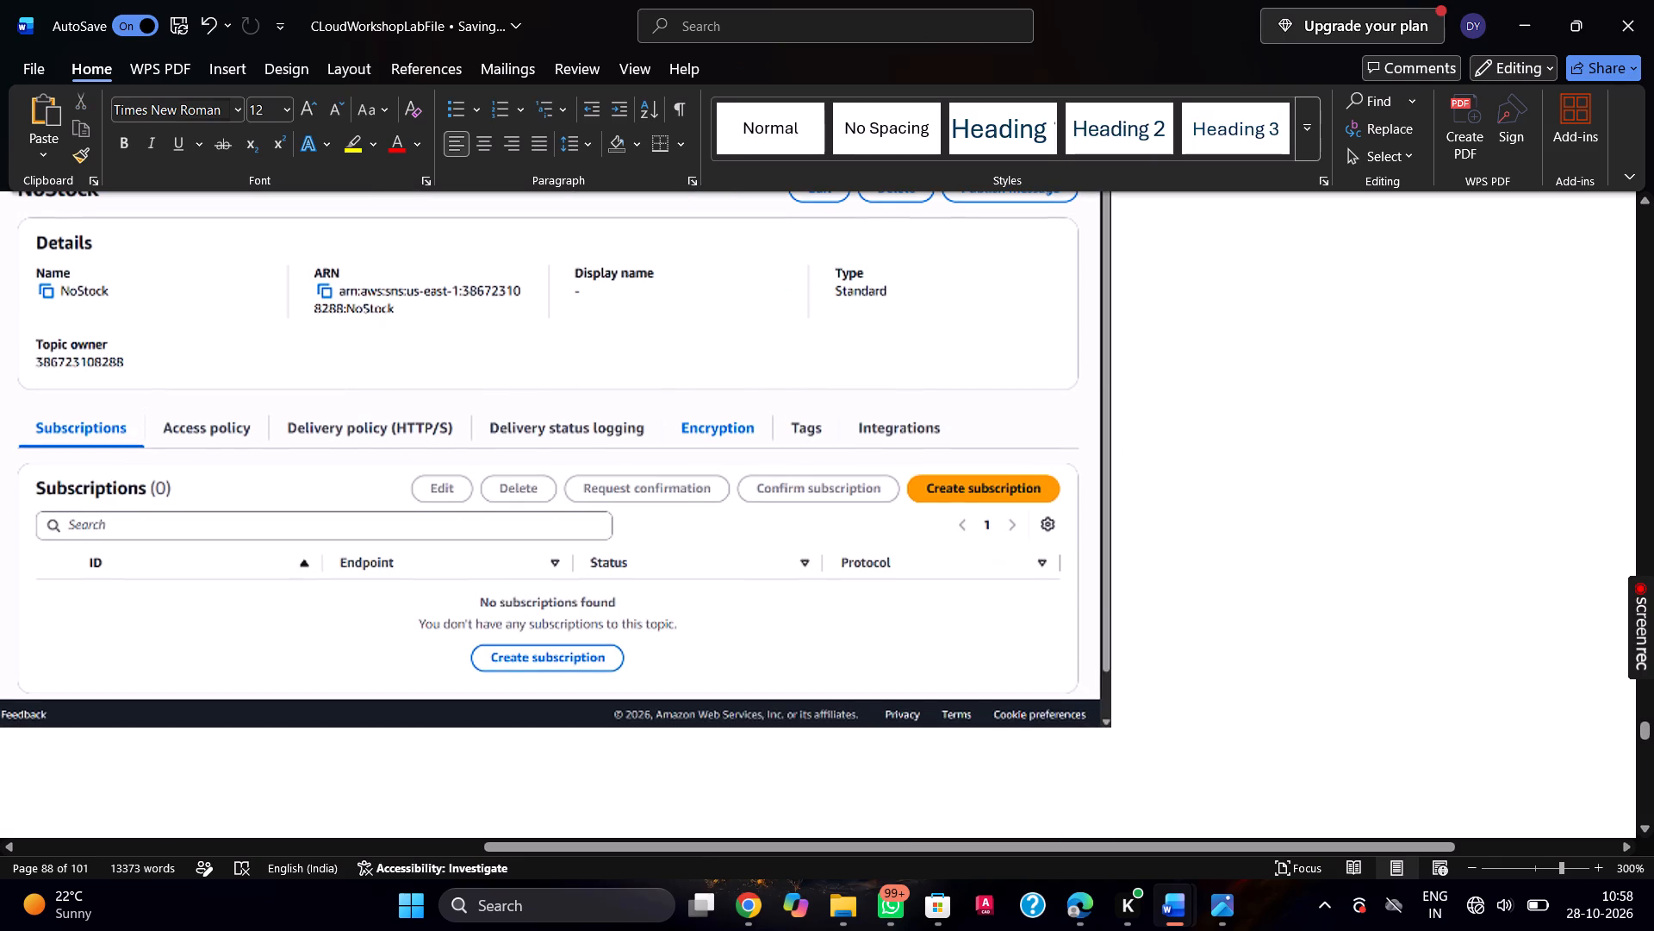
Crop the old AWS console header off the top of the Check-Stock Lambda function screenshot under the Click Add instruction.
scroll(1013, 581, "up", 1)
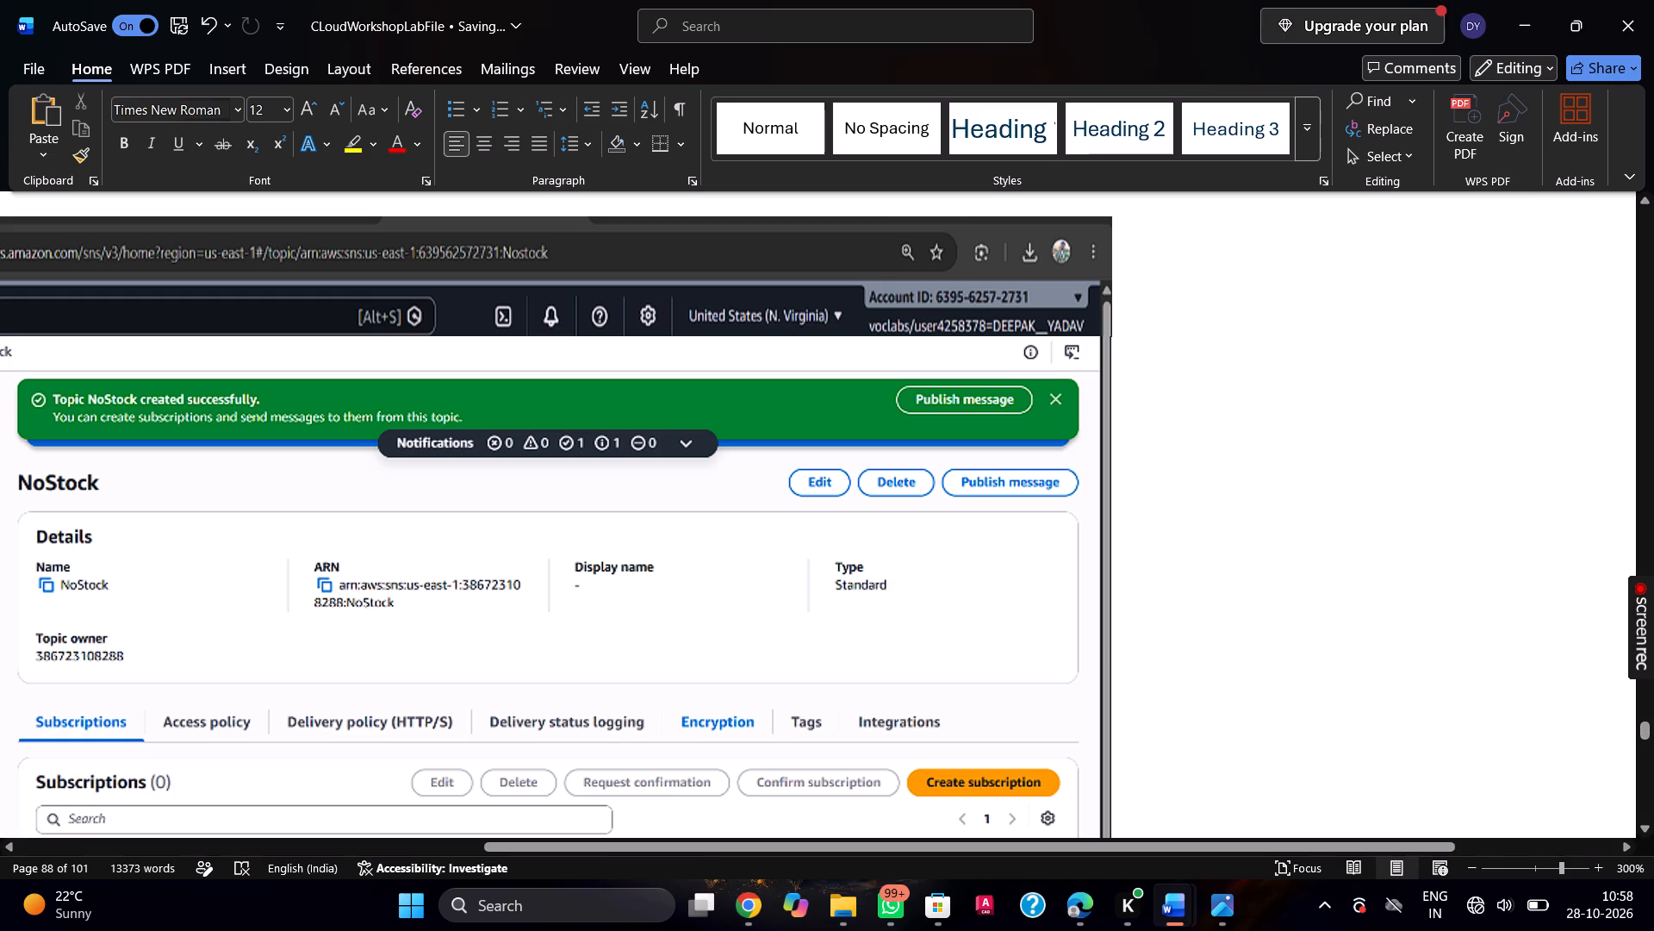
scroll(616, 567, "right", 2)
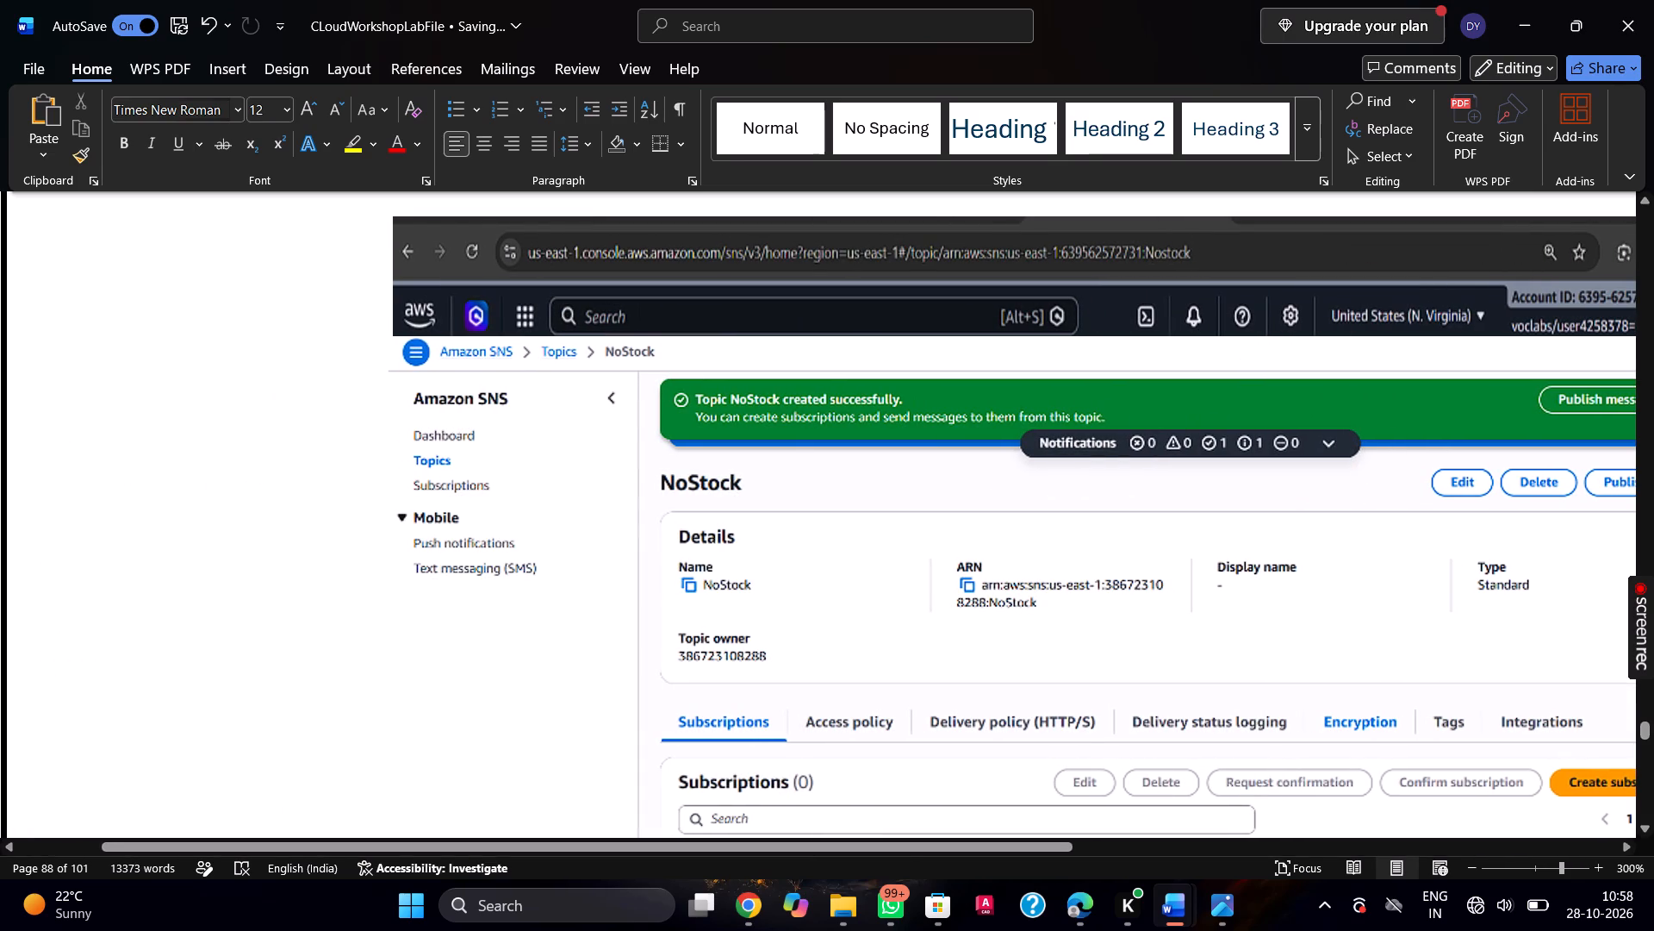
scroll(616, 567, "down", 3)
scroll(616, 567, "left", 1)
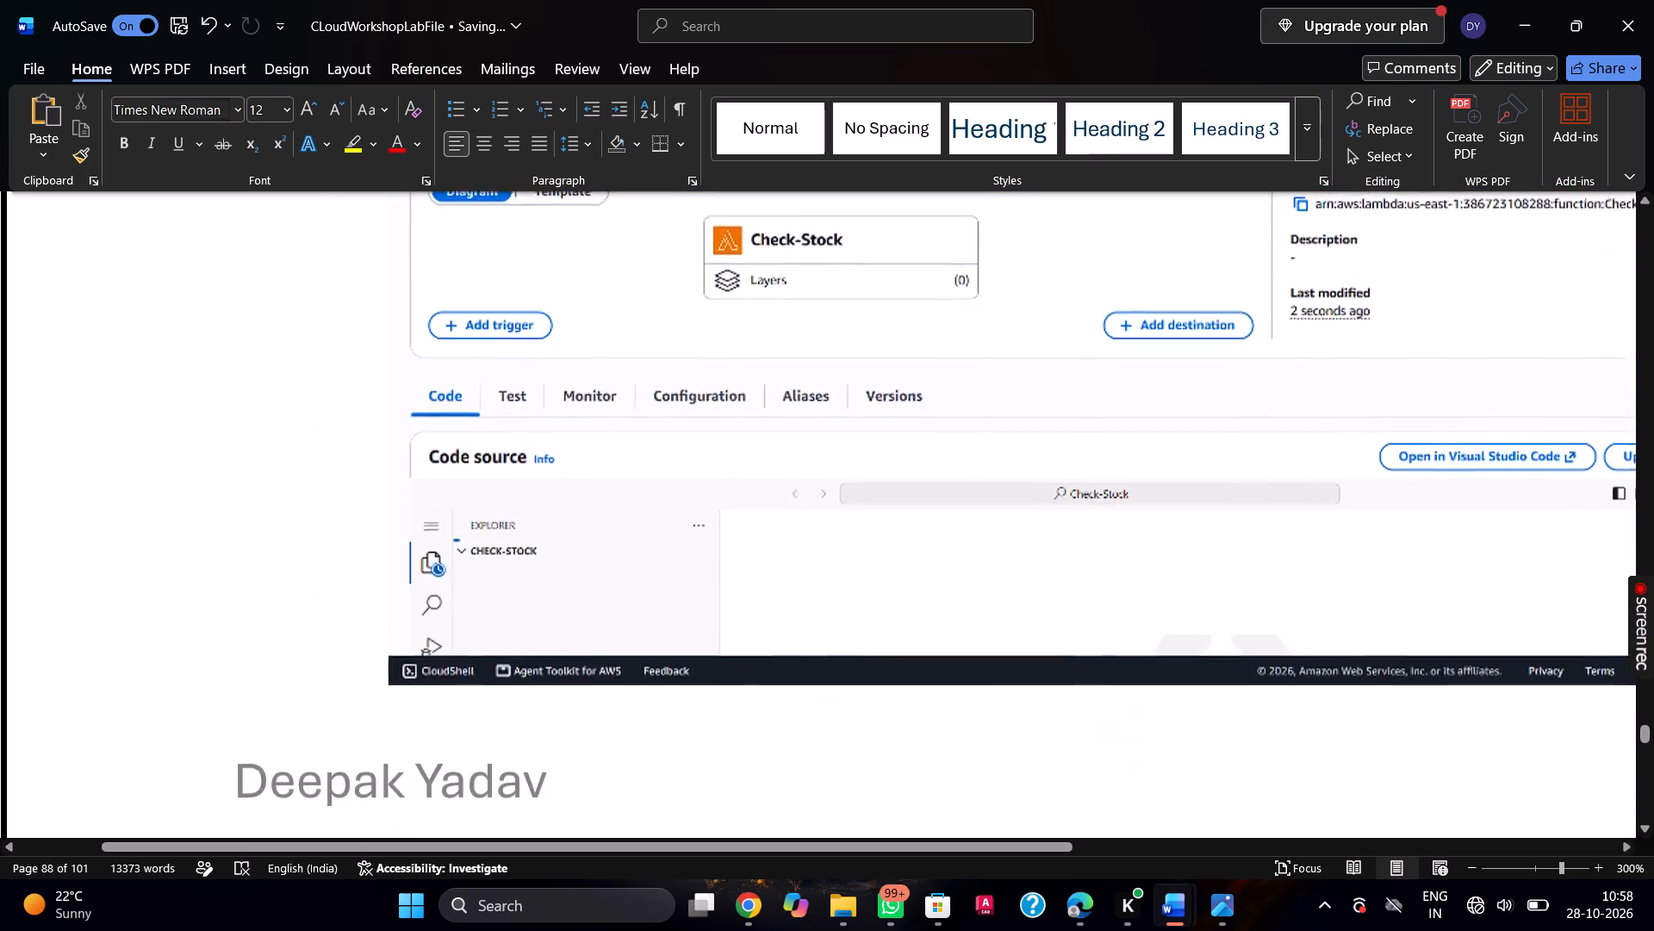
scroll(616, 567, "left", 1)
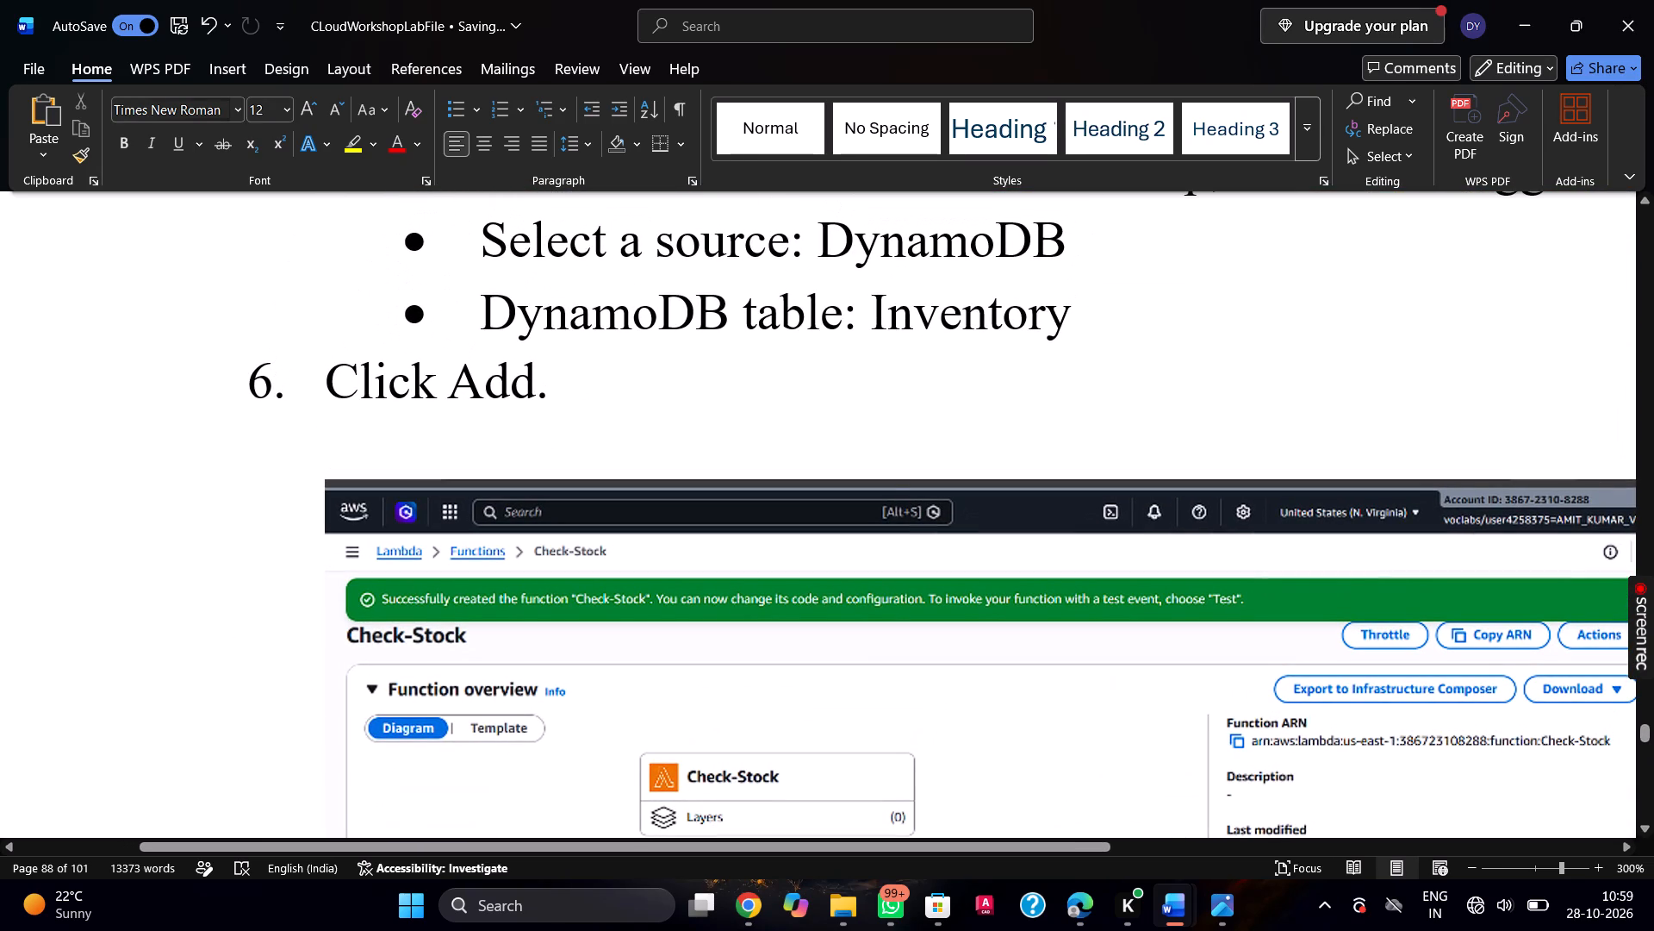
scroll(874, 601, "left", 1)
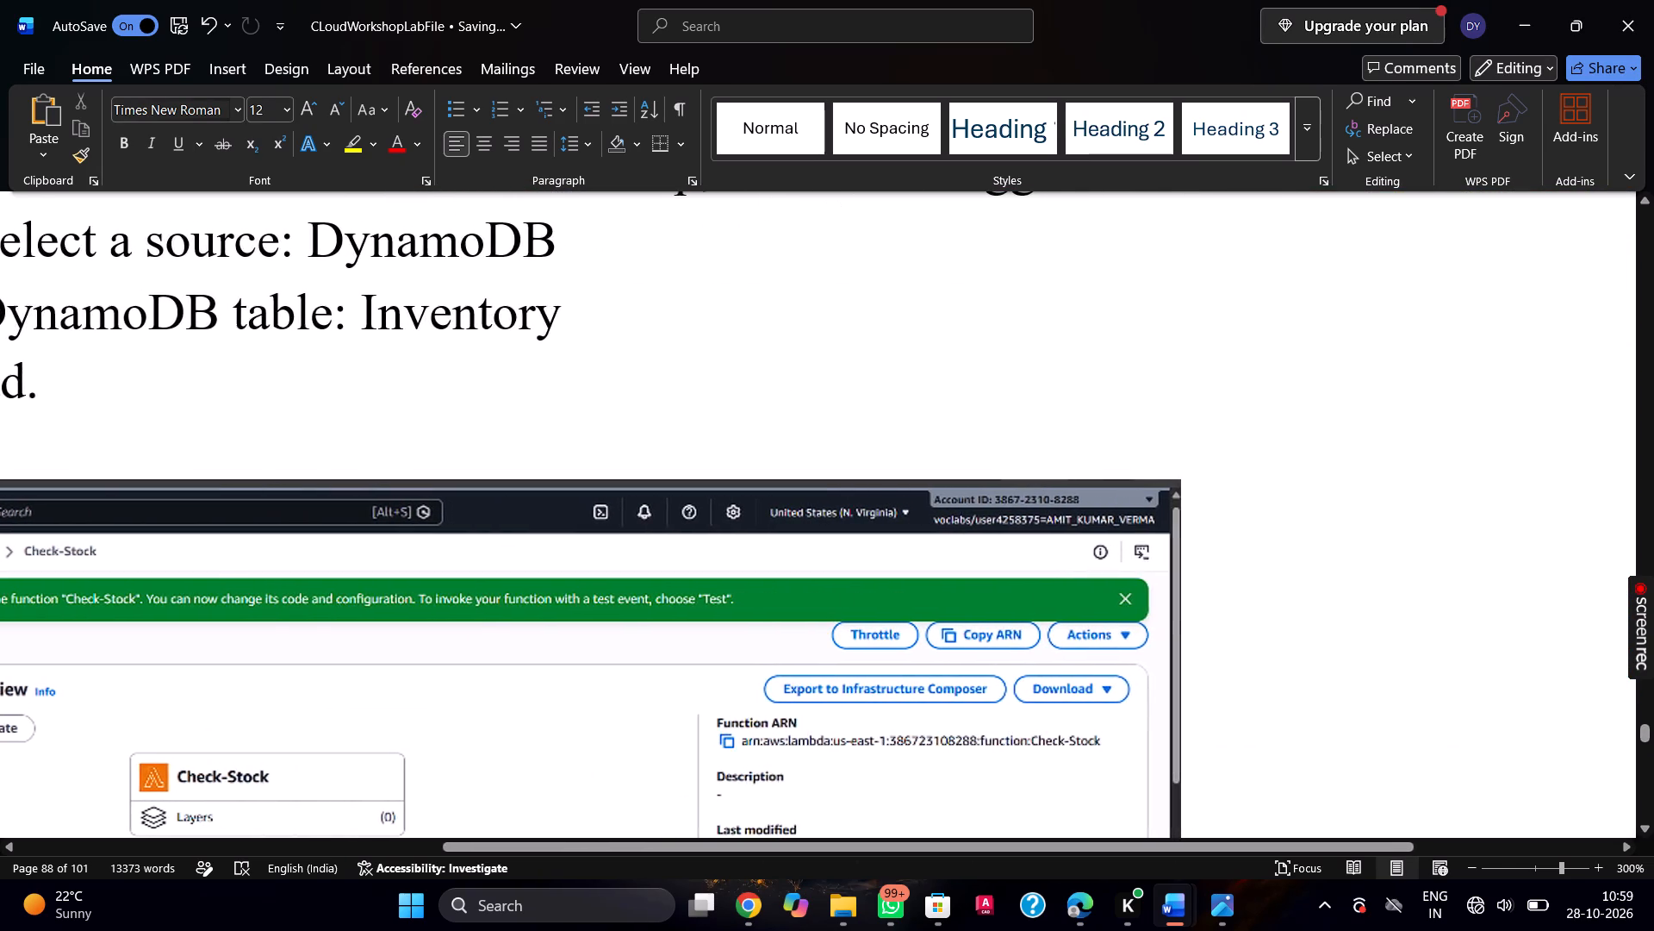
scroll(874, 601, "right", 1)
right_click(1049, 596)
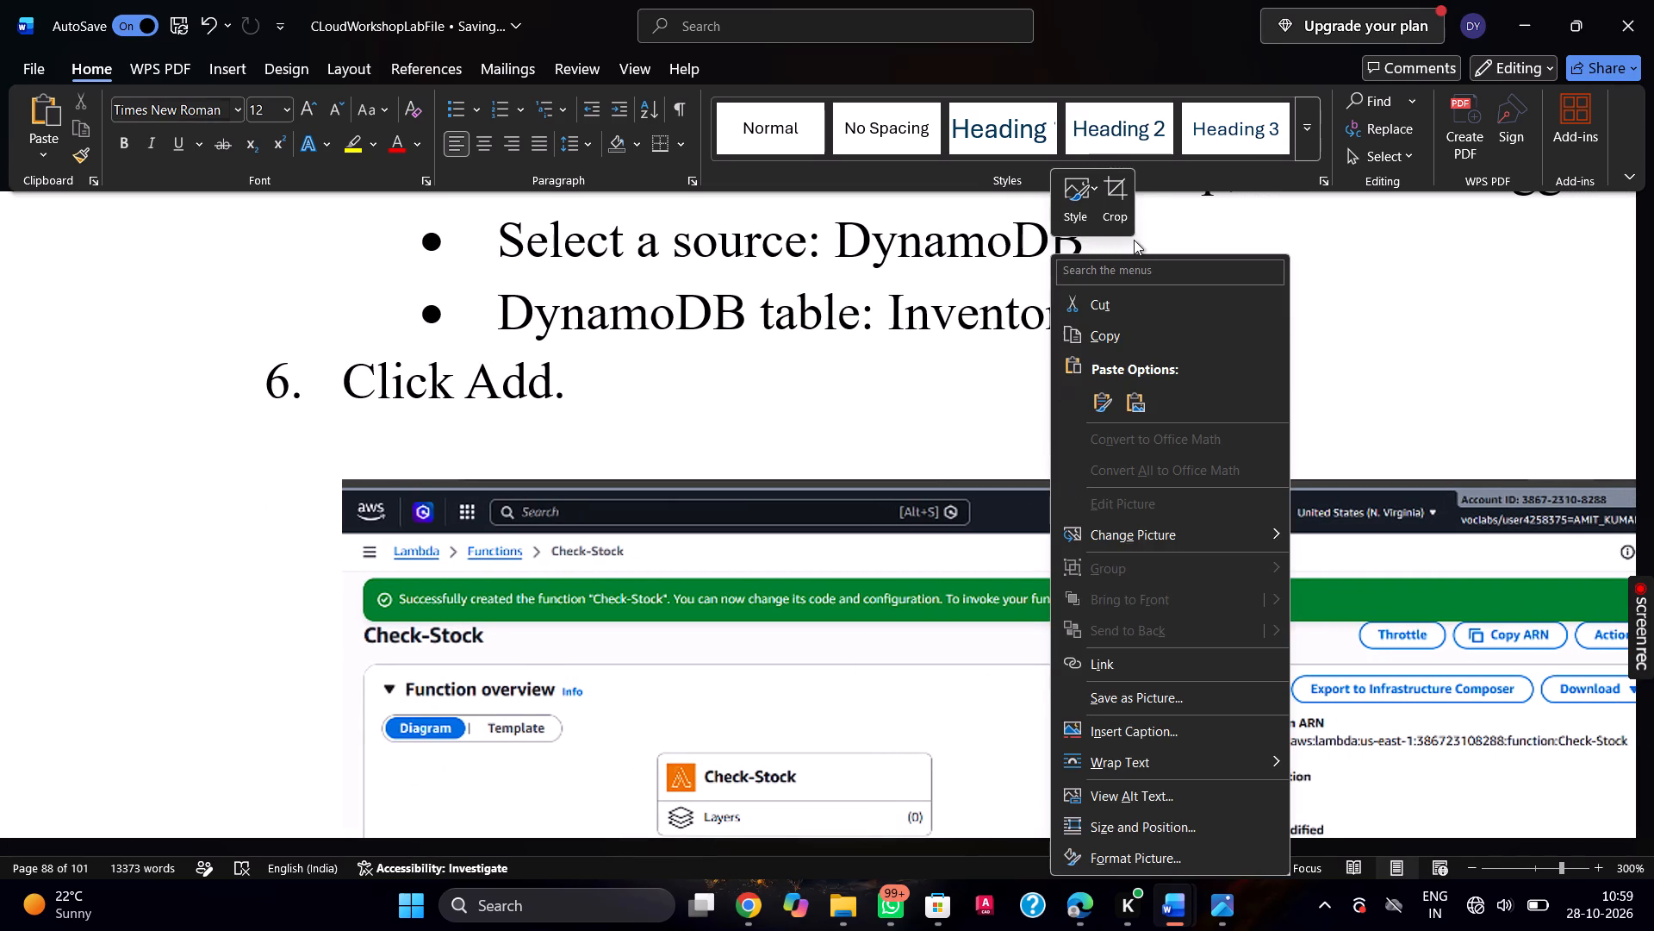
left_click(1118, 202)
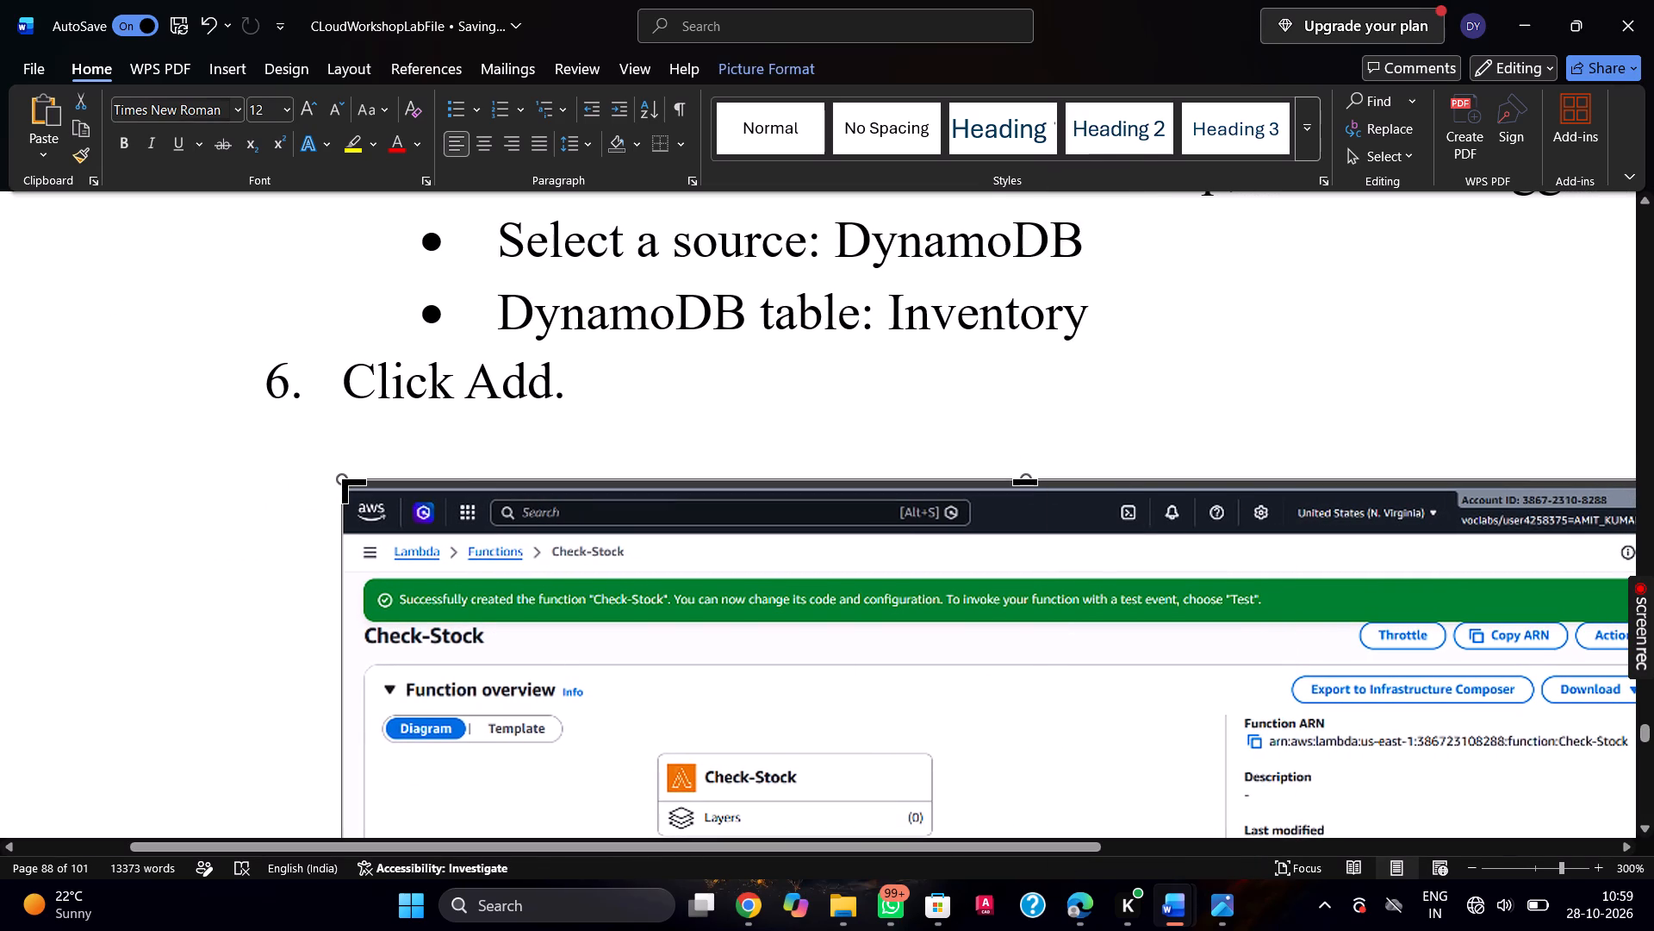
left_click_drag(1026, 482, 1016, 530)
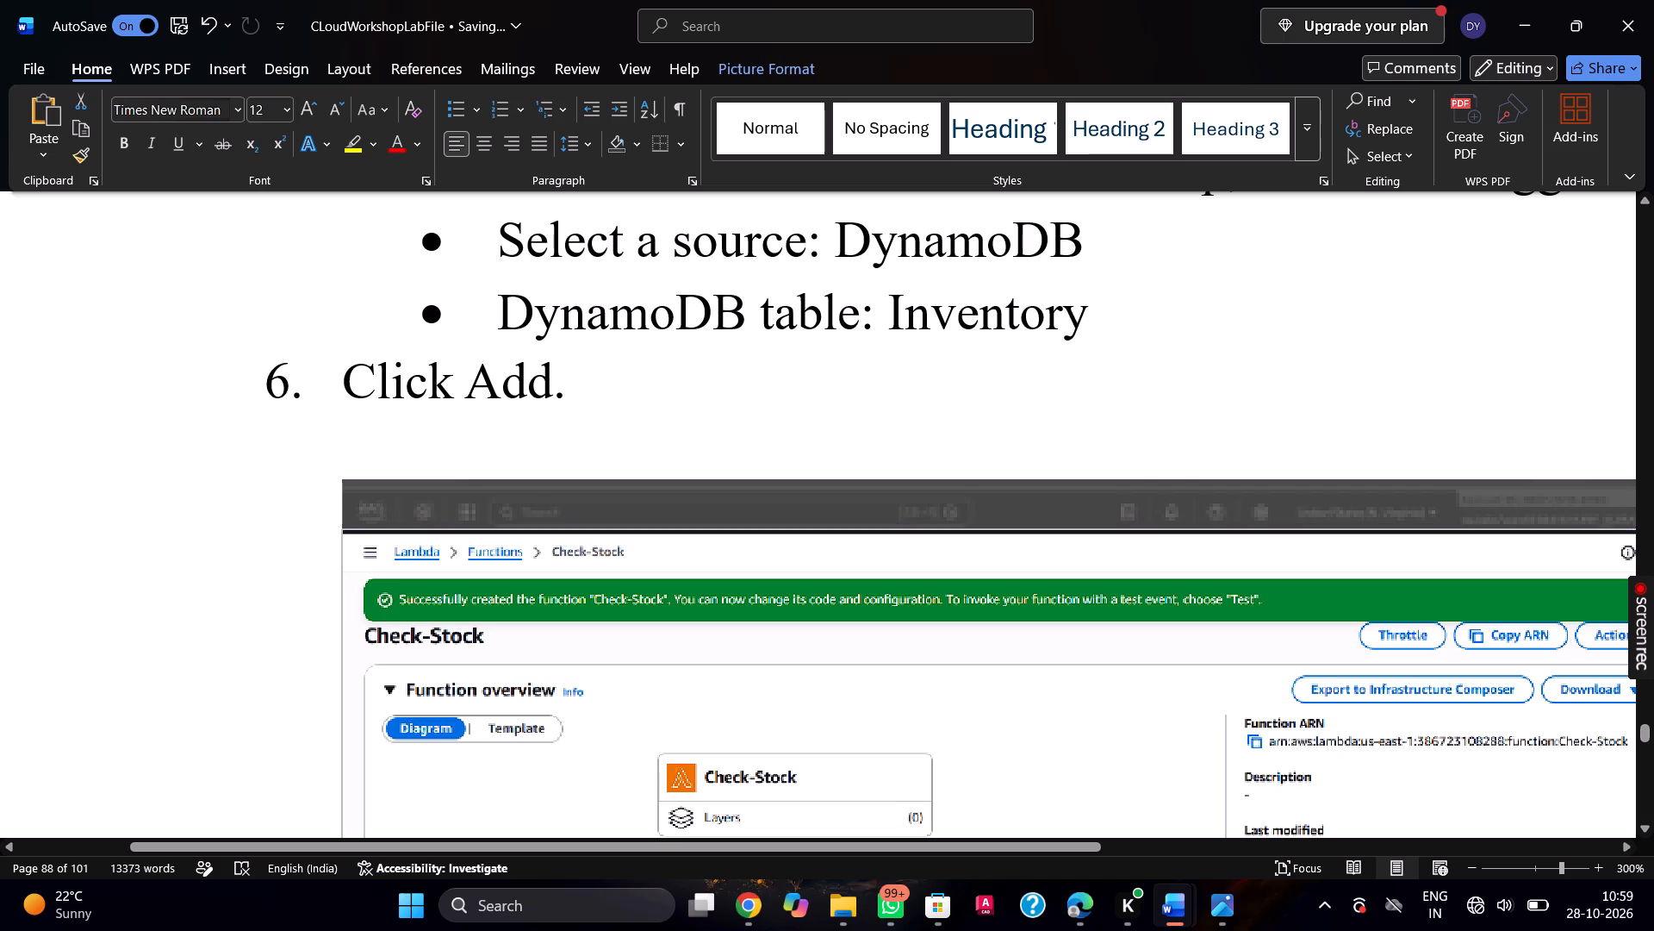
left_click_drag(1016, 530, 1016, 544)
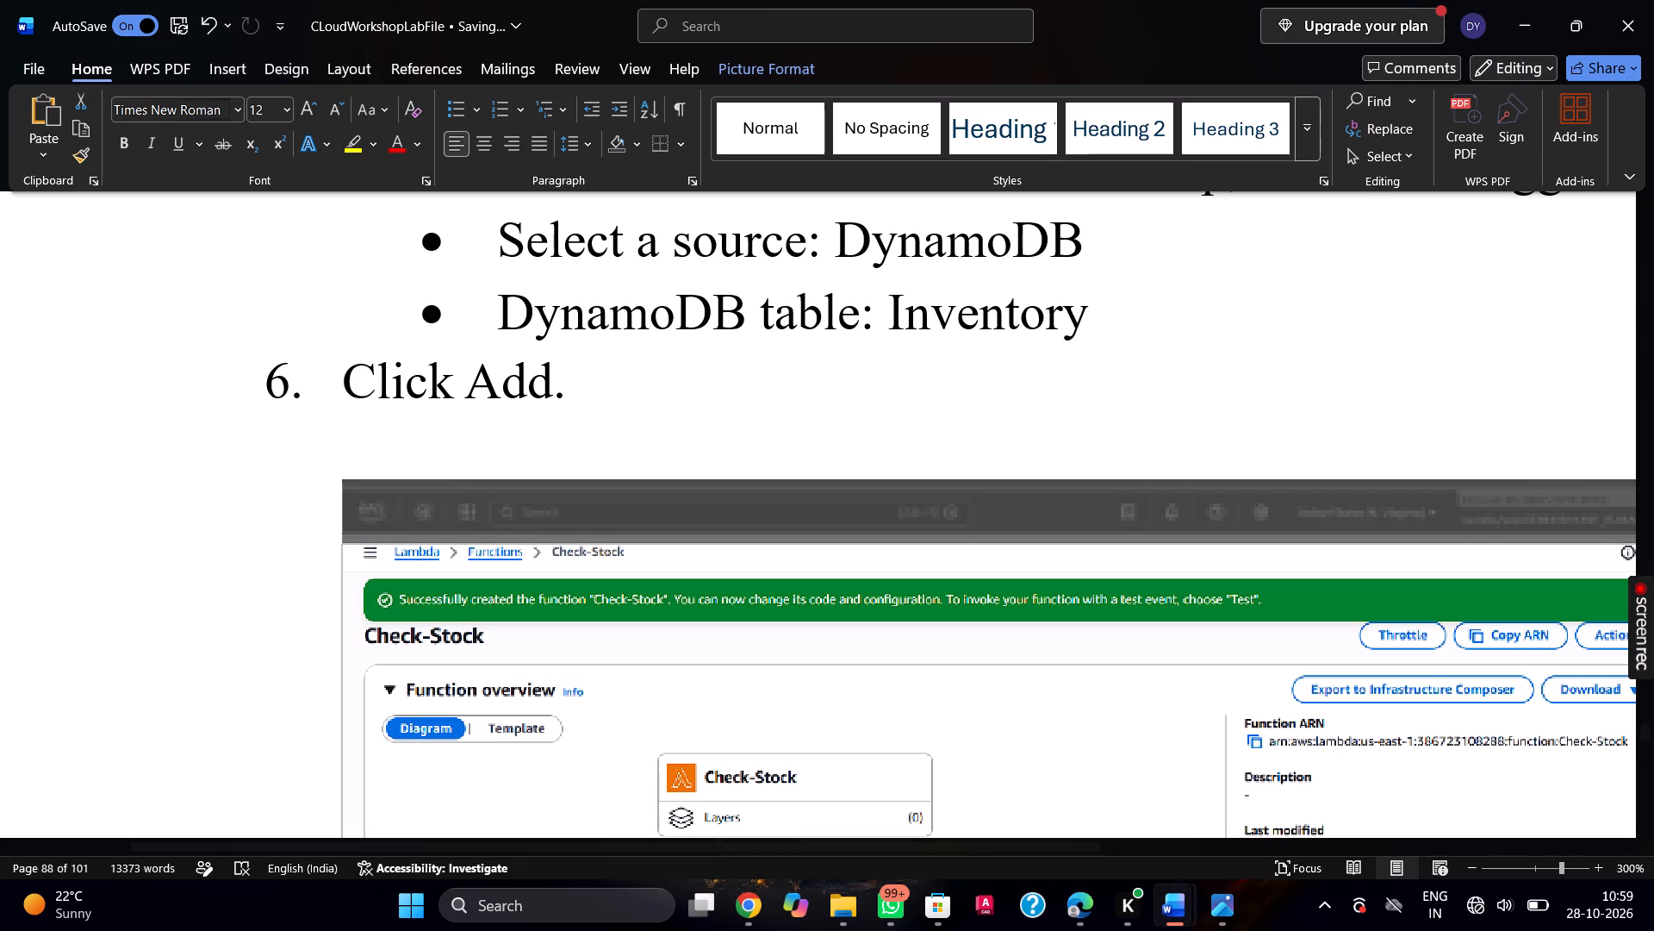
left_click_drag(1016, 544, 1014, 528)
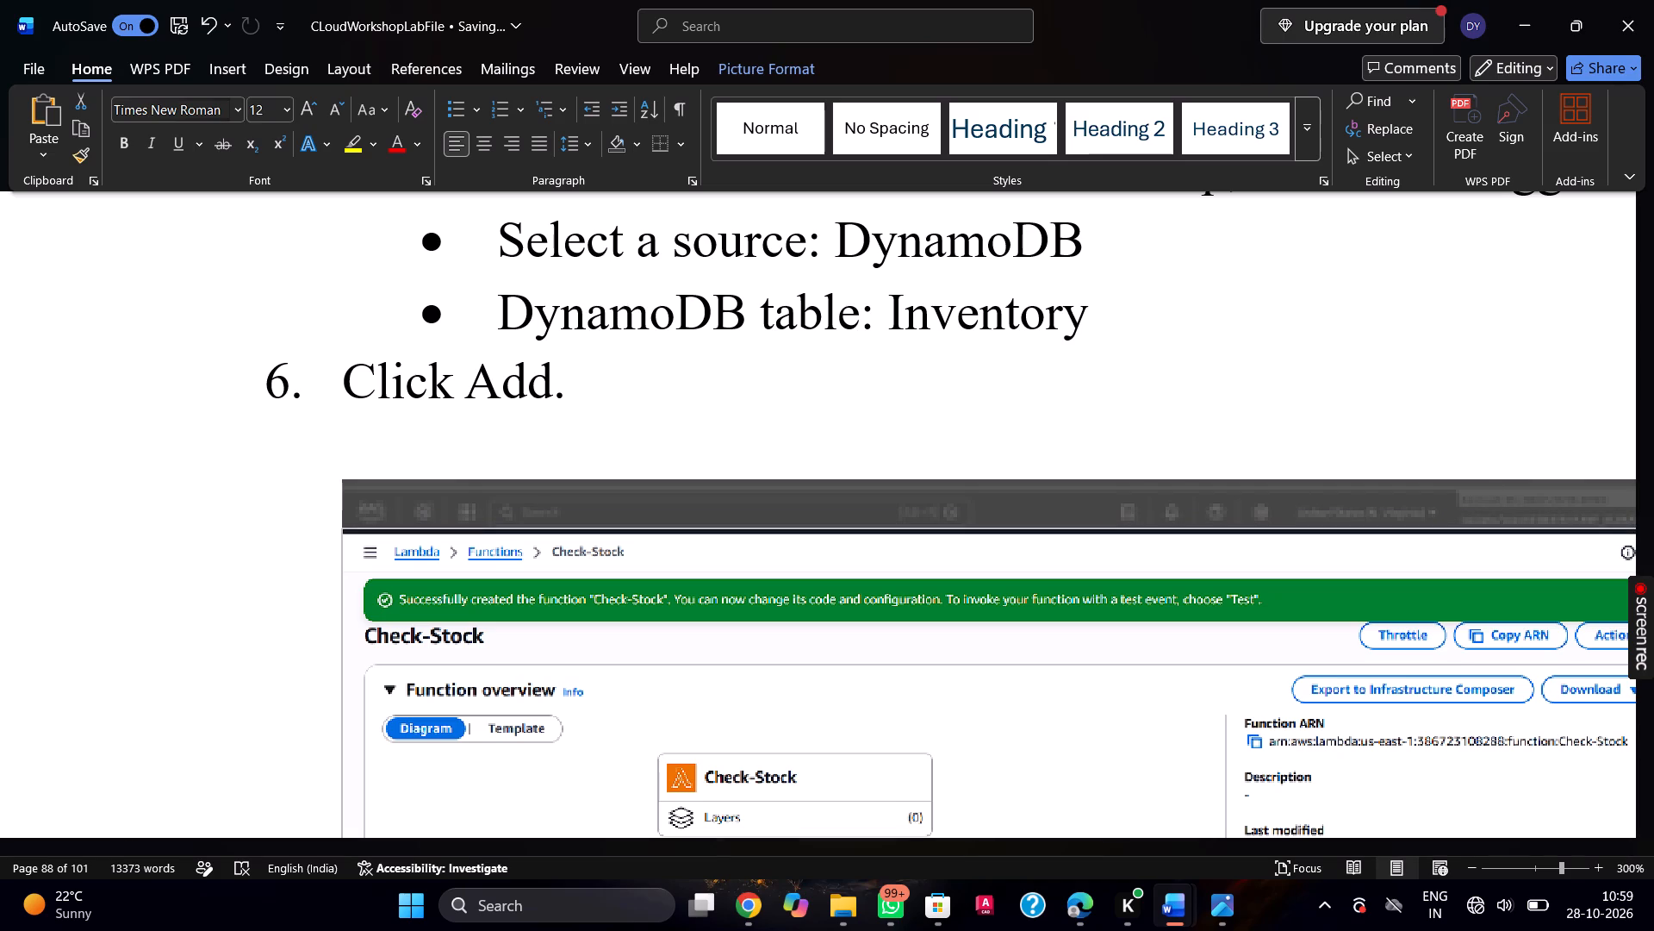
left_click_drag(1014, 528, 1012, 536)
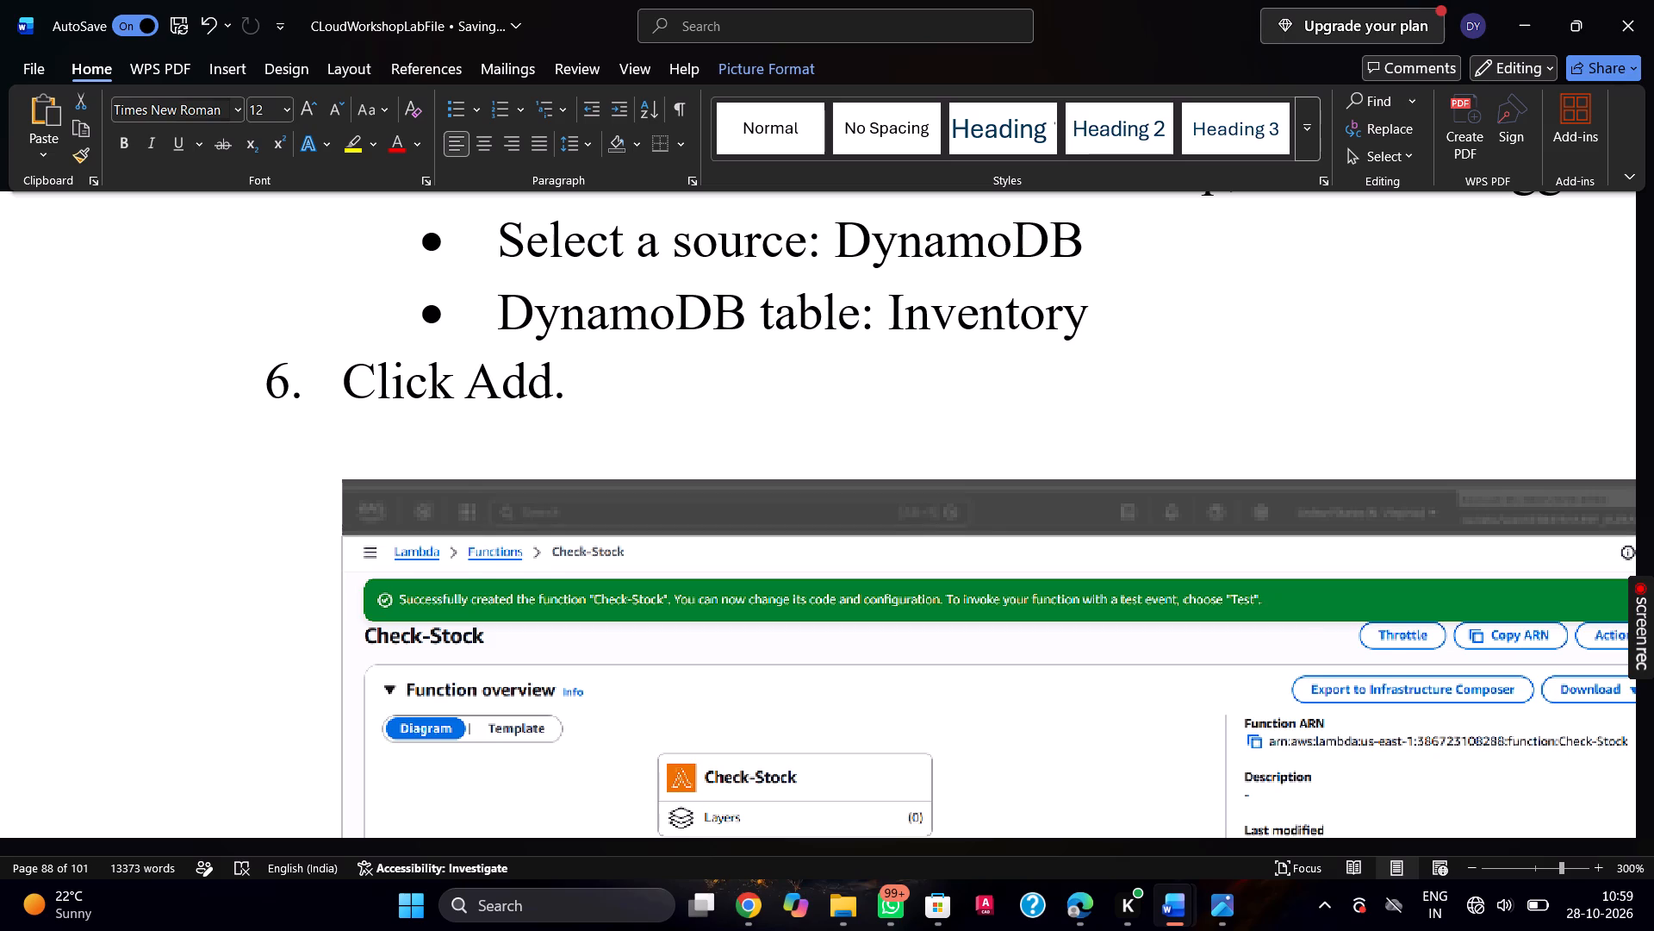
left_click_drag(1012, 536, 1010, 536)
scroll(1010, 536, "left", 1)
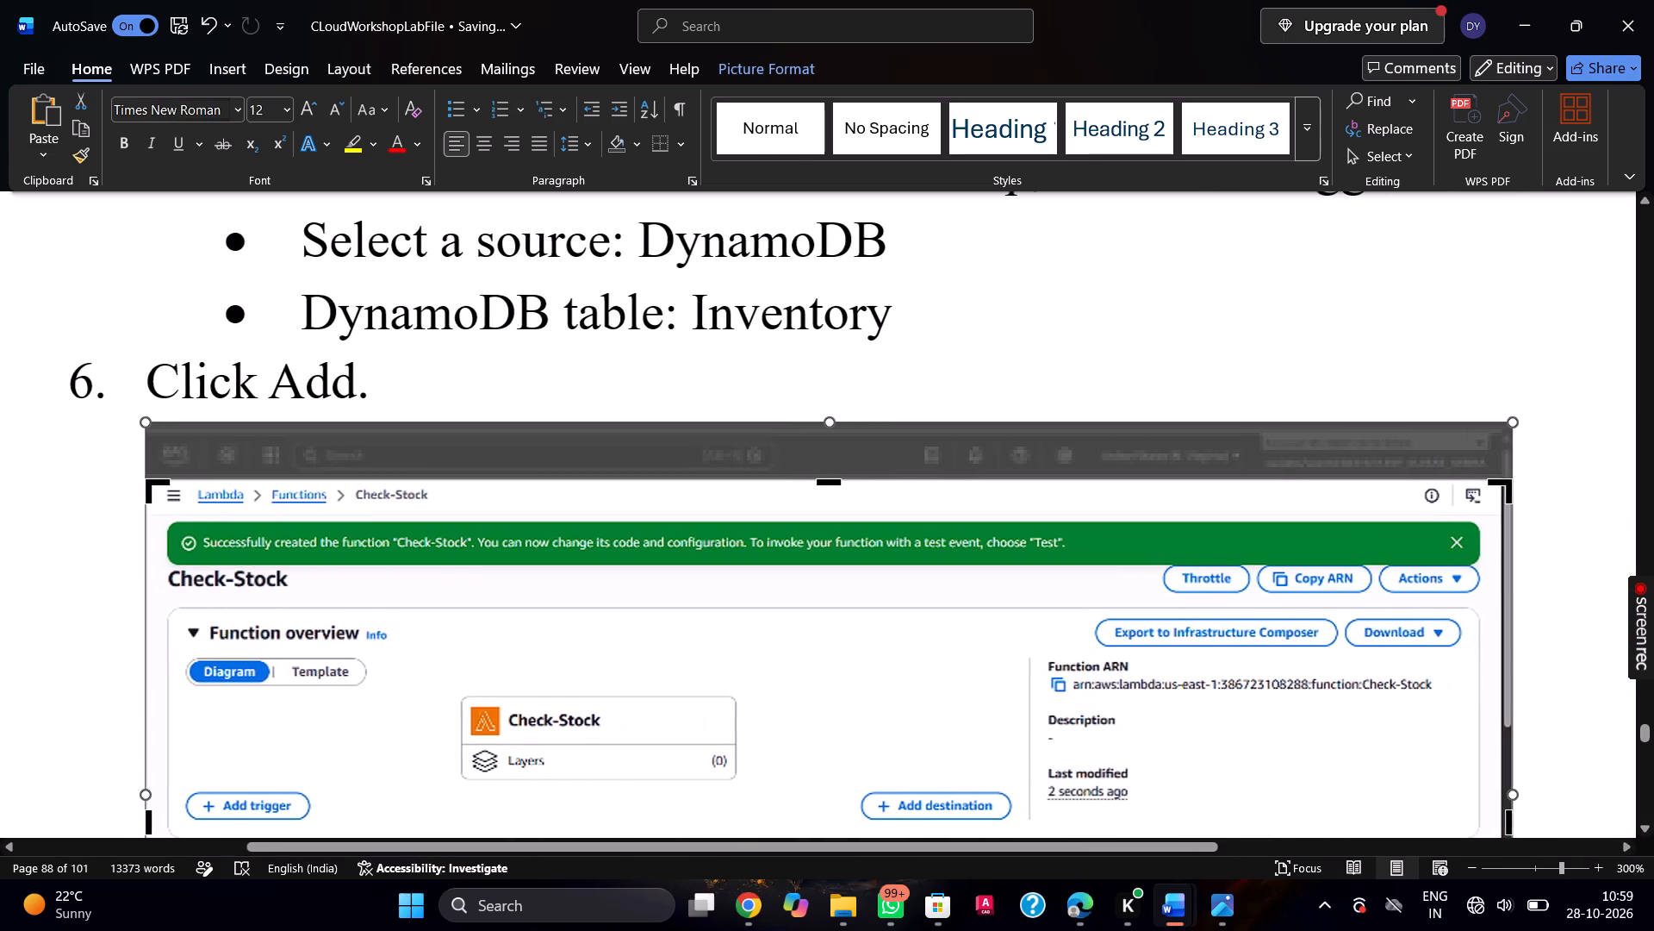
scroll(1010, 536, "left", 1)
Add an unnumbered blank line after the Click Add instruction and paste the captured header strip above the Check-Stock screenshot.
left_click(410, 381)
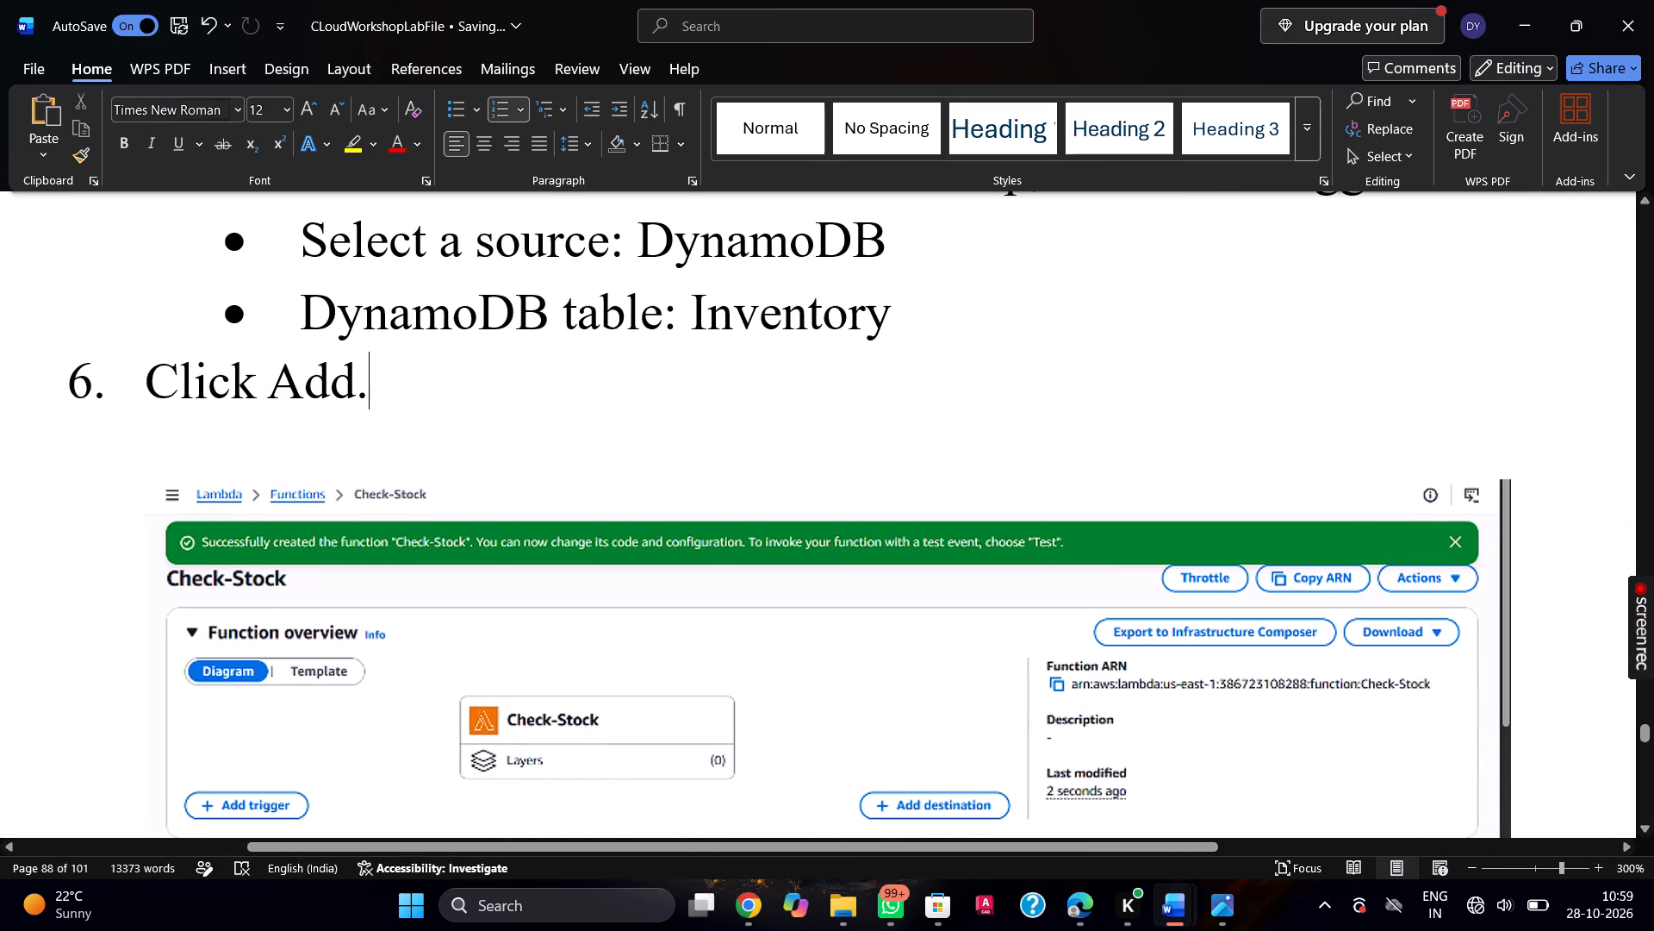
key("Return")
key("BackSpace")
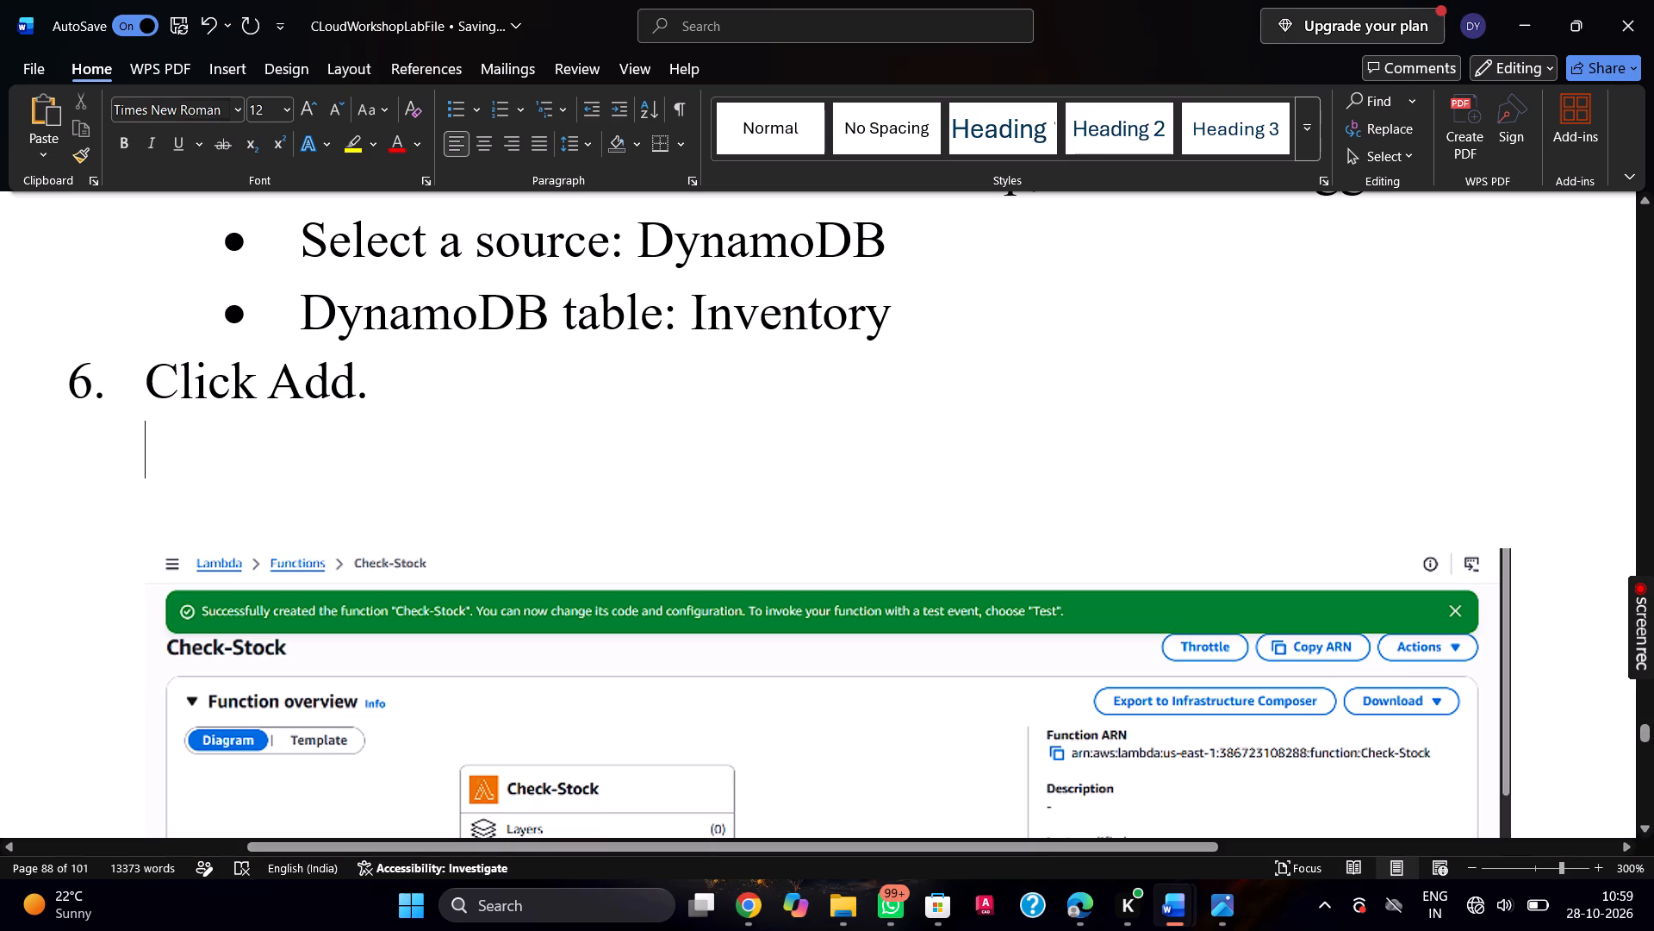
left_click(173, 539)
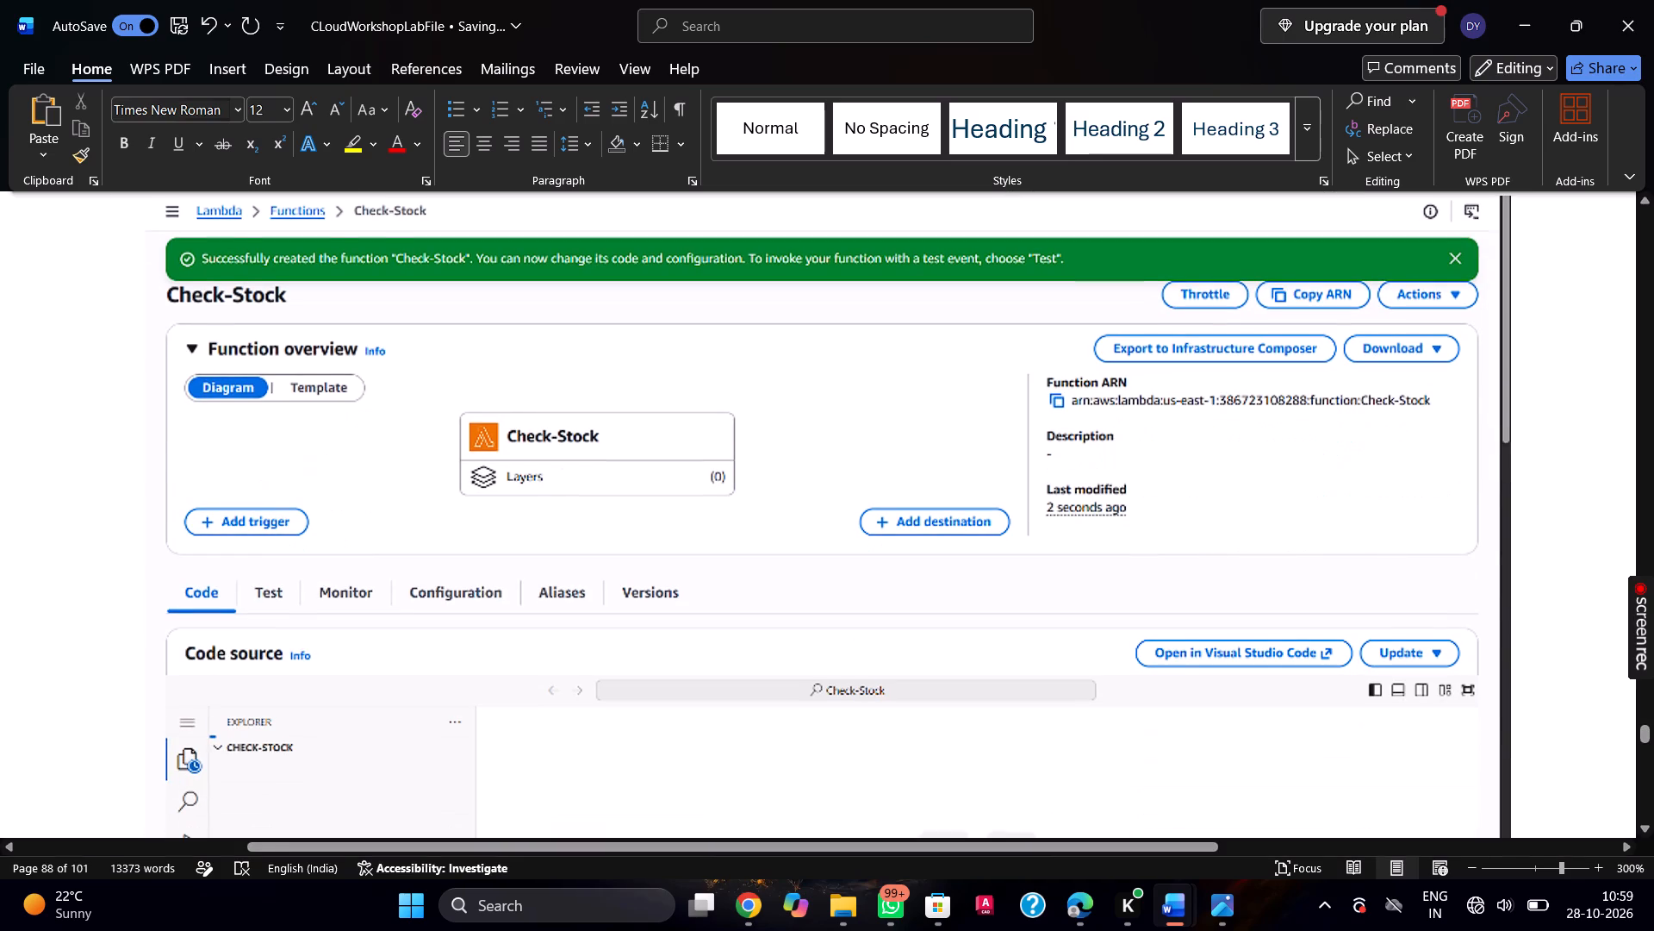
scroll(223, 409, "up", 1)
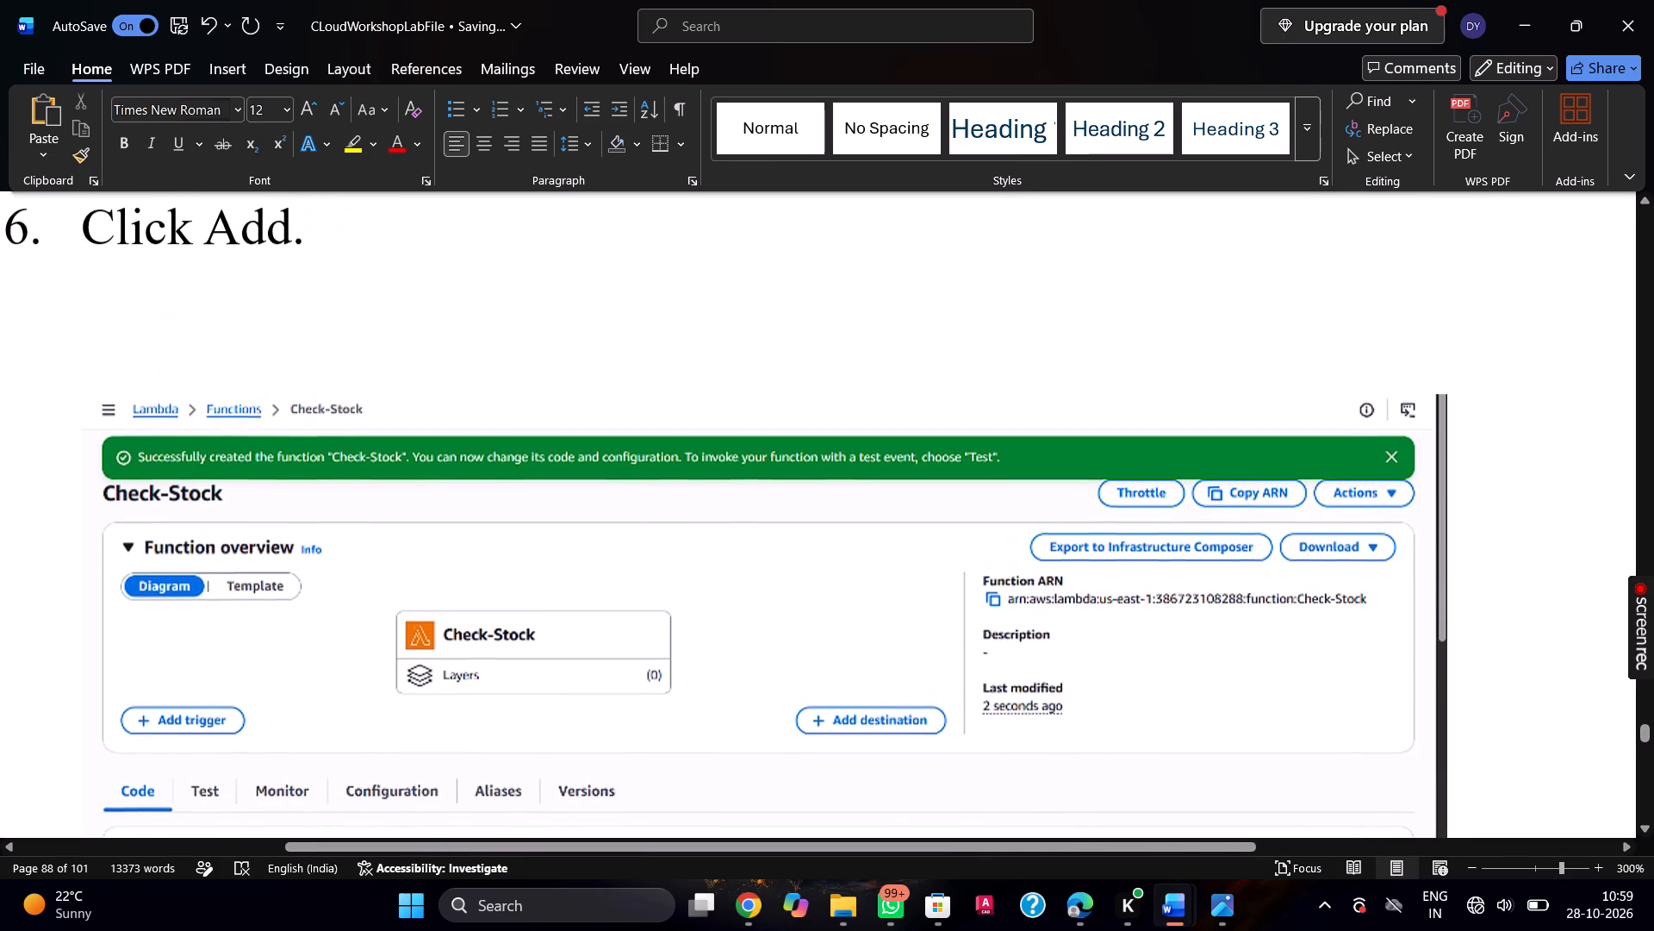
scroll(223, 409, "up", 1)
key("ctrl+v")
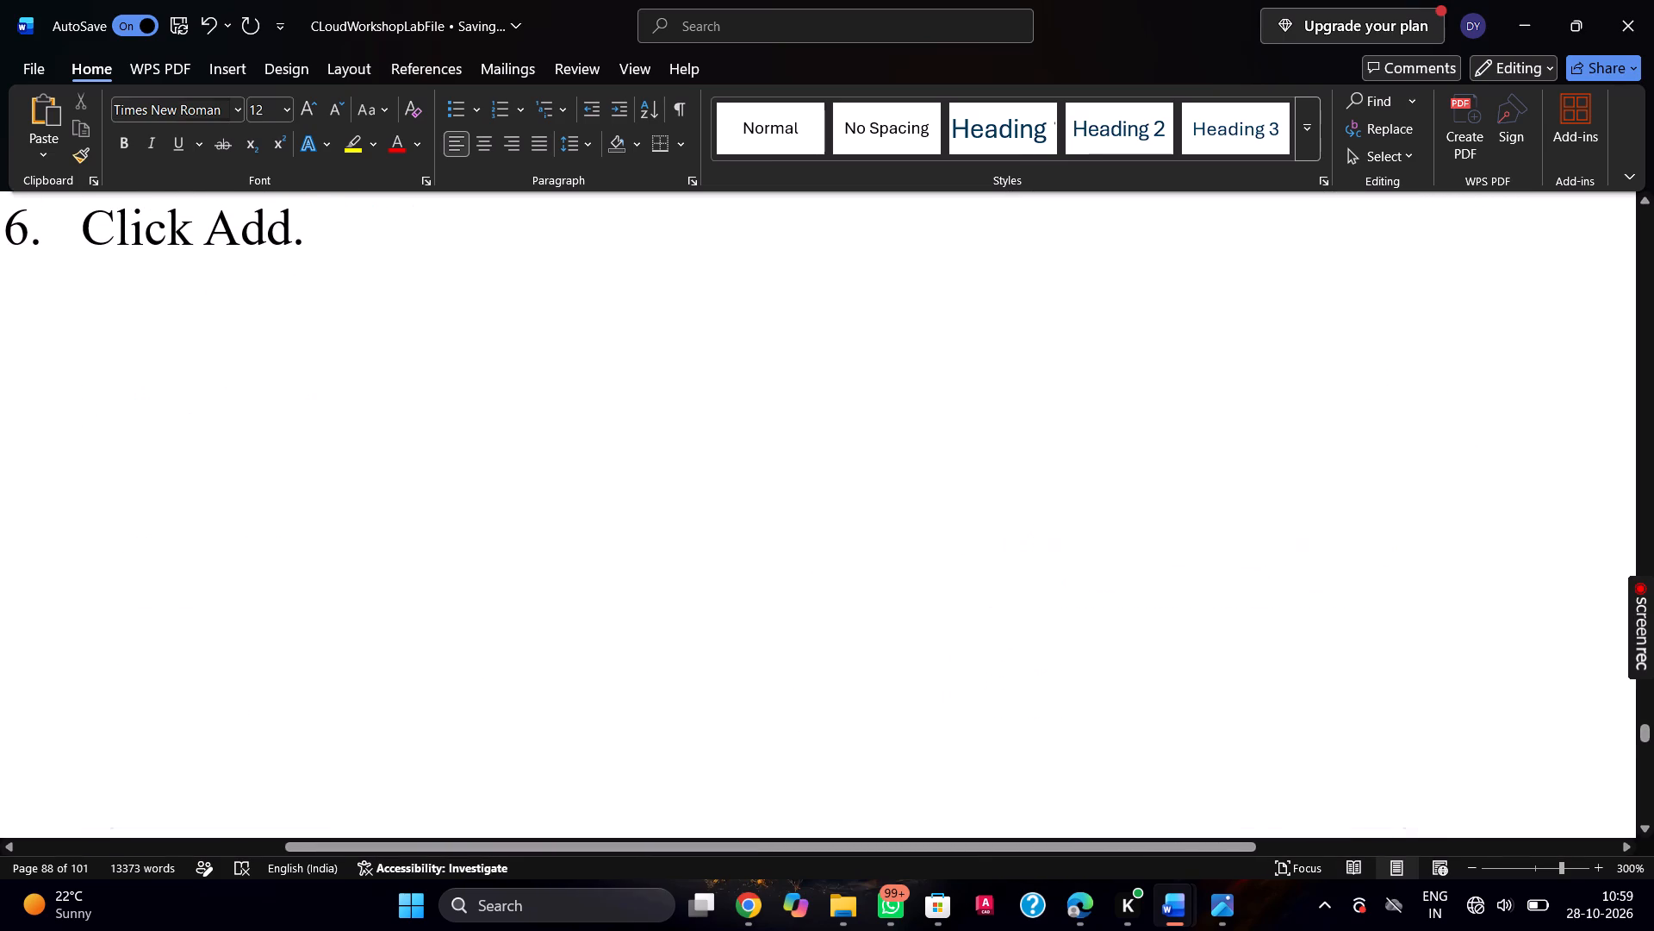
scroll(223, 409, "up", 1)
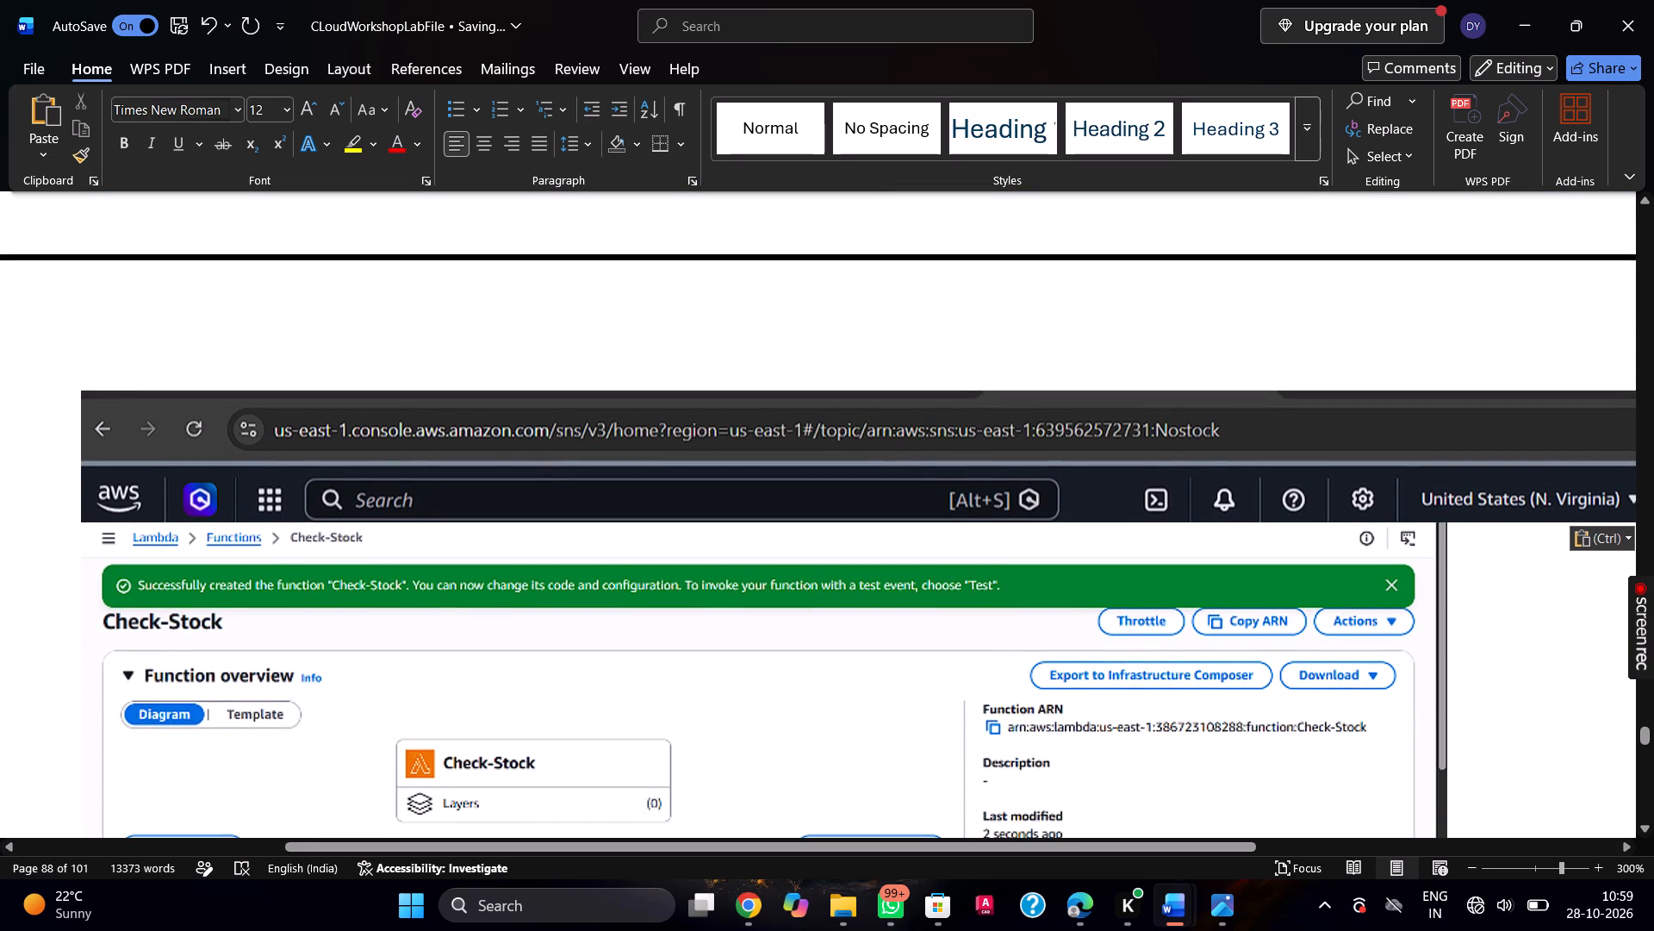
Narrow the pasted header strip from its right edge to match the width of the Check-Stock function screenshot below it.
left_click(623, 469)
scroll(623, 469, "left", 2)
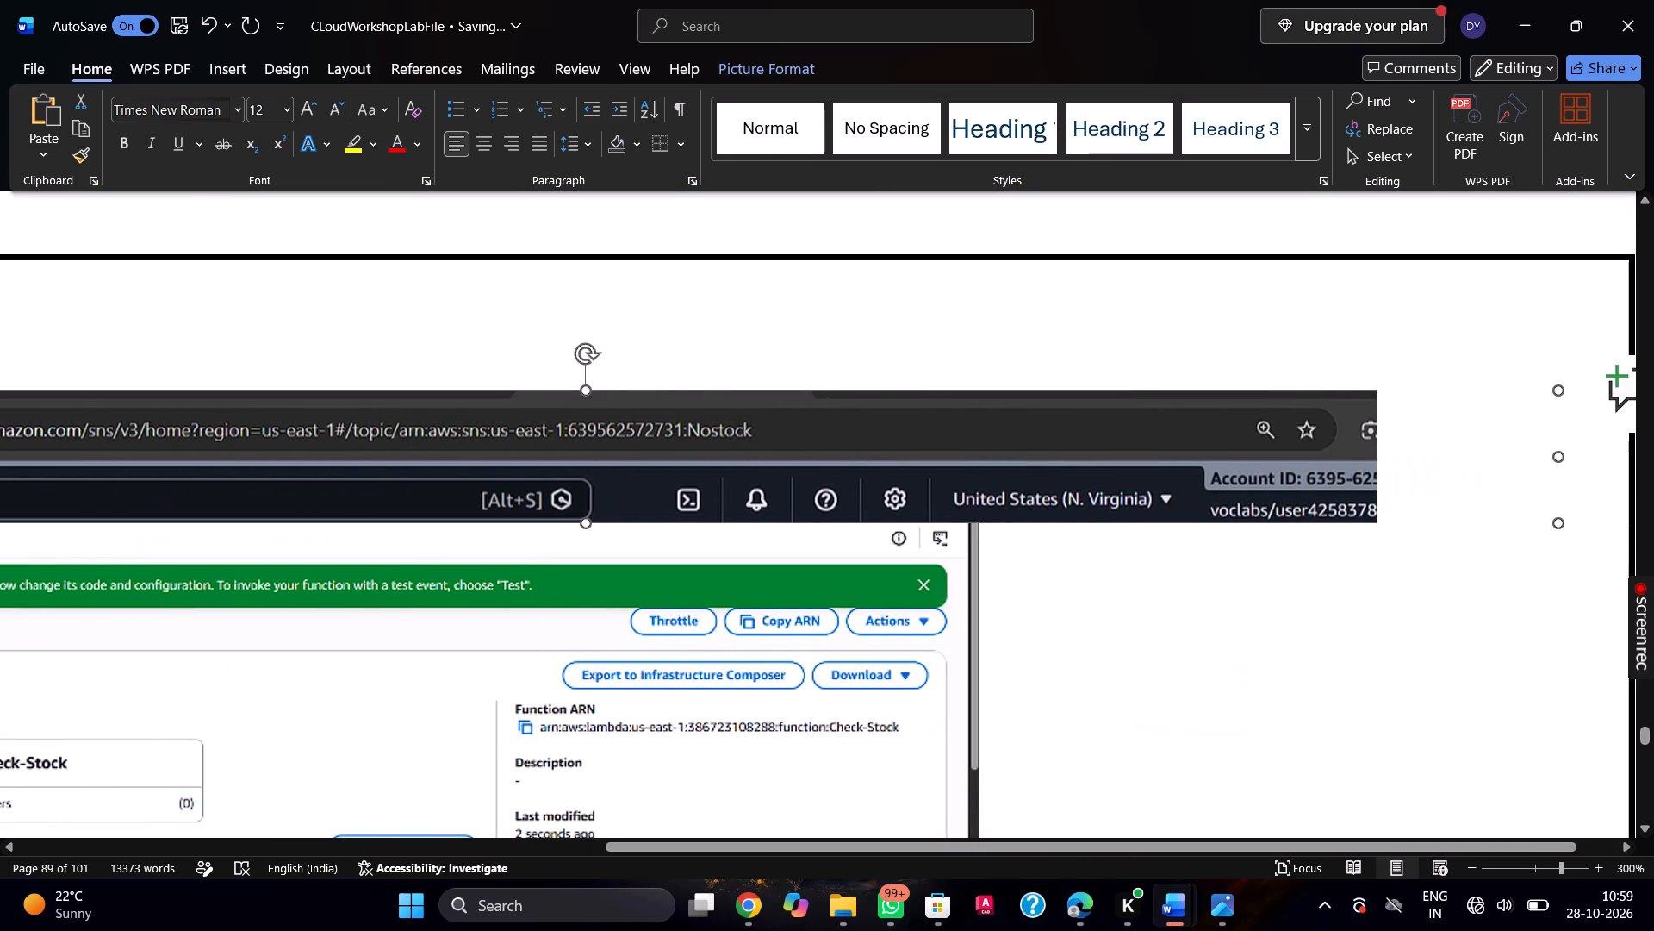
left_click_drag(1419, 458, 1412, 458)
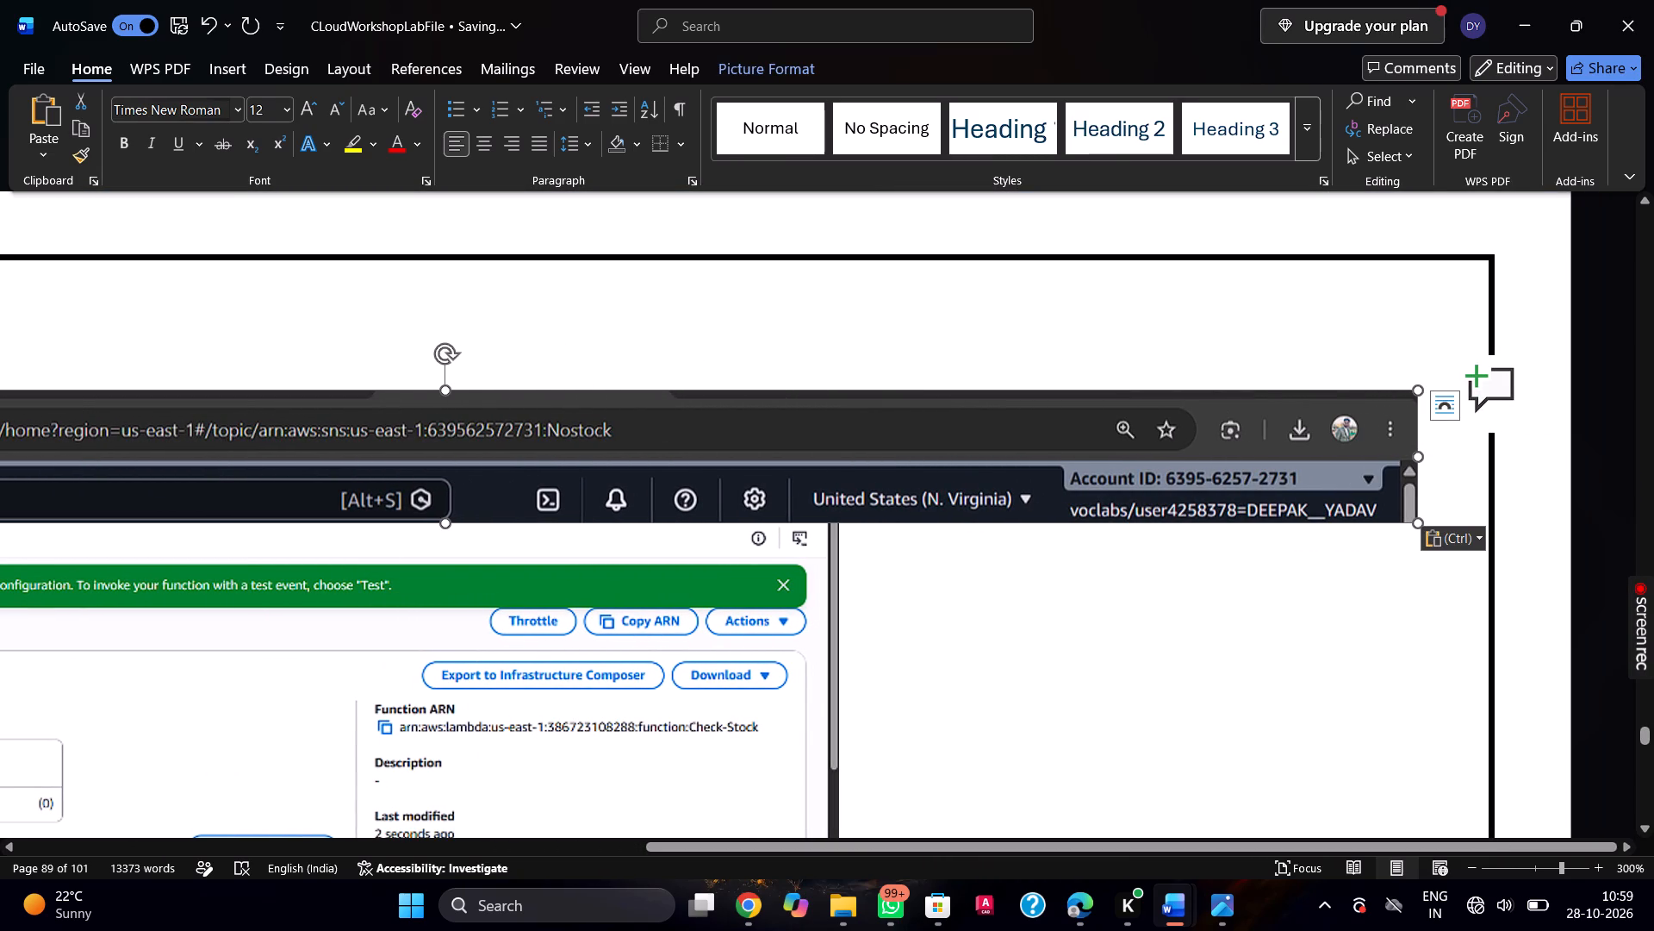
left_click_drag(1412, 458, 883, 428)
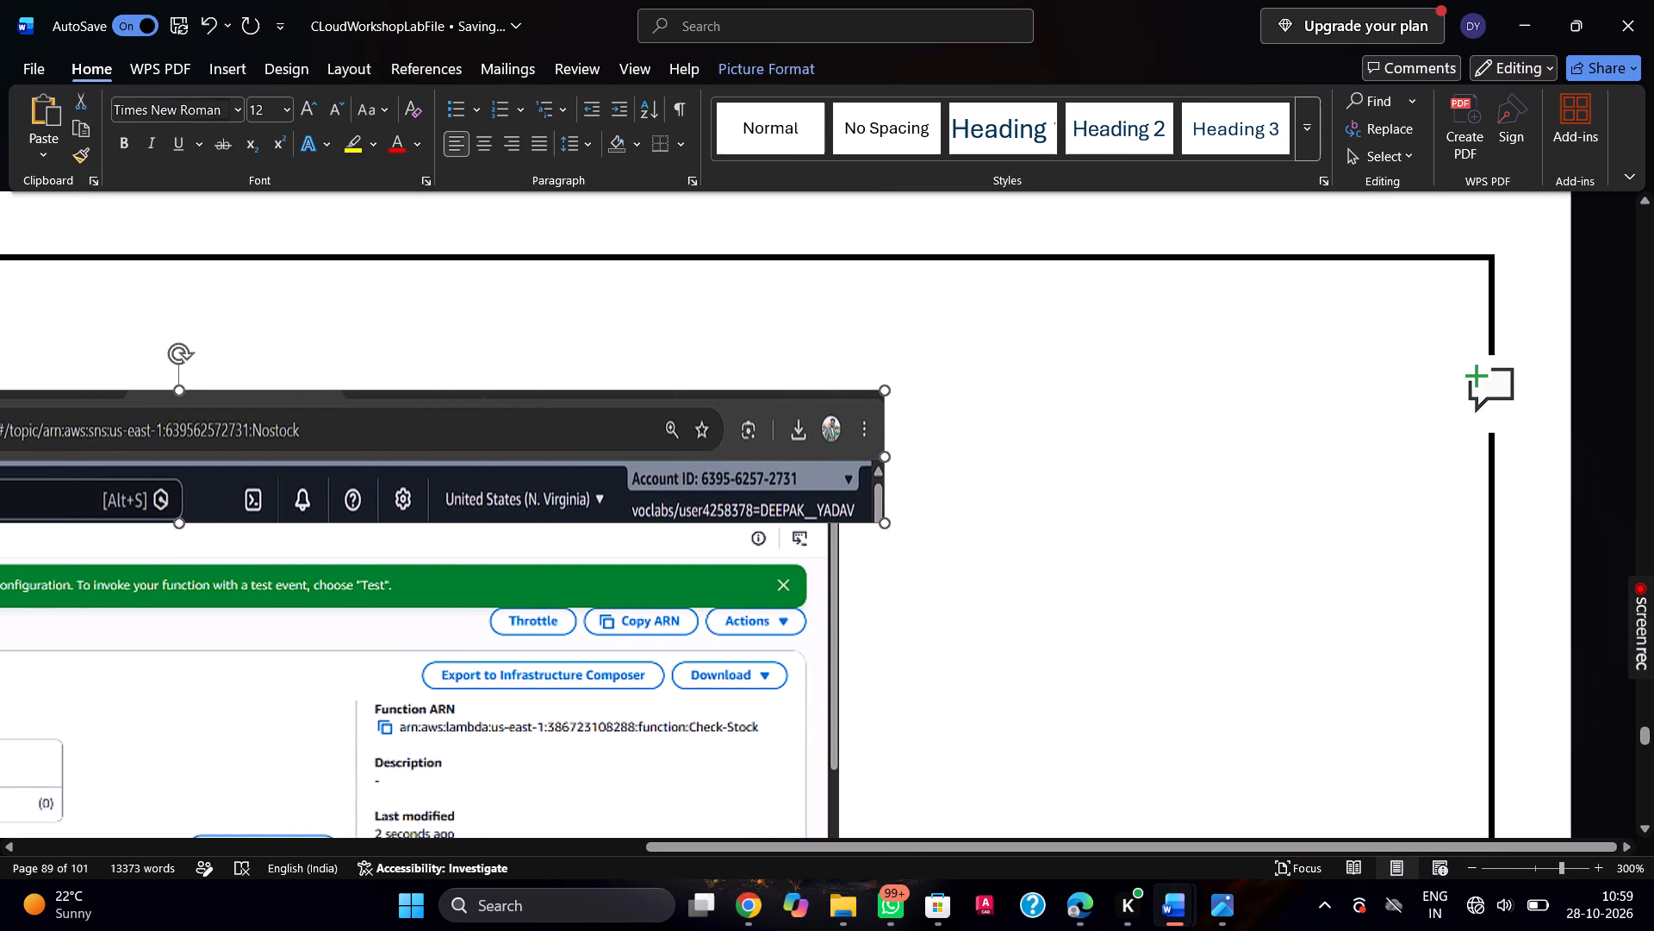
left_click_drag(883, 428, 836, 422)
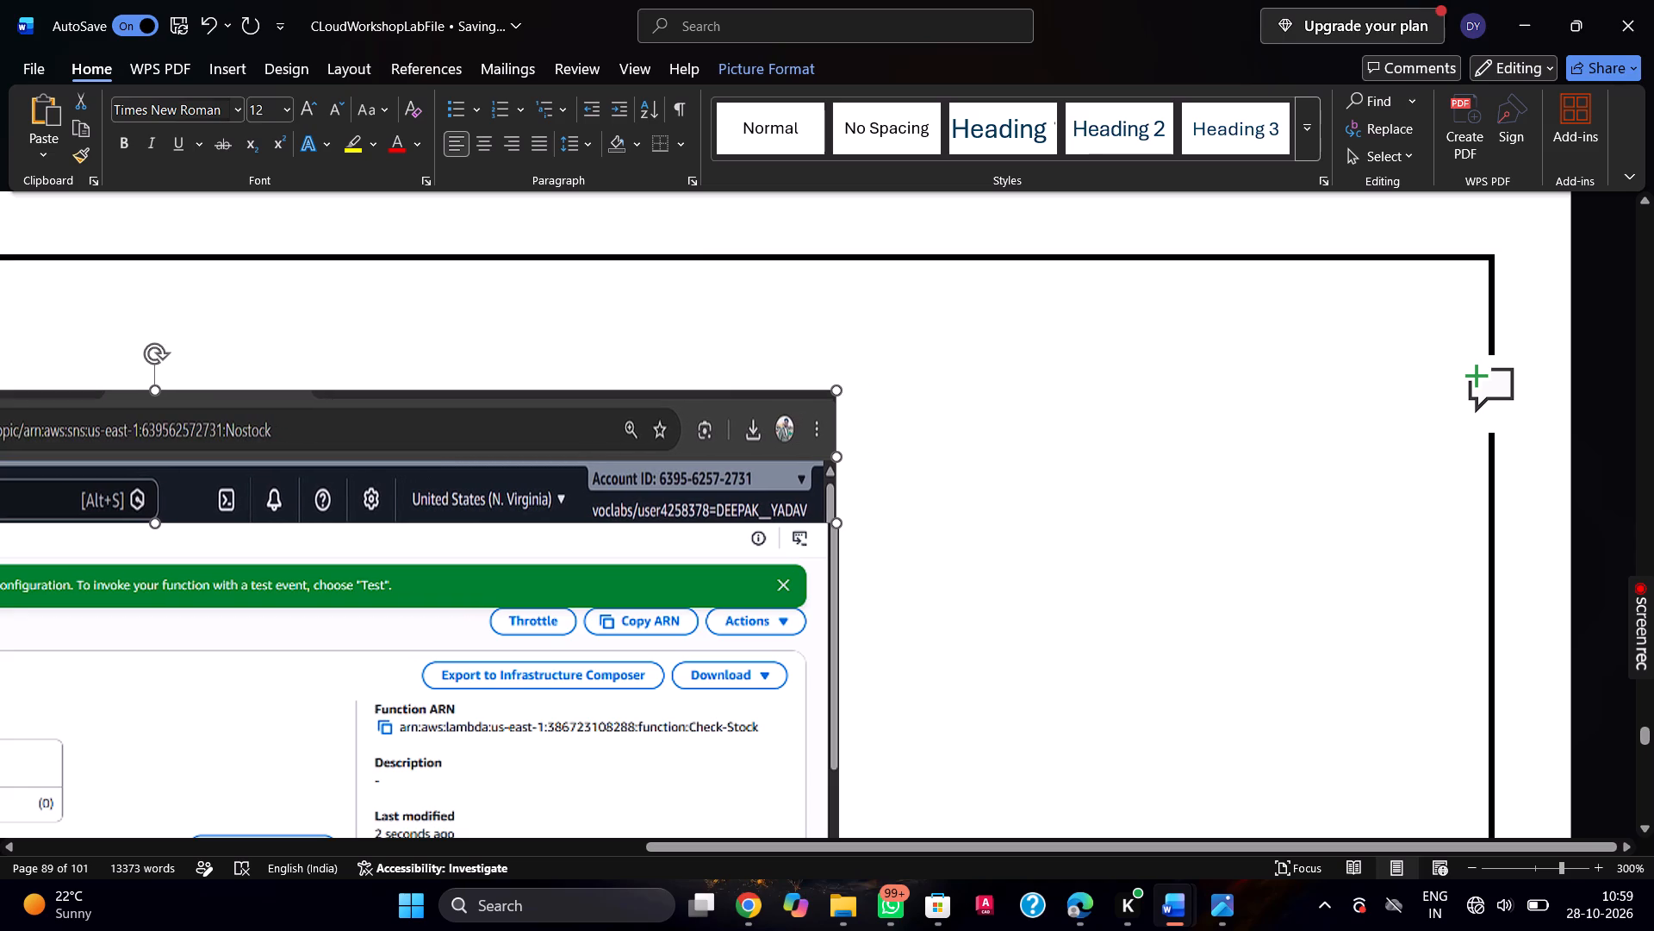
left_click_drag(836, 422, 856, 426)
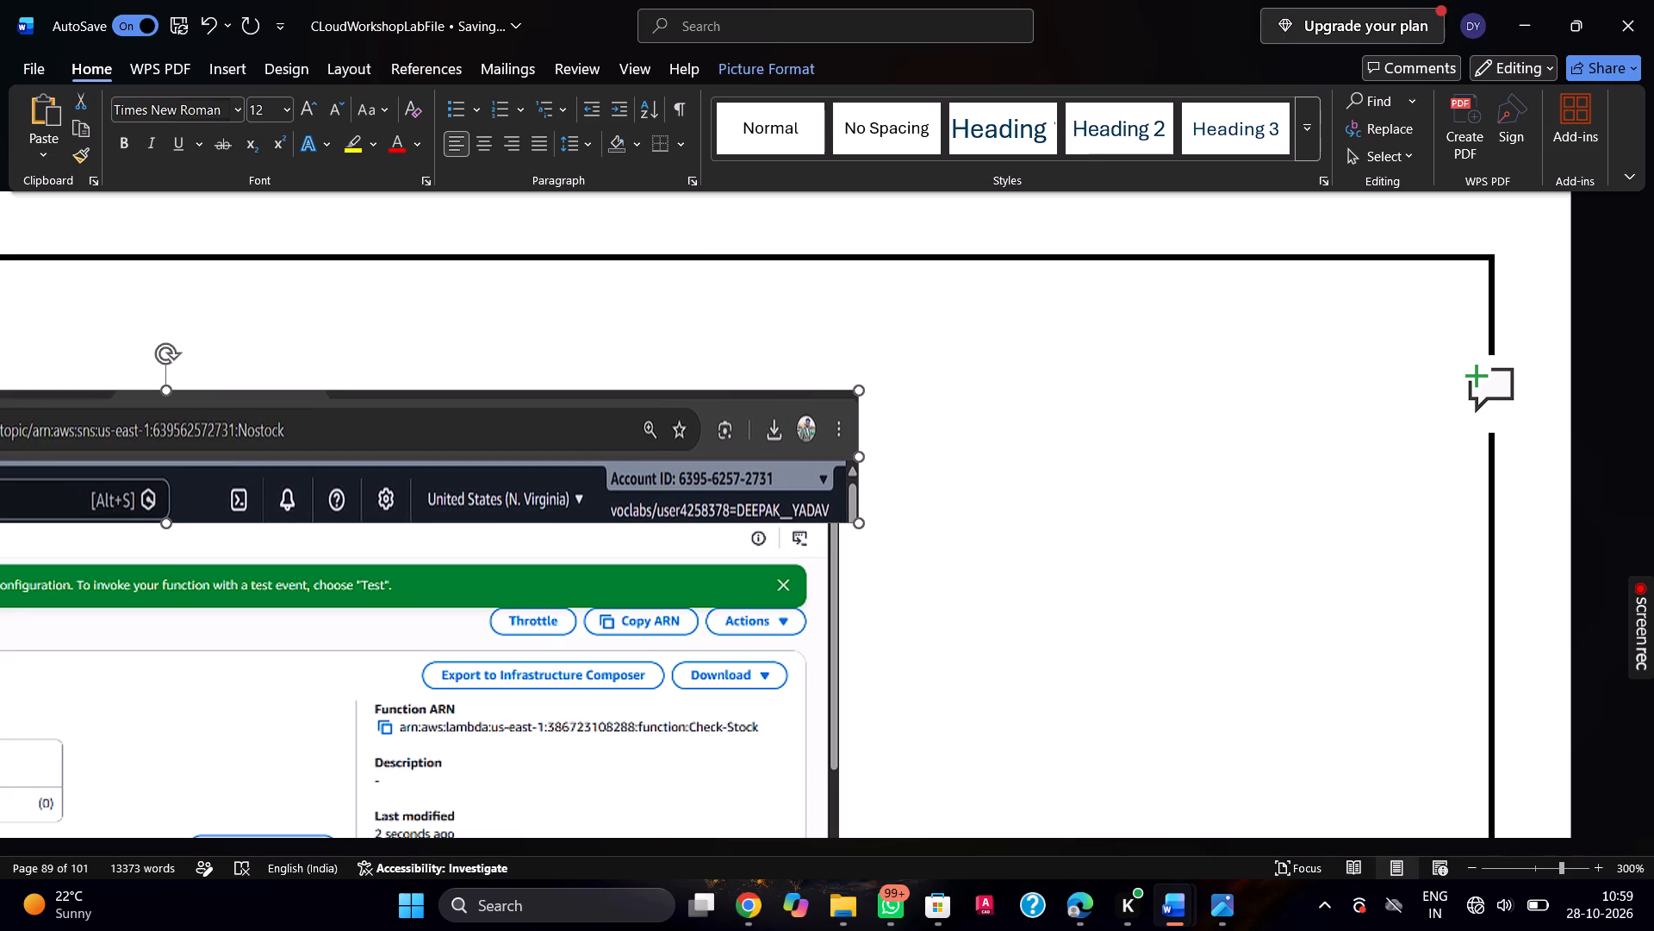
left_click_drag(856, 426, 835, 426)
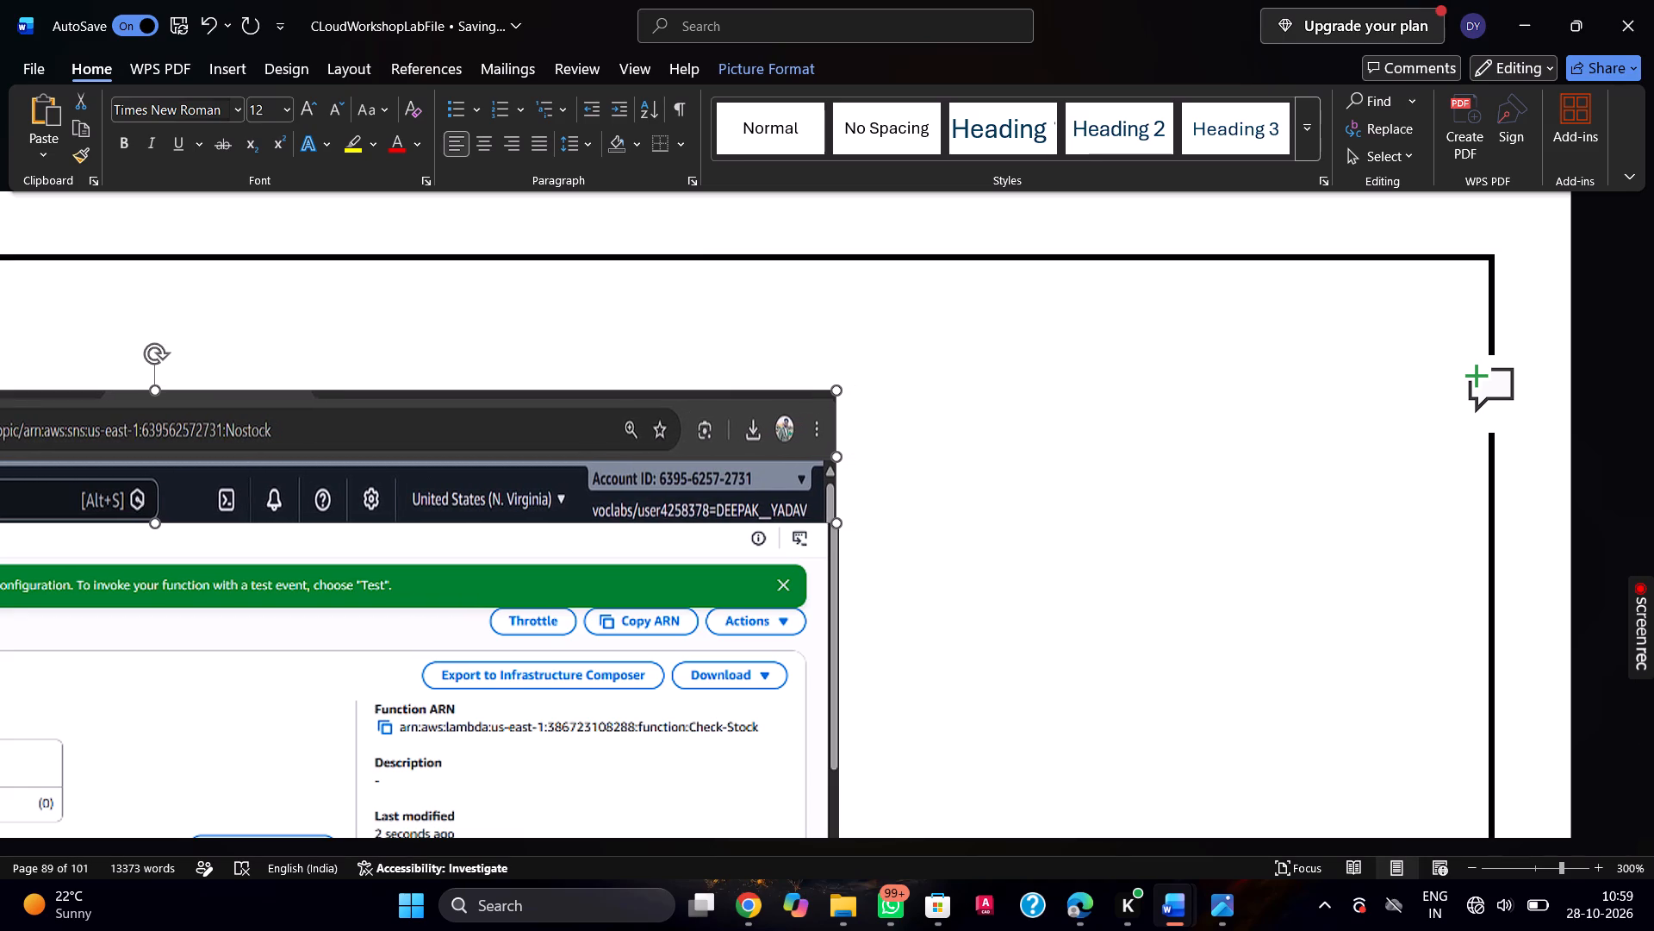
left_click_drag(835, 426, 840, 426)
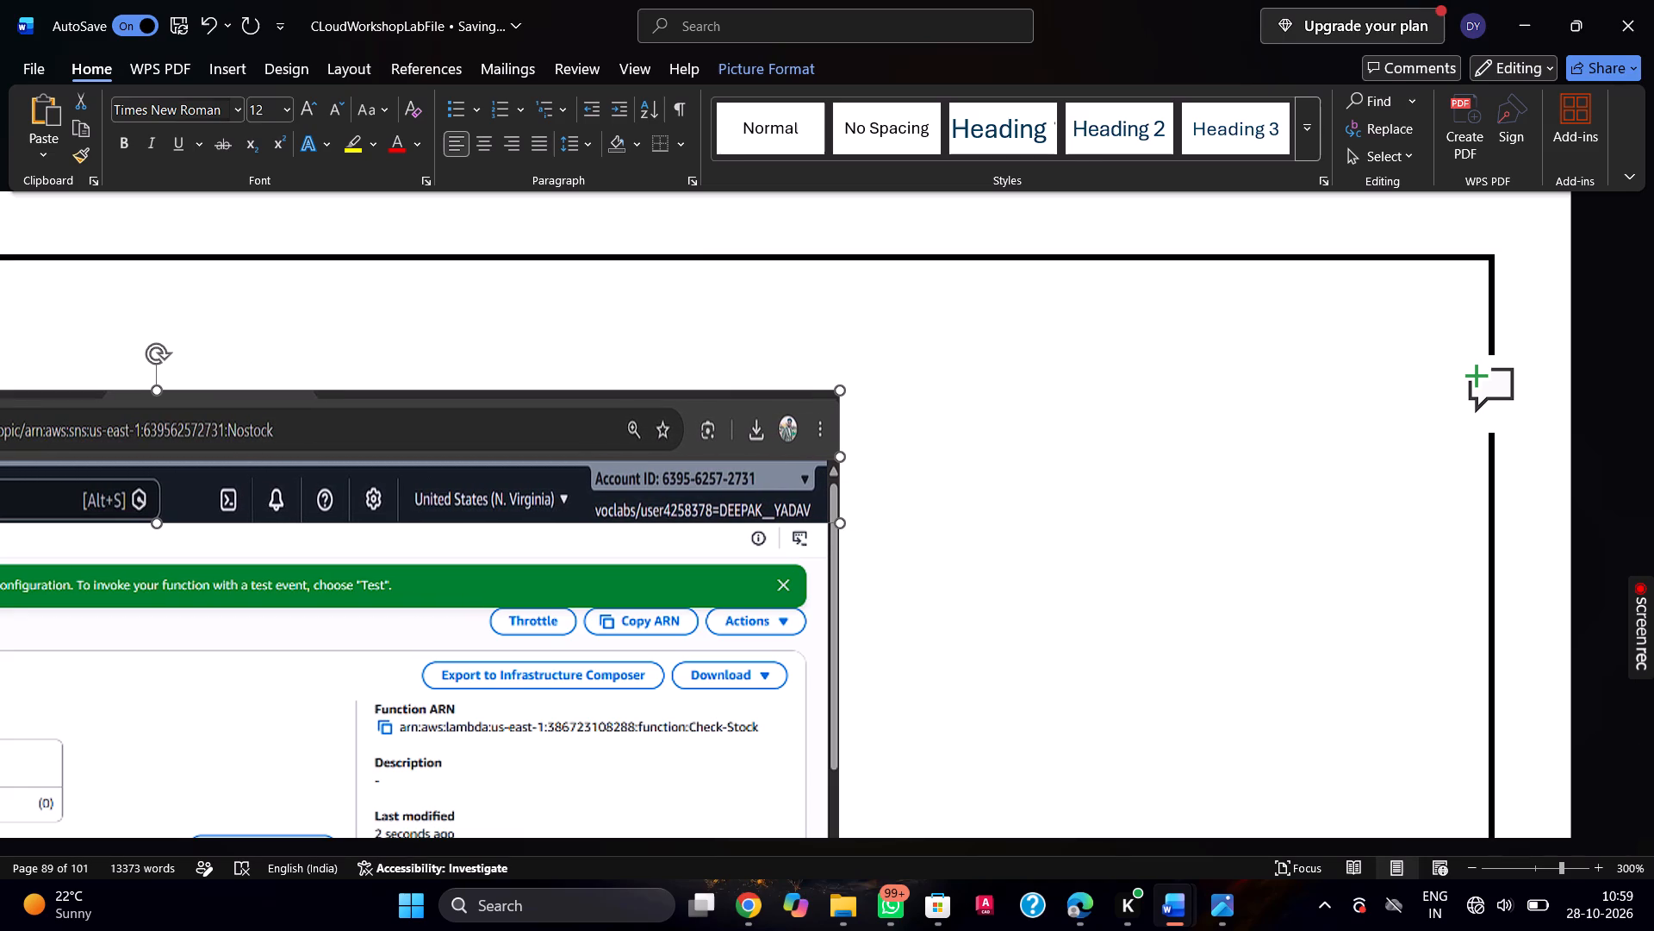
left_click_drag(840, 426, 839, 425)
left_click_drag(839, 425, 838, 425)
left_click(905, 483)
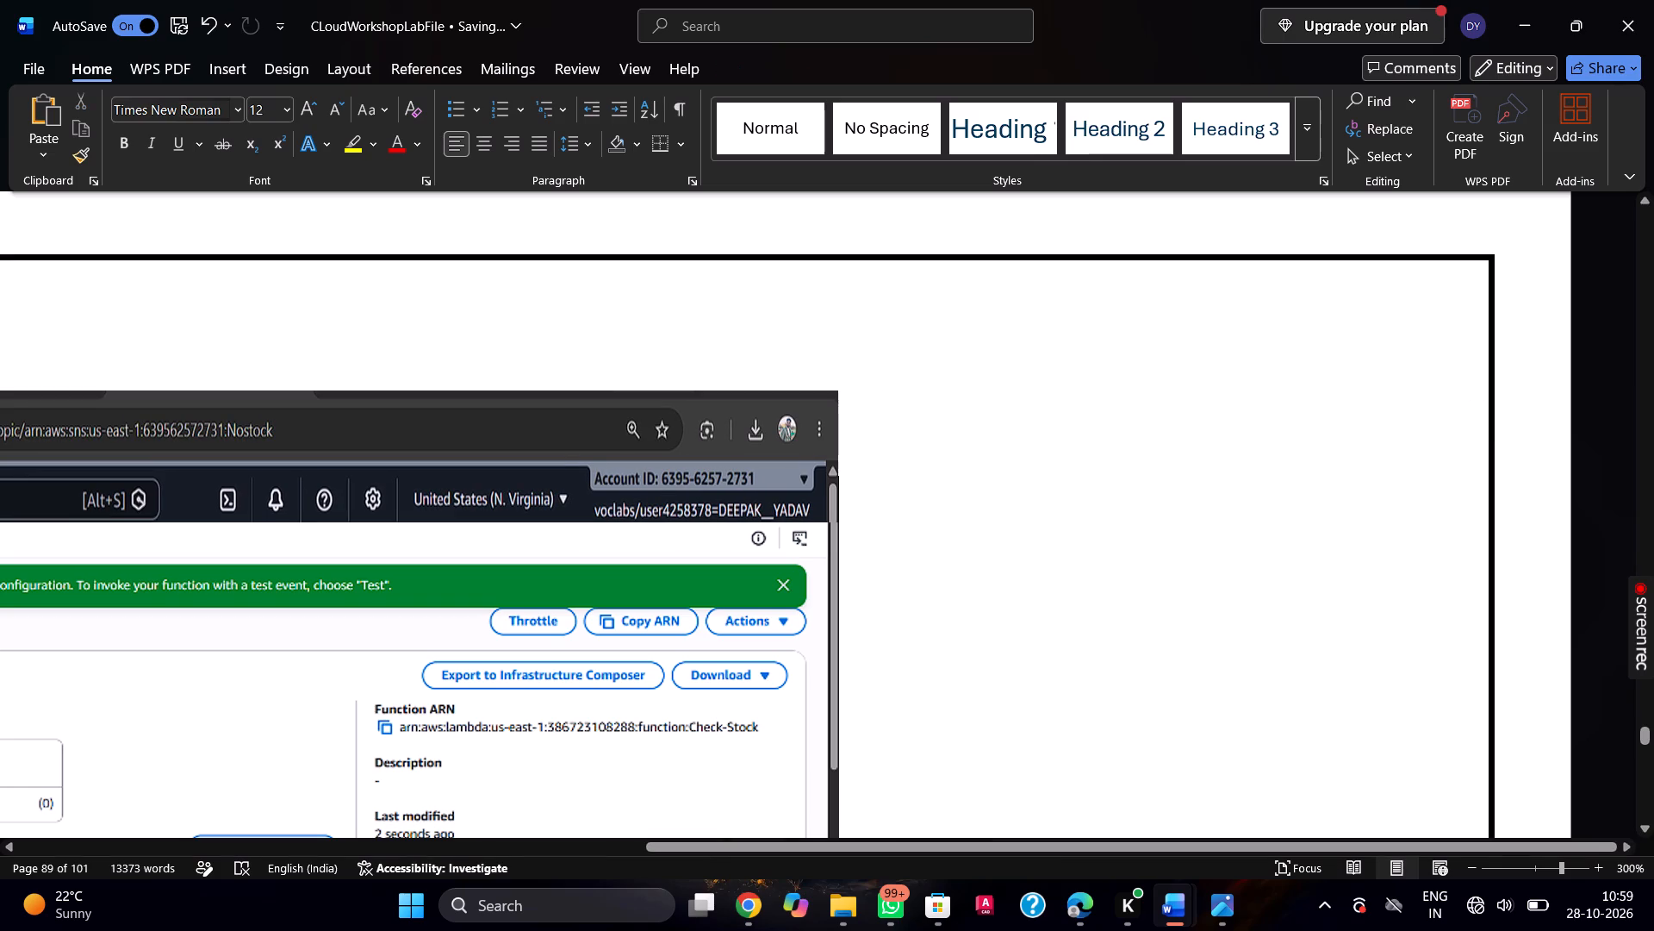
Check the header strip across its full width and fine-tune its right edge against the Check-Stock screenshot's edge.
scroll(681, 560, "right", 2)
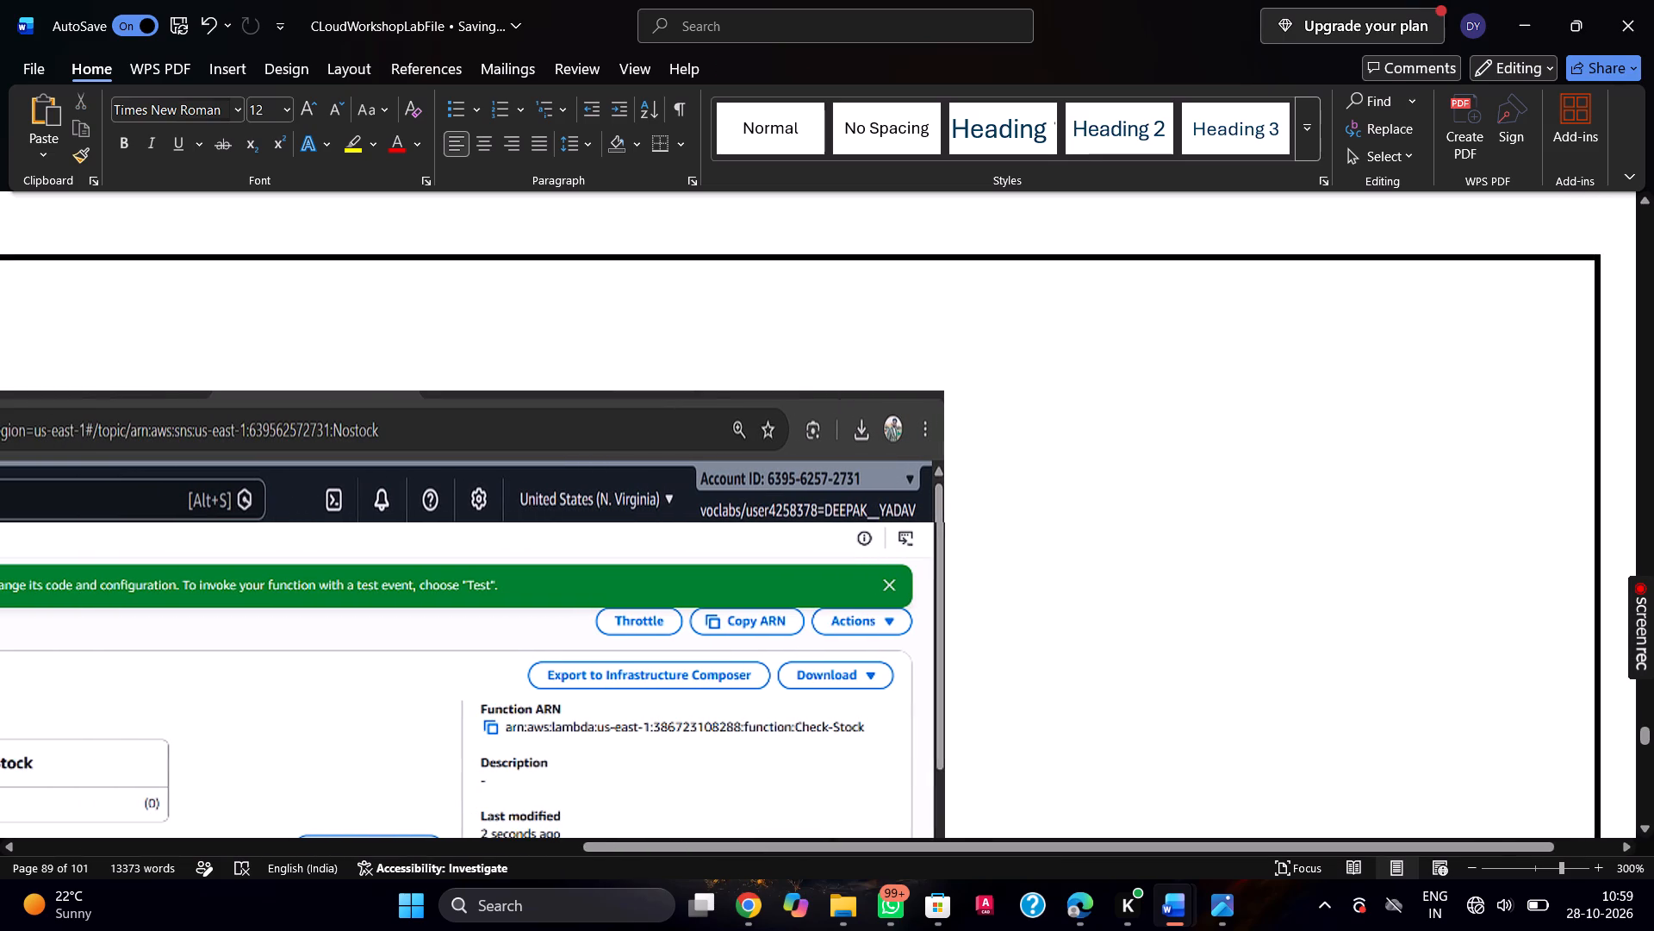
scroll(804, 558, "right", 1)
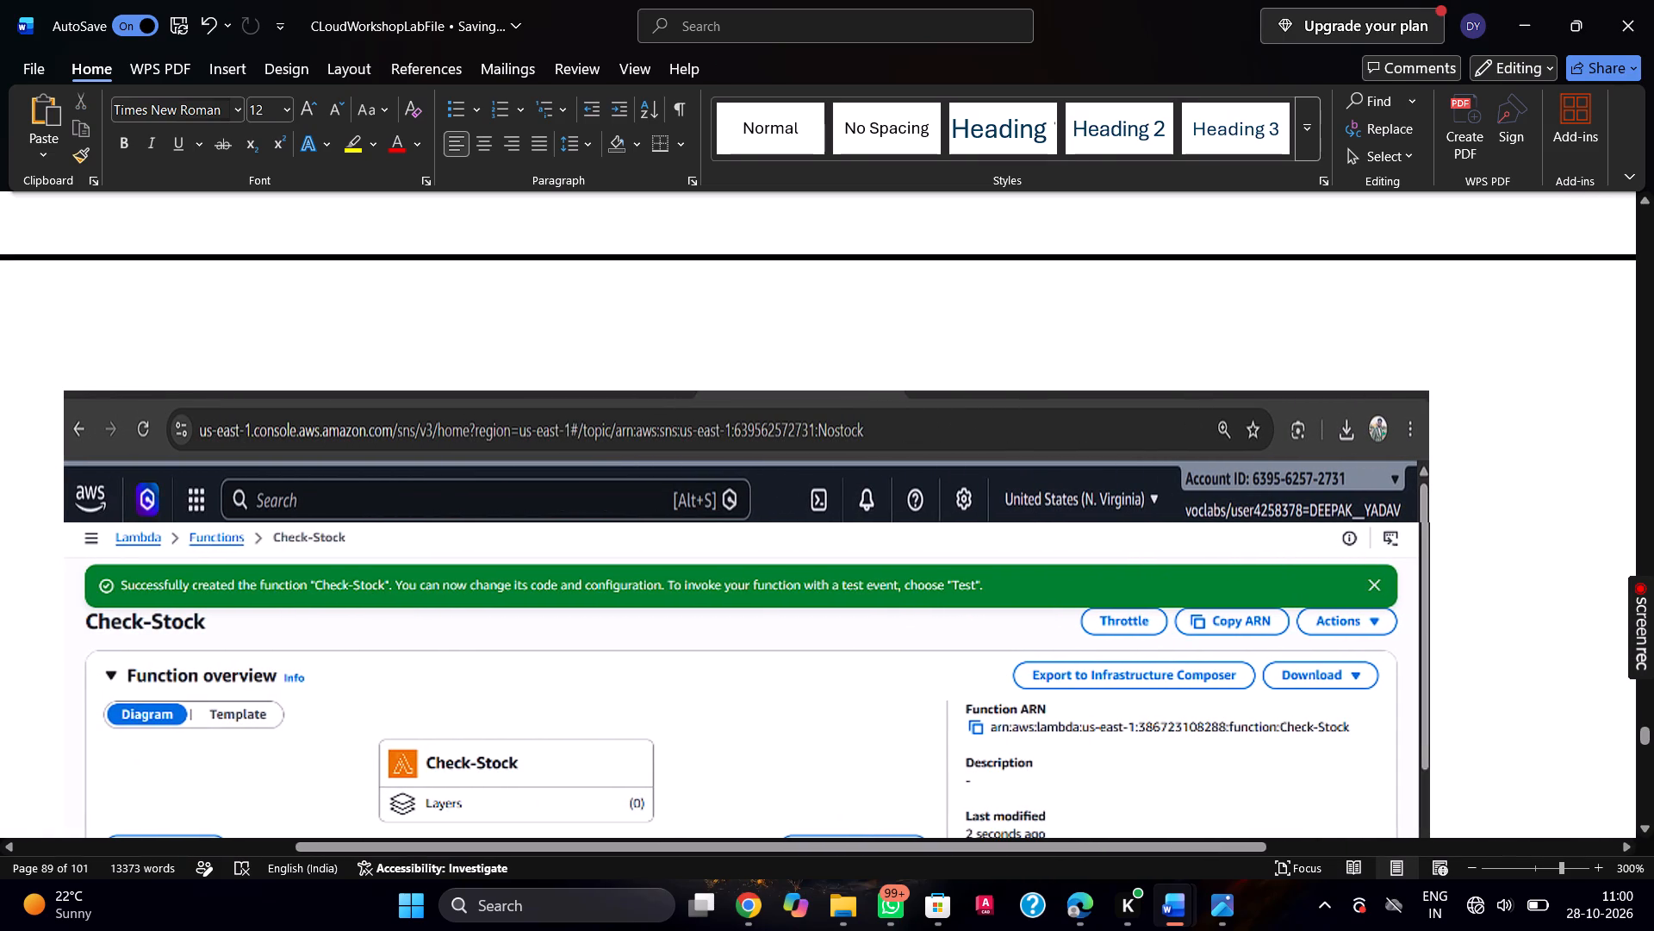
left_click(1321, 472)
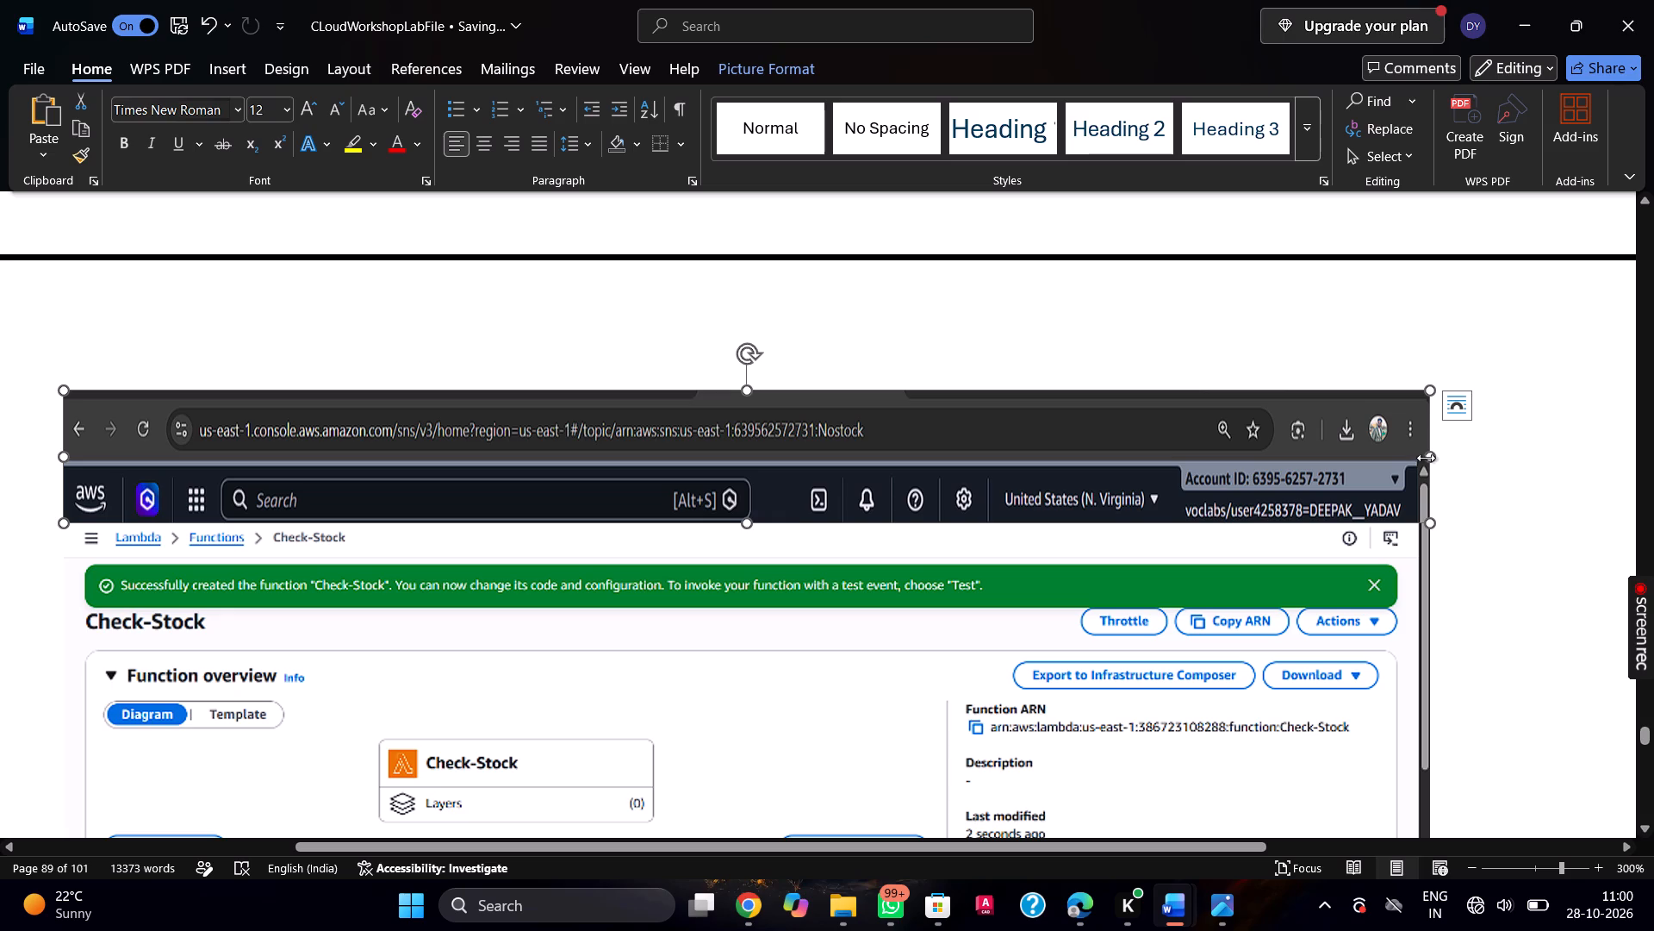
left_click(1428, 458)
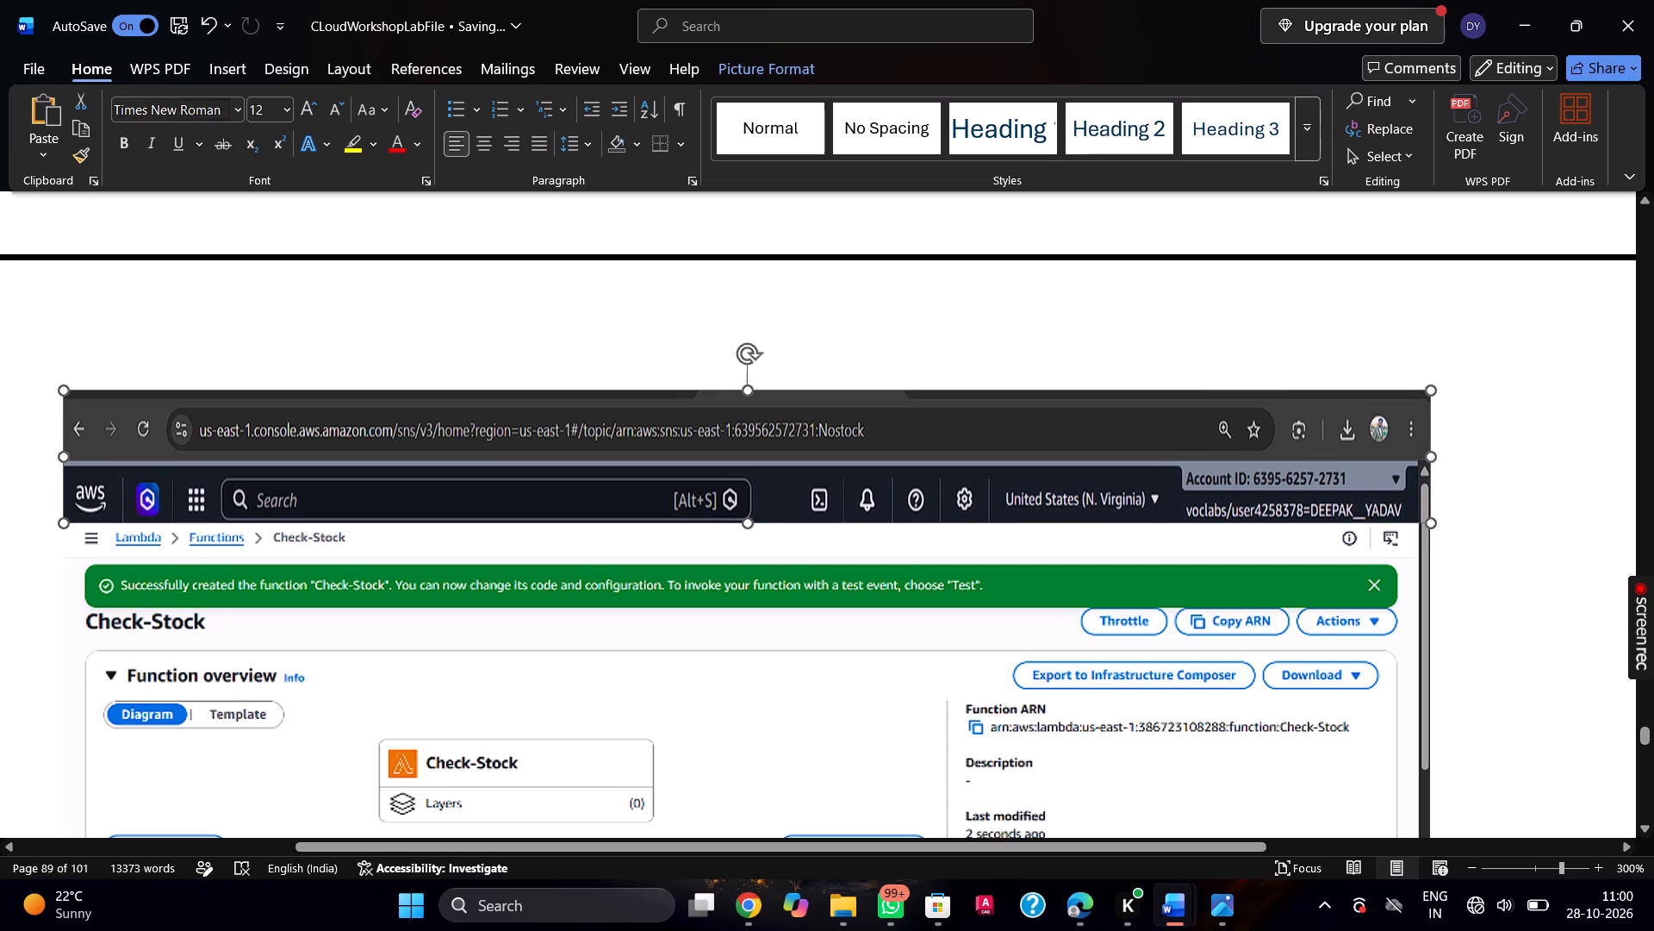
left_click(1489, 509)
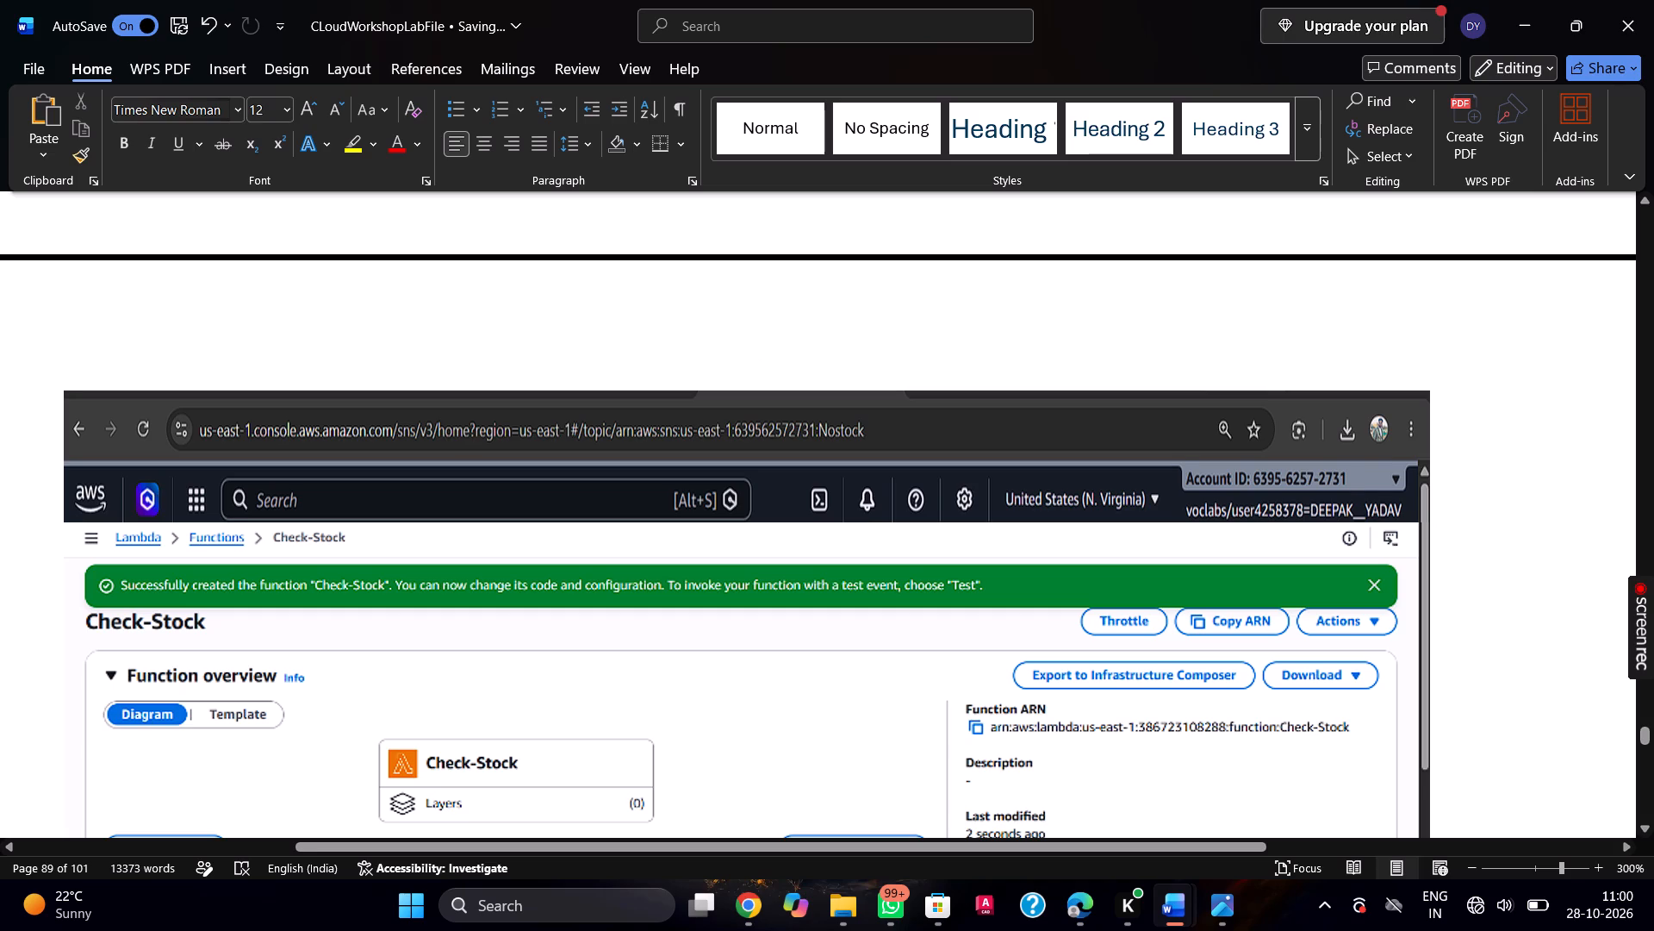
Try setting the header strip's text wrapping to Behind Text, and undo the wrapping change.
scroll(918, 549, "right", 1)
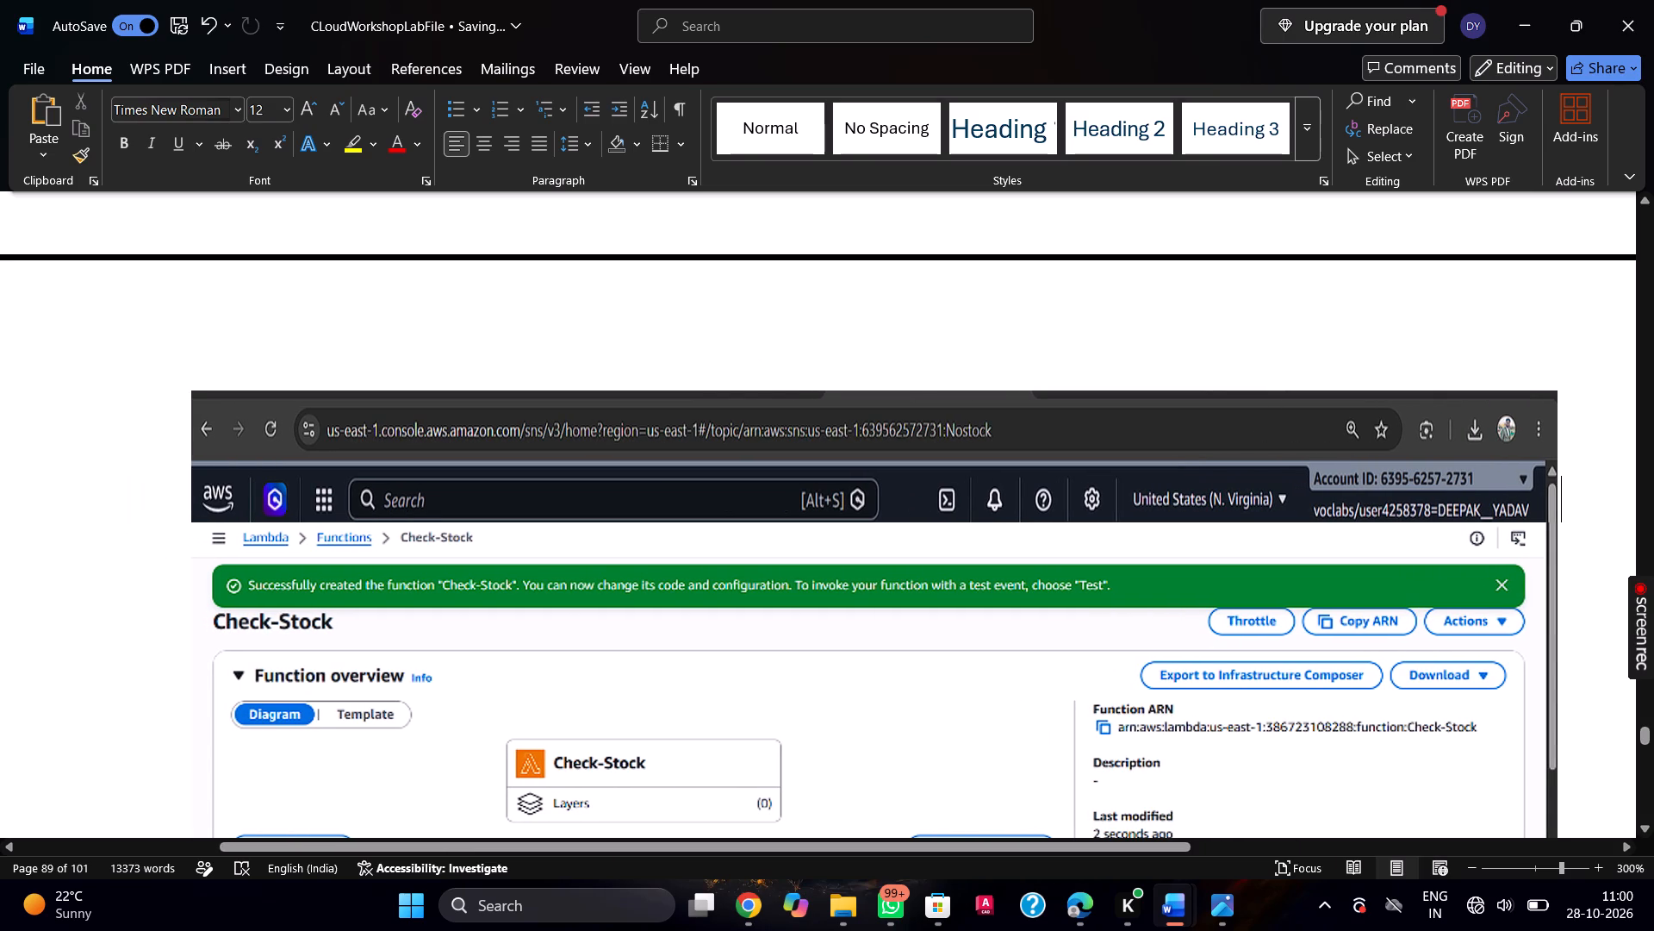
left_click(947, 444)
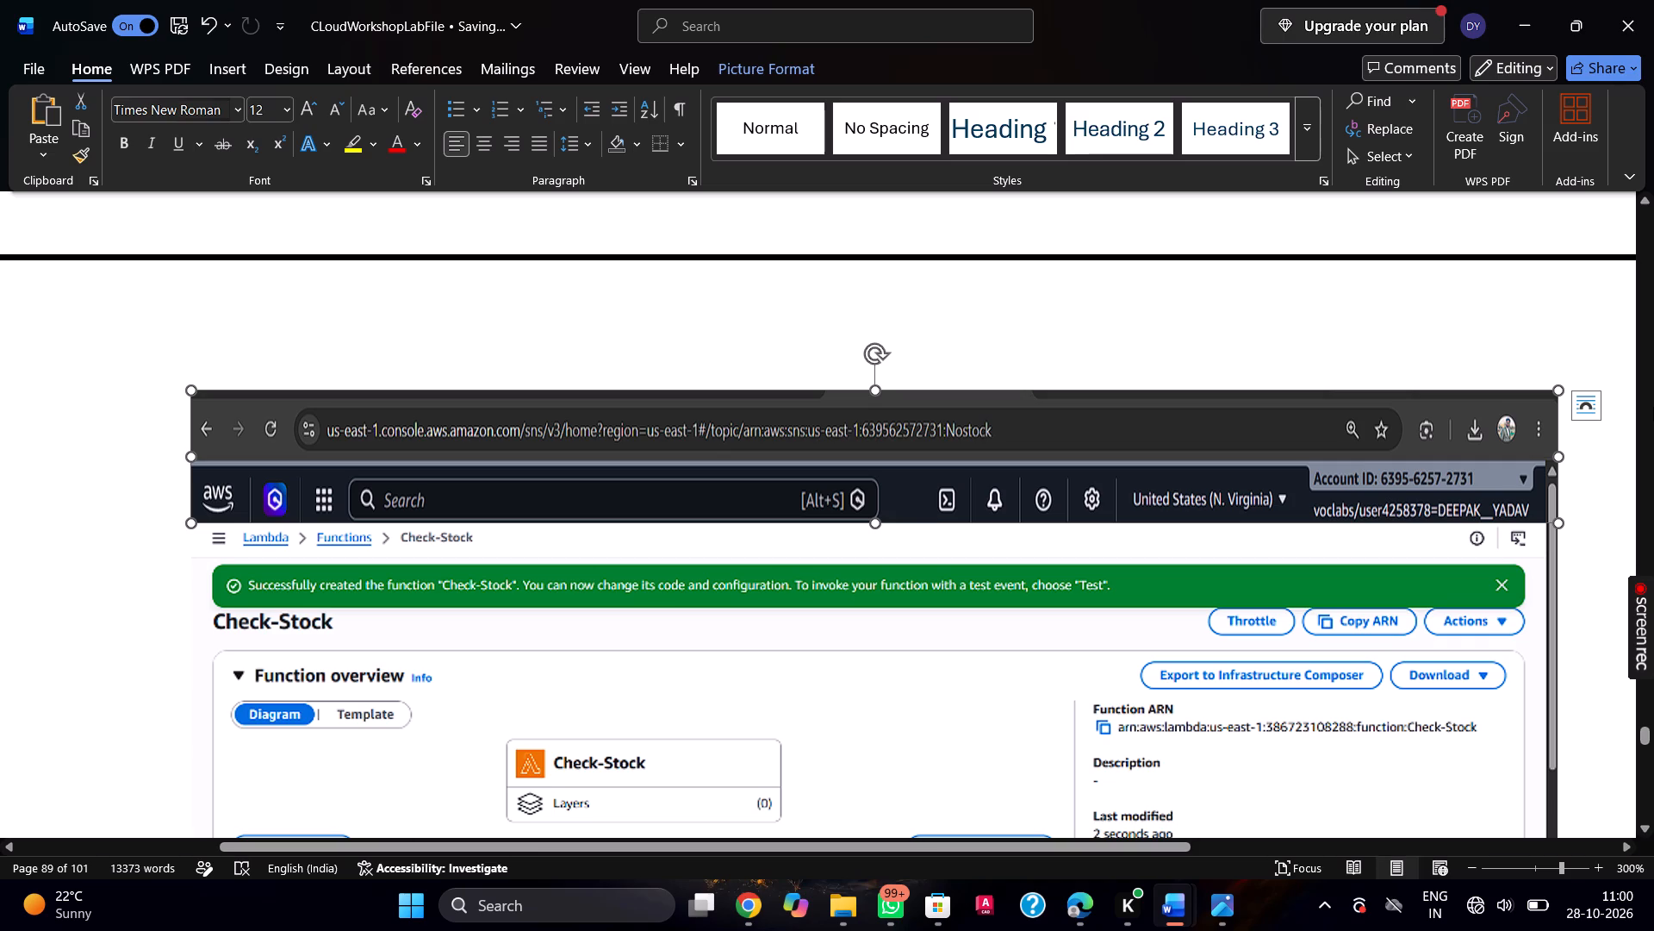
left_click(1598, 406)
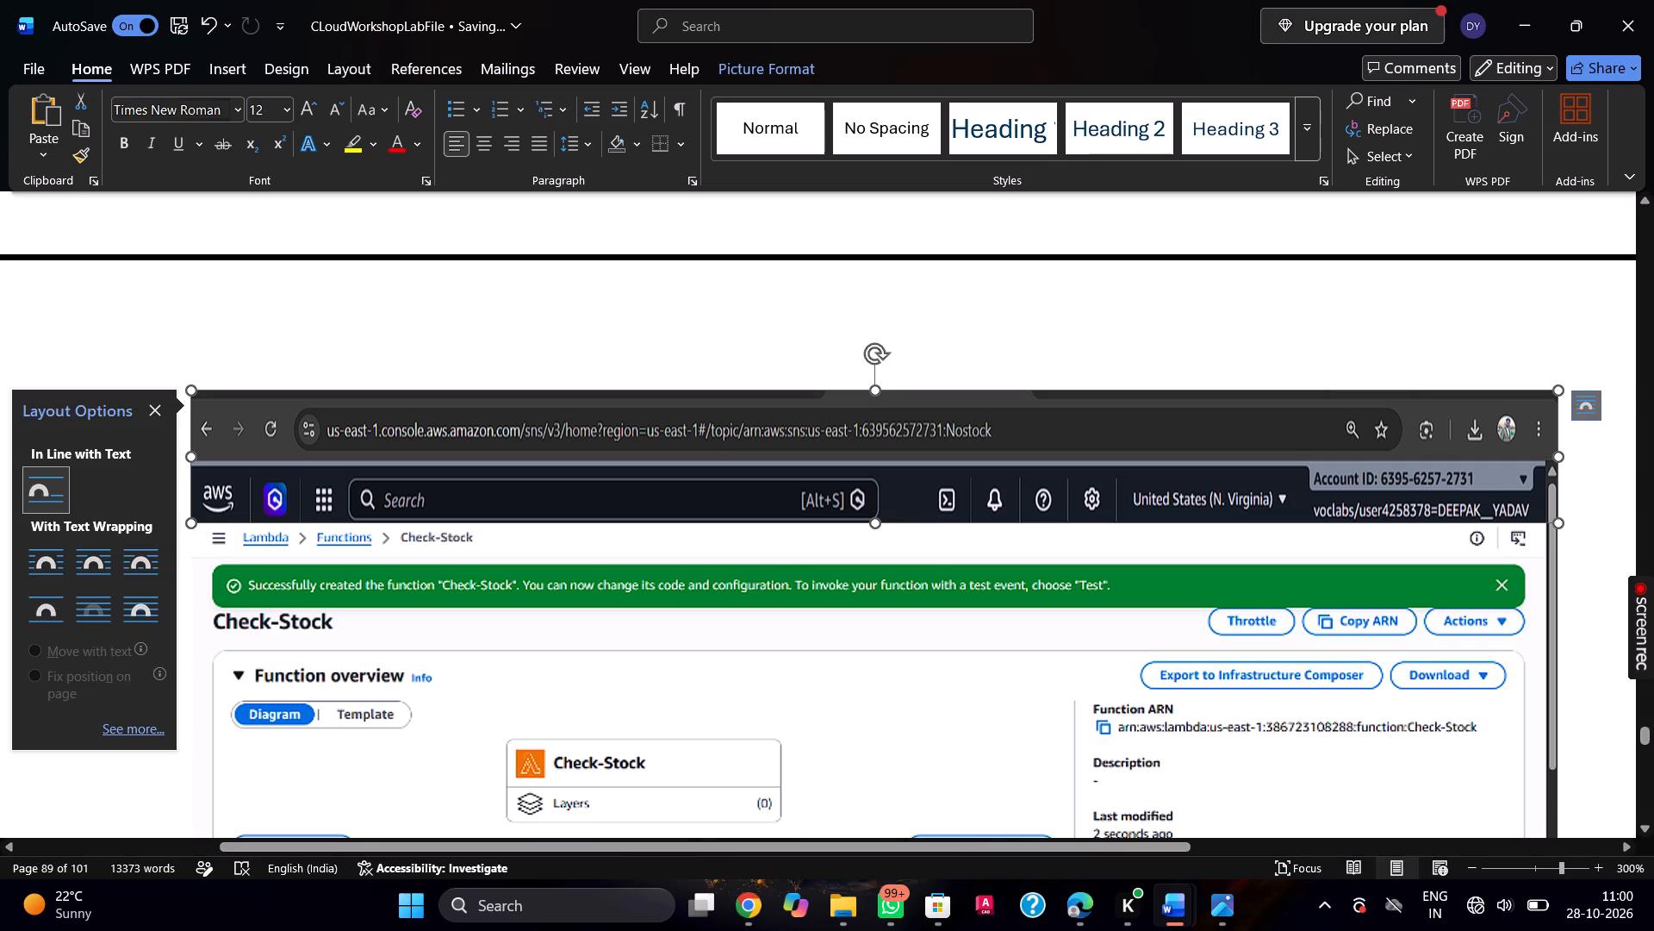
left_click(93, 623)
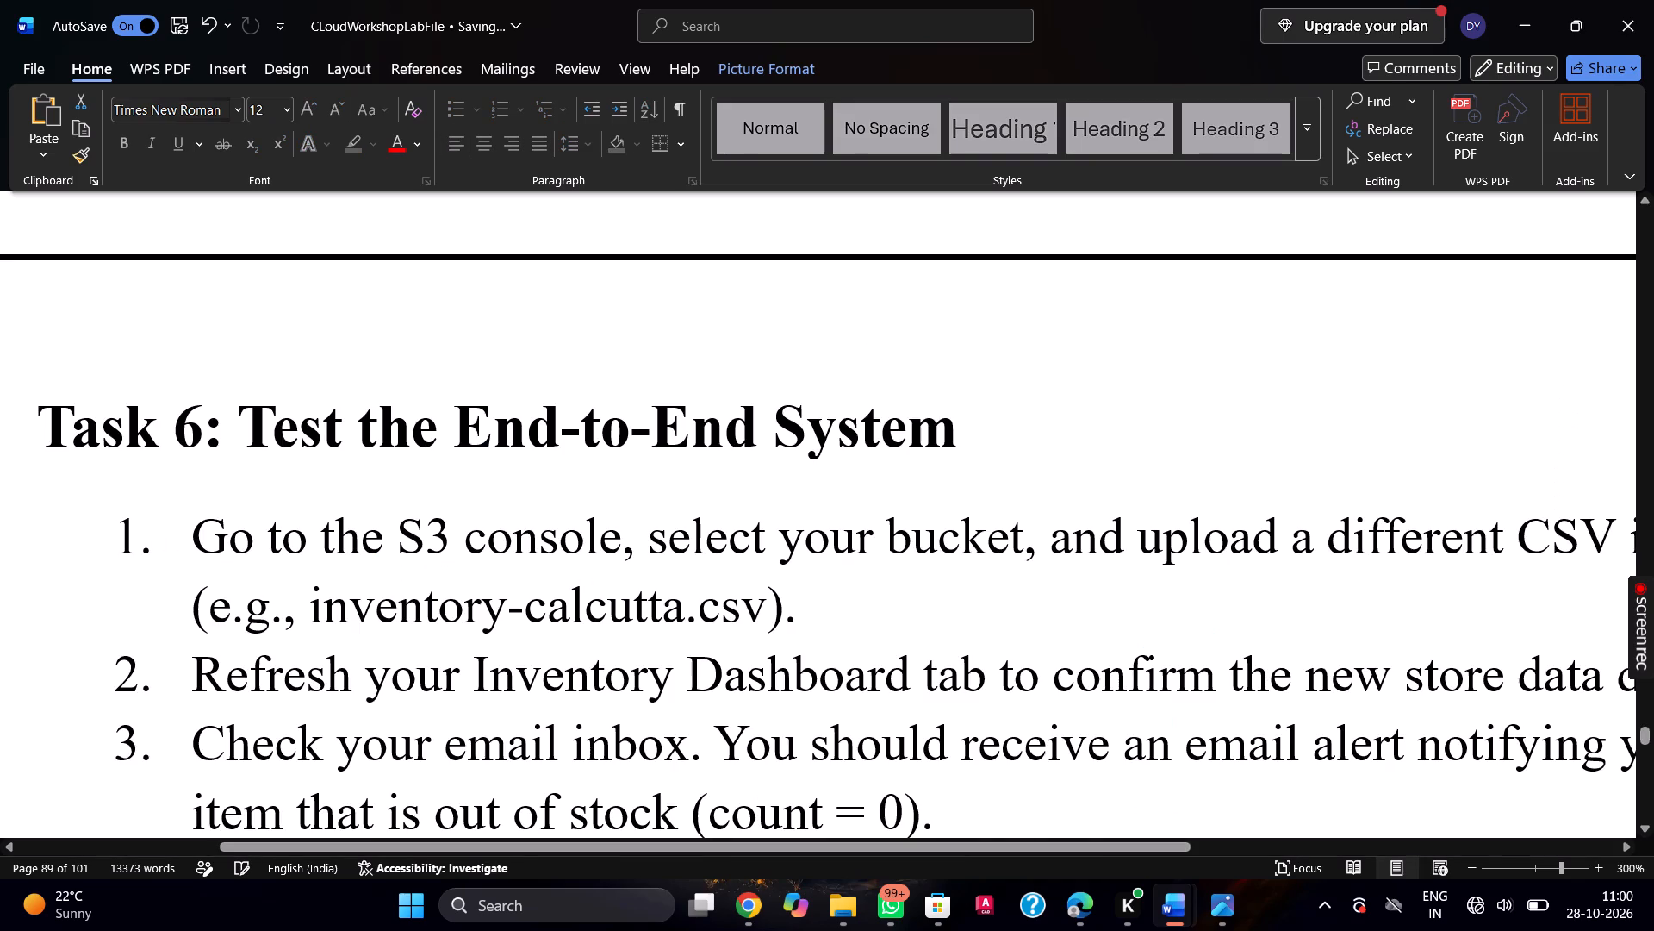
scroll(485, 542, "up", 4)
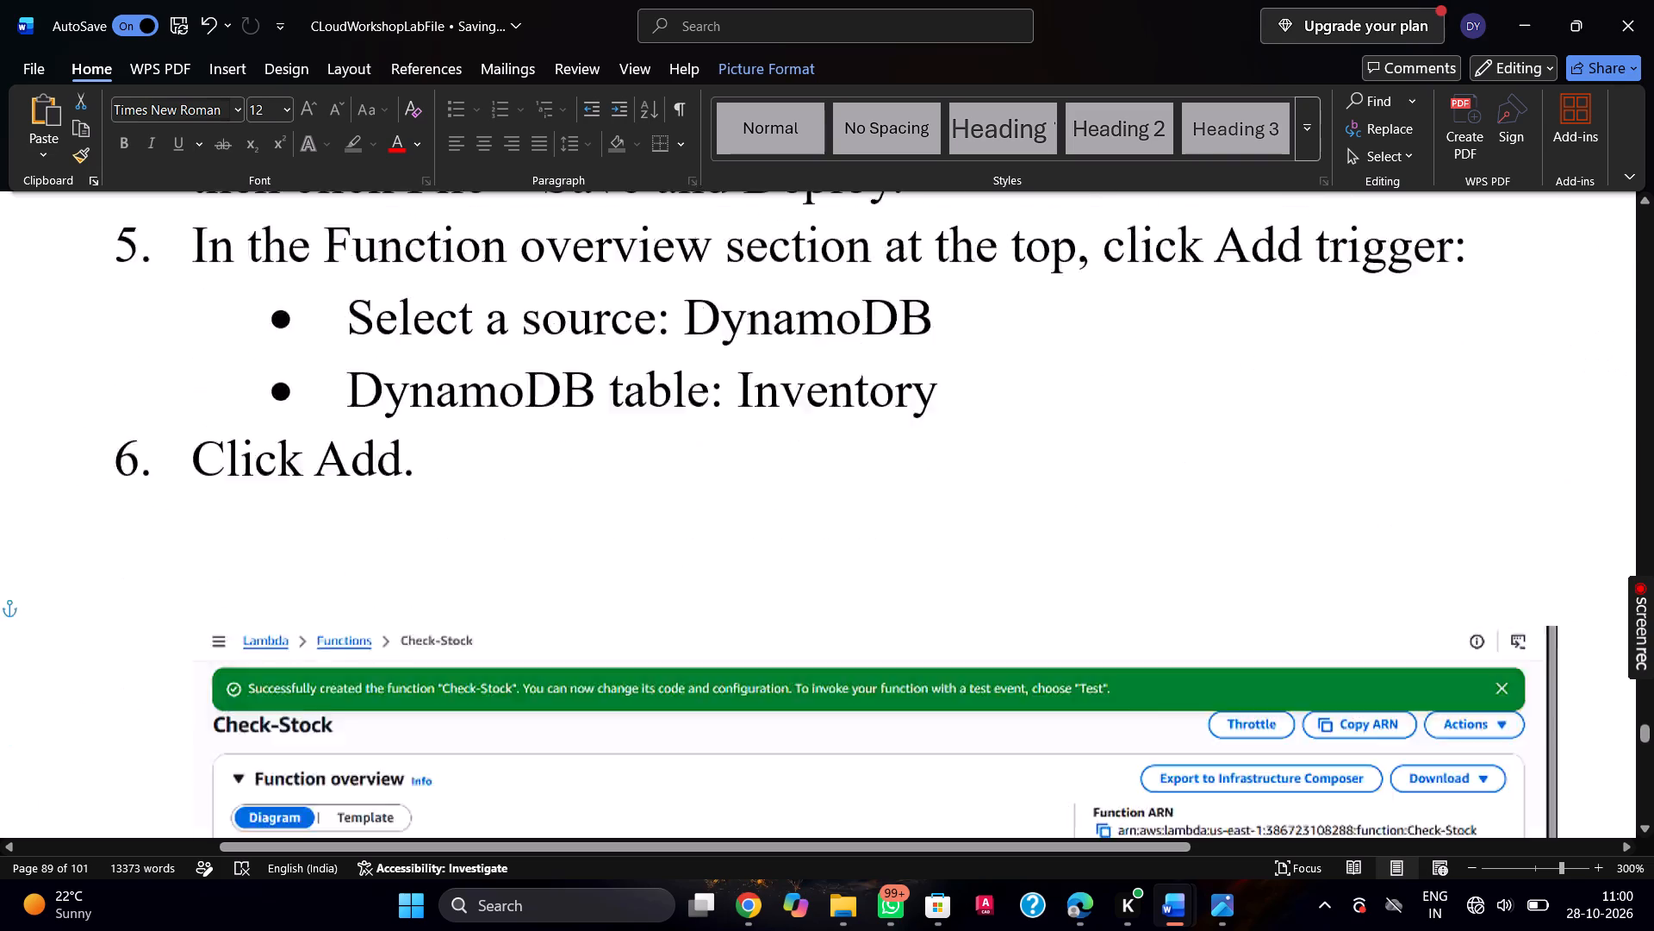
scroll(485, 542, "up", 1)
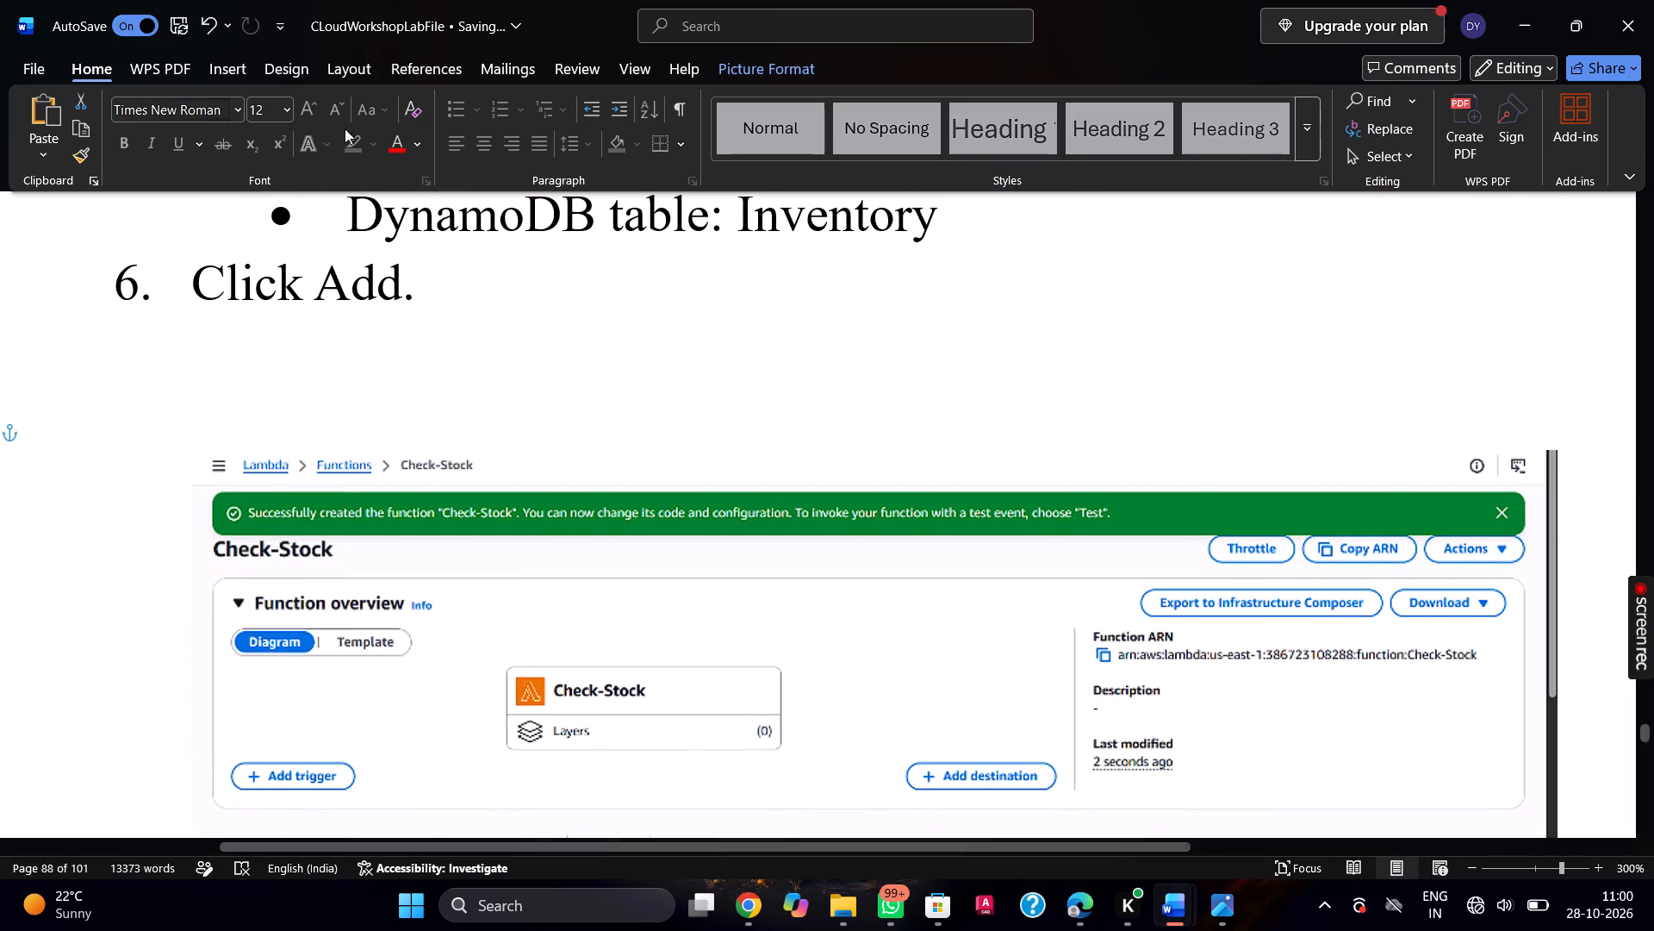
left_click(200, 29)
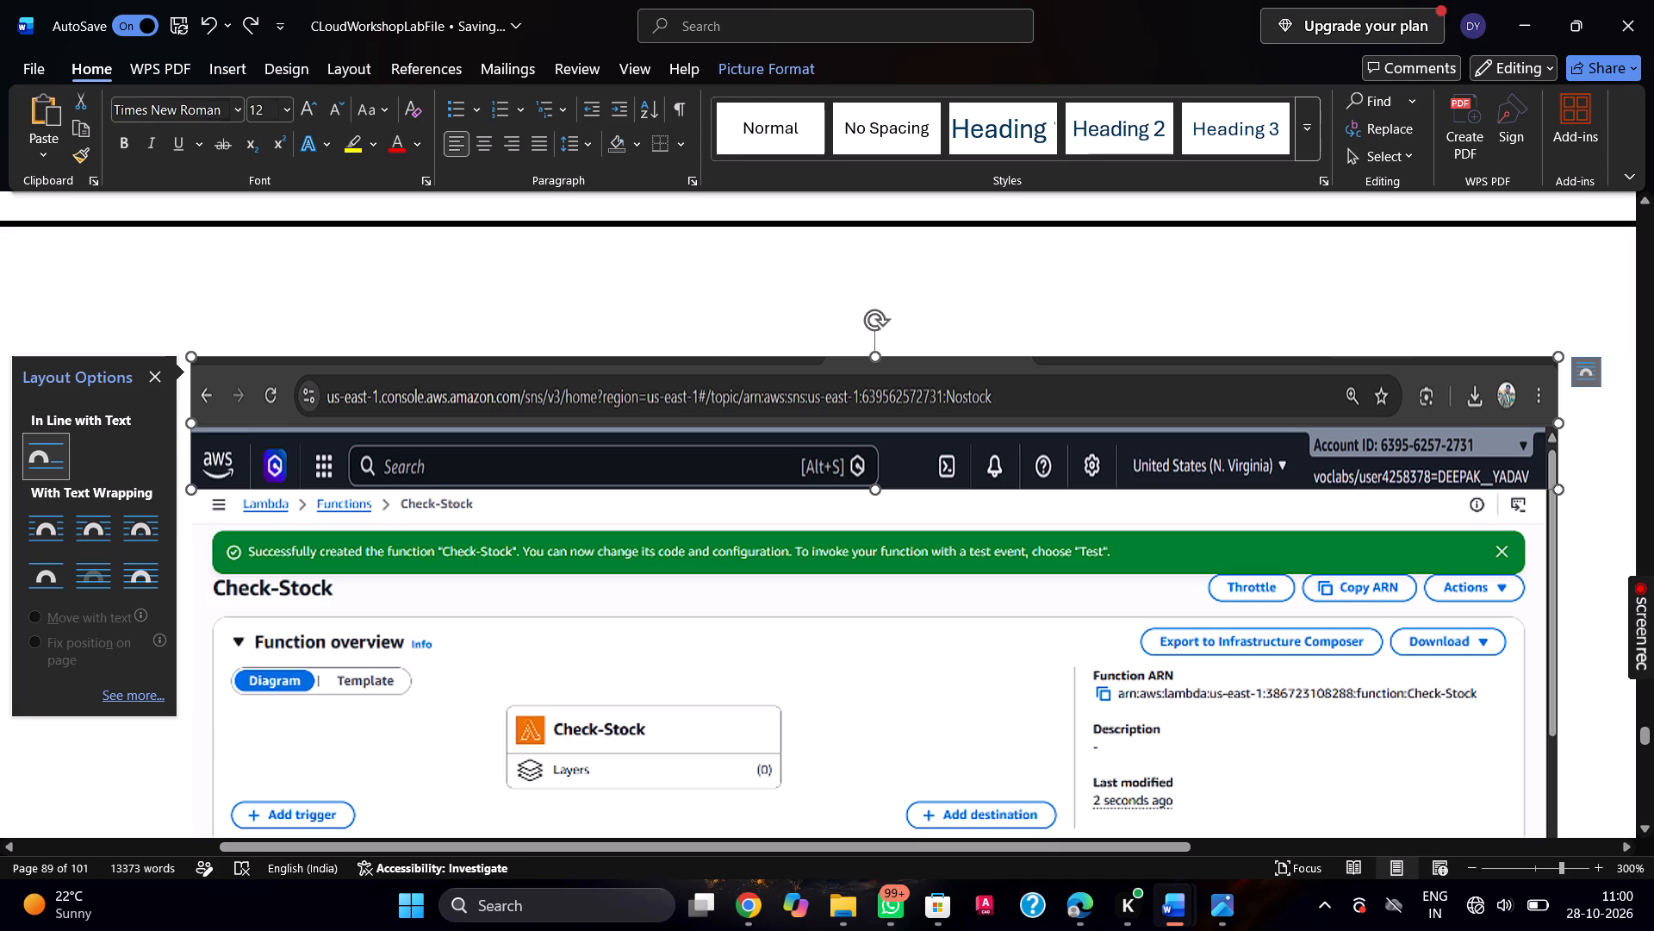
Look through the following pages and examine the Check-Stock trigger screenshot under Task 6: Test the End-to-End System for its console header.
scroll(933, 290, "down", 1)
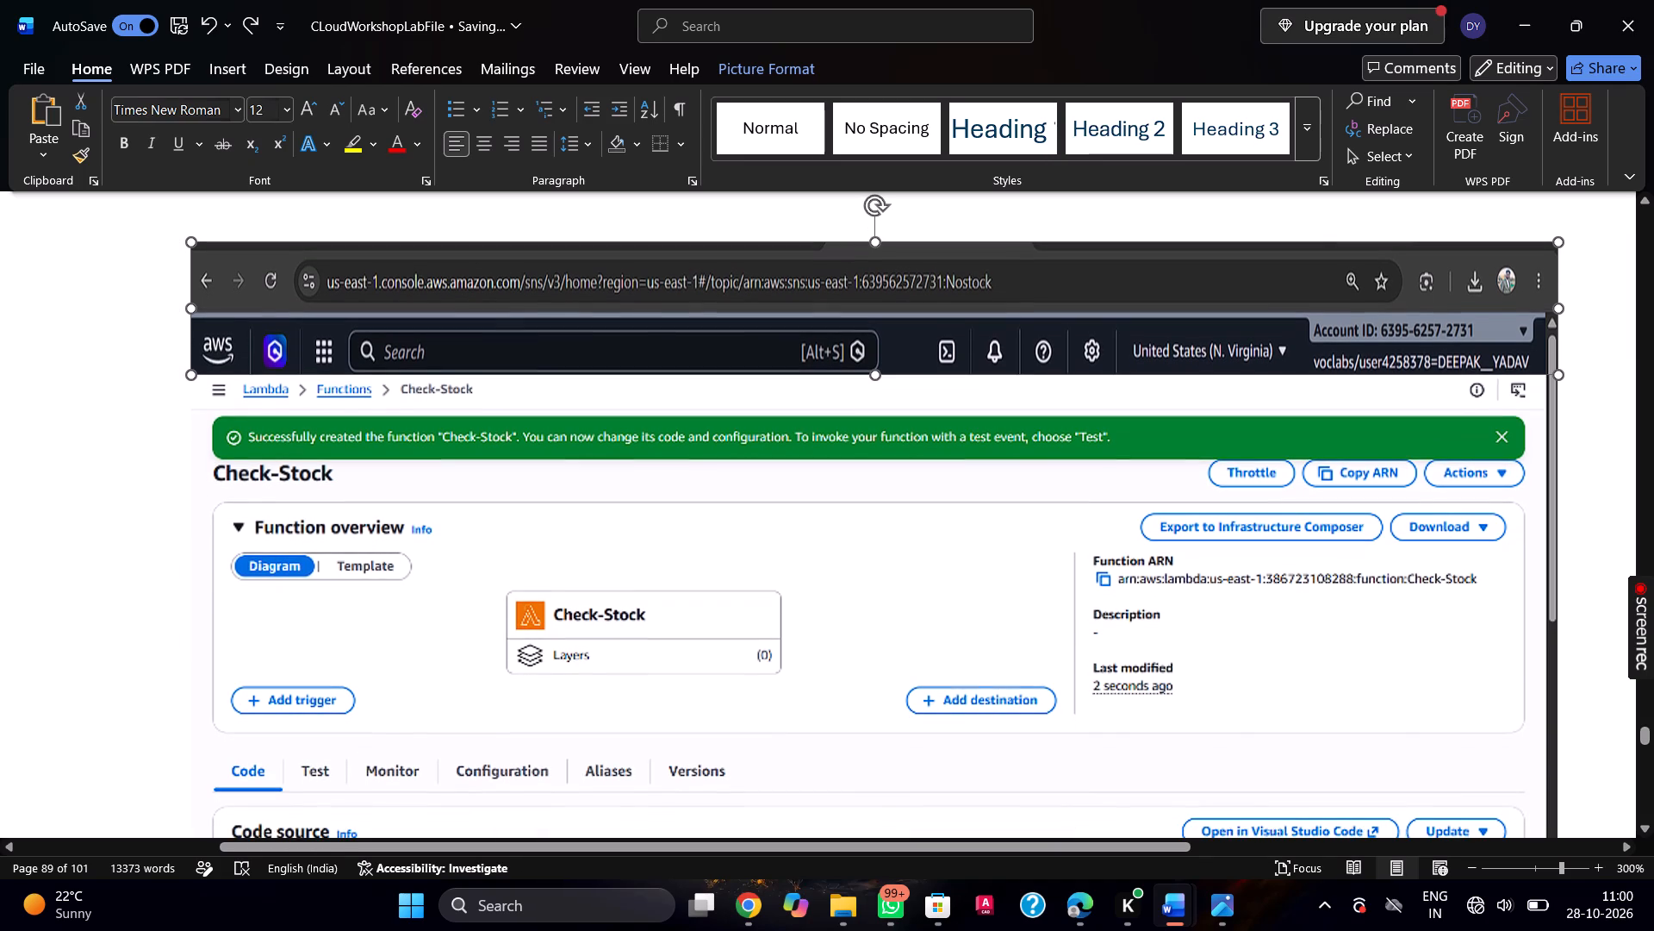
scroll(933, 290, "down", 1)
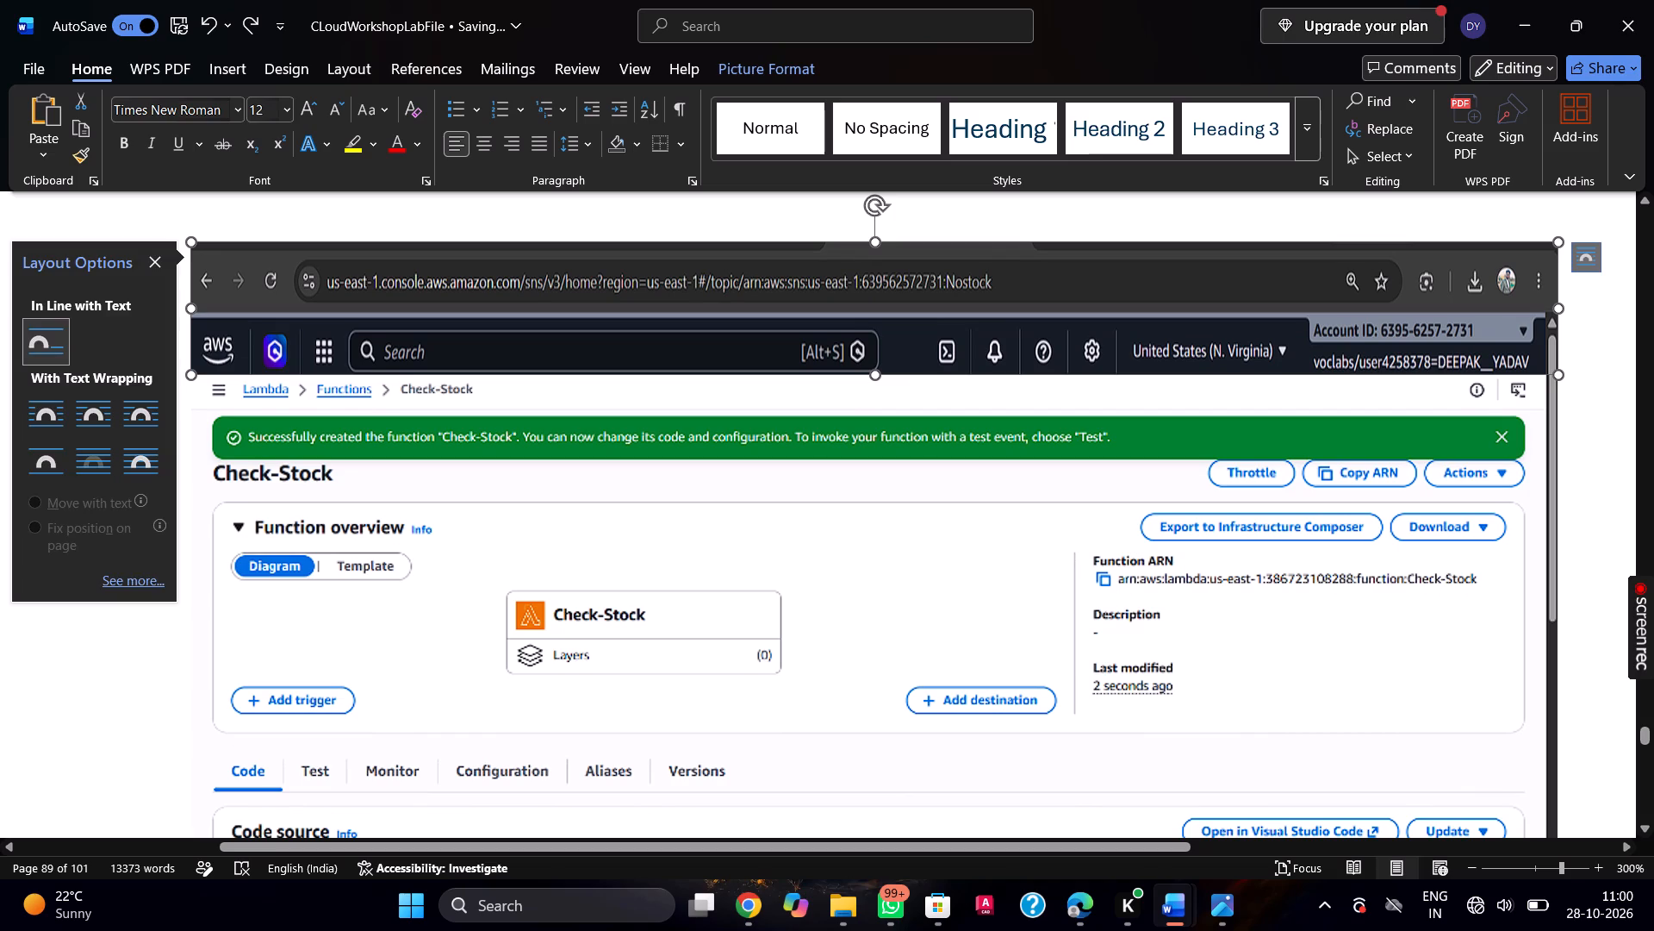
scroll(829, 579, "down", 1)
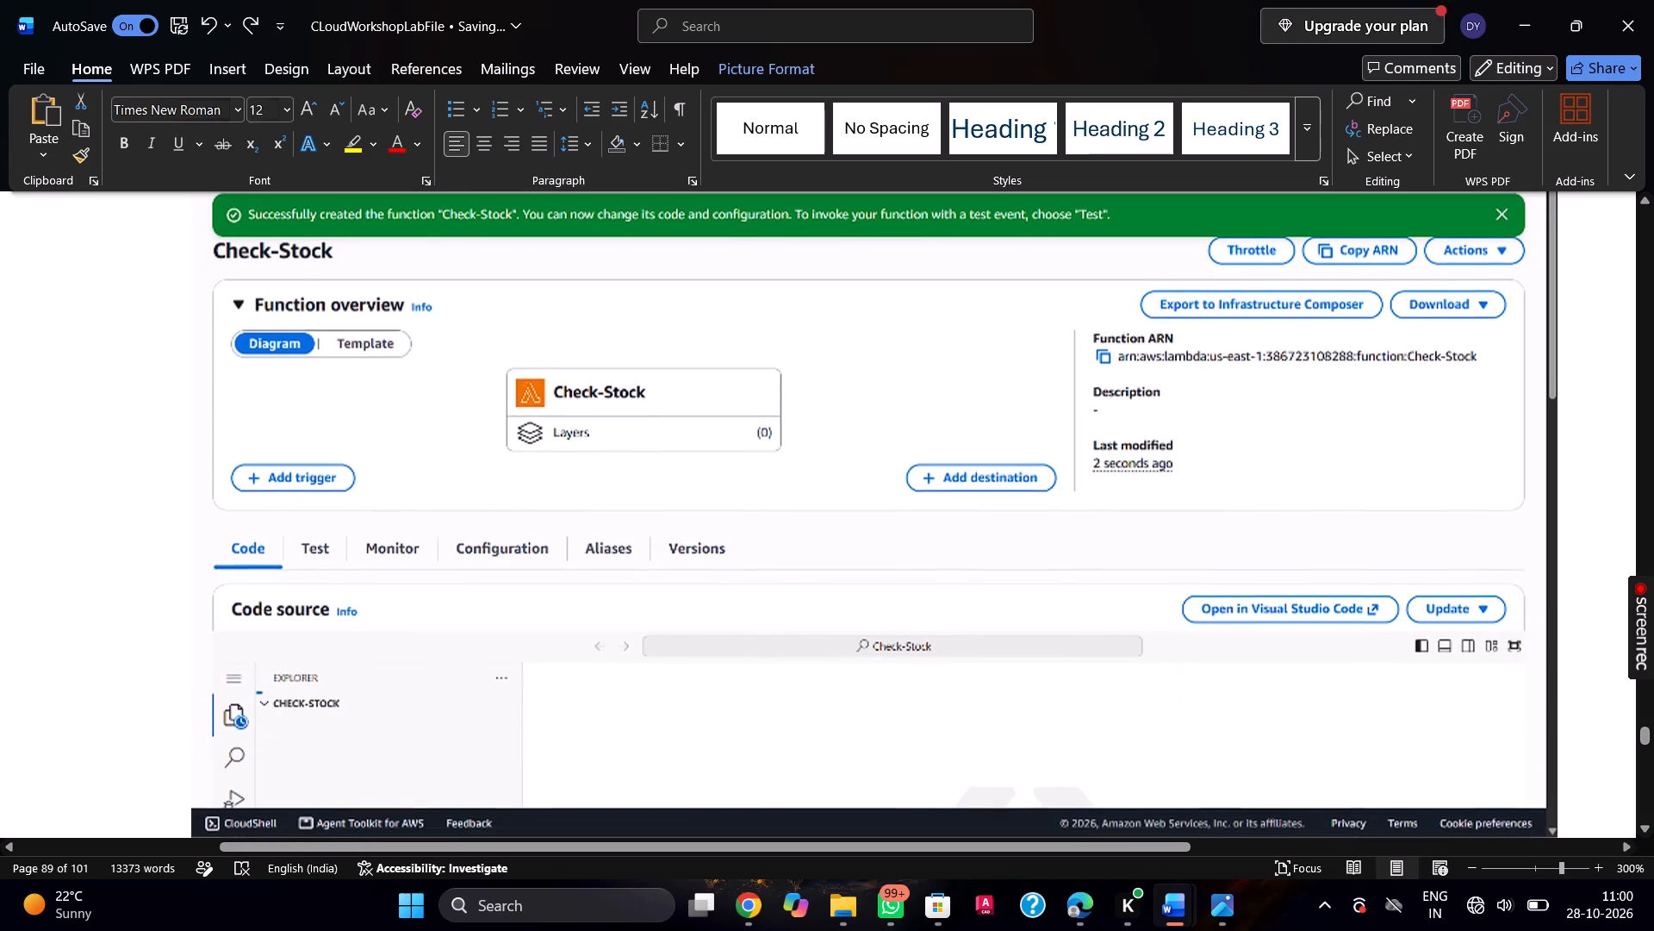
scroll(829, 579, "down", 1)
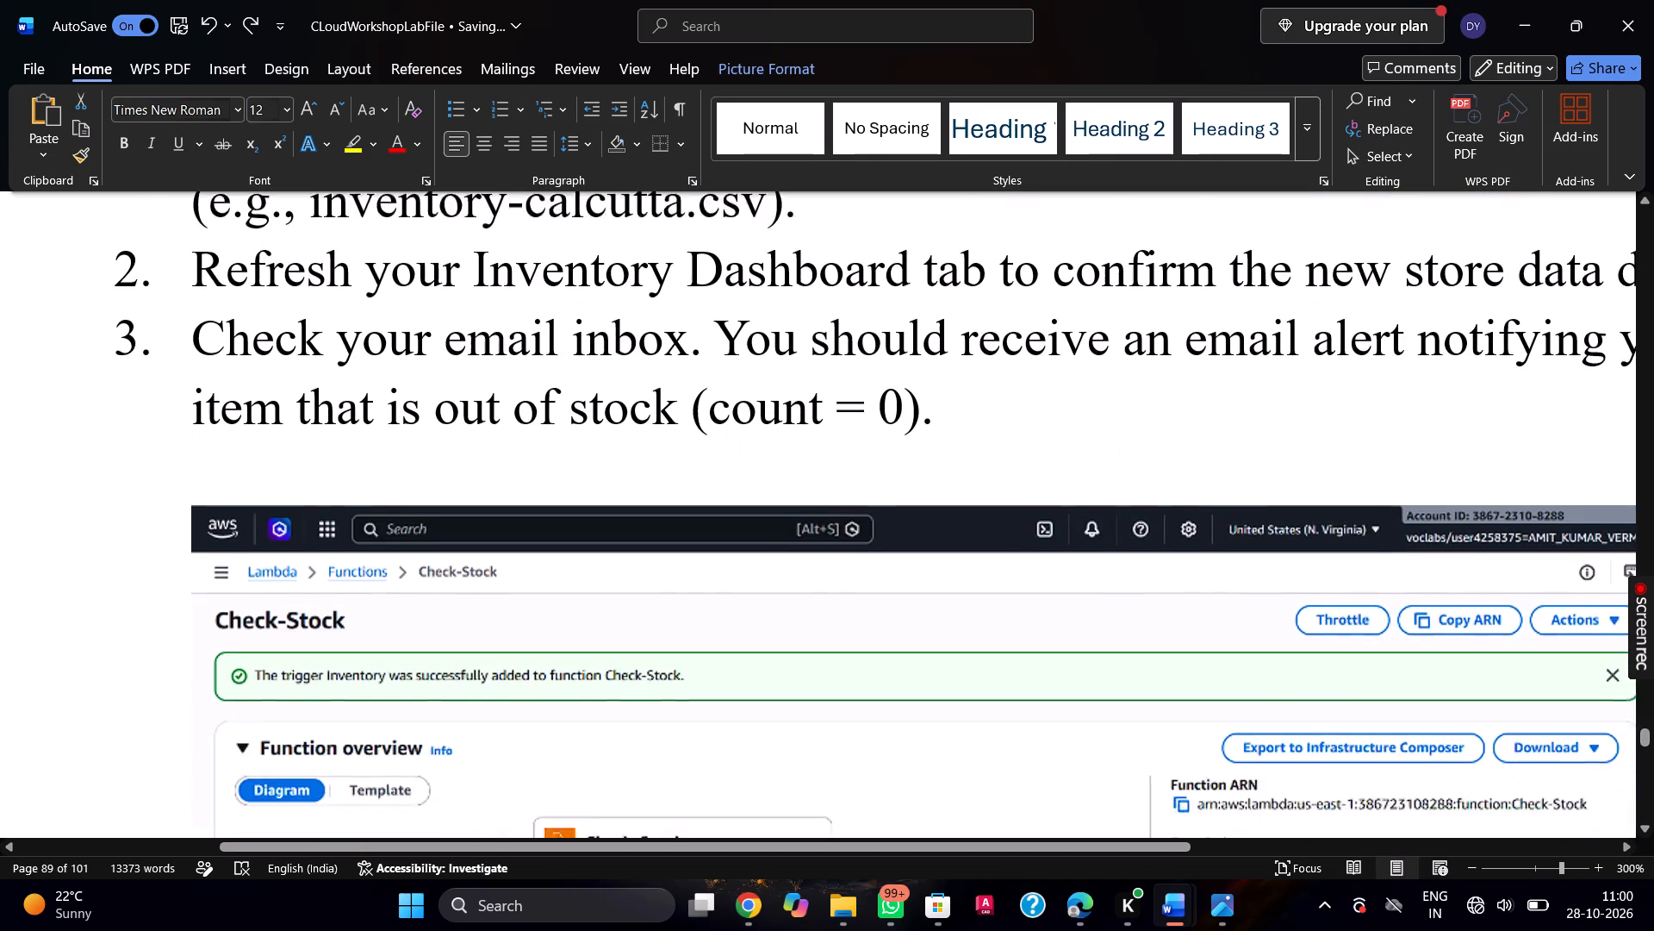
scroll(829, 579, "down", 1)
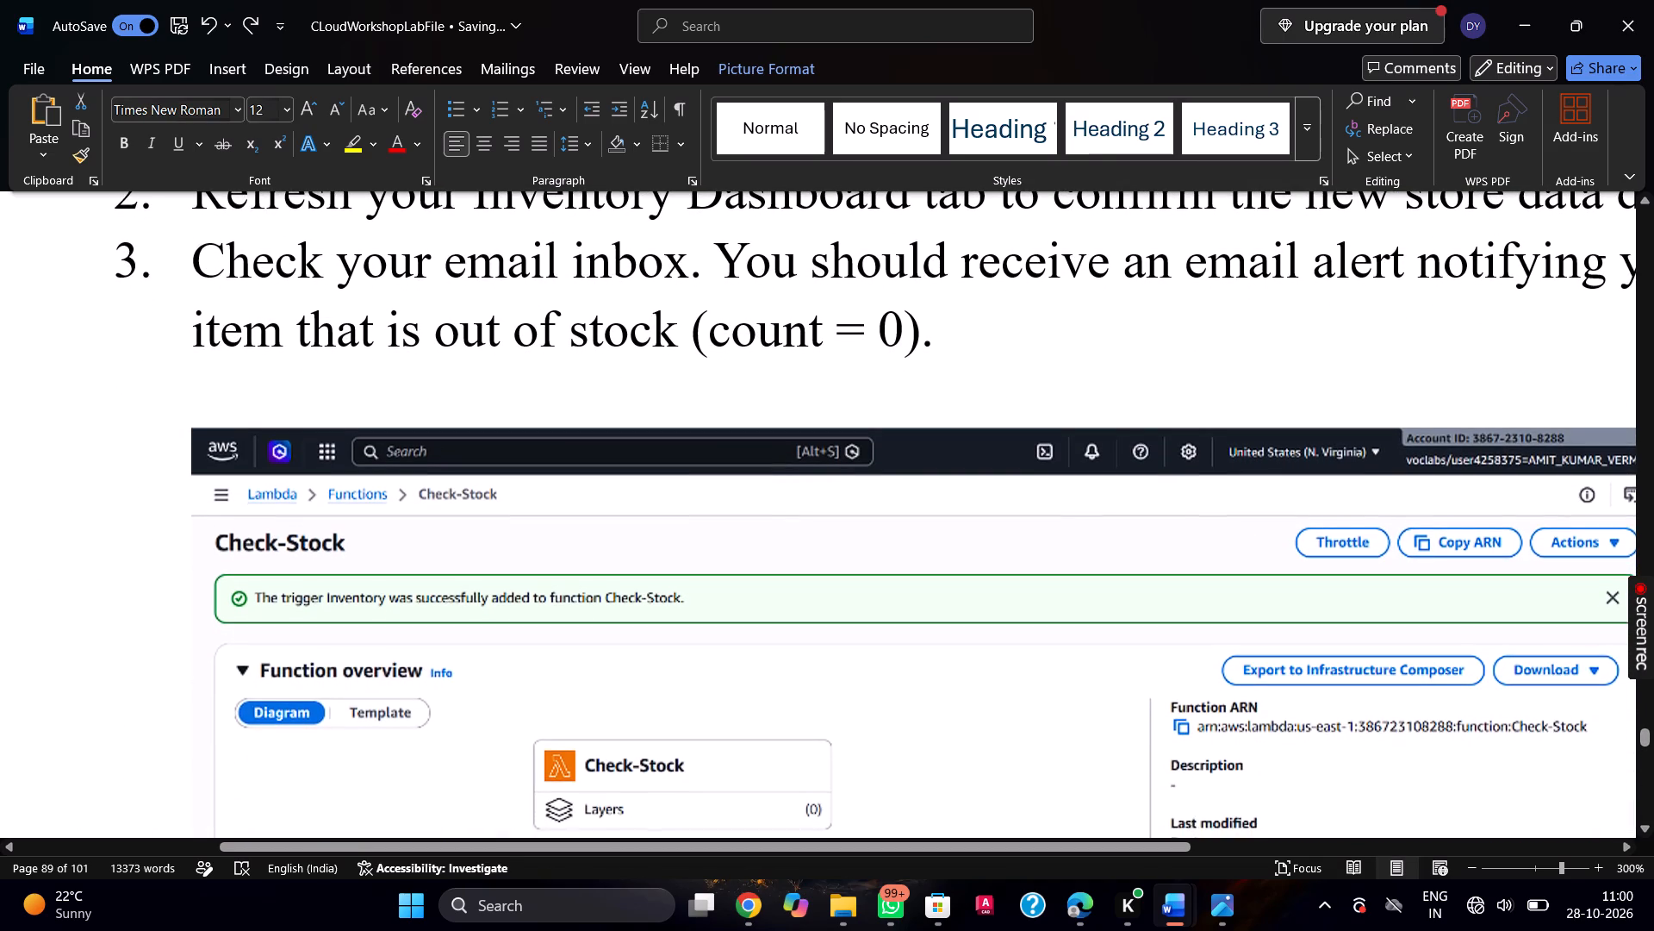
scroll(829, 579, "right", 1)
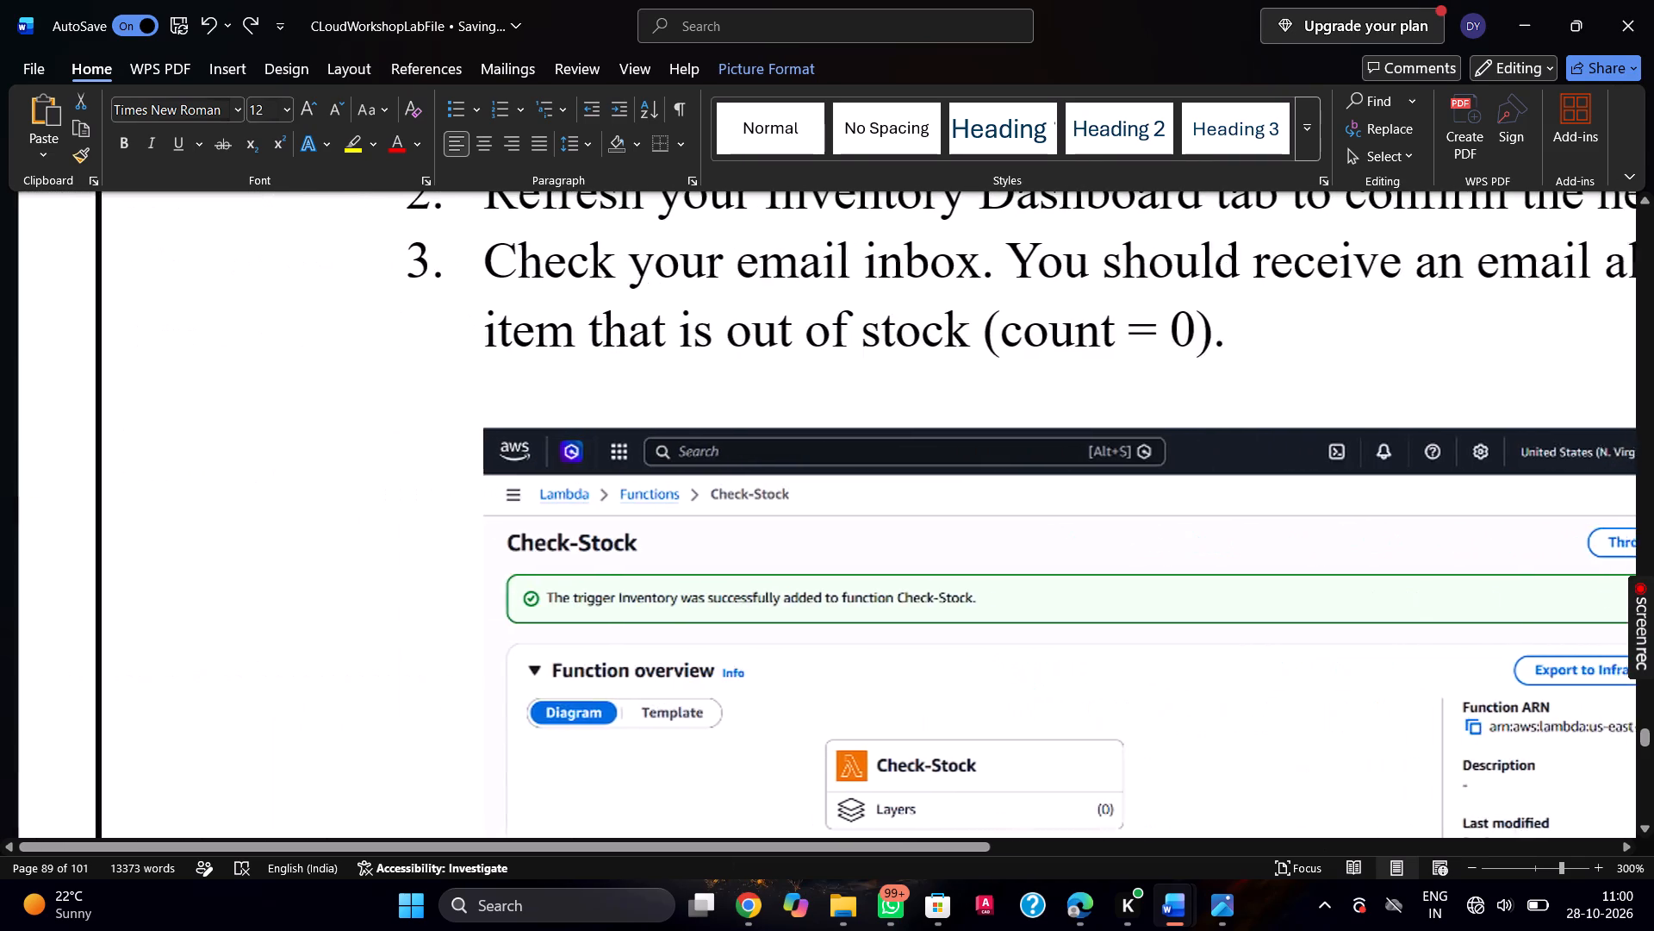
scroll(829, 579, "right", 1)
scroll(829, 579, "up", 1)
scroll(829, 579, "left", 1)
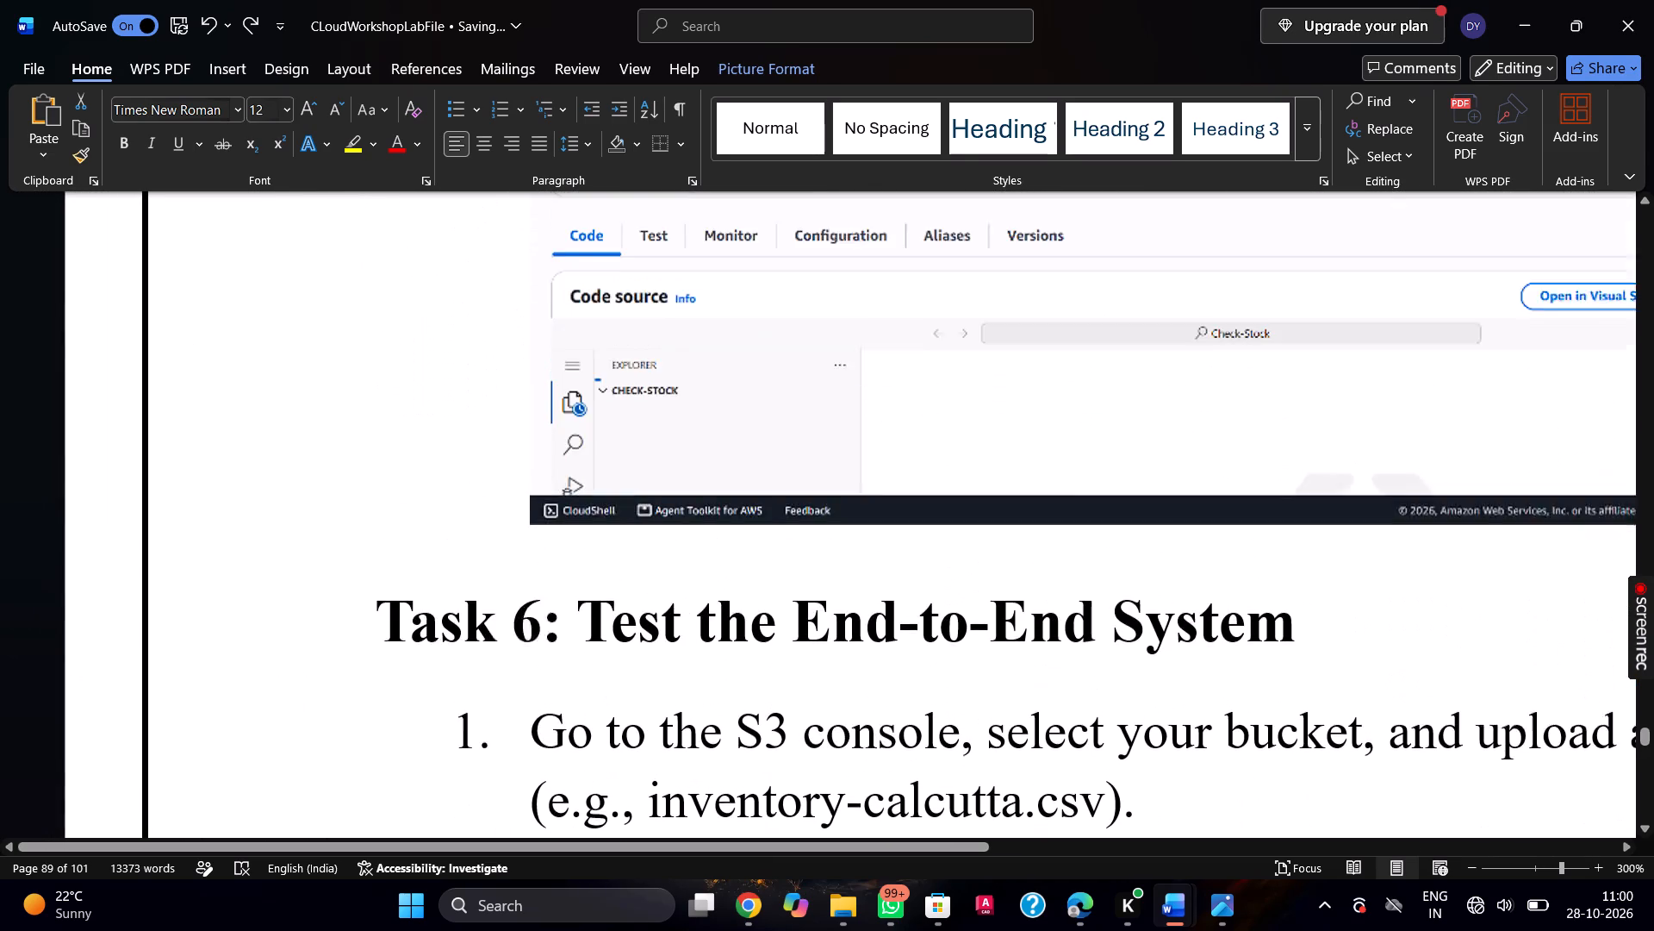
scroll(829, 579, "left", 1)
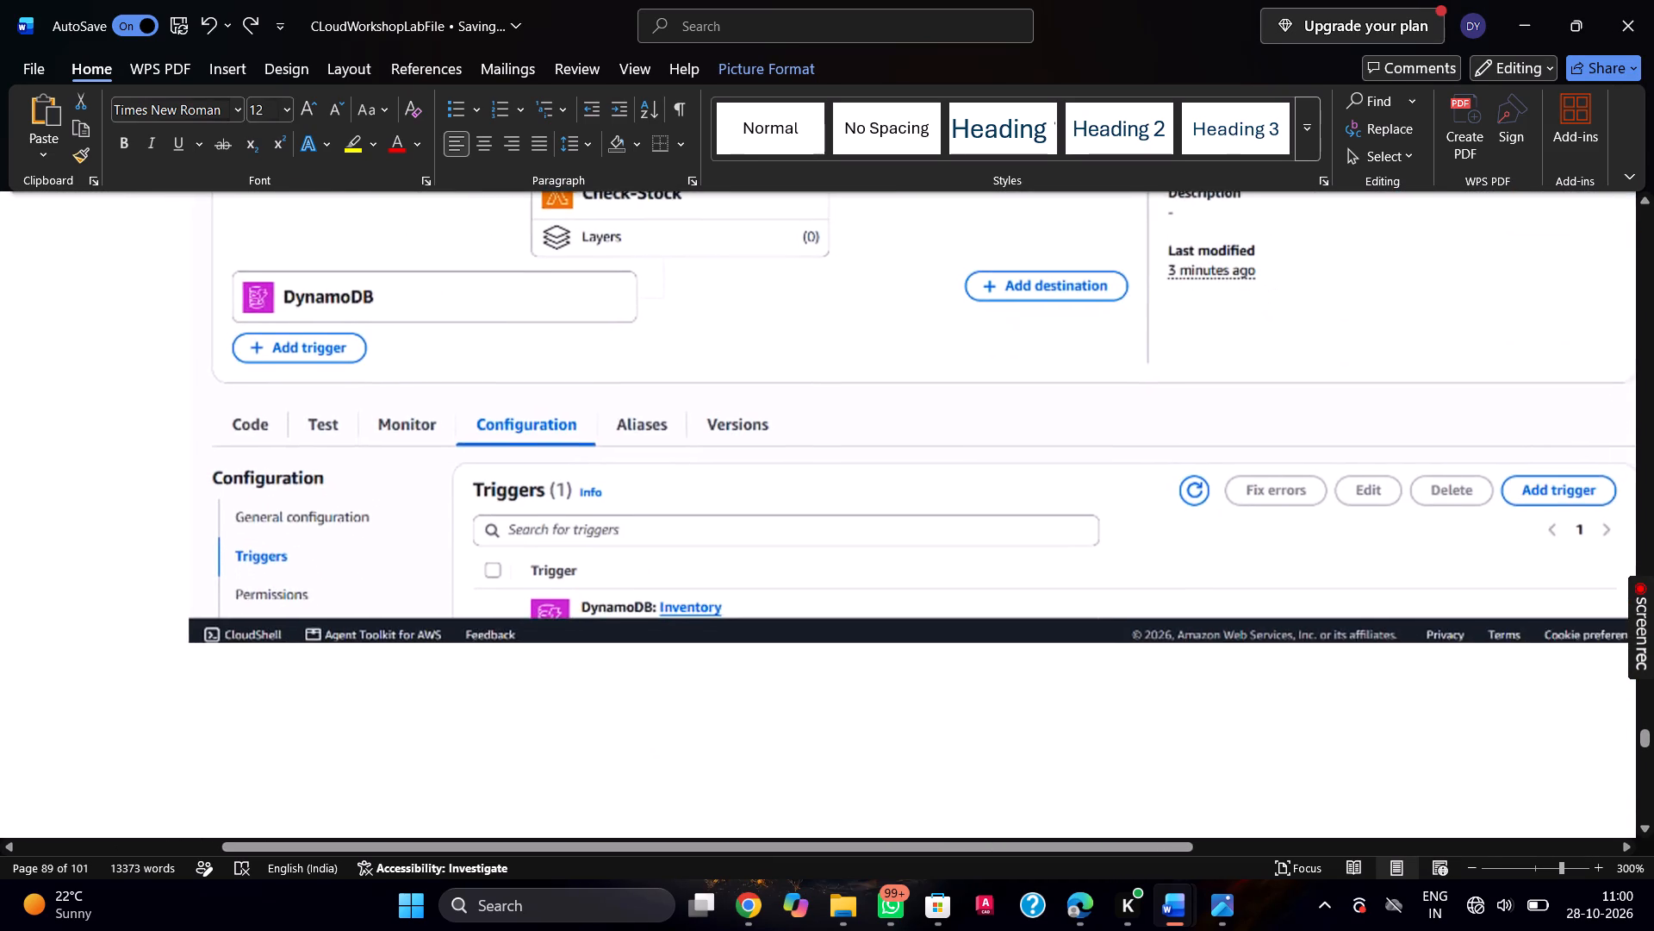
scroll(829, 579, "left", 1)
scroll(829, 579, "down", 1)
scroll(829, 579, "down", 1, "ctrl")
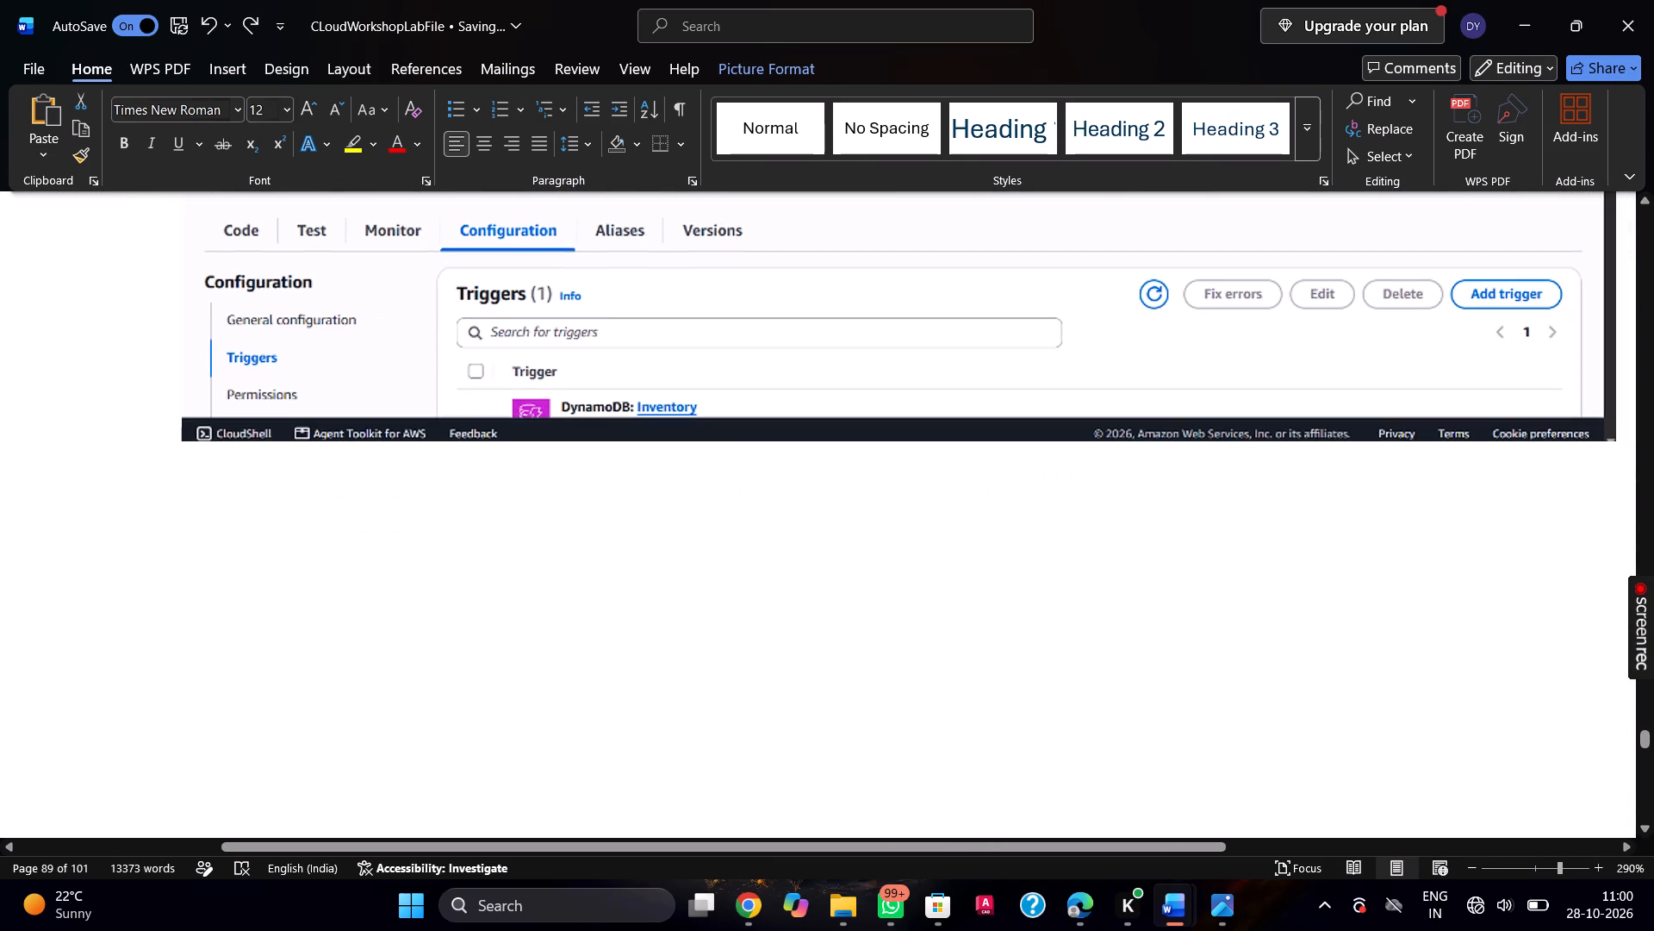
scroll(829, 579, "down", 1, "ctrl")
scroll(829, 579, "down", 2)
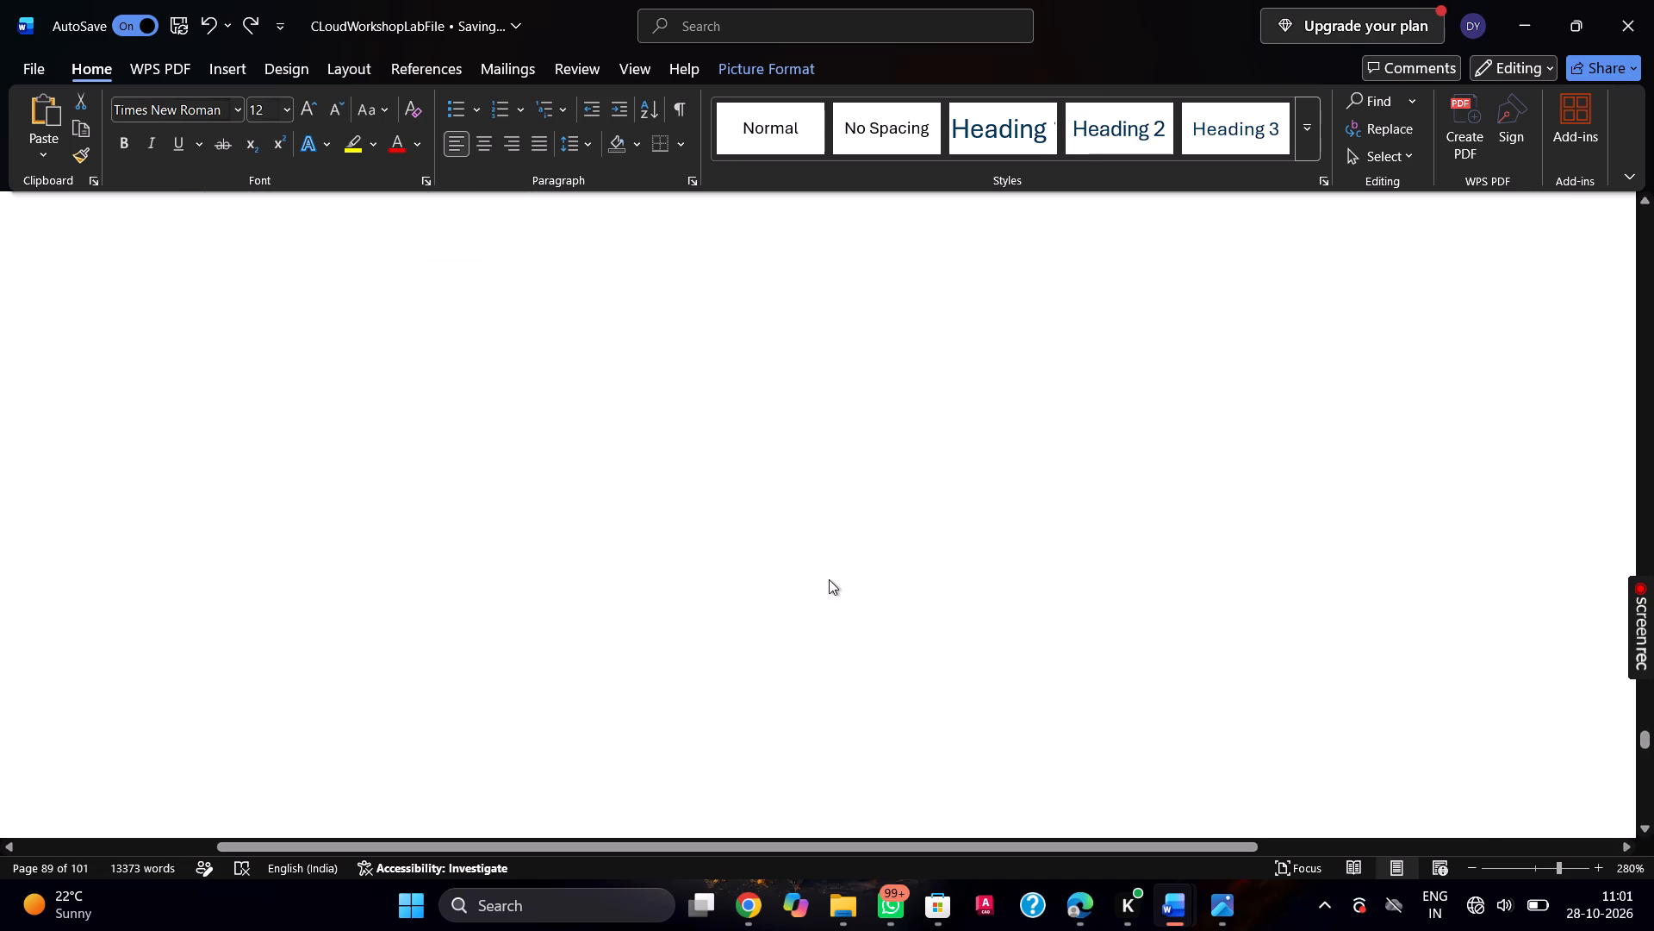
scroll(829, 579, "down", 2)
scroll(829, 579, "down", 3, "ctrl")
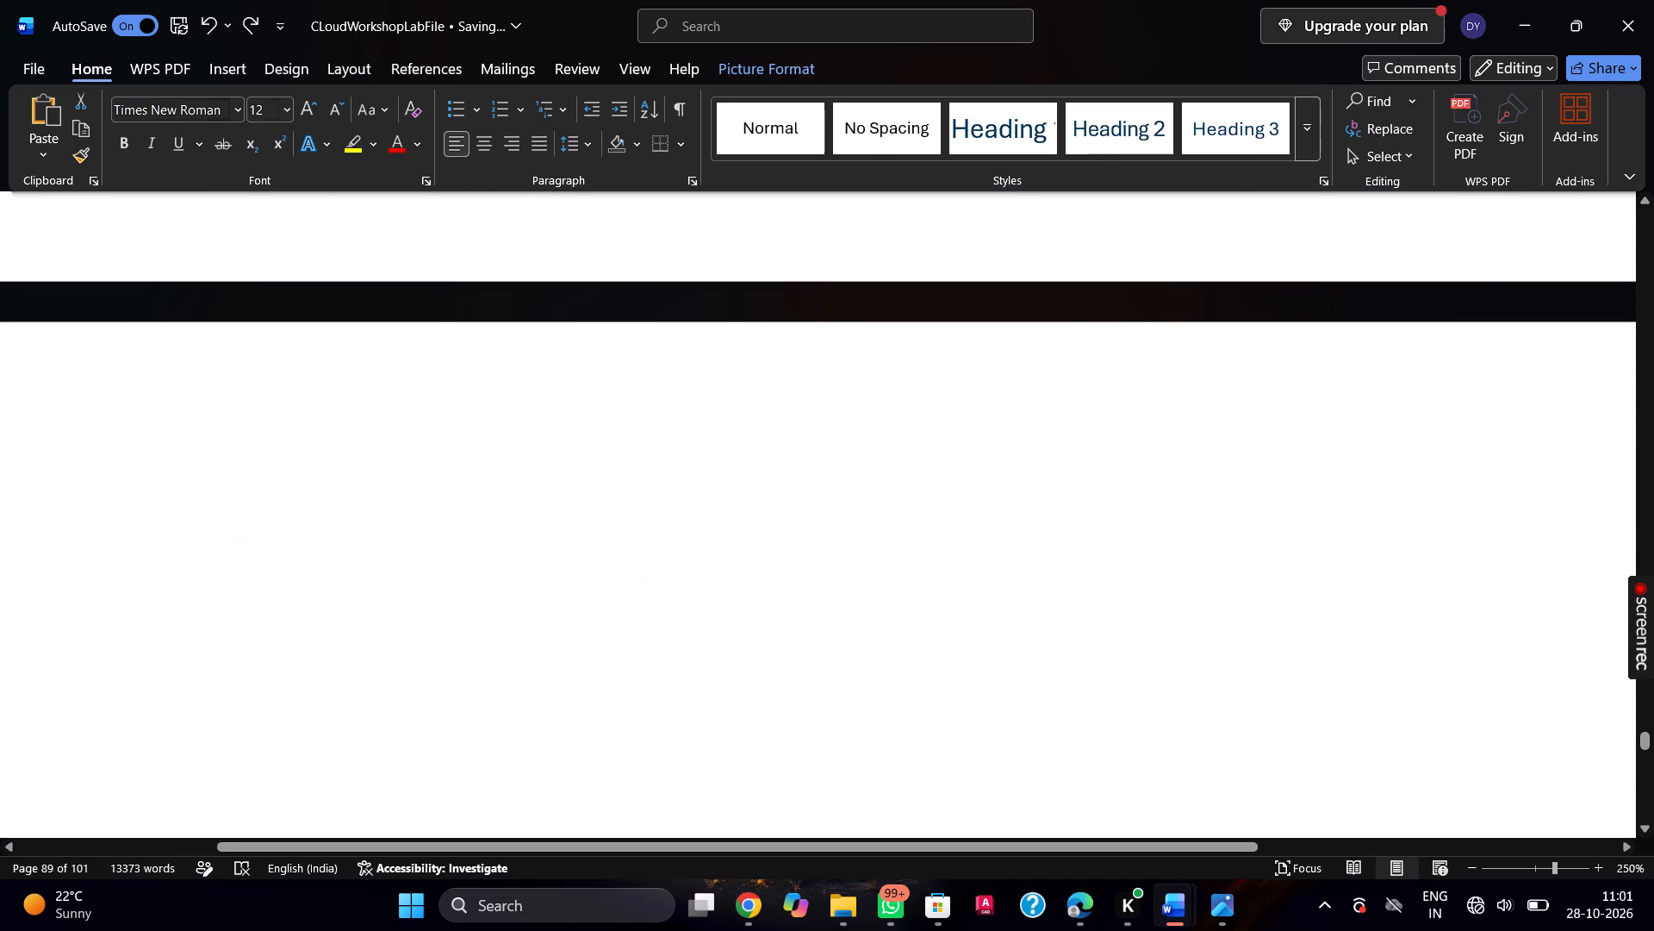
scroll(829, 579, "down", 4, "ctrl")
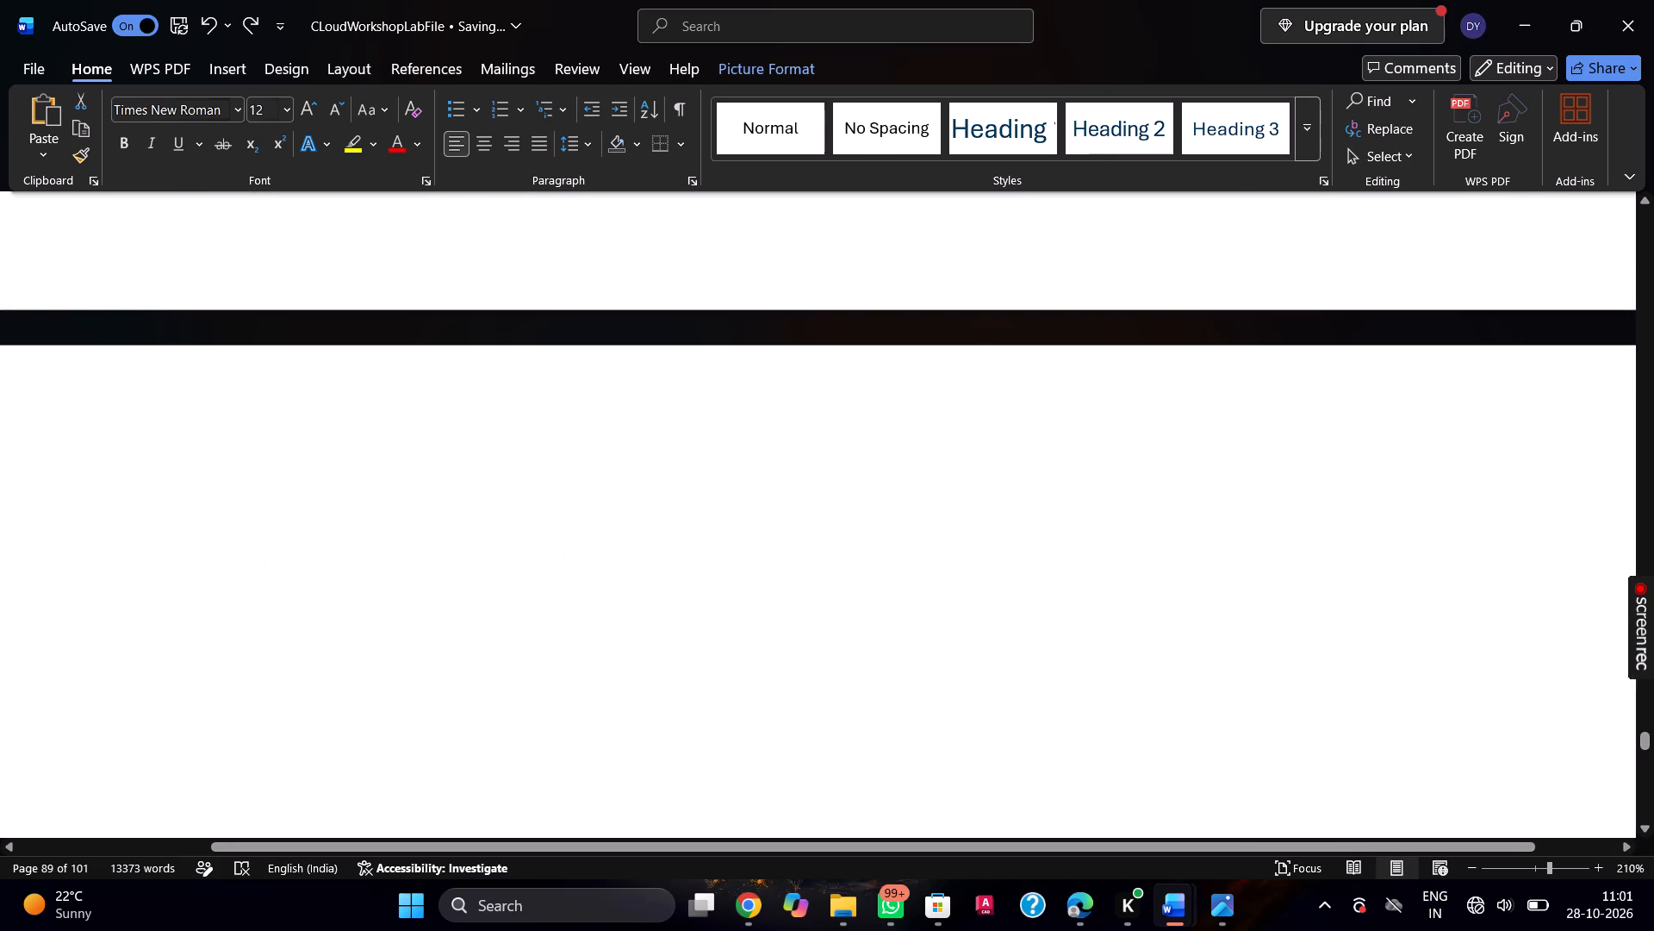
scroll(829, 579, "down", 3, "ctrl")
scroll(829, 579, "up", 4)
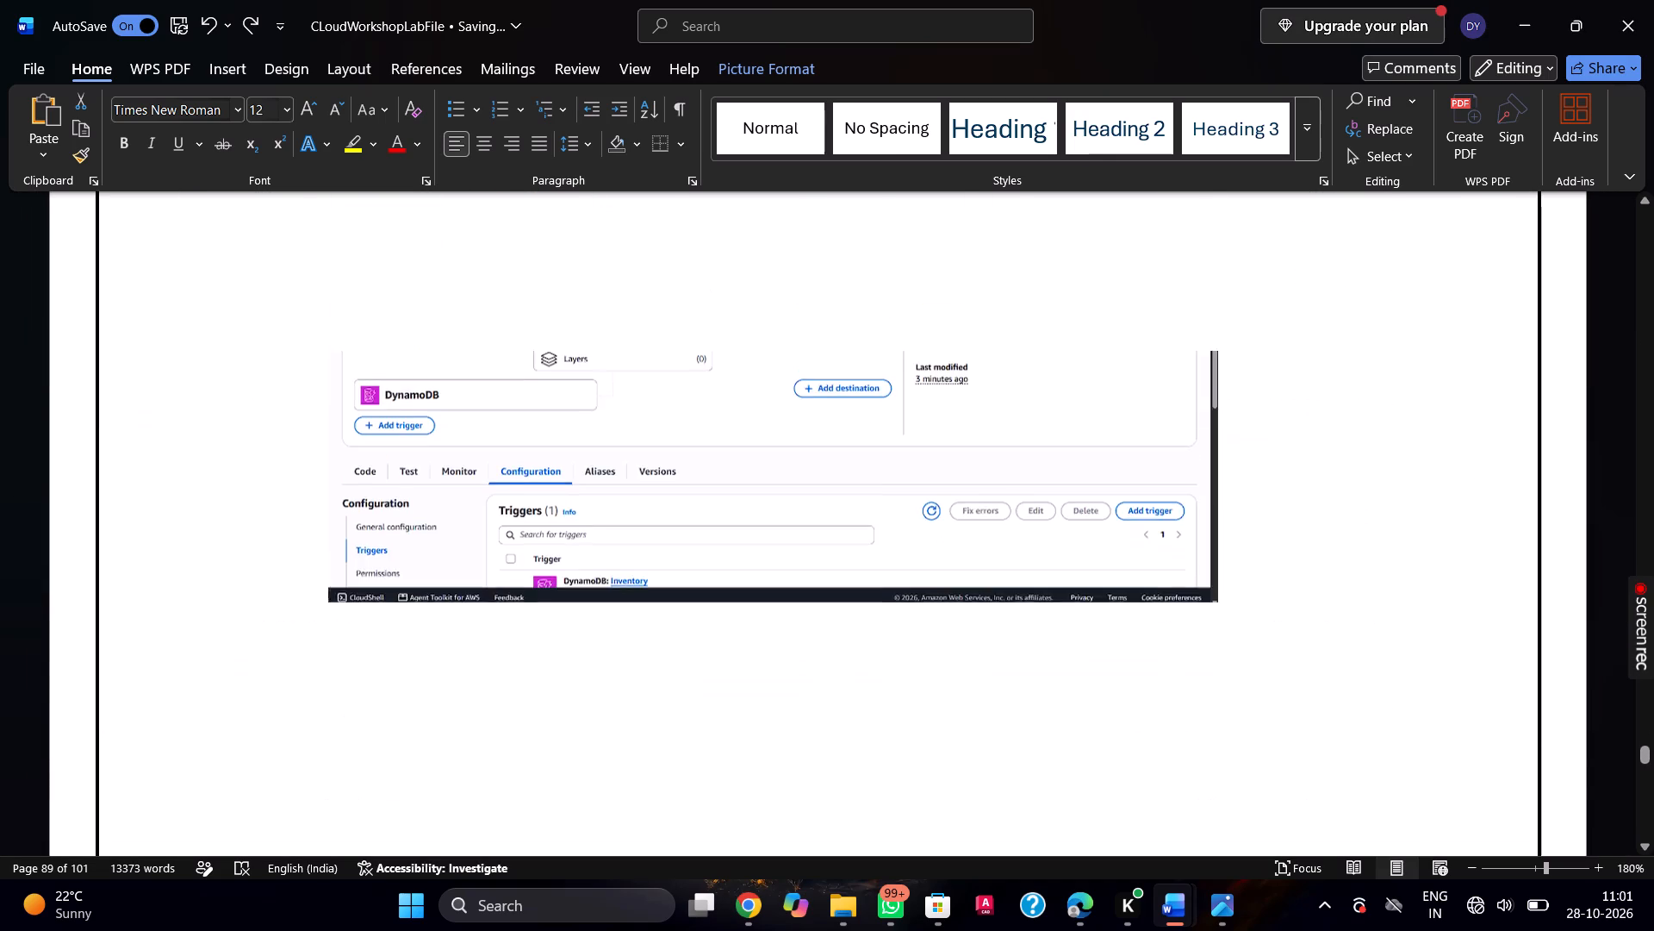
scroll(829, 579, "up", 1)
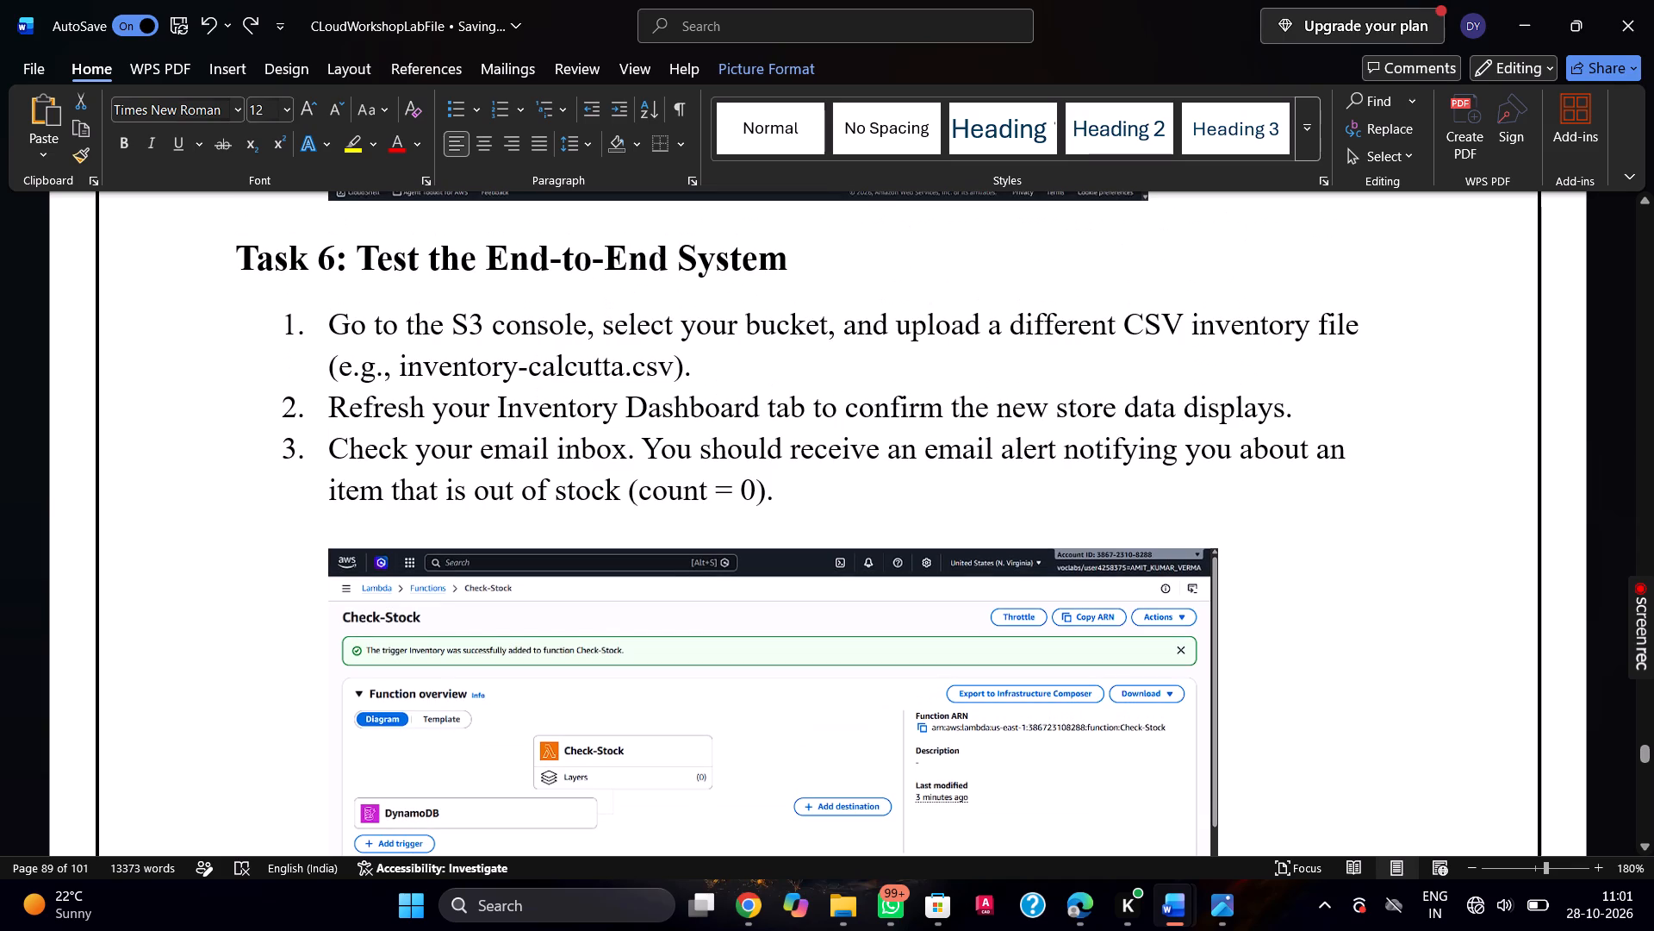
Insert a blank unnumbered line after item 3 of Task 6 and paste the captured header strip above the Check-Stock screenshot.
left_click(786, 484)
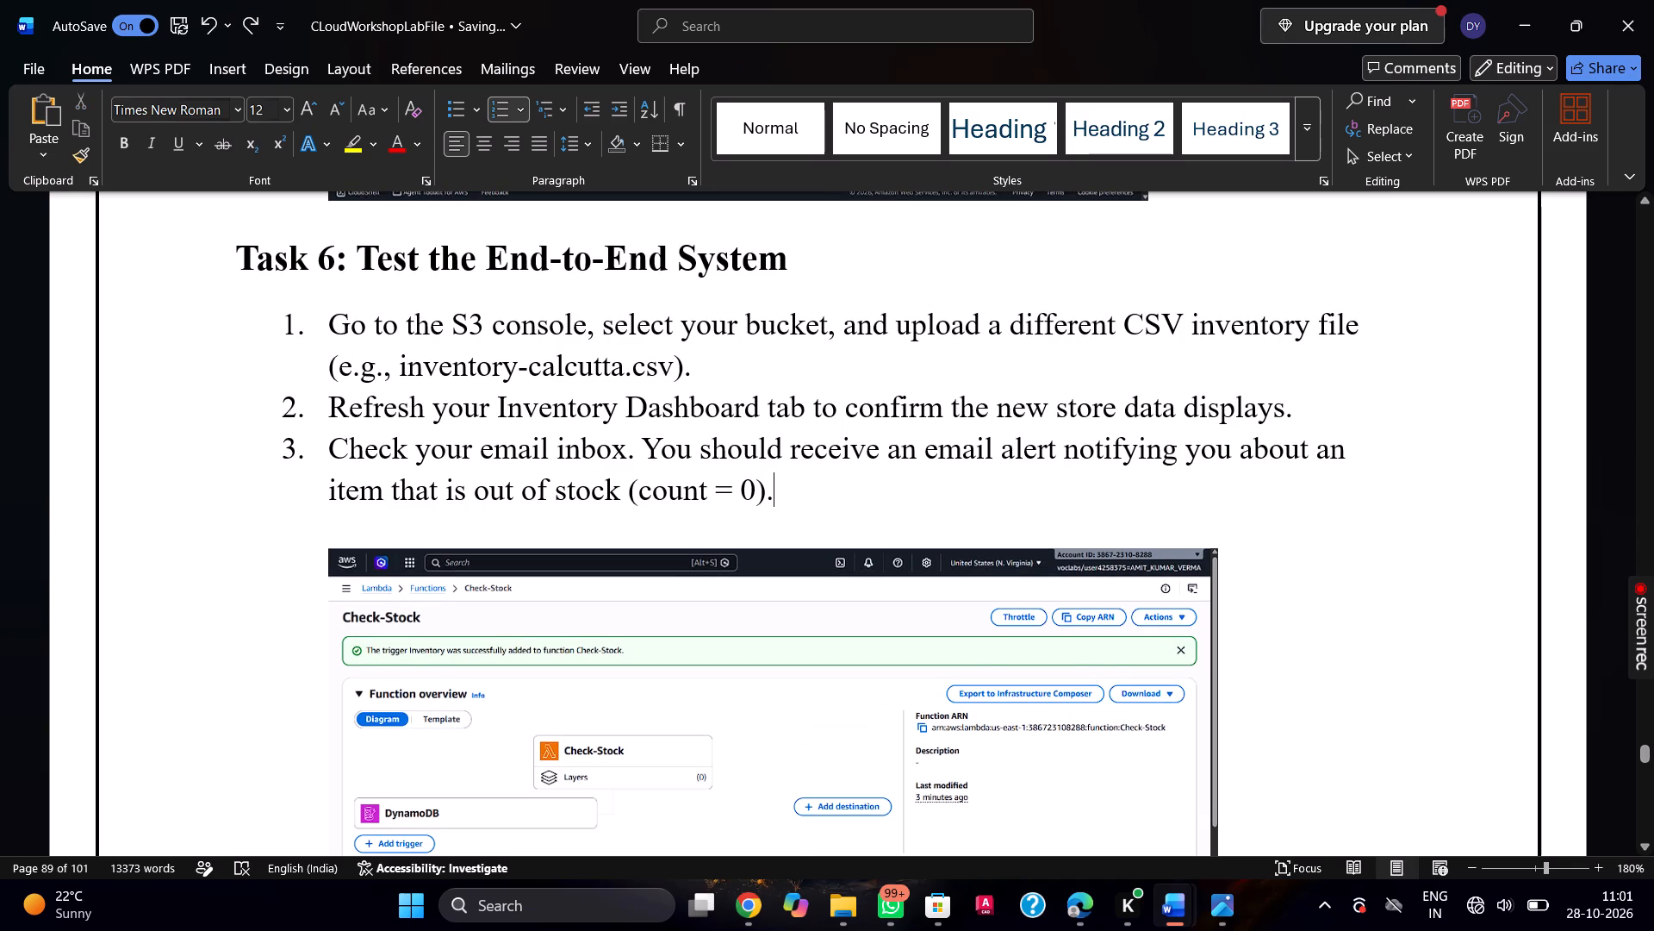
key("Return")
key("BackSpace")
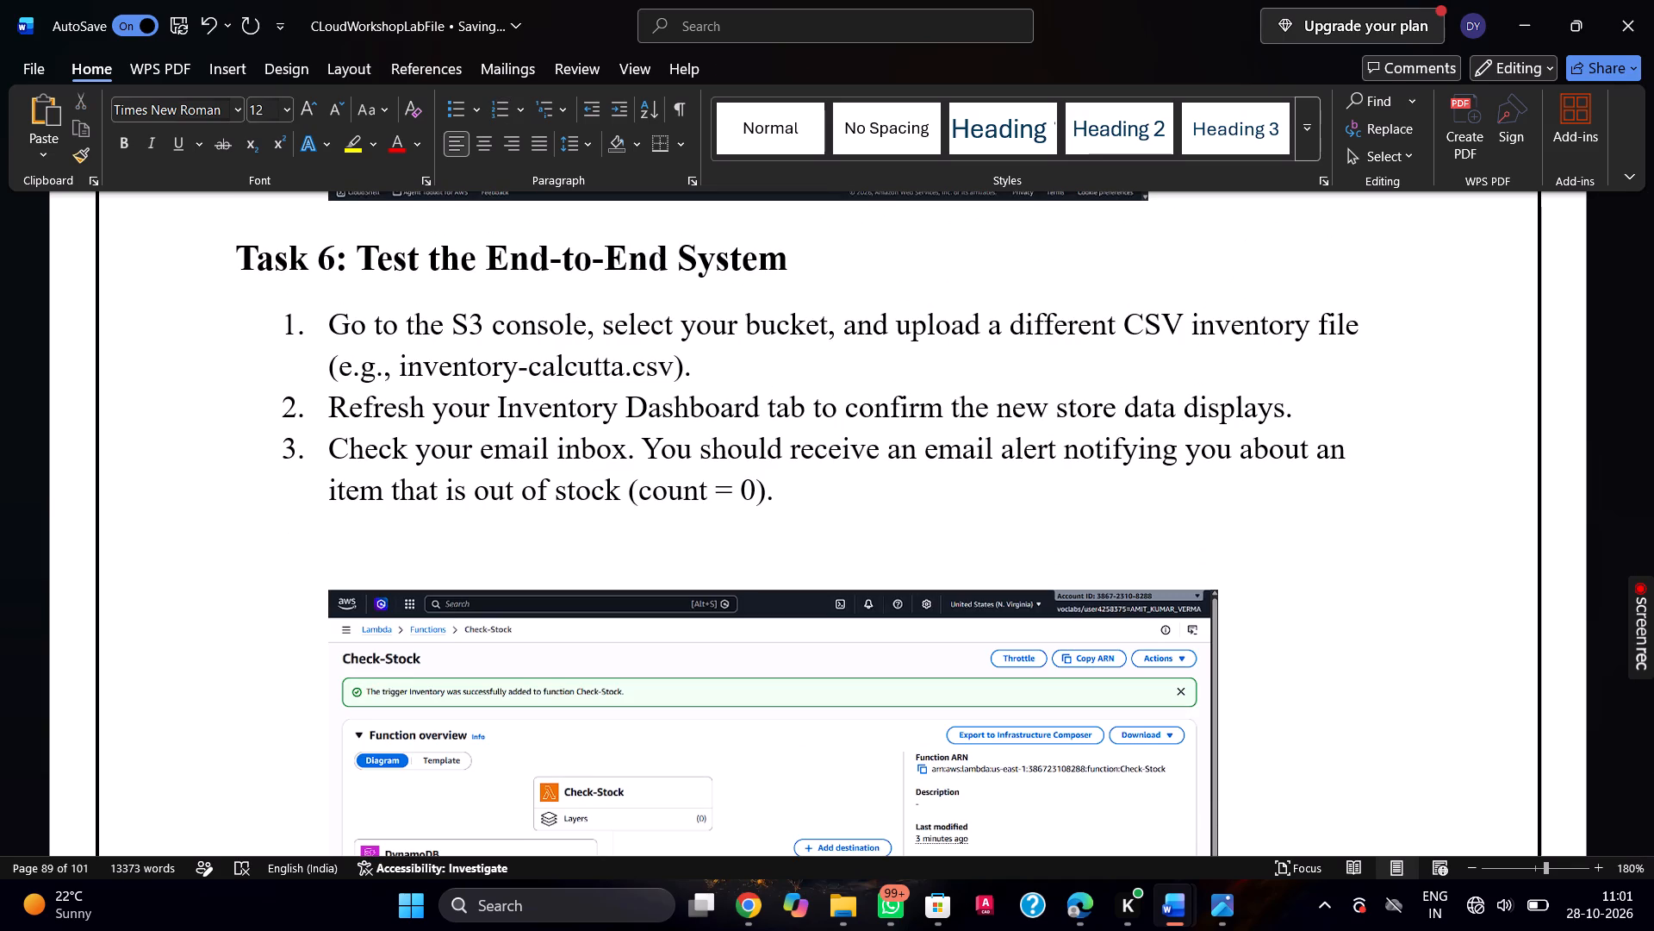
key("BackSpace")
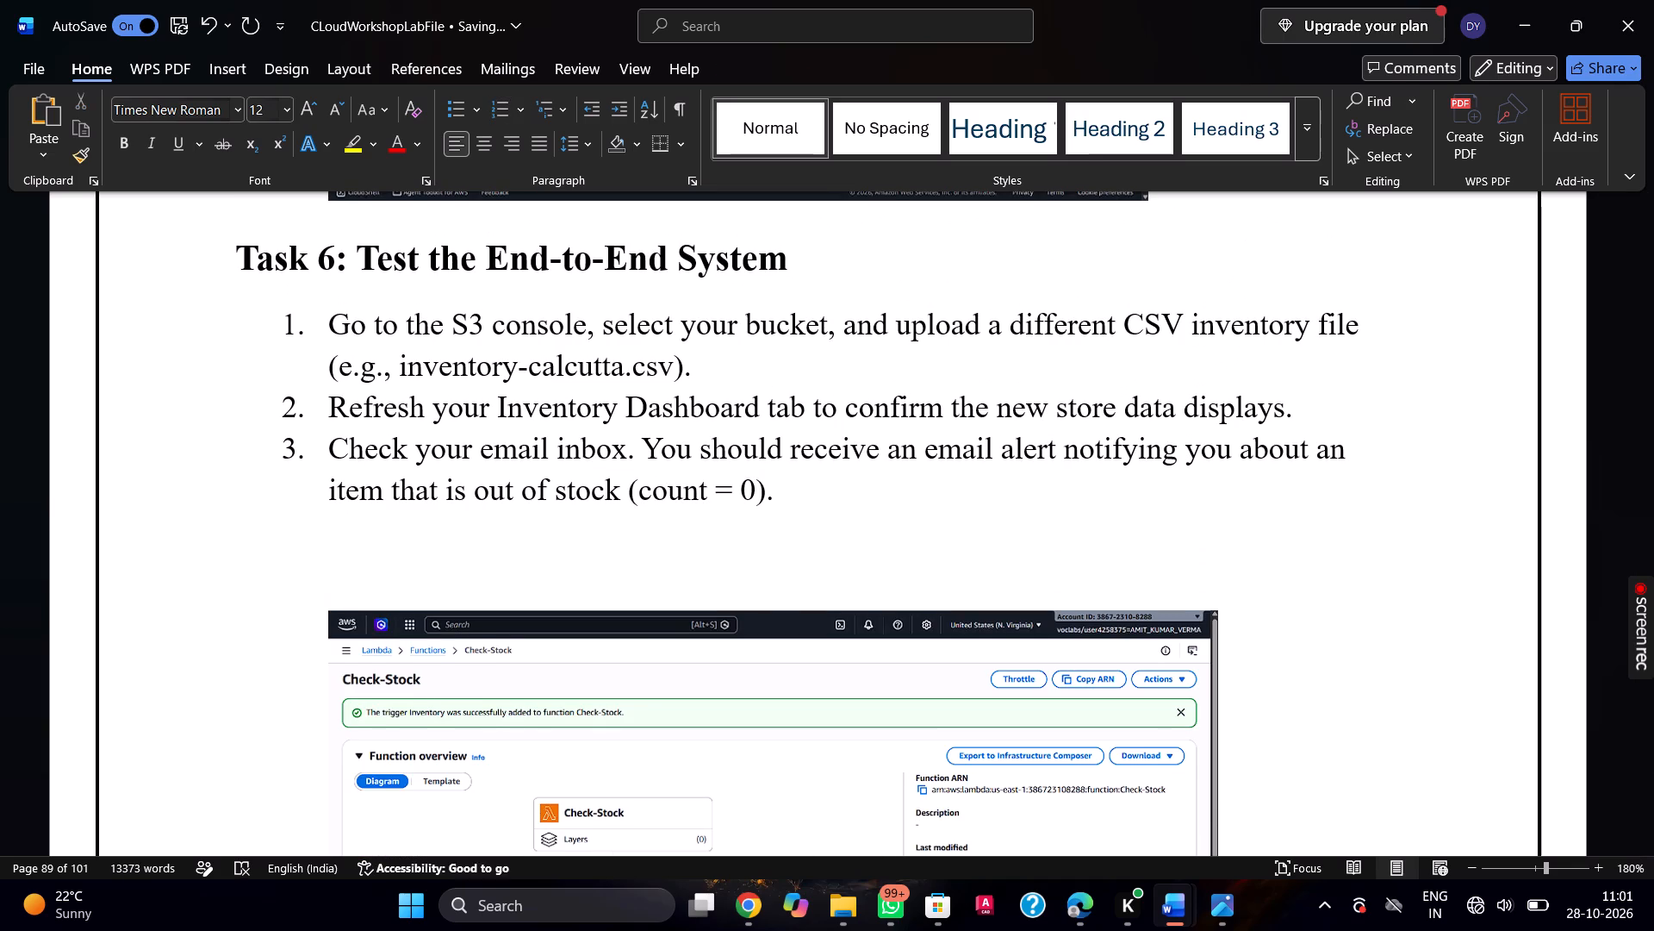
key("space")
key("space")
key("space")
key("space")
key("space")
key("space")
key("ctrl+v")
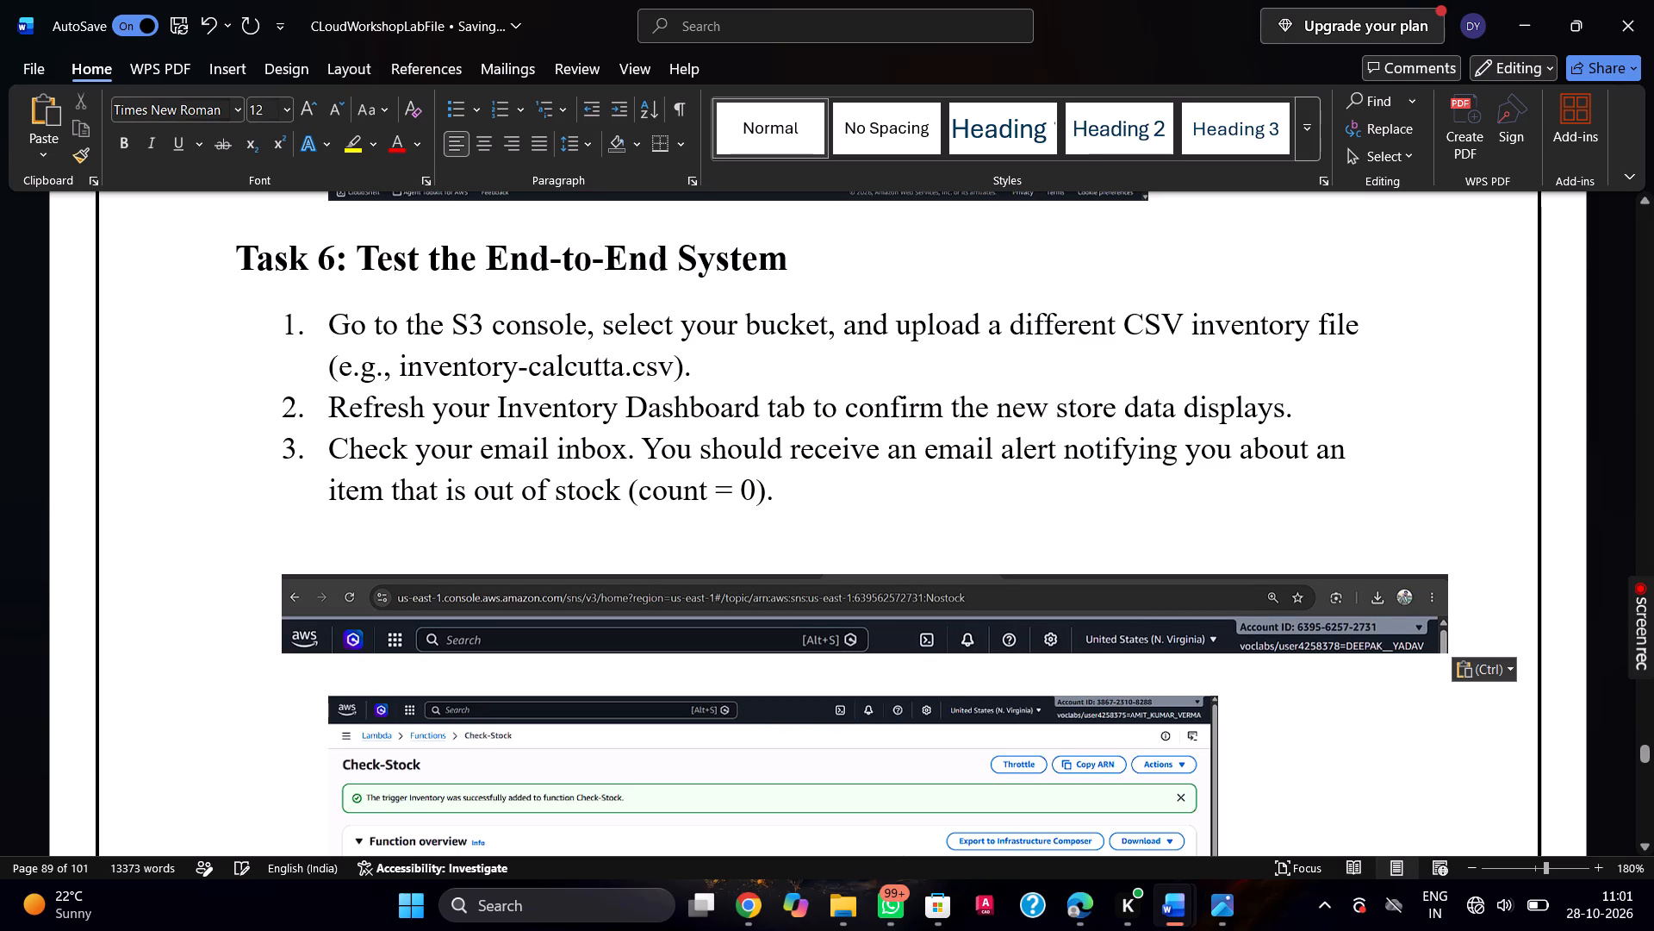
Crop the old AWS console header bar off the top of the Check-Stock trigger screenshot under Task 6.
scroll(783, 708, "down", 1)
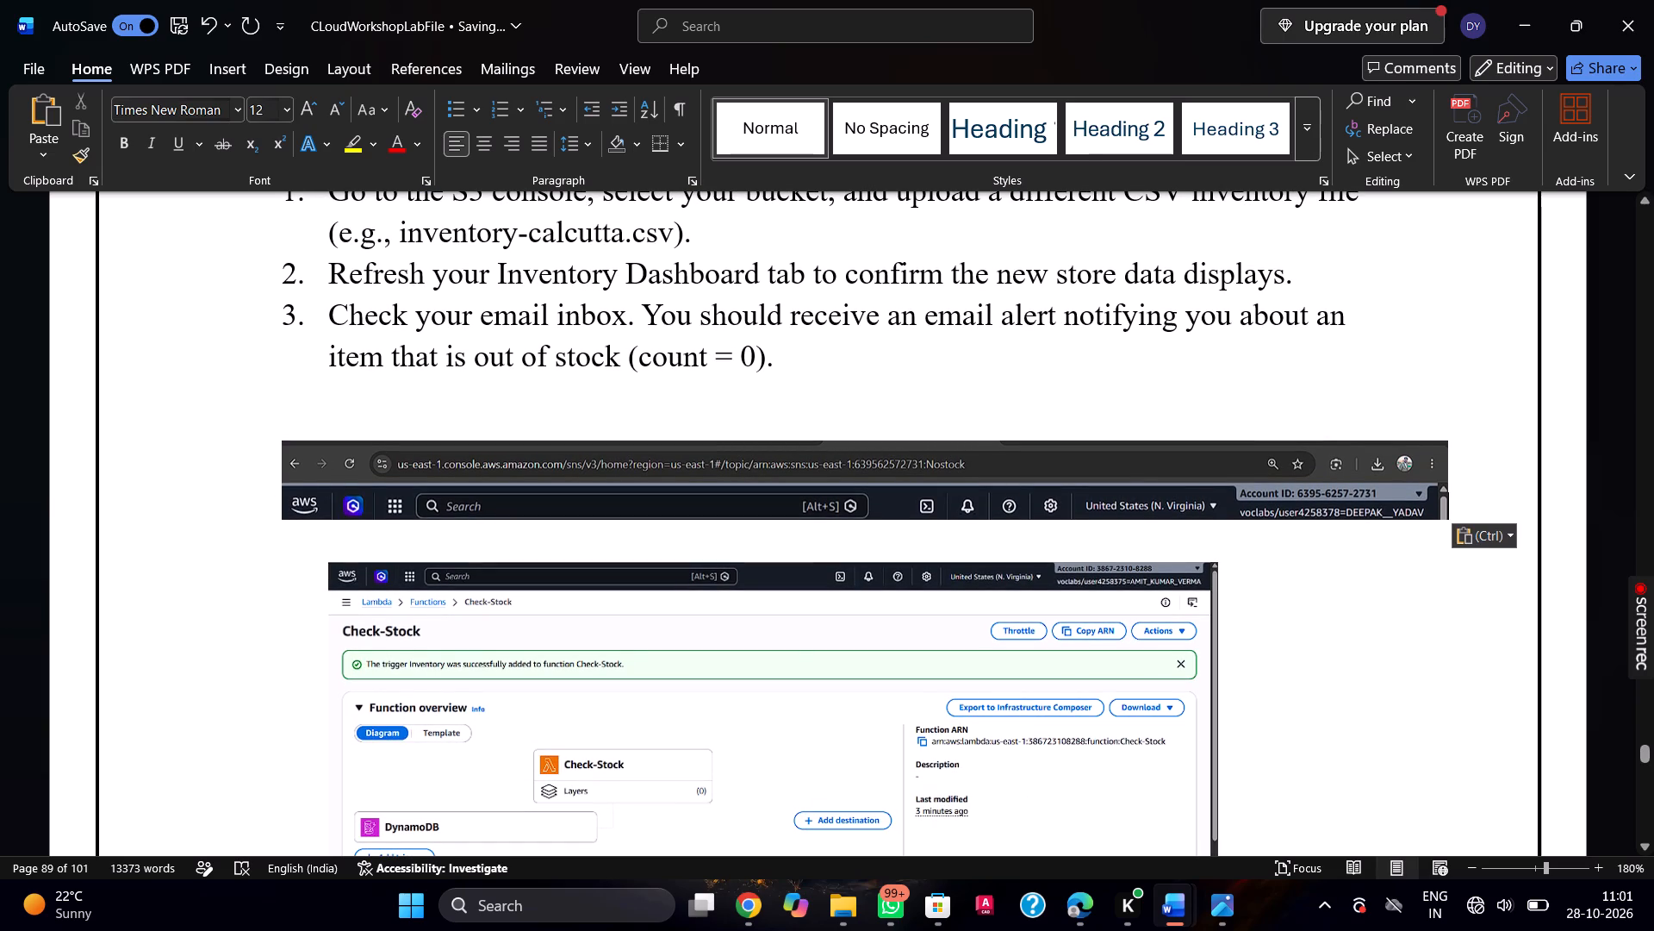
right_click(856, 633)
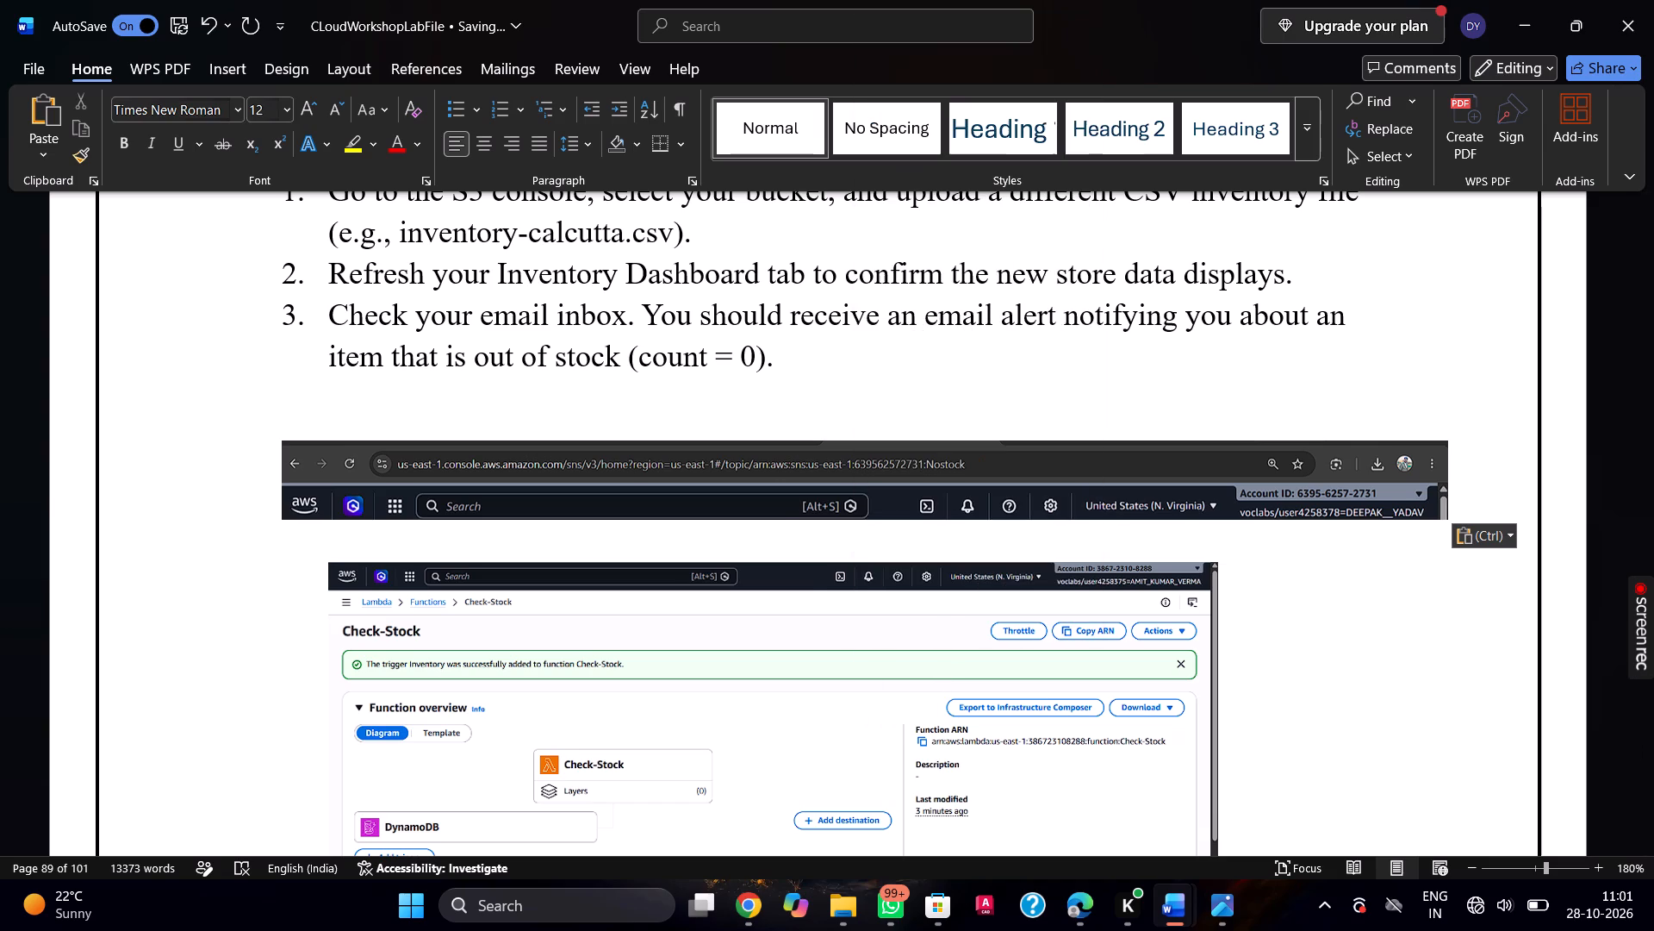
left_click(780, 628)
right_click(780, 628)
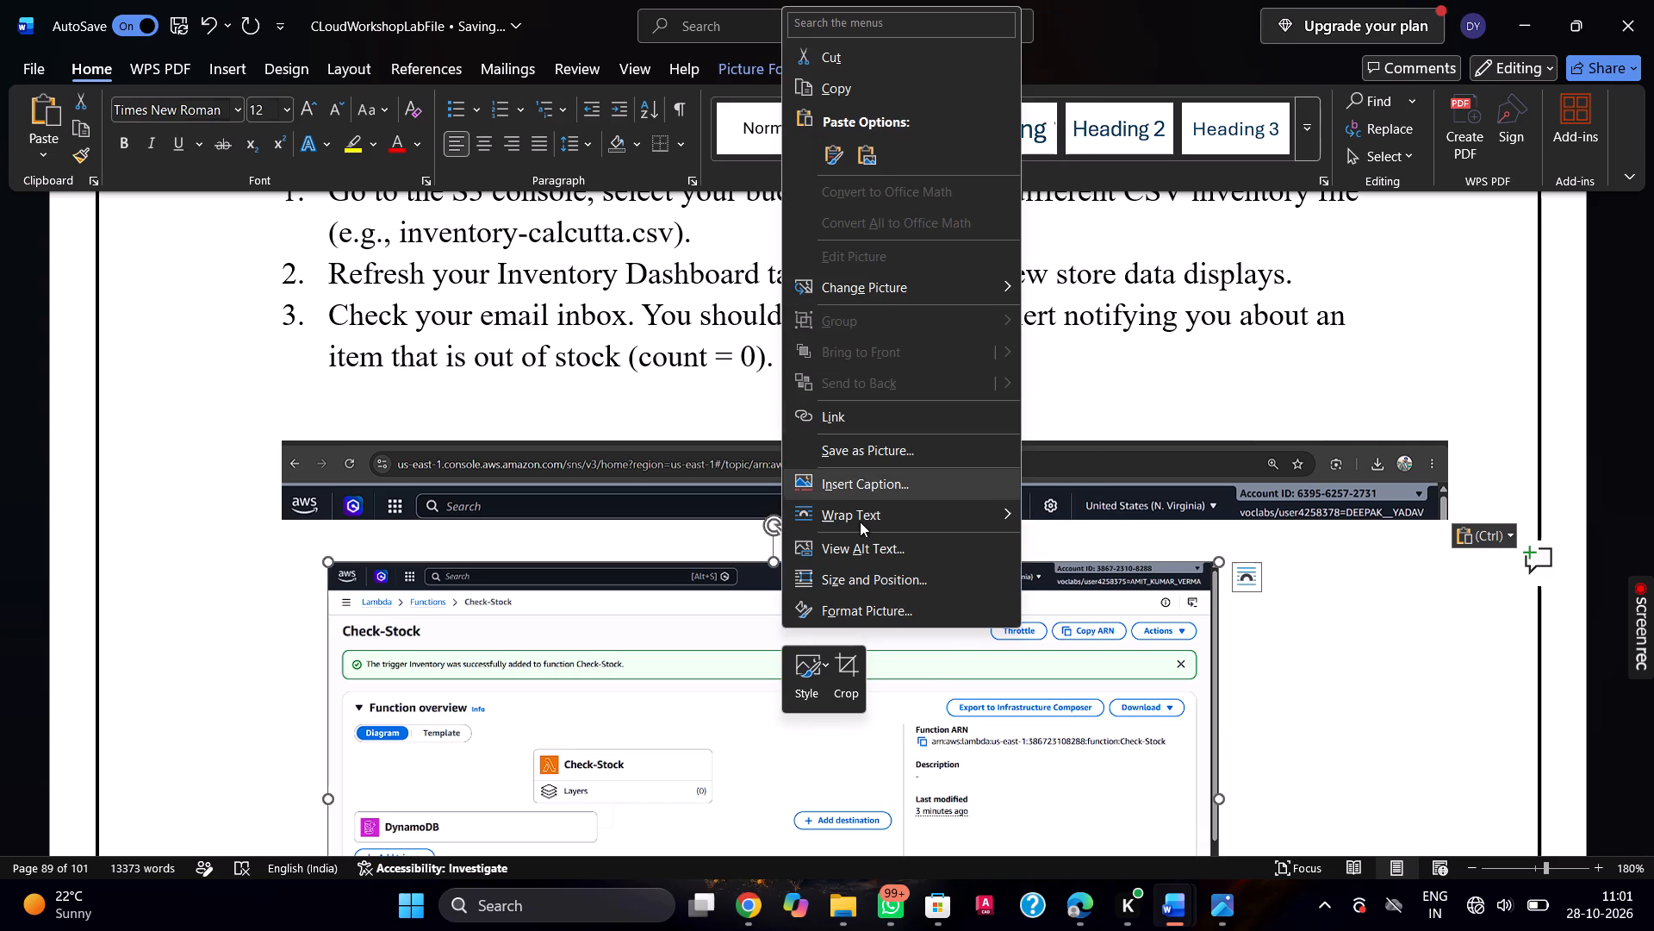
left_click(846, 666)
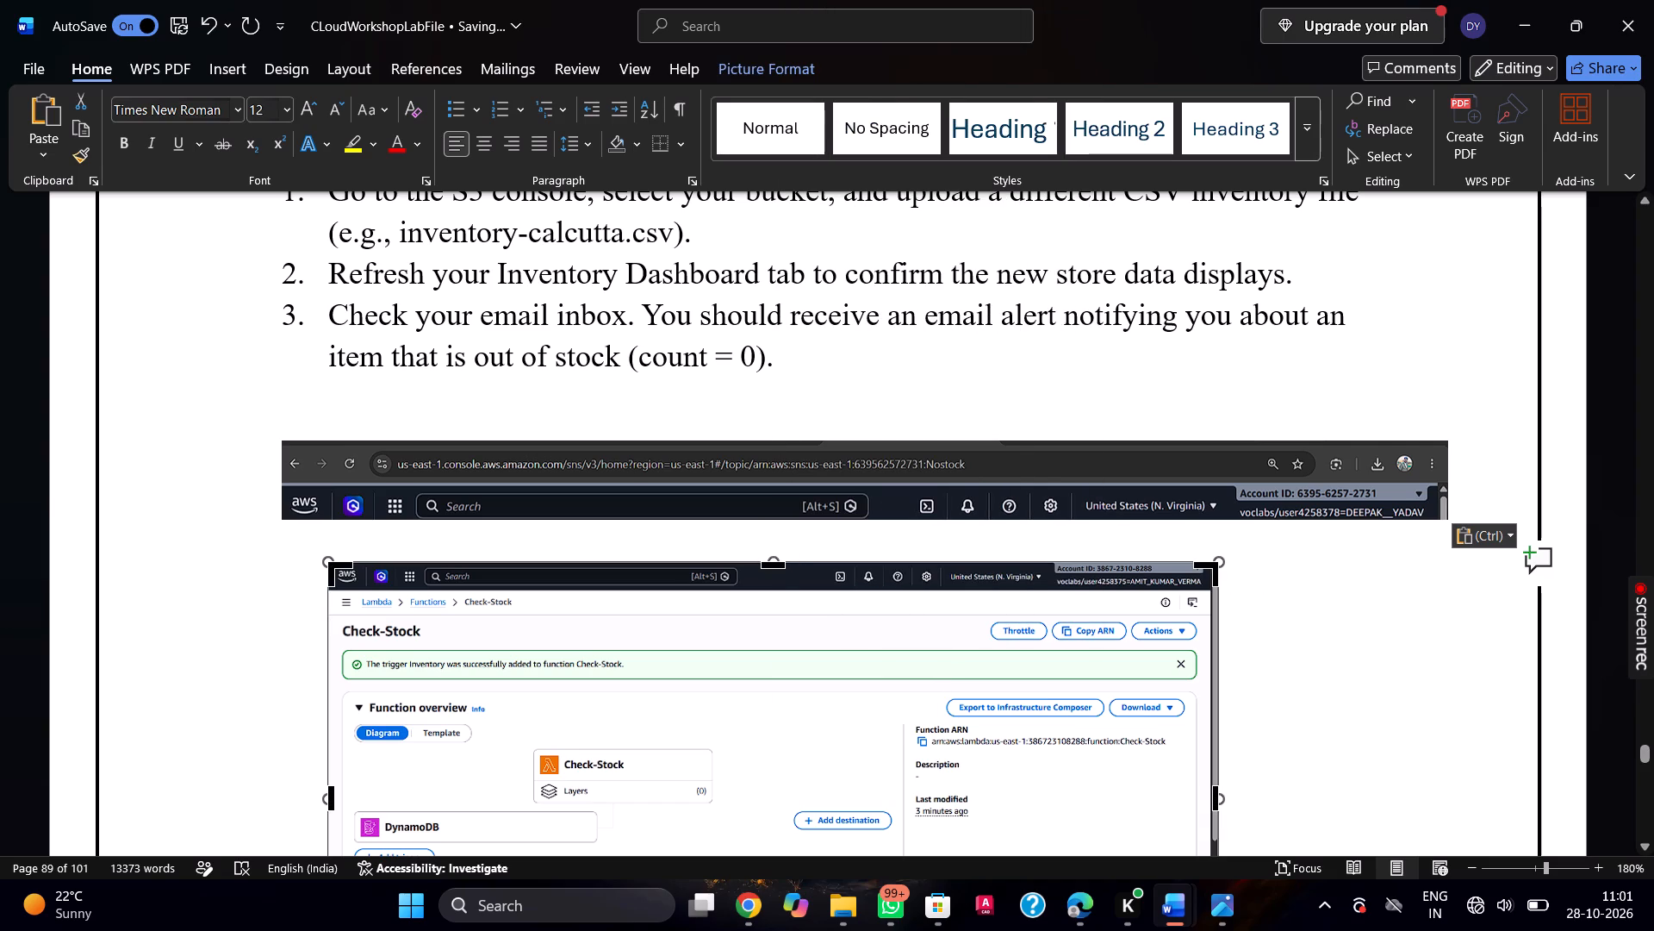
left_click_drag(774, 565, 772, 589)
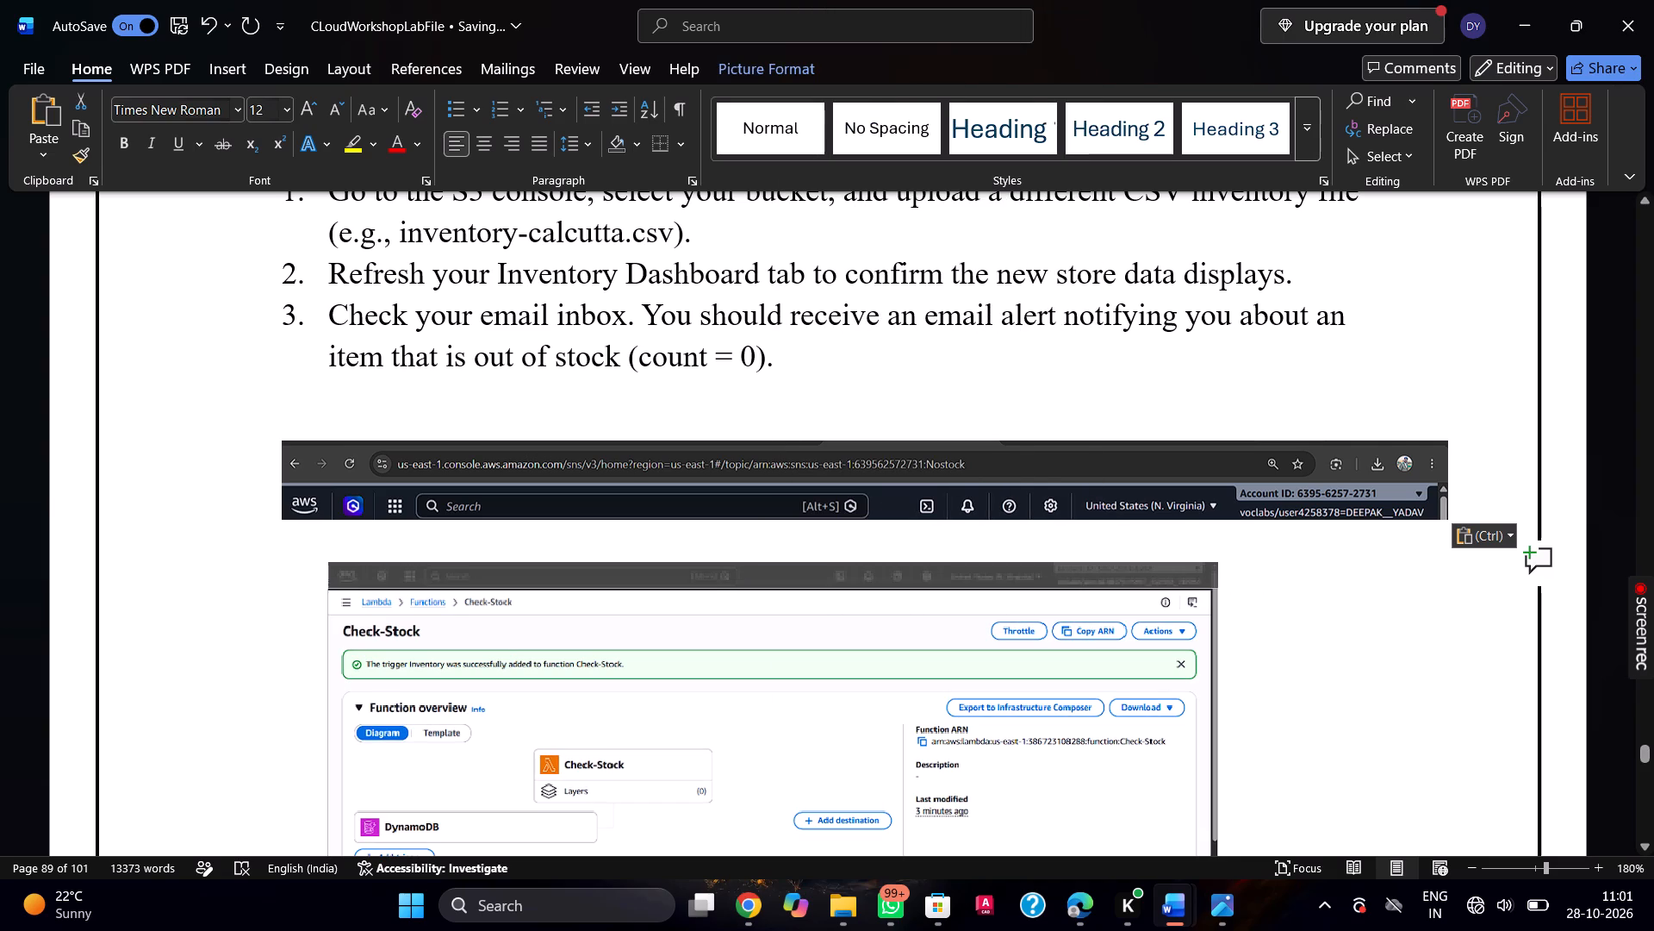
left_click_drag(772, 589, 772, 592)
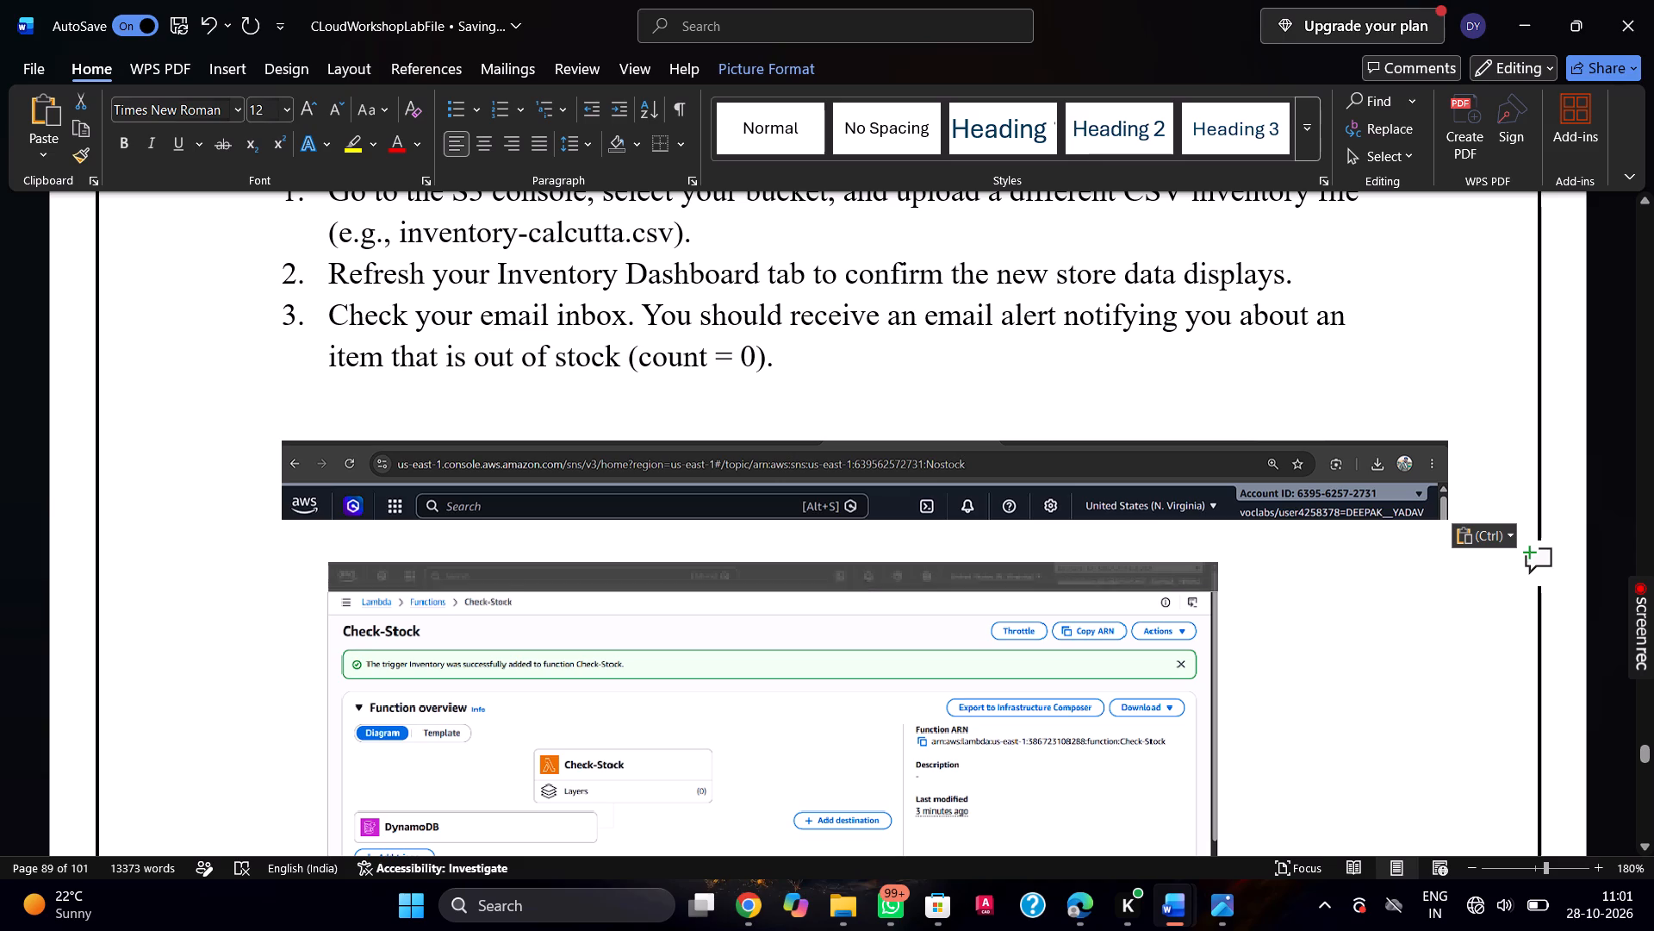
left_click_drag(772, 592, 766, 593)
Narrow the pasted header strip to fit within the text margin and set its text wrapping to Behind Text.
left_click(960, 492)
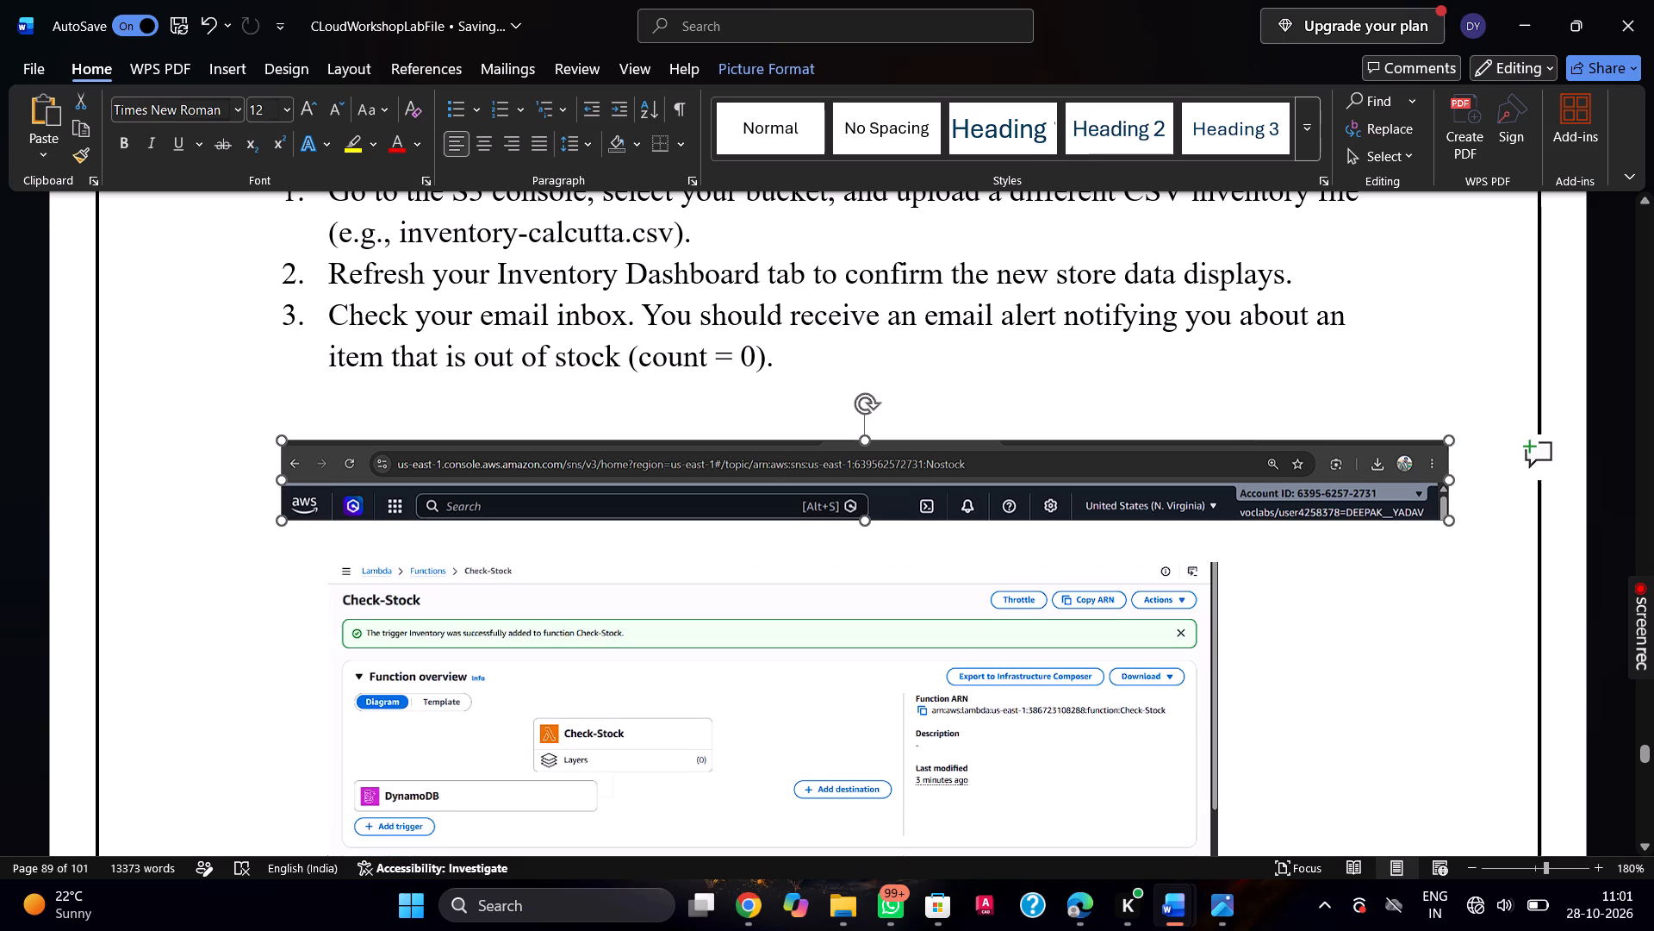
left_click_drag(1446, 480, 1336, 490)
left_click(1404, 422)
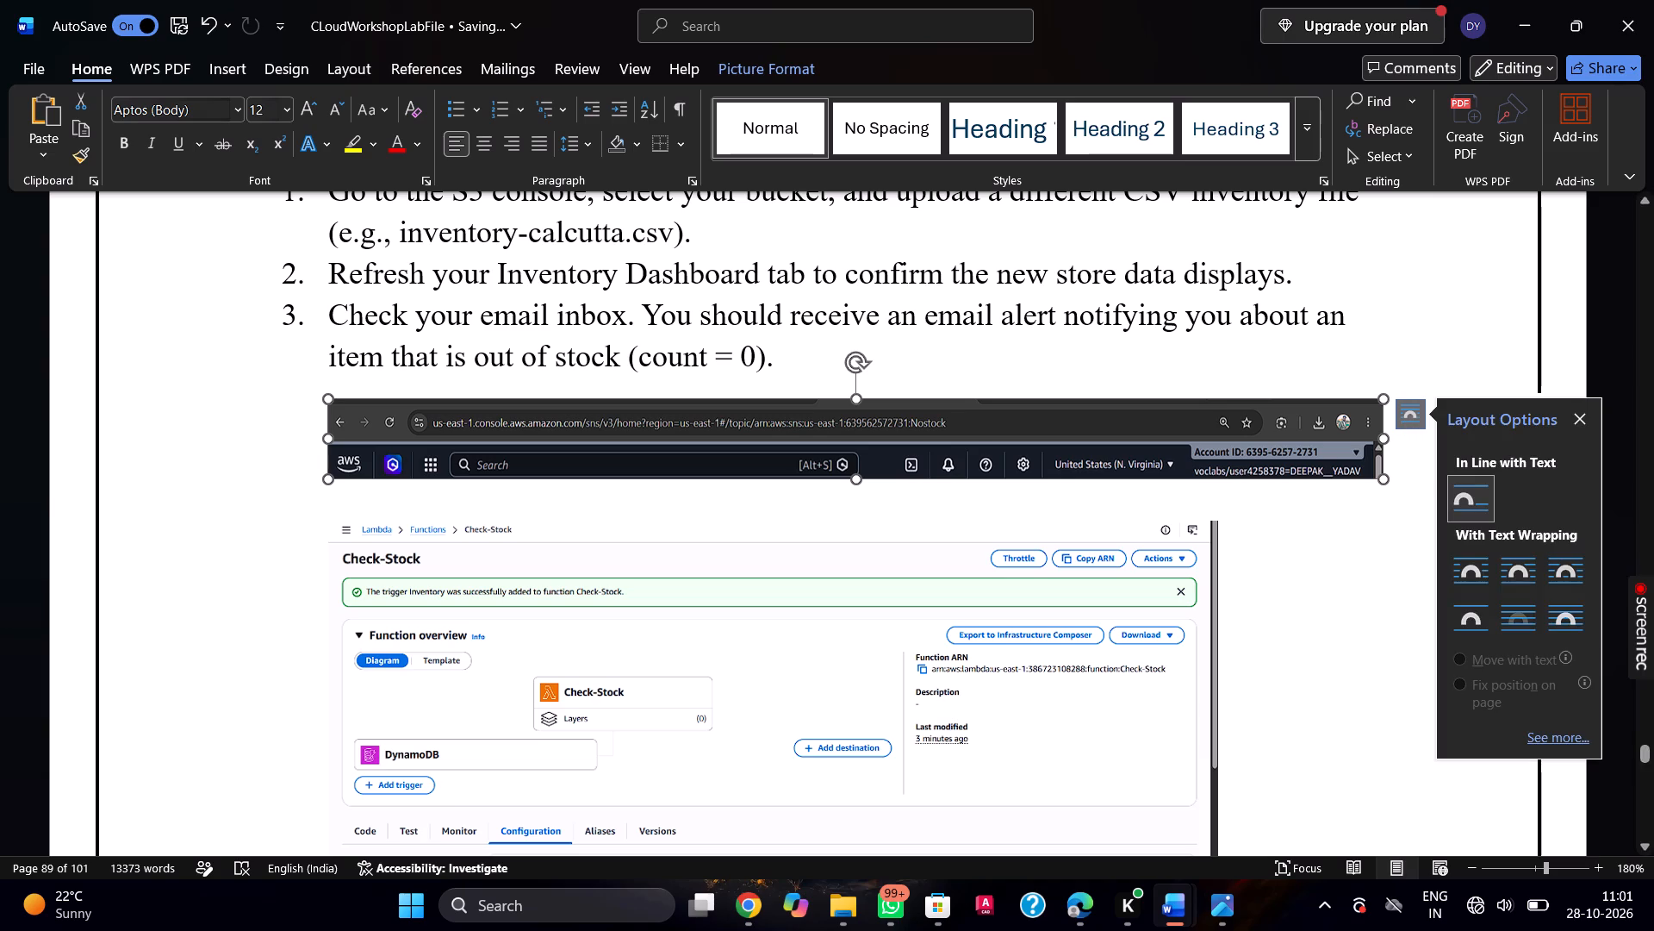
left_click(1513, 607)
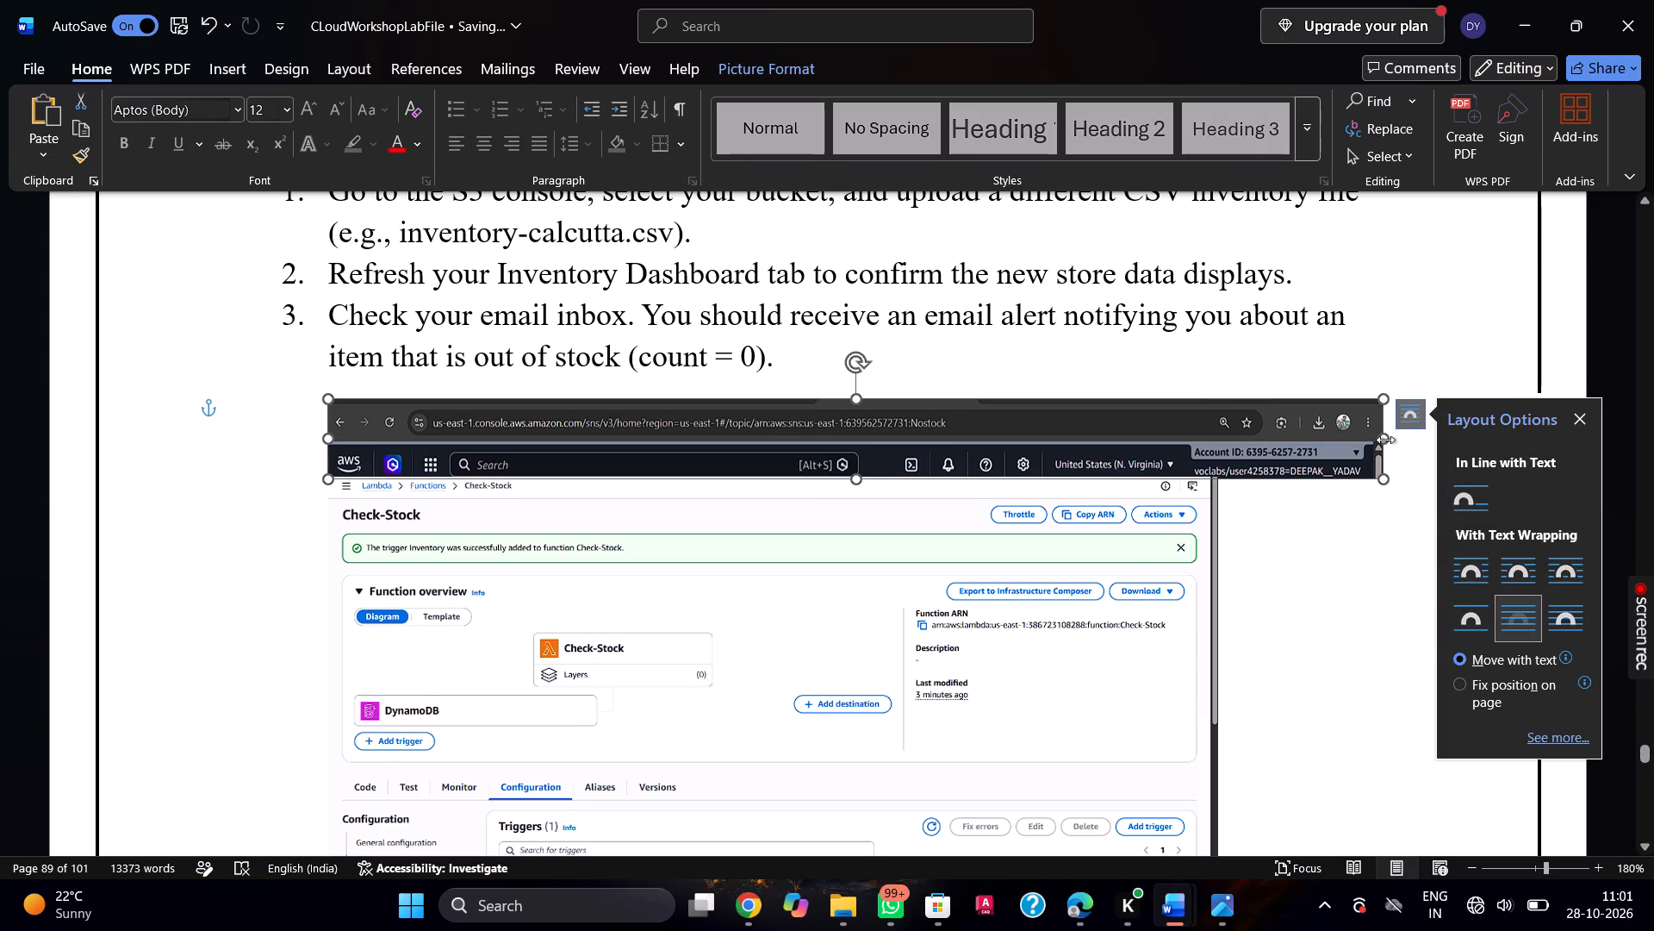
Narrow the header strip from its right edge and fine-tune it to line up with the Check-Stock screenshot's right edge.
left_click_drag(1387, 434, 1240, 437)
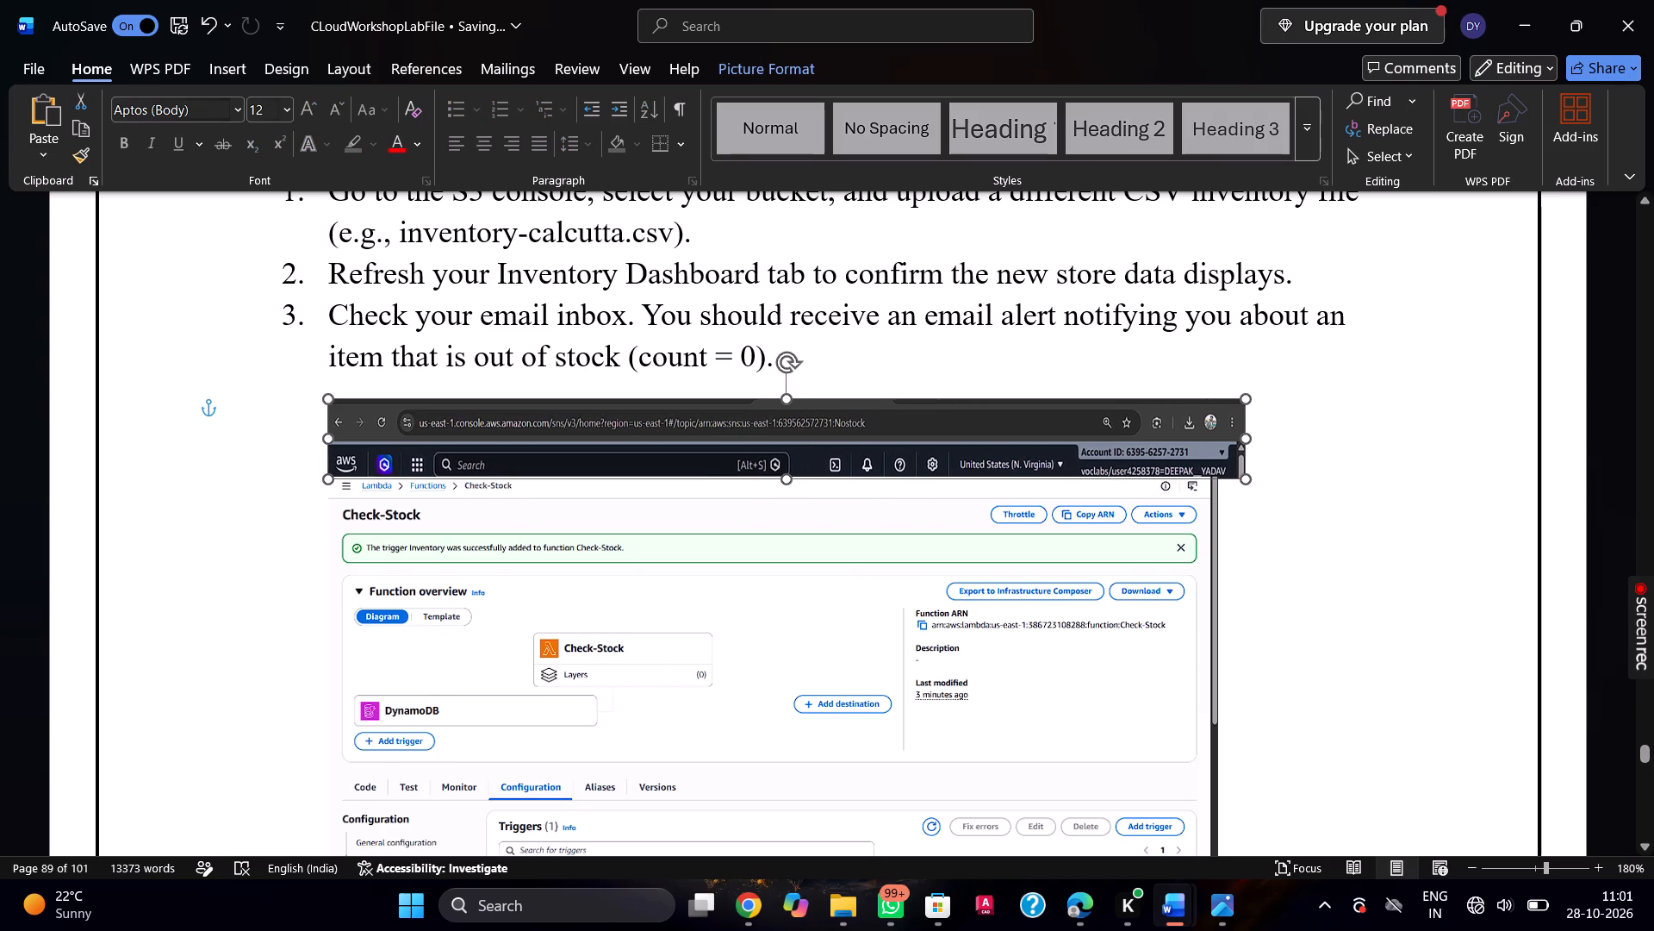
left_click_drag(1240, 437, 1217, 434)
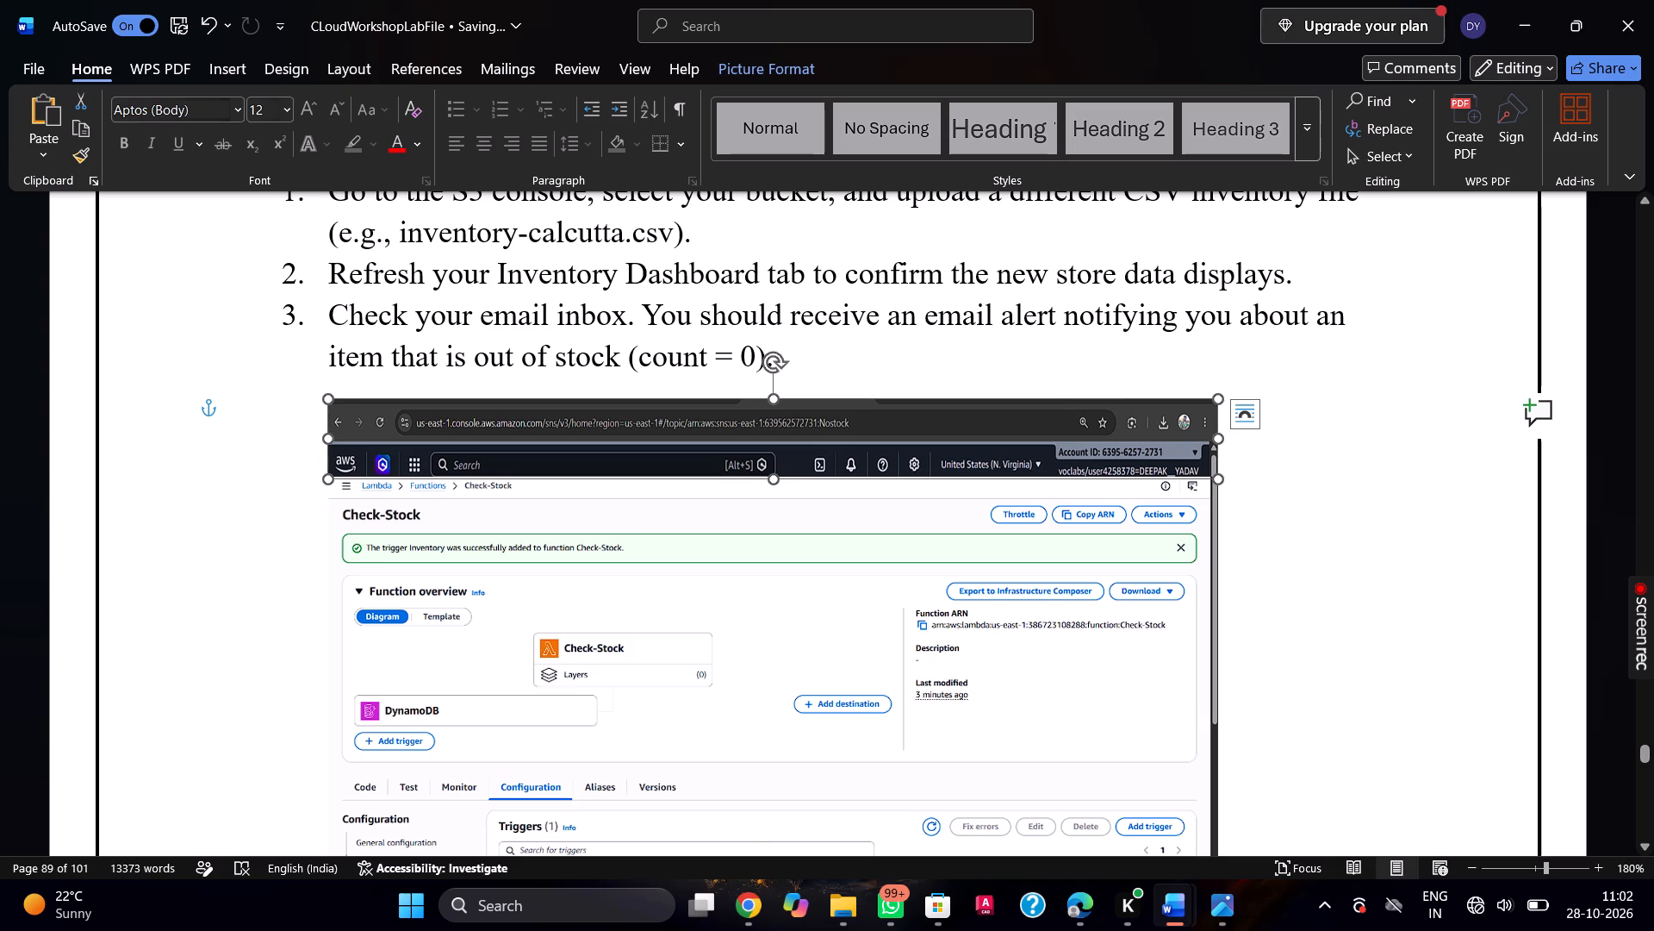
left_click(283, 553)
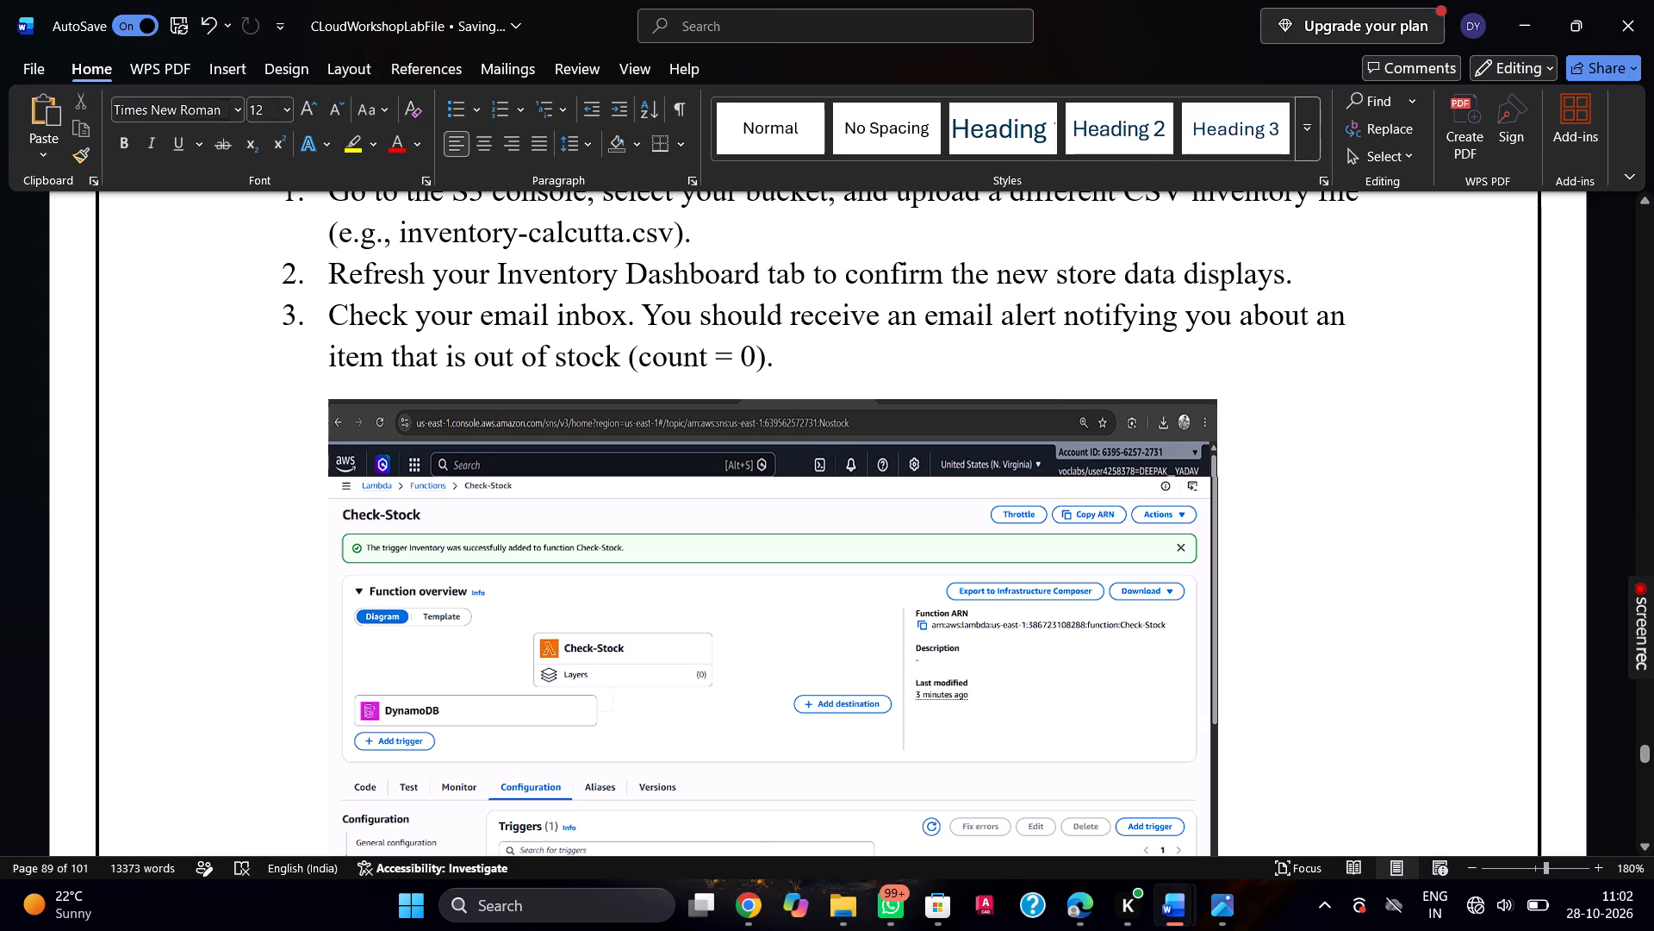
left_click(1035, 450)
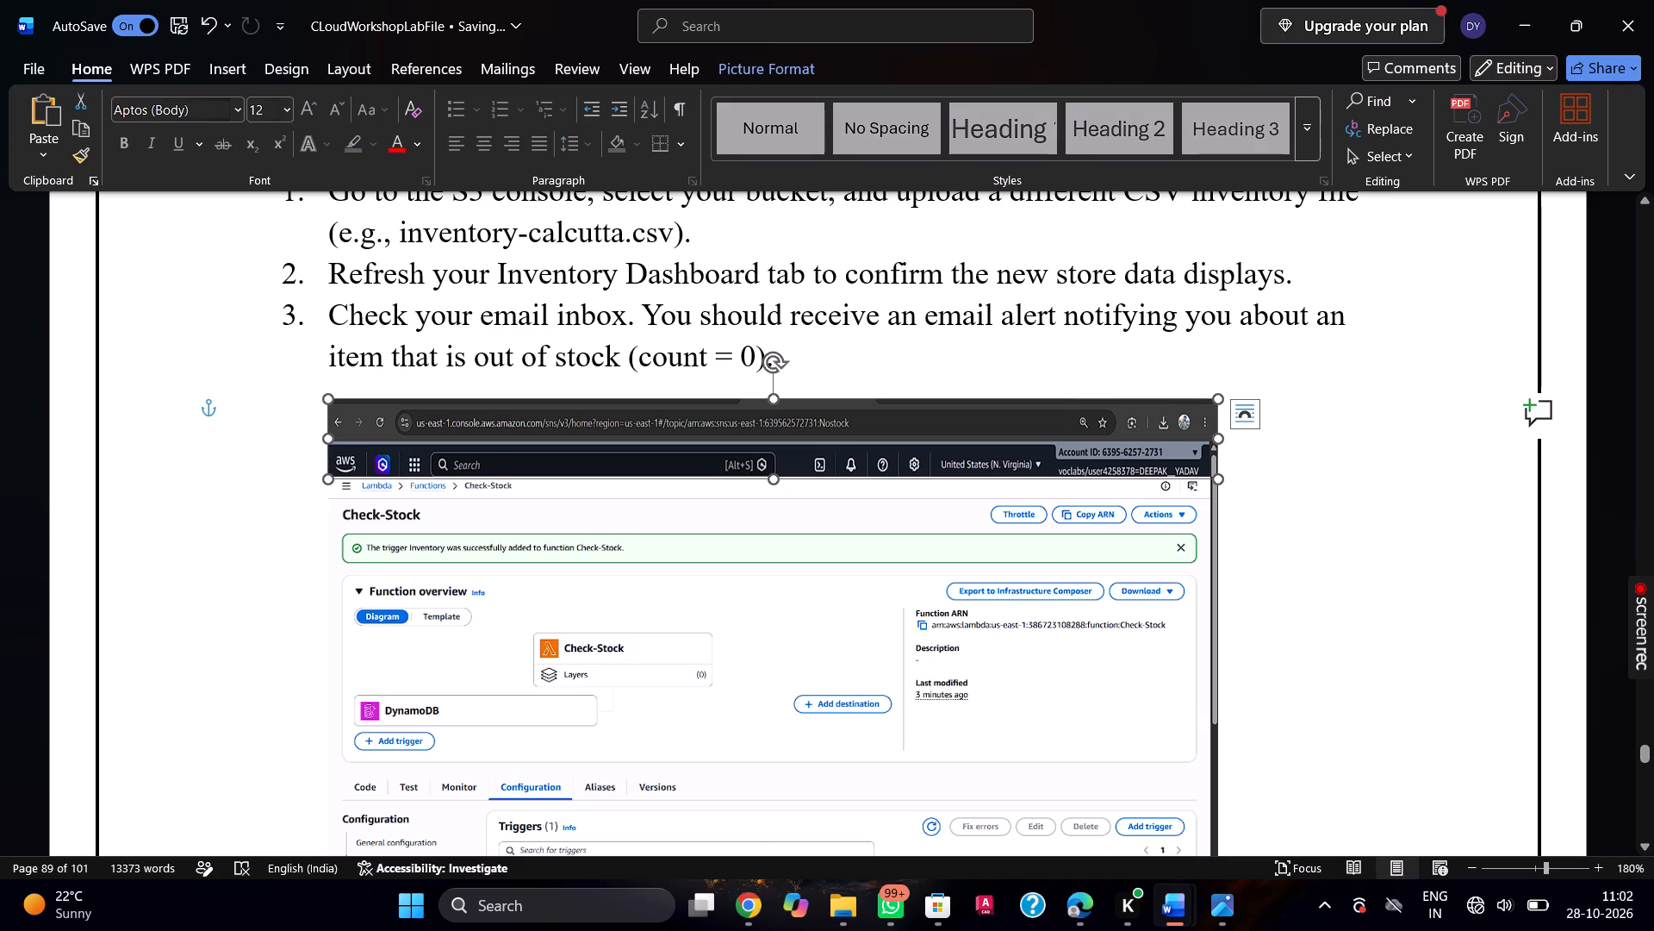
left_click(1224, 438)
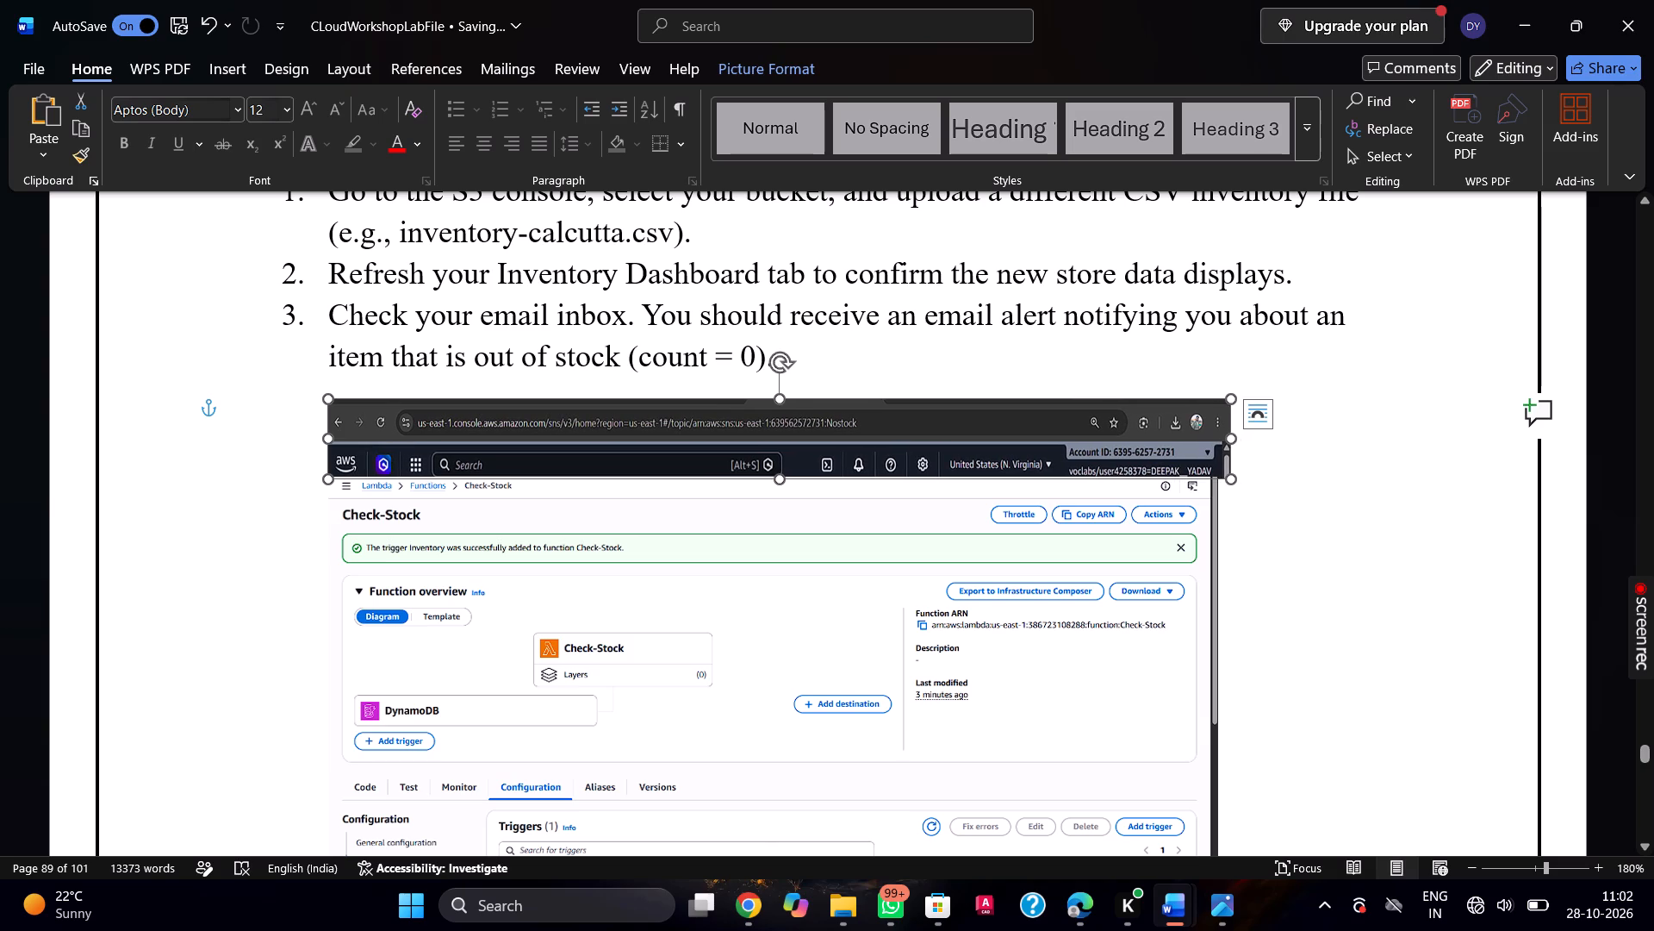
scroll(1188, 454, "up", 5, "ctrl")
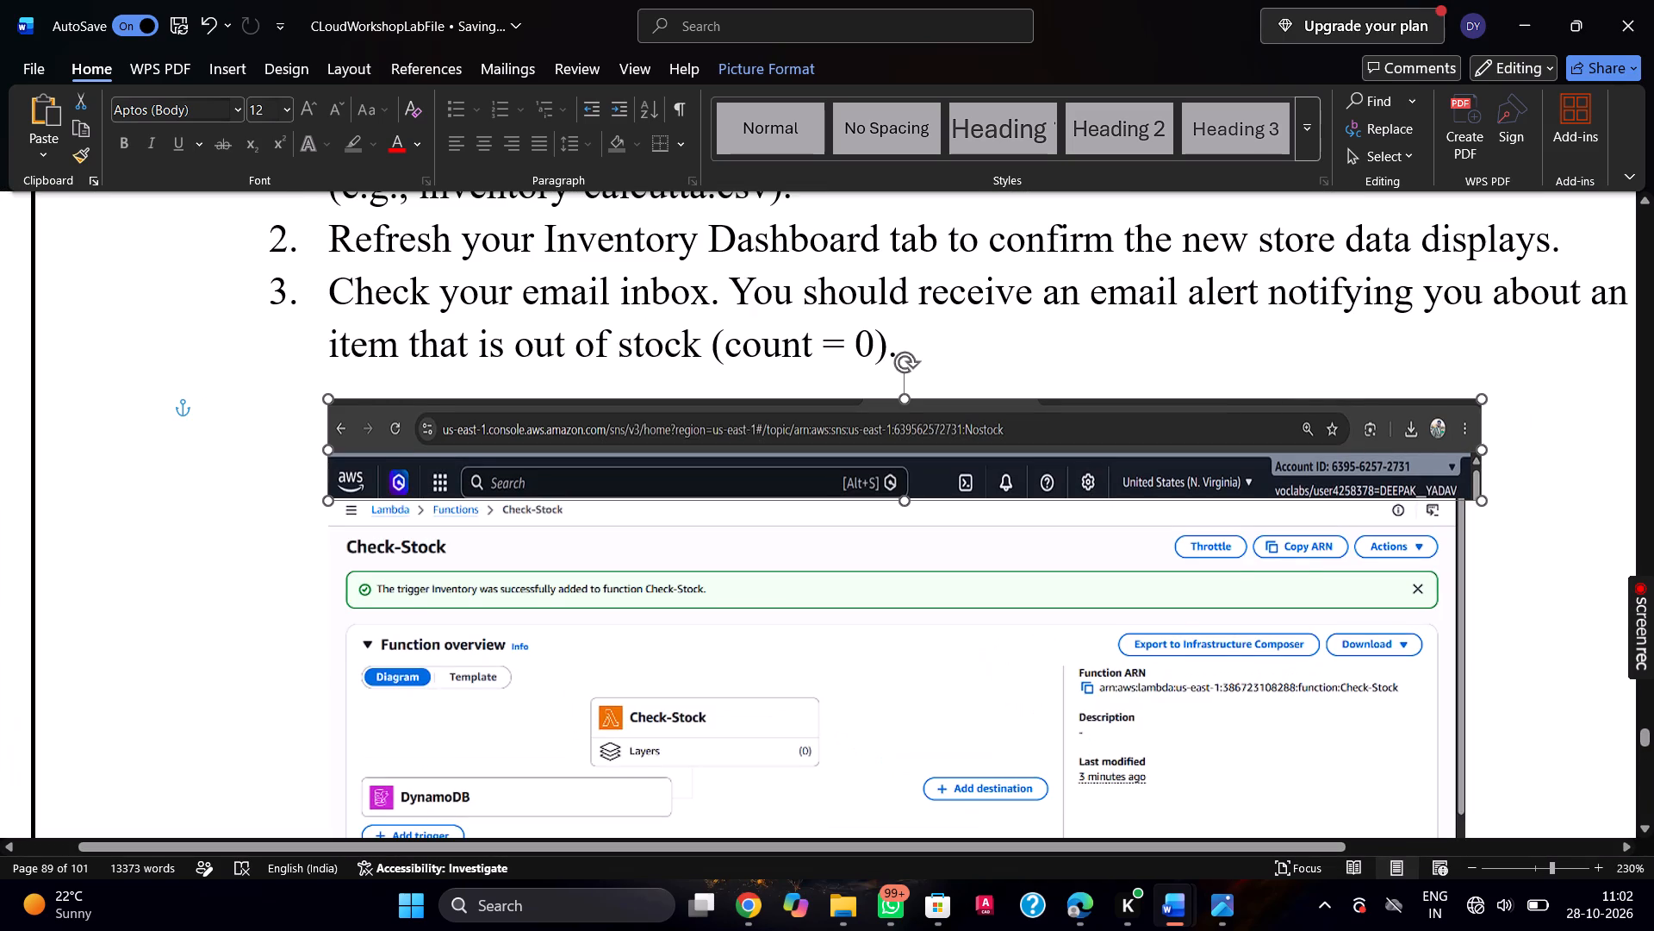
scroll(1445, 495, "up", 3, "ctrl")
scroll(1445, 495, "left", 1)
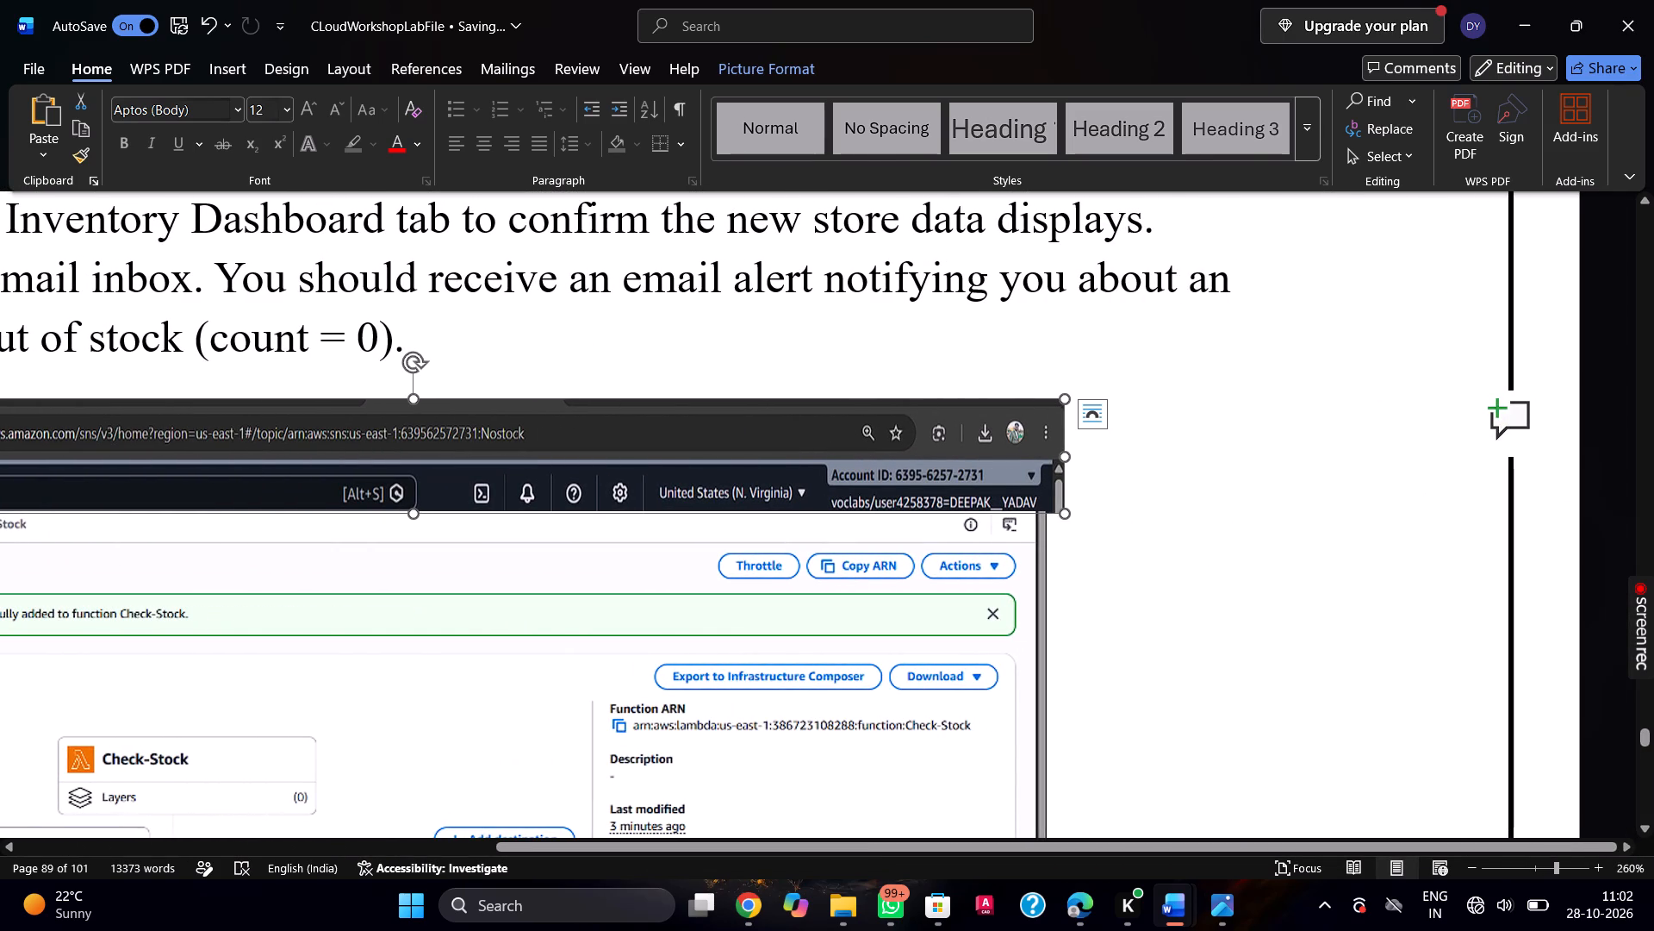
left_click_drag(1065, 456, 1043, 457)
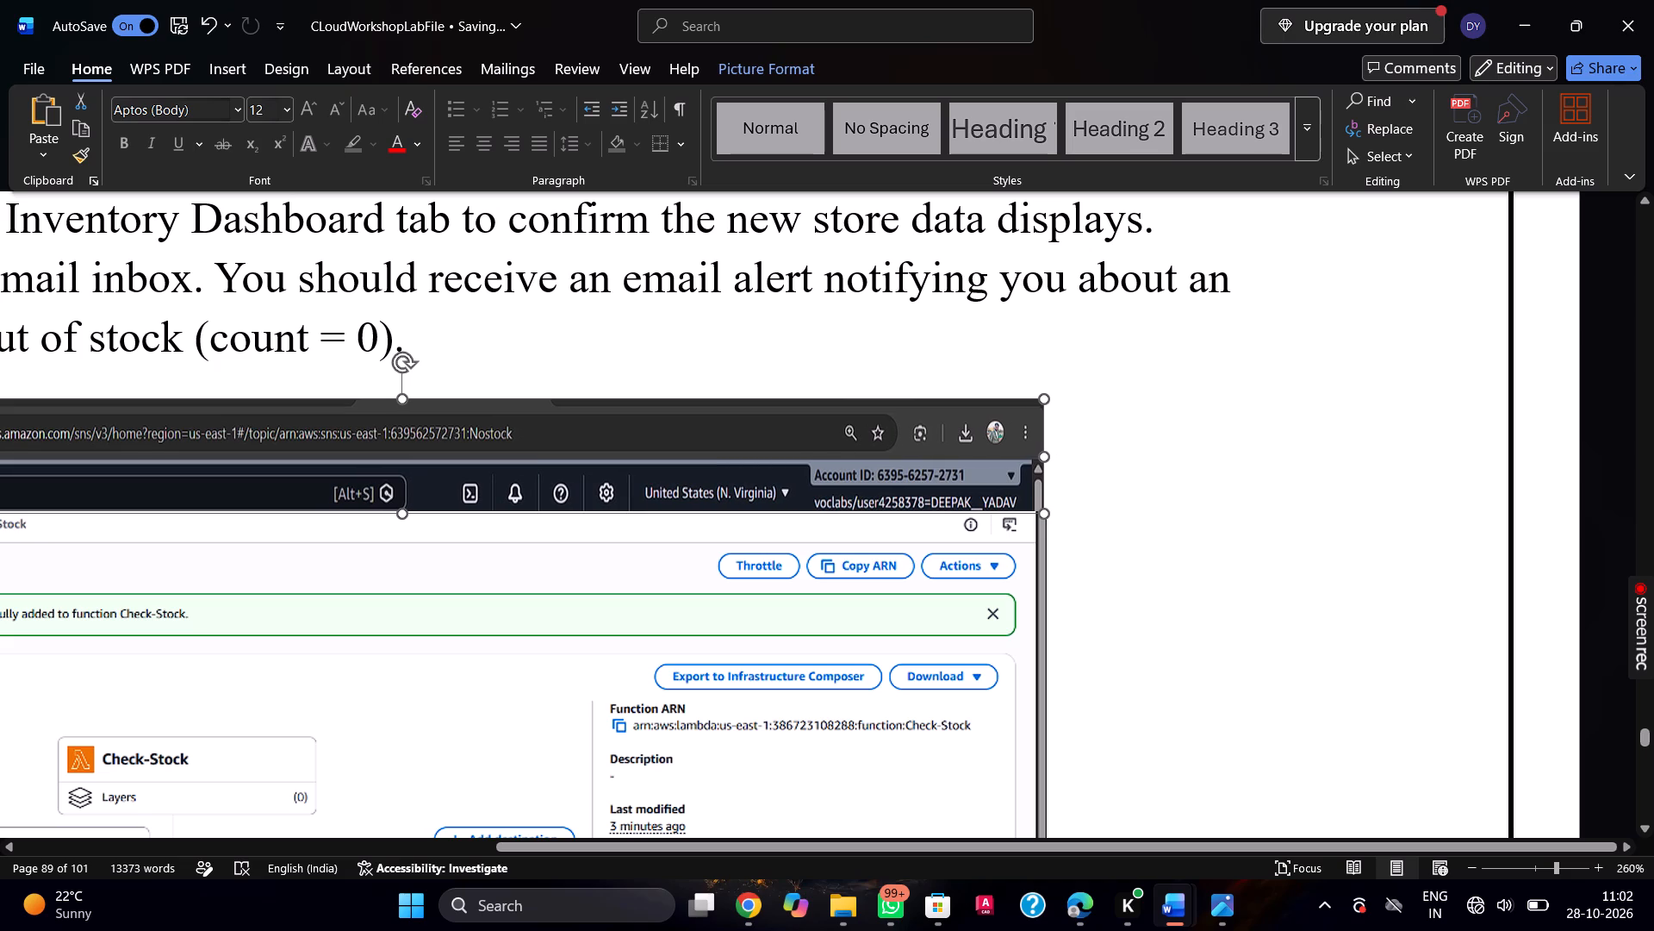
left_click_drag(1043, 457, 1045, 459)
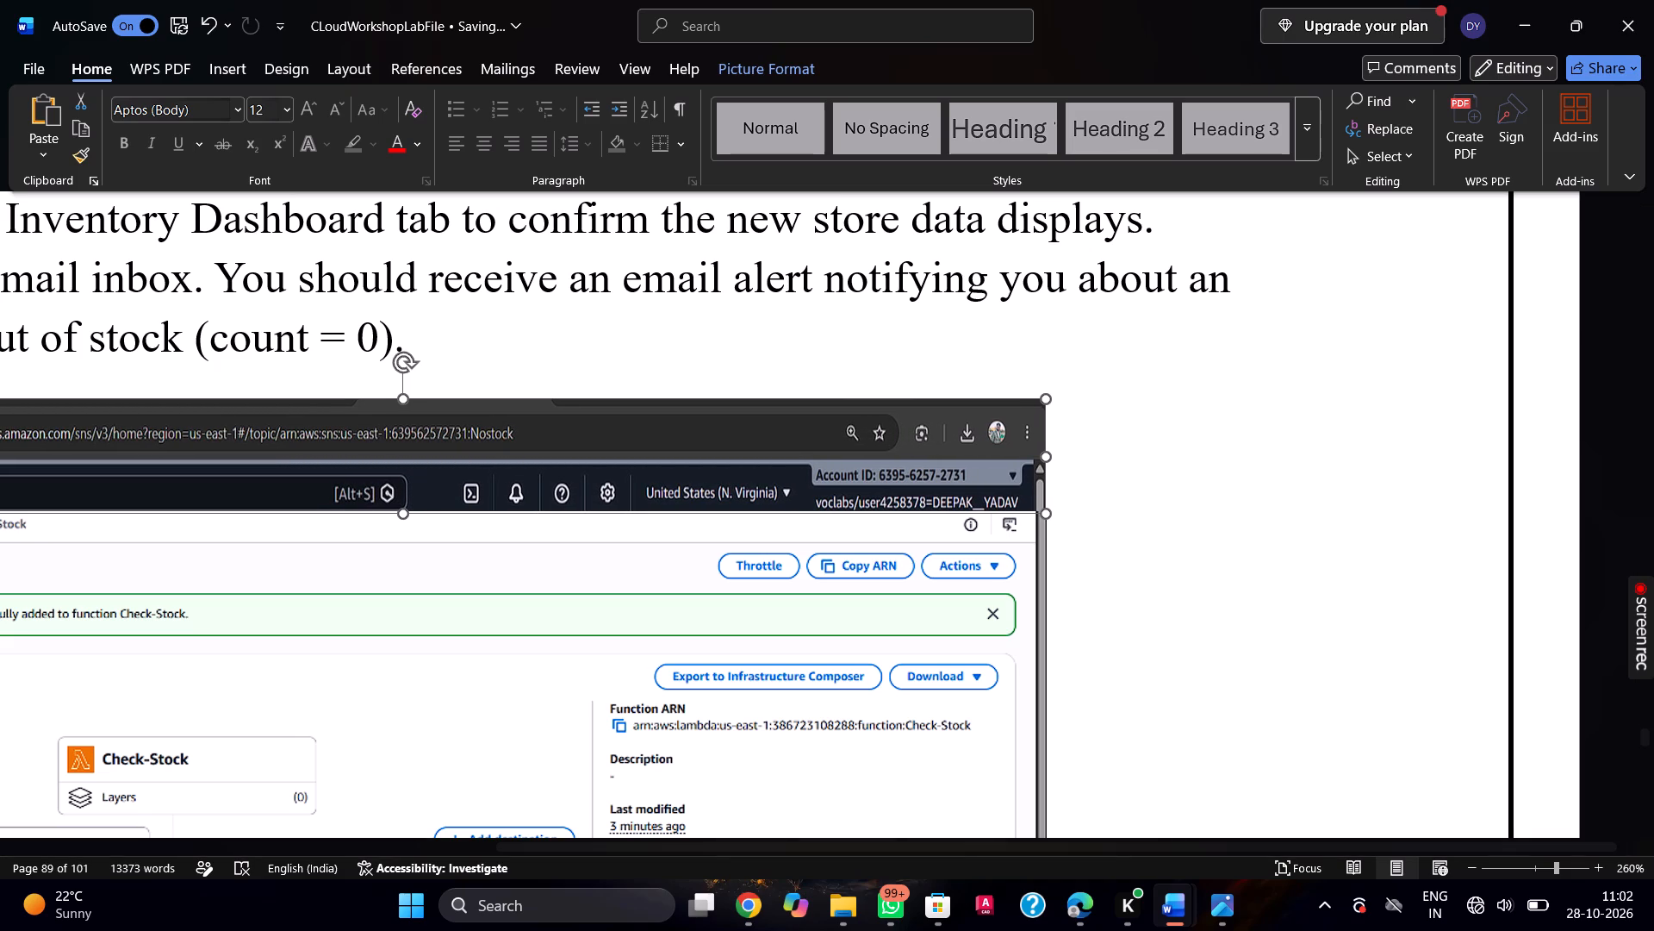
left_click_drag(1045, 459, 1048, 459)
left_click(1126, 528)
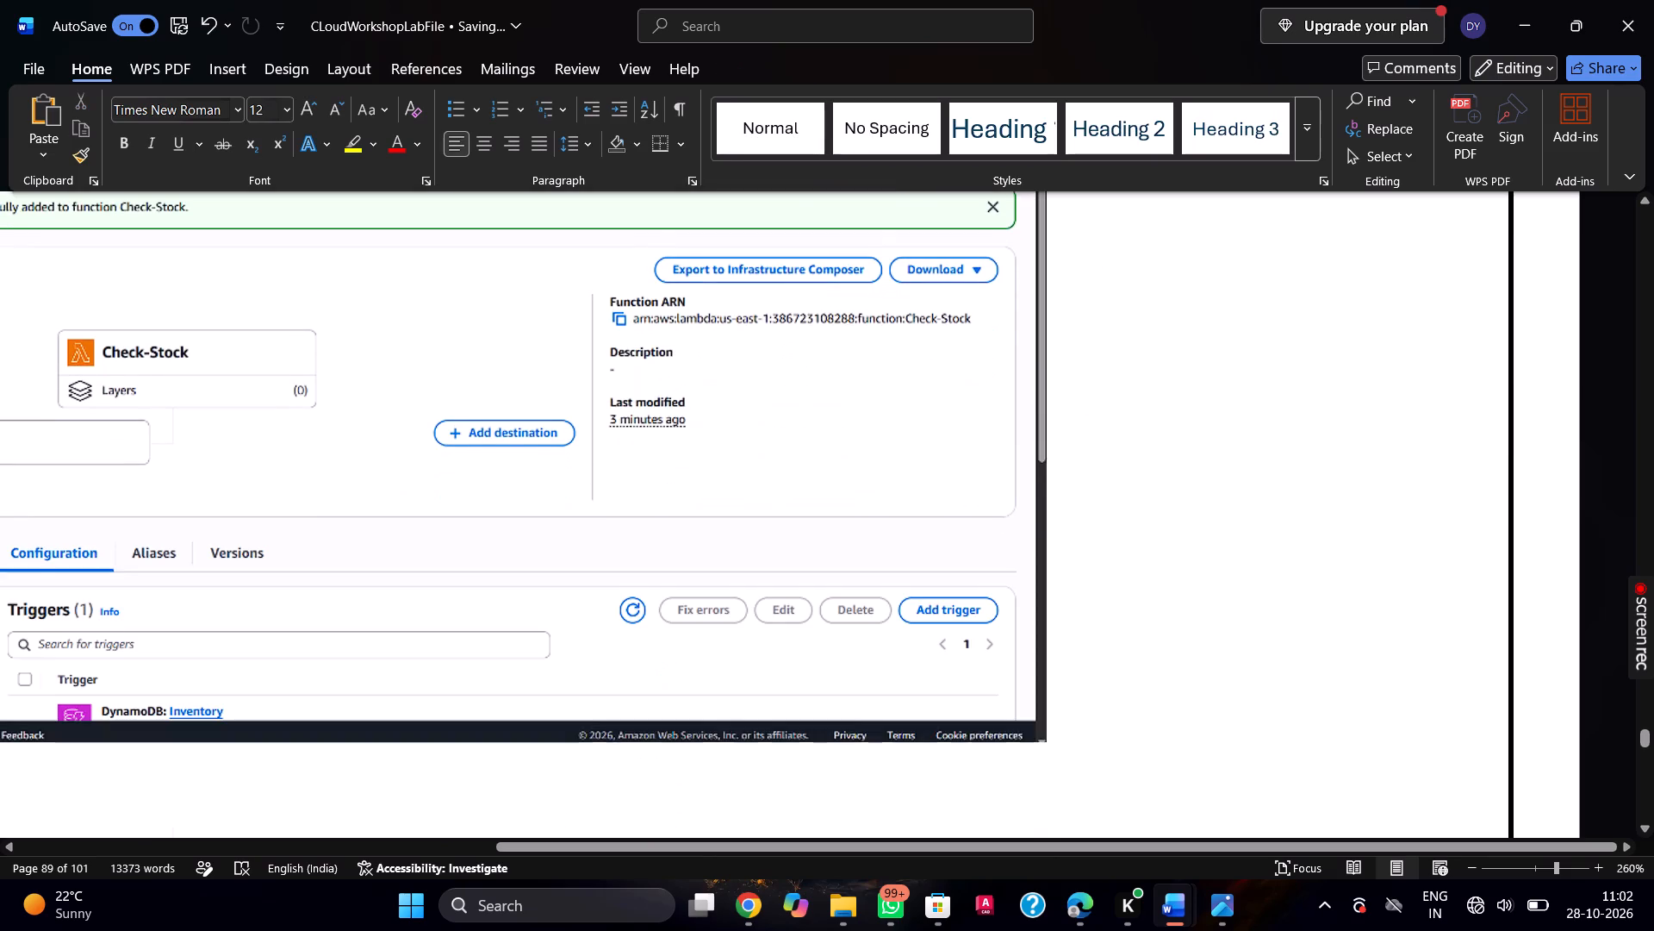
Check the finished Check-Stock screenshot and look through Lab 18 to examine the LambdaSG security group screenshot's console header.
scroll(931, 513, "up", 1)
scroll(931, 513, "right", 5)
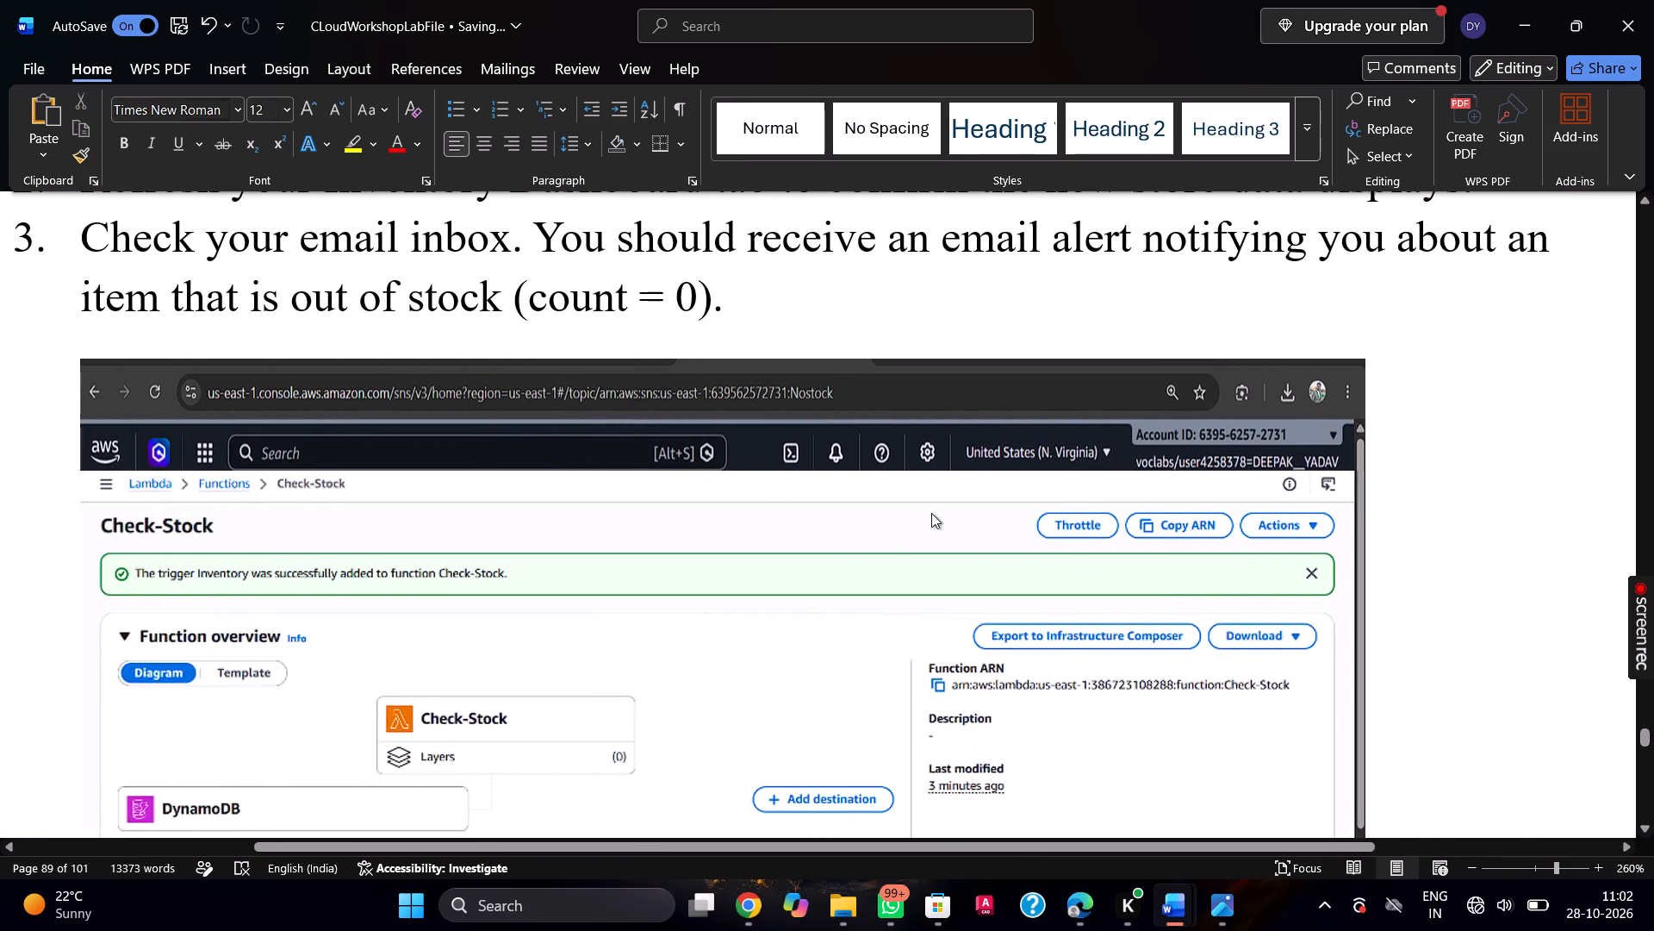
scroll(497, 496, "down", 2)
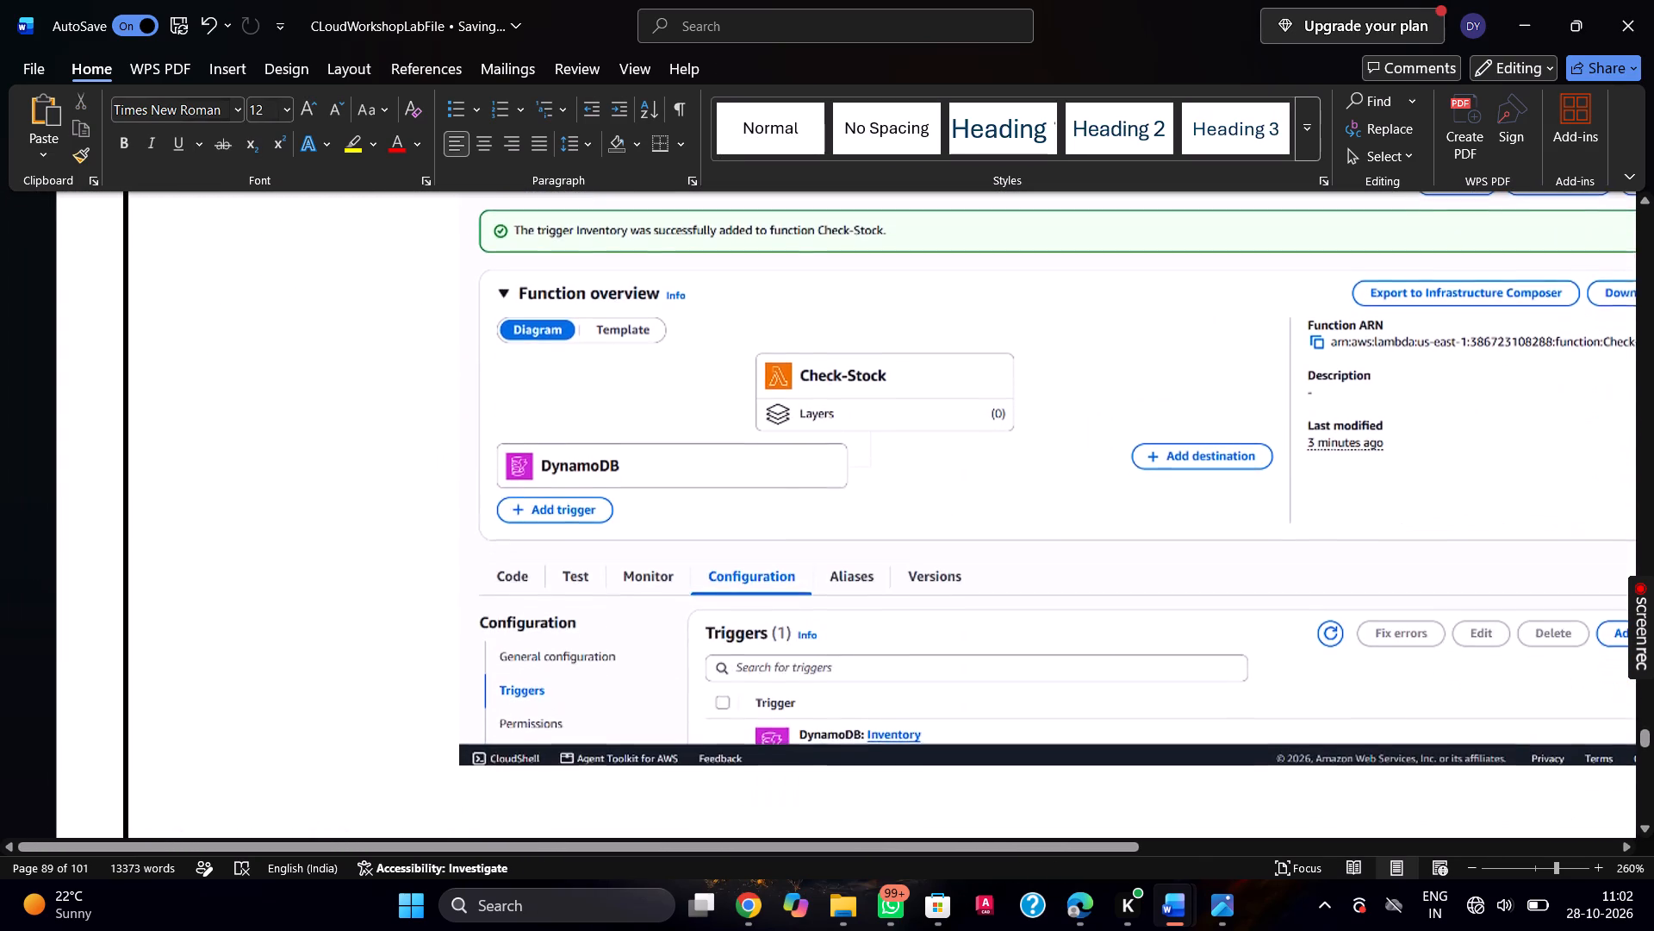
scroll(497, 496, "down", 3)
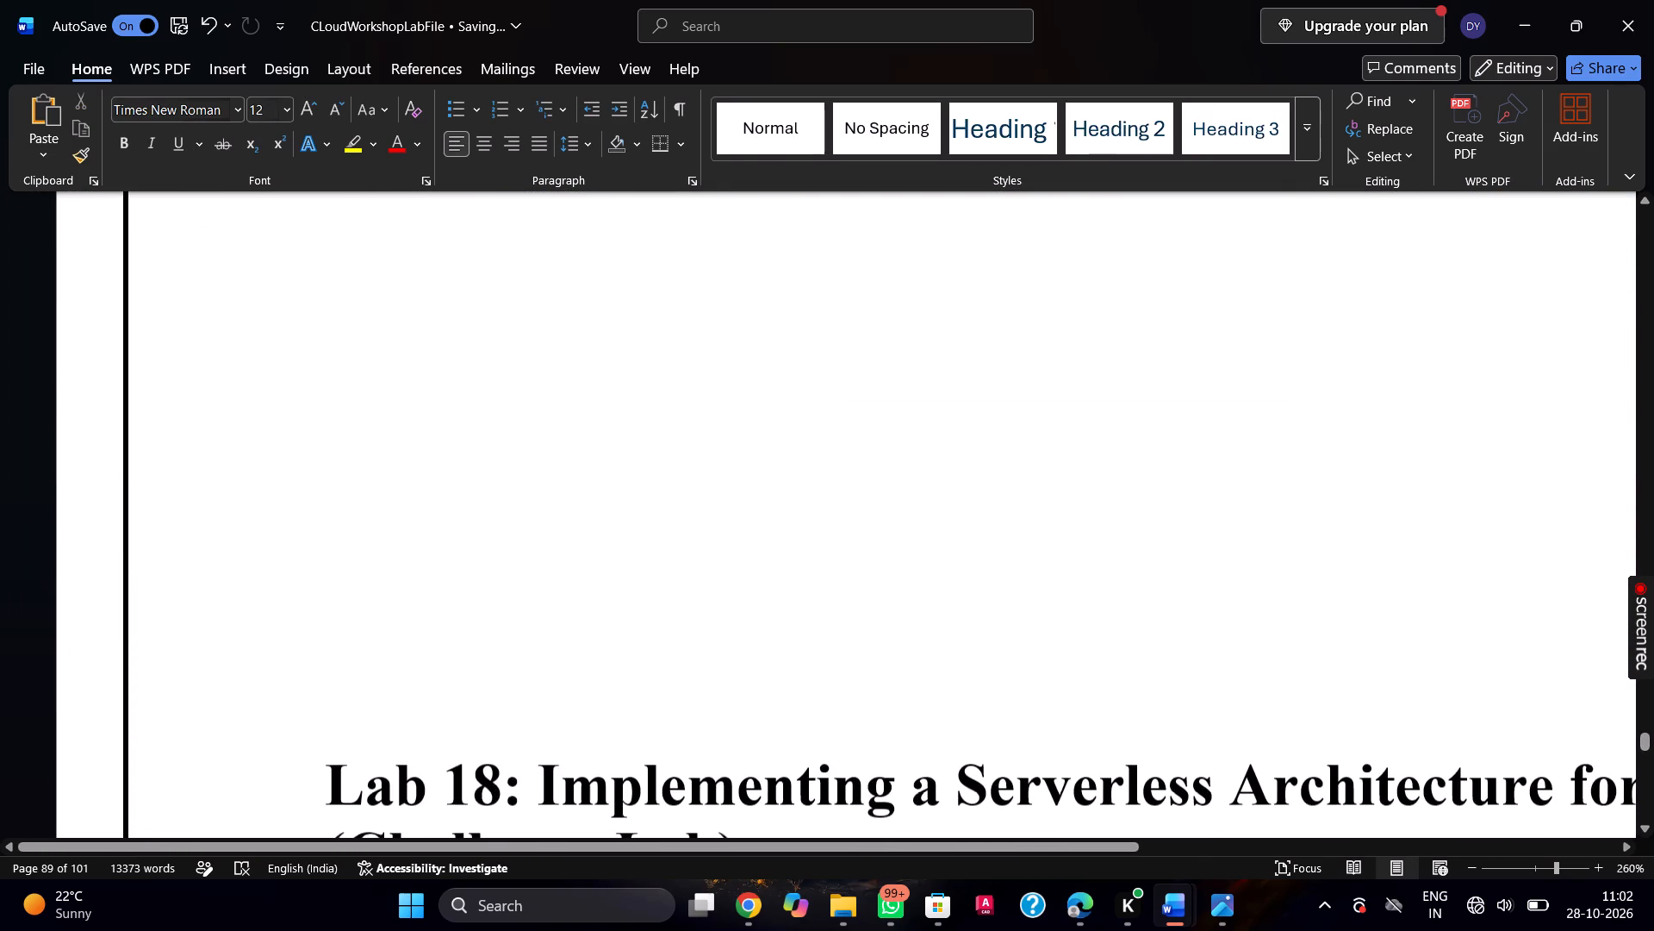
scroll(497, 496, "down", 1)
scroll(497, 496, "down", 2, "ctrl")
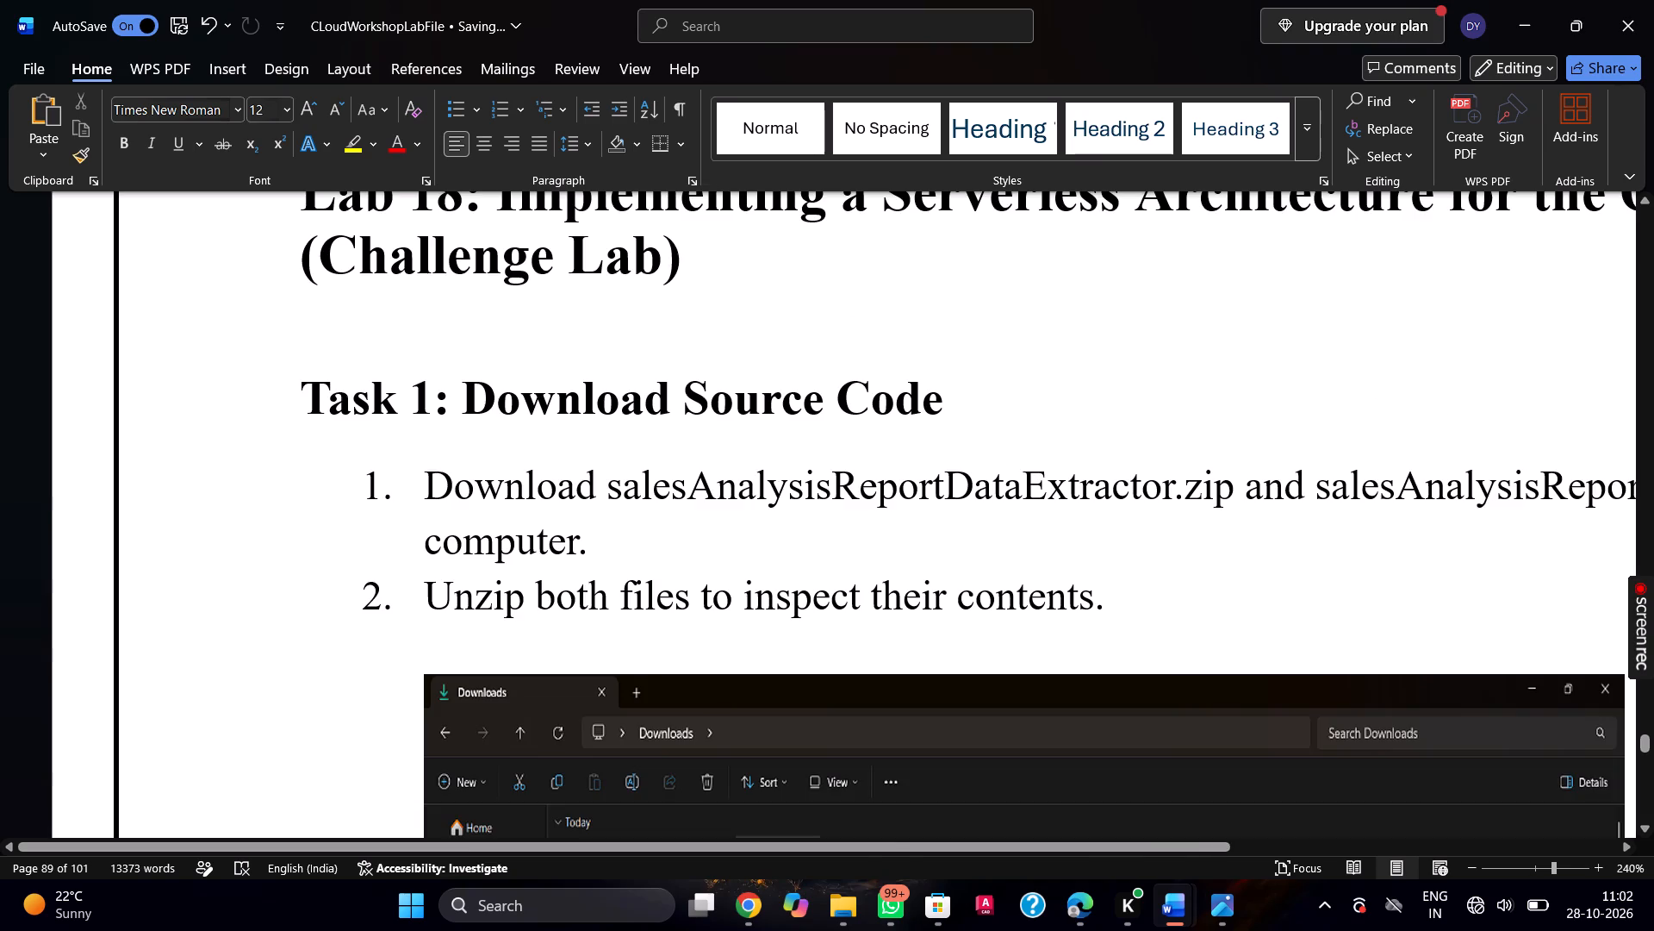
scroll(729, 600, "down", 1)
scroll(729, 600, "left", 1)
scroll(729, 600, "down", 1)
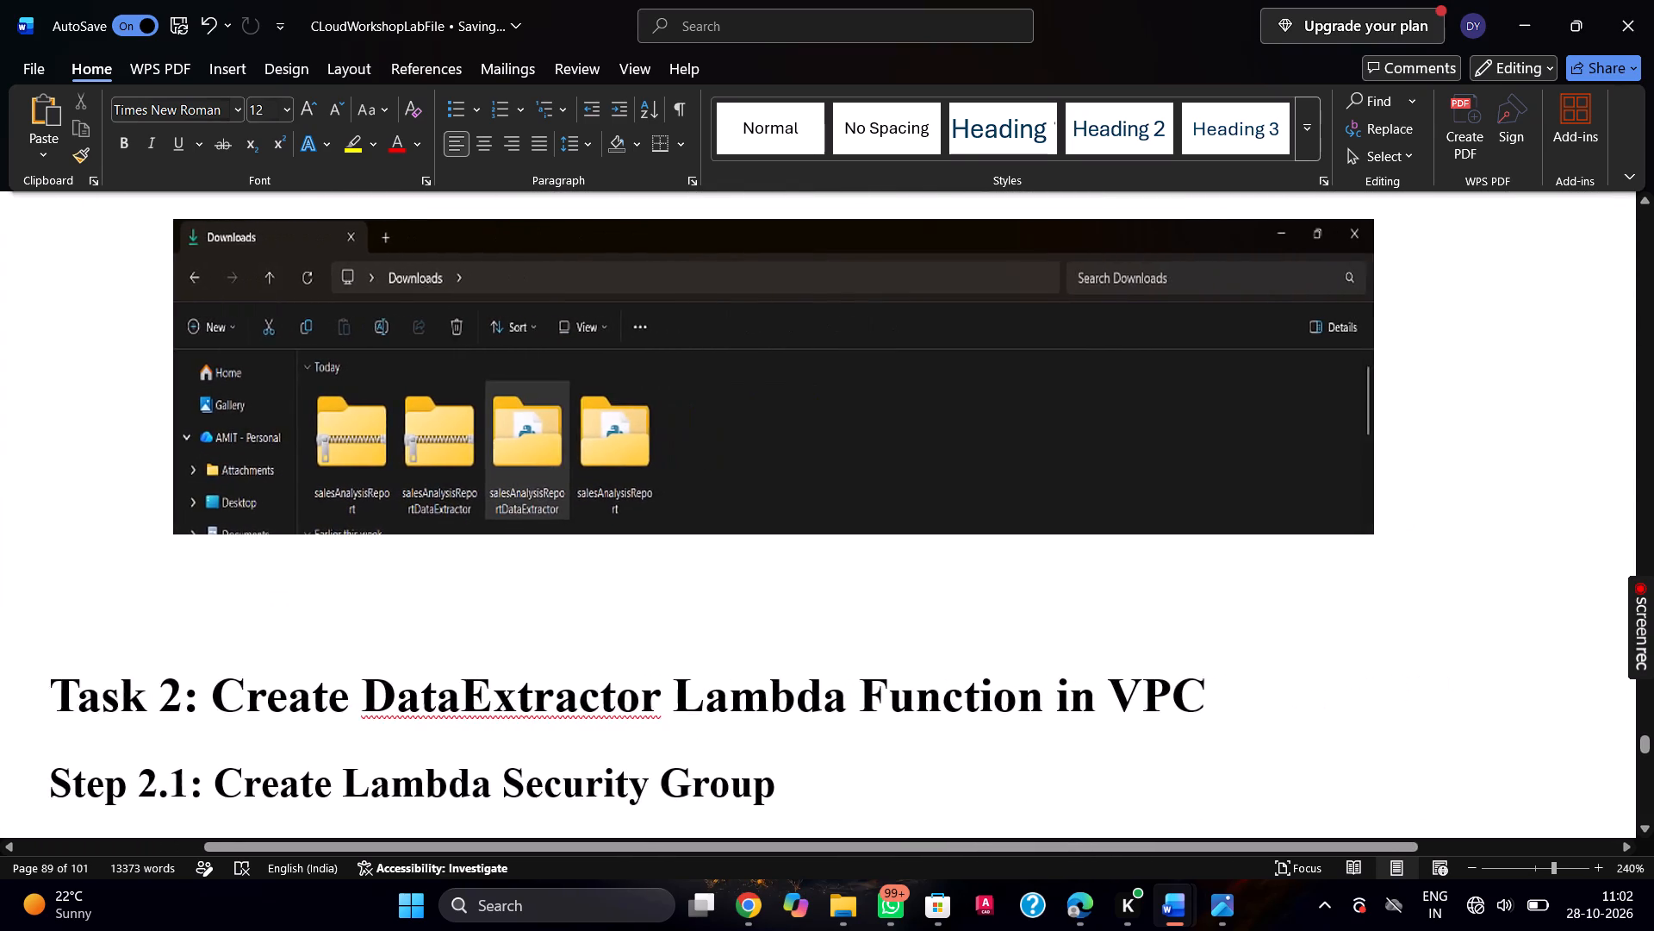
scroll(729, 600, "down", 3)
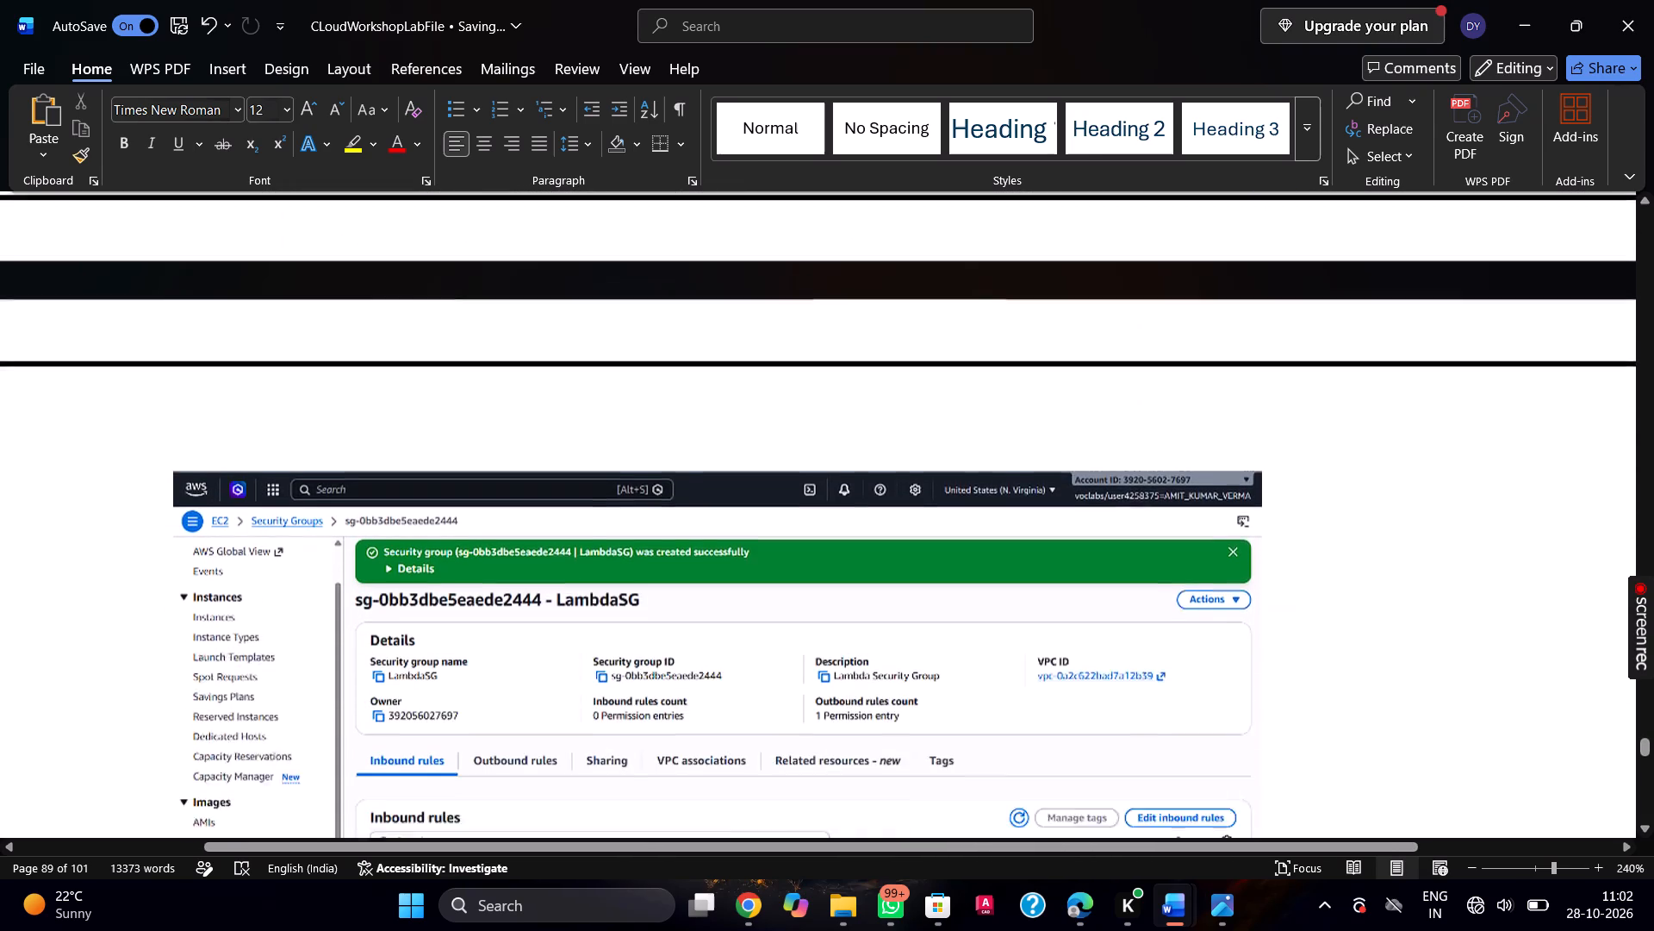
scroll(729, 600, "down", 1)
left_click(750, 499)
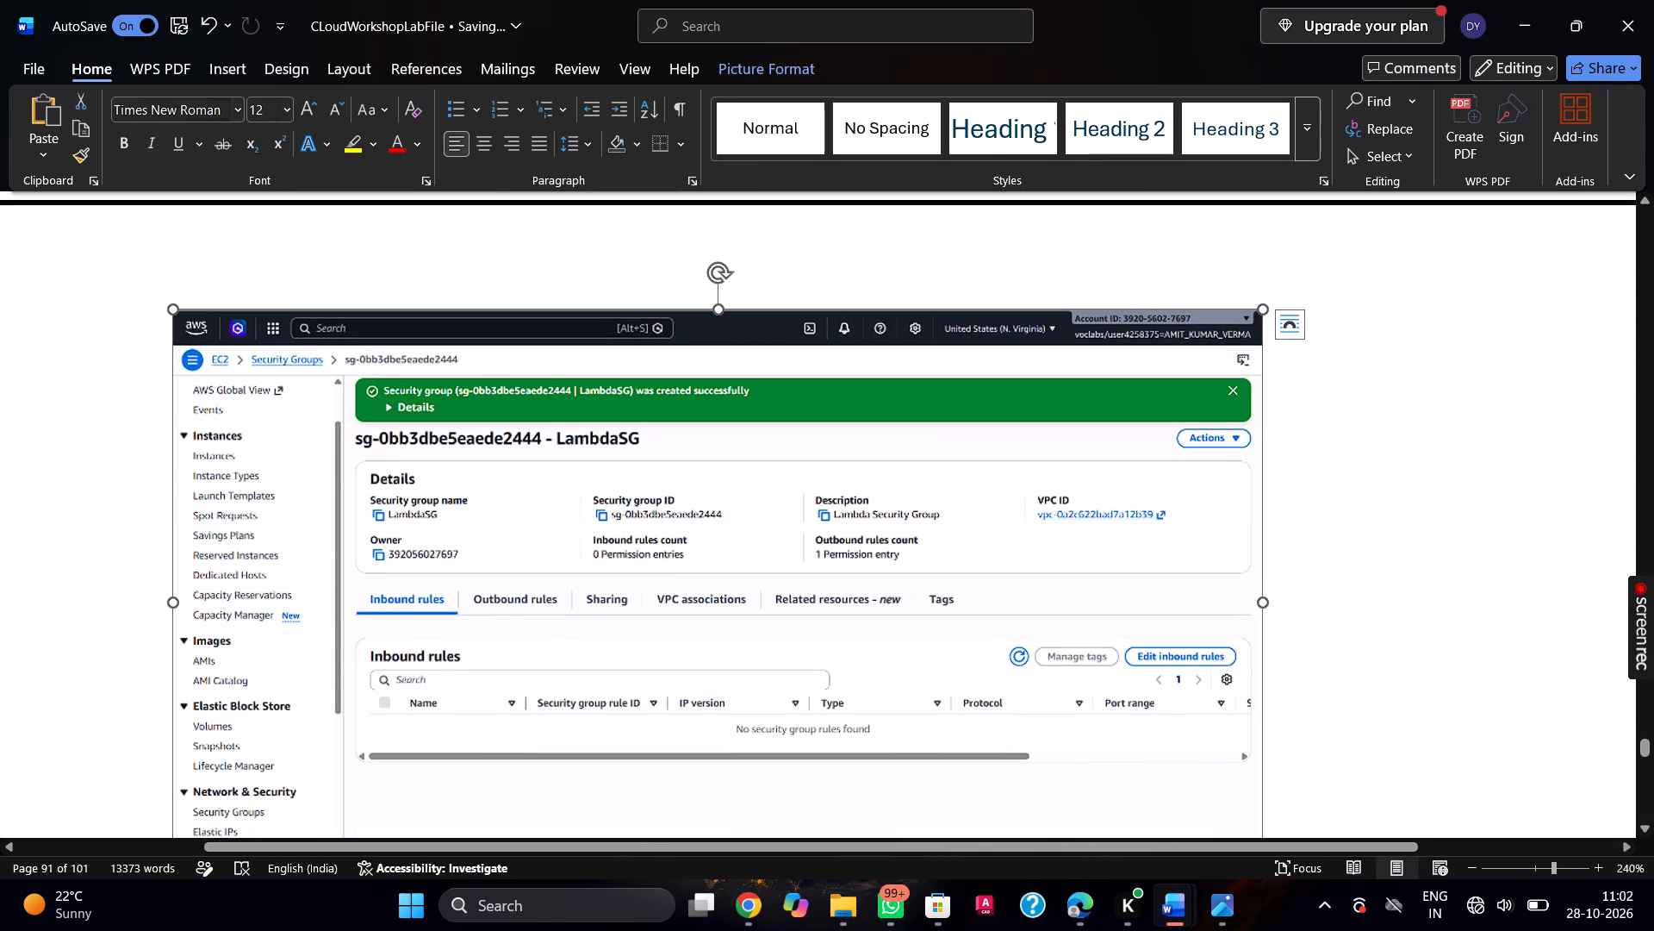
Add blank lines after the "Click Create security group." item and paste the captured header strip above the LambdaSG screenshot.
scroll(974, 378, "up", 2)
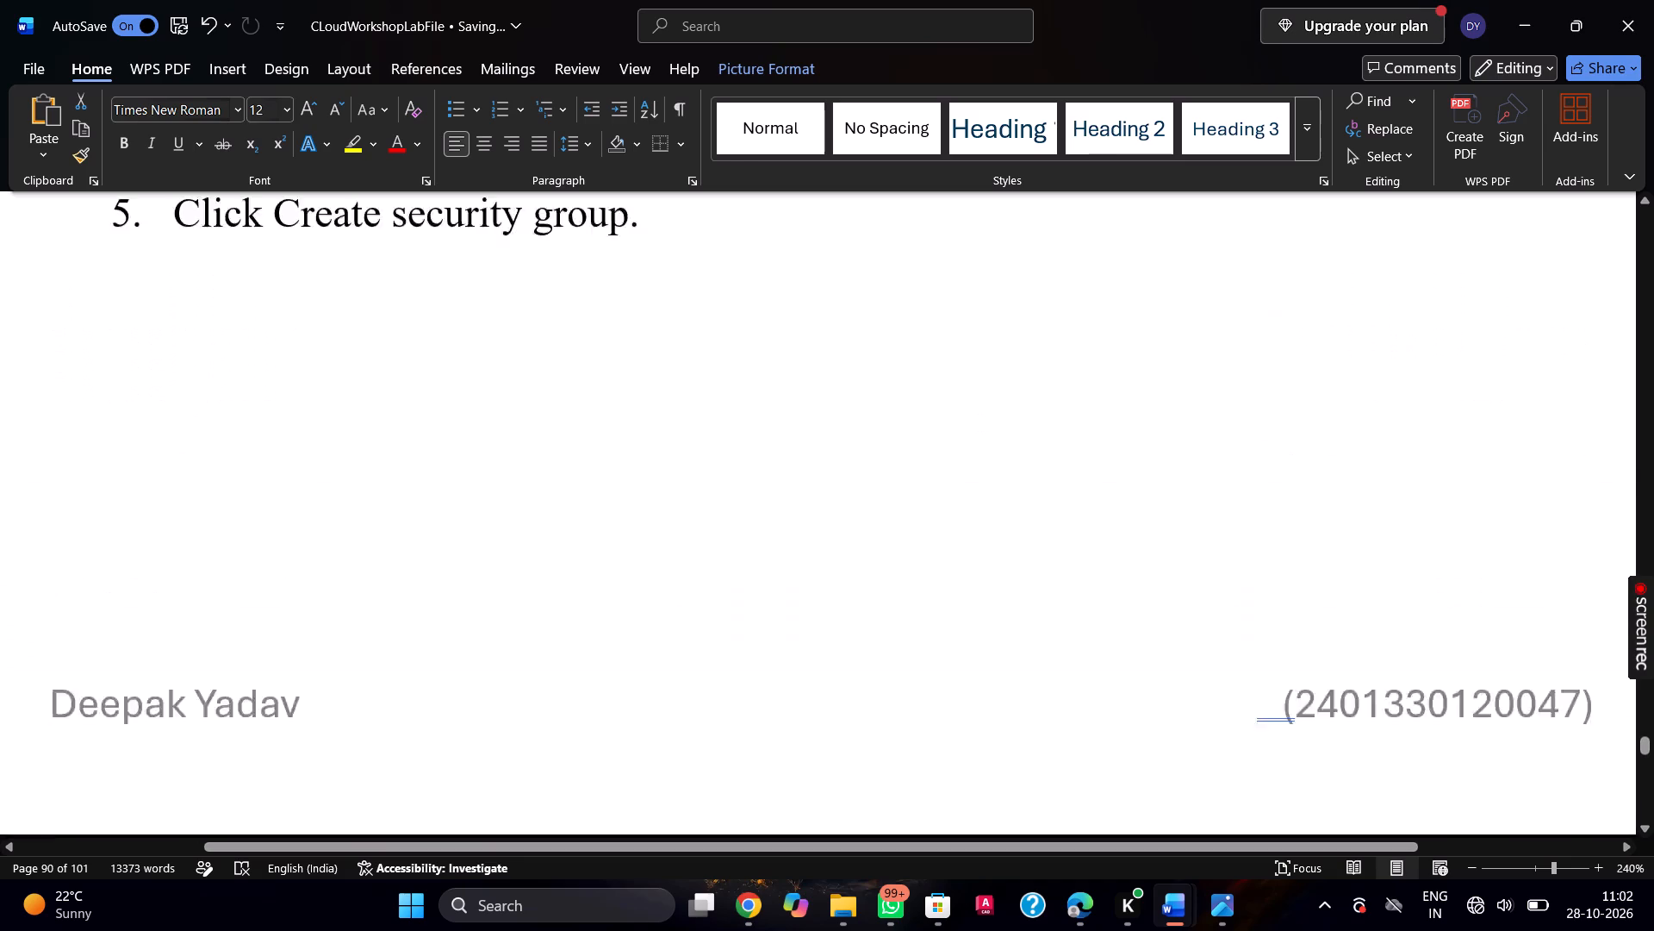
scroll(974, 378, "up", 1)
left_click(681, 416)
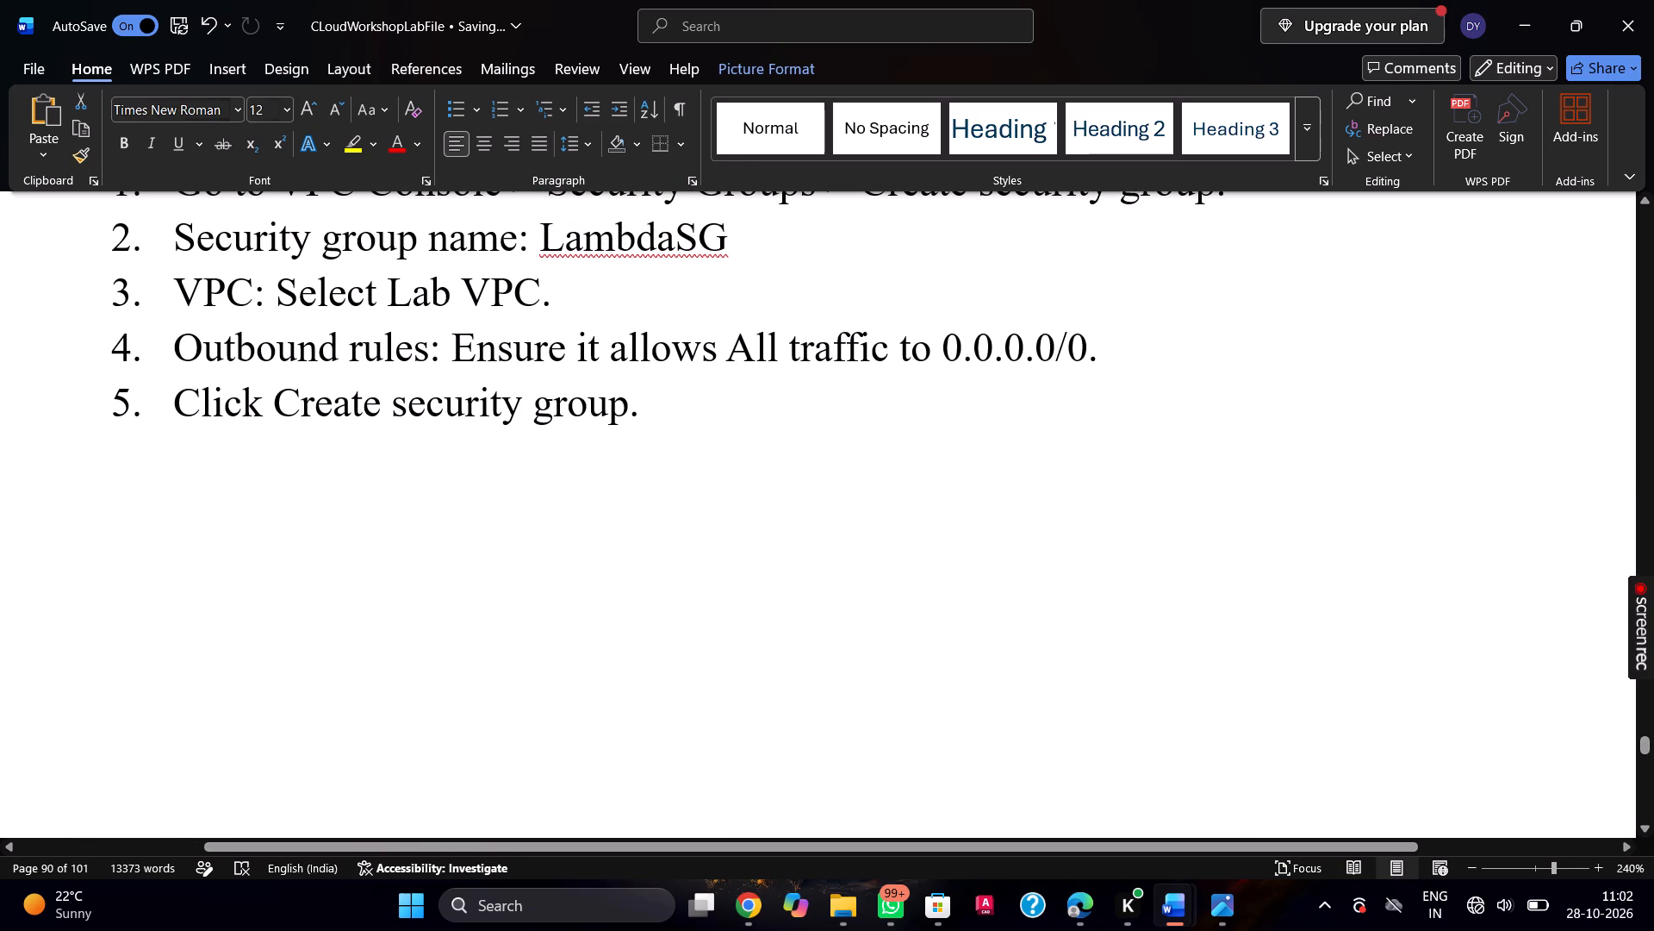
key("Return")
key("BackSpace")
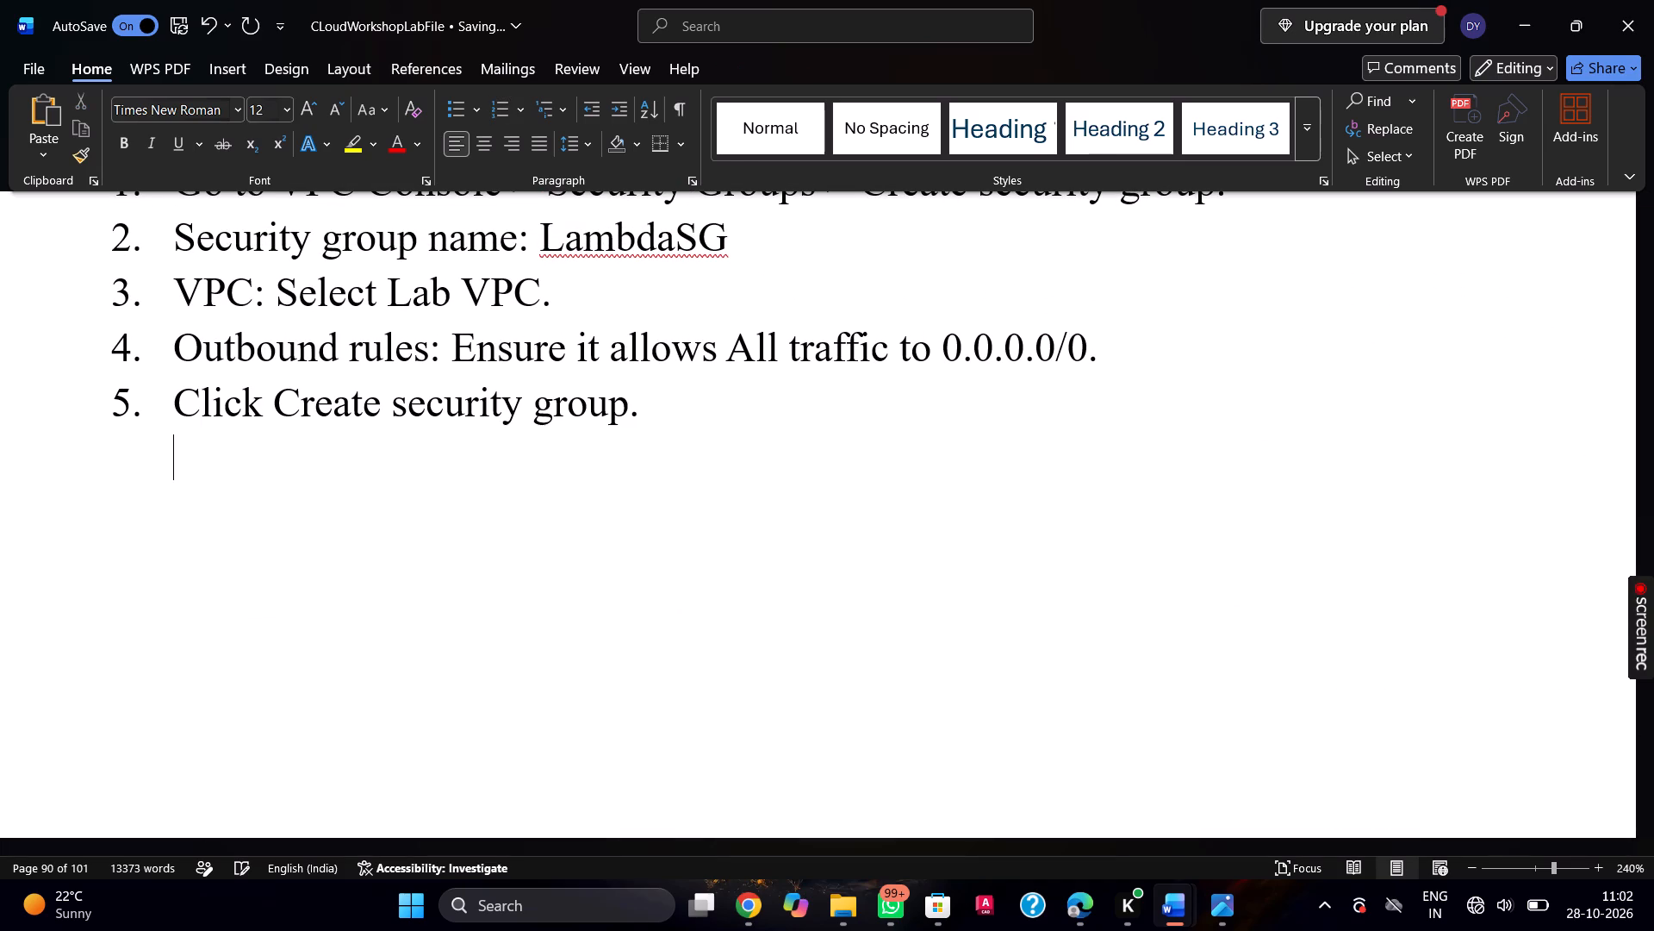
key("BackSpace")
key("Return")
key("Return")
key("Return")
key("Return")
key("Return")
scroll(681, 416, "down", 1)
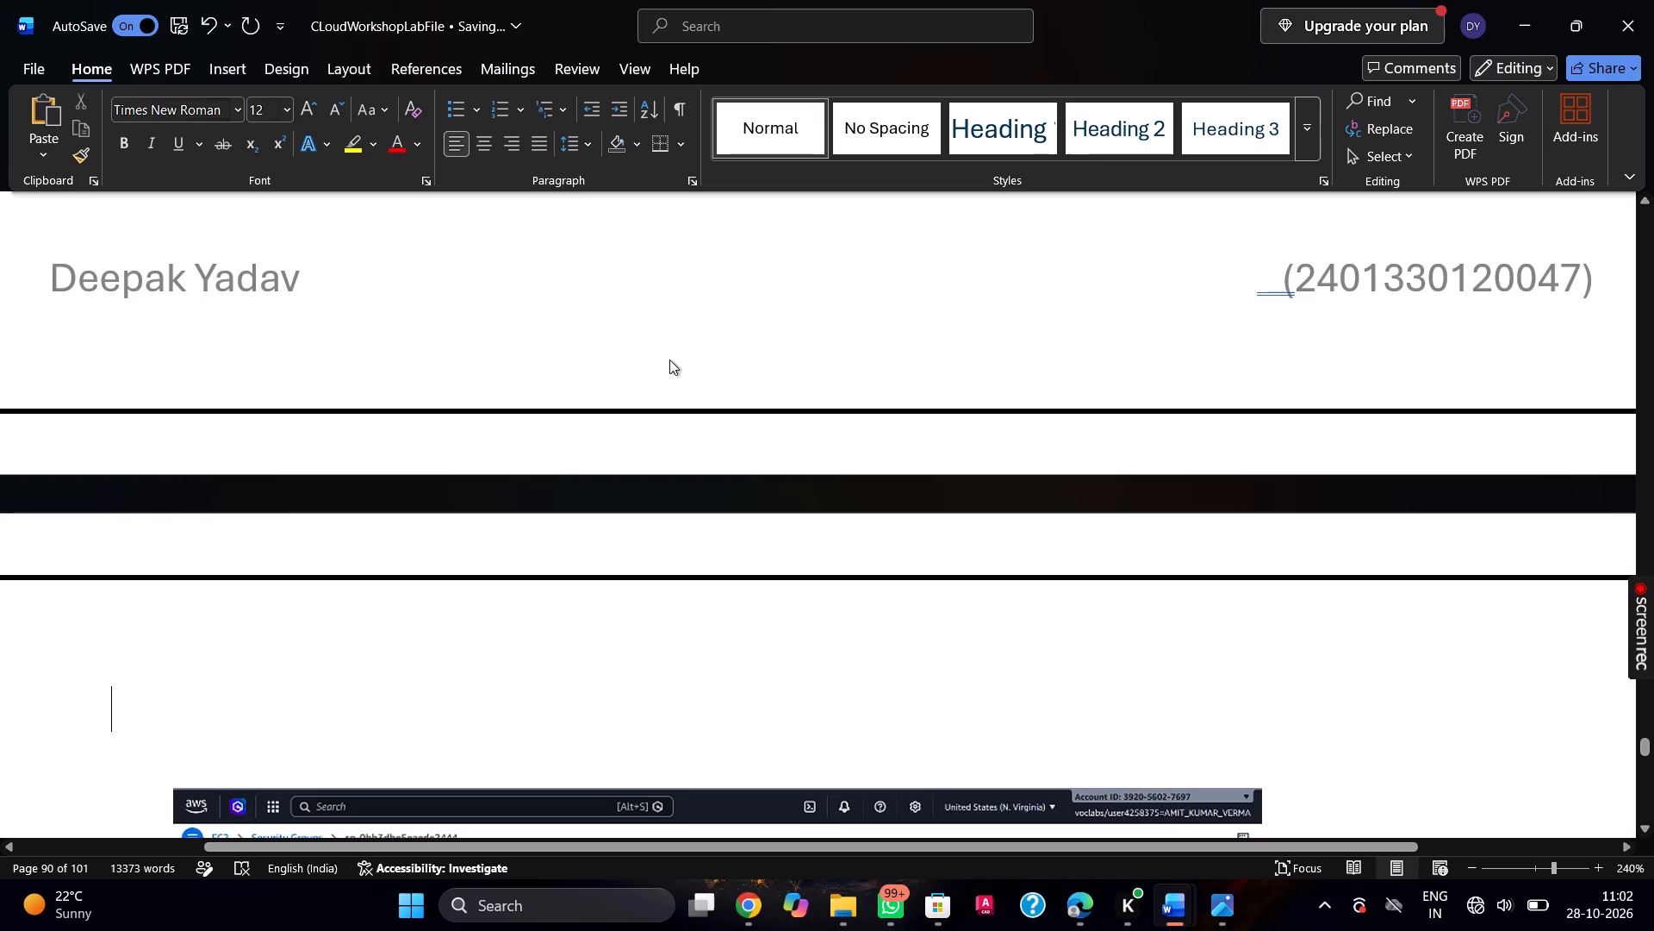
scroll(669, 359, "down", 1)
key("ctrl+v")
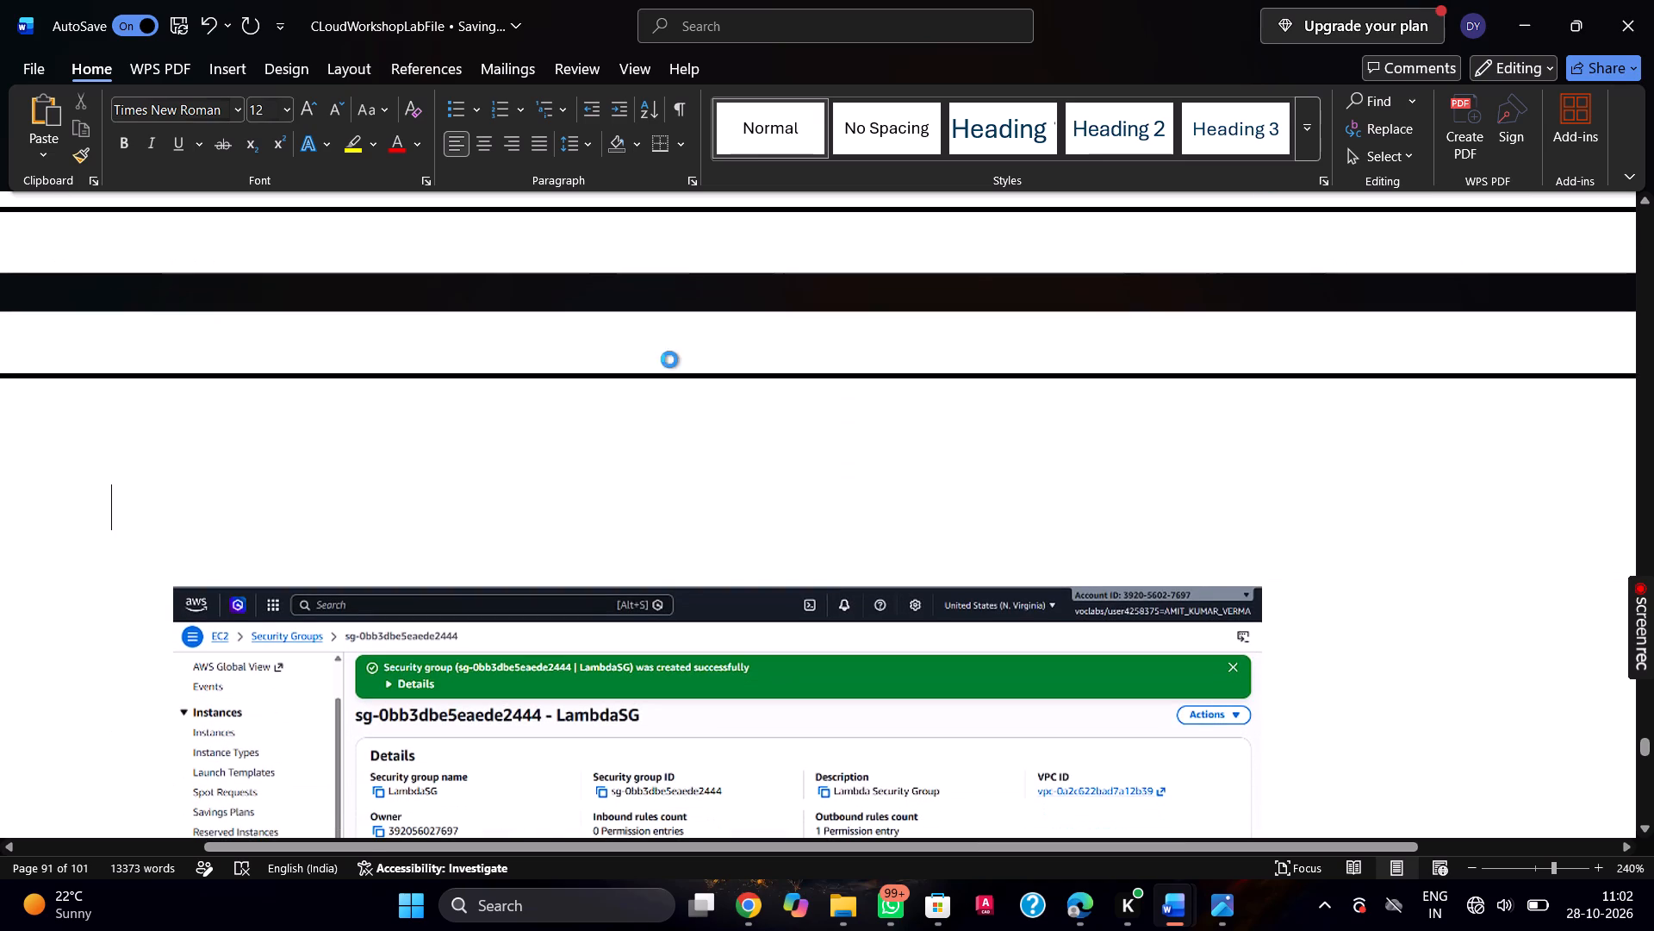
Crop the old AWS console header bar off the top of the LambdaSG security group screenshot.
left_click(870, 659)
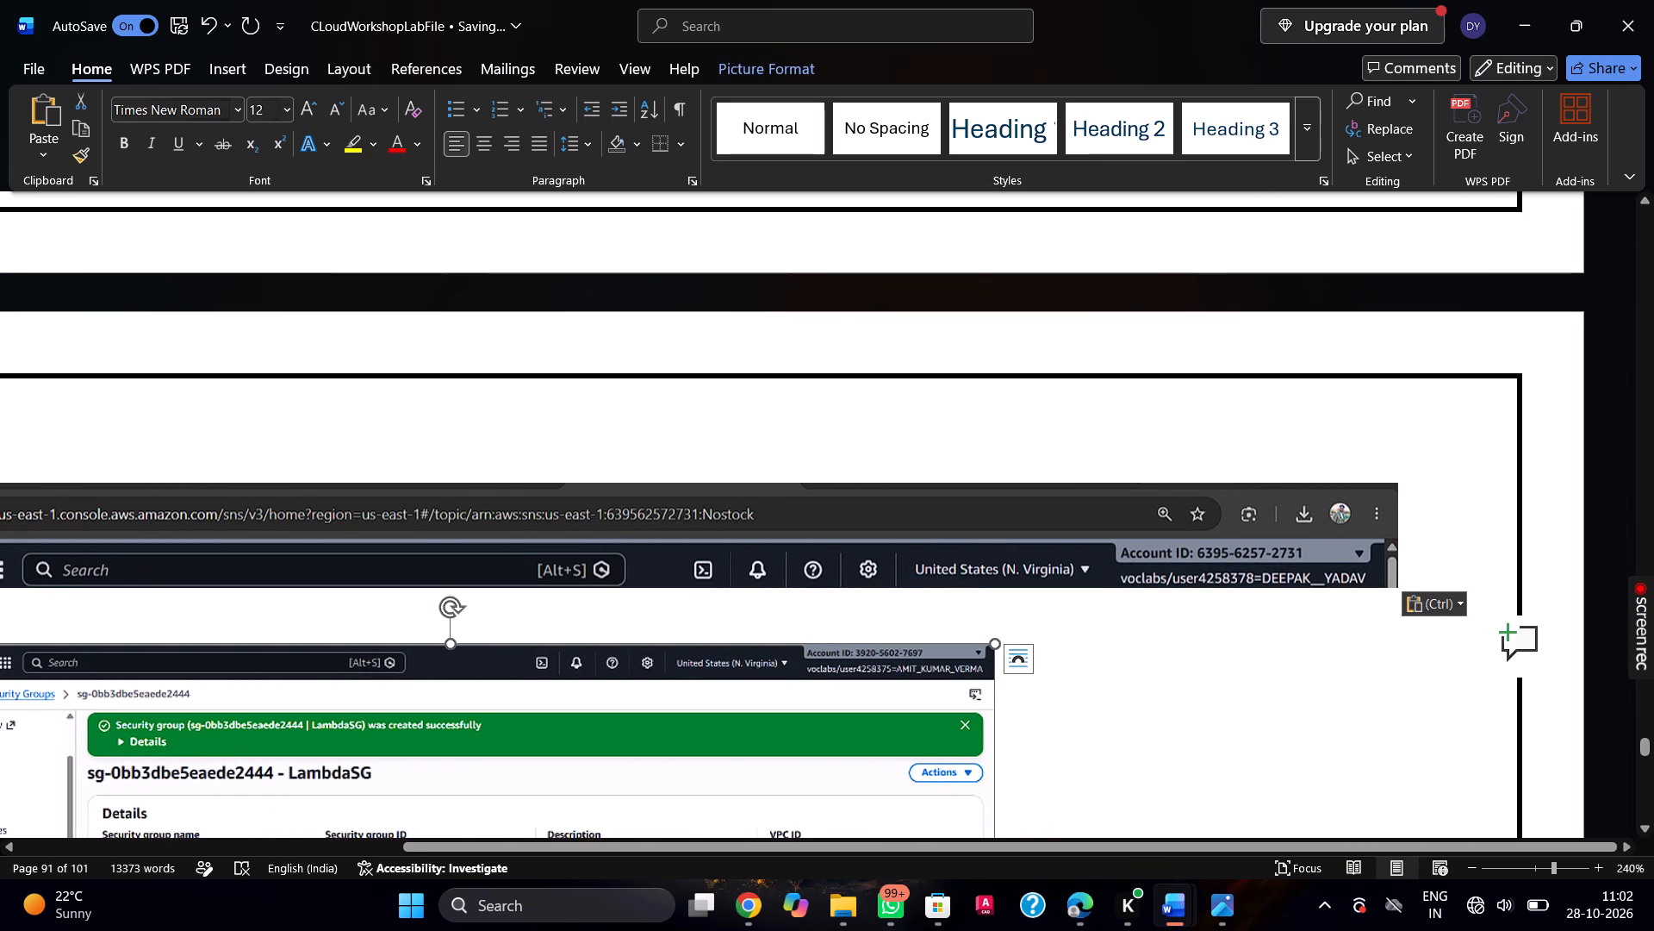
scroll(870, 659, "down", 1)
right_click(870, 659)
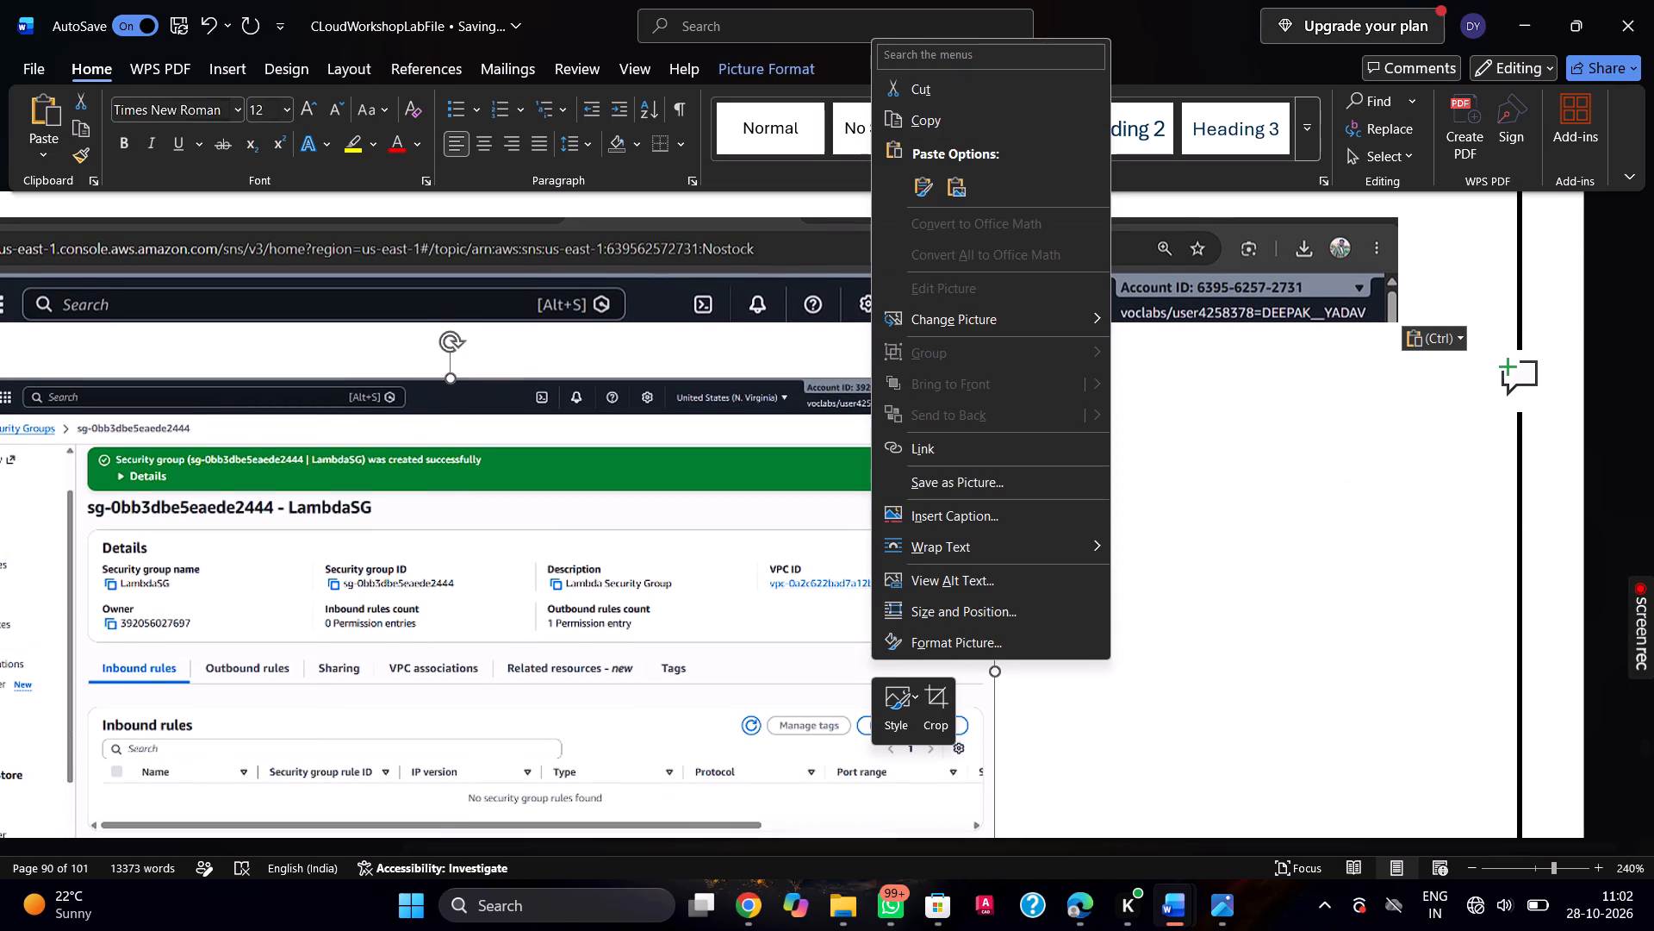
left_click(937, 680)
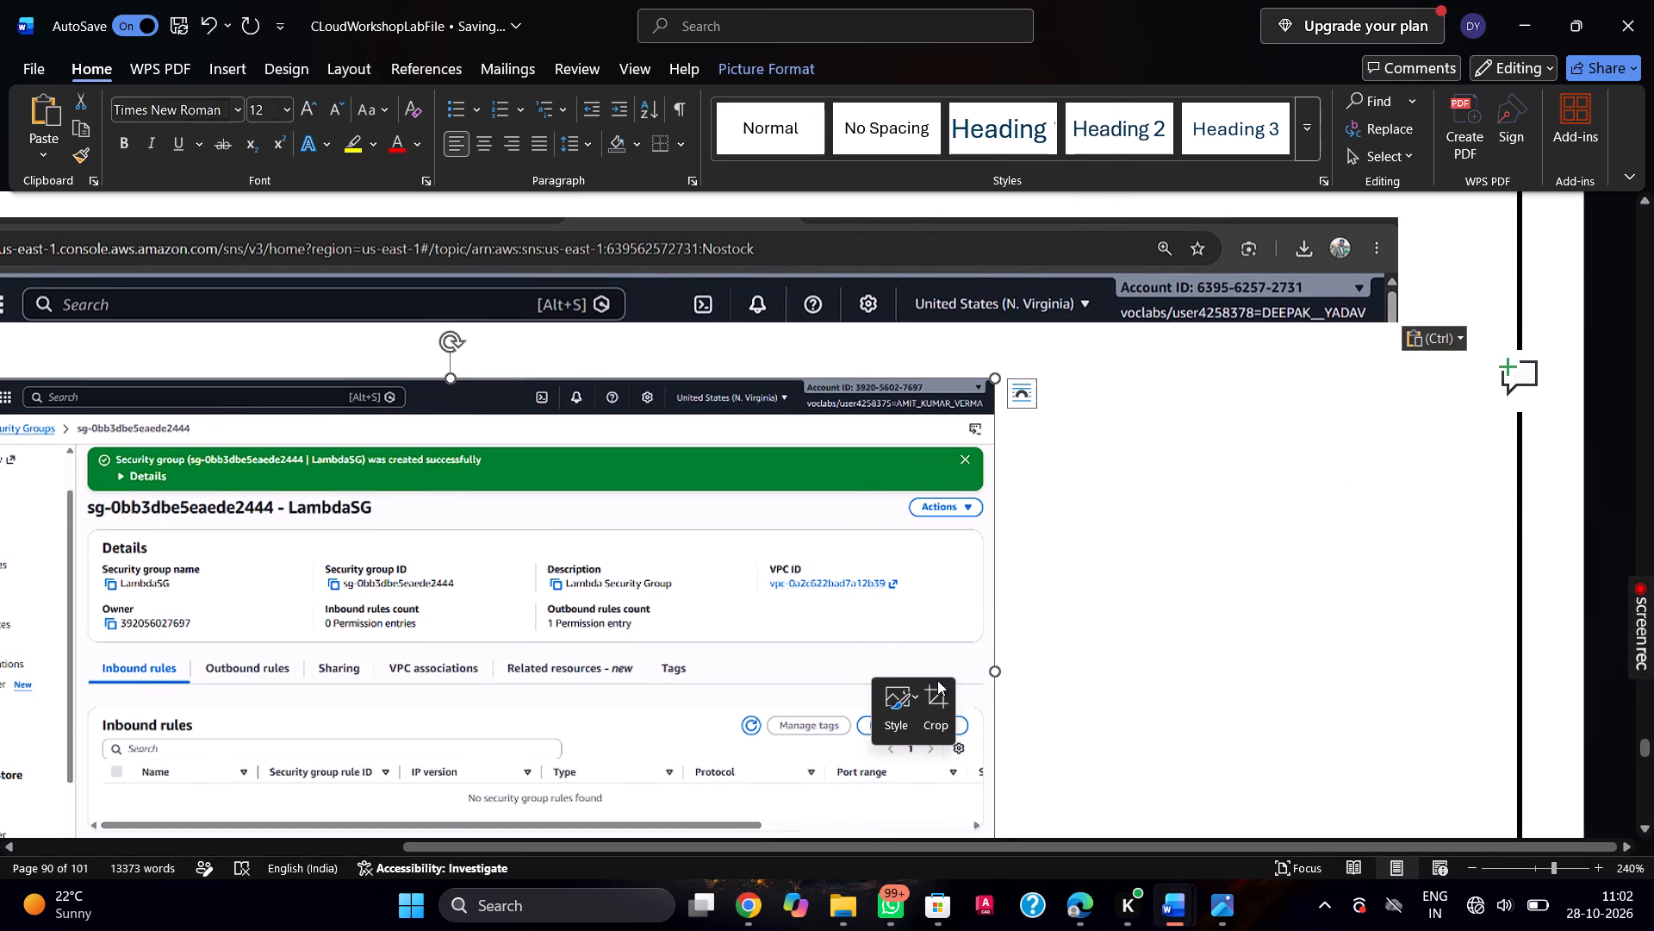
left_click(936, 701)
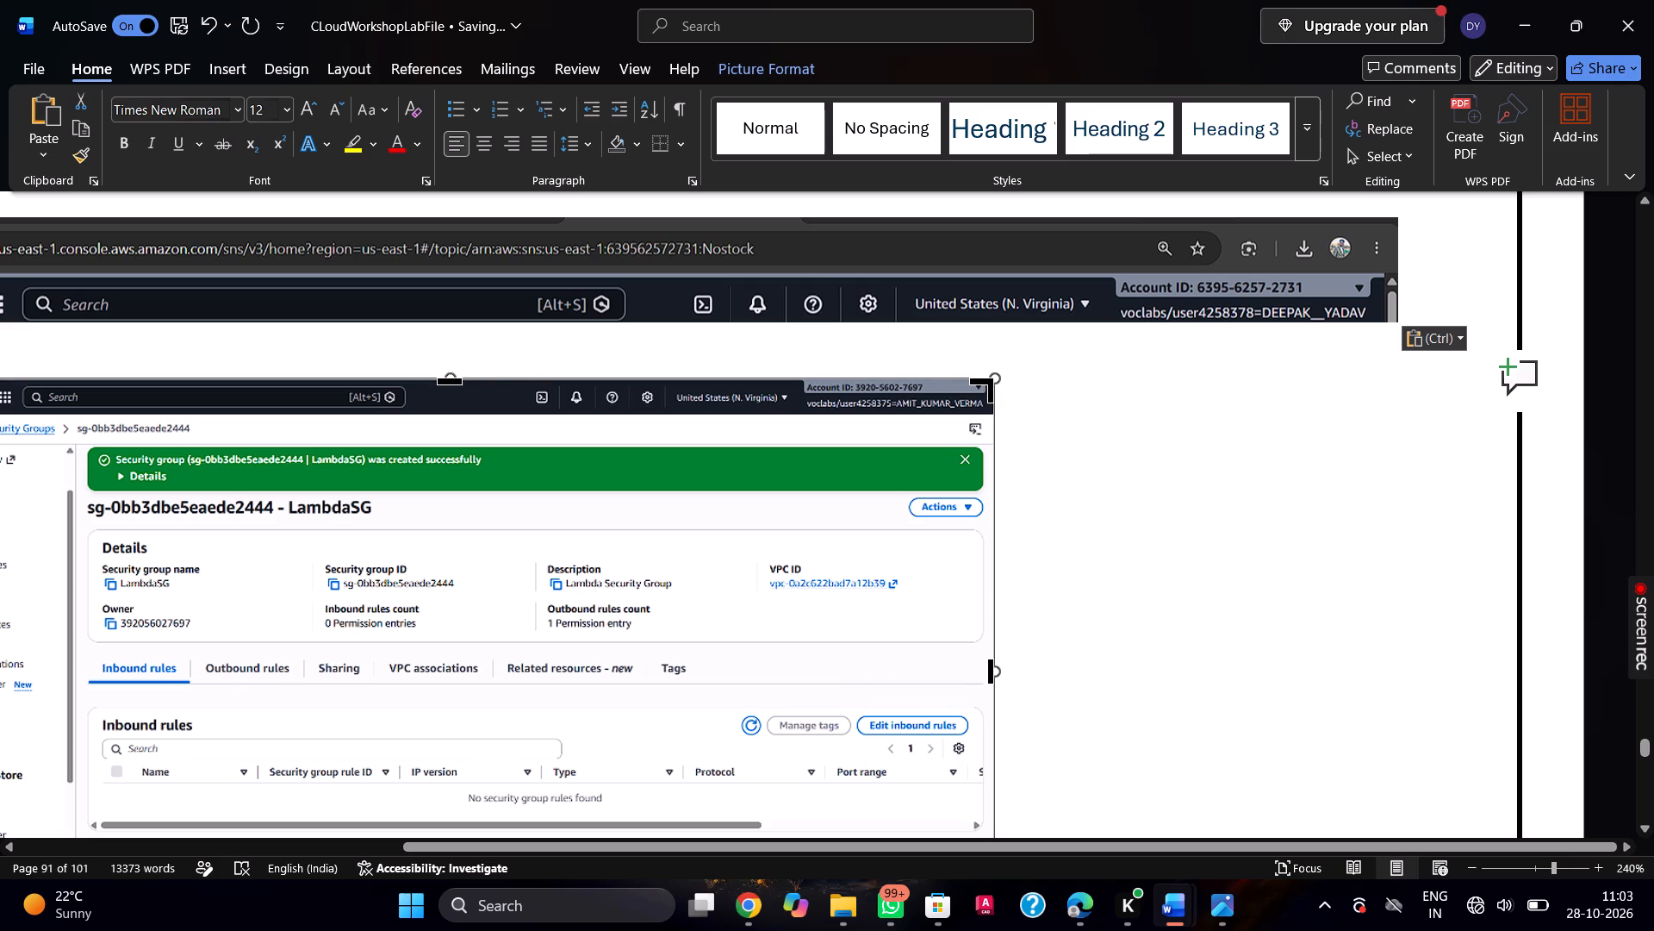
left_click_drag(451, 378, 453, 408)
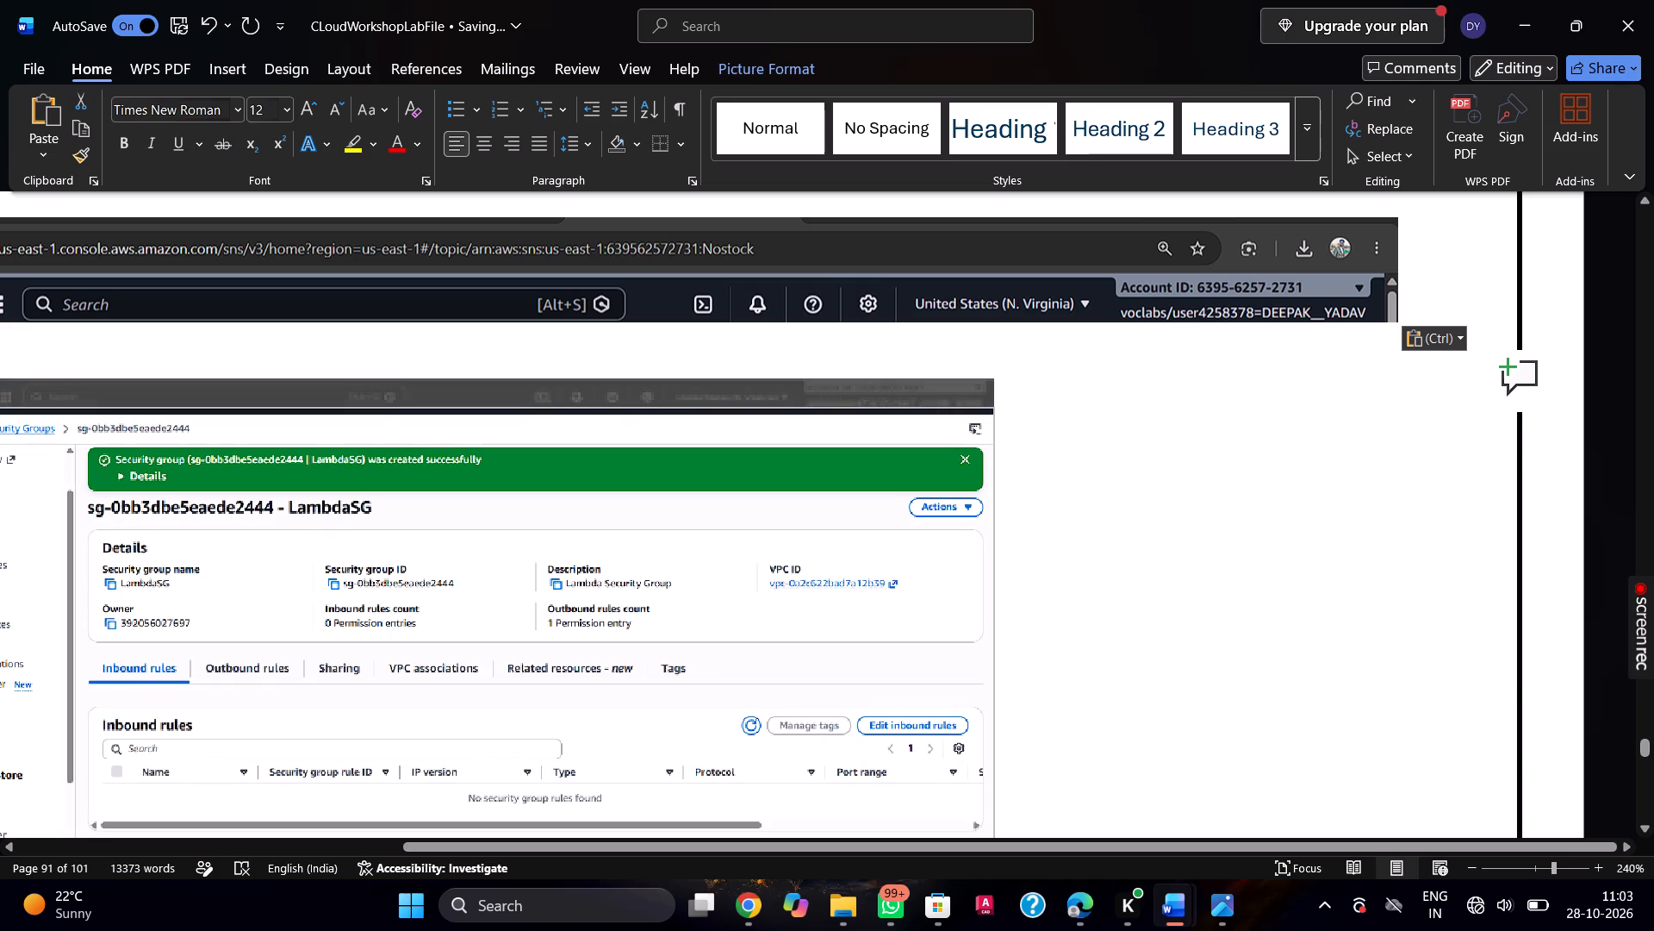
left_click_drag(453, 408, 450, 417)
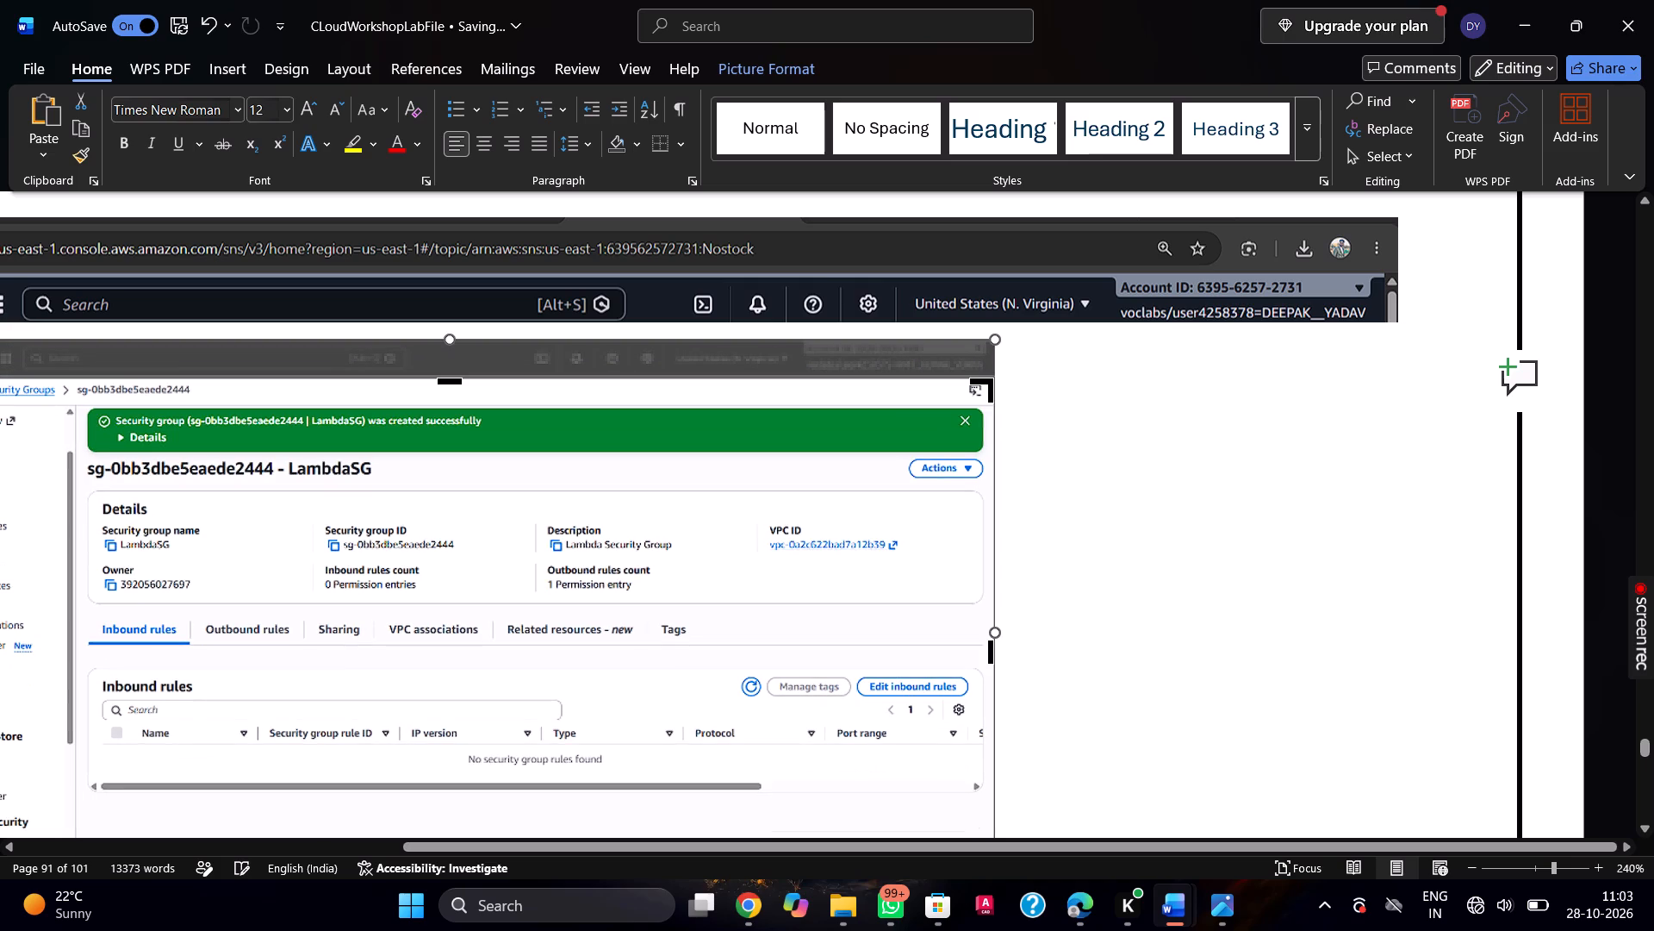
Set the text wrapping of the header strip above the LambdaSG screenshot to Behind Text.
scroll(450, 417, "right", 1)
scroll(450, 417, "up", 1)
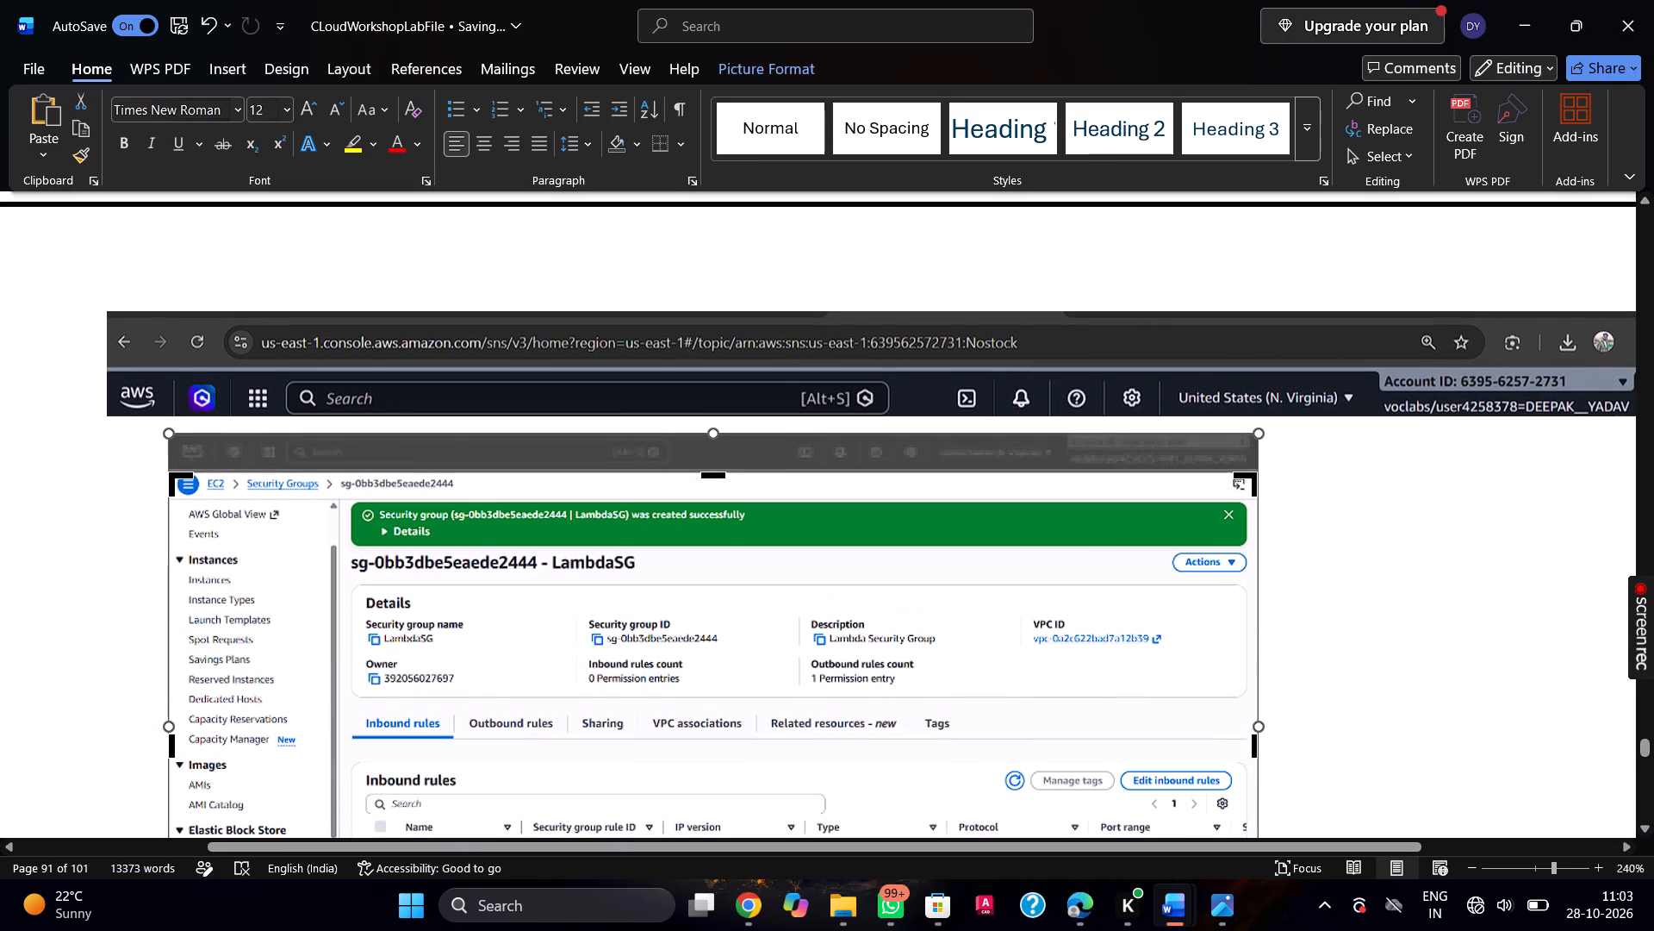
left_click(632, 374)
right_click(632, 374)
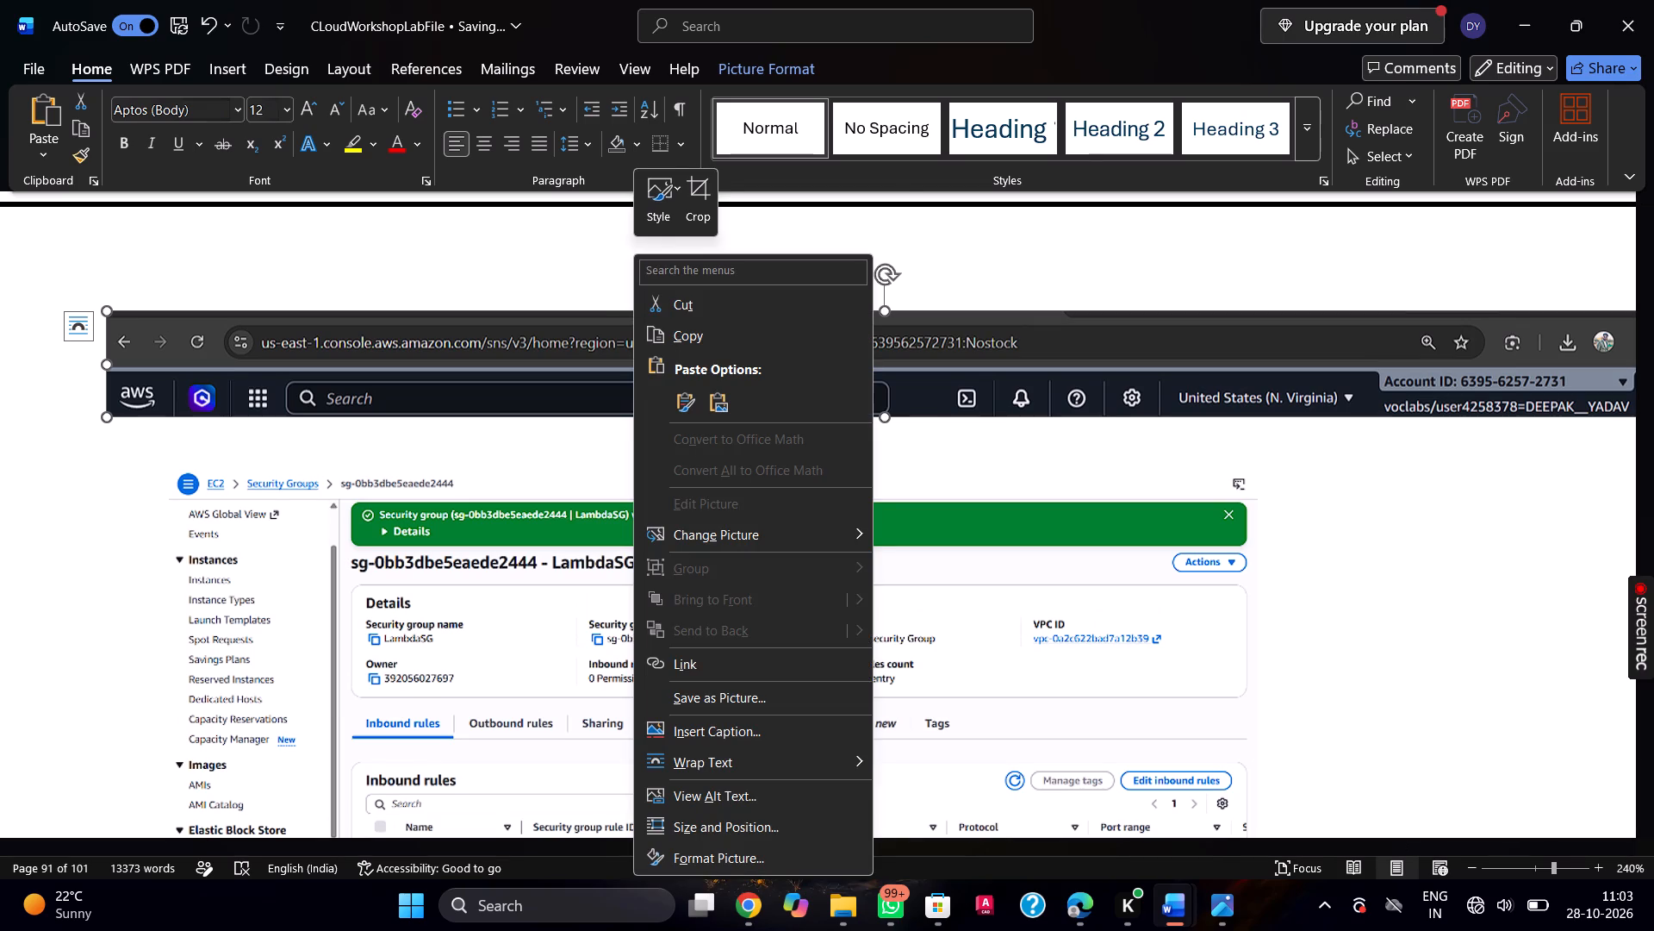
left_click(531, 380)
scroll(531, 380, "left", 2)
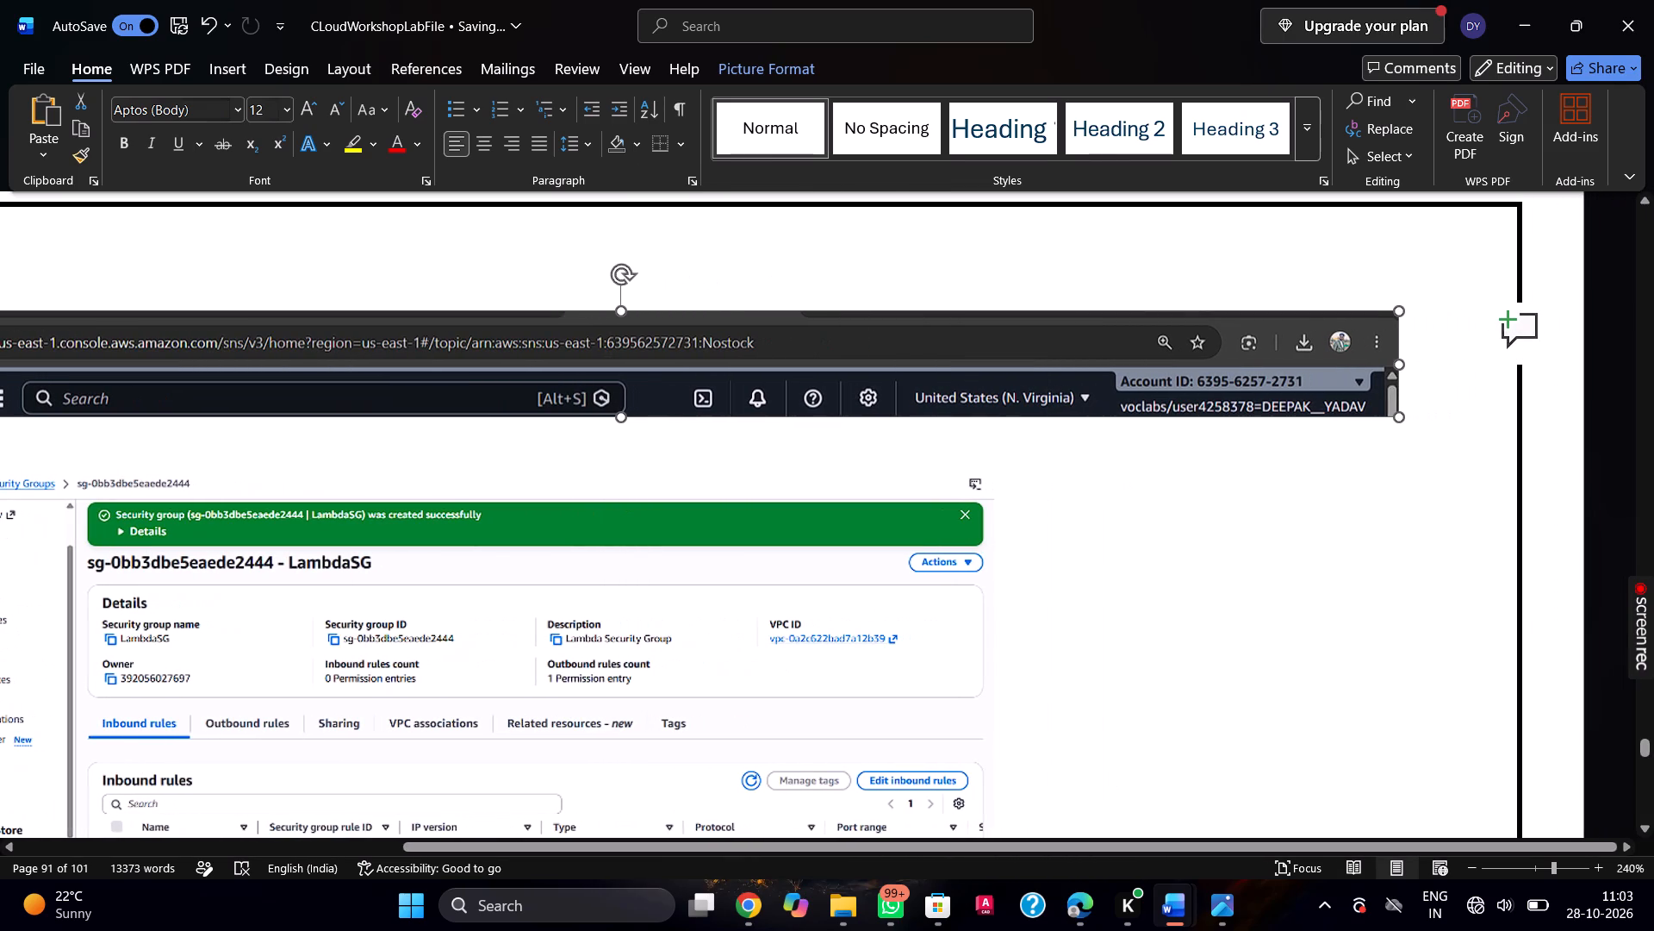
left_click(1413, 328)
left_click(1520, 530)
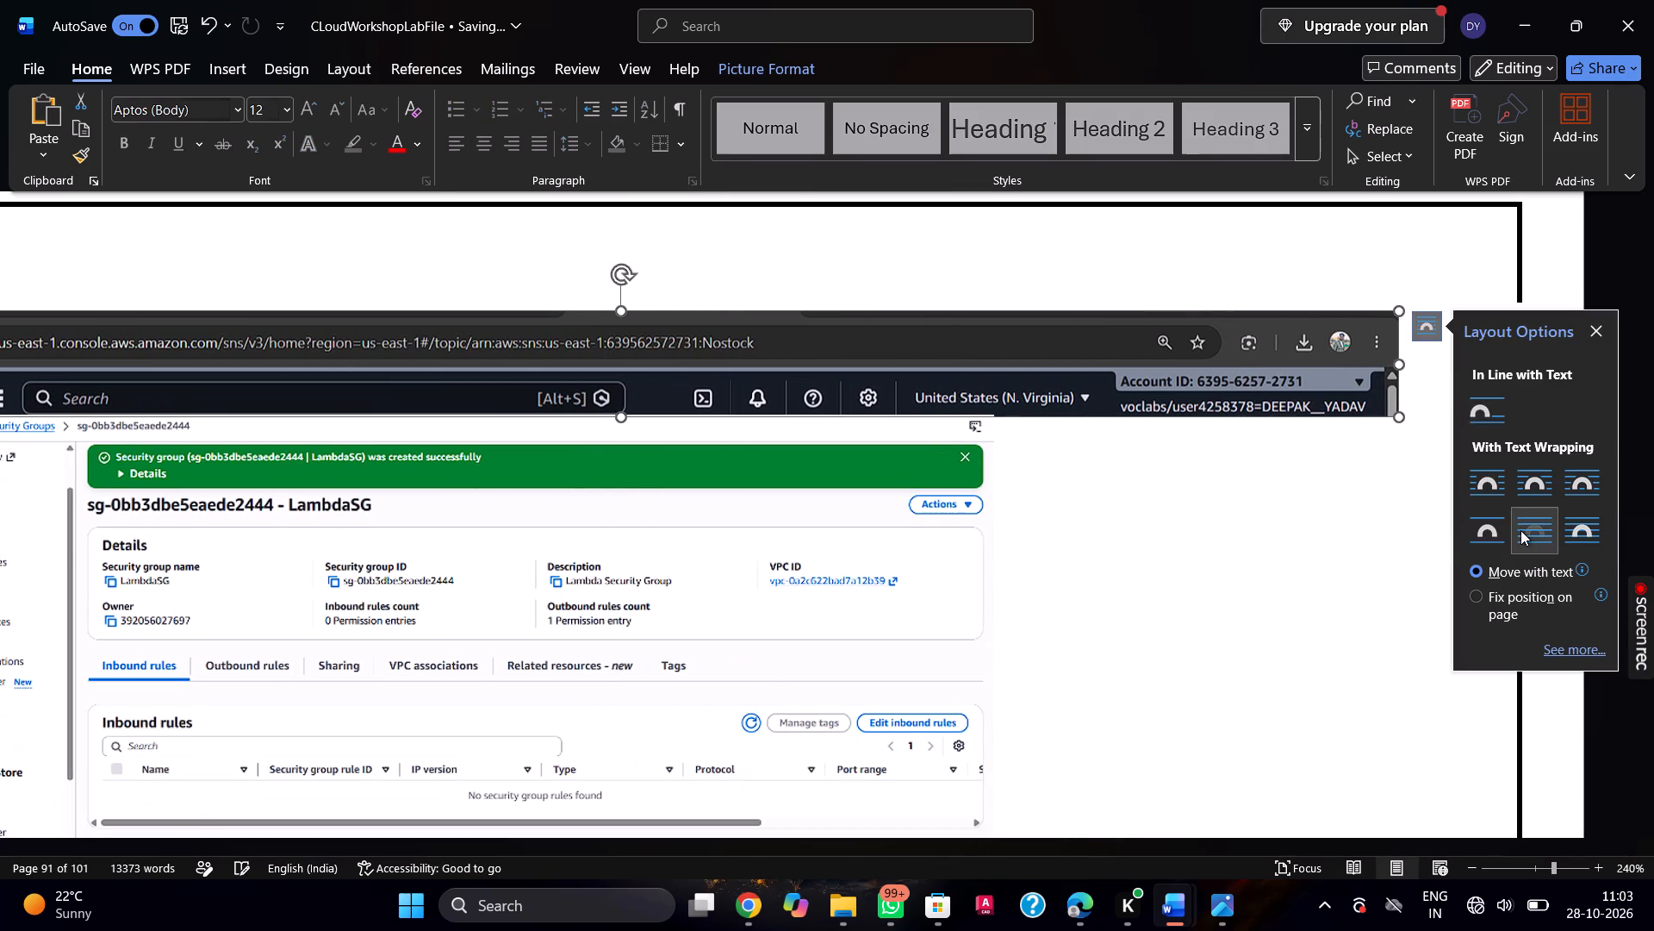
left_click(1148, 384)
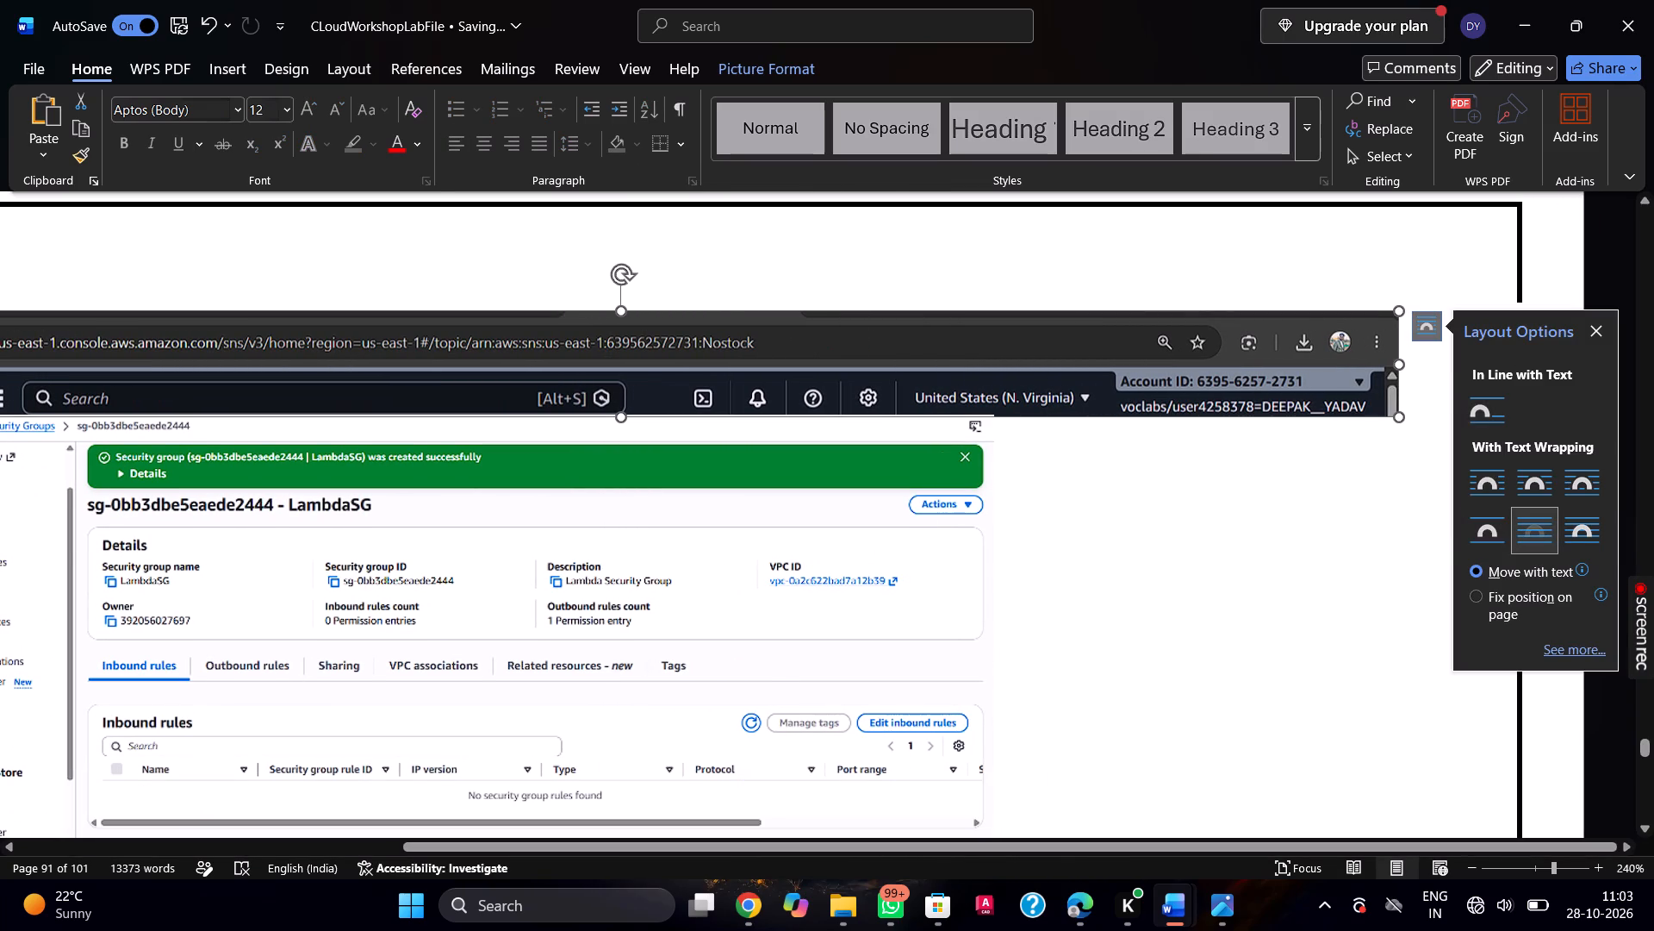
Narrow the header strip to the LambdaSG screenshot's right edge and crop a thin sliver off that side.
left_click_drag(1399, 362, 1111, 366)
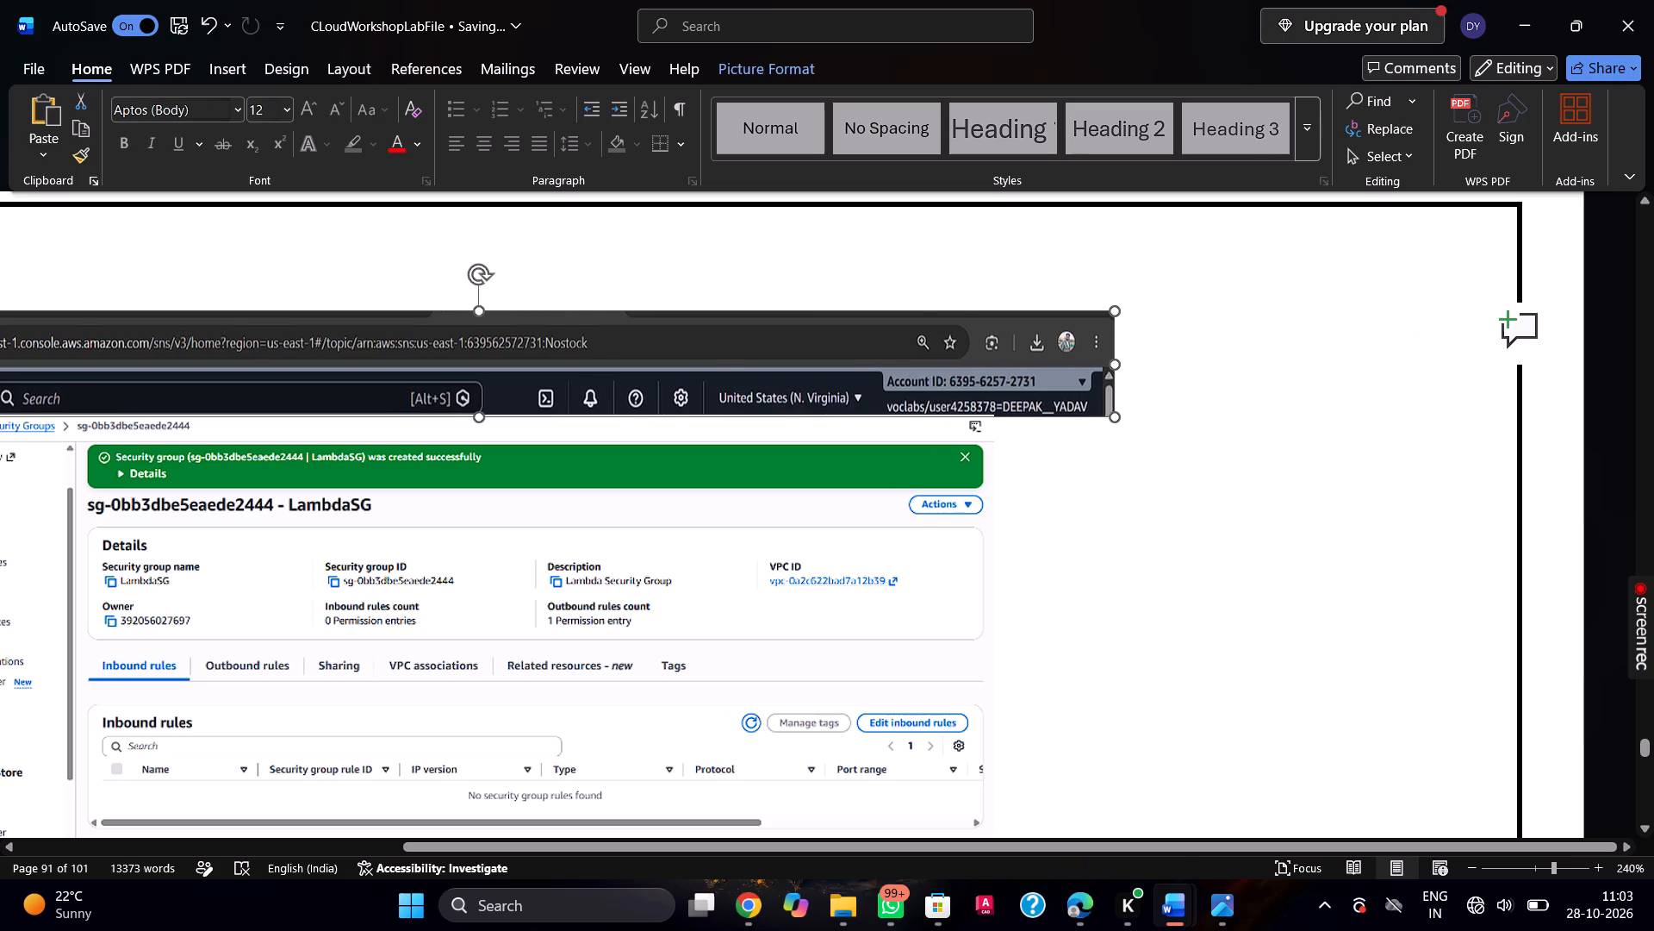
left_click_drag(1111, 366, 999, 368)
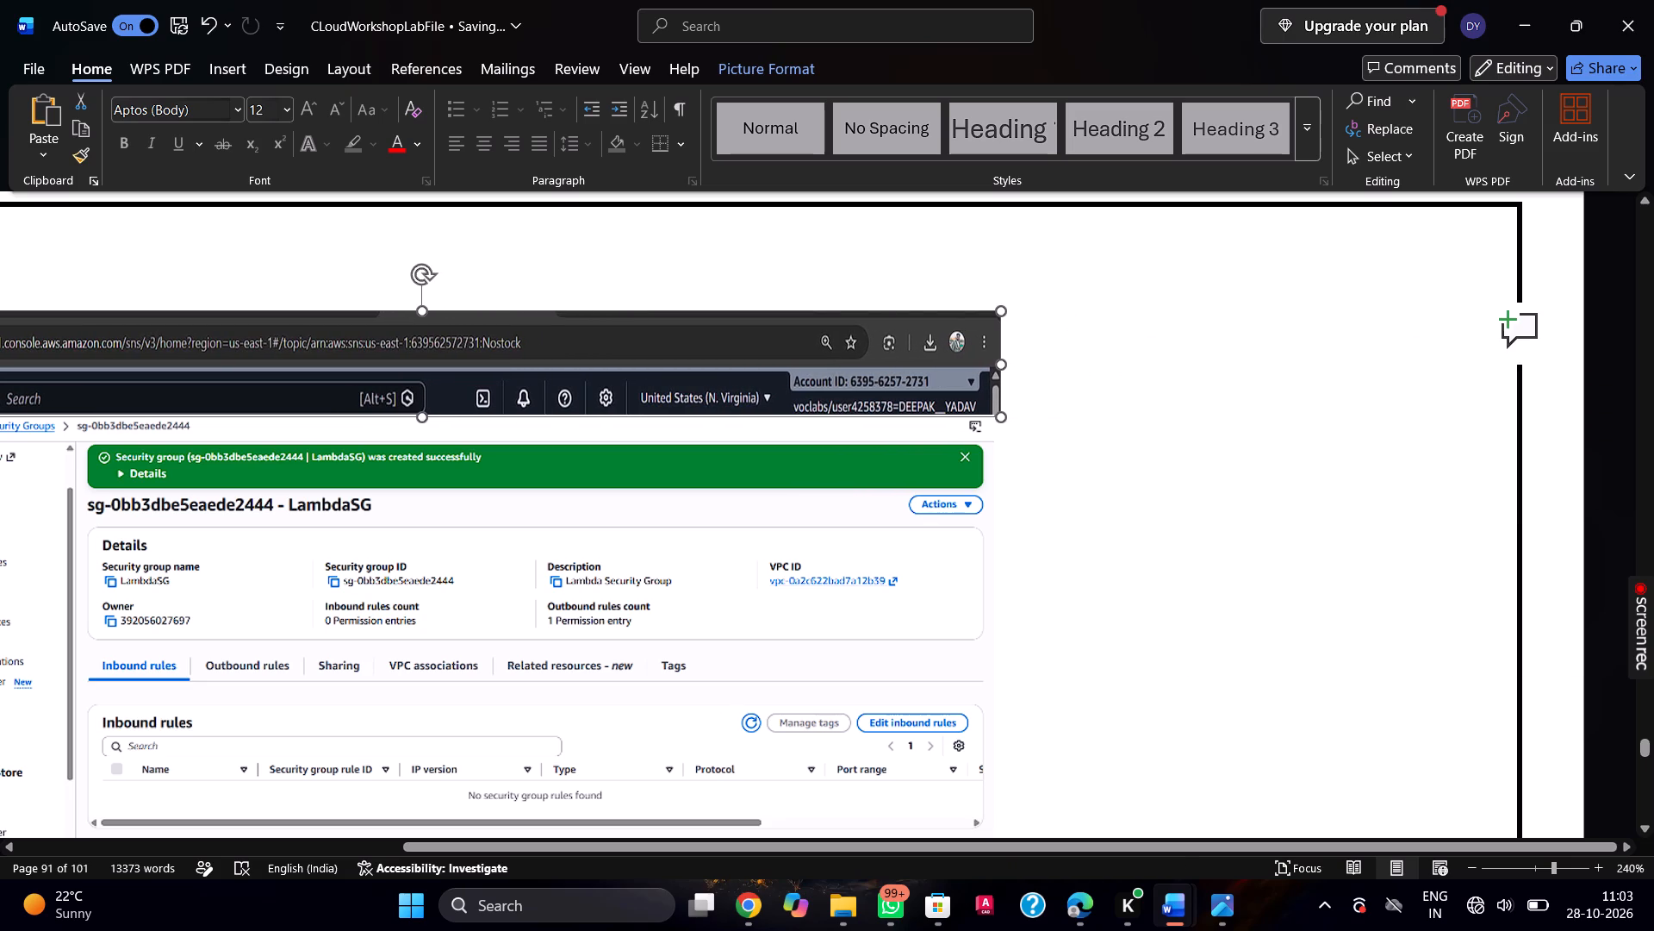
left_click_drag(999, 368, 994, 368)
right_click(847, 361)
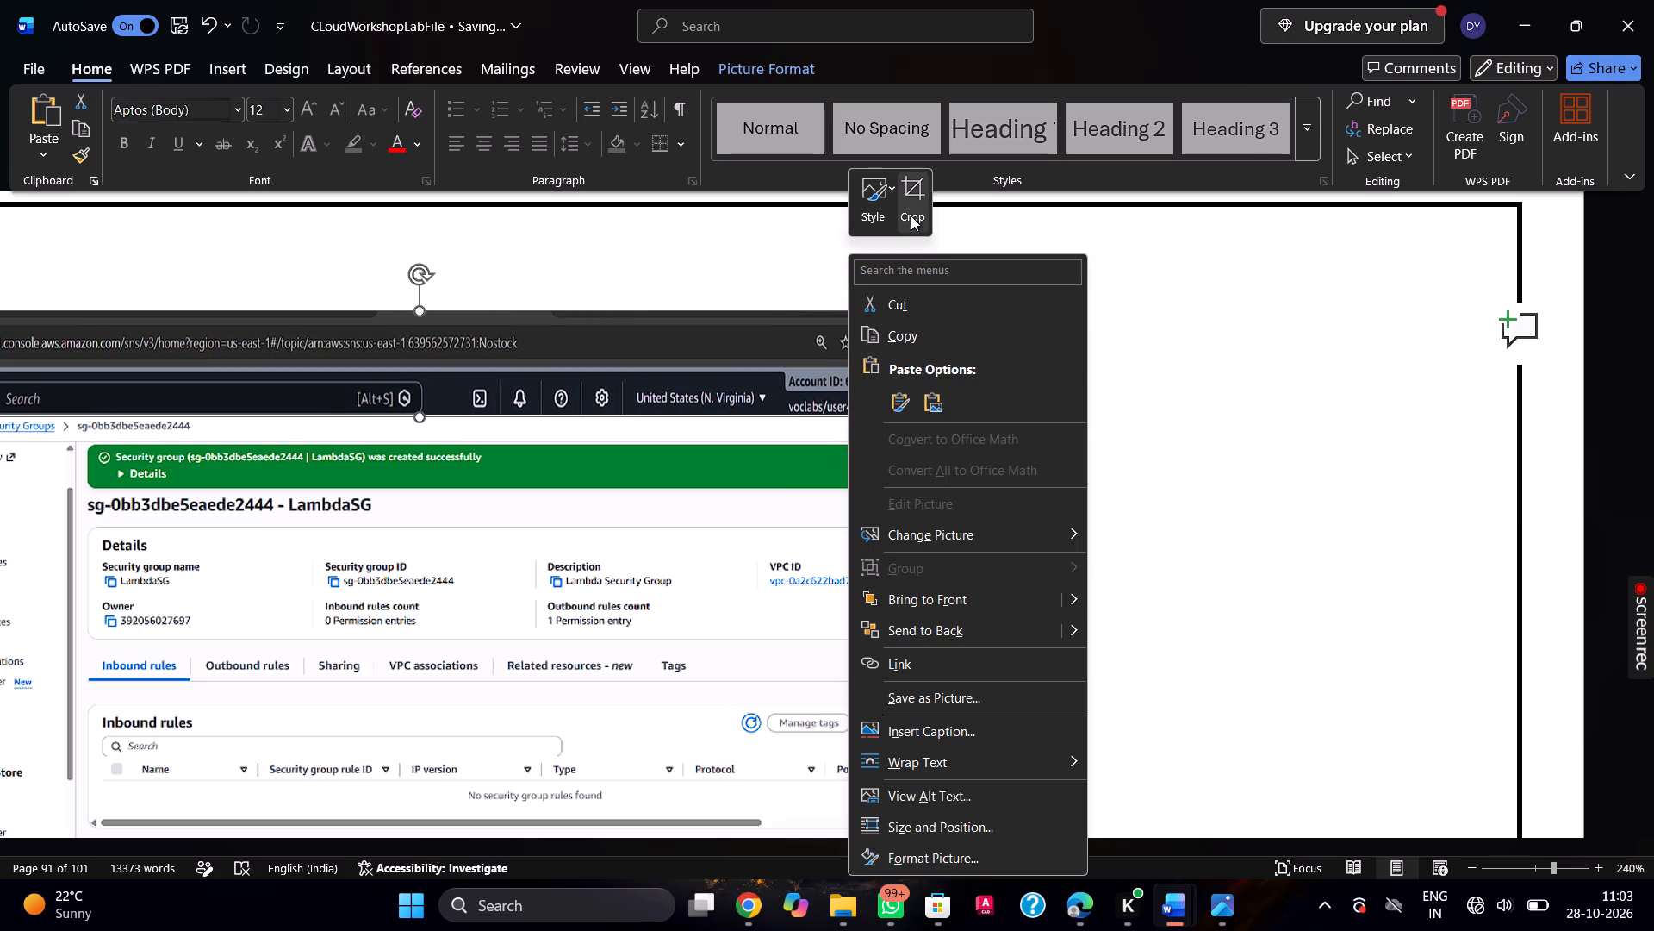
left_click(911, 209)
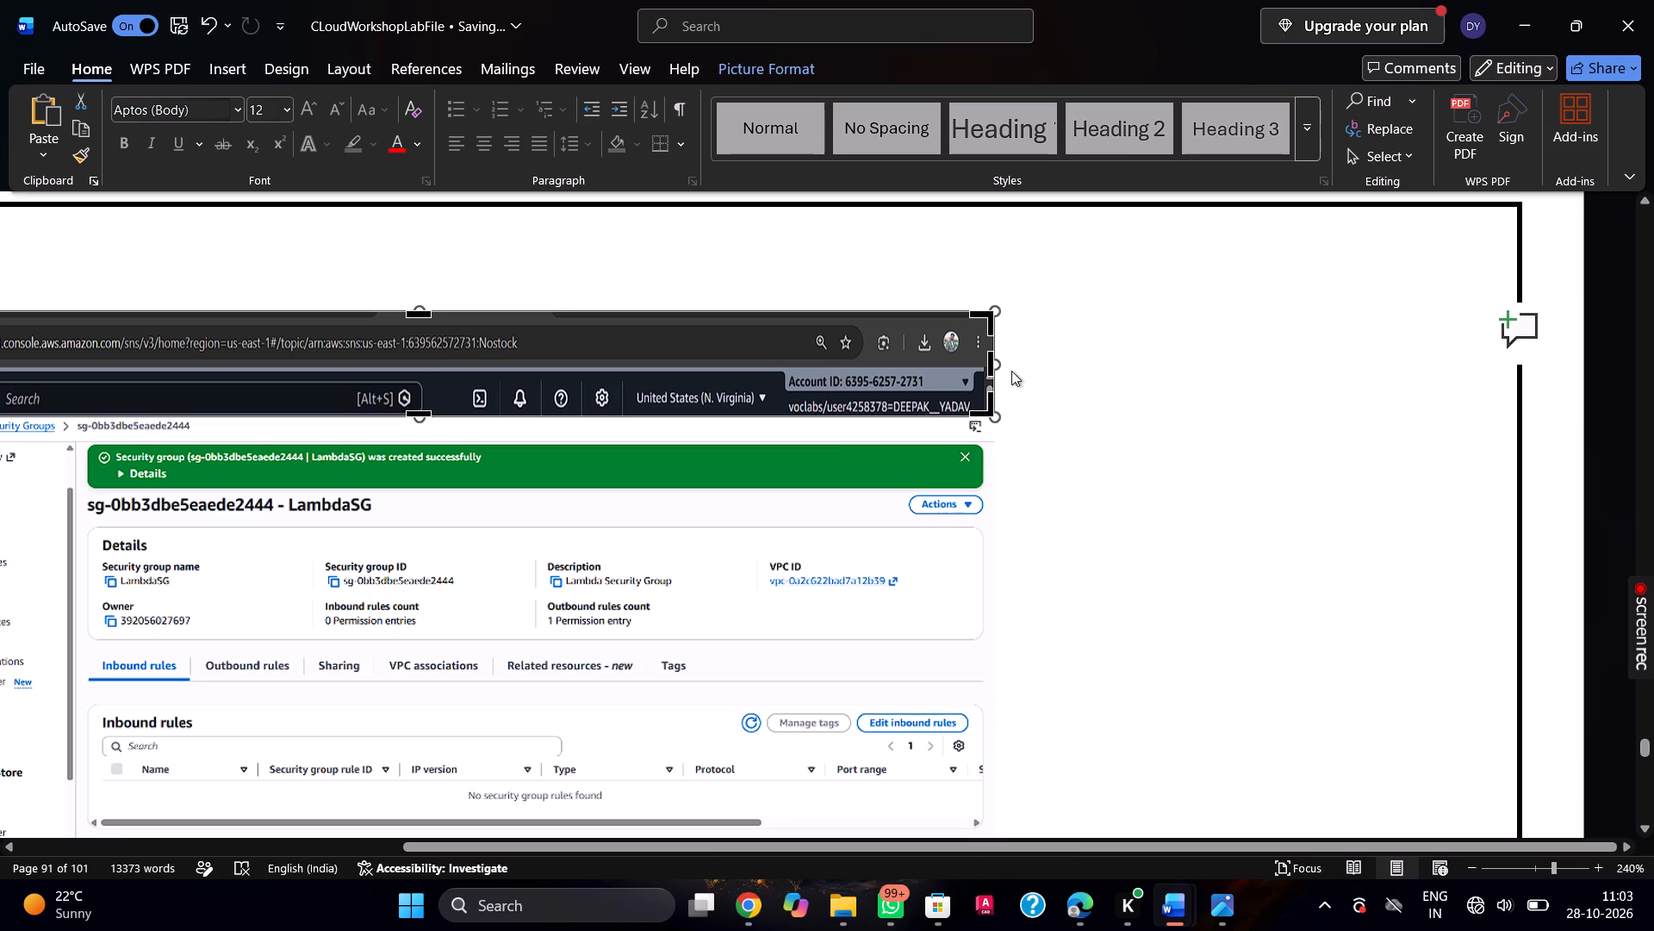
left_click(989, 366)
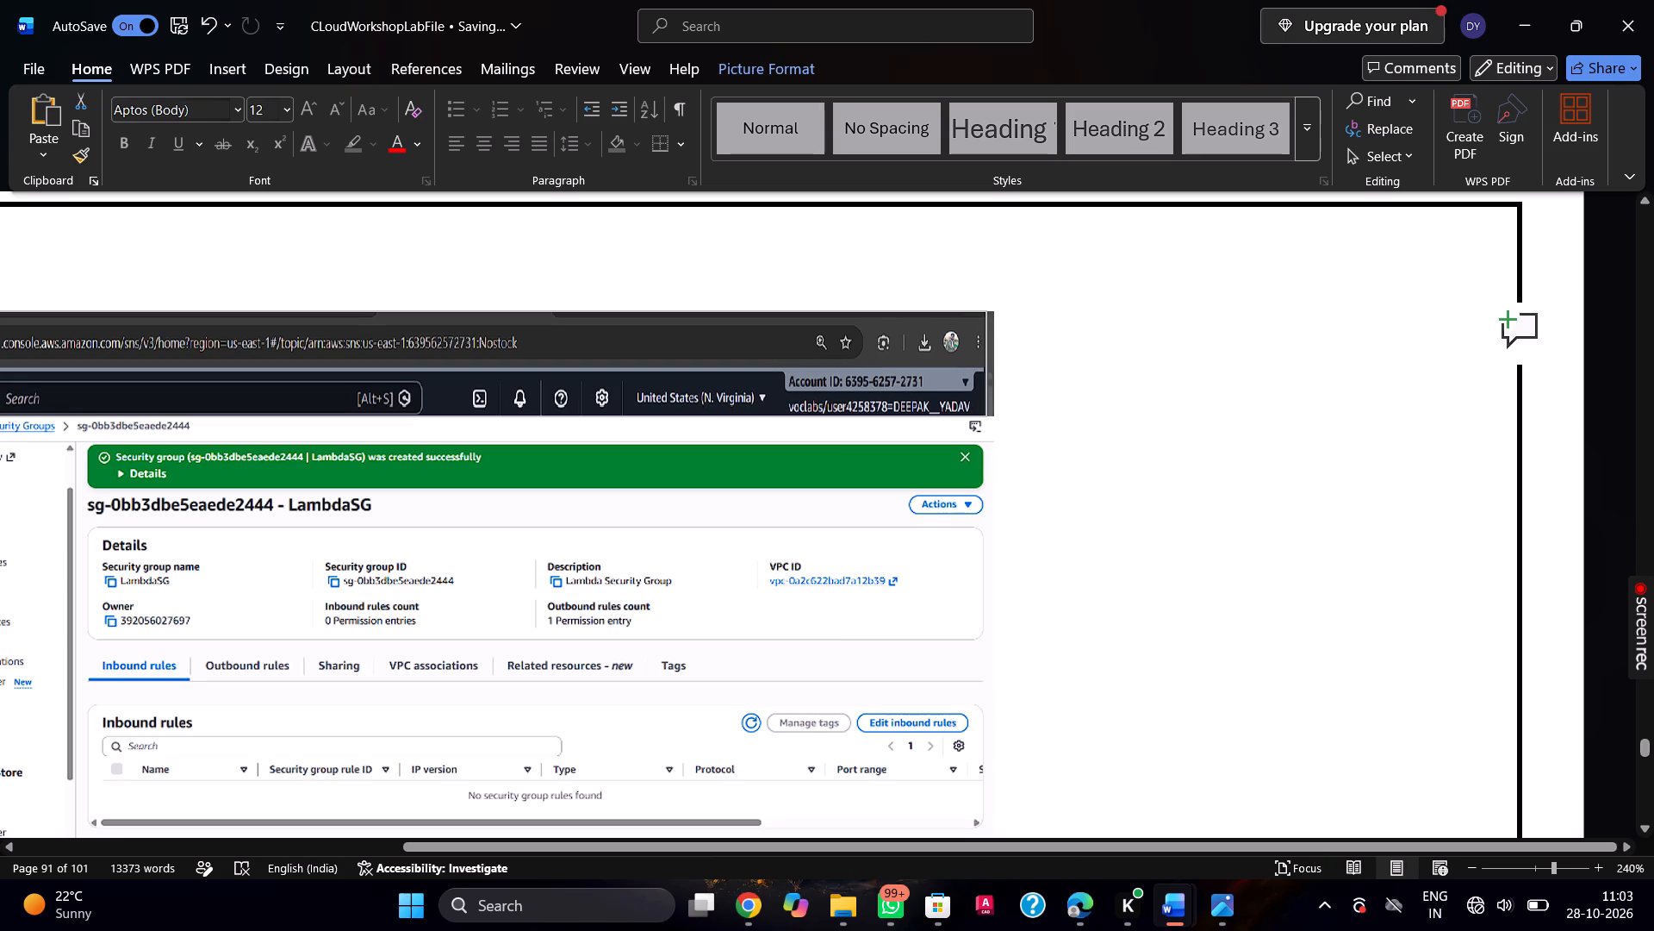
left_click(1075, 422)
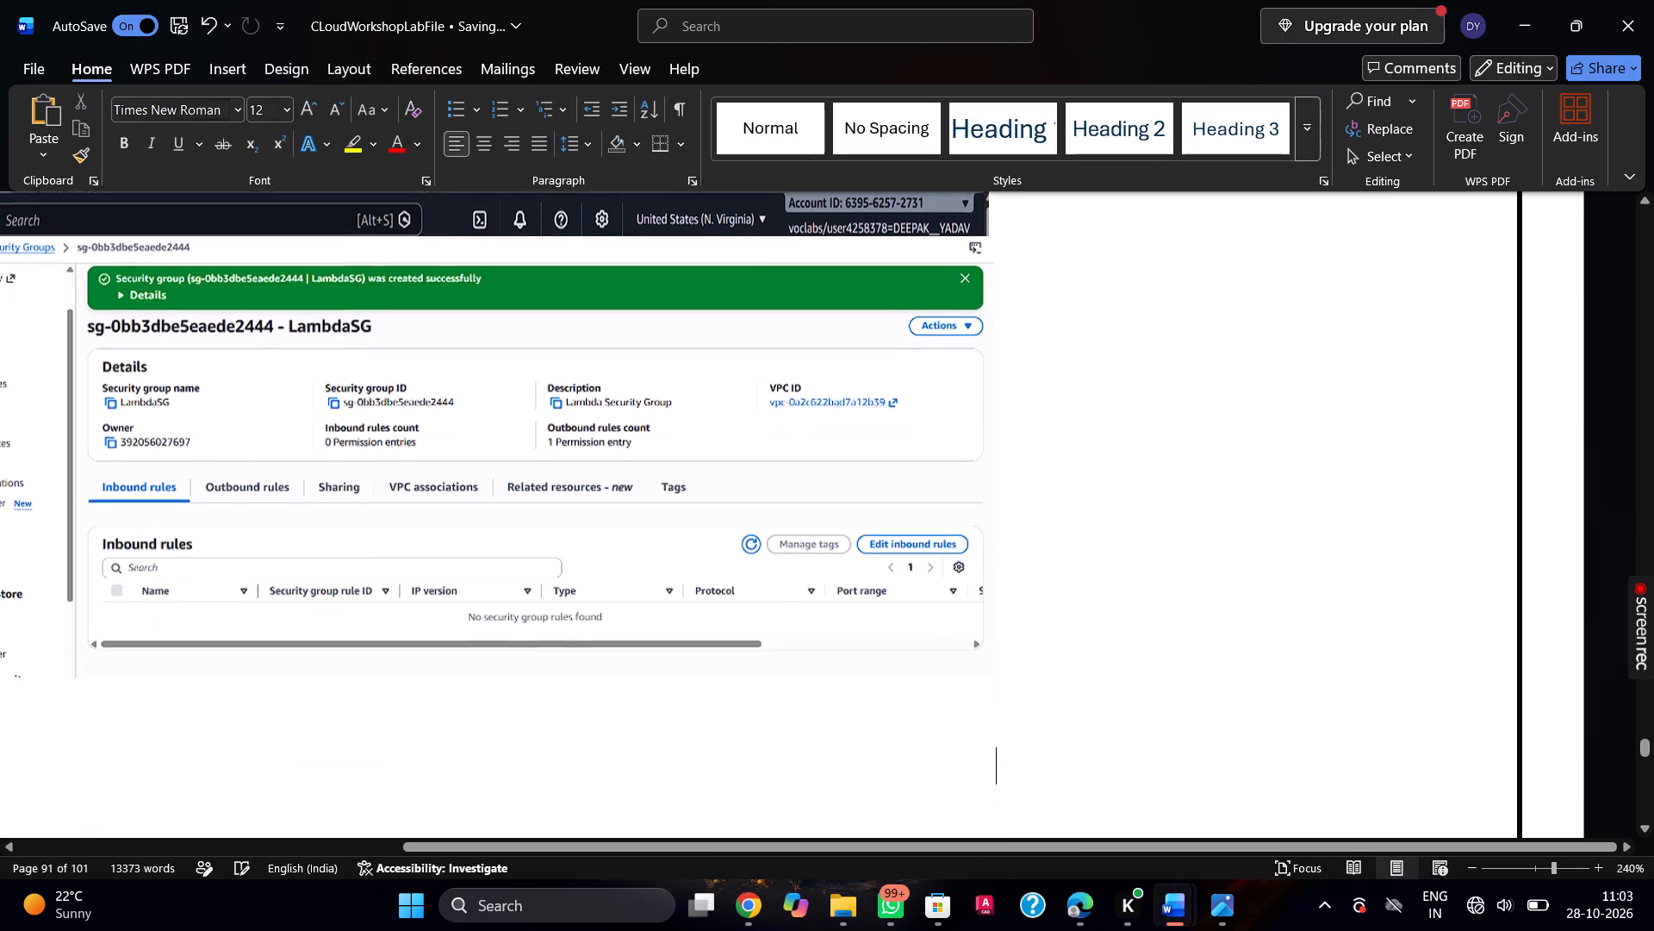
Narrow the header strip from its left side to line up with the LambdaSG screenshot's left edge.
scroll(773, 420, "up", 1)
scroll(773, 420, "right", 1)
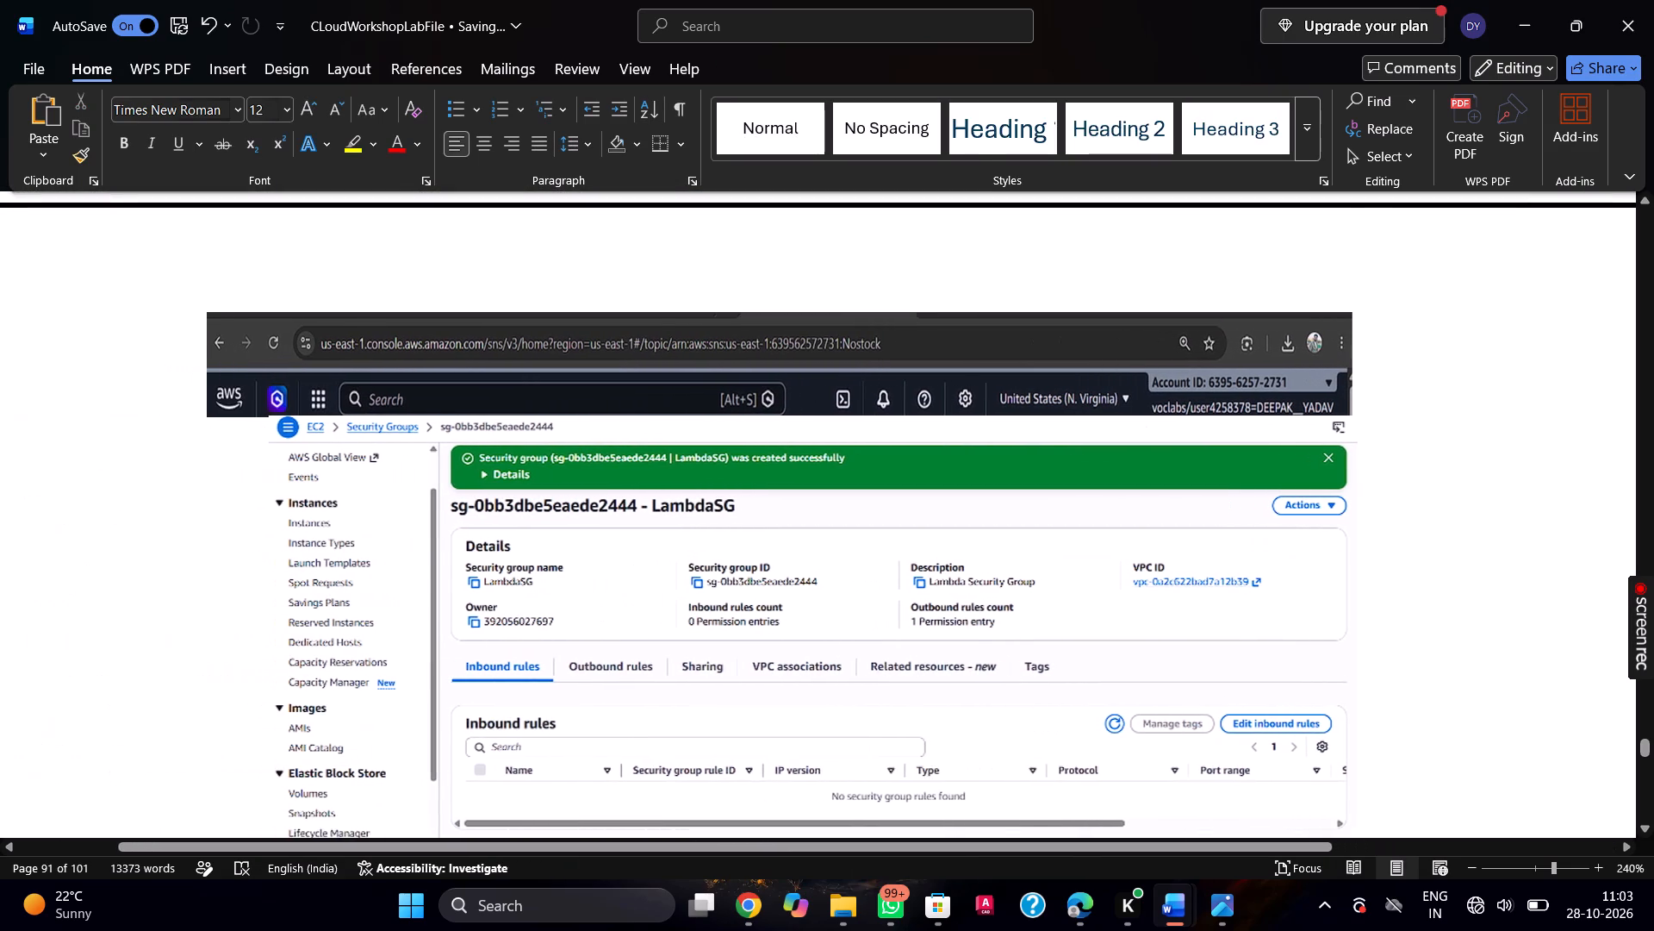
scroll(773, 420, "right", 1)
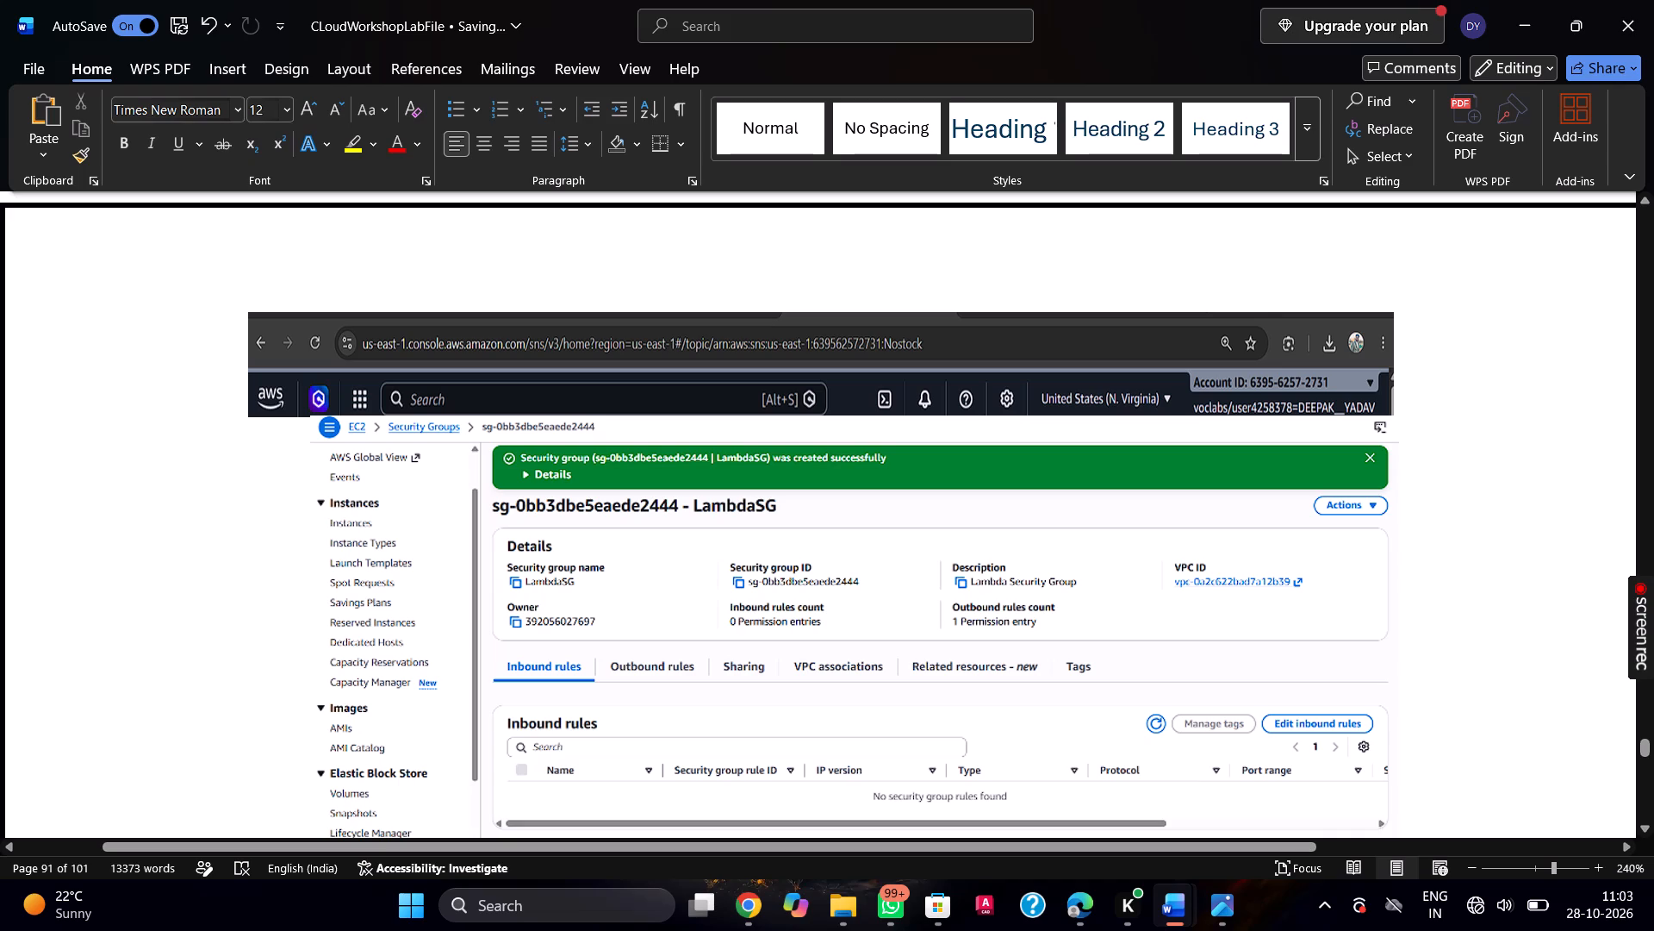
left_click(398, 374)
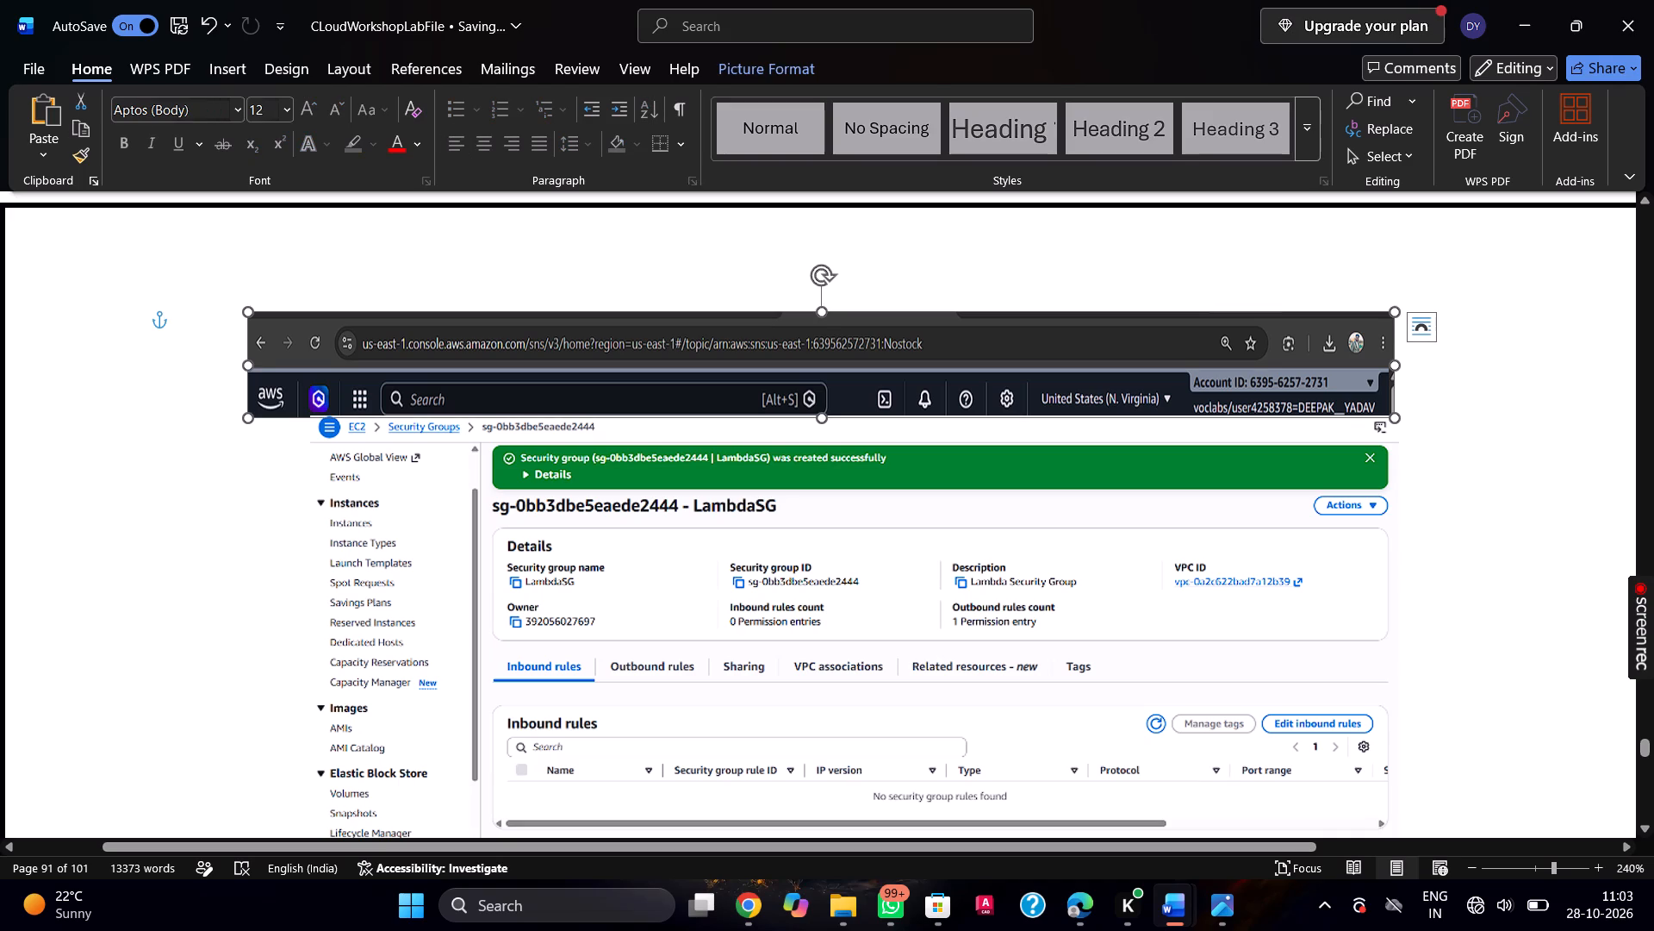
left_click_drag(247, 363, 294, 368)
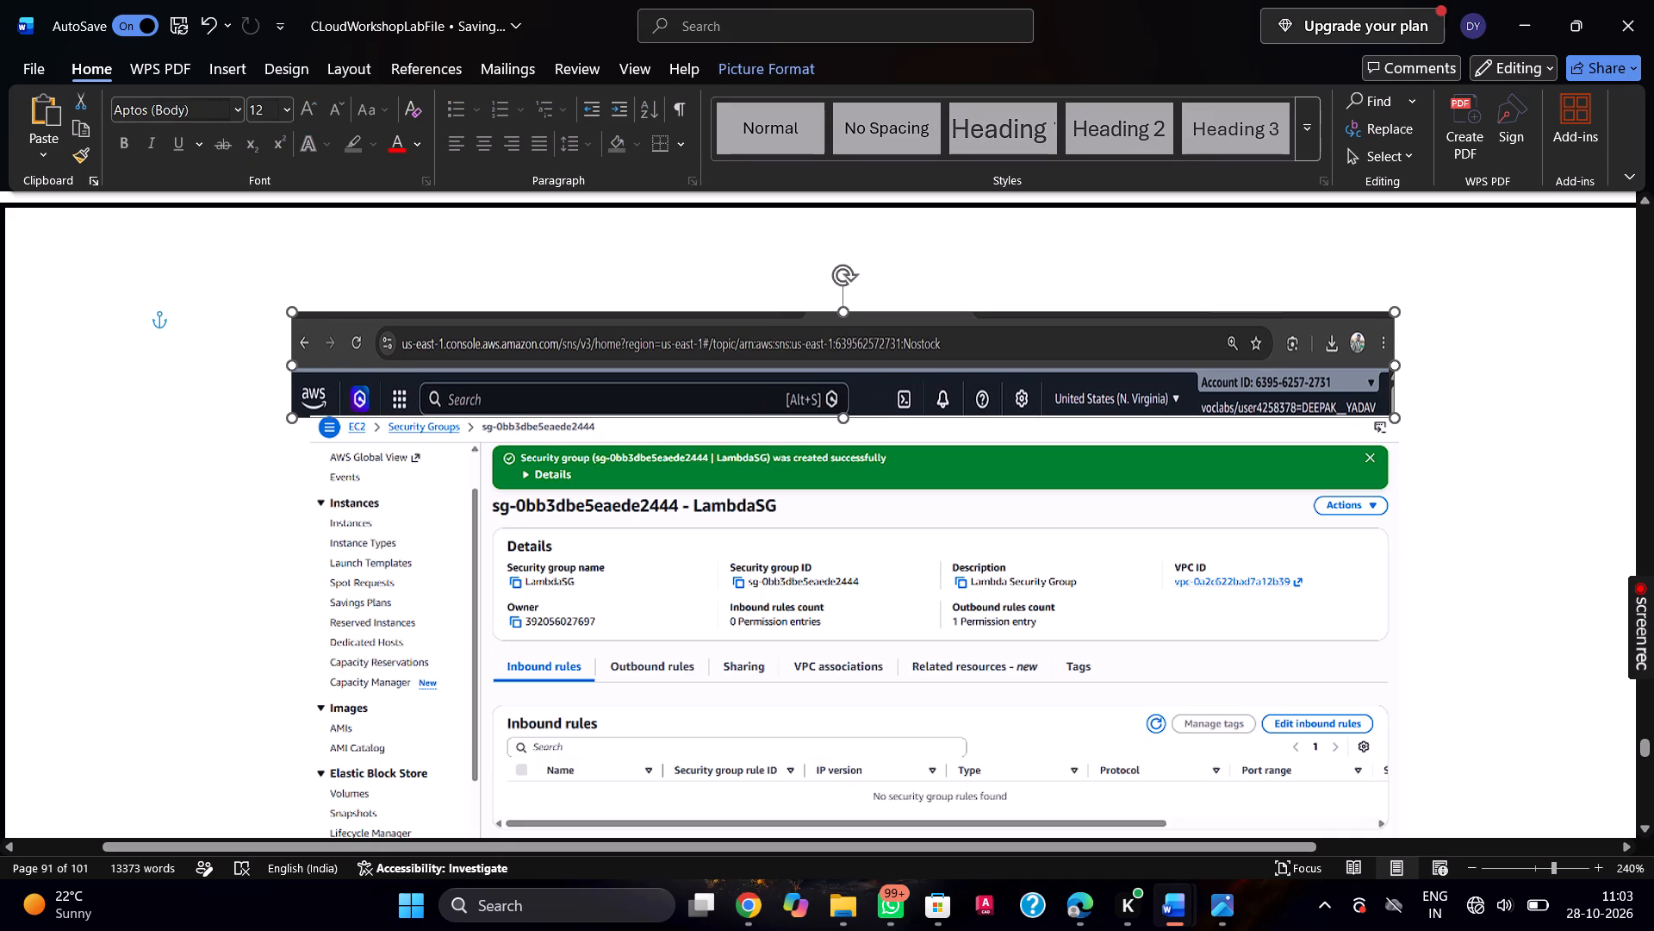
left_click_drag(294, 368, 311, 366)
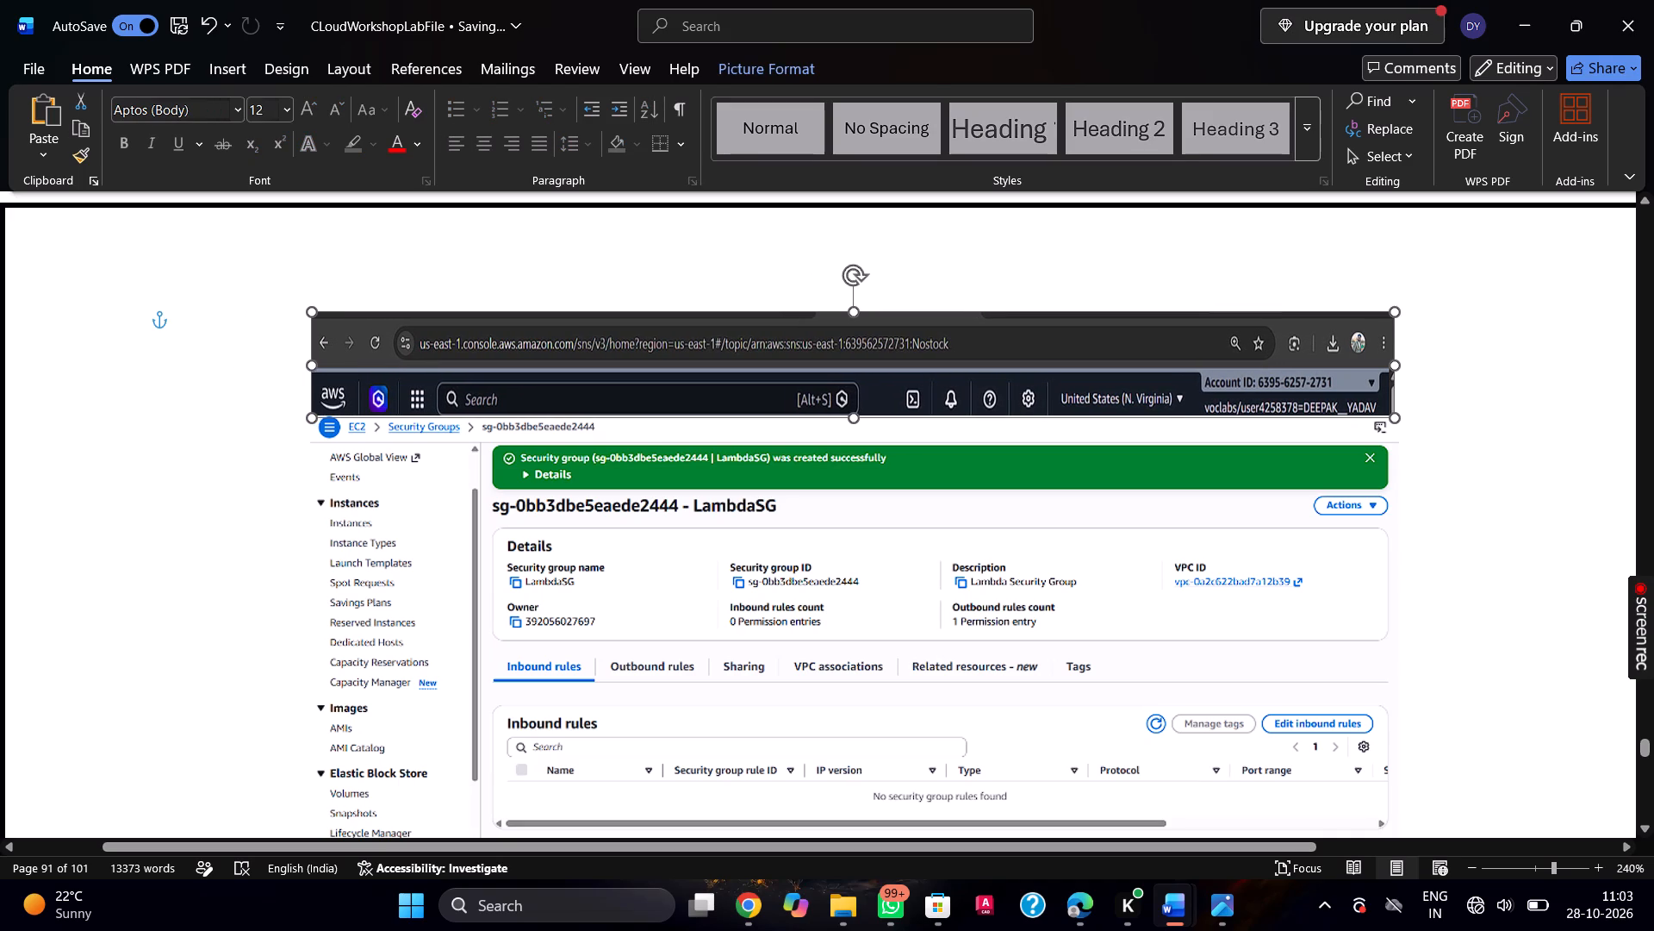
left_click_drag(311, 366, 313, 366)
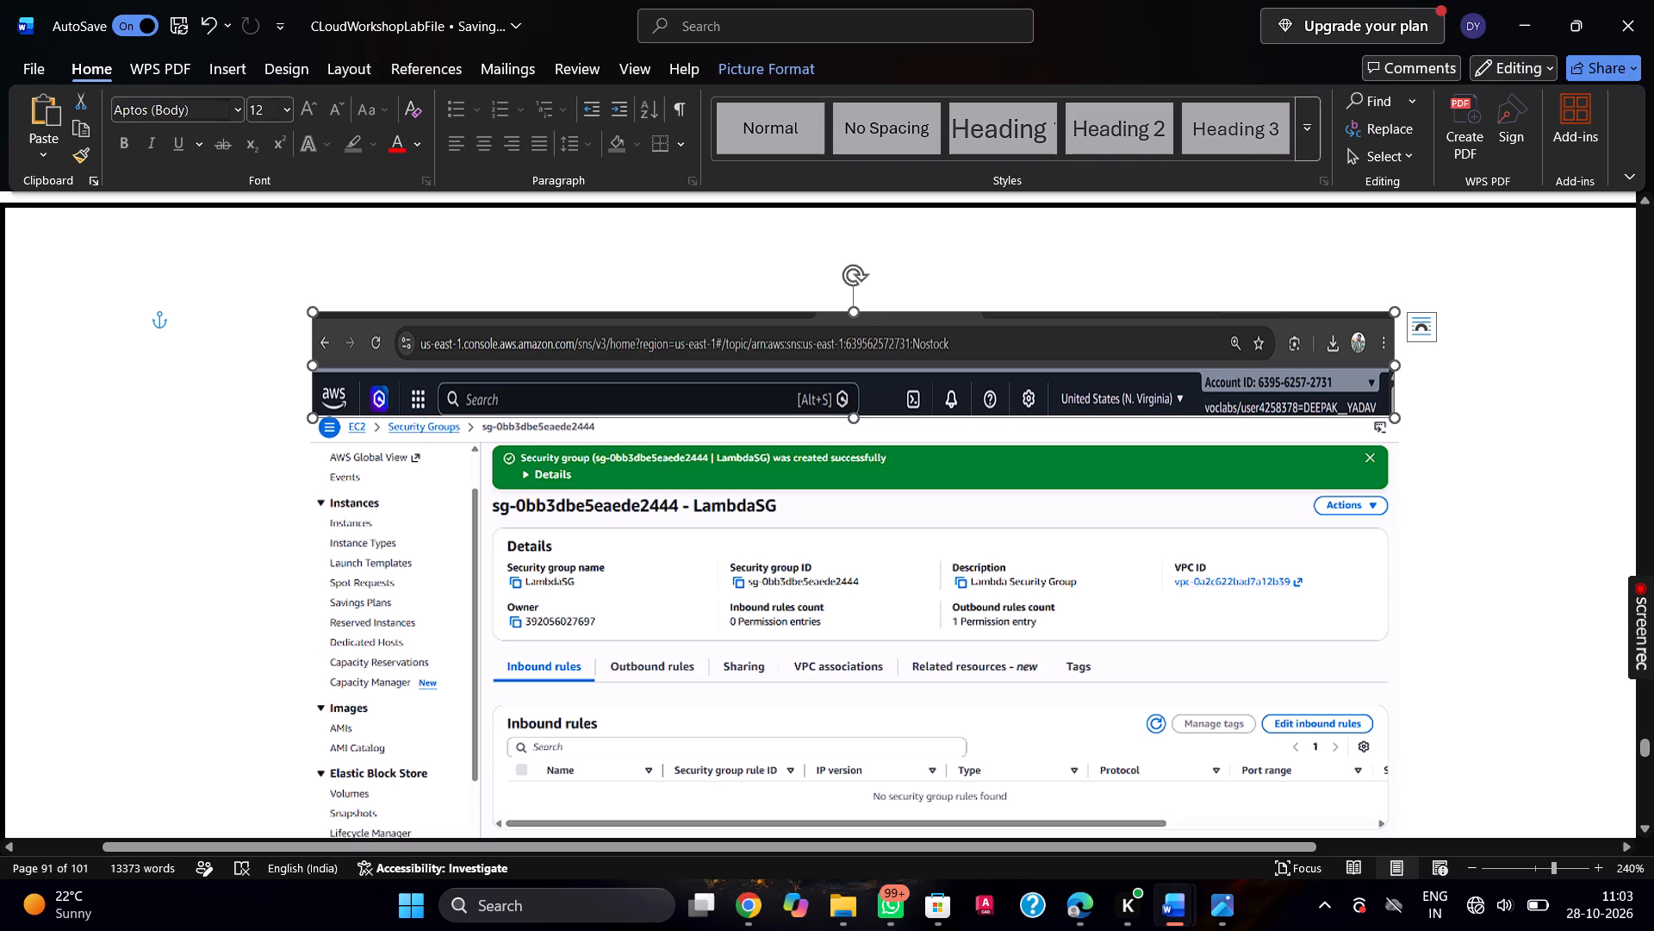
Reduce the header strip's height from its top edge so its proportions match the LambdaSG screenshot's width.
left_click_drag(853, 311, 854, 337)
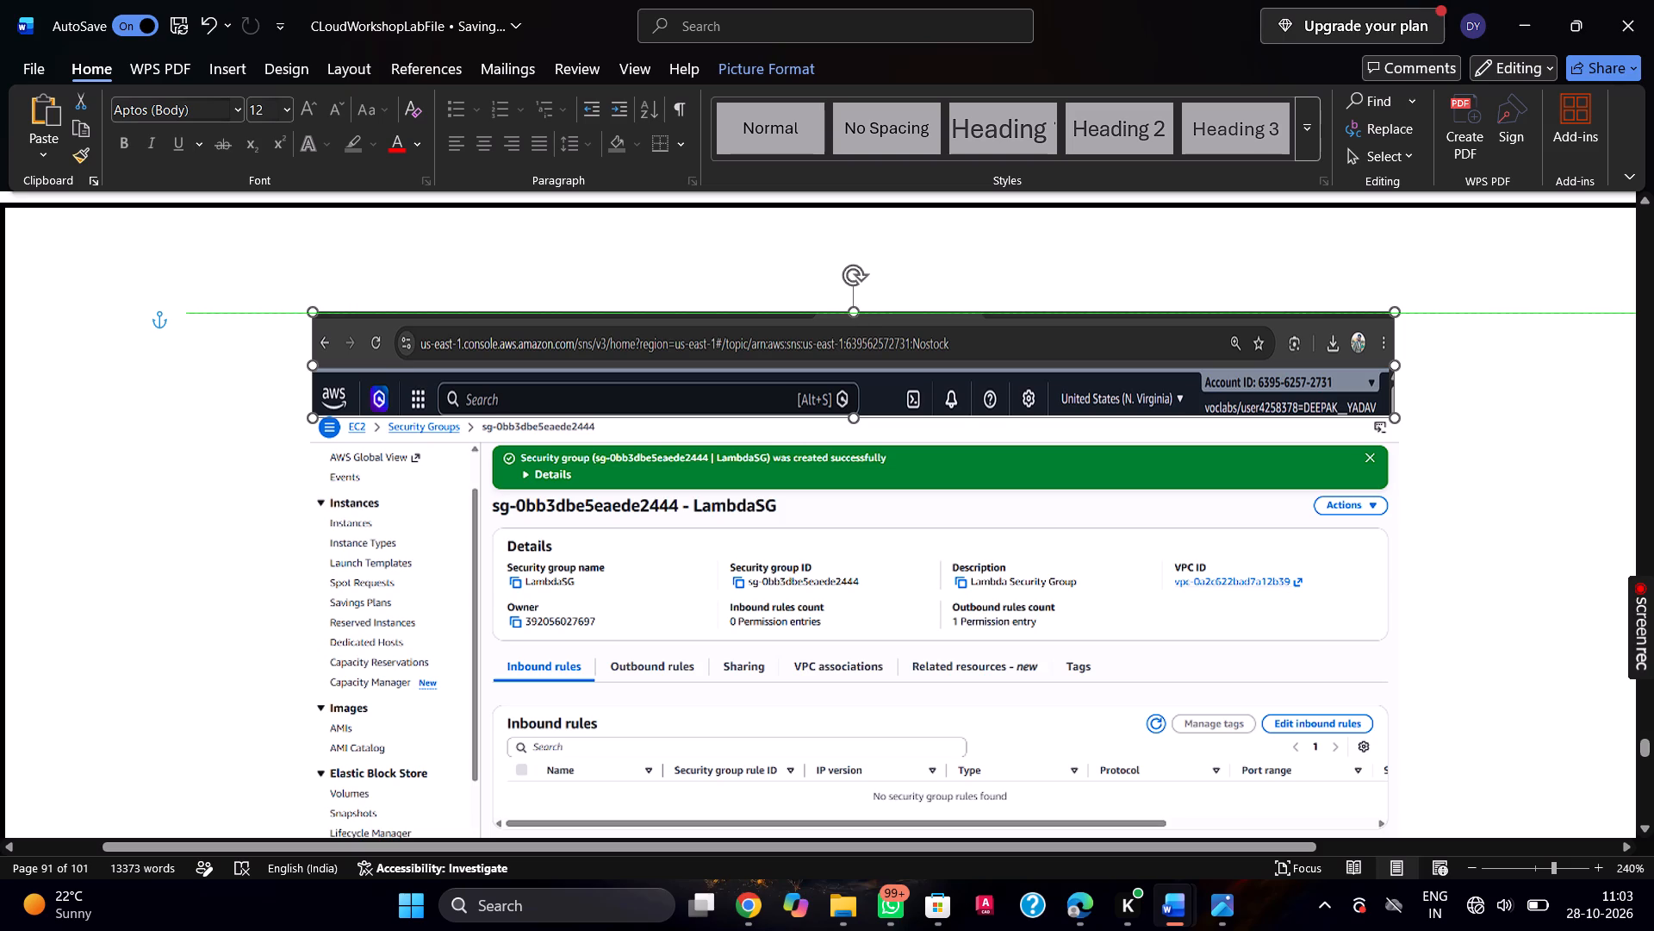
left_click(1468, 491)
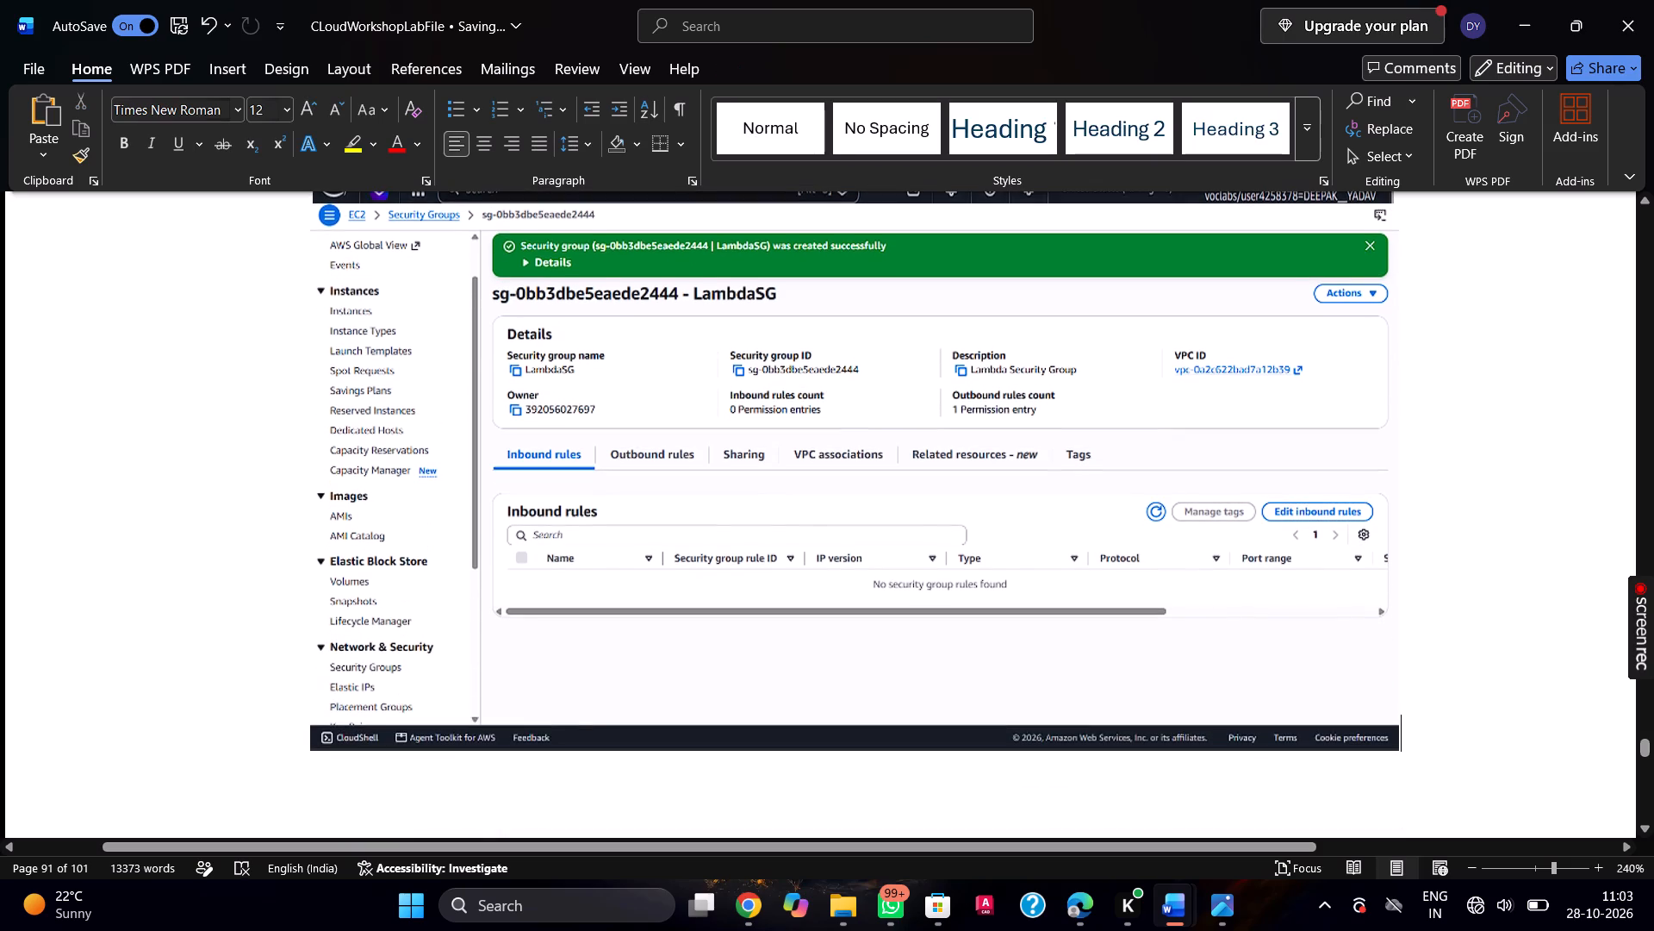
scroll(1088, 498, "up", 1)
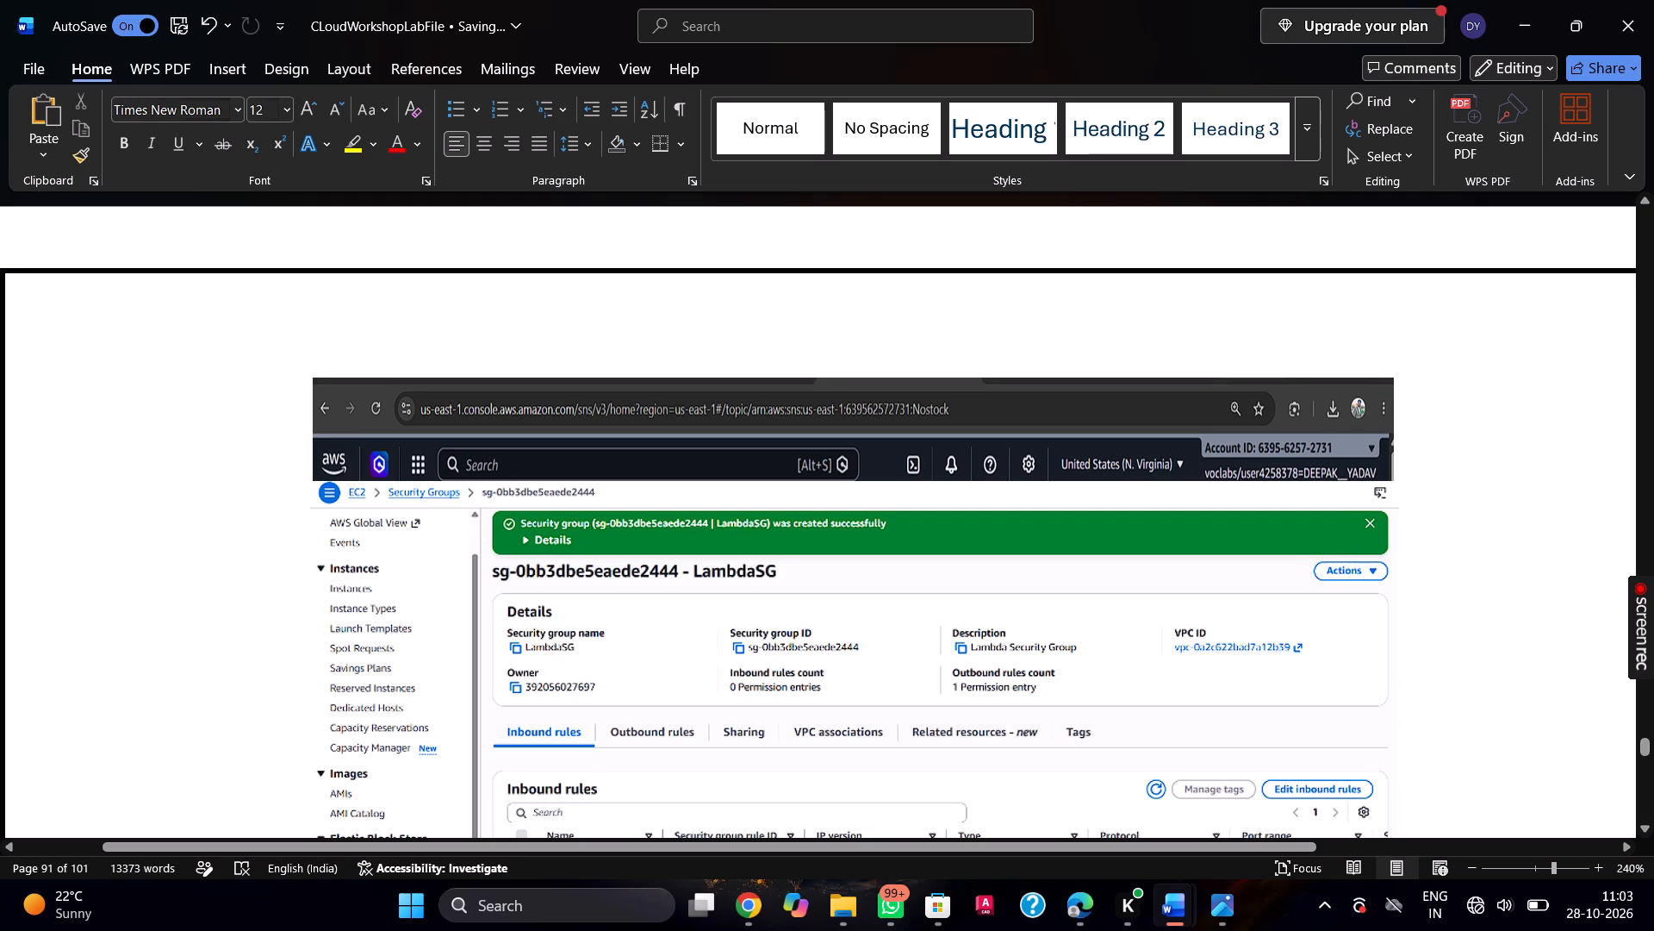
left_click(880, 400)
left_click_drag(850, 372, 850, 402)
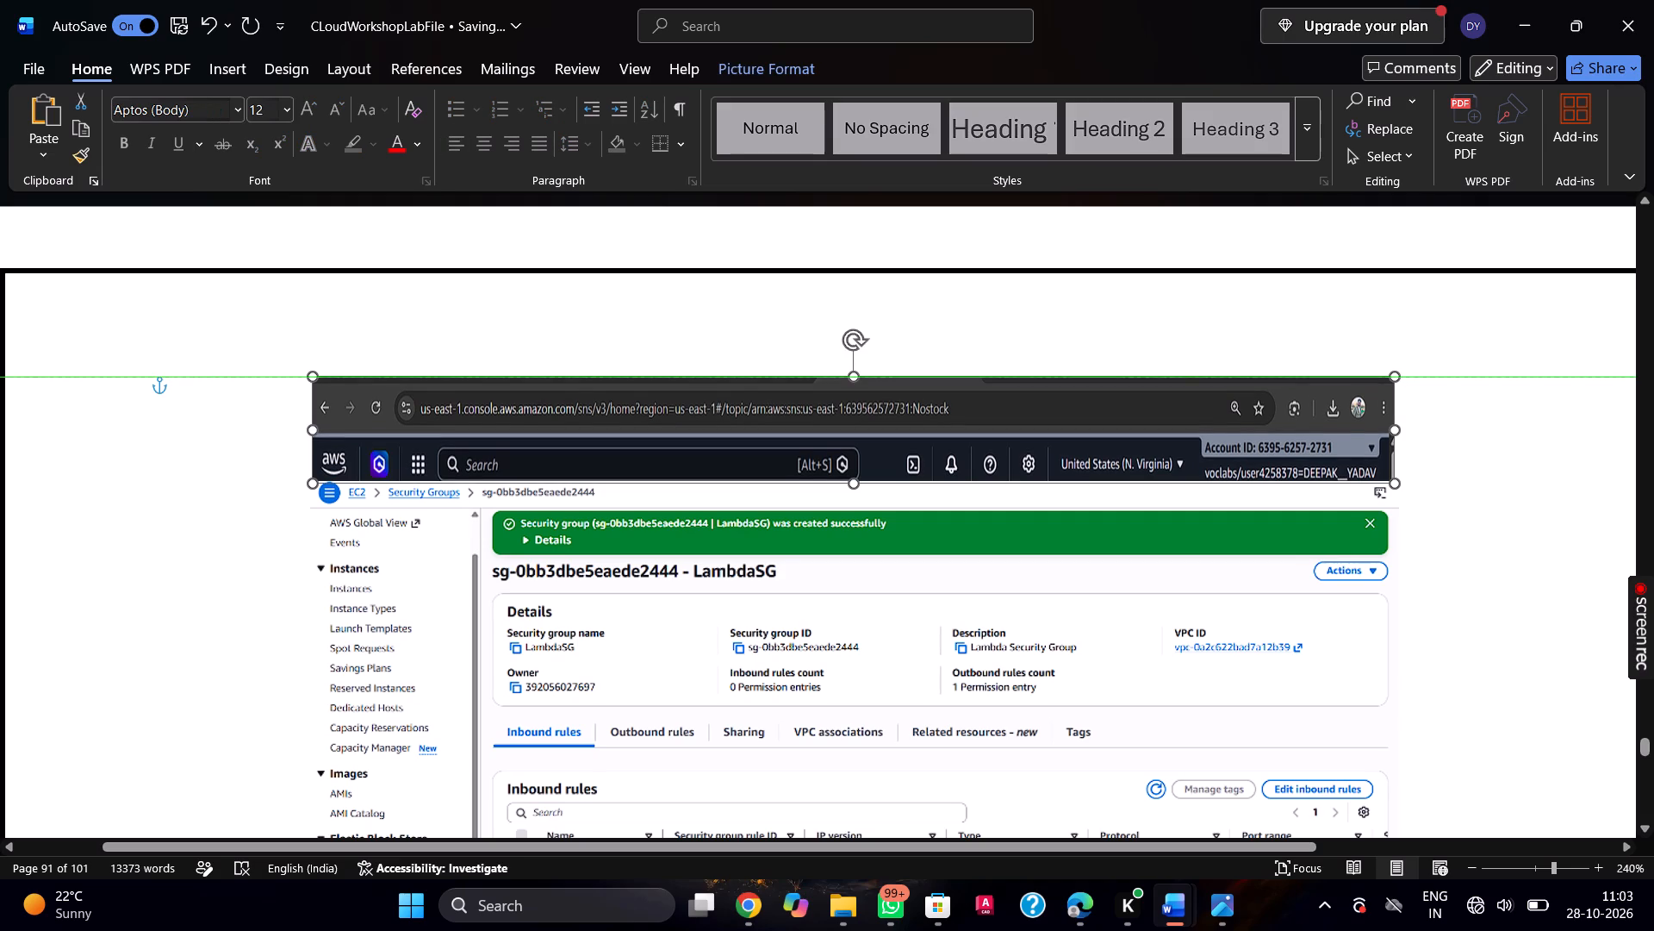
left_click_drag(850, 402, 850, 408)
left_click(1485, 532)
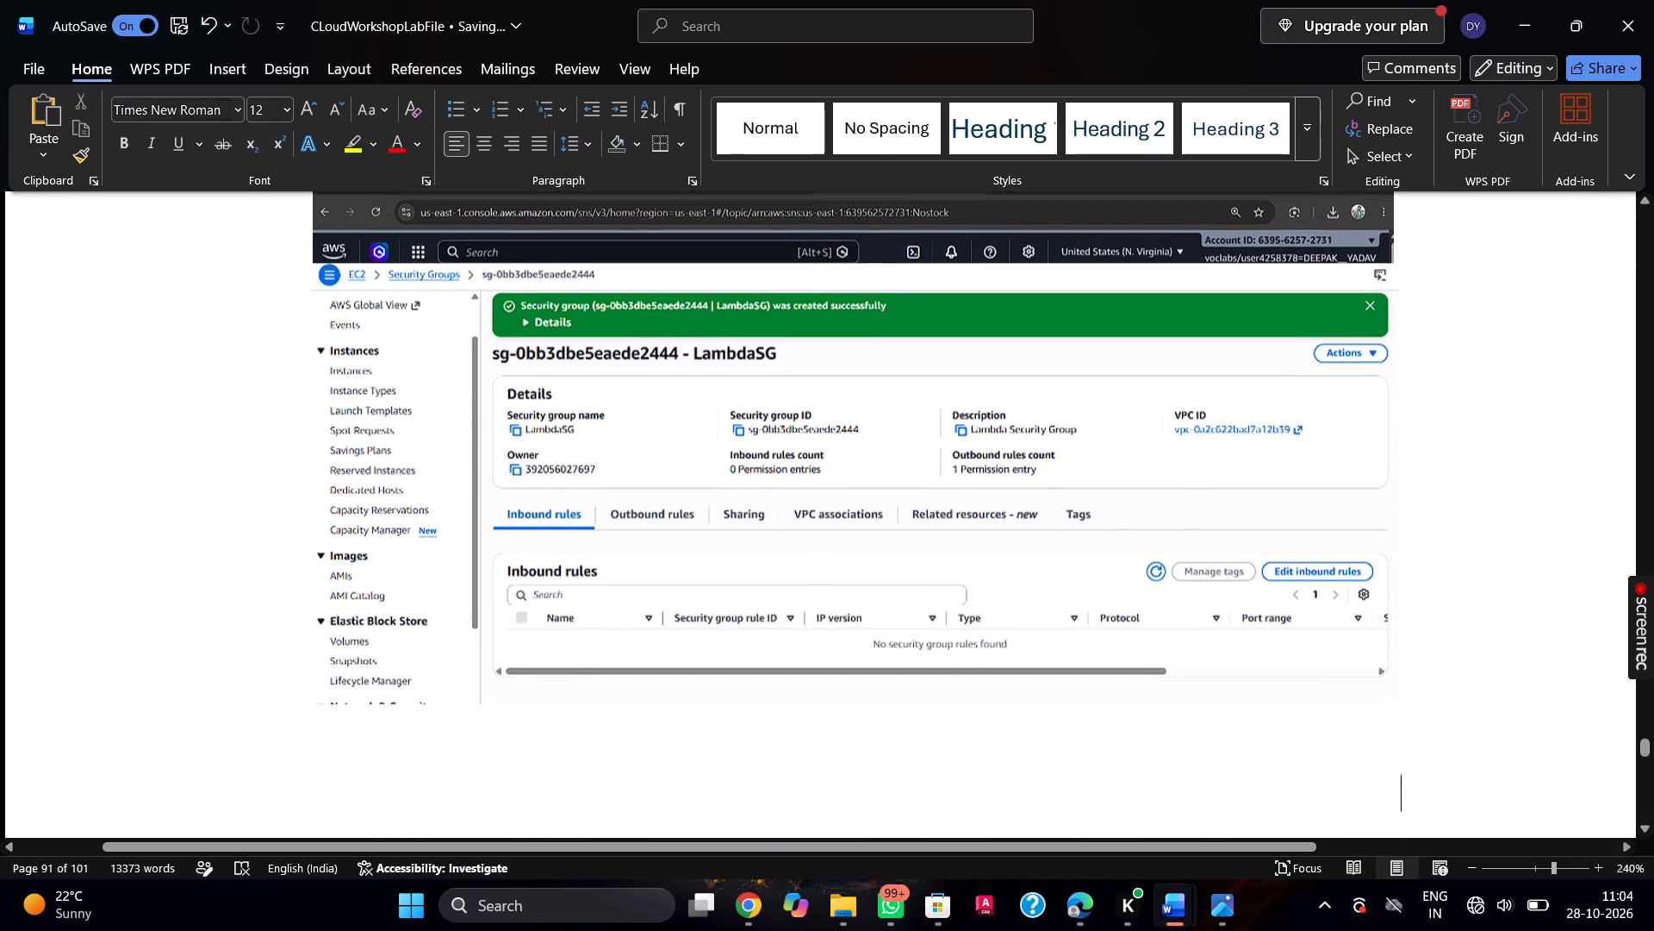
scroll(1067, 525, "up", 1)
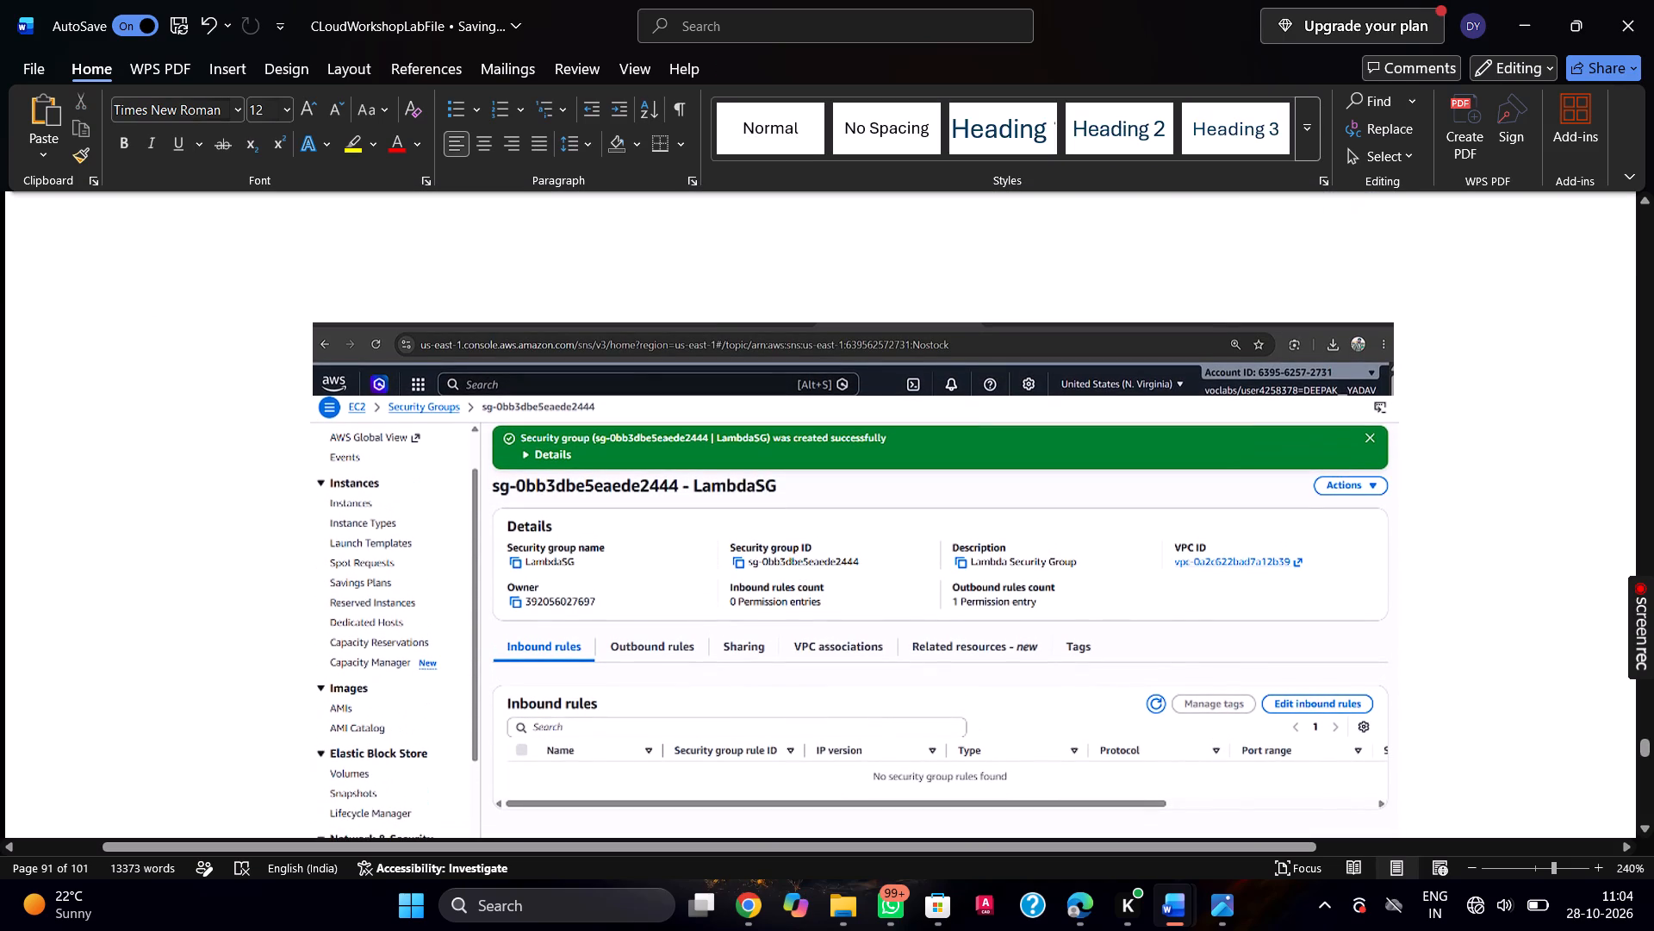
Paste the captured header strip on a new unnumbered line below "Click Save rules.", above the DB-SG screenshot.
scroll(836, 558, "down", 1)
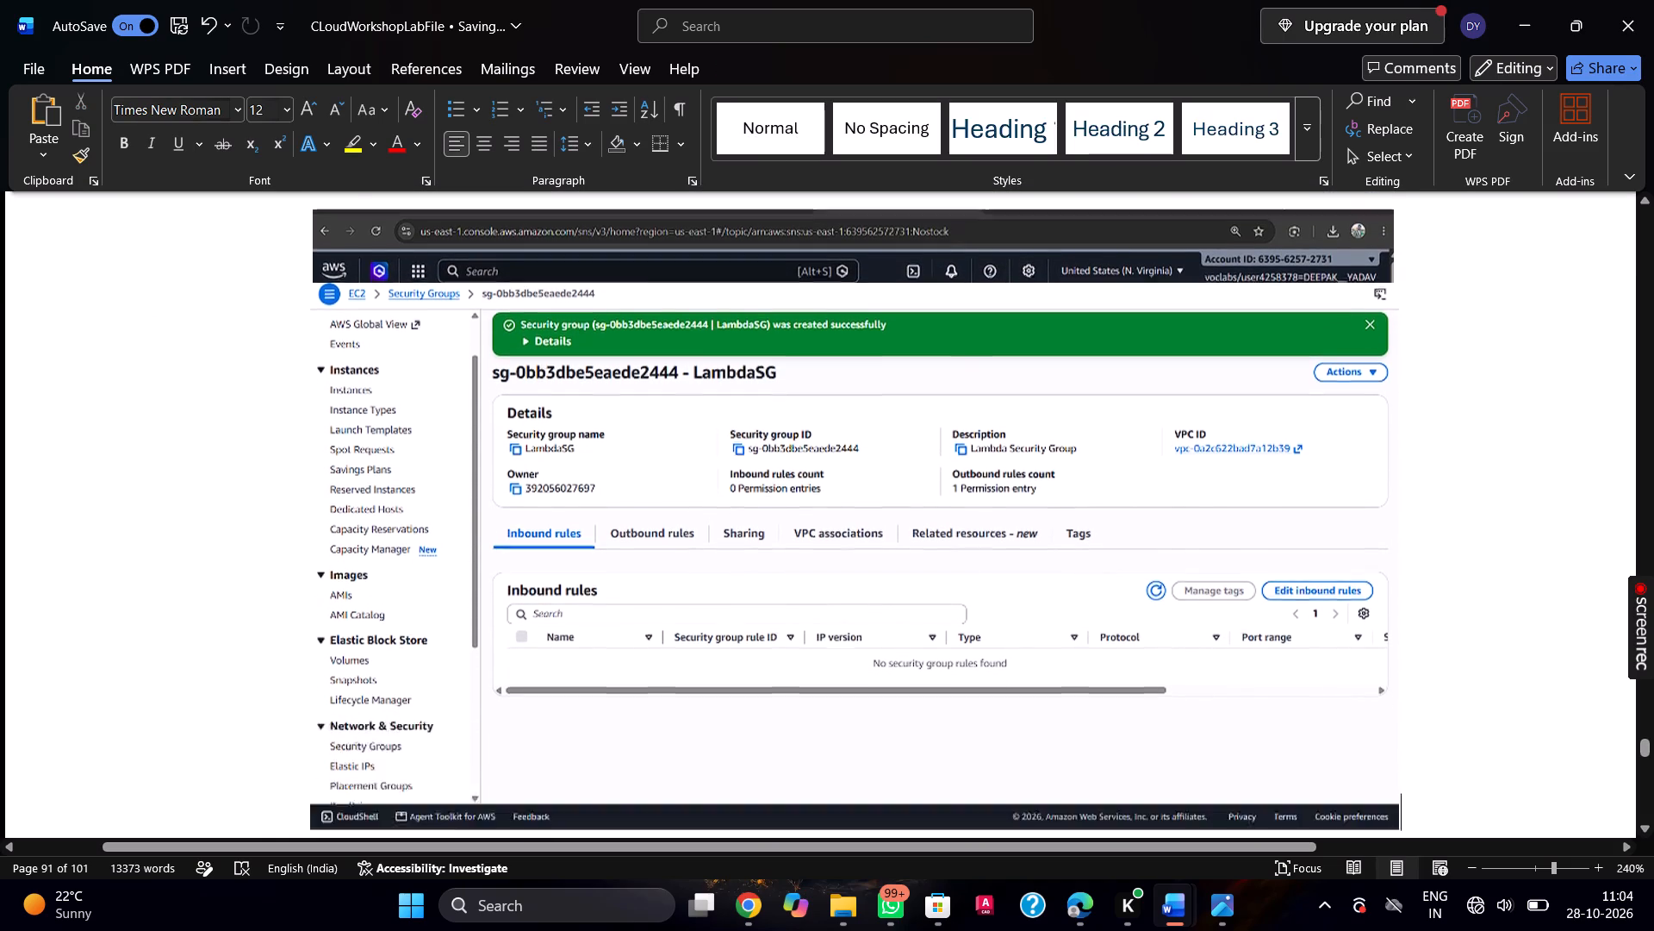
scroll(836, 558, "down", 2)
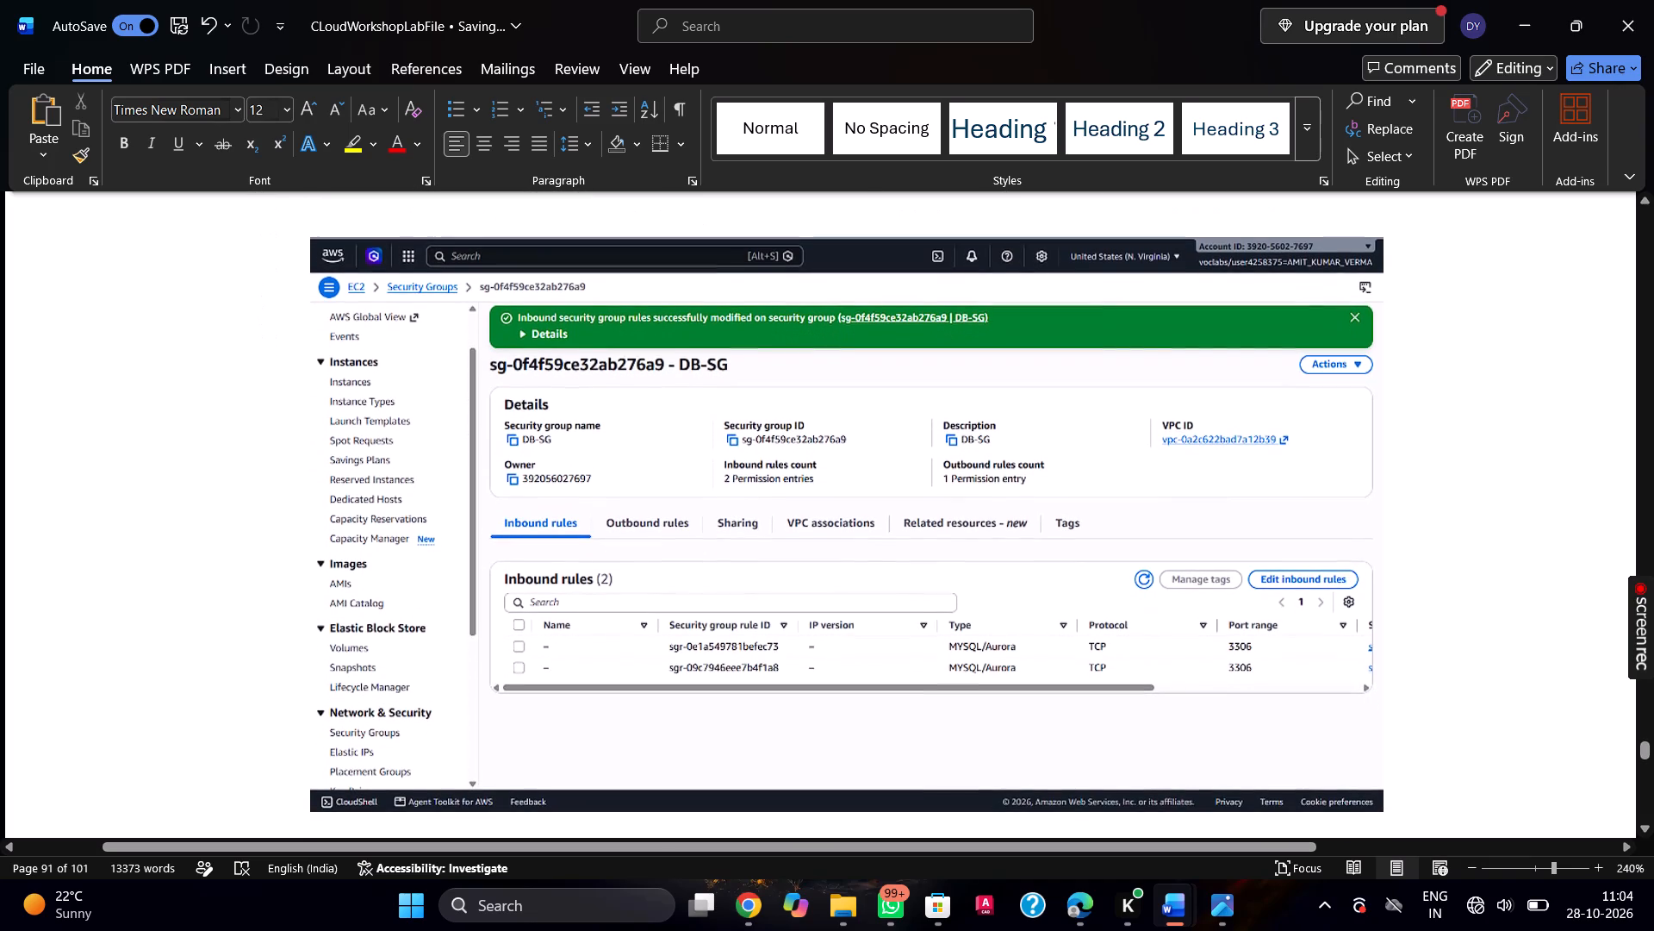
left_click(847, 522)
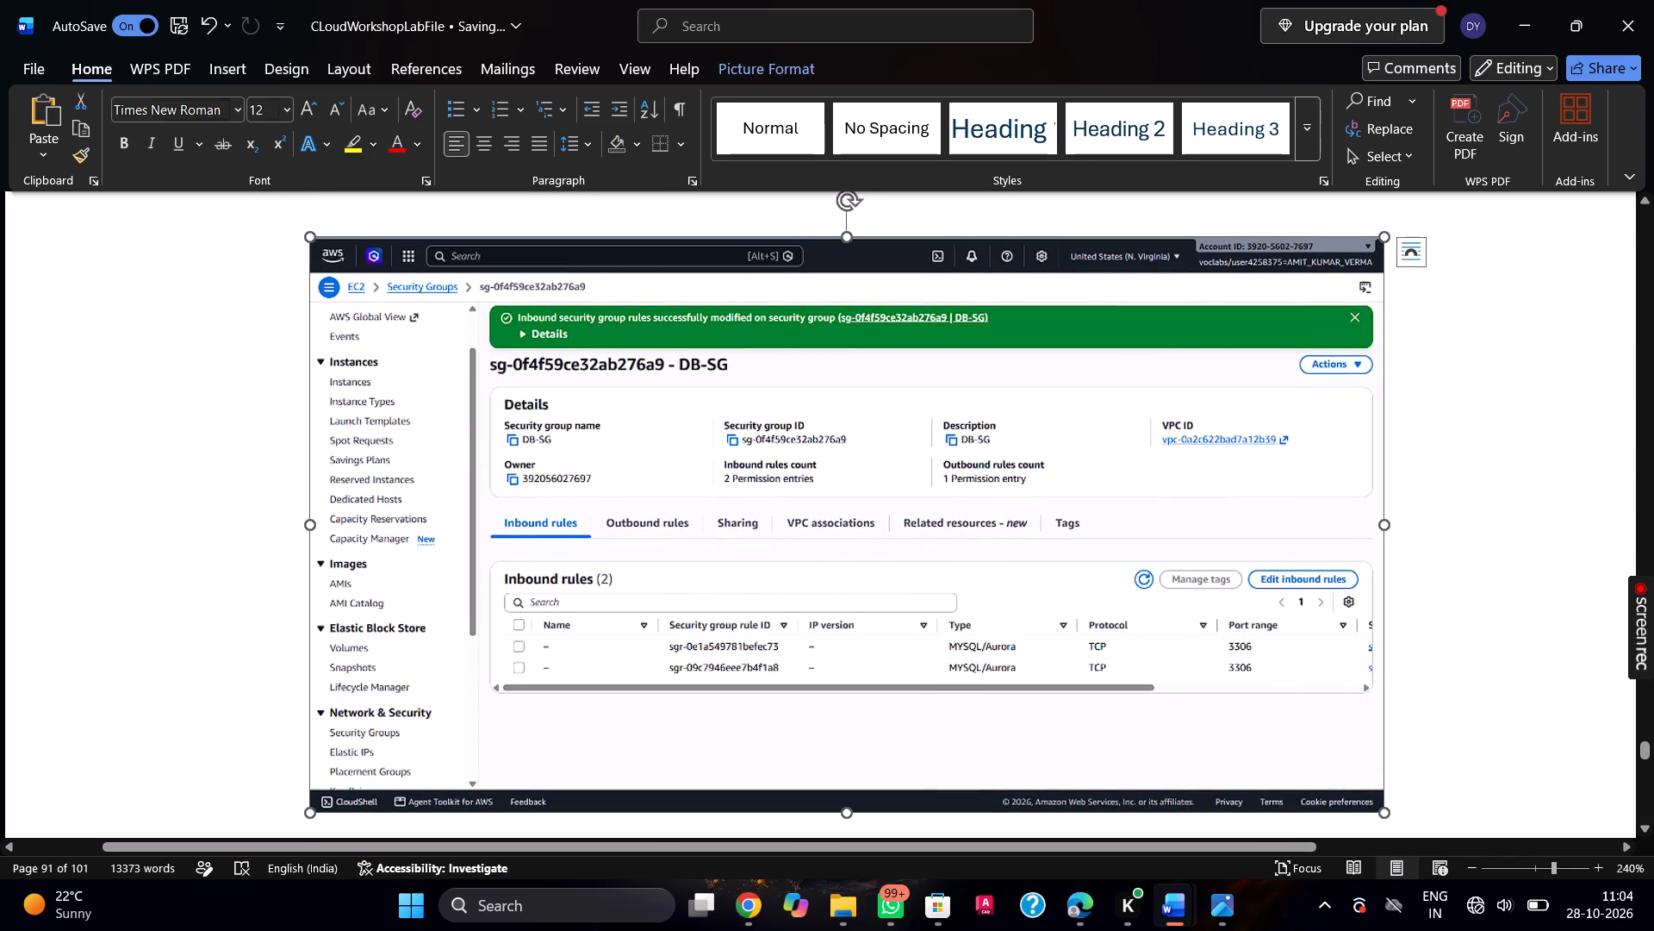
scroll(840, 366, "up", 1)
left_click(612, 323)
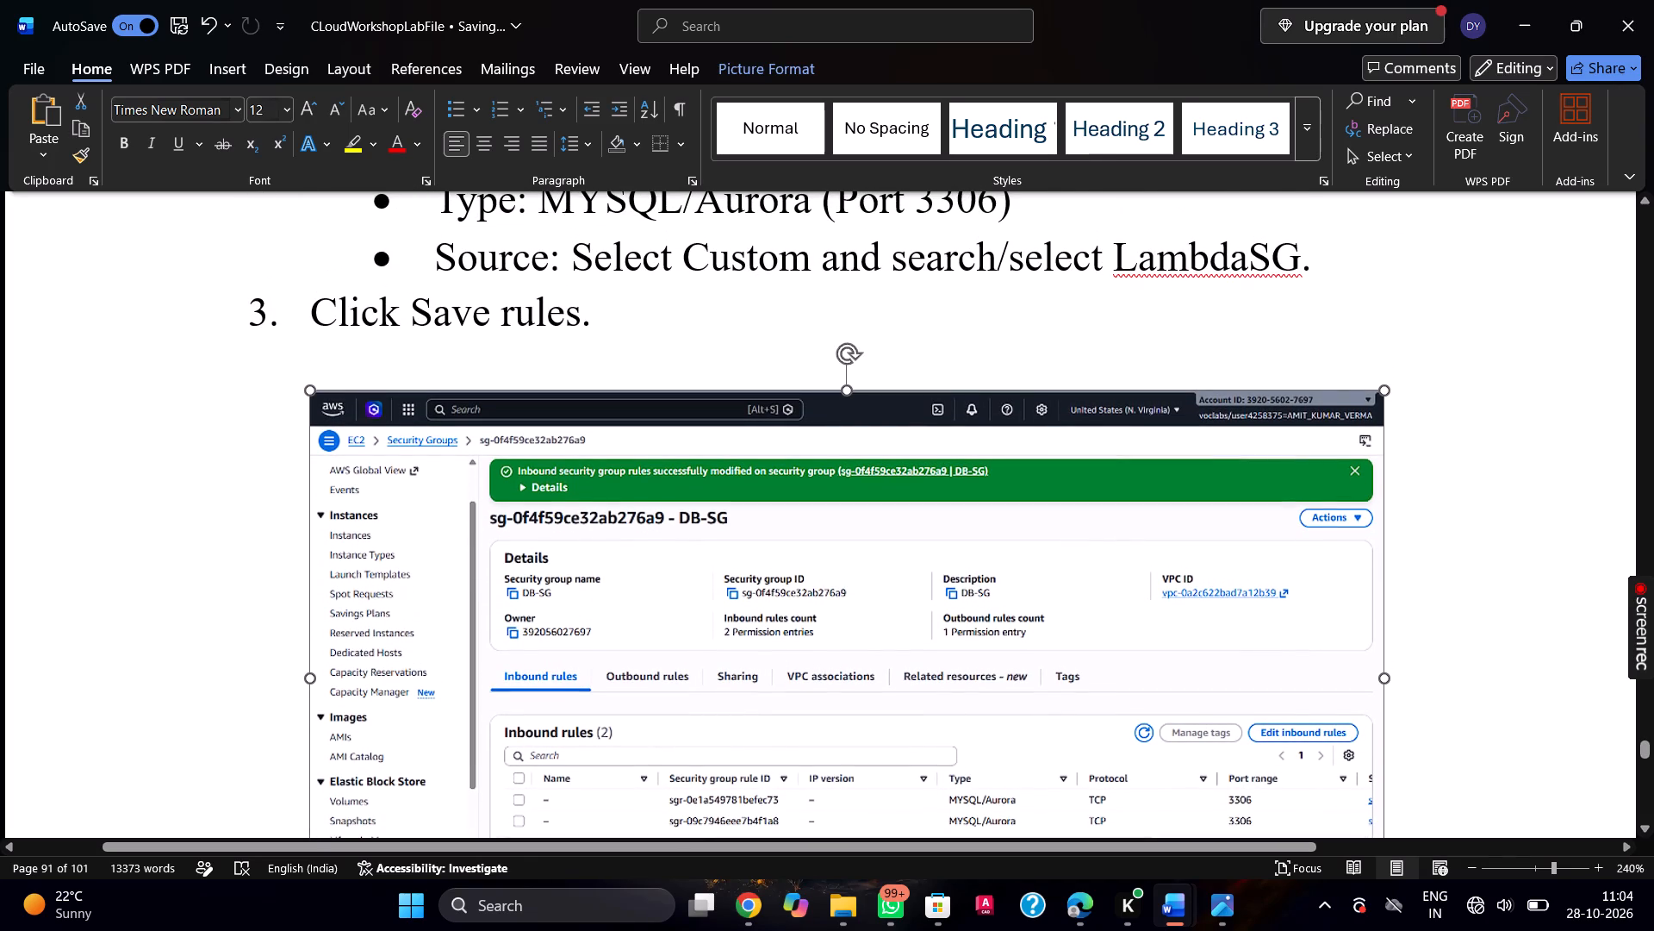
key("Return")
key("BackSpace")
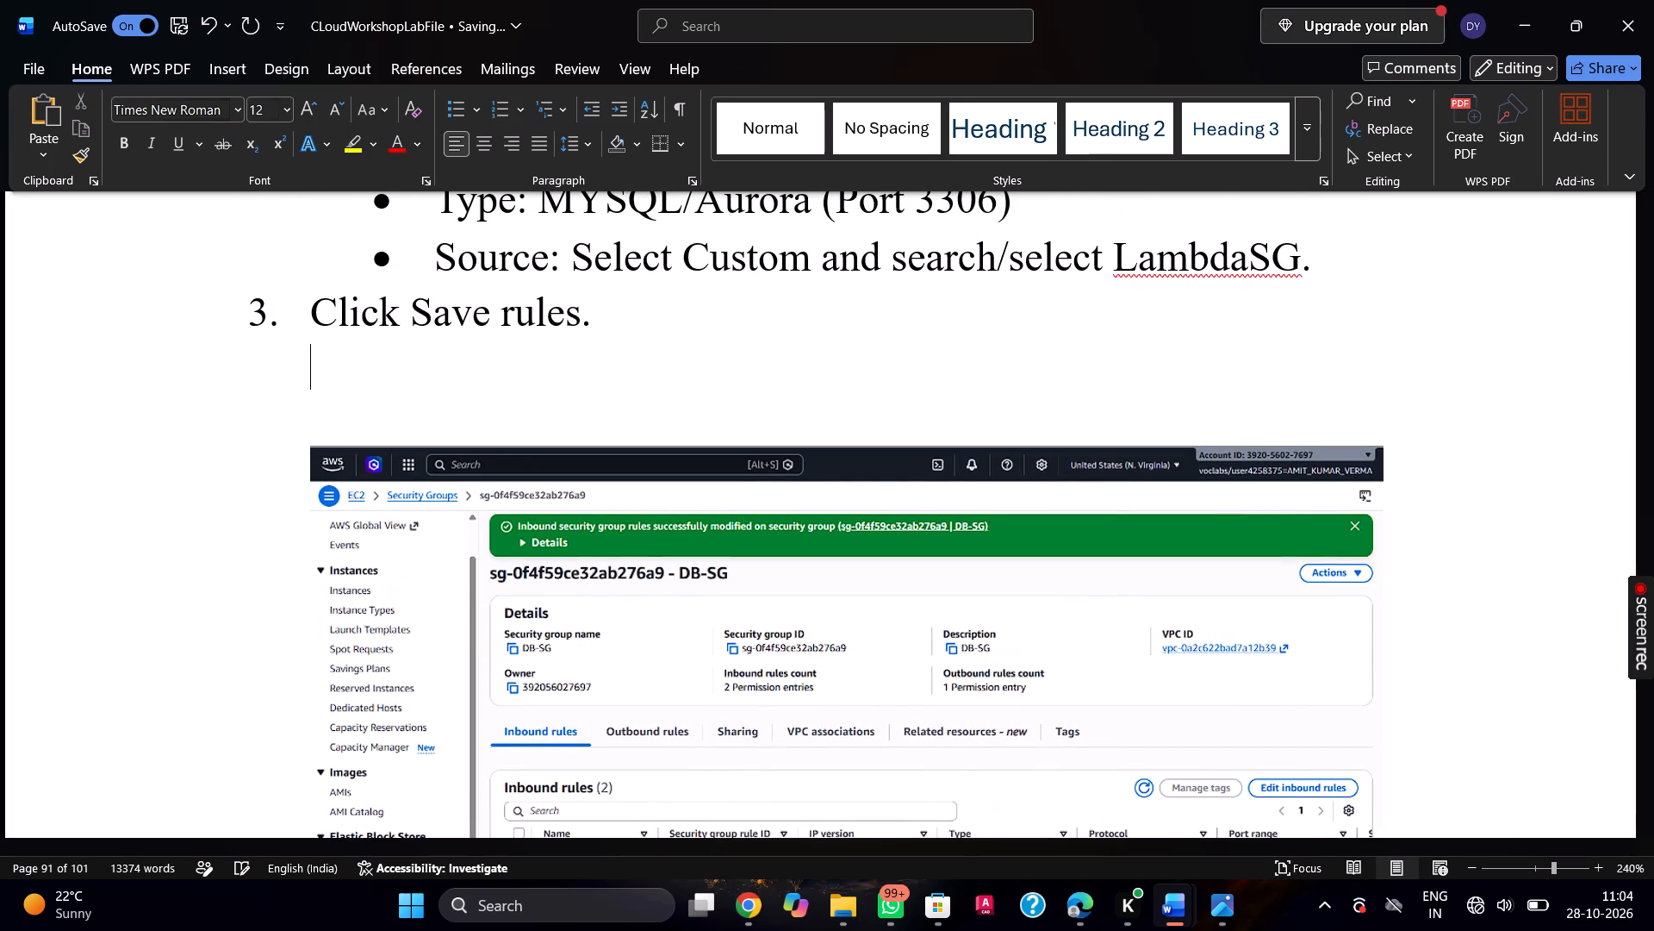
key("ctrl+v")
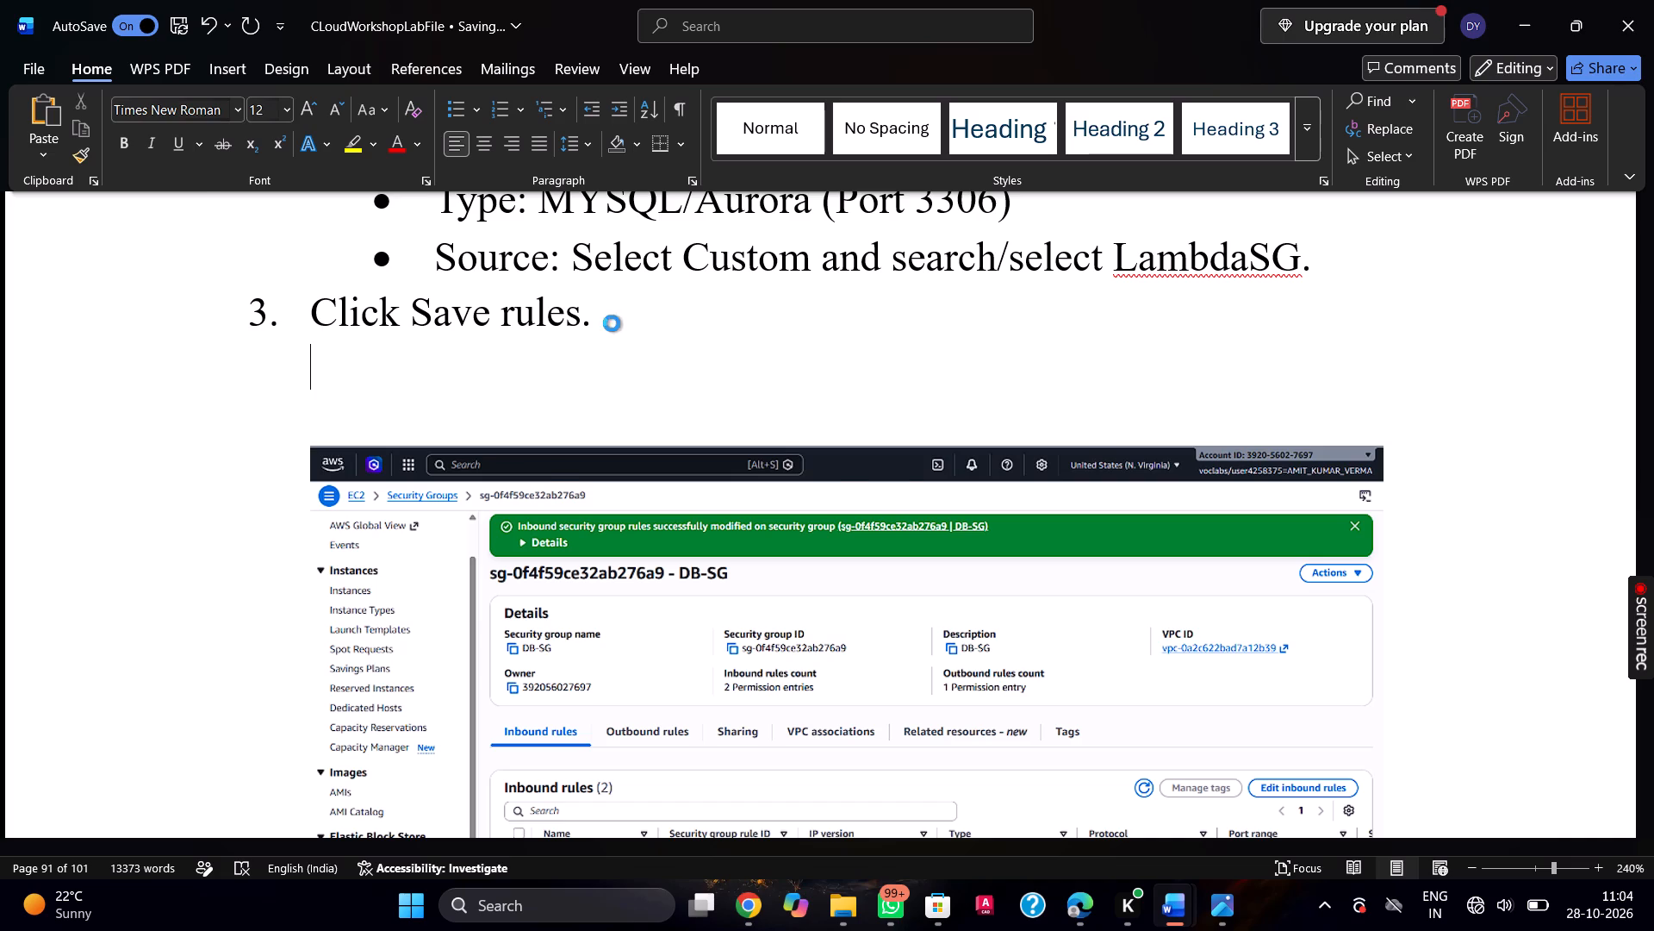
Narrow the pasted header strip from its right side to roughly the DB-SG screenshot's width.
left_click(1148, 417)
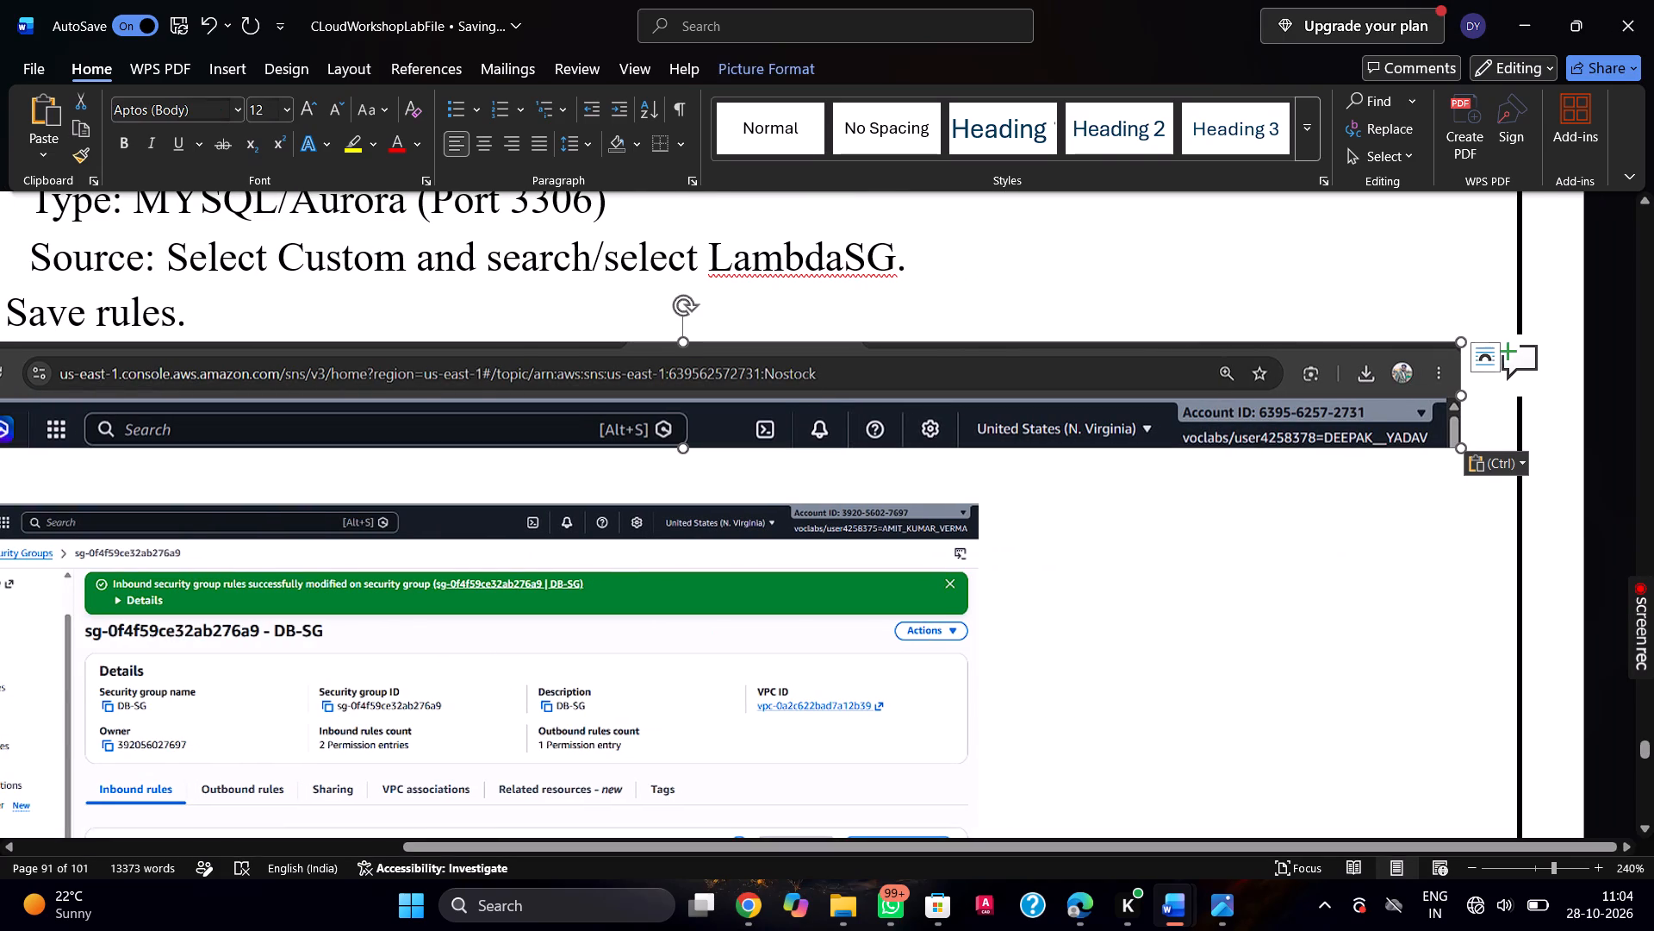
left_click_drag(1464, 398, 1321, 387)
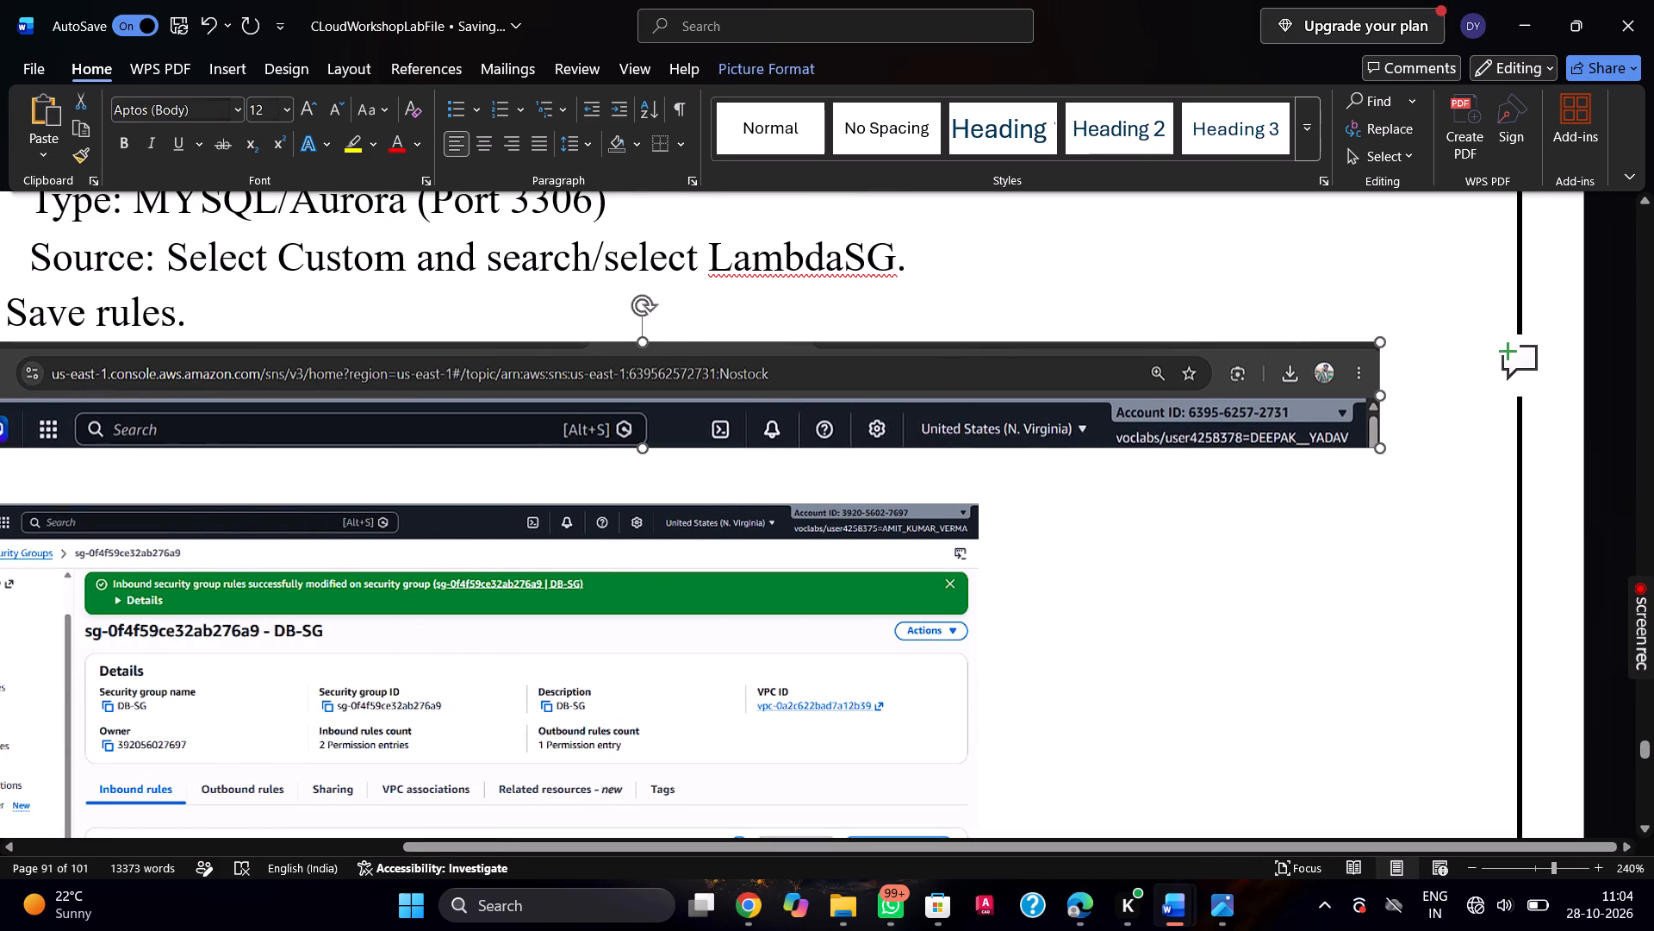
left_click_drag(1321, 387, 995, 413)
scroll(784, 546, "right", 1)
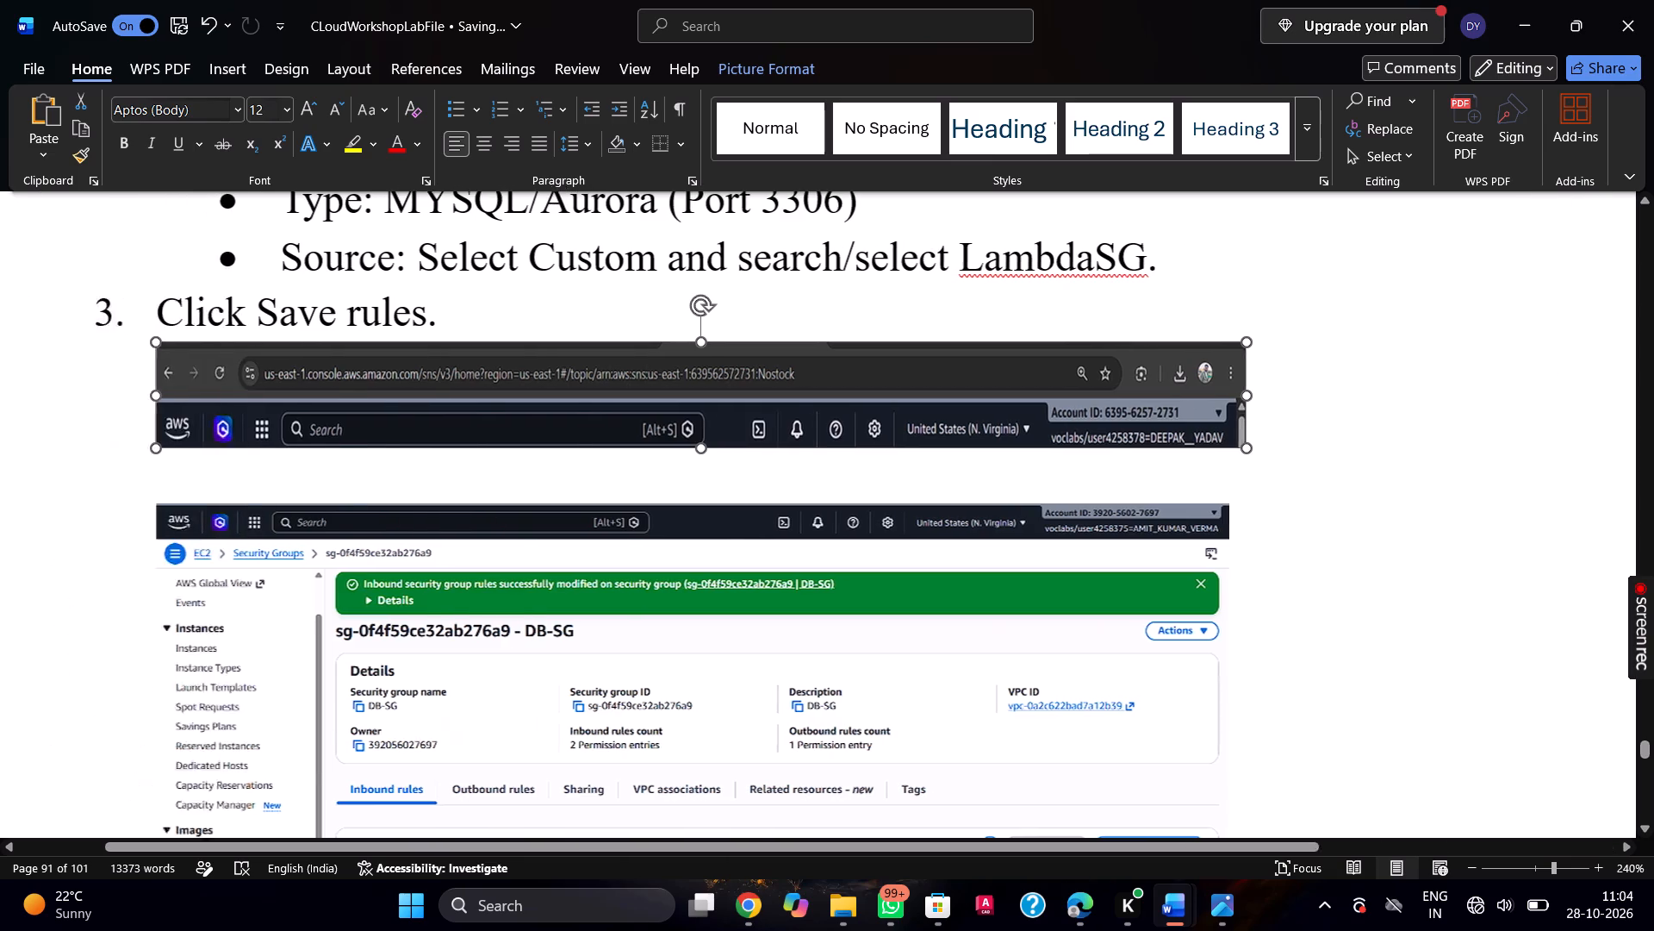
scroll(784, 546, "right", 1)
Crop the old AWS console header bar off the top of the DB-SG screenshot.
left_click(924, 588)
right_click(924, 588)
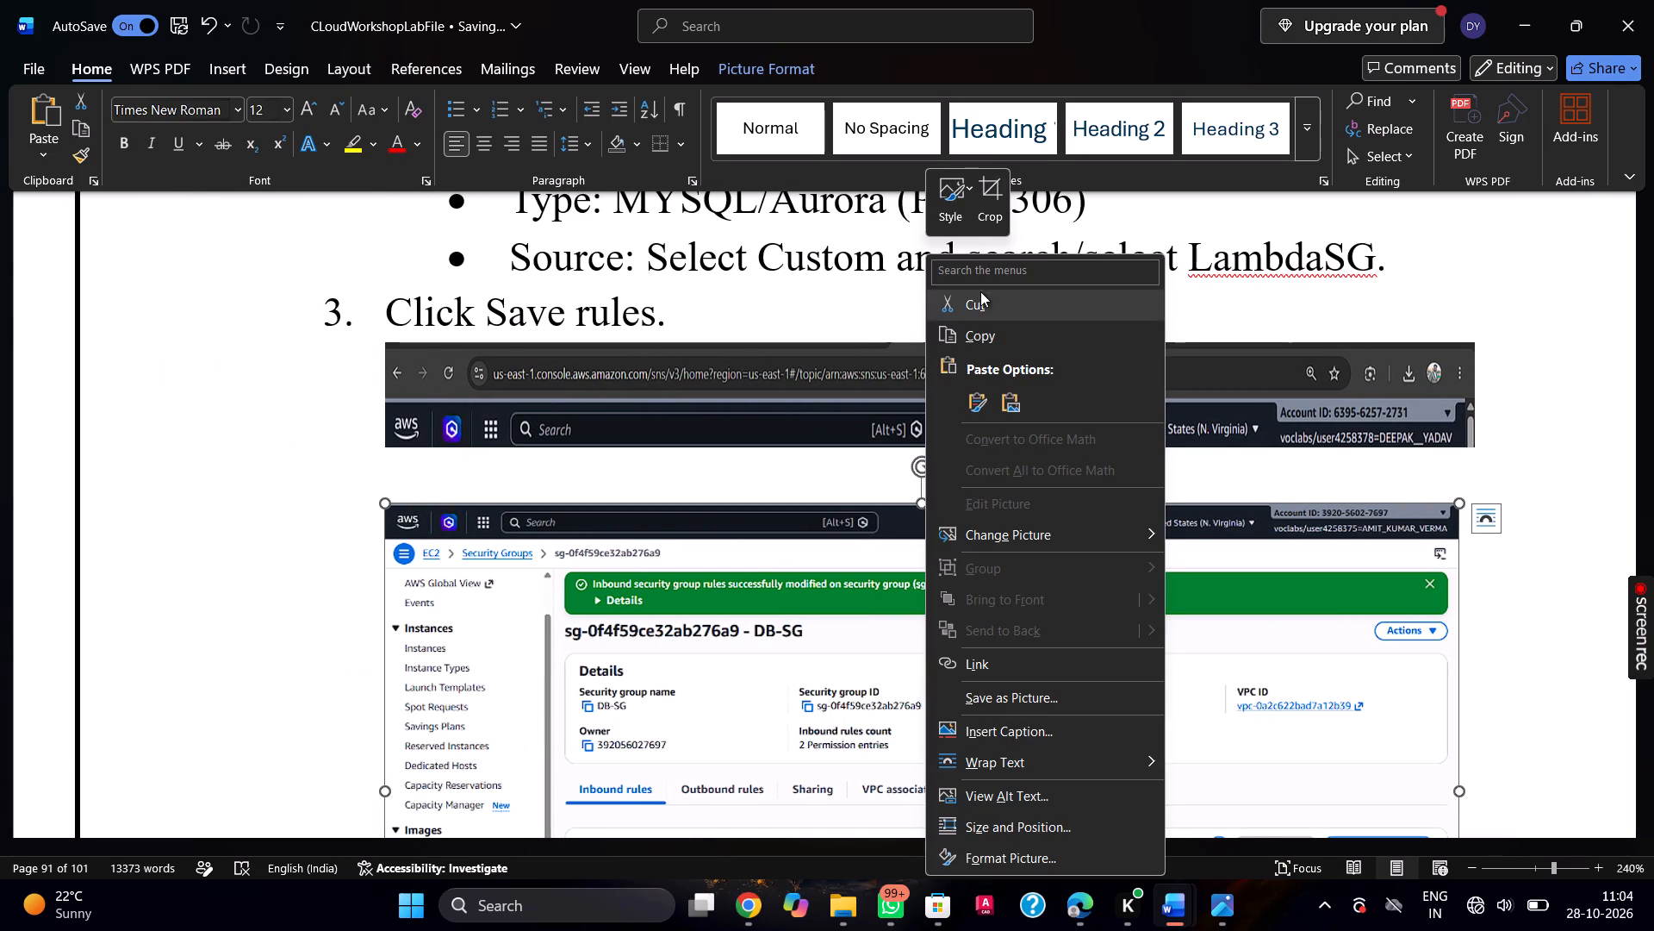
left_click(989, 172)
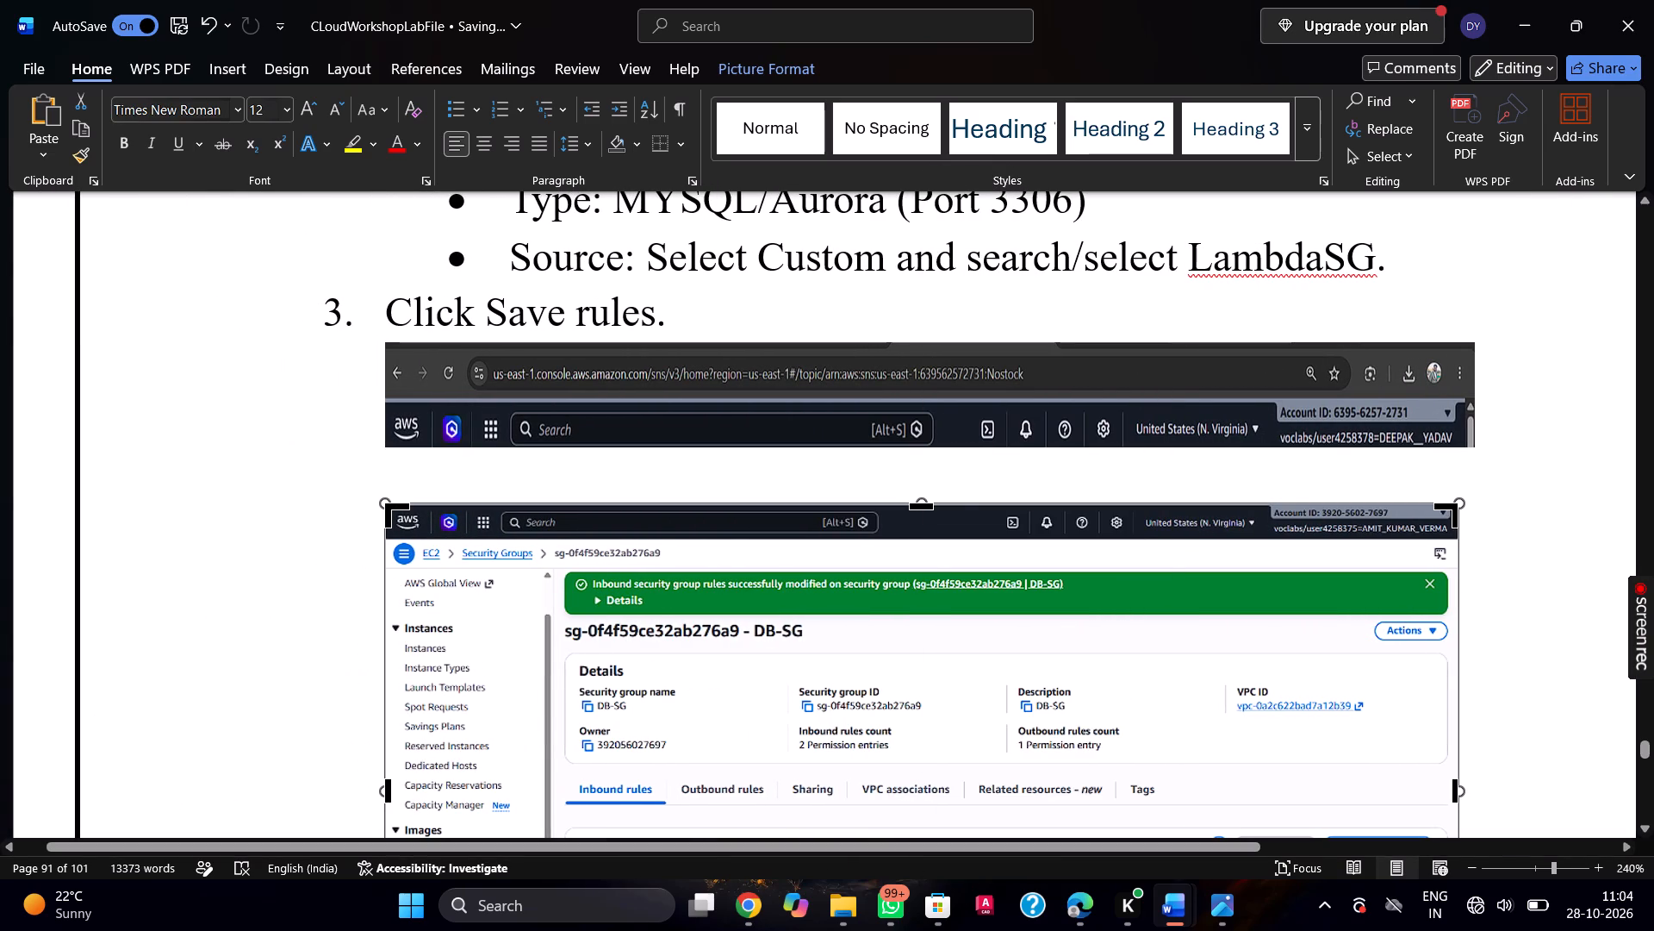
left_click_drag(920, 509, 914, 542)
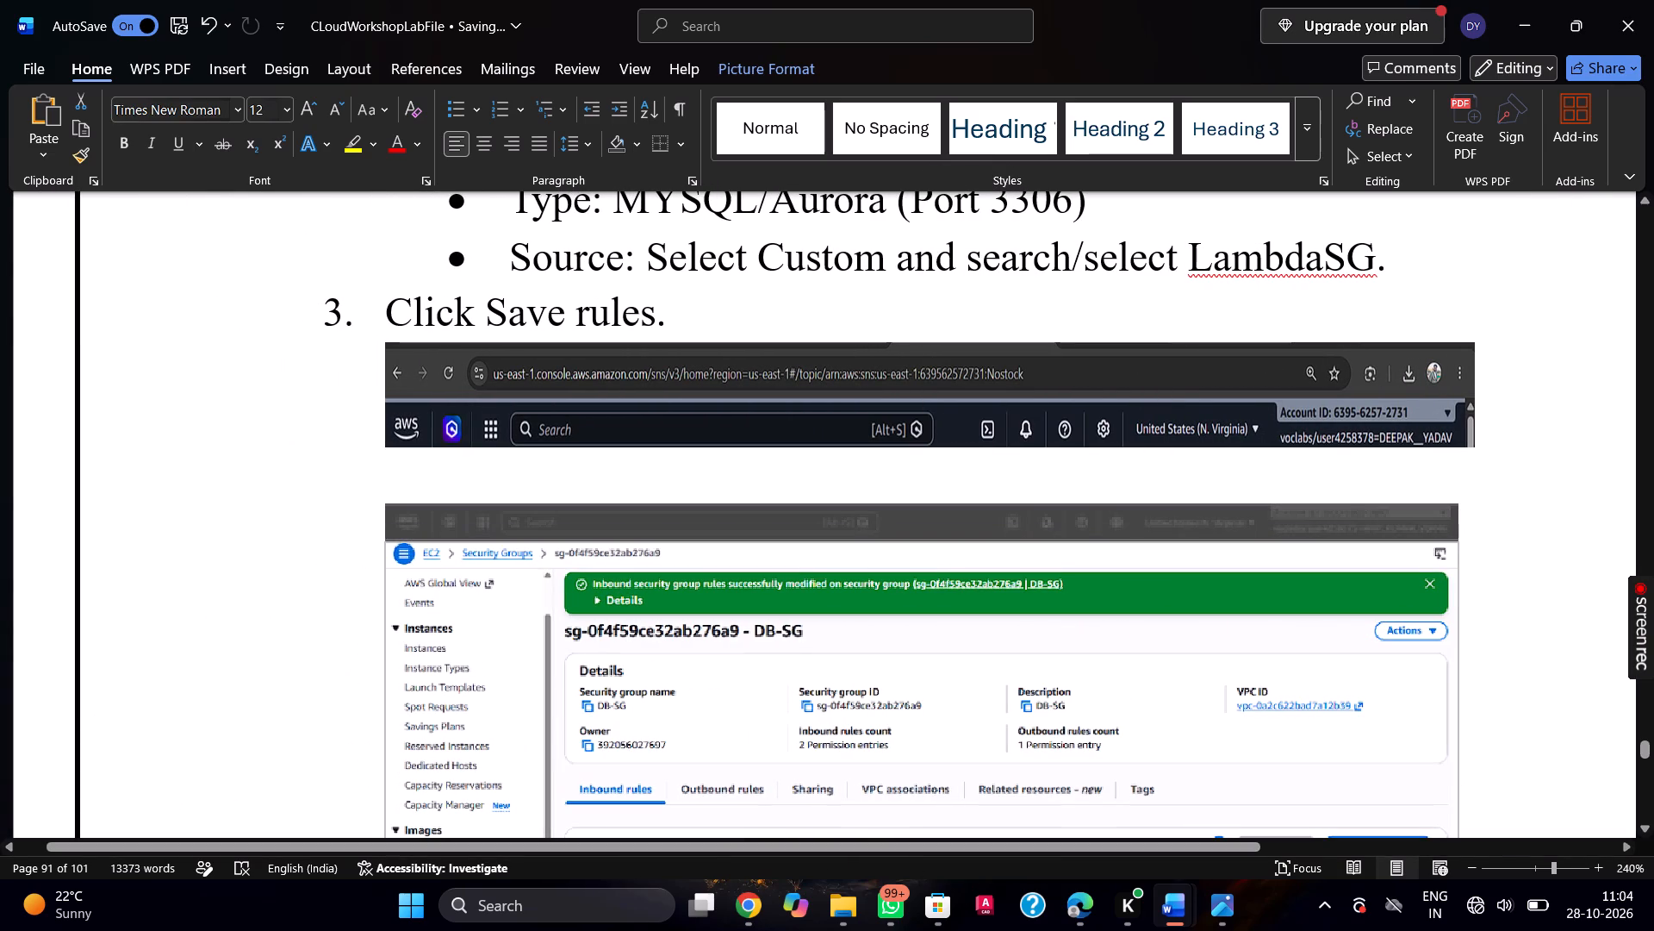
left_click_drag(914, 542, 912, 535)
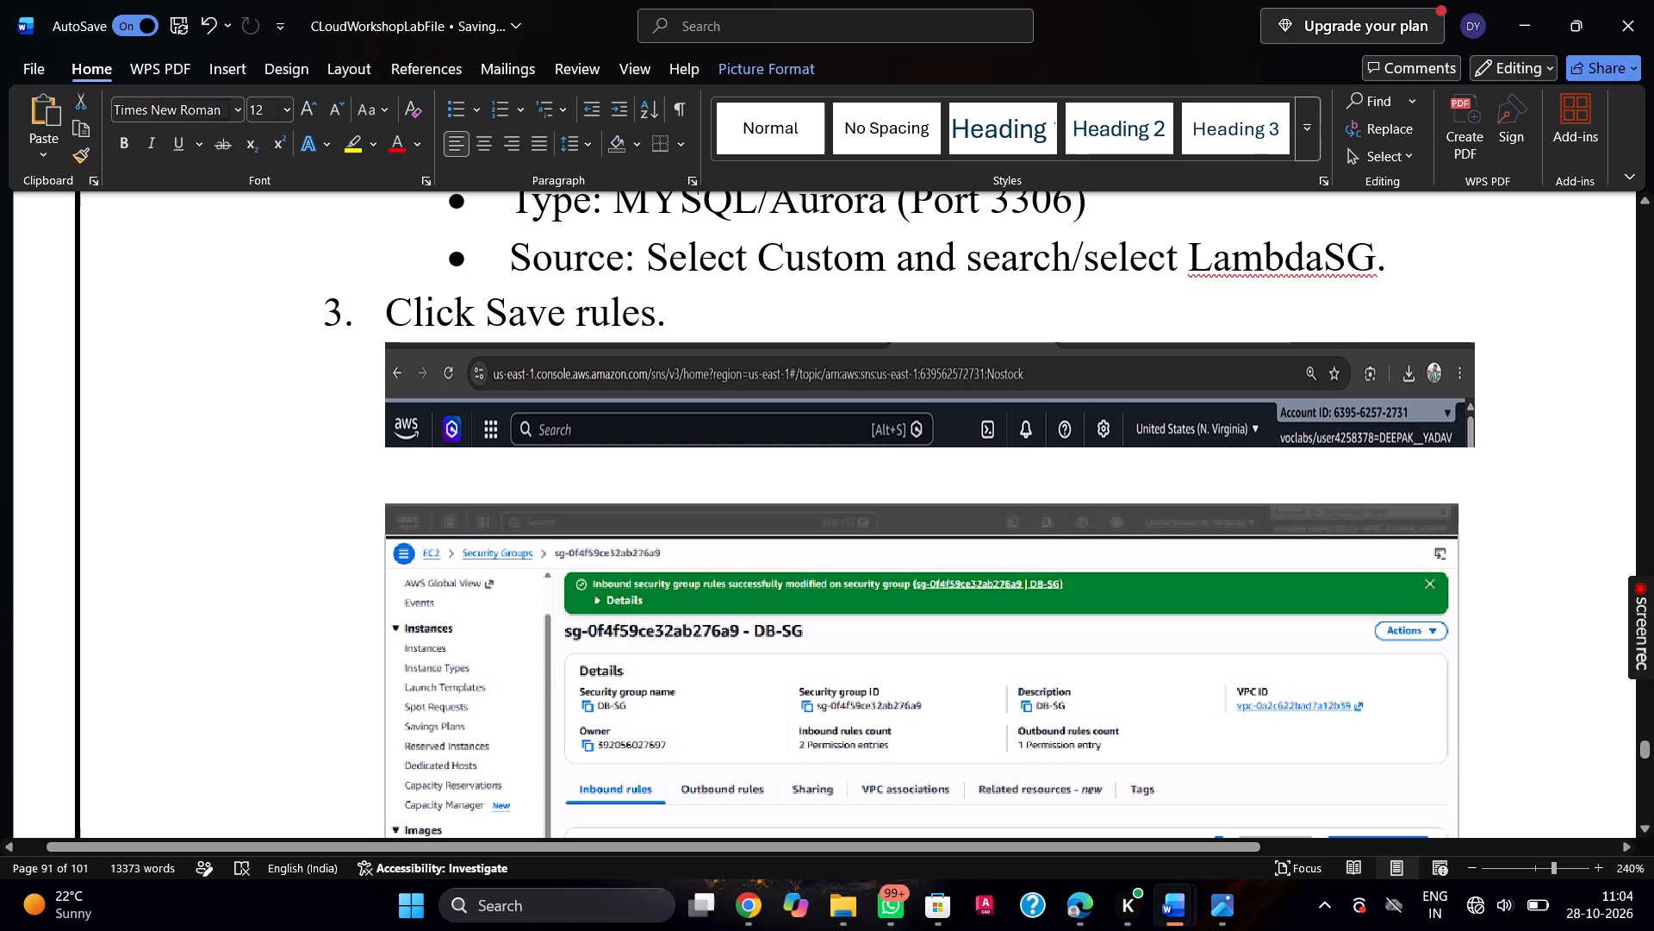
left_click_drag(912, 535, 906, 542)
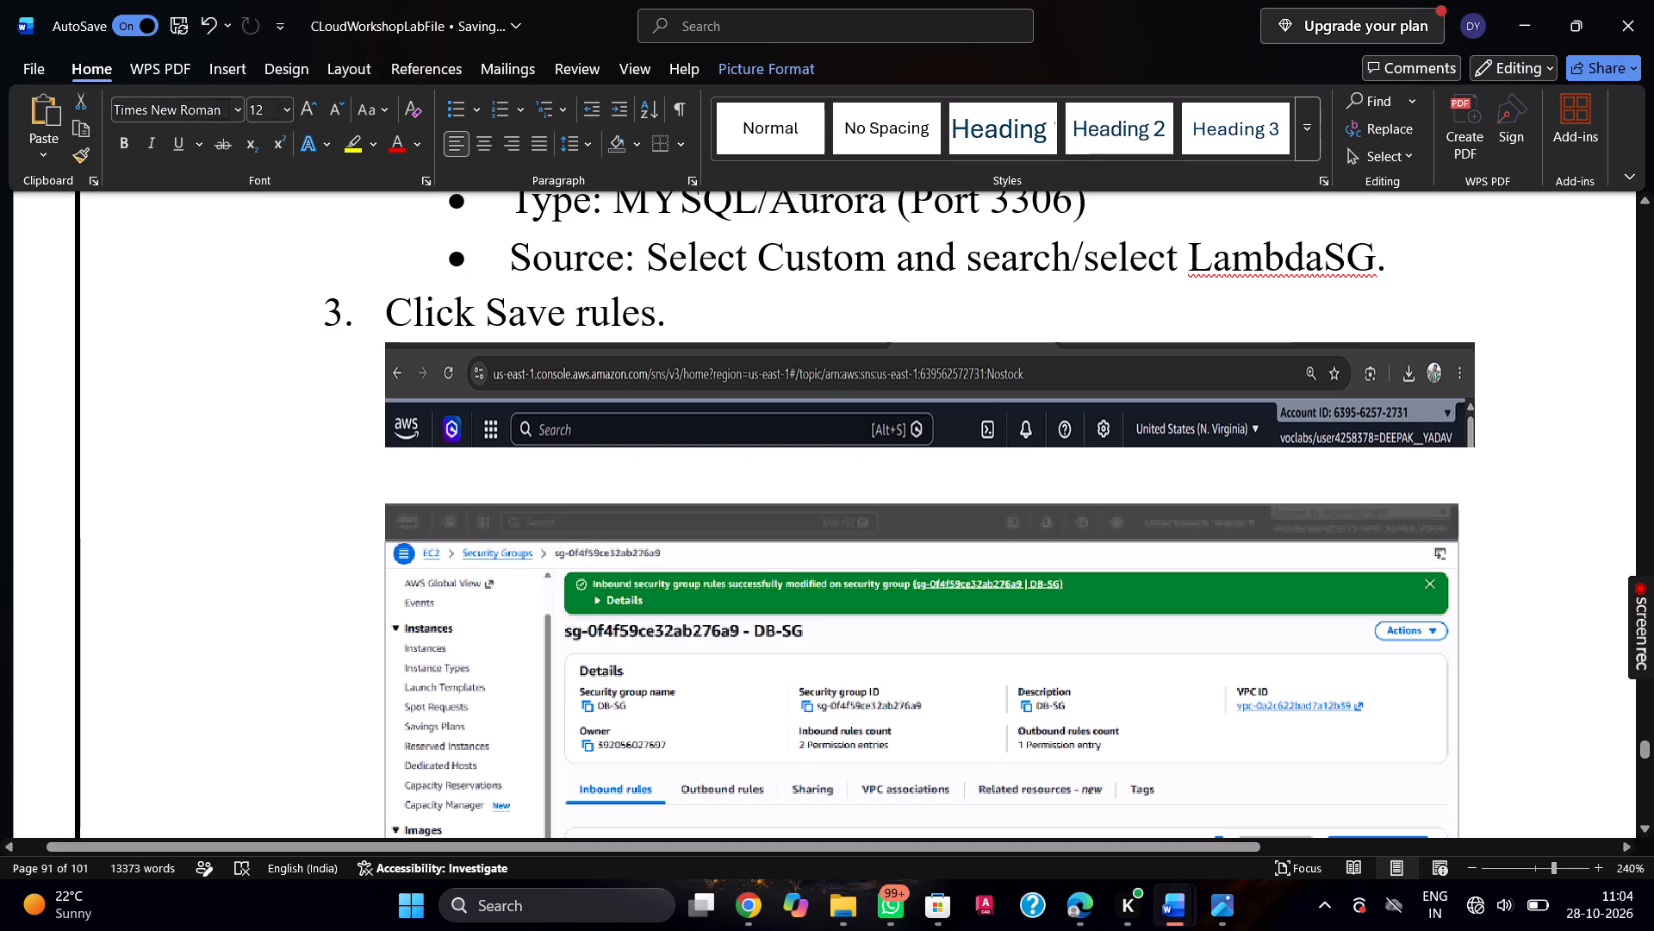
left_click_drag(906, 542, 906, 540)
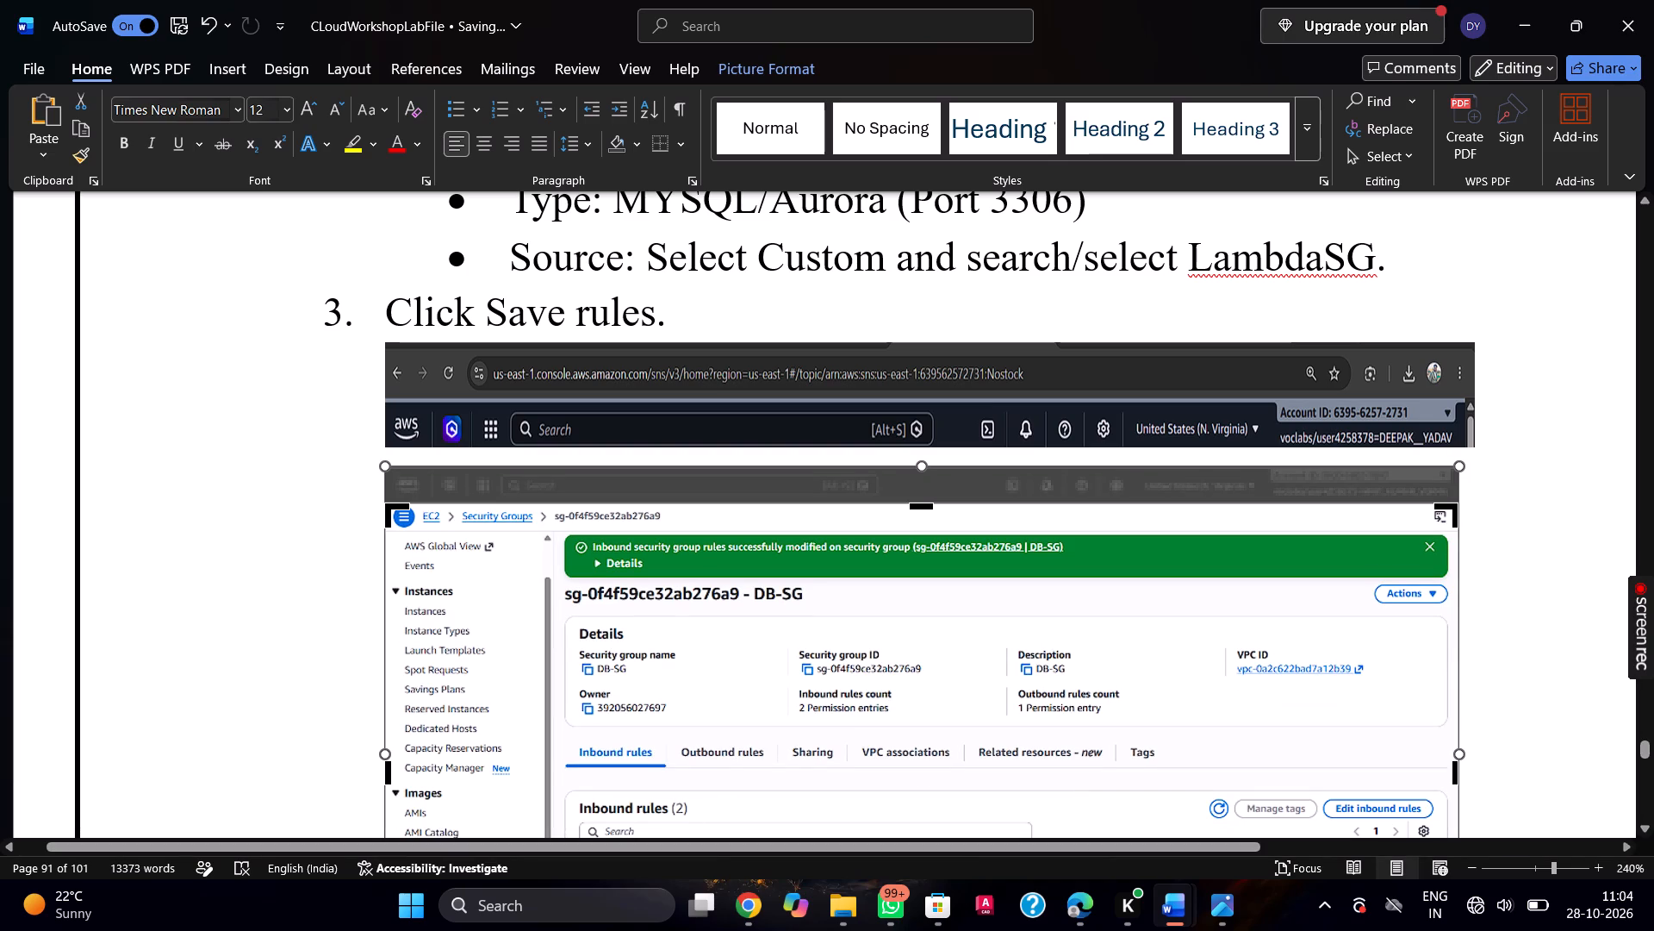
Set the text wrapping of the header strip above the DB-SG screenshot to Behind Text.
left_click(1272, 399)
left_click(1511, 369)
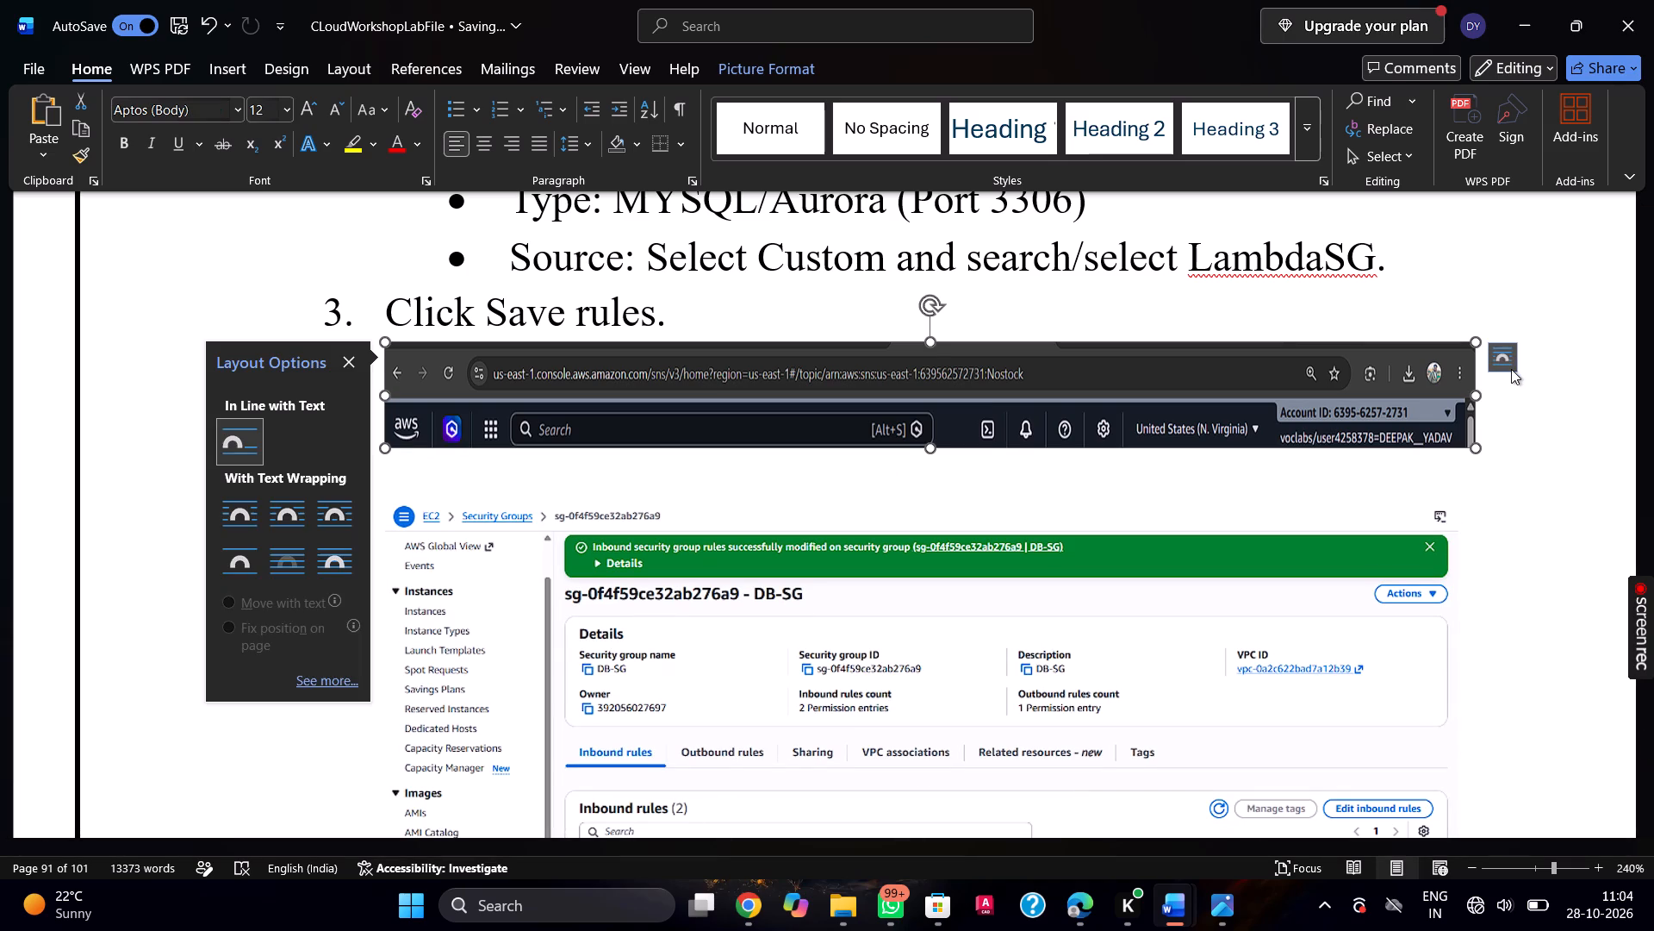
left_click(298, 570)
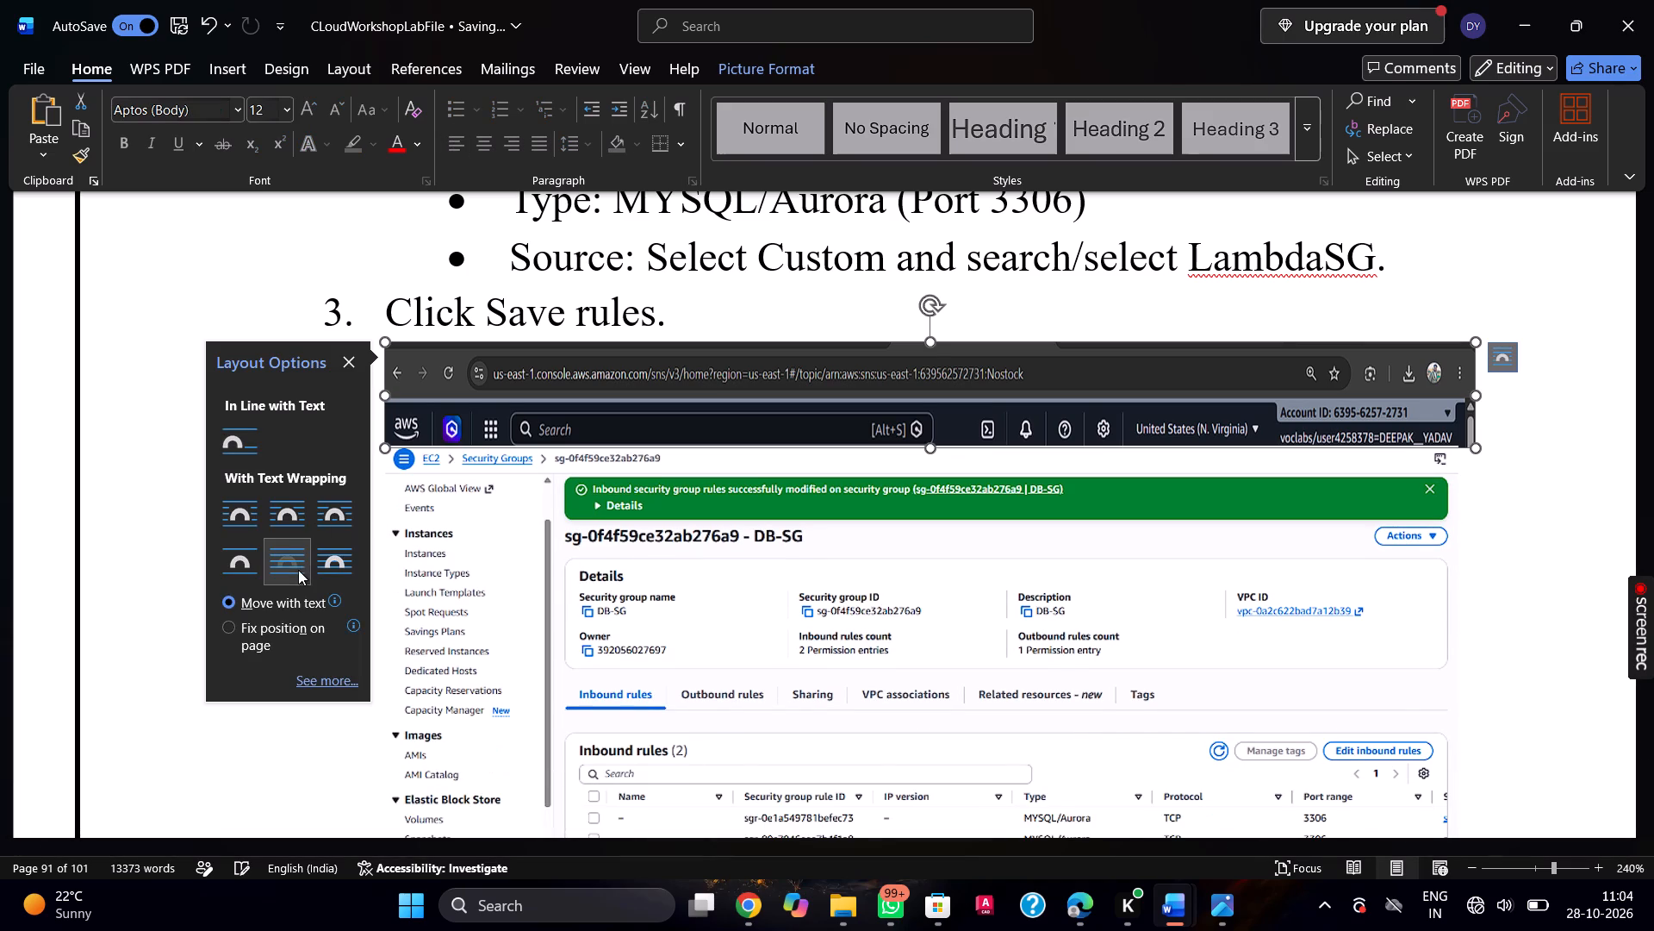
Crop a thin sliver off the header strip's right side to line up with the DB-SG screenshot.
left_click(1195, 391)
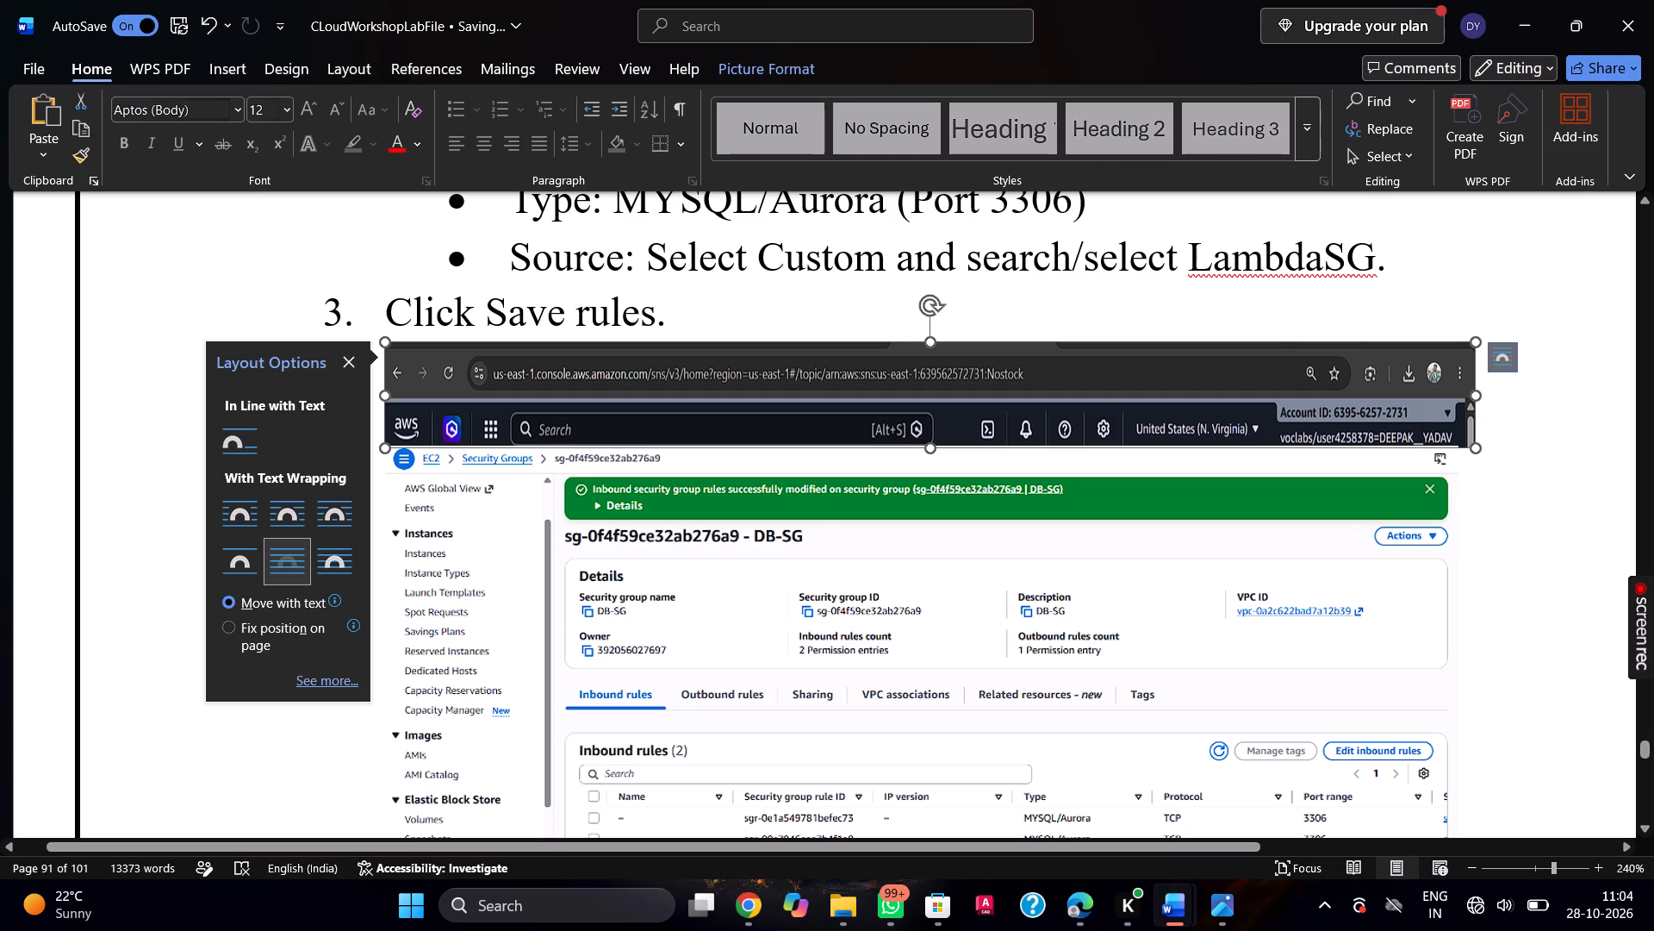
right_click(1218, 405)
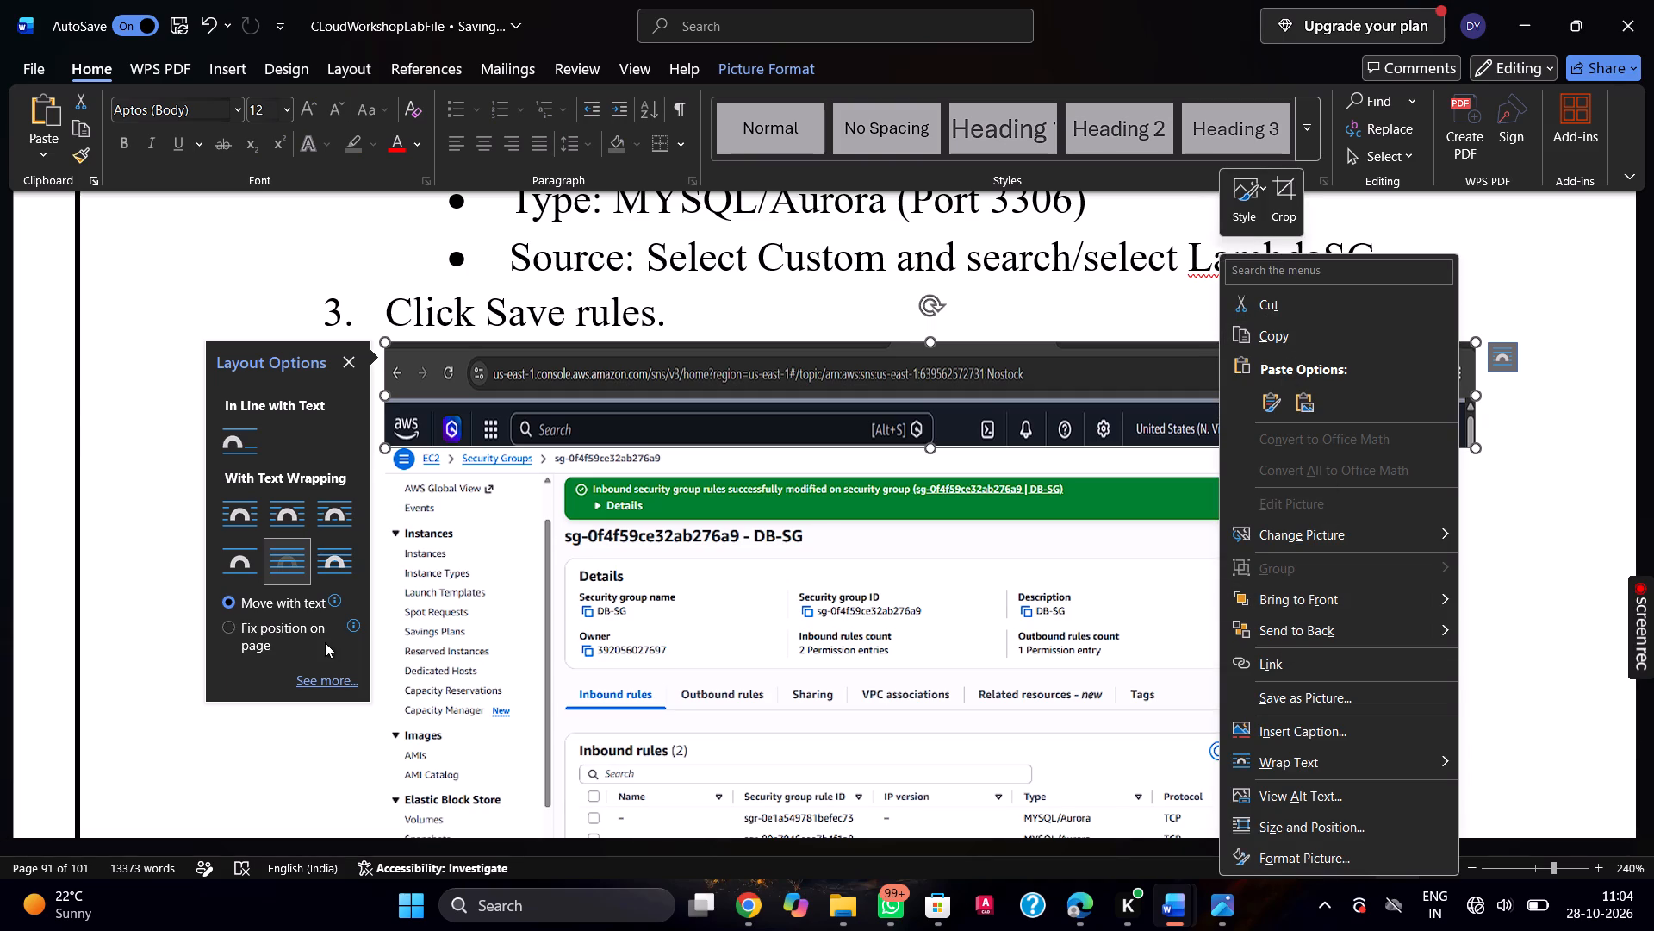
left_click(1296, 201)
left_click_drag(1474, 399, 1464, 399)
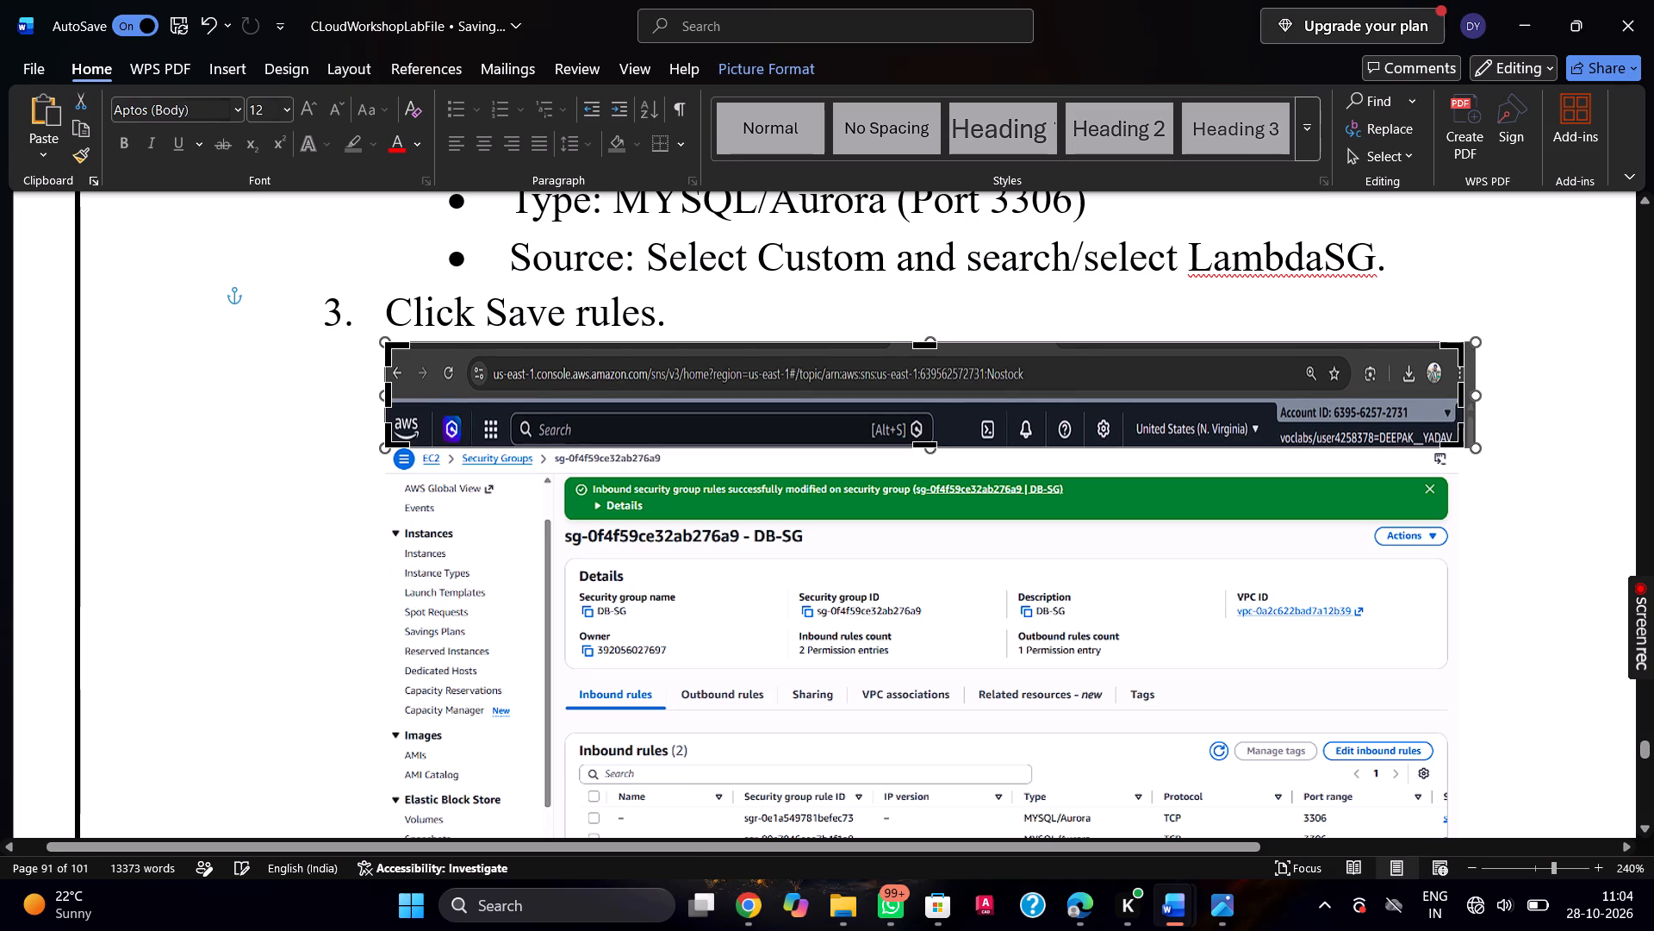
left_click(1492, 553)
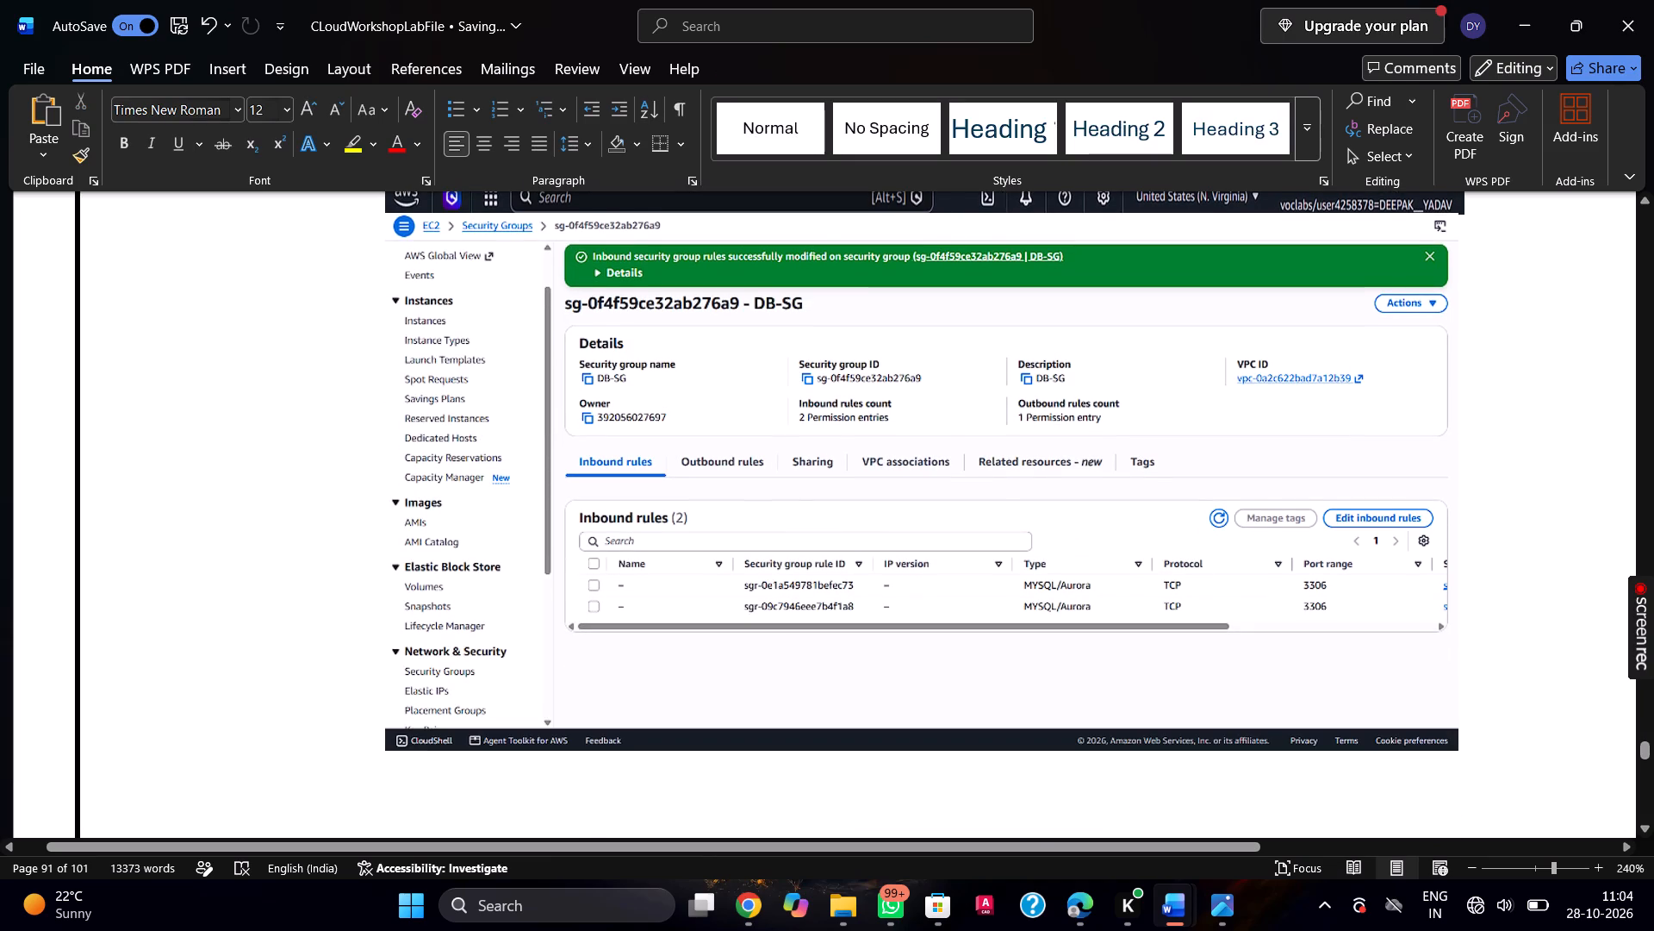
Examine the DB-SG screenshot with its new header strip and the salesAnalysisReportDataExtractor screenshot on the following page.
scroll(1253, 482, "up", 1)
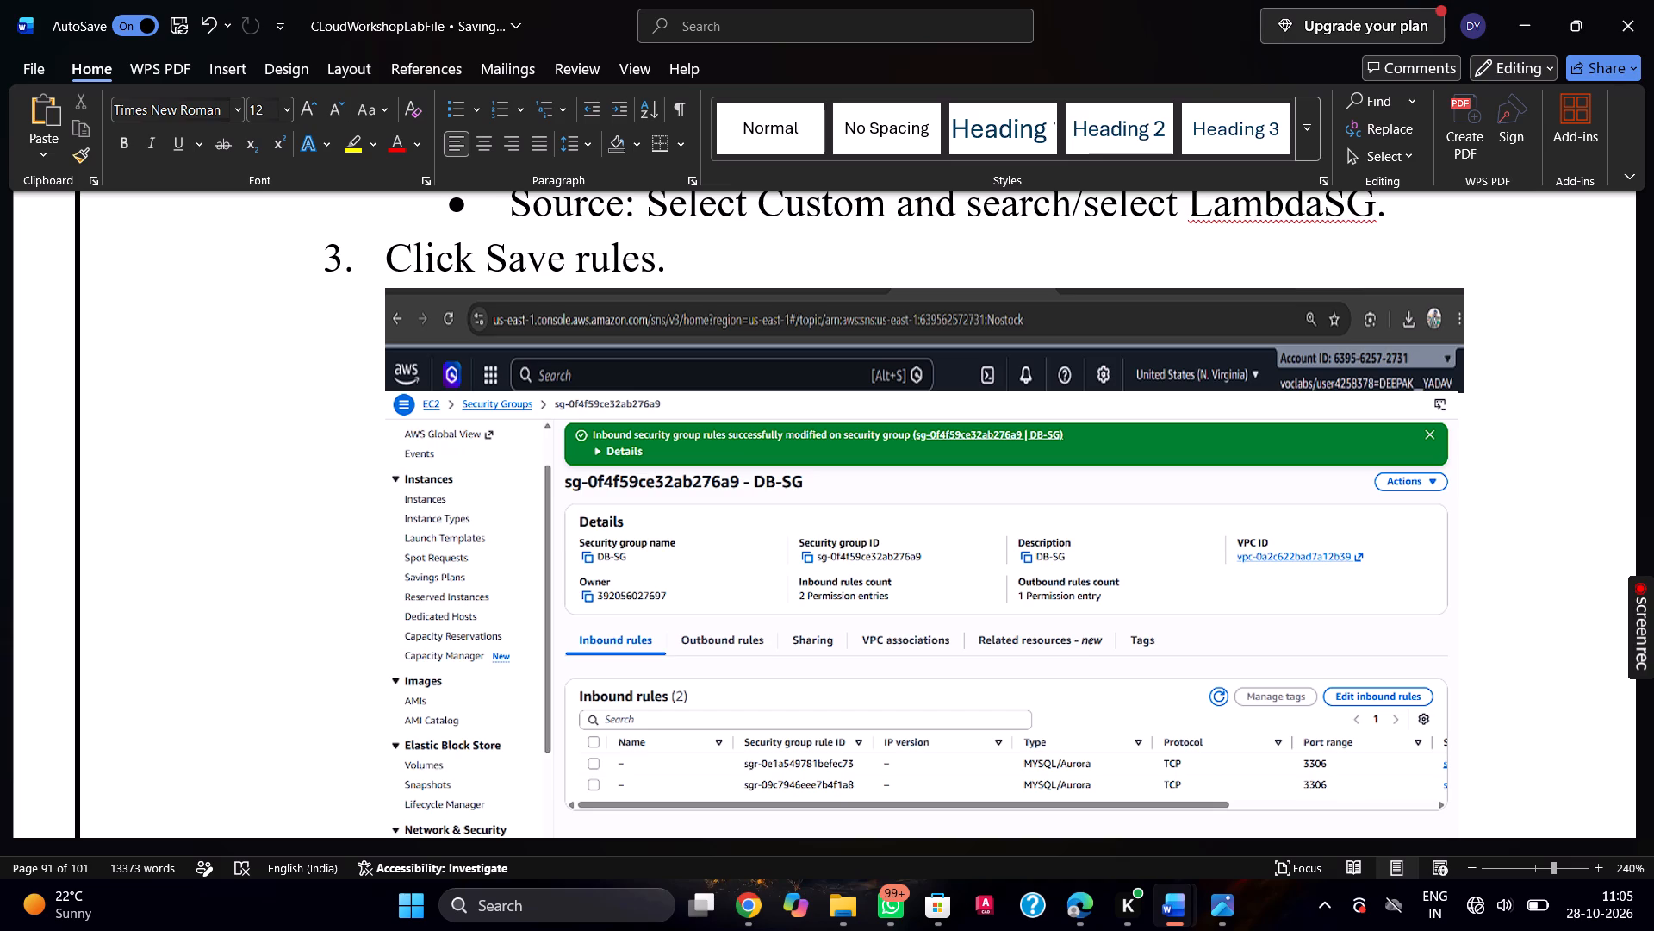
scroll(993, 398, "down", 1)
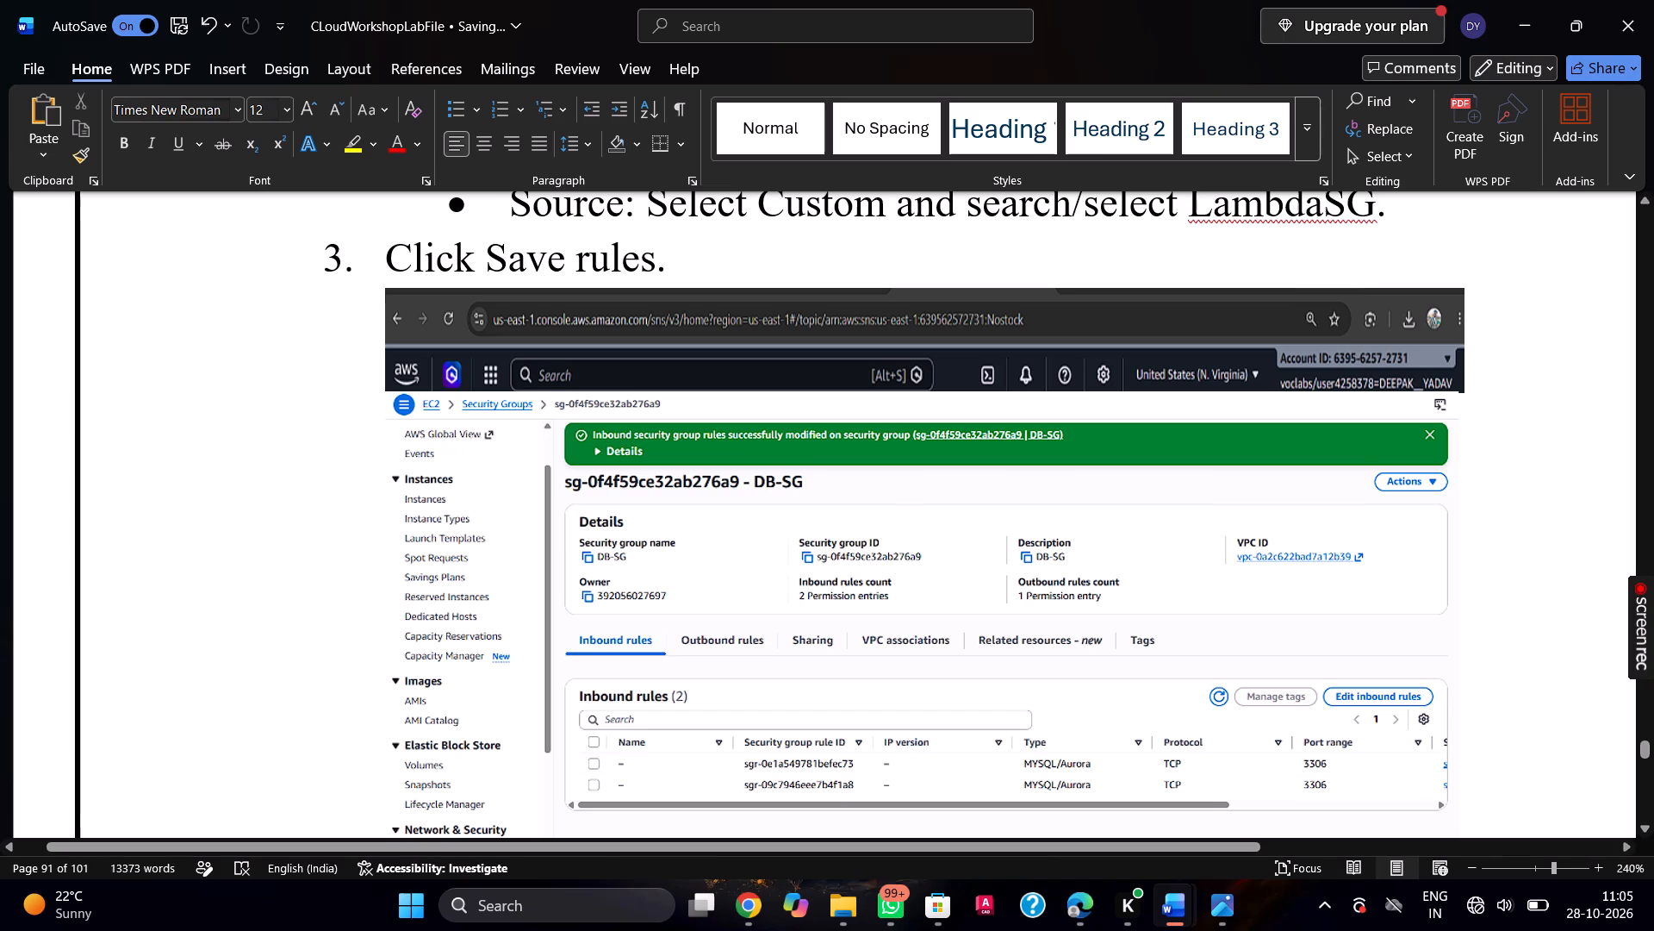
scroll(993, 398, "down", 3)
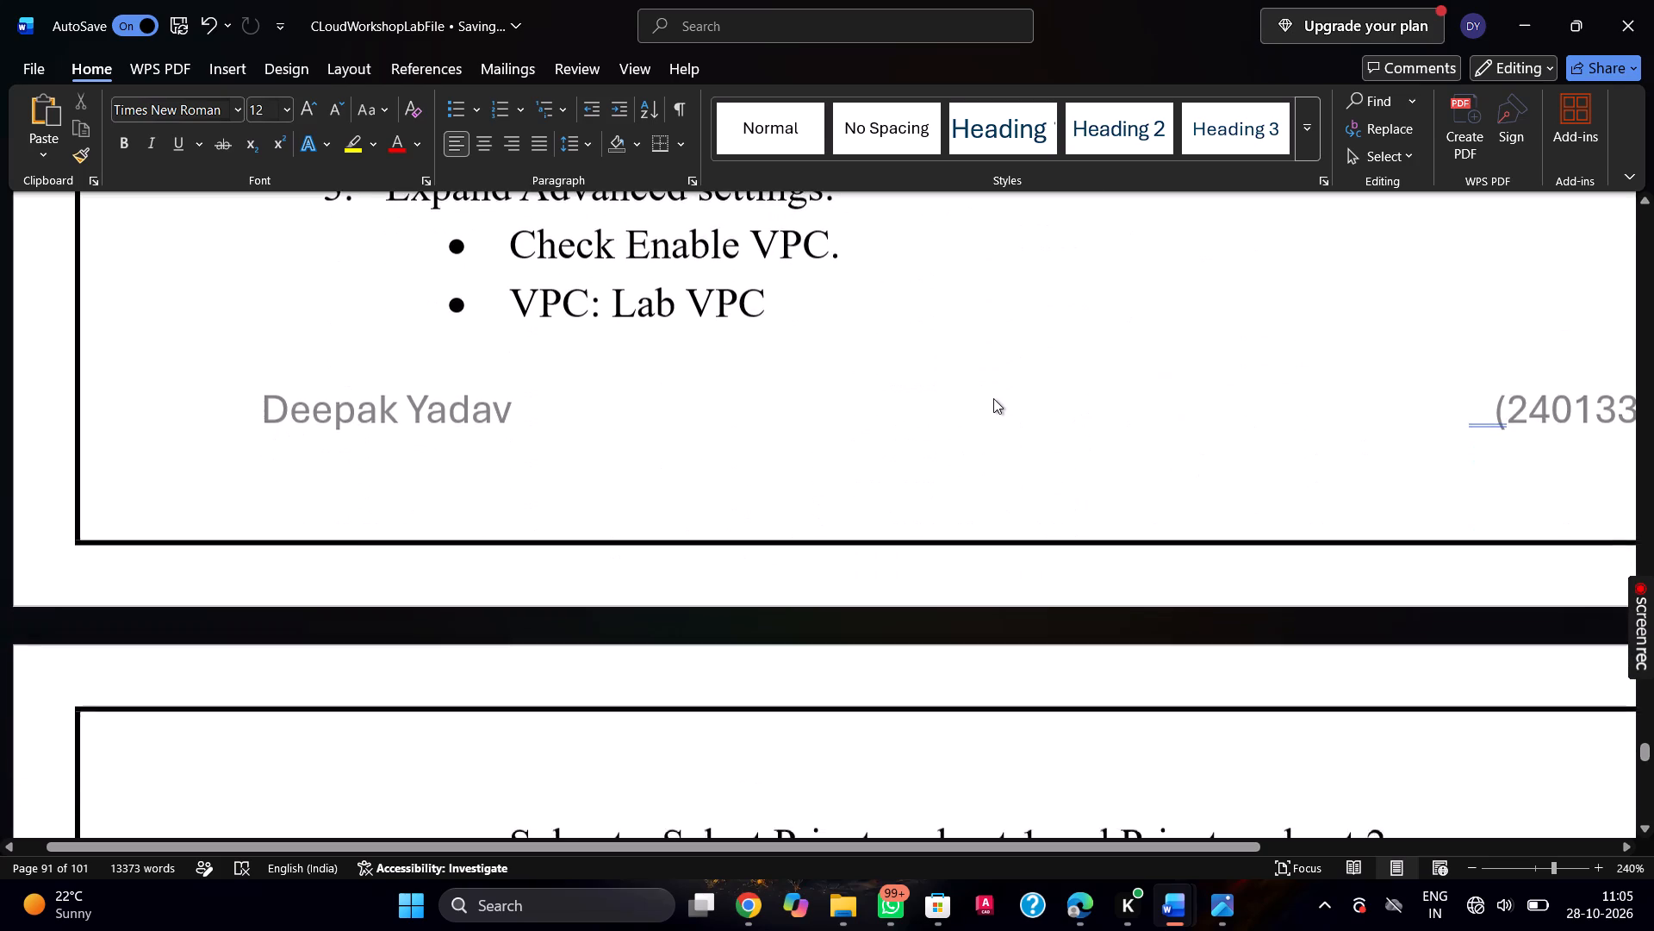
scroll(993, 398, "down", 2)
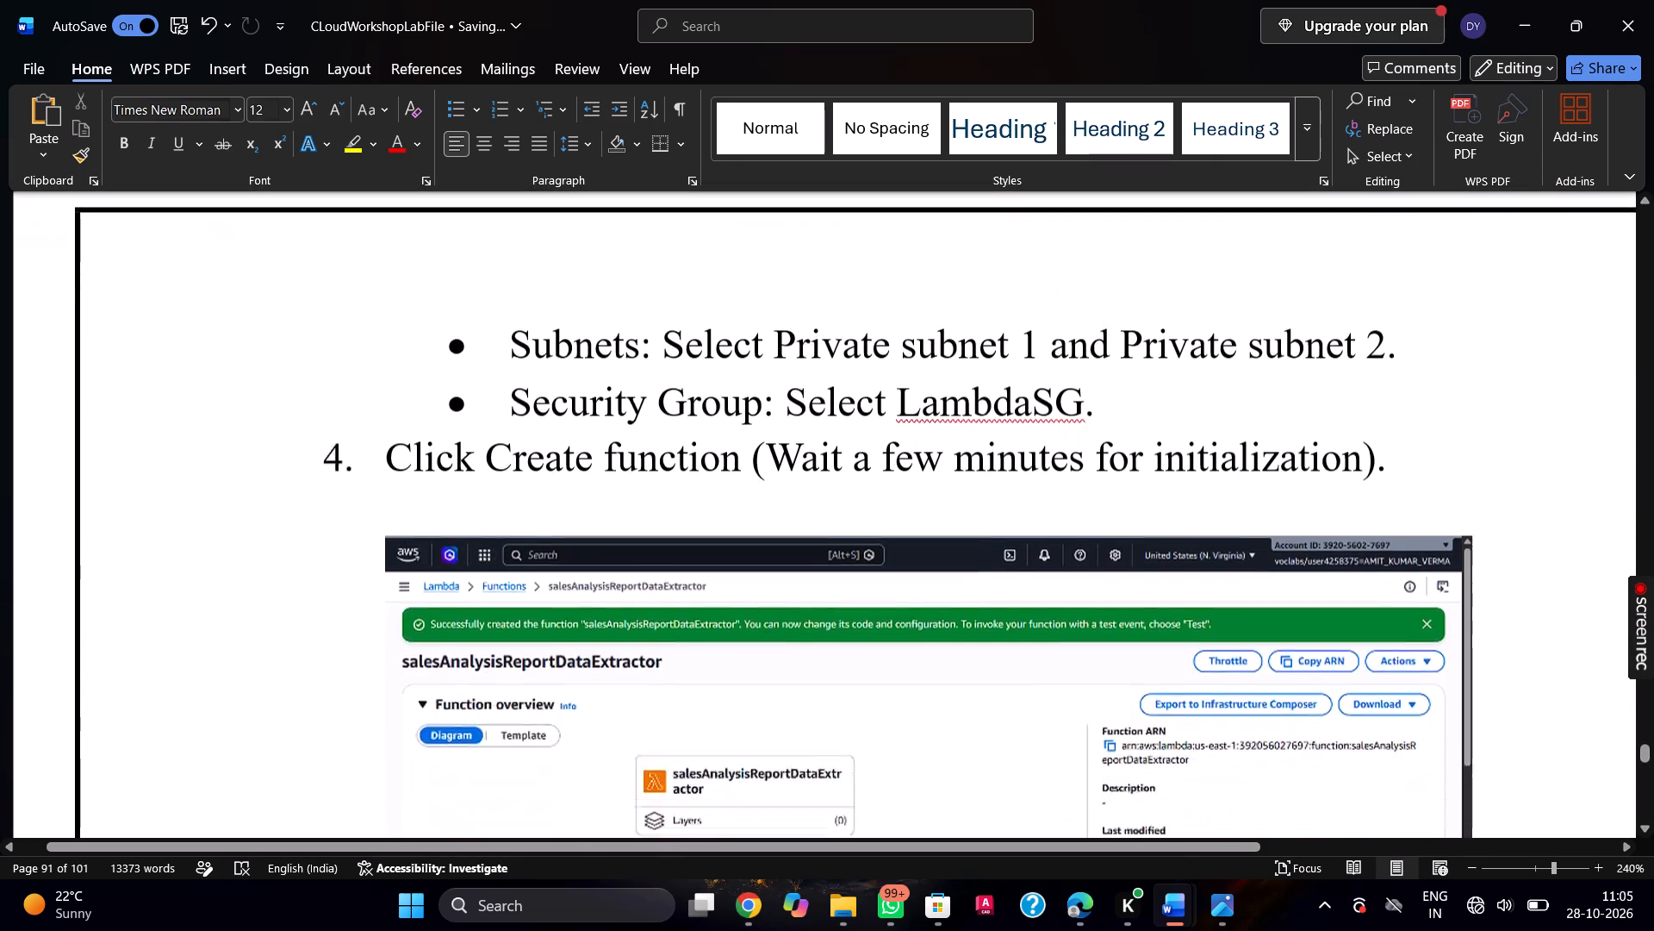
scroll(993, 398, "down", 1)
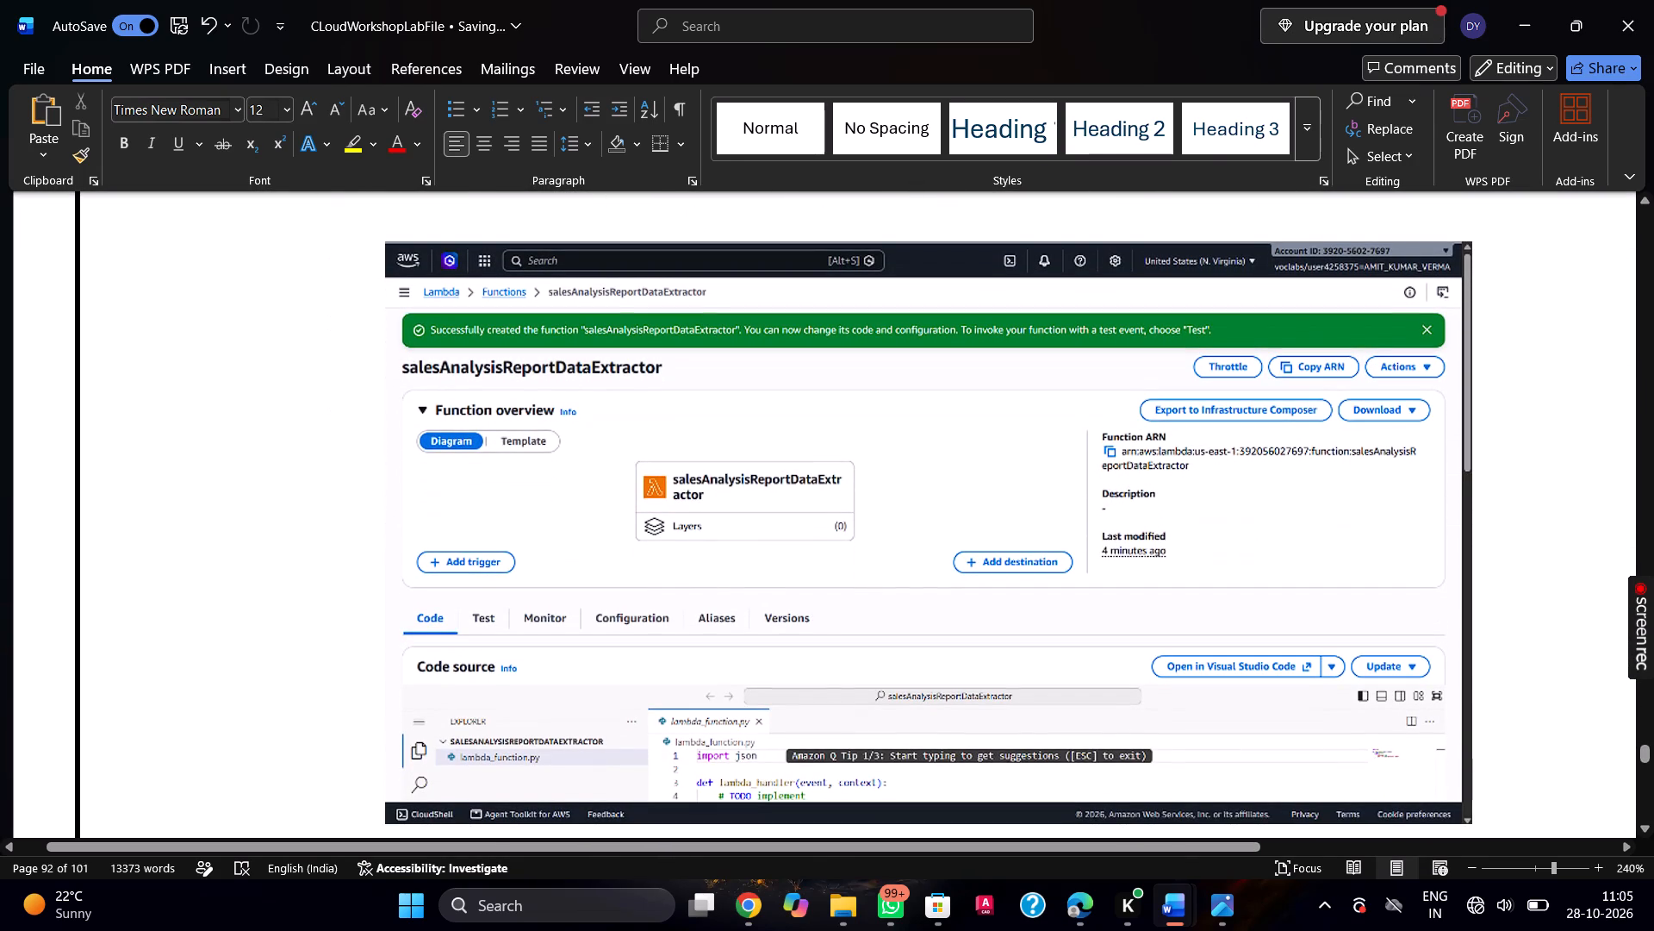
left_click(1055, 505)
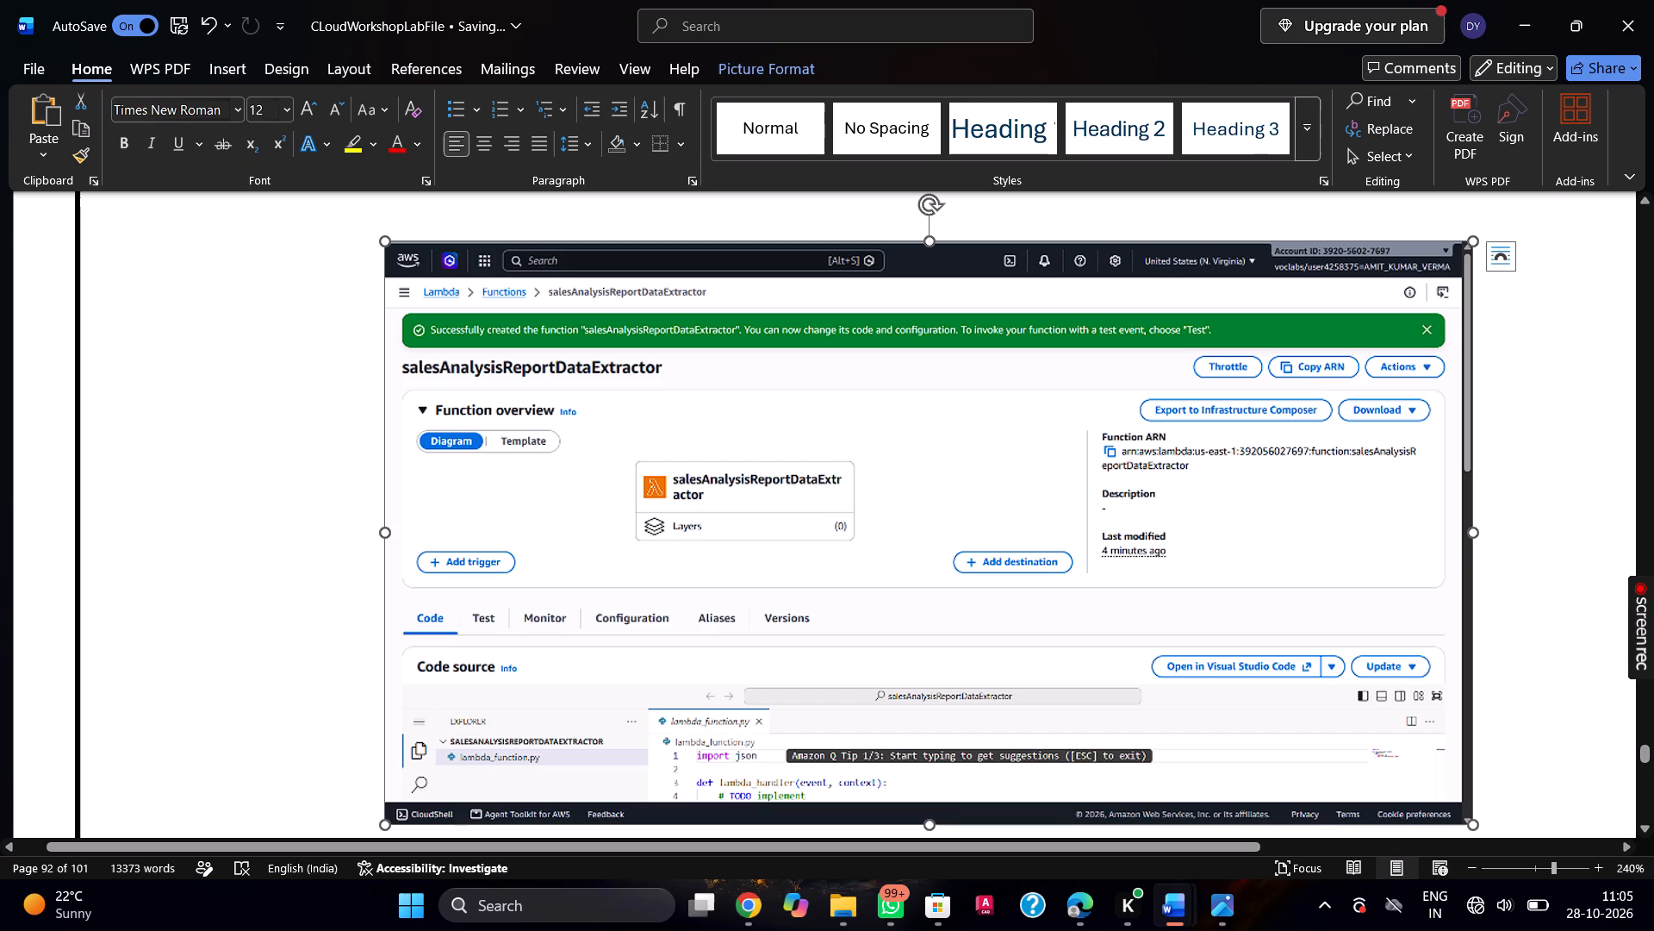
scroll(986, 365, "up", 3)
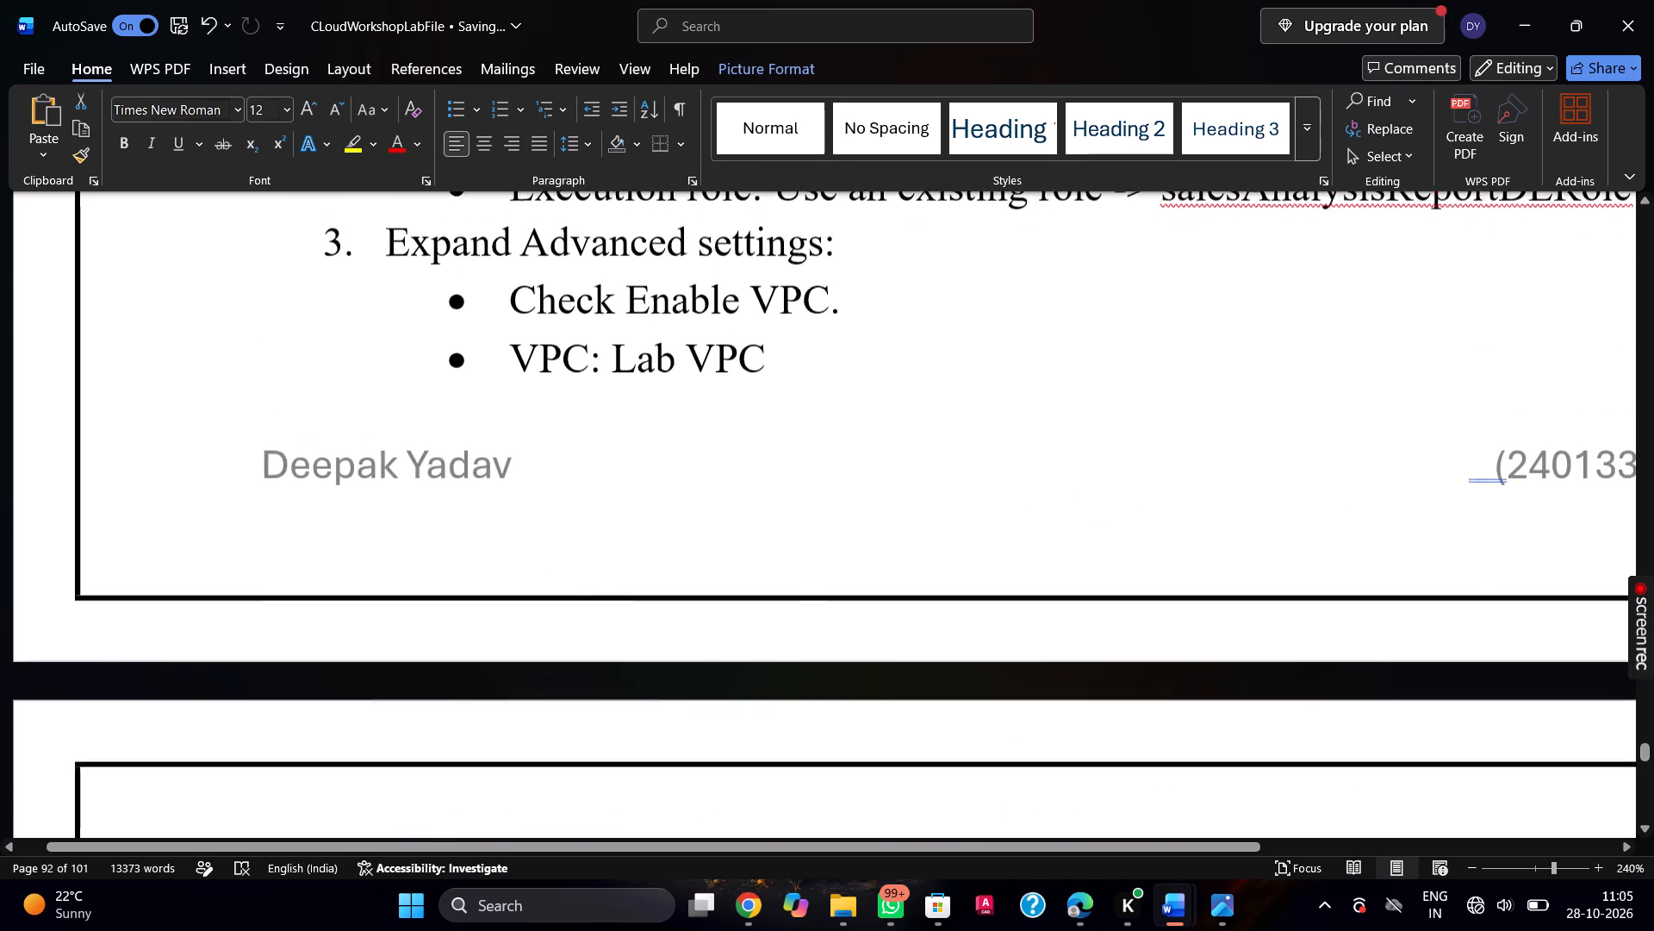
scroll(986, 365, "up", 3)
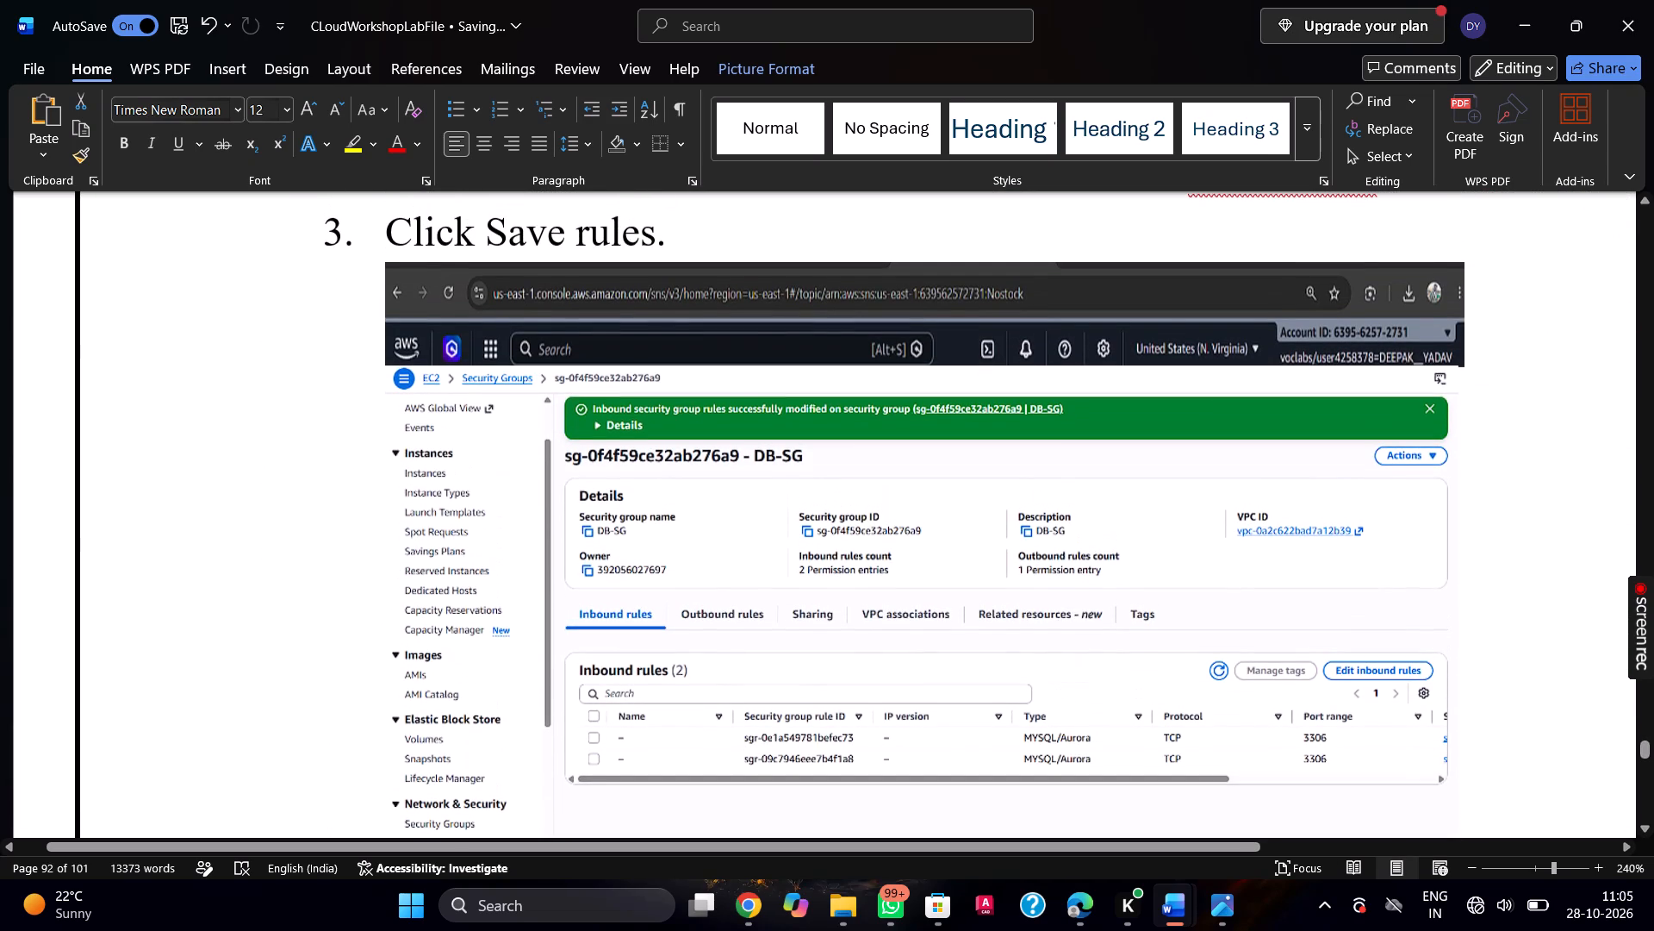
scroll(986, 365, "up", 1)
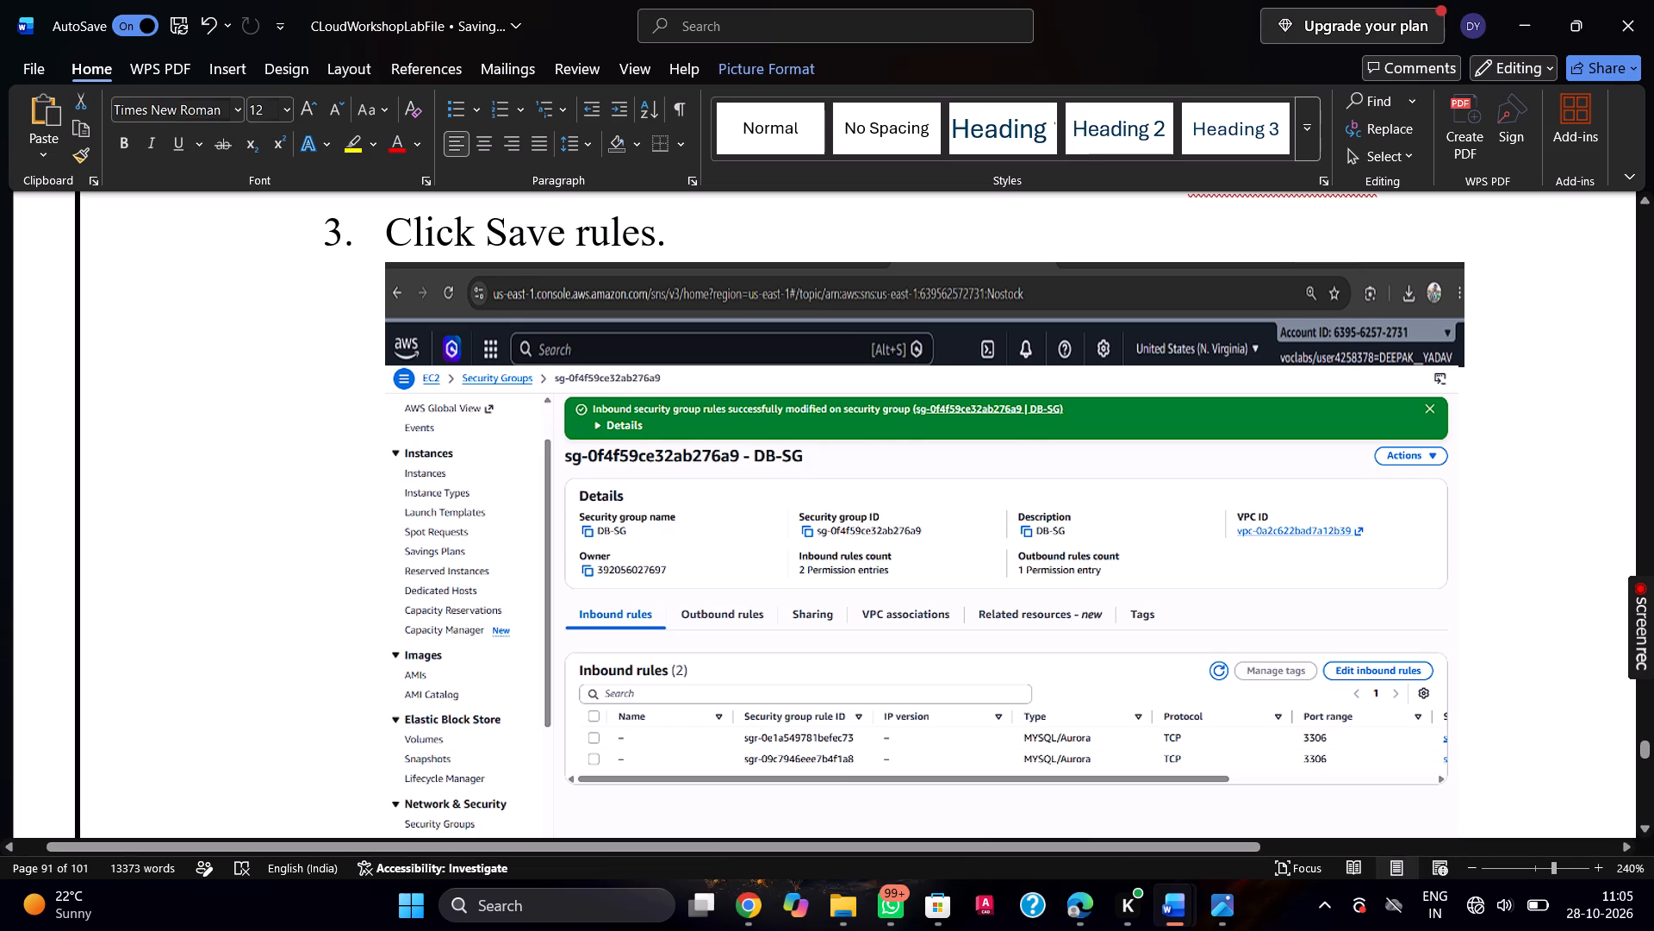
scroll(897, 530, "down", 3)
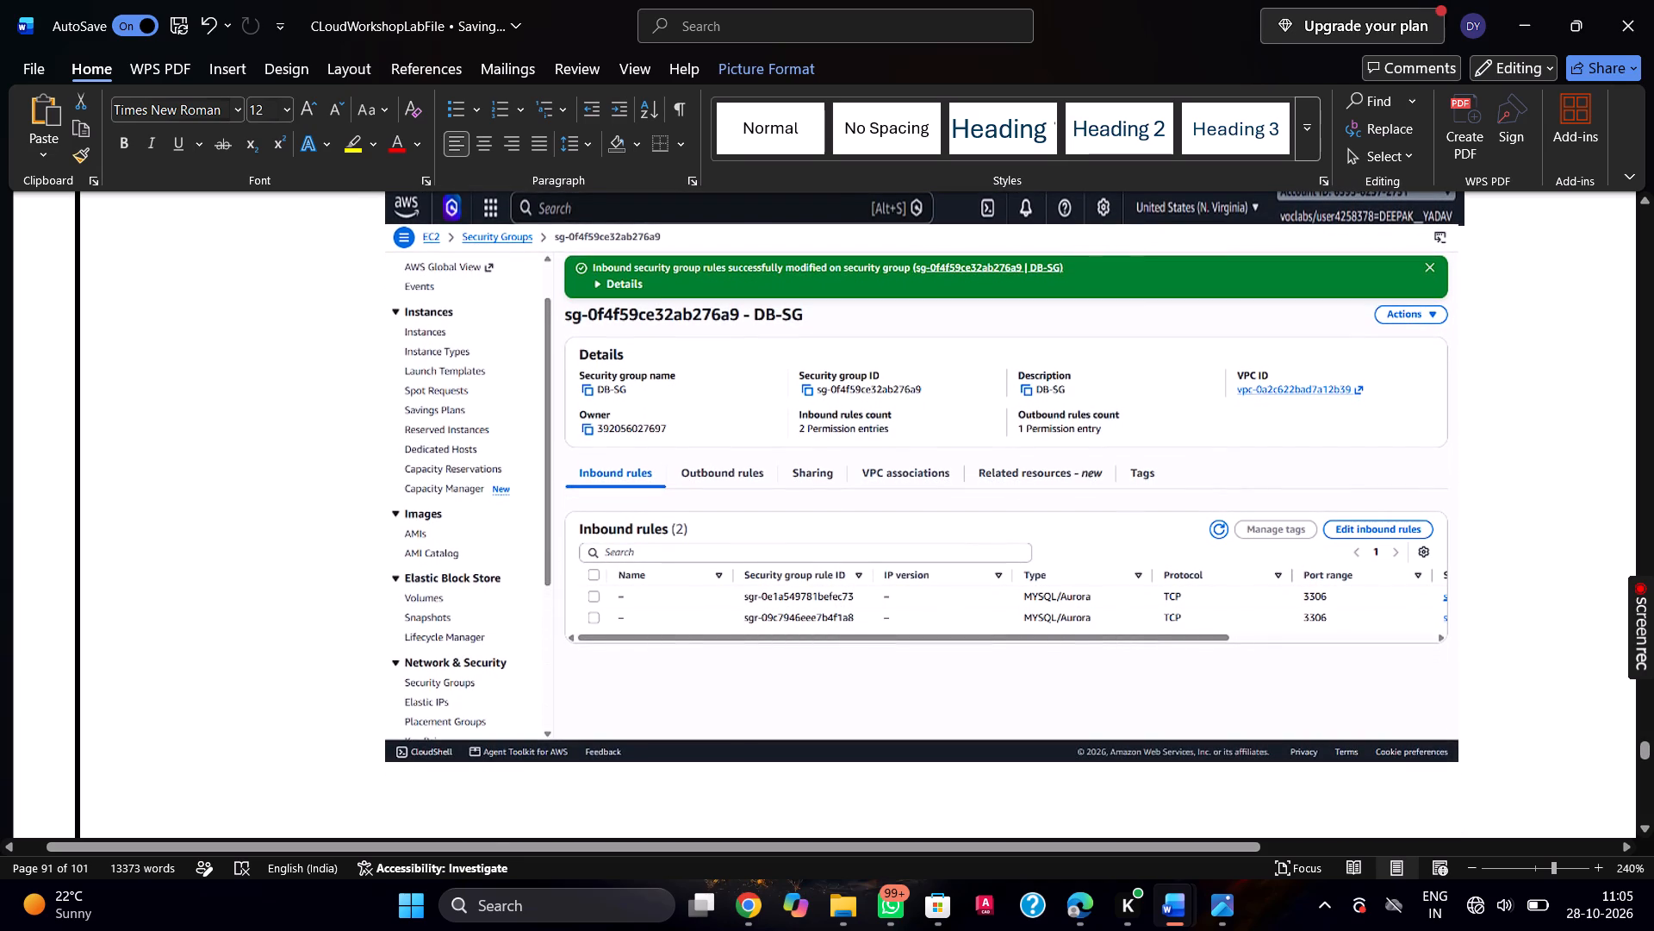
scroll(897, 530, "down", 5)
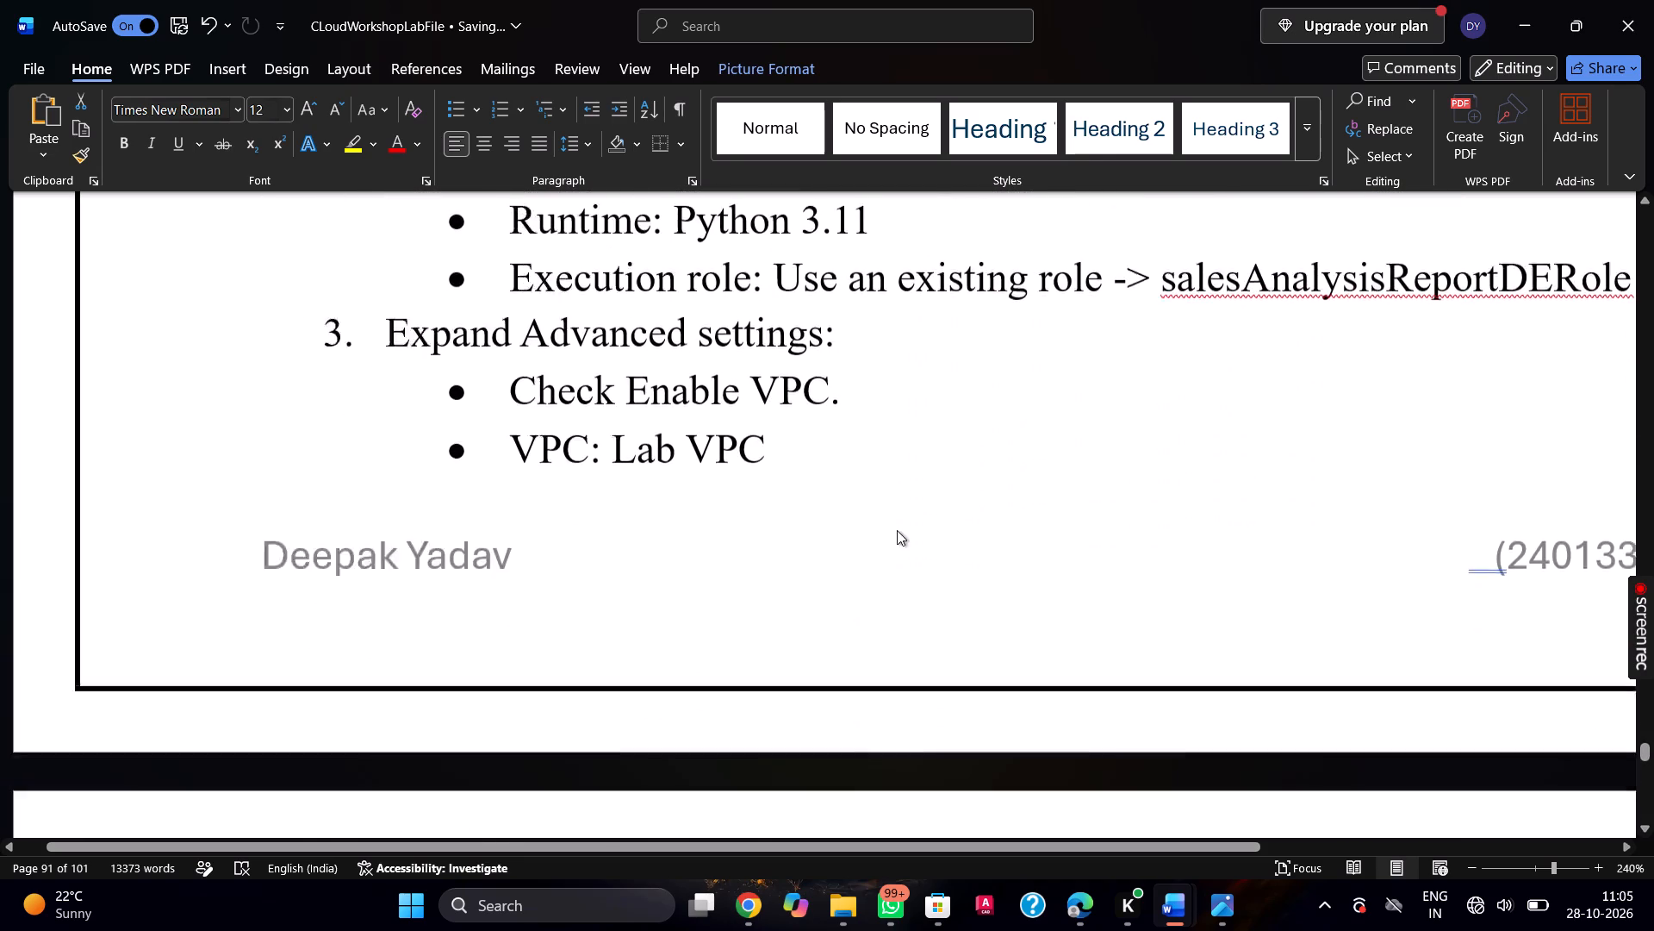
scroll(897, 530, "down", 3)
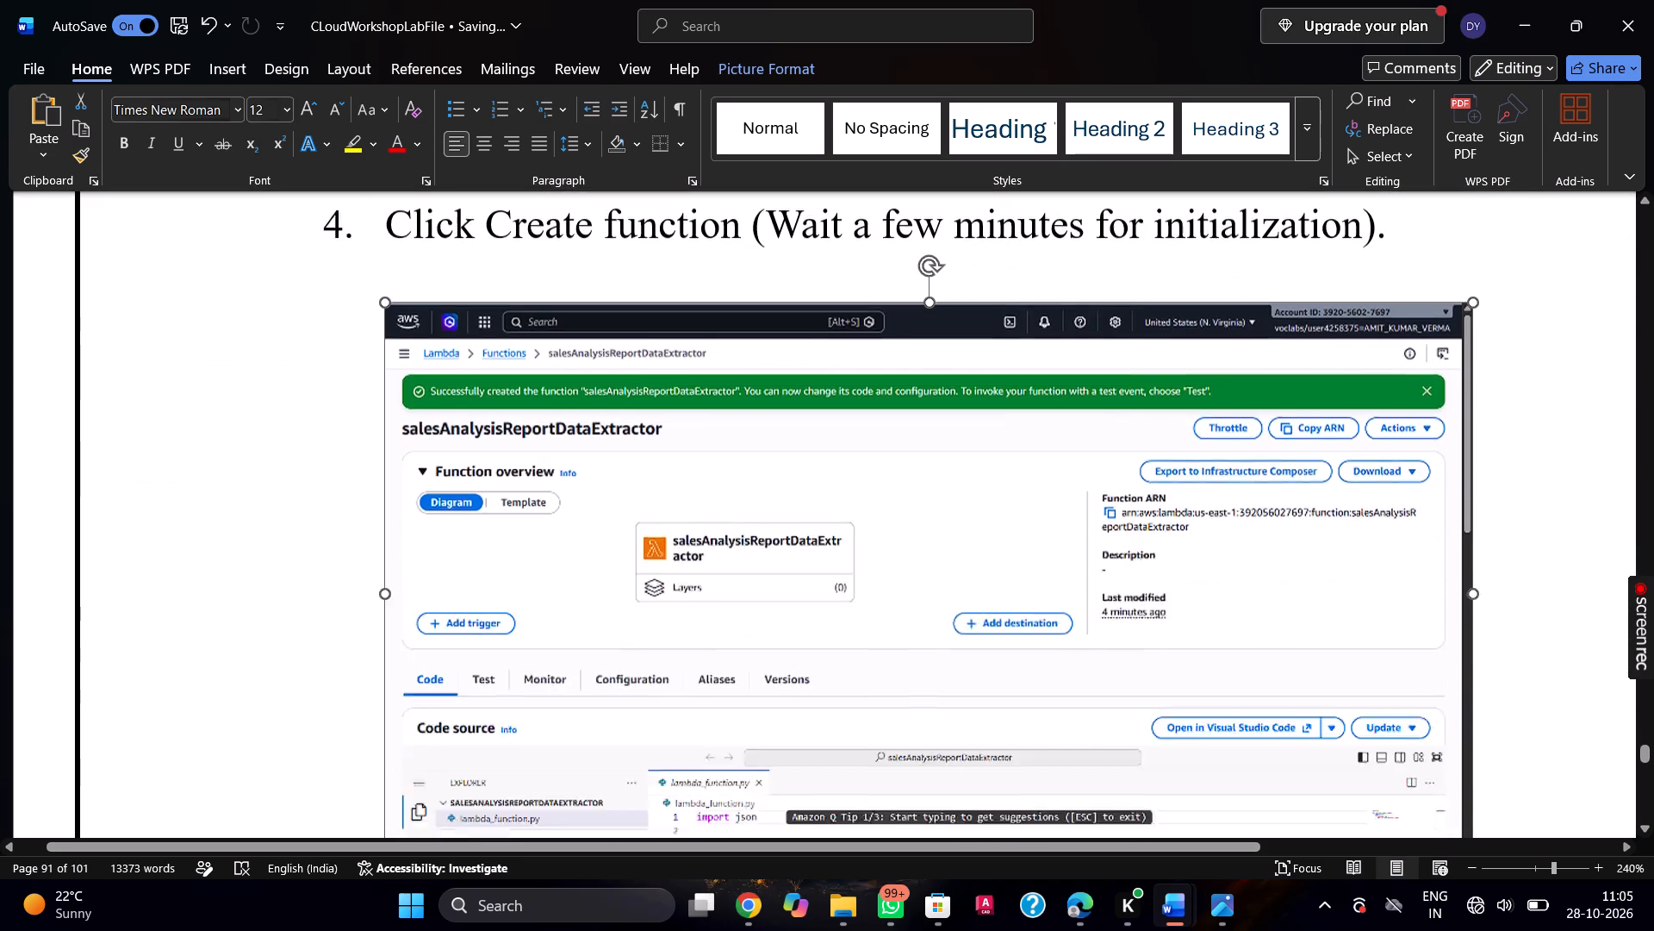
Add an unnumbered blank line below the "Click Create function" instruction, above the salesAnalysisReportDataExtractor screenshot.
scroll(897, 530, "down", 1)
scroll(897, 530, "up", 1)
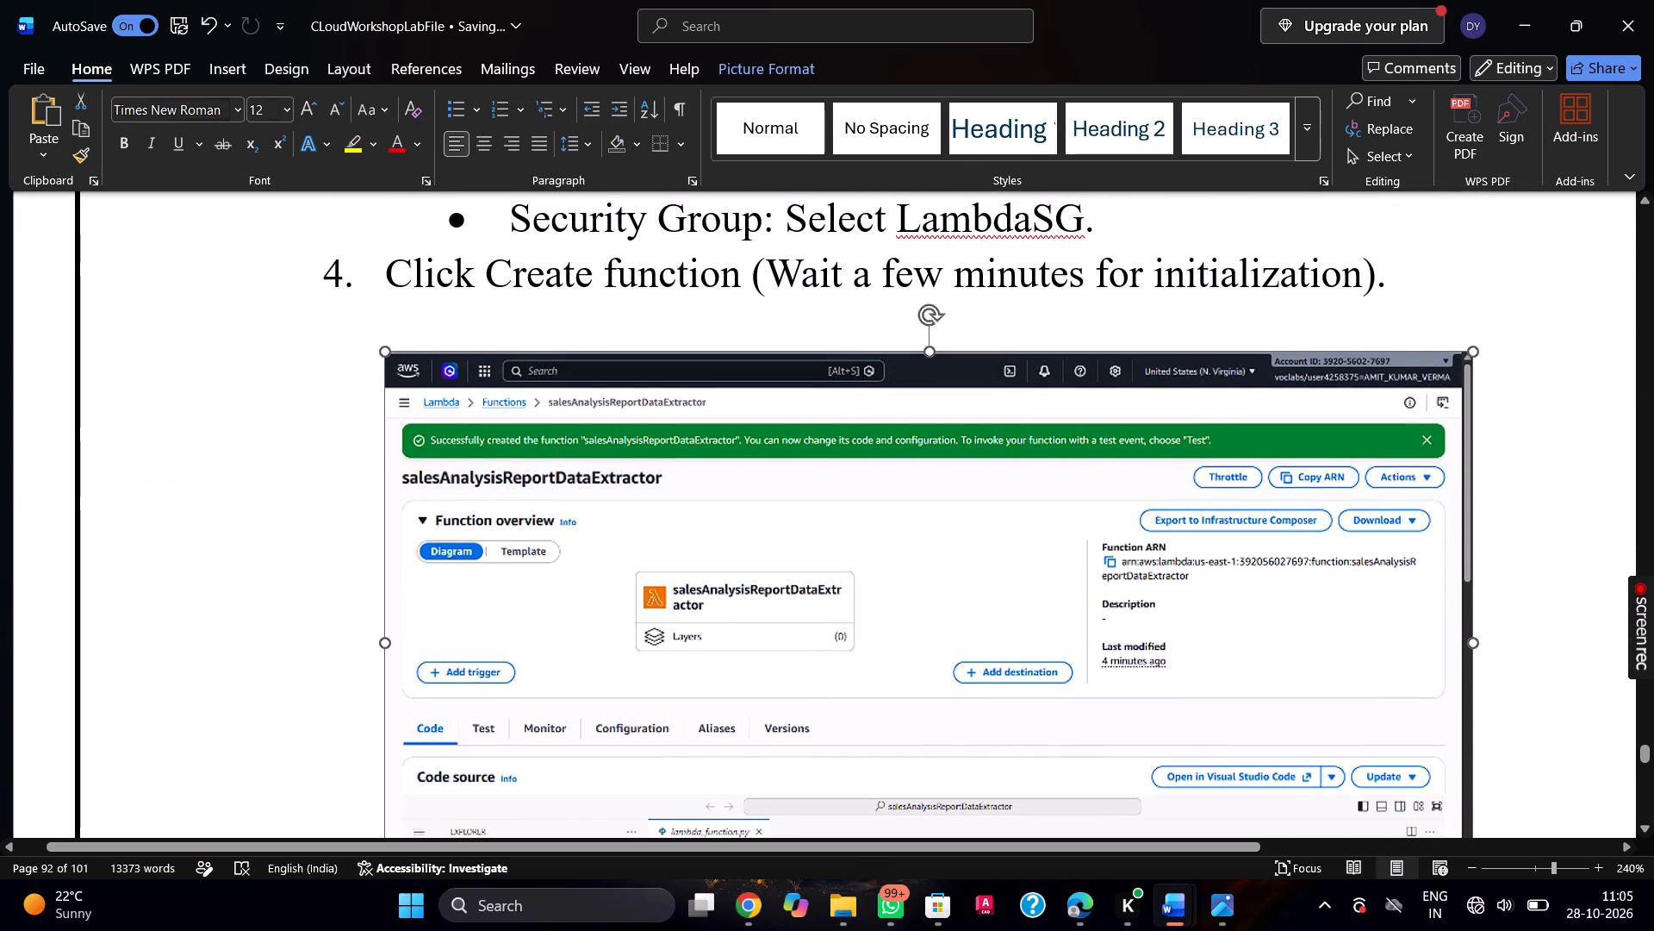
left_click(1434, 269)
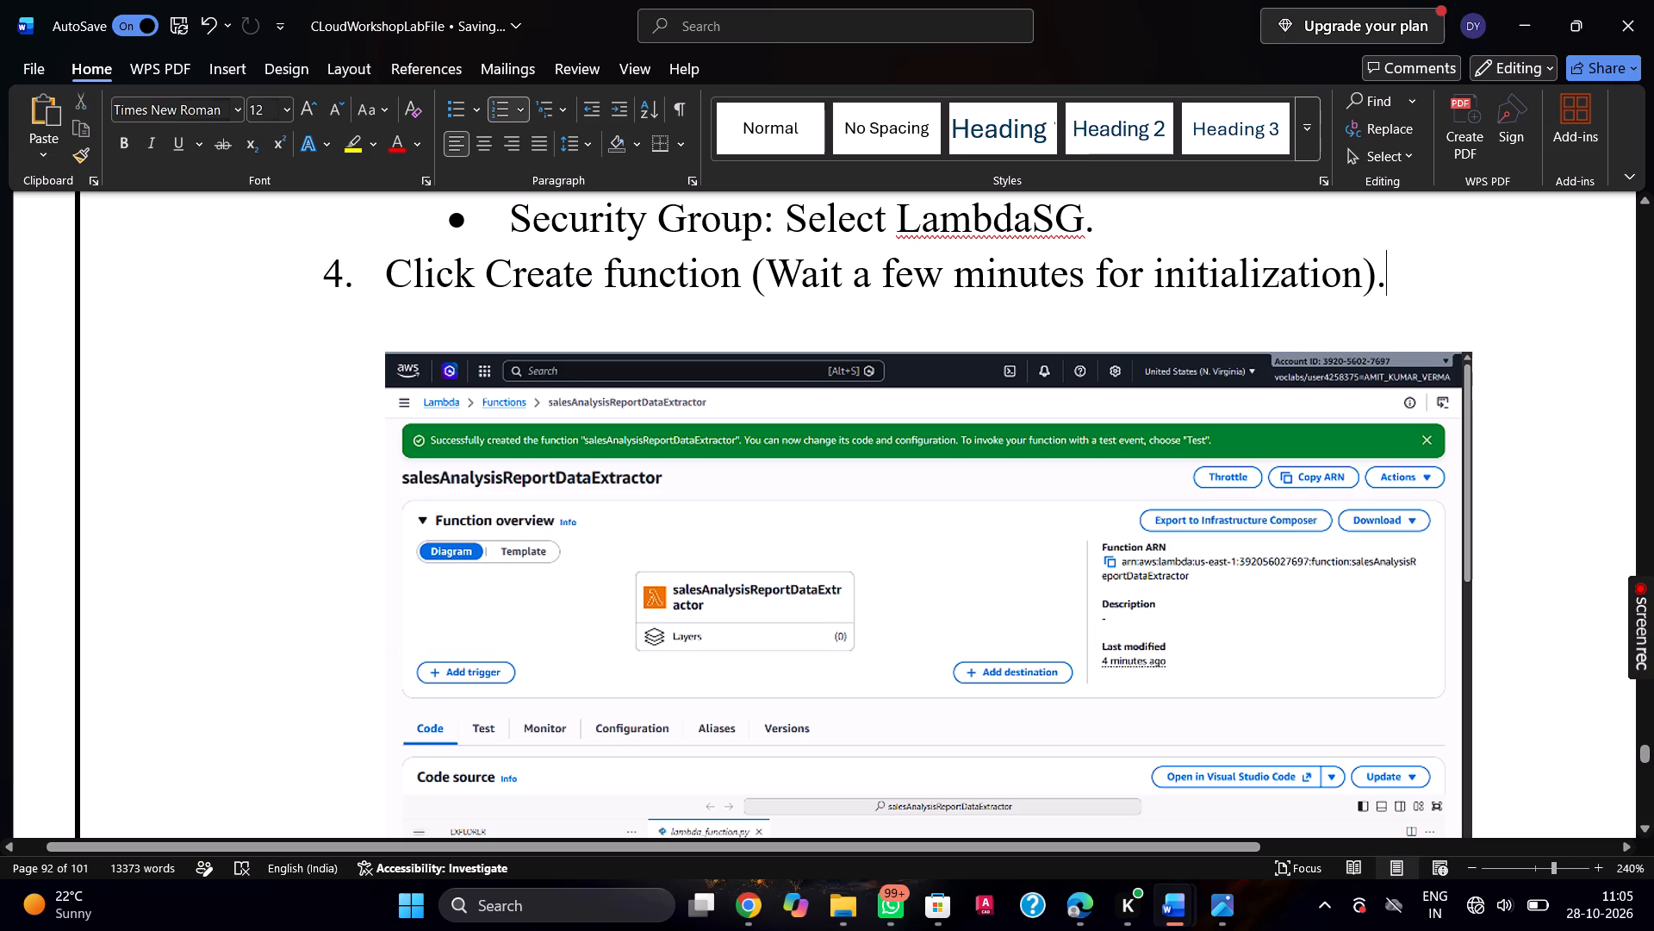
key("Return")
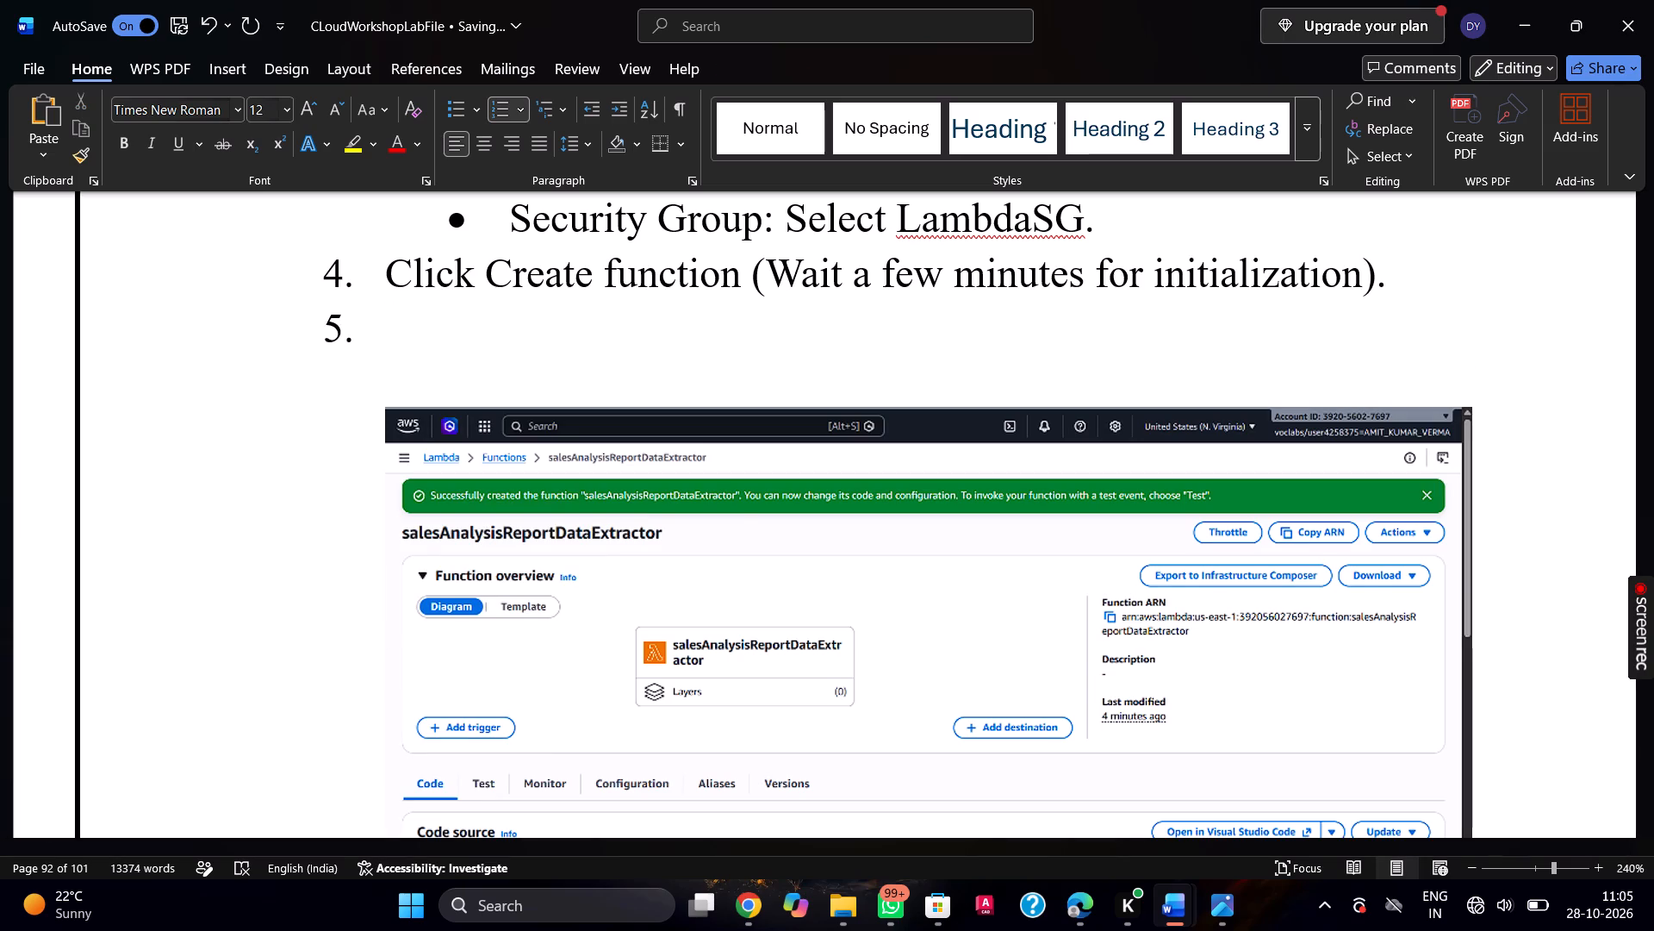
key("BackSpace")
key("BackSpace")
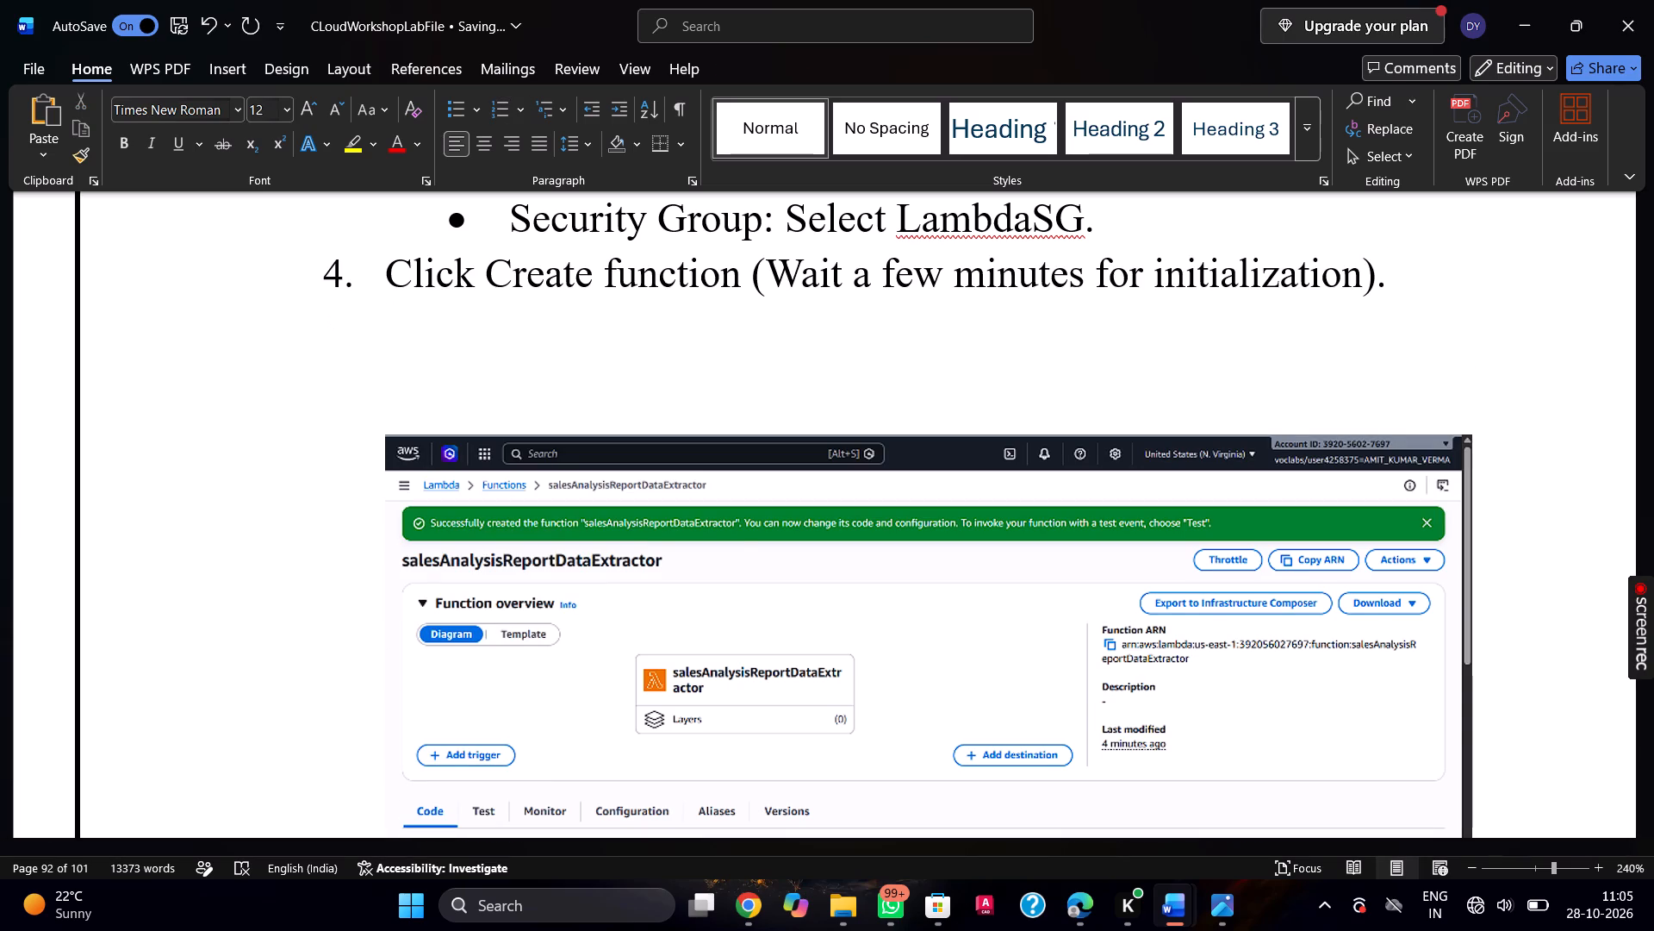